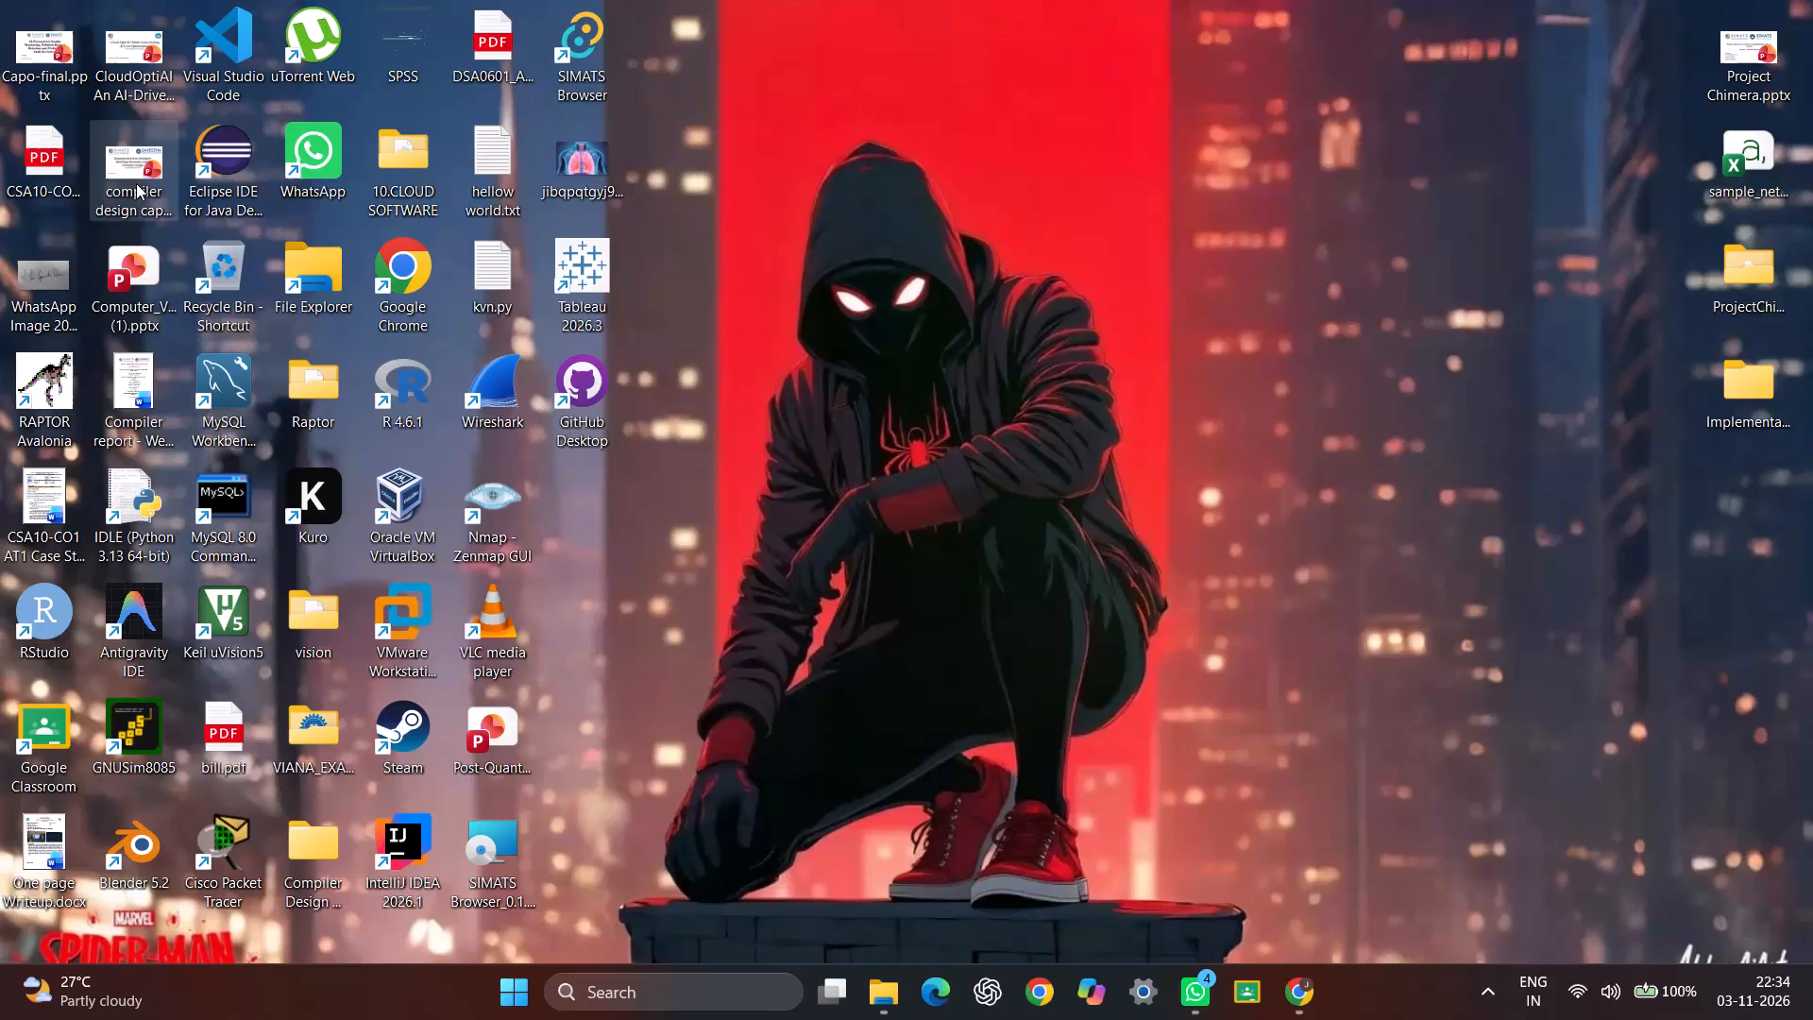
# Open the Project Chimera.pptx presentation from the desktop.
pyautogui.doubleClick(1776, 50)
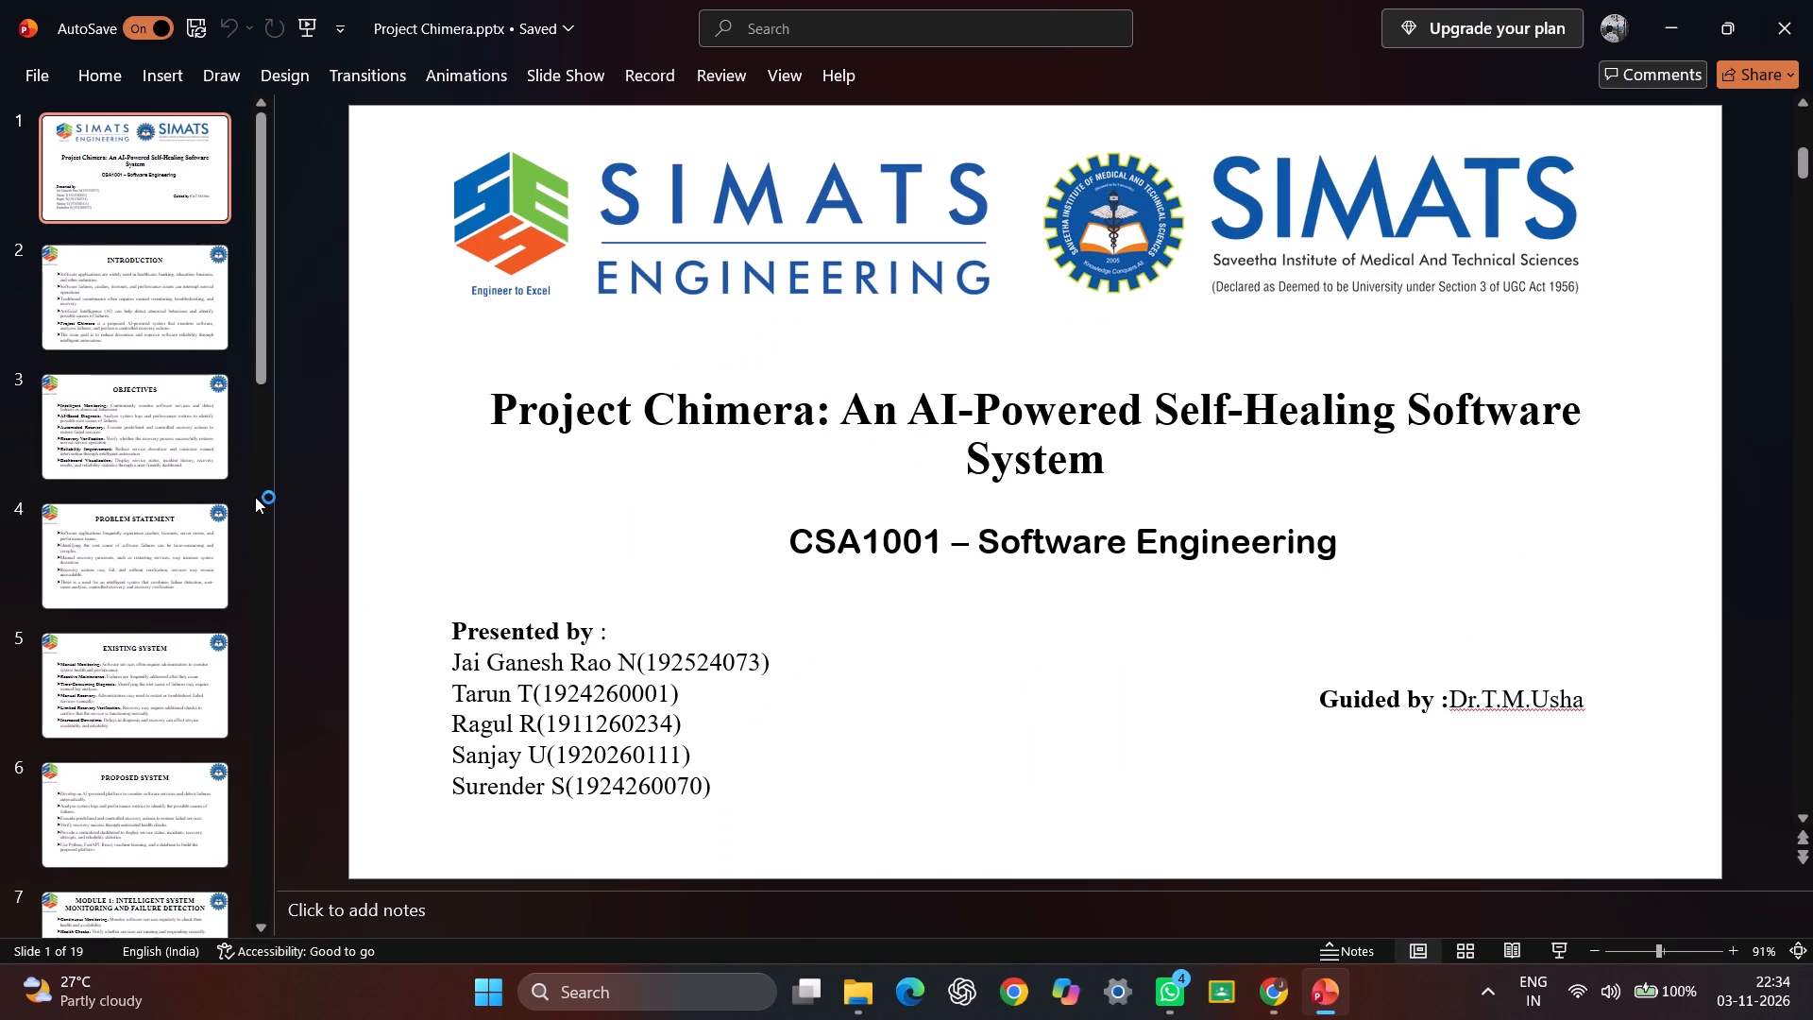
# Look through the slide thumbnails of the Project Chimera presentation, including the closing slides on testing, outcomes and conclusion.
pyautogui.scroll(-5, 255, 497)
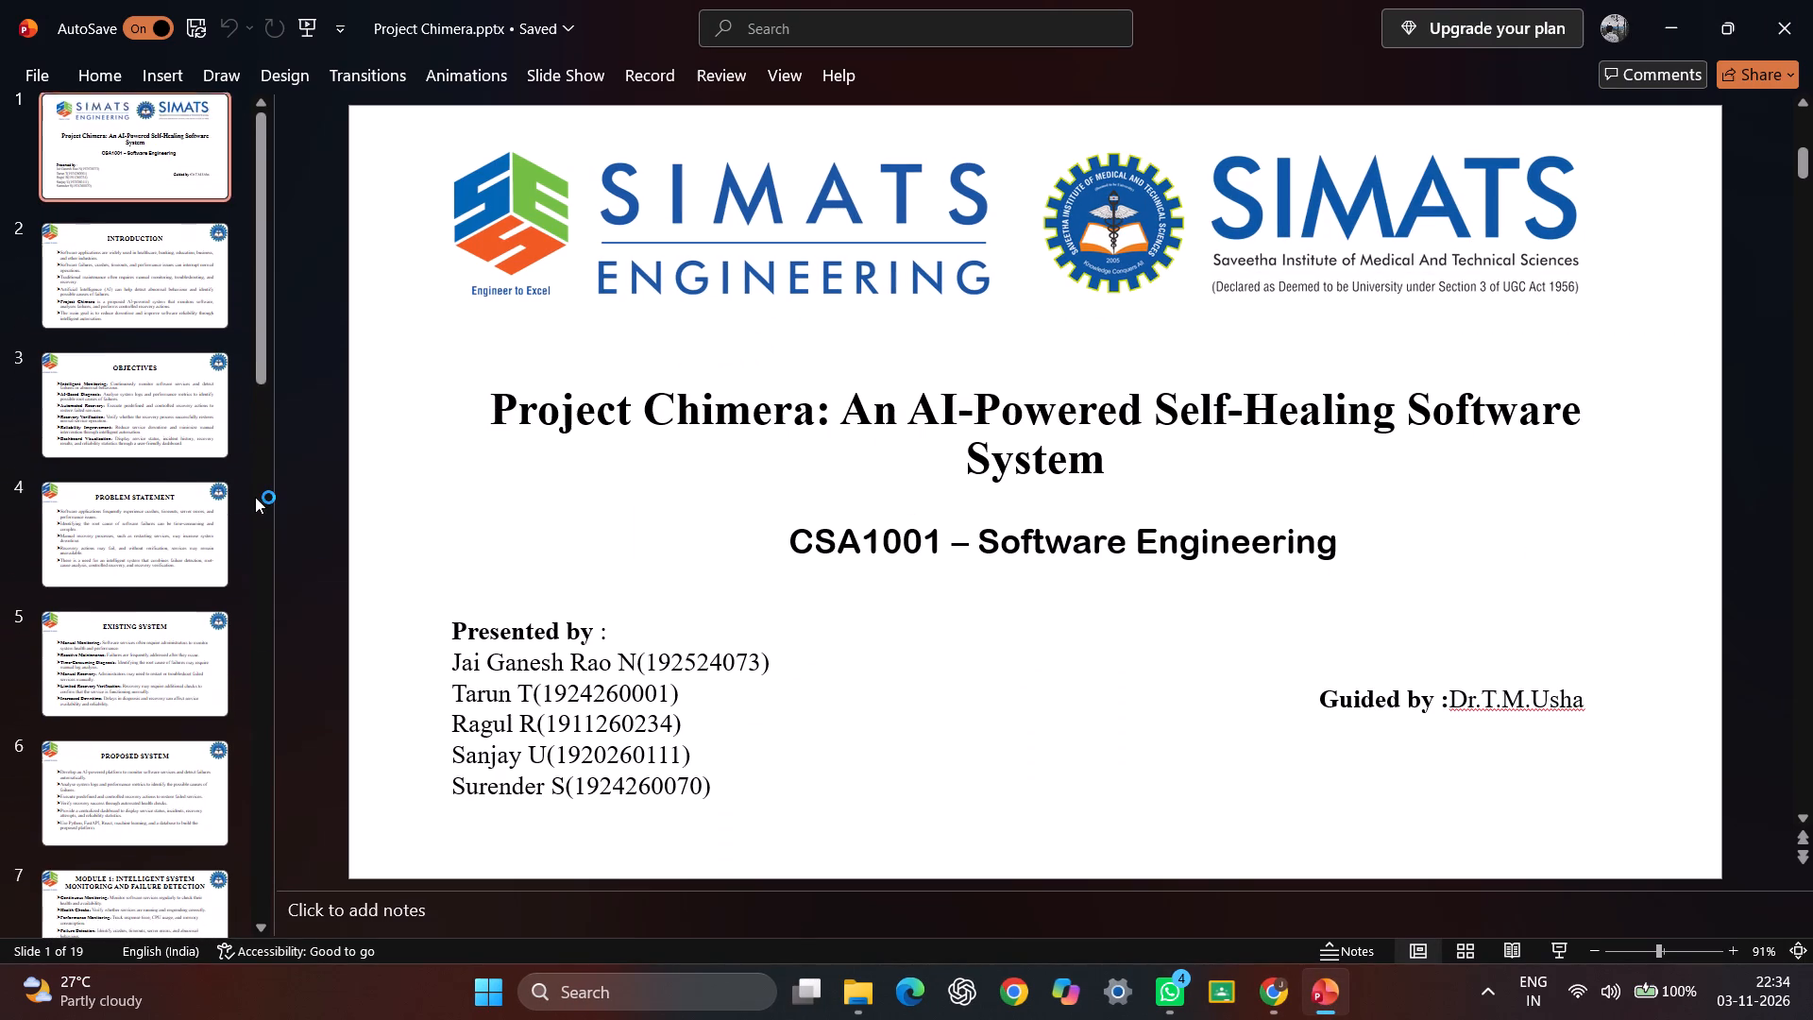
pyautogui.scroll(-6, 103, 584)
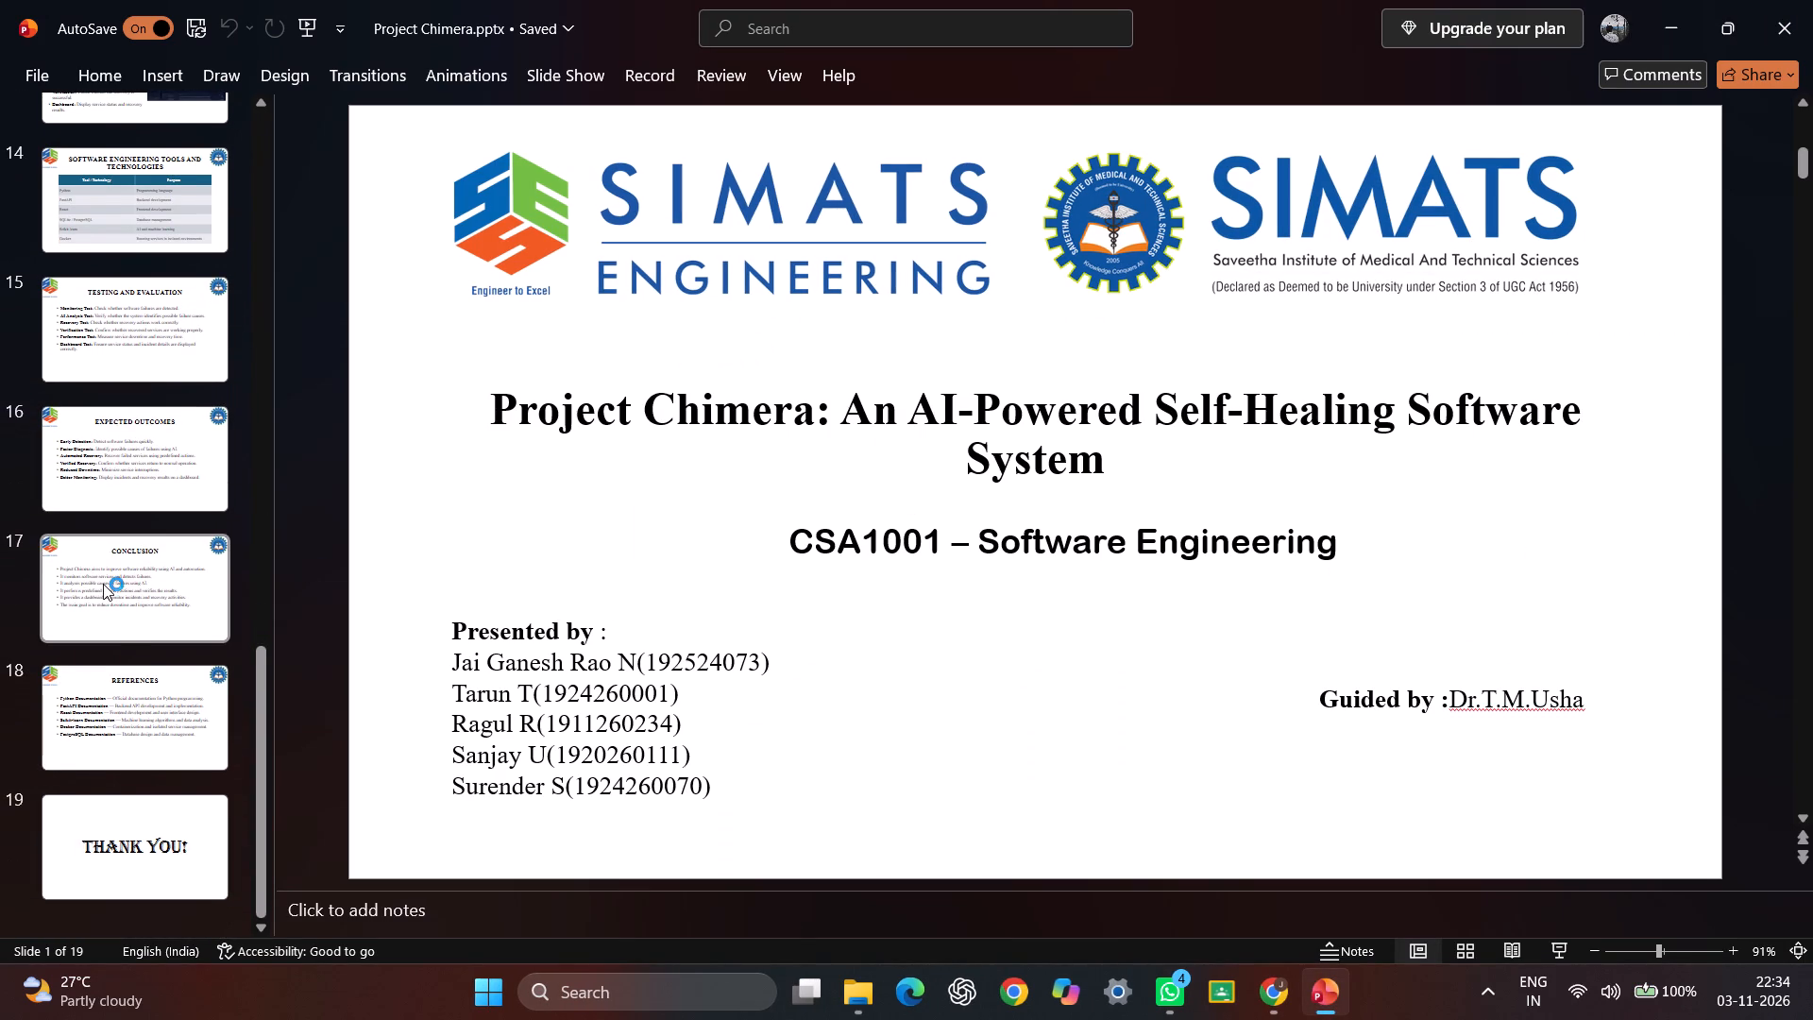
pyautogui.scroll(1, 137, 560)
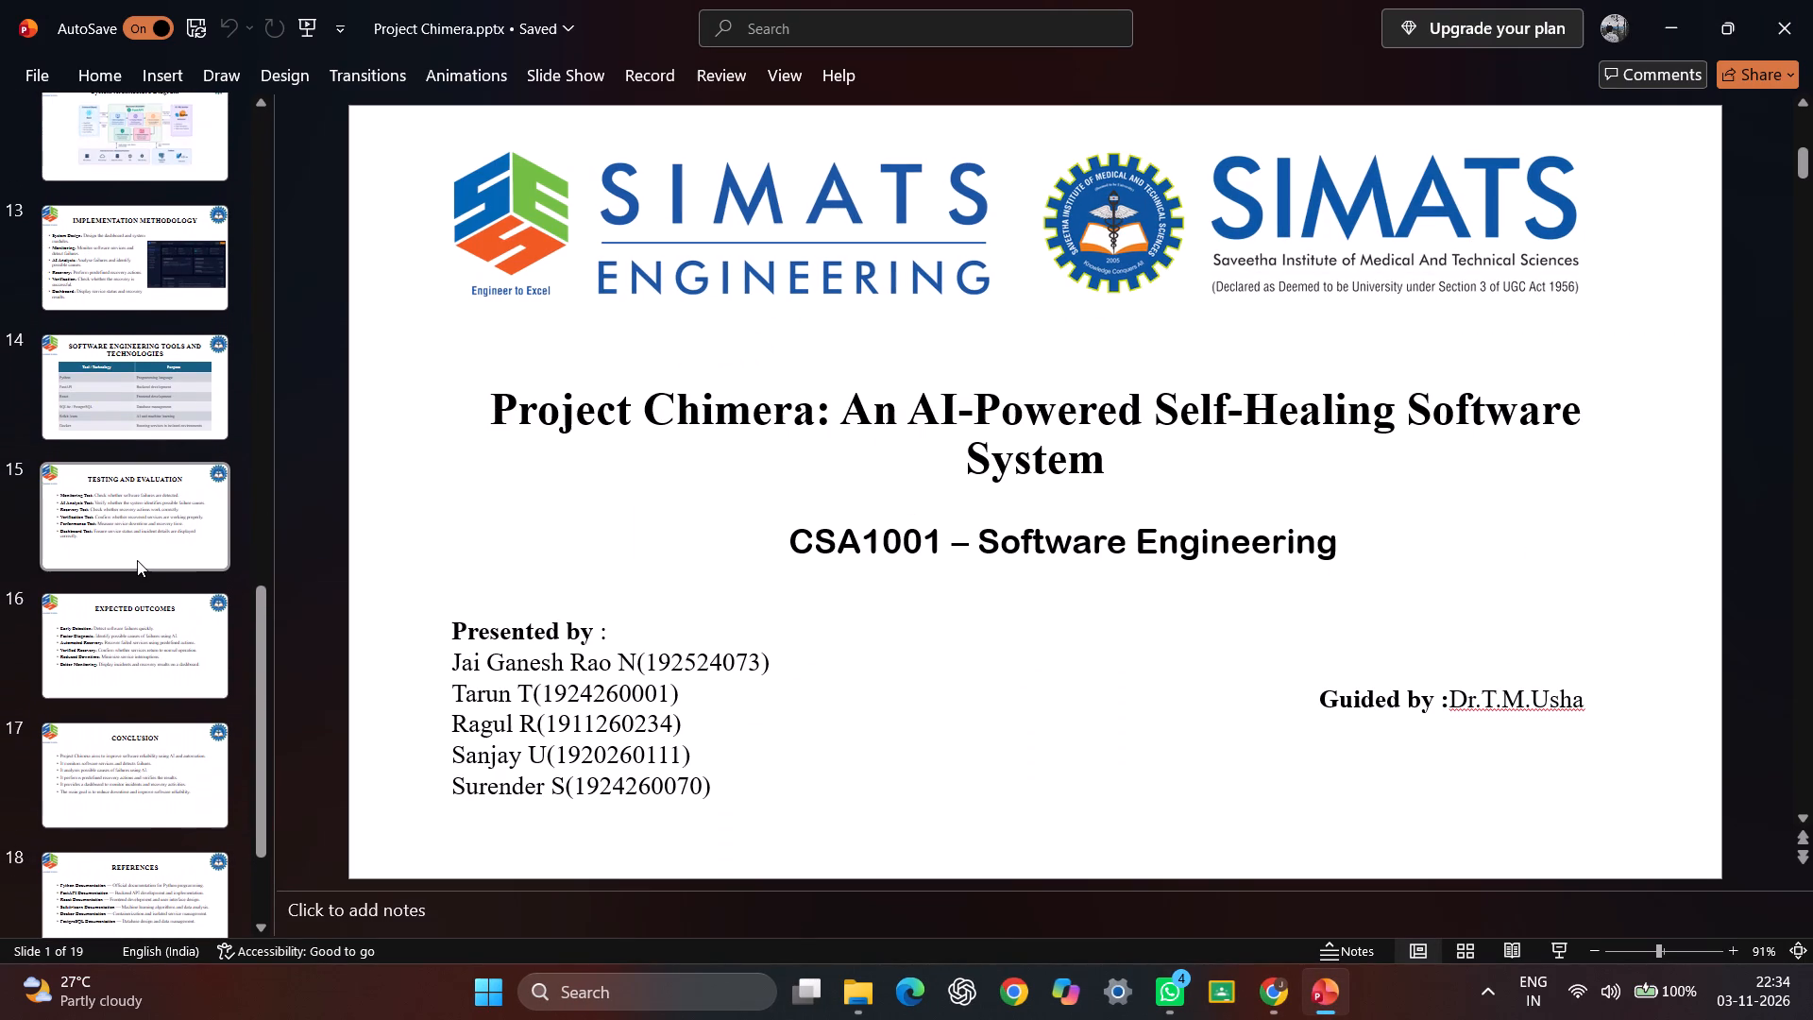
# On slide 14, shorten the title to "SOFTWARE ENGINEERING TOOLS" by removing "AND TECHNOLOGIES".
pyautogui.scroll(2, 137, 560)
pyautogui.click(172, 403)
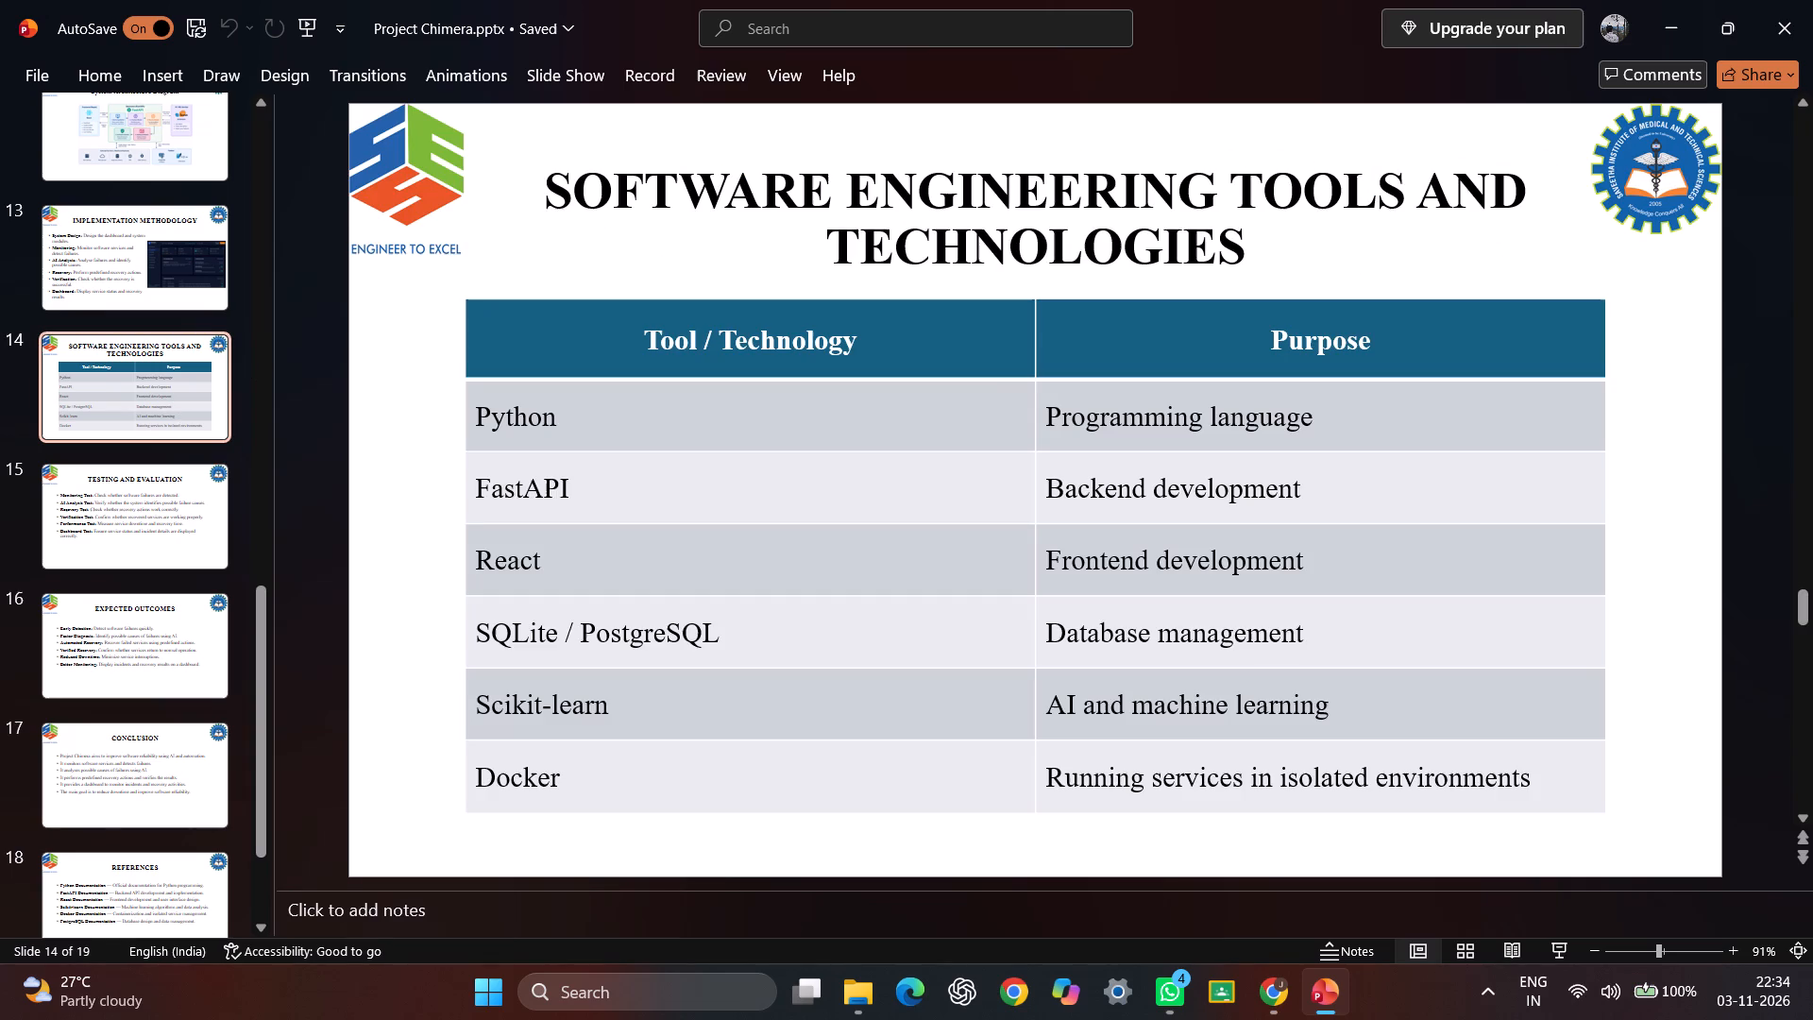
pyautogui.moveTo(1426, 186); pyautogui.dragTo(1439, 241)
pyautogui.press('BackSpace')
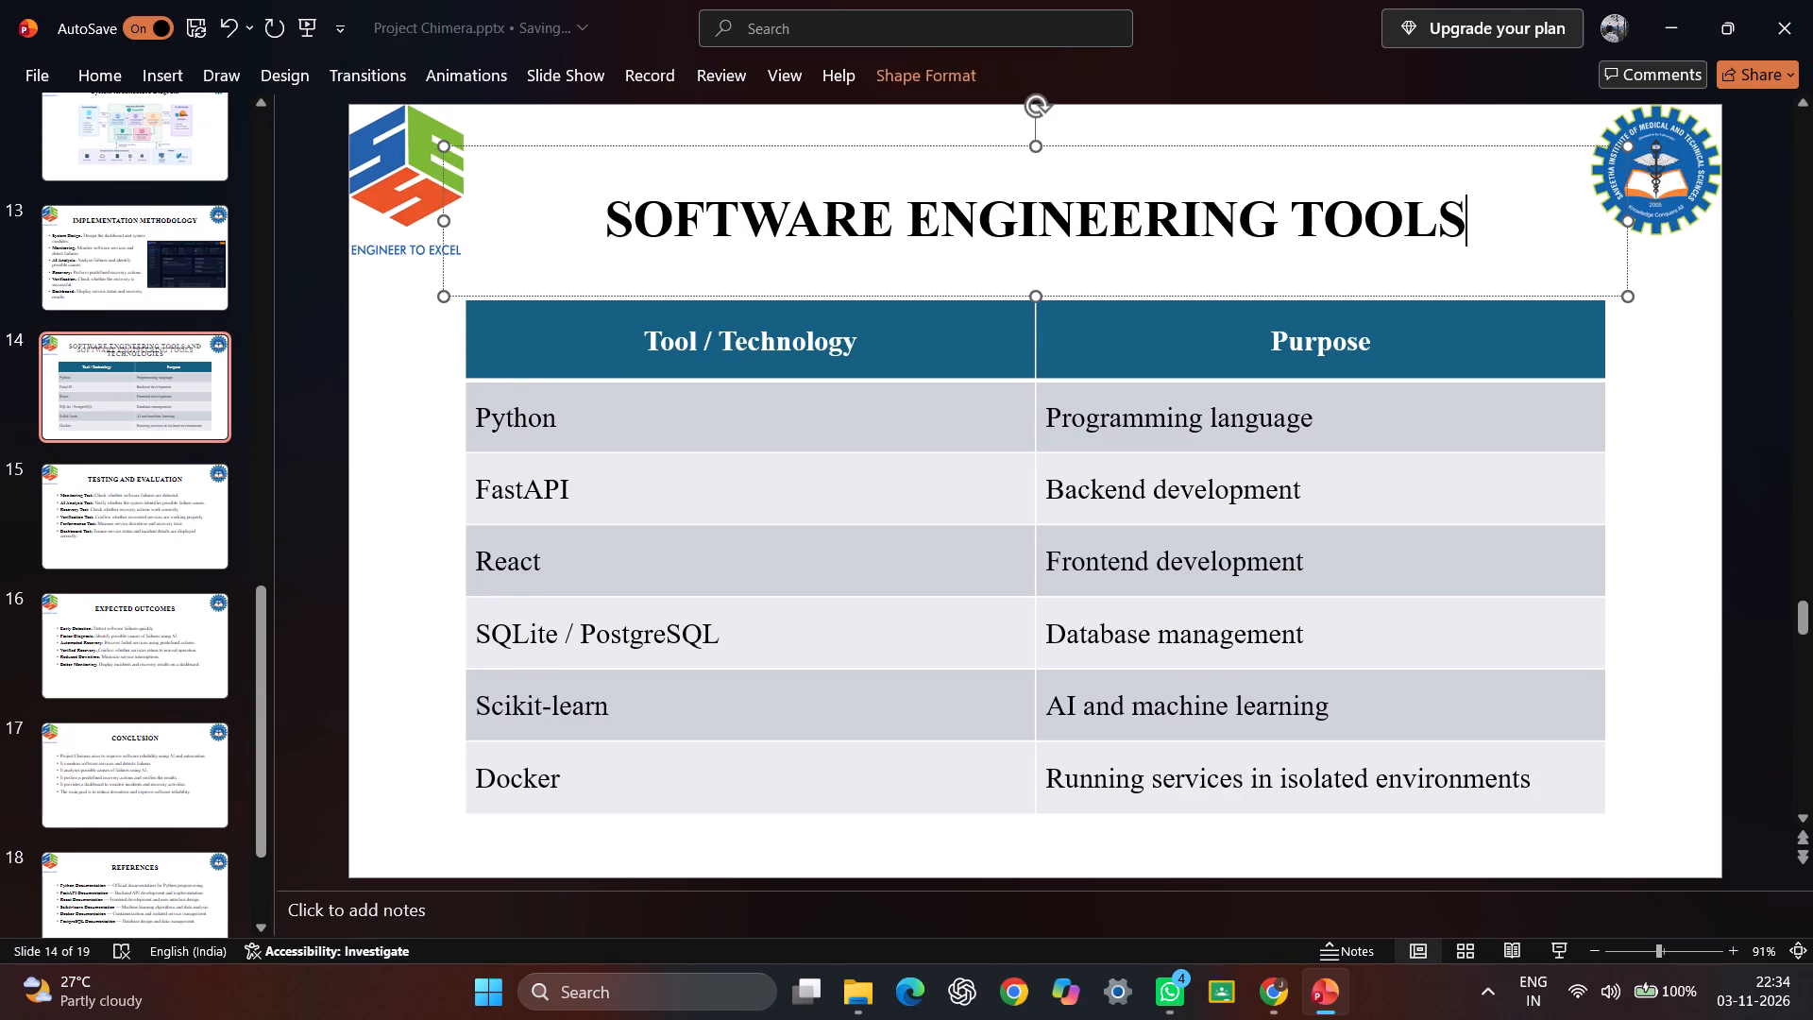
# Delete the entire Tool / Technology and Purpose table from the Software Engineering Tools slide.
pyautogui.click(1411, 324)
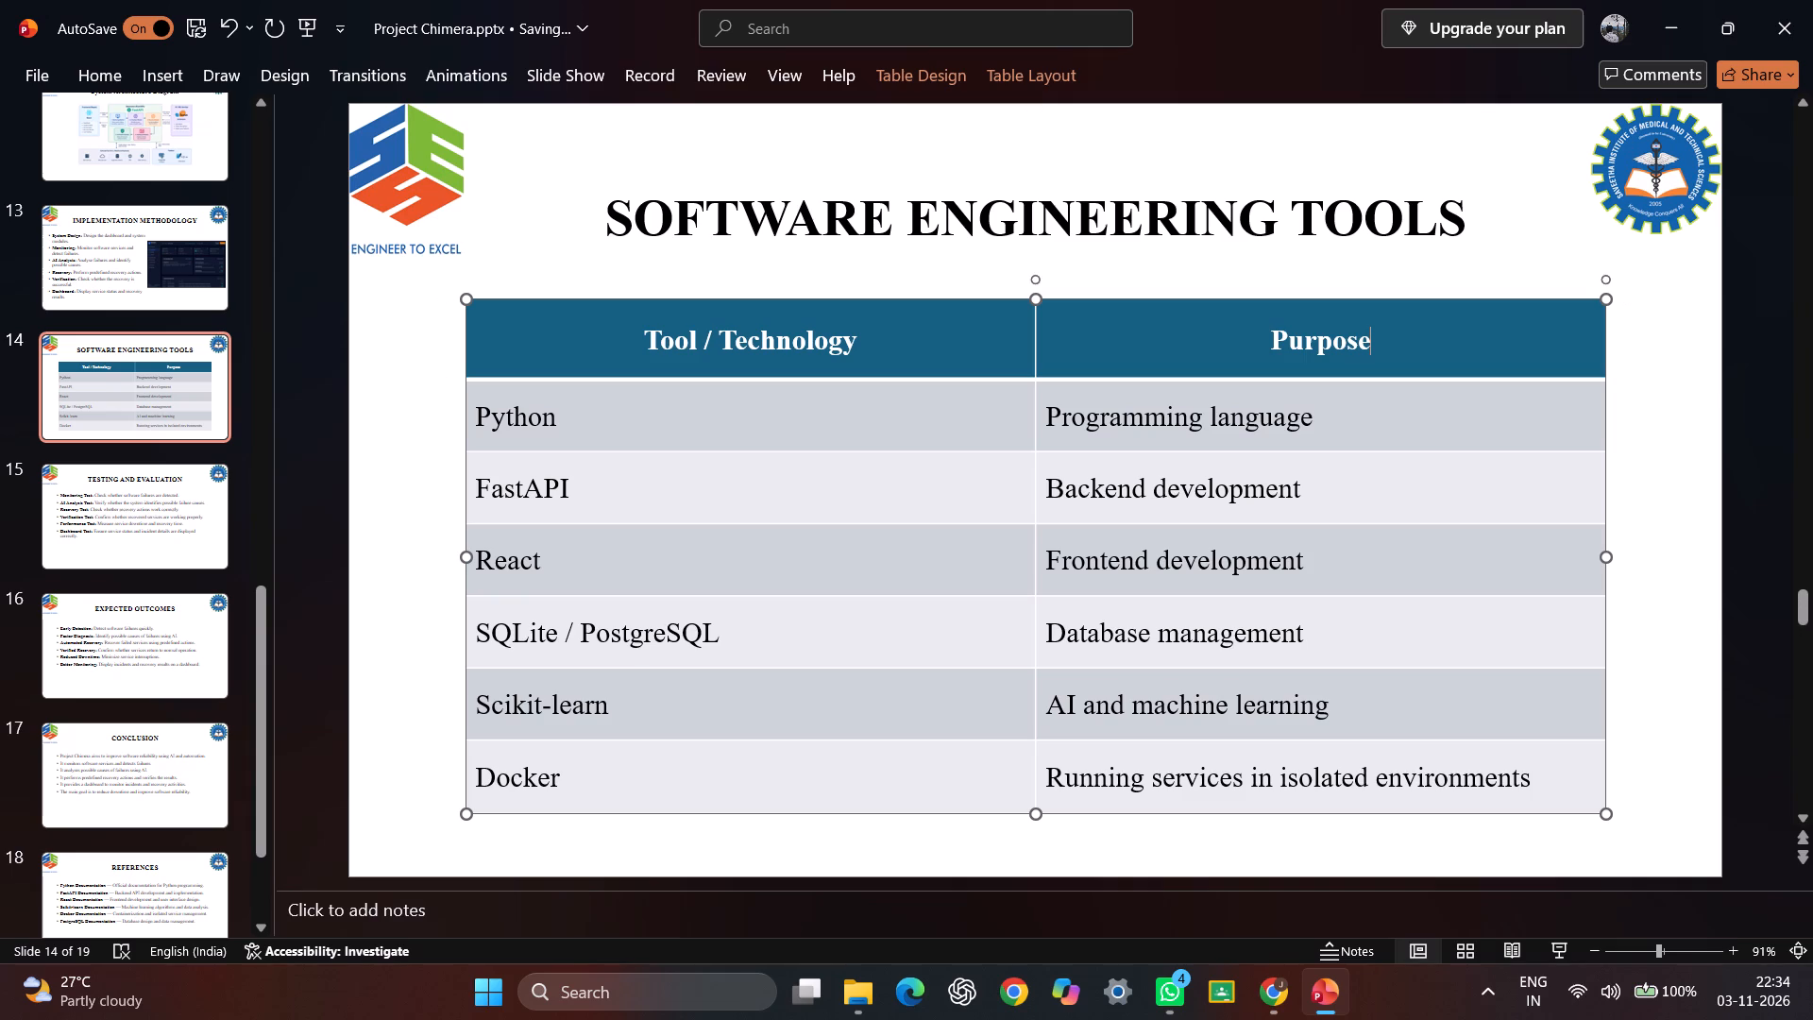
pyautogui.click(1381, 305)
pyautogui.press('Delete')
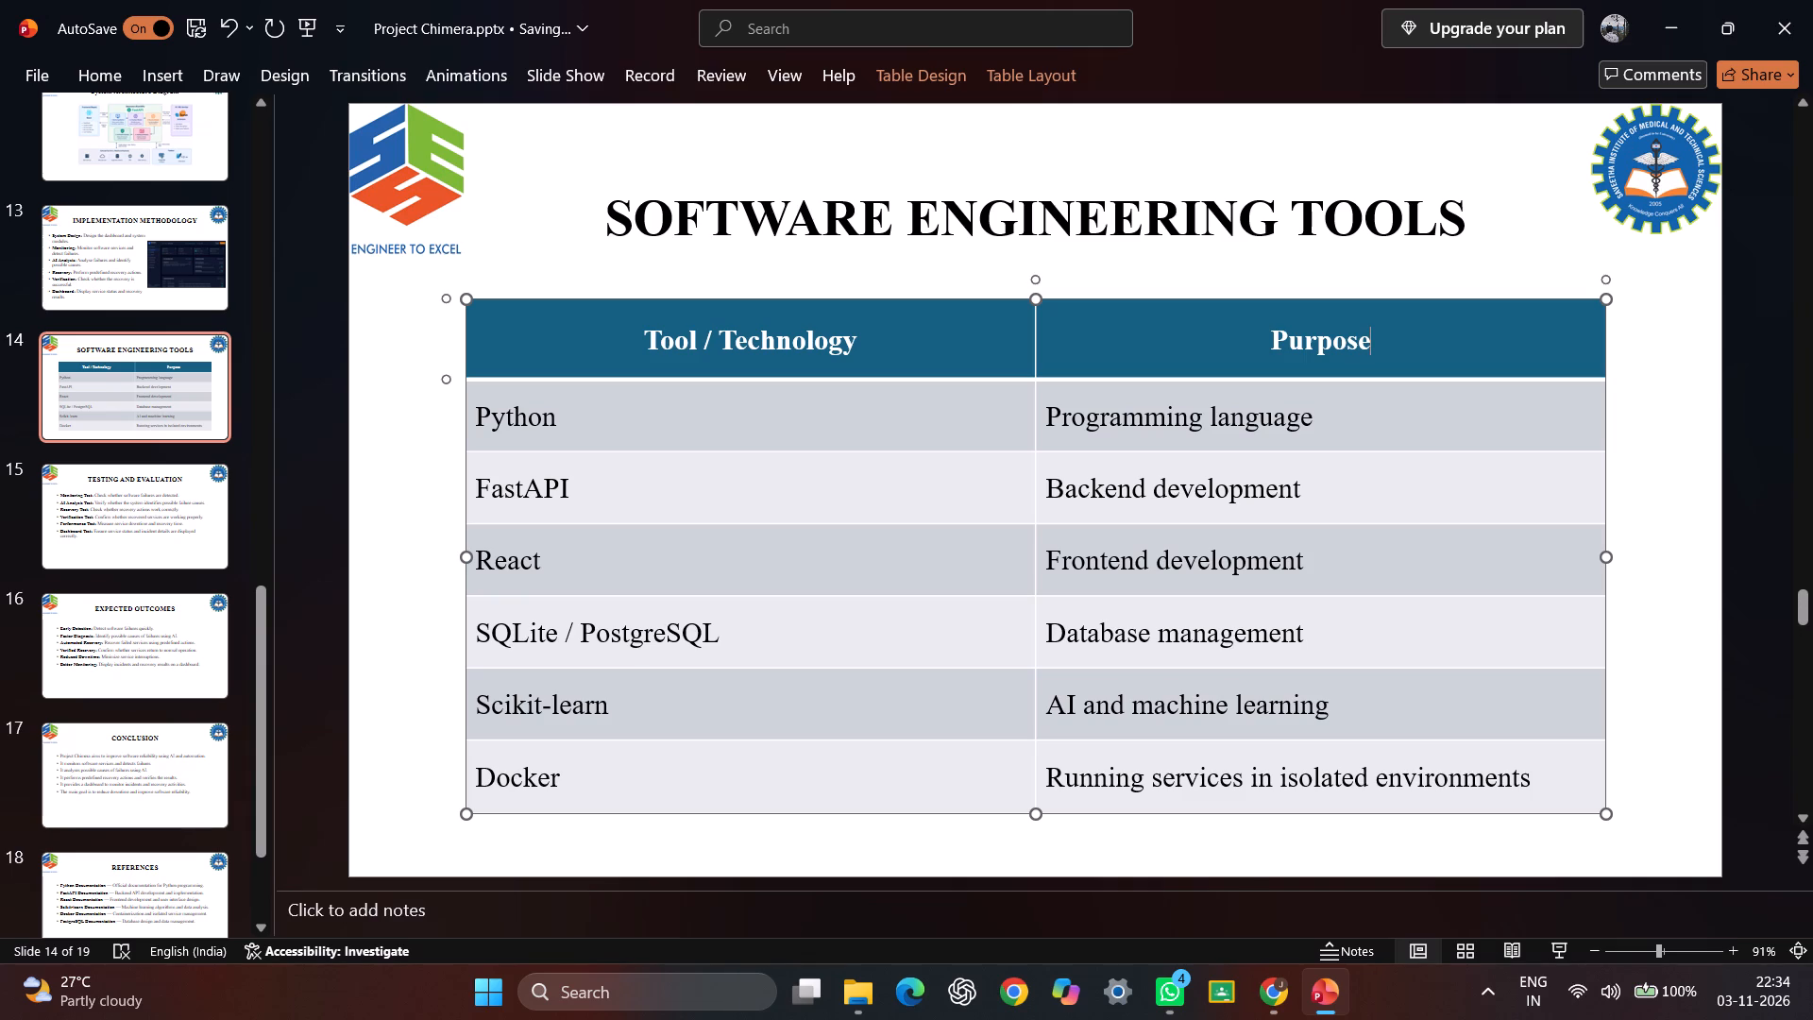
pyautogui.press('Delete')
pyautogui.click(1381, 298)
pyautogui.press('Delete')
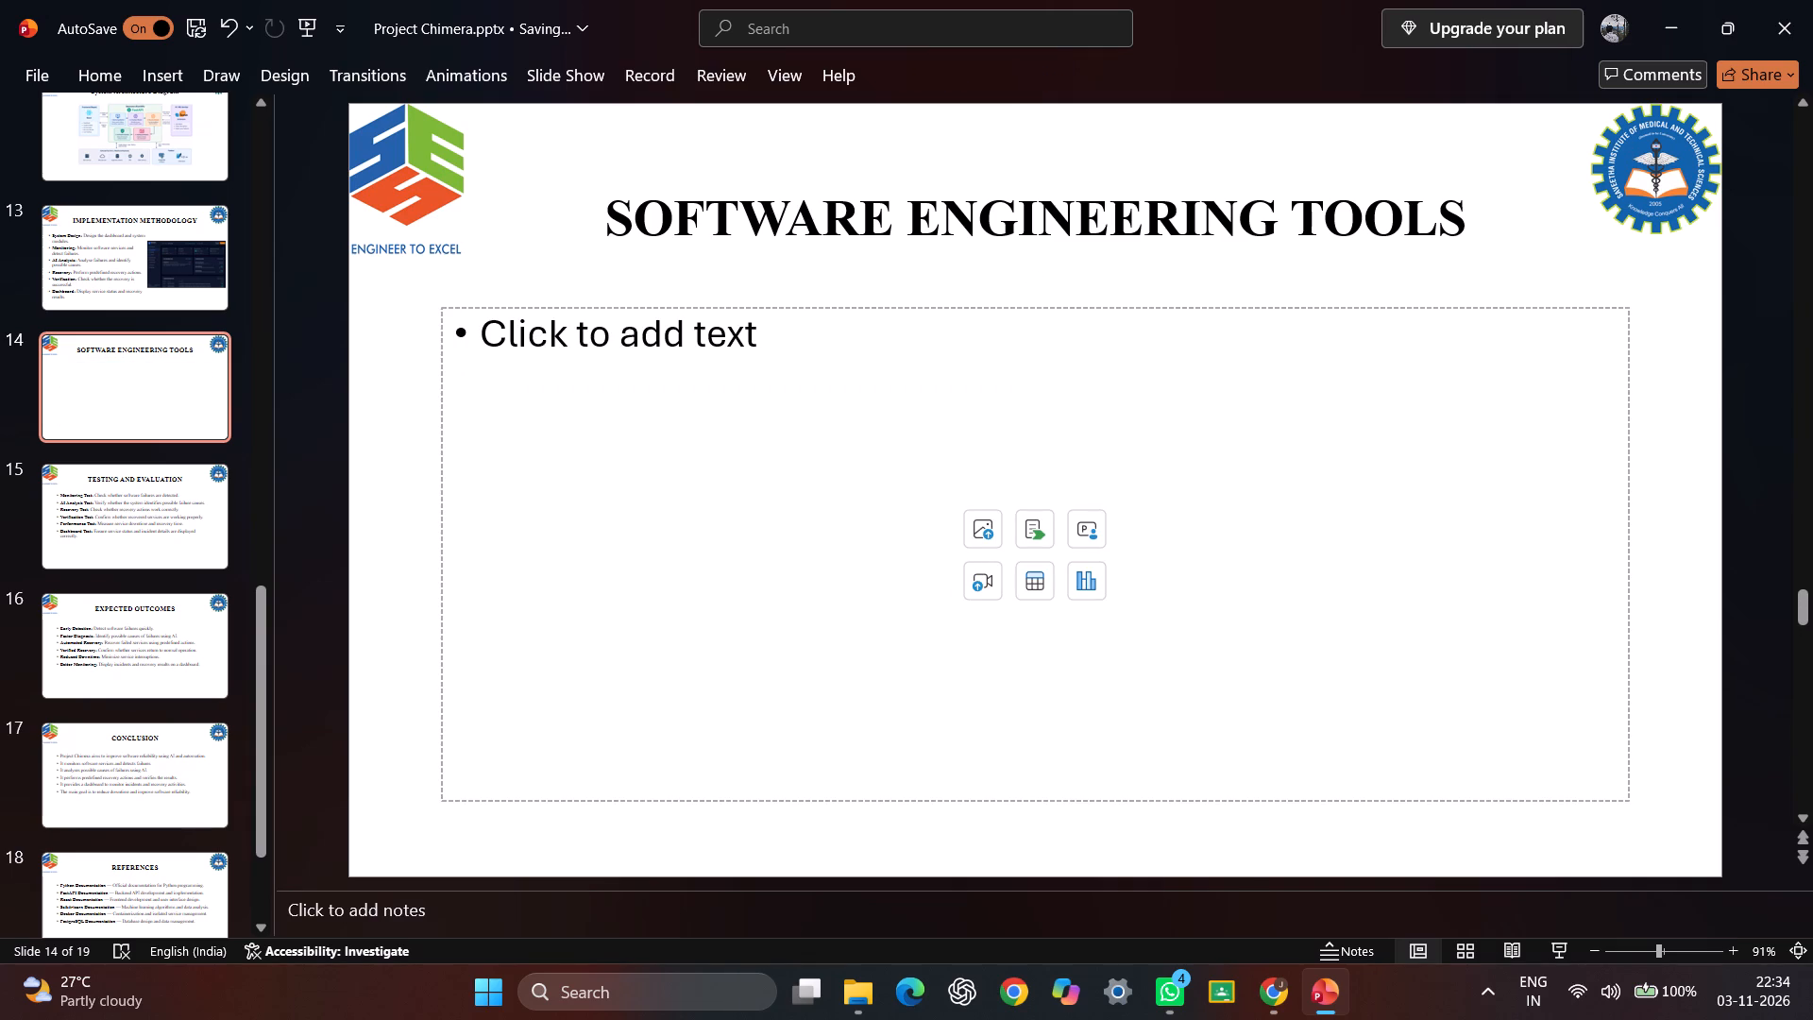
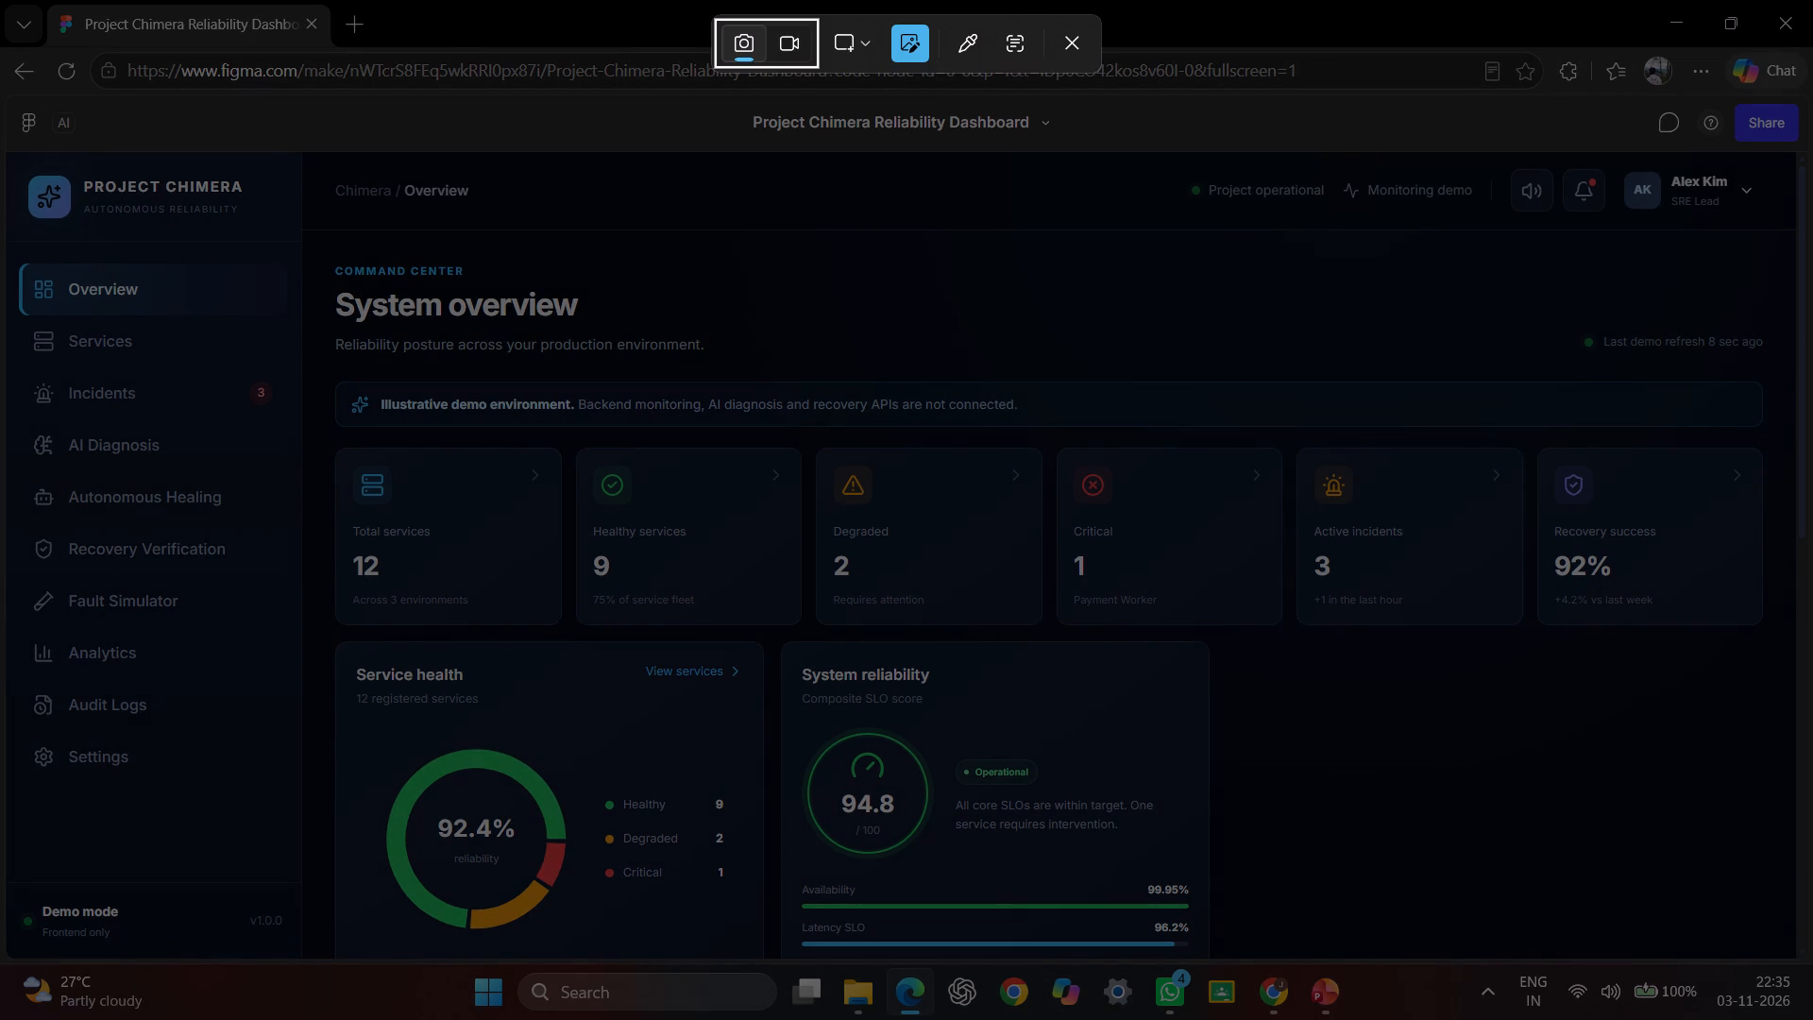
pyautogui.moveTo(7, 98); pyautogui.dragTo(1765, 956)
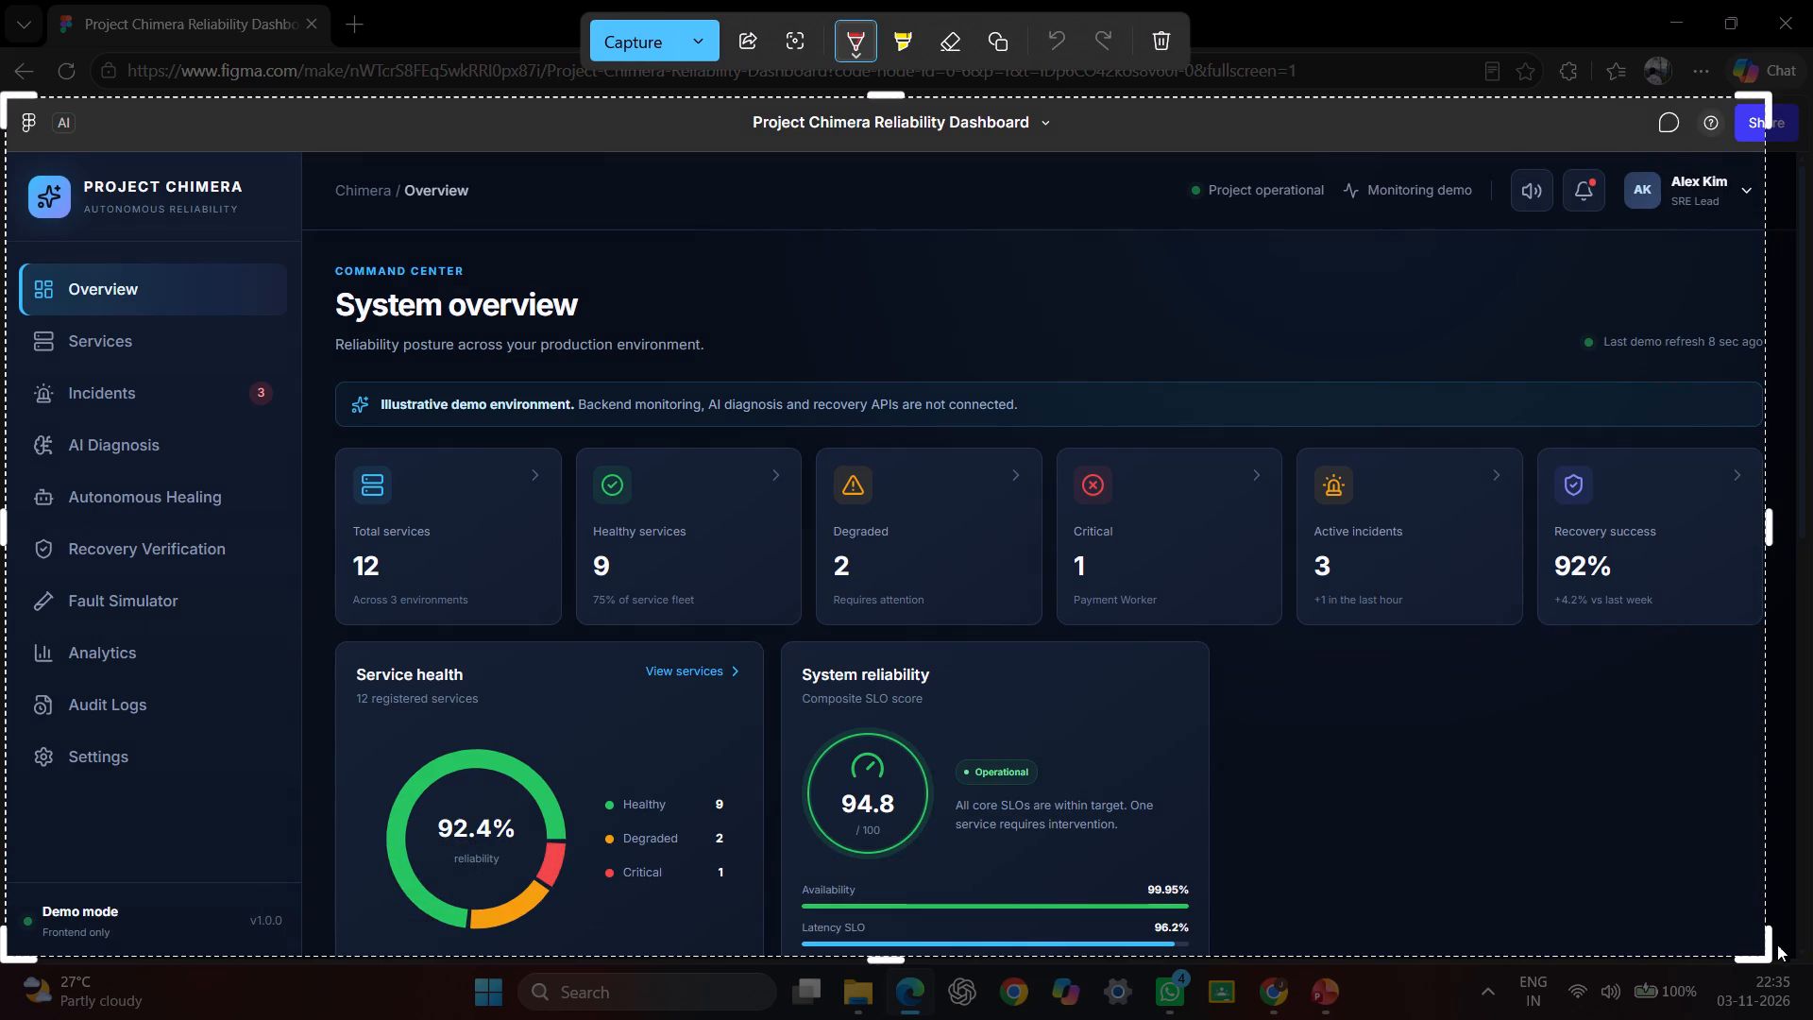
pyautogui.moveTo(1769, 523); pyautogui.dragTo(1794, 525)
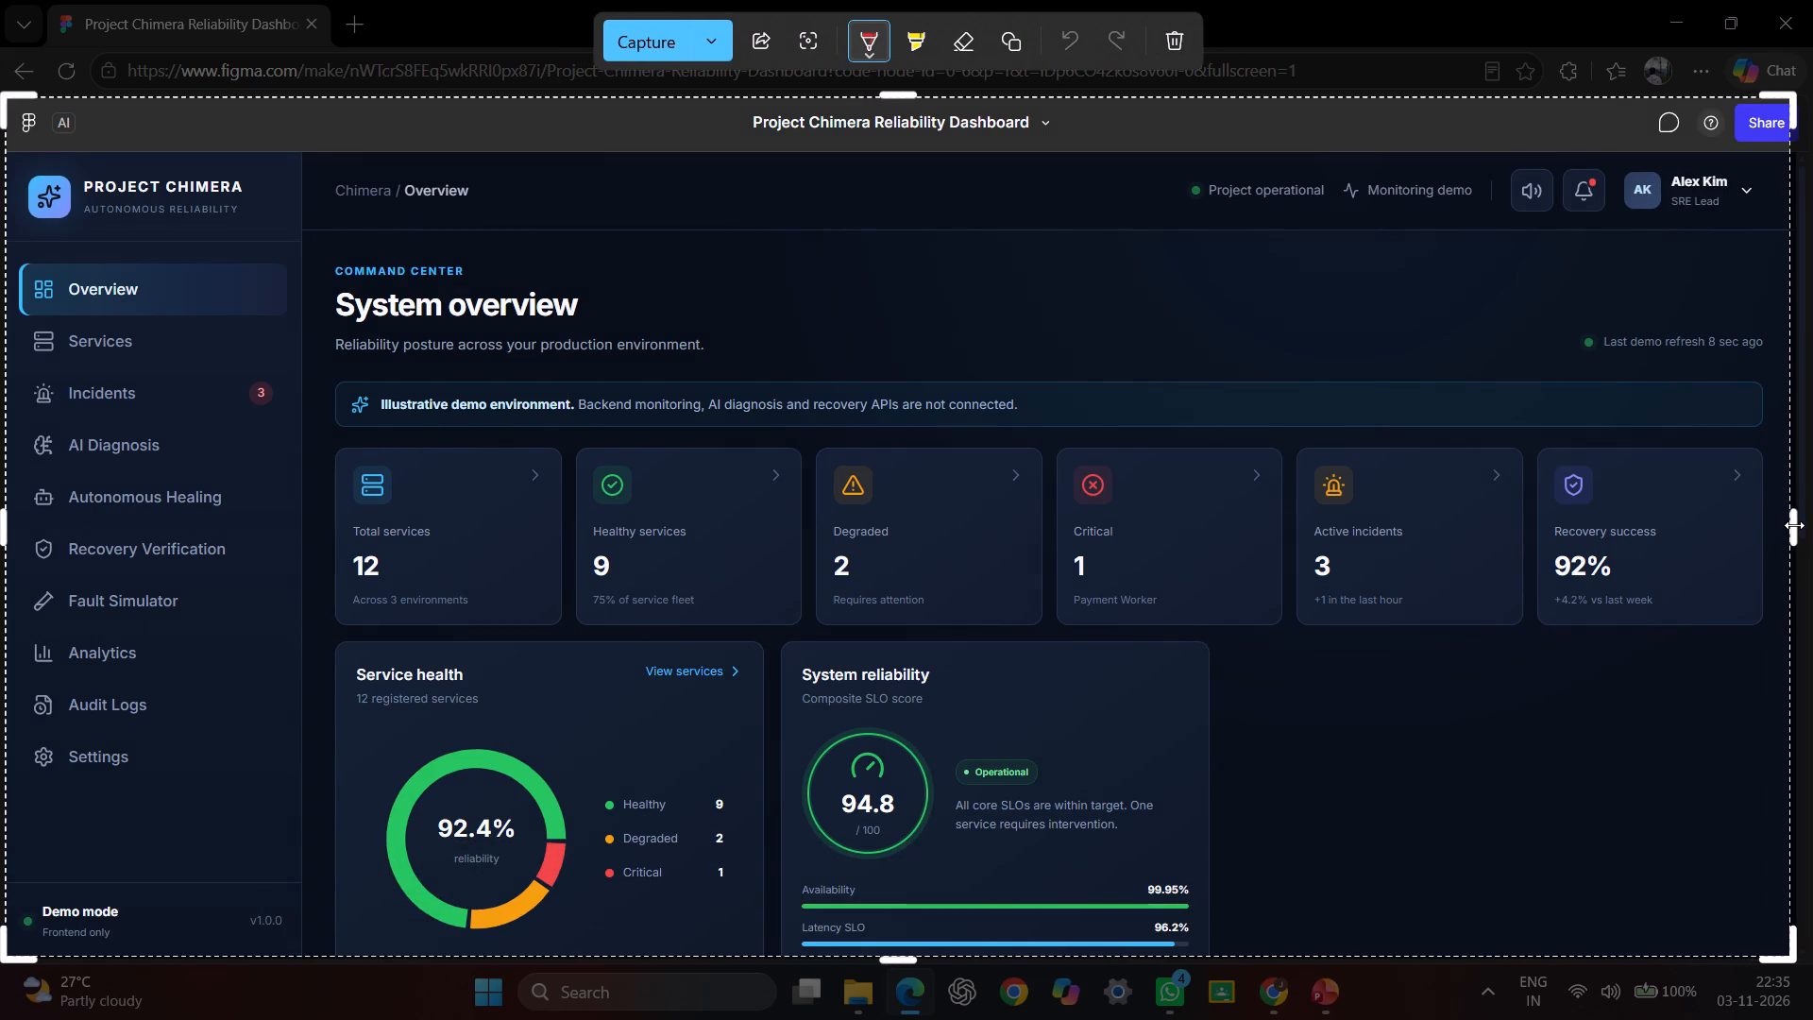
pyautogui.hotkey('ctrl', 'c')
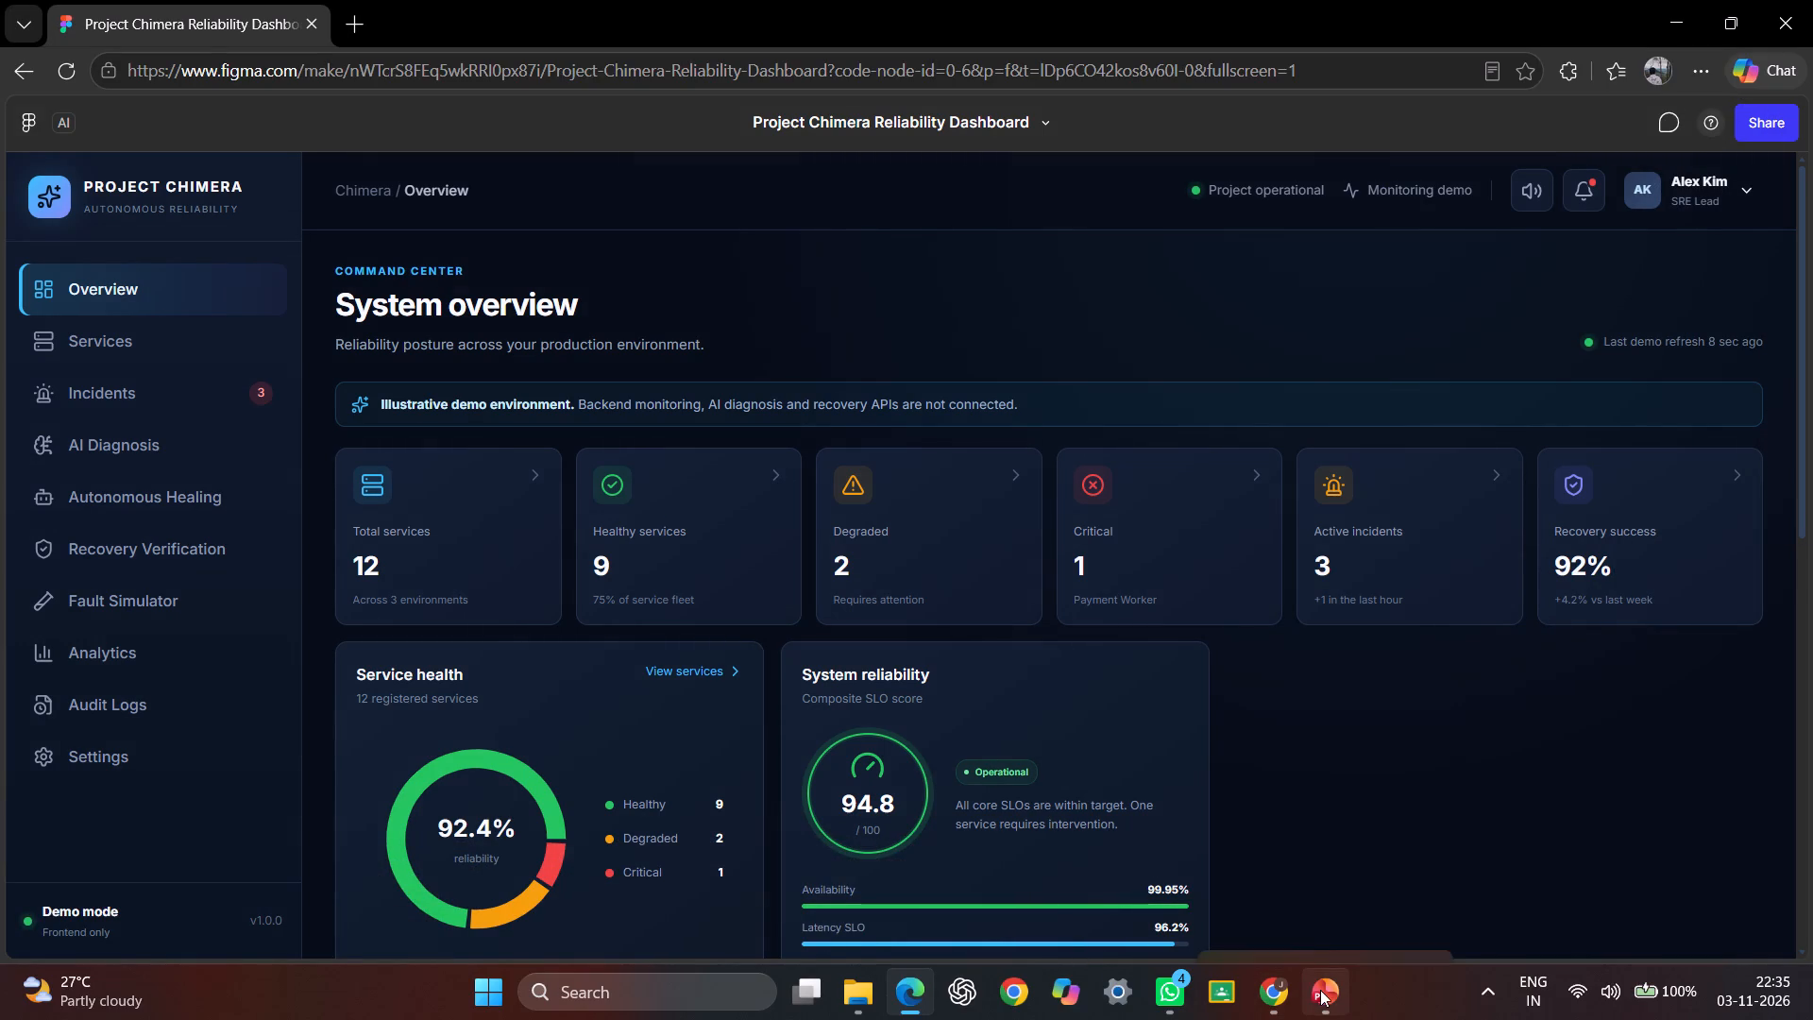
# Switch to PowerPoint and paste the dashboard screenshot onto the Software Engineering Tools slide.
pyautogui.click(1320, 990)
pyautogui.click(568, 482)
pyautogui.hotkey('ctrl', 'v')
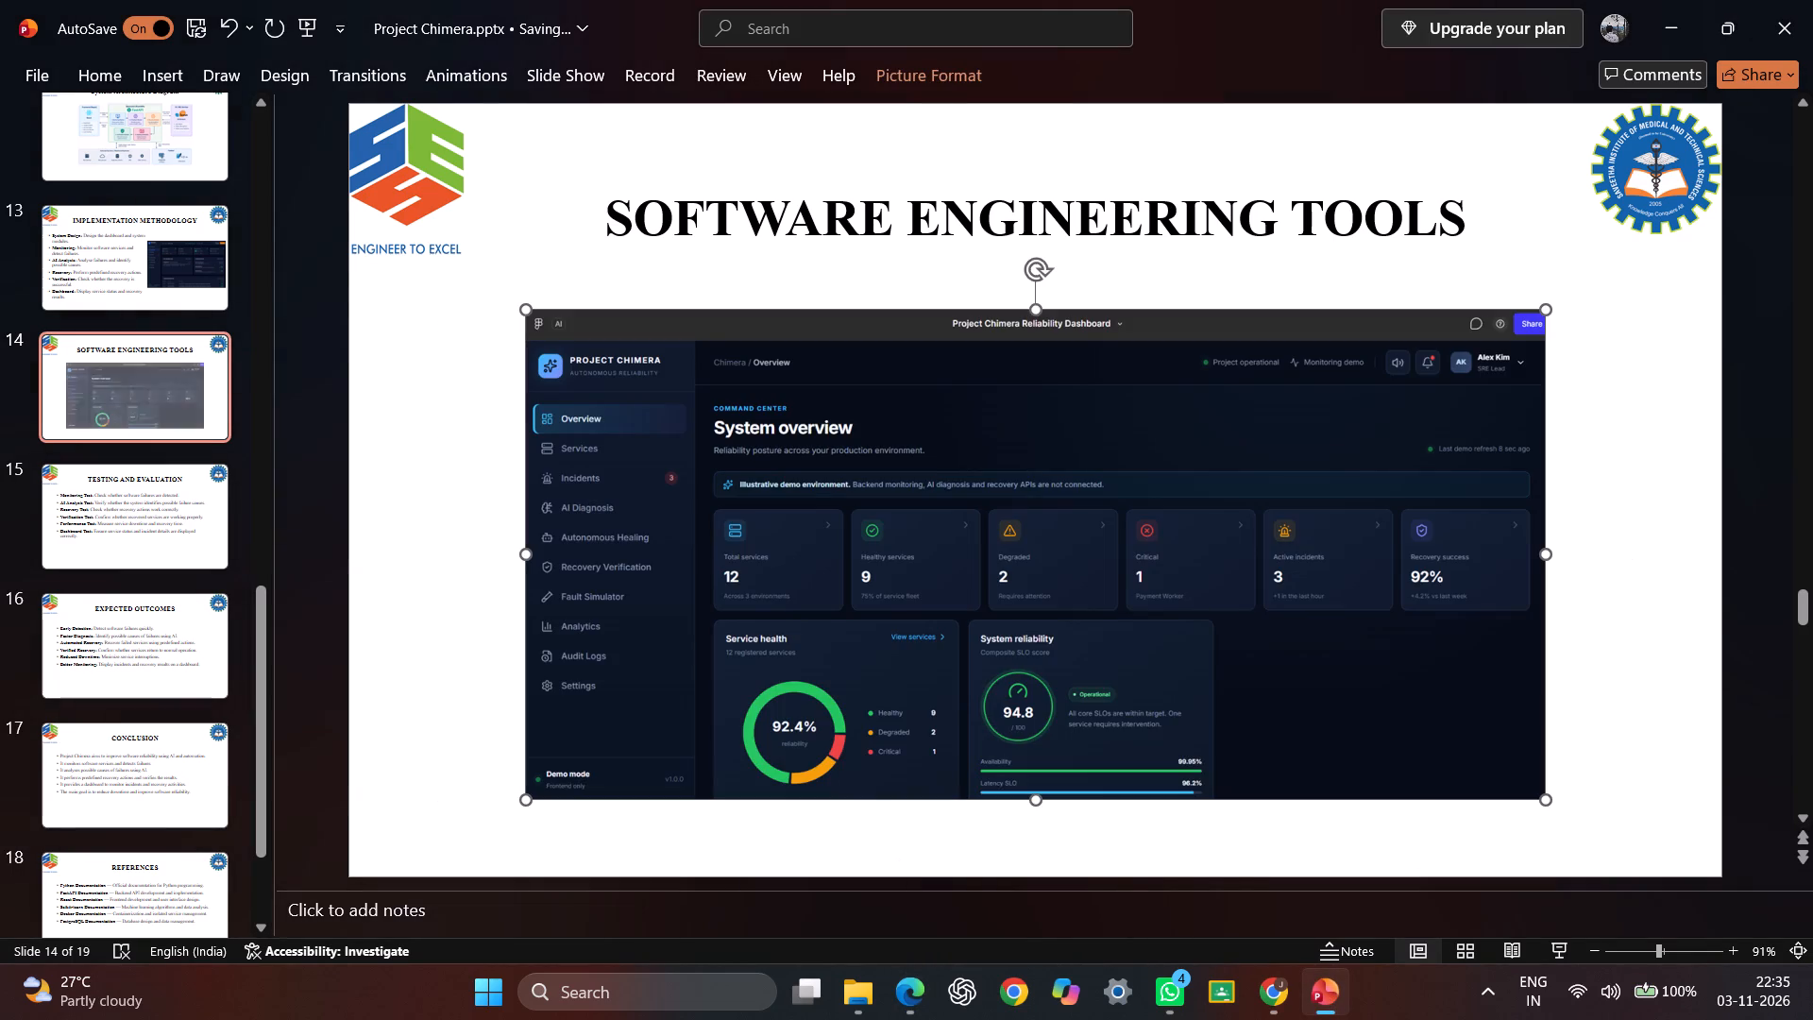
# Shrink the dashboard screenshot to just over half the slide's width and place it below the title, near the slide's left edge.
pyautogui.click(1254, 539)
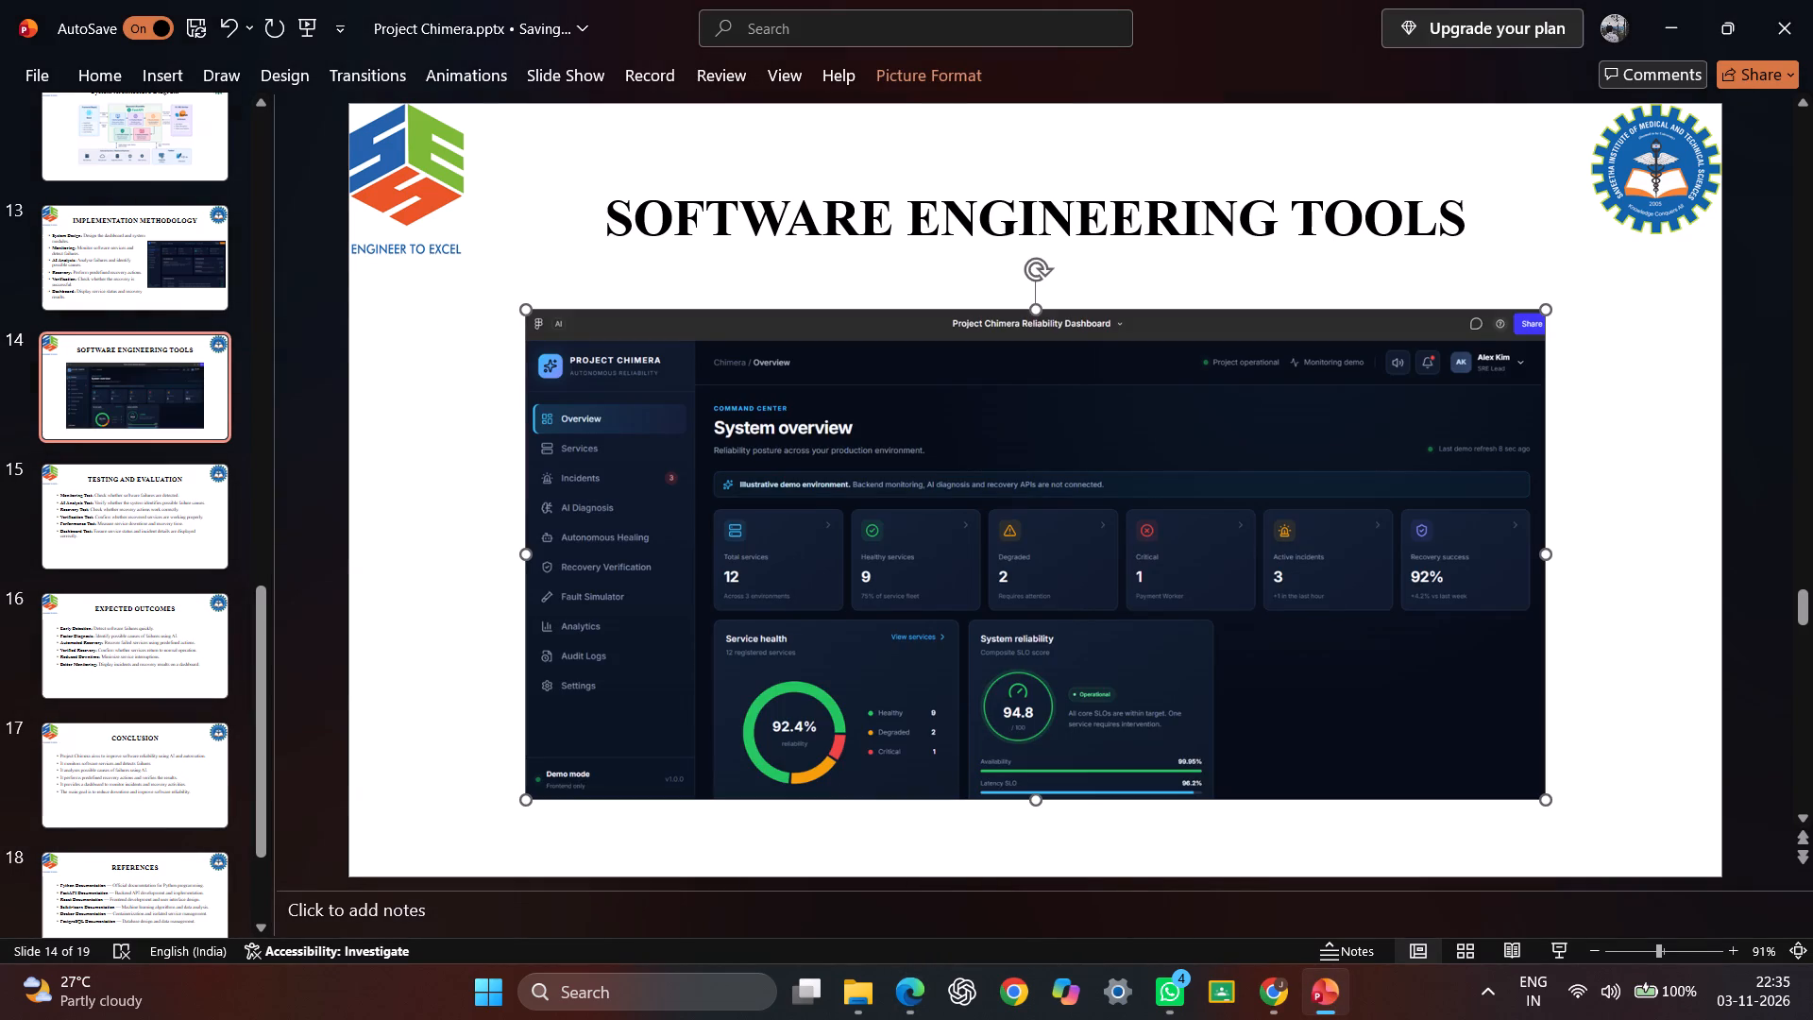
pyautogui.moveTo(1155, 549); pyautogui.dragTo(1025, 542)
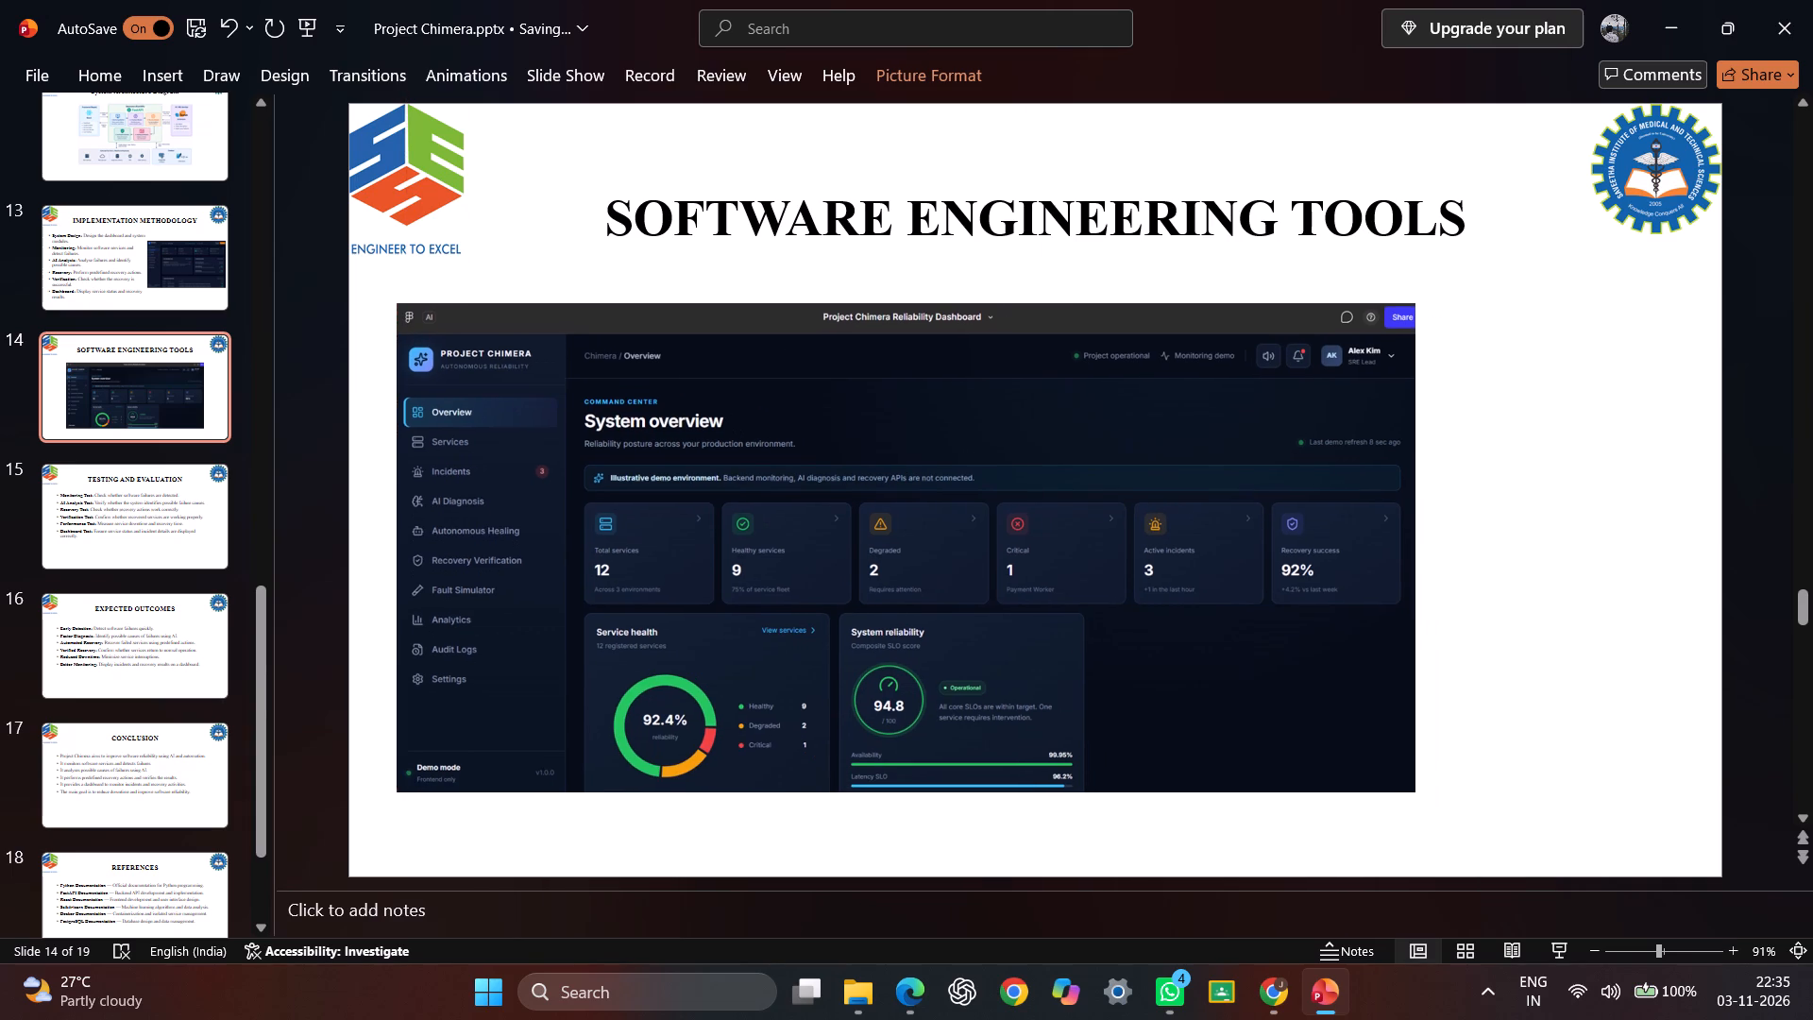
pyautogui.moveTo(1025, 542); pyautogui.dragTo(1020, 534)
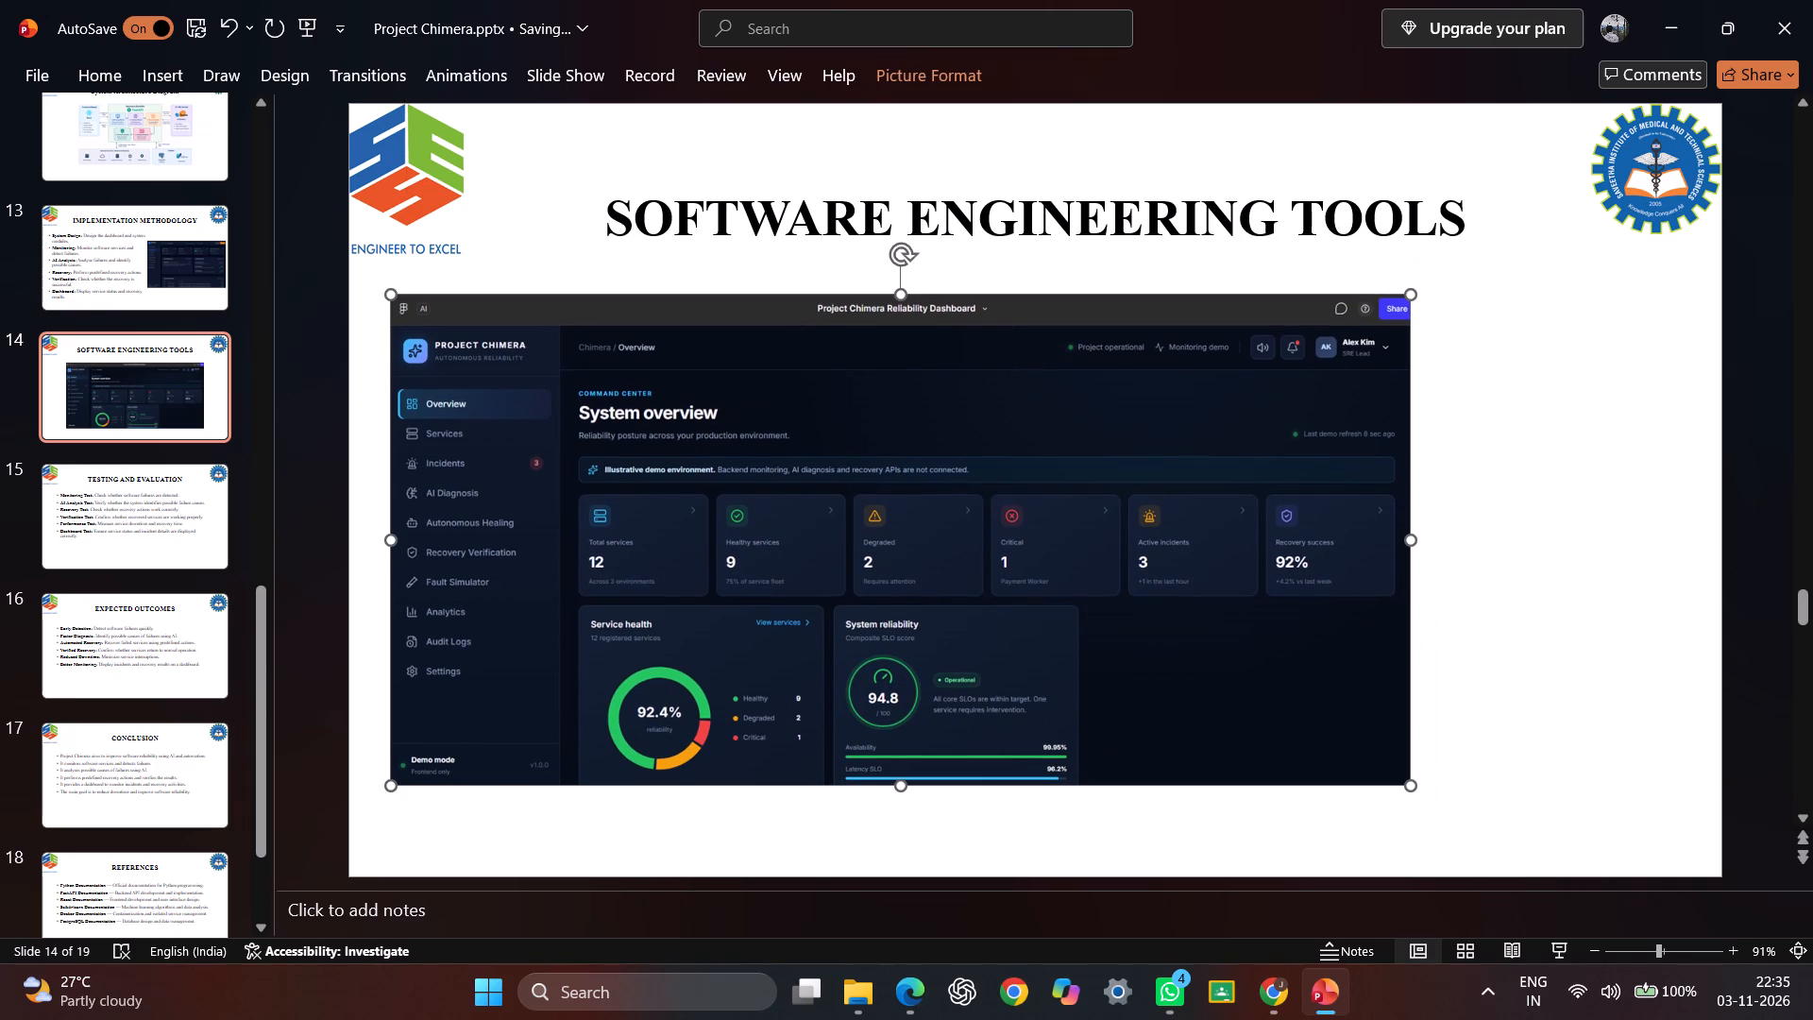
pyautogui.moveTo(1405, 782); pyautogui.dragTo(1093, 688)
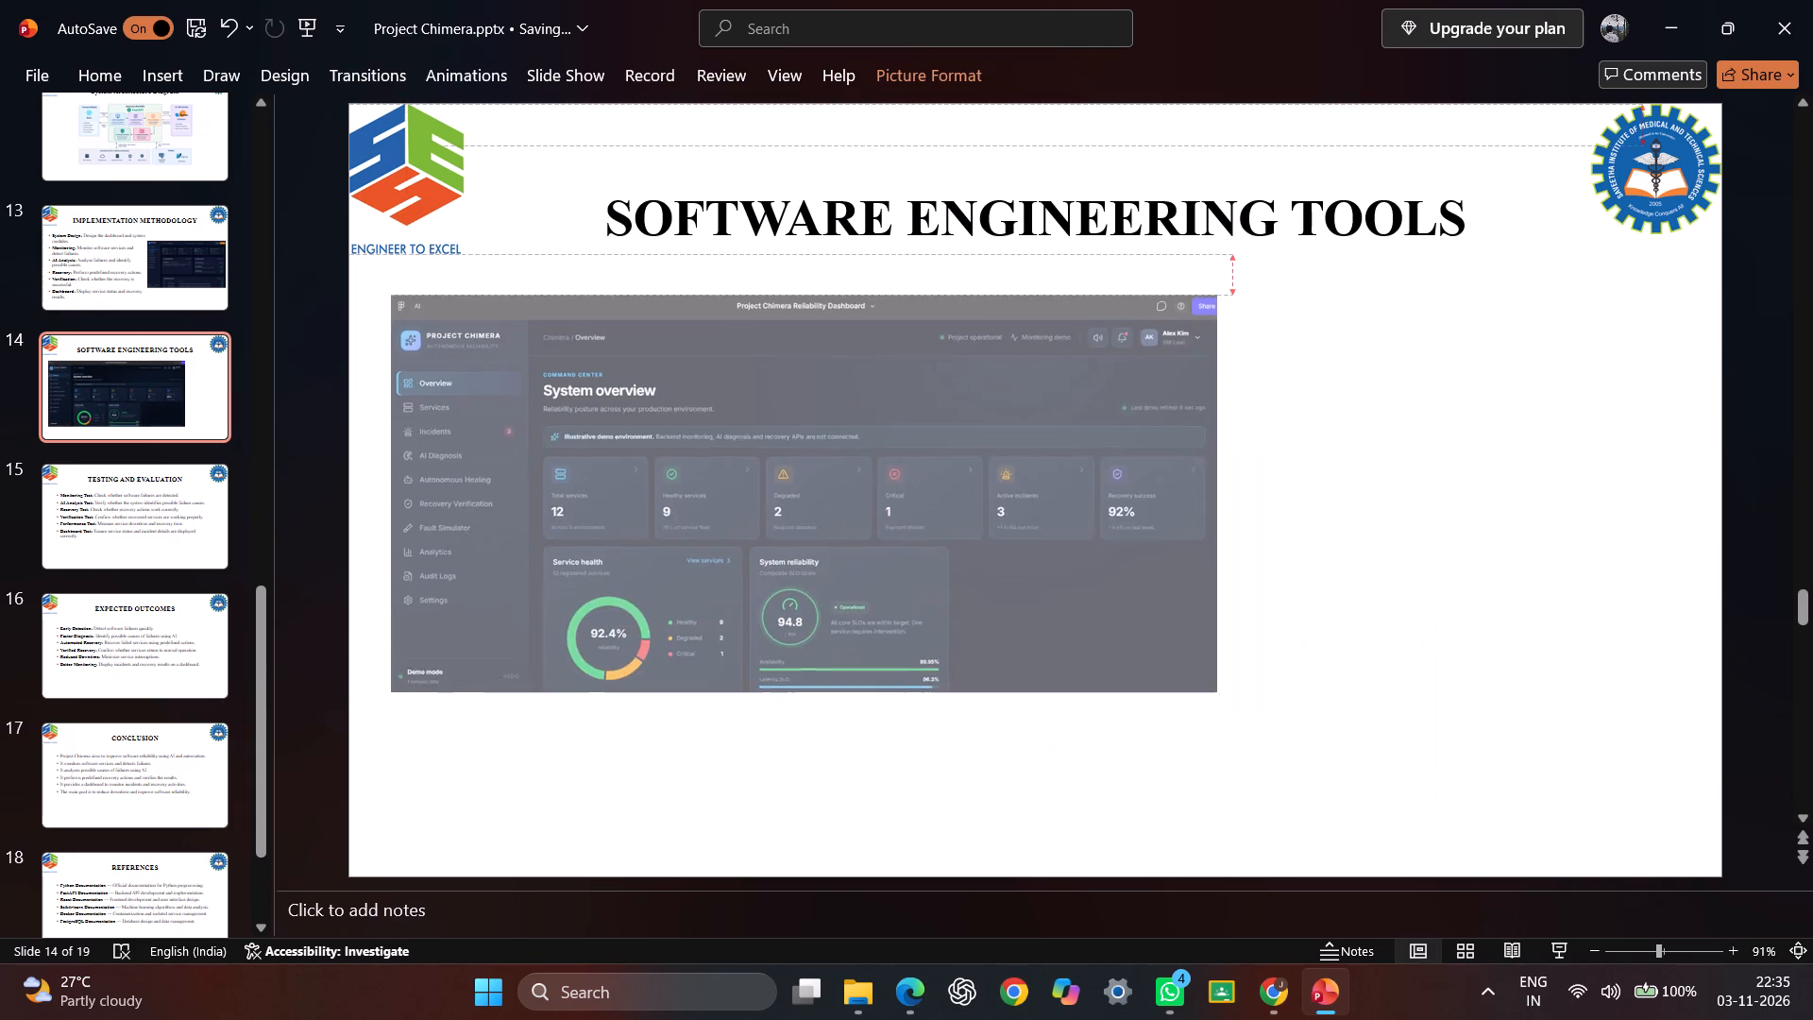
pyautogui.moveTo(1093, 688); pyautogui.dragTo(1027, 652)
pyautogui.moveTo(916, 515); pyautogui.dragTo(915, 546)
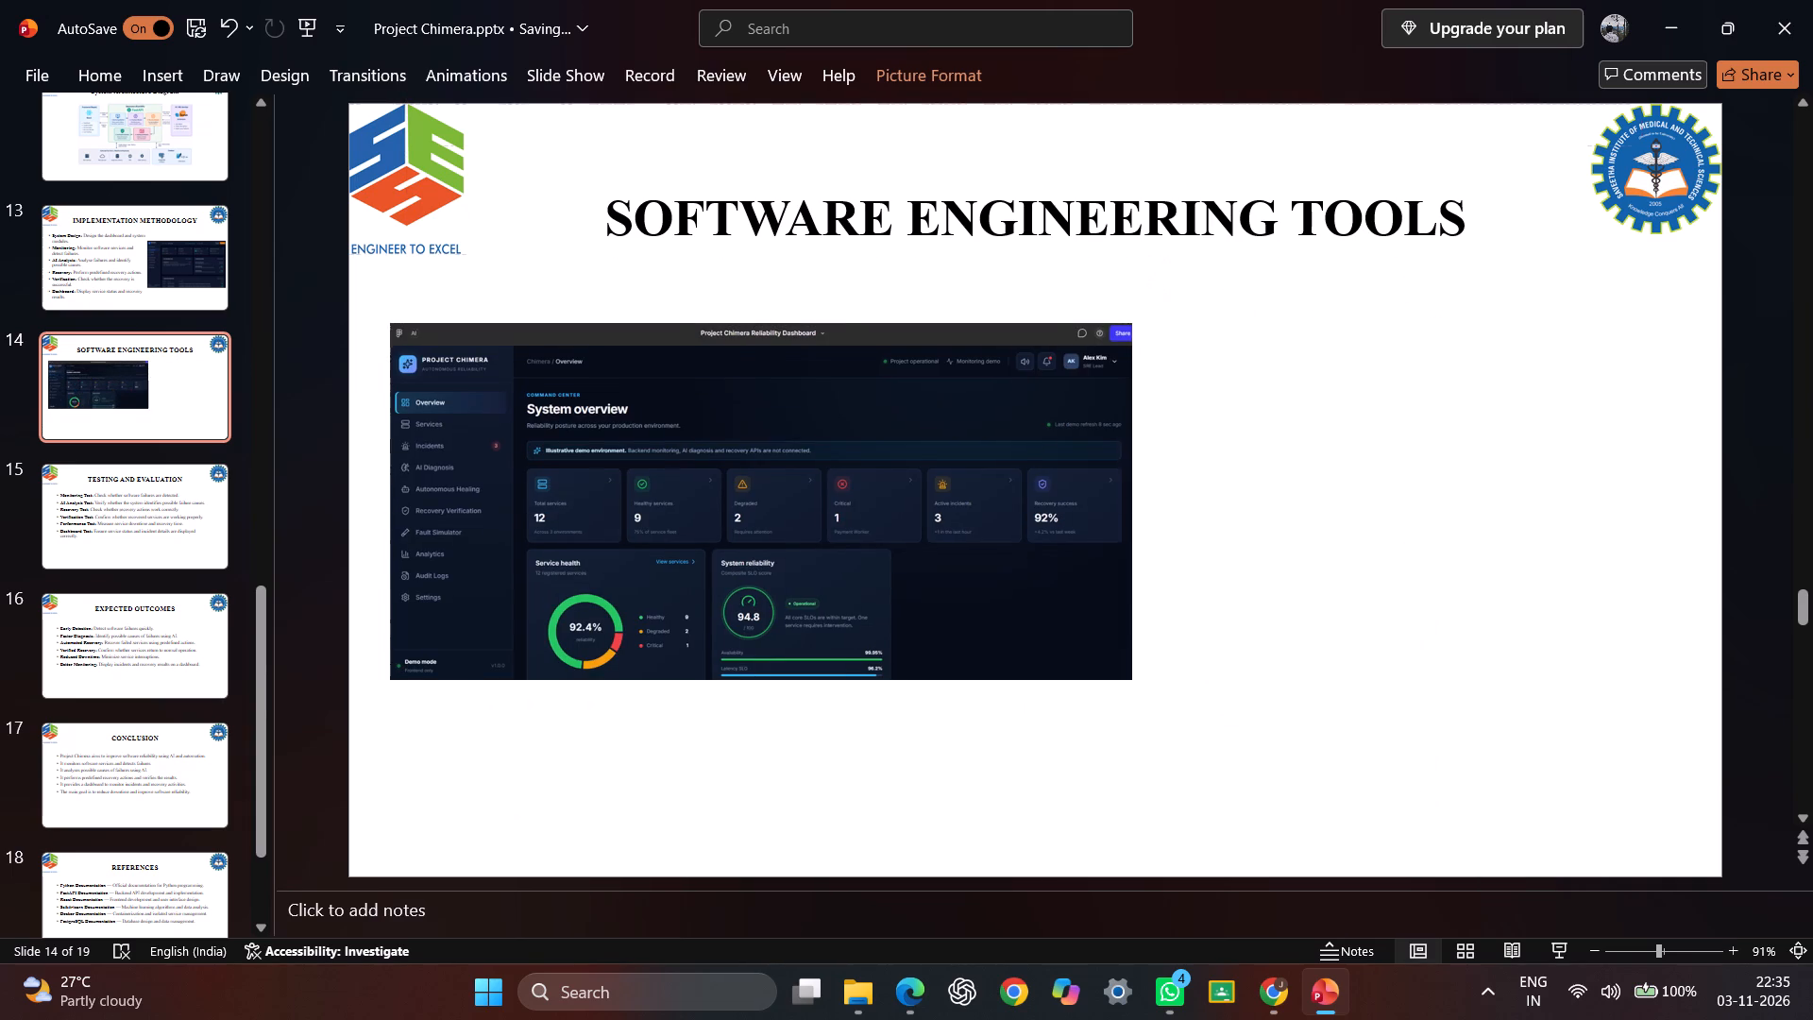
pyautogui.moveTo(915, 546); pyautogui.dragTo(923, 578)
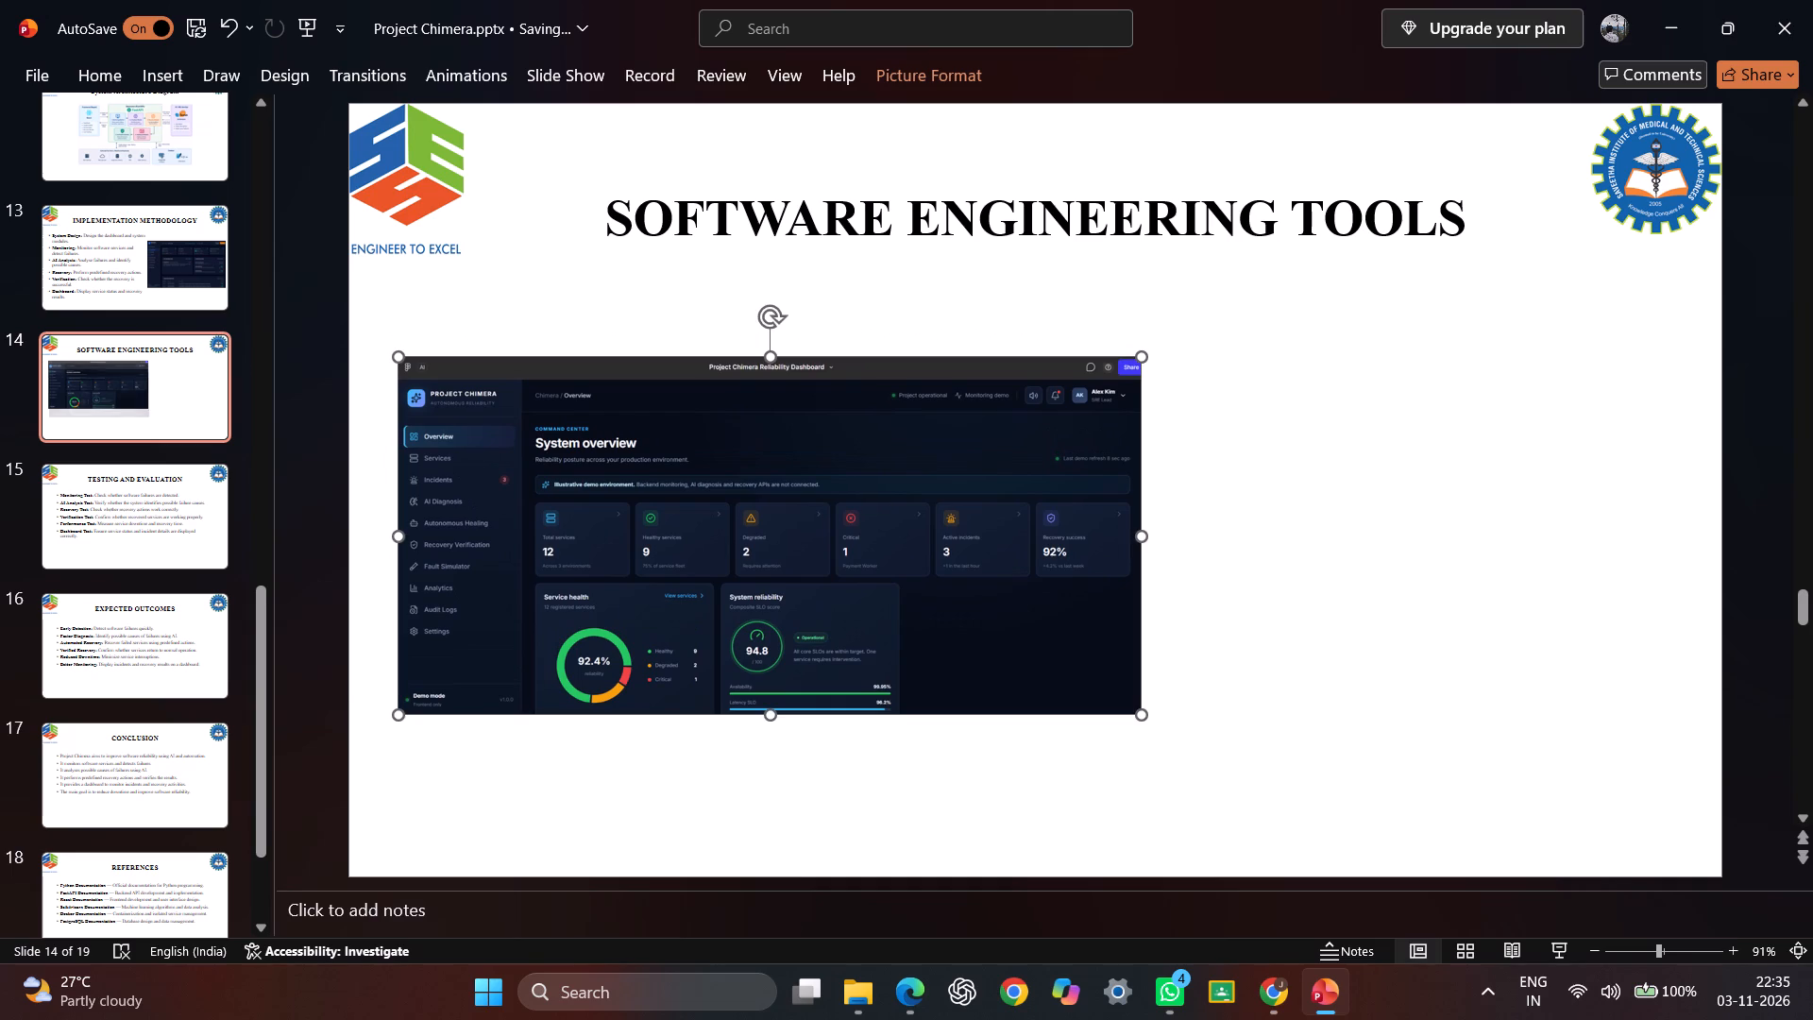
pyautogui.moveTo(923, 578); pyautogui.dragTo(932, 608)
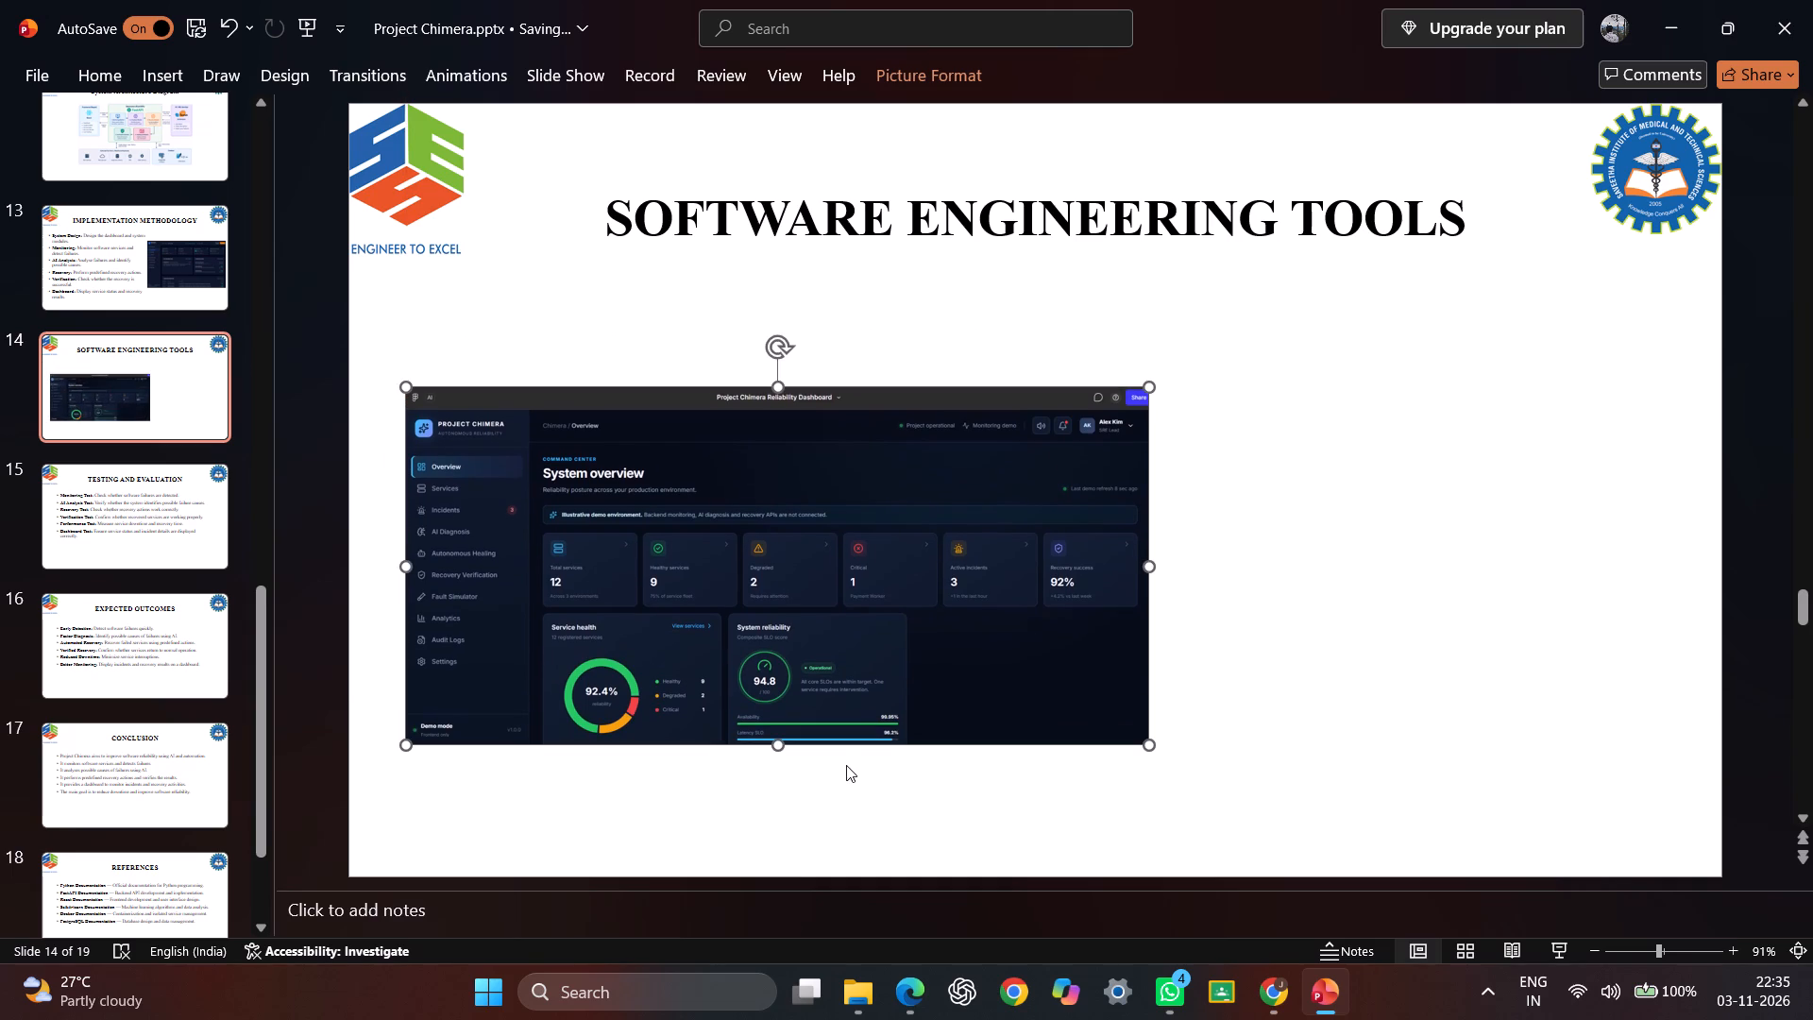
pyautogui.click(1242, 545)
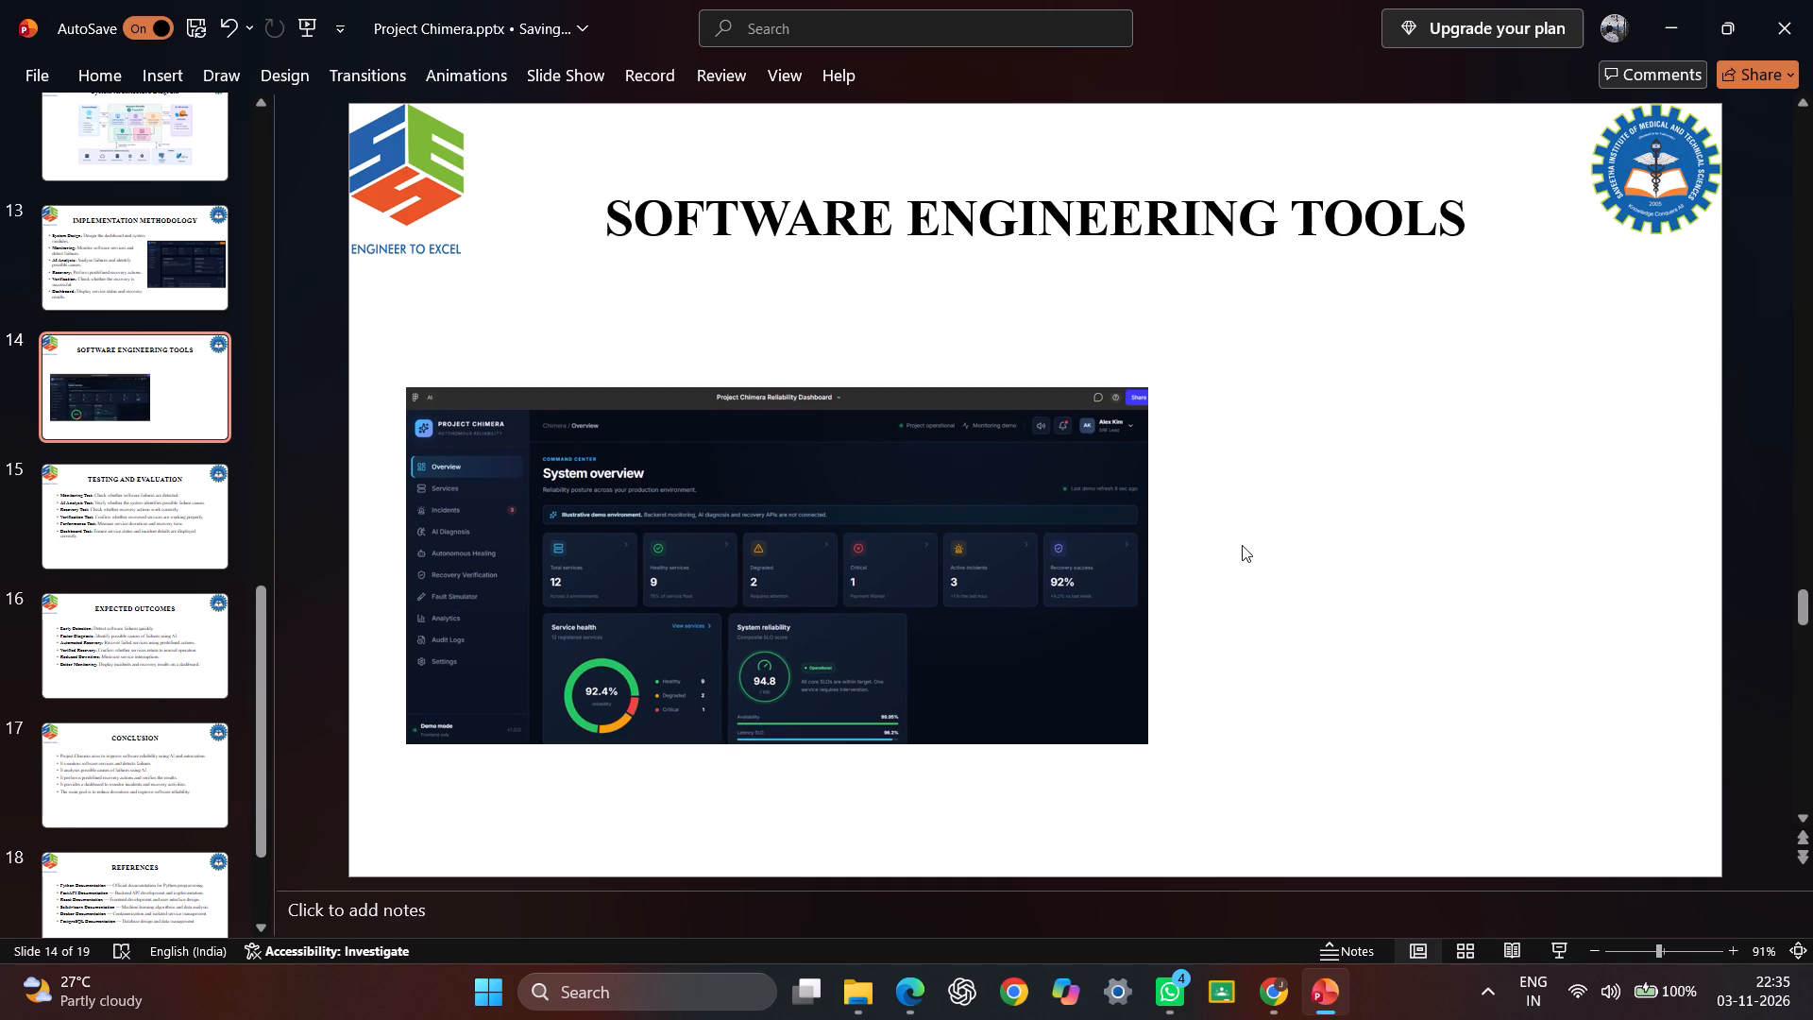
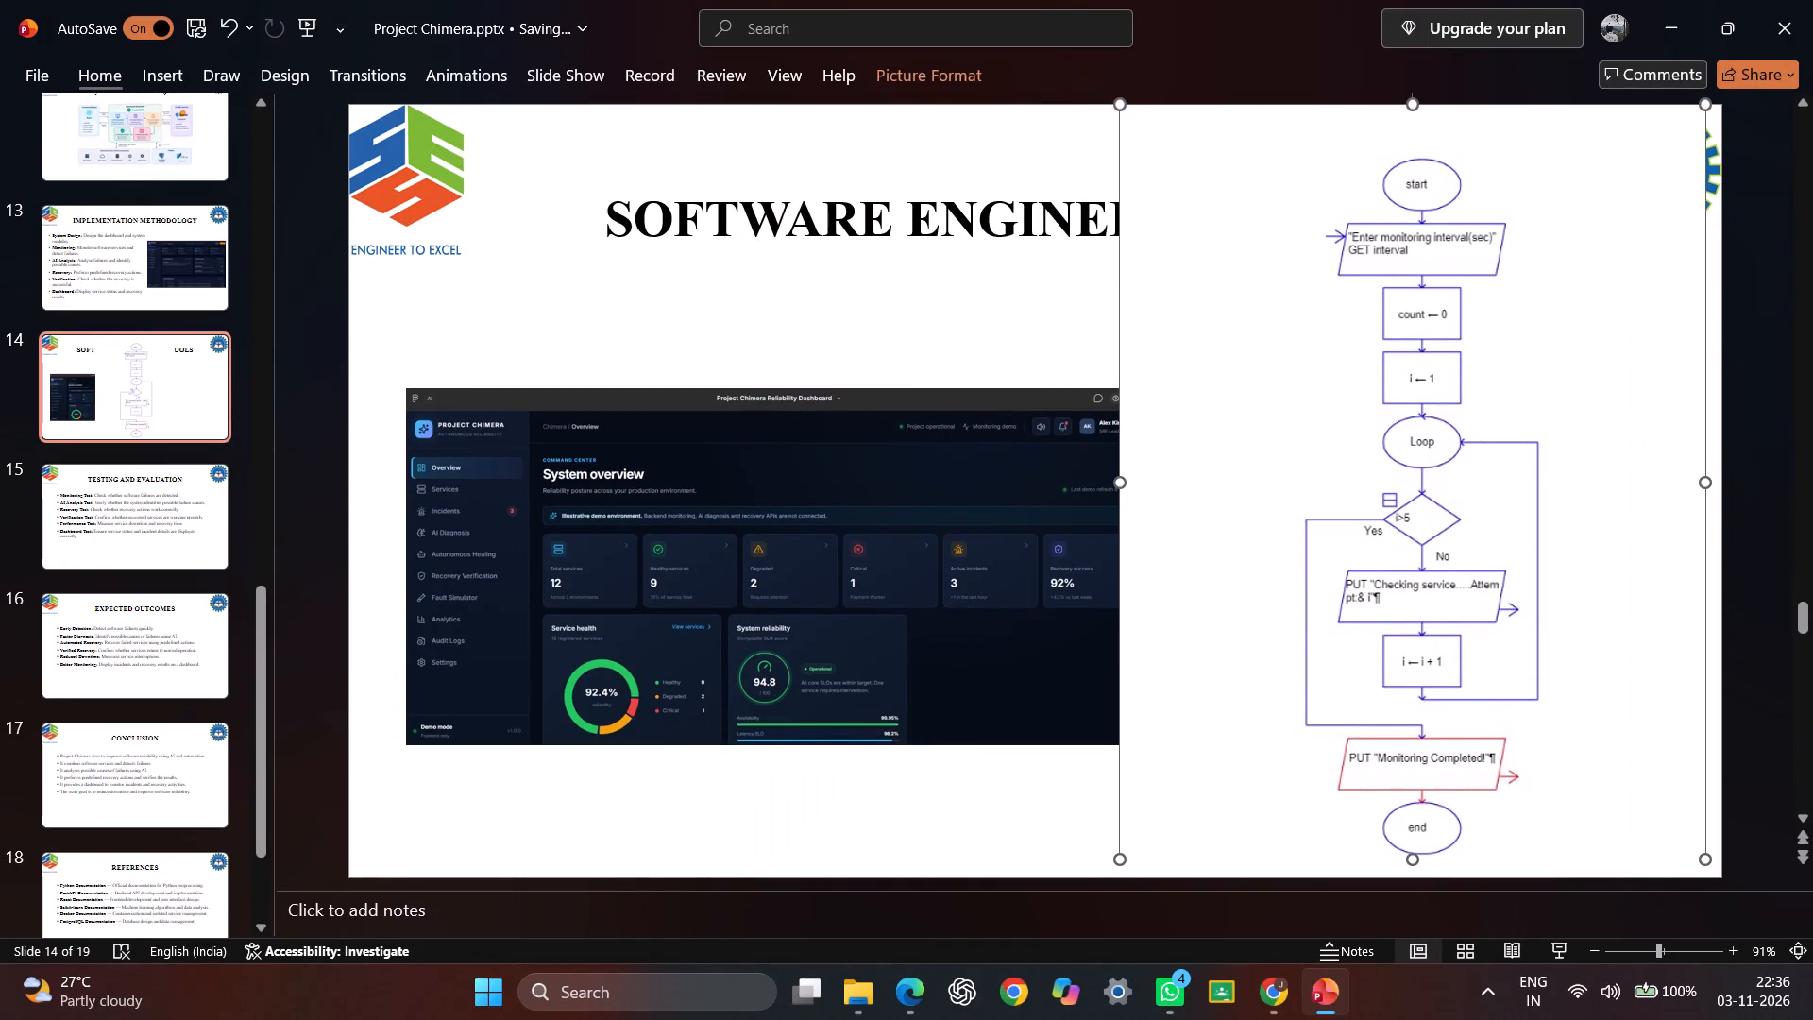
# Shrink the flowchart picture on the Software Engineering Tools slide and place it beside the dashboard screenshot, clear of the title and logo.
pyautogui.moveTo(1125, 856); pyautogui.dragTo(1257, 703)
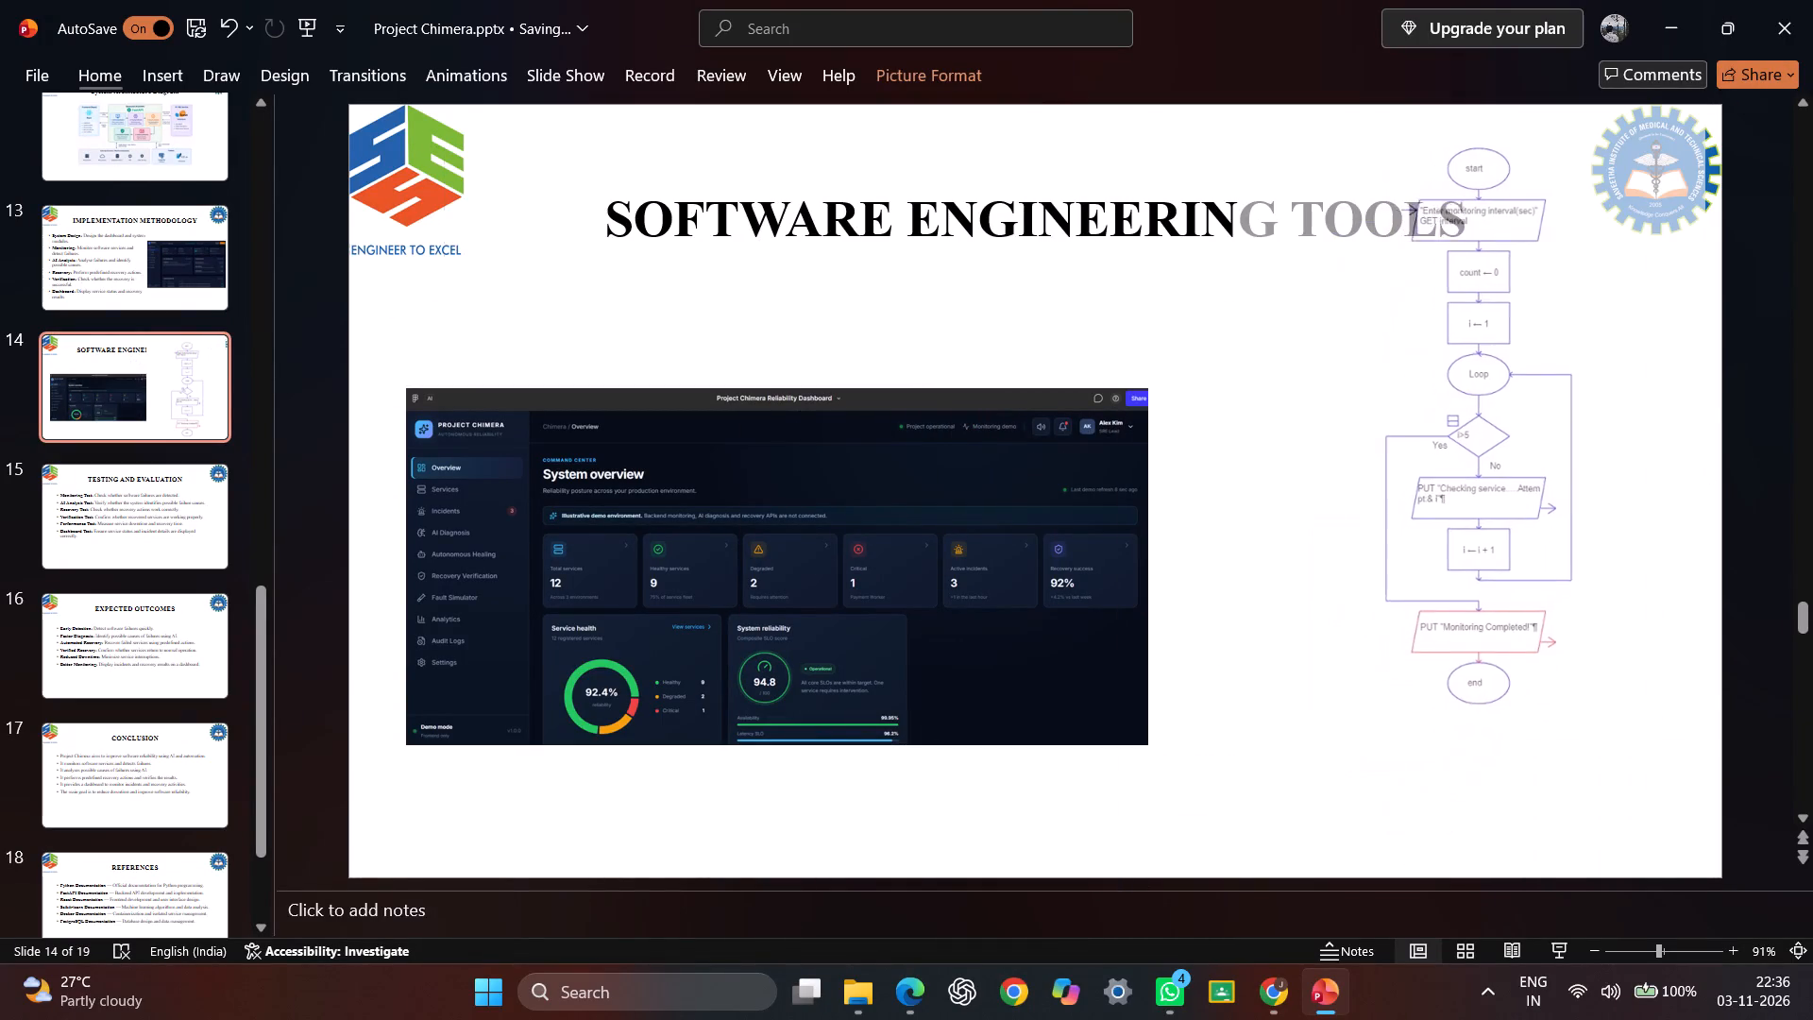
pyautogui.moveTo(1257, 703); pyautogui.dragTo(1261, 698)
pyautogui.moveTo(1481, 458); pyautogui.dragTo(1469, 591)
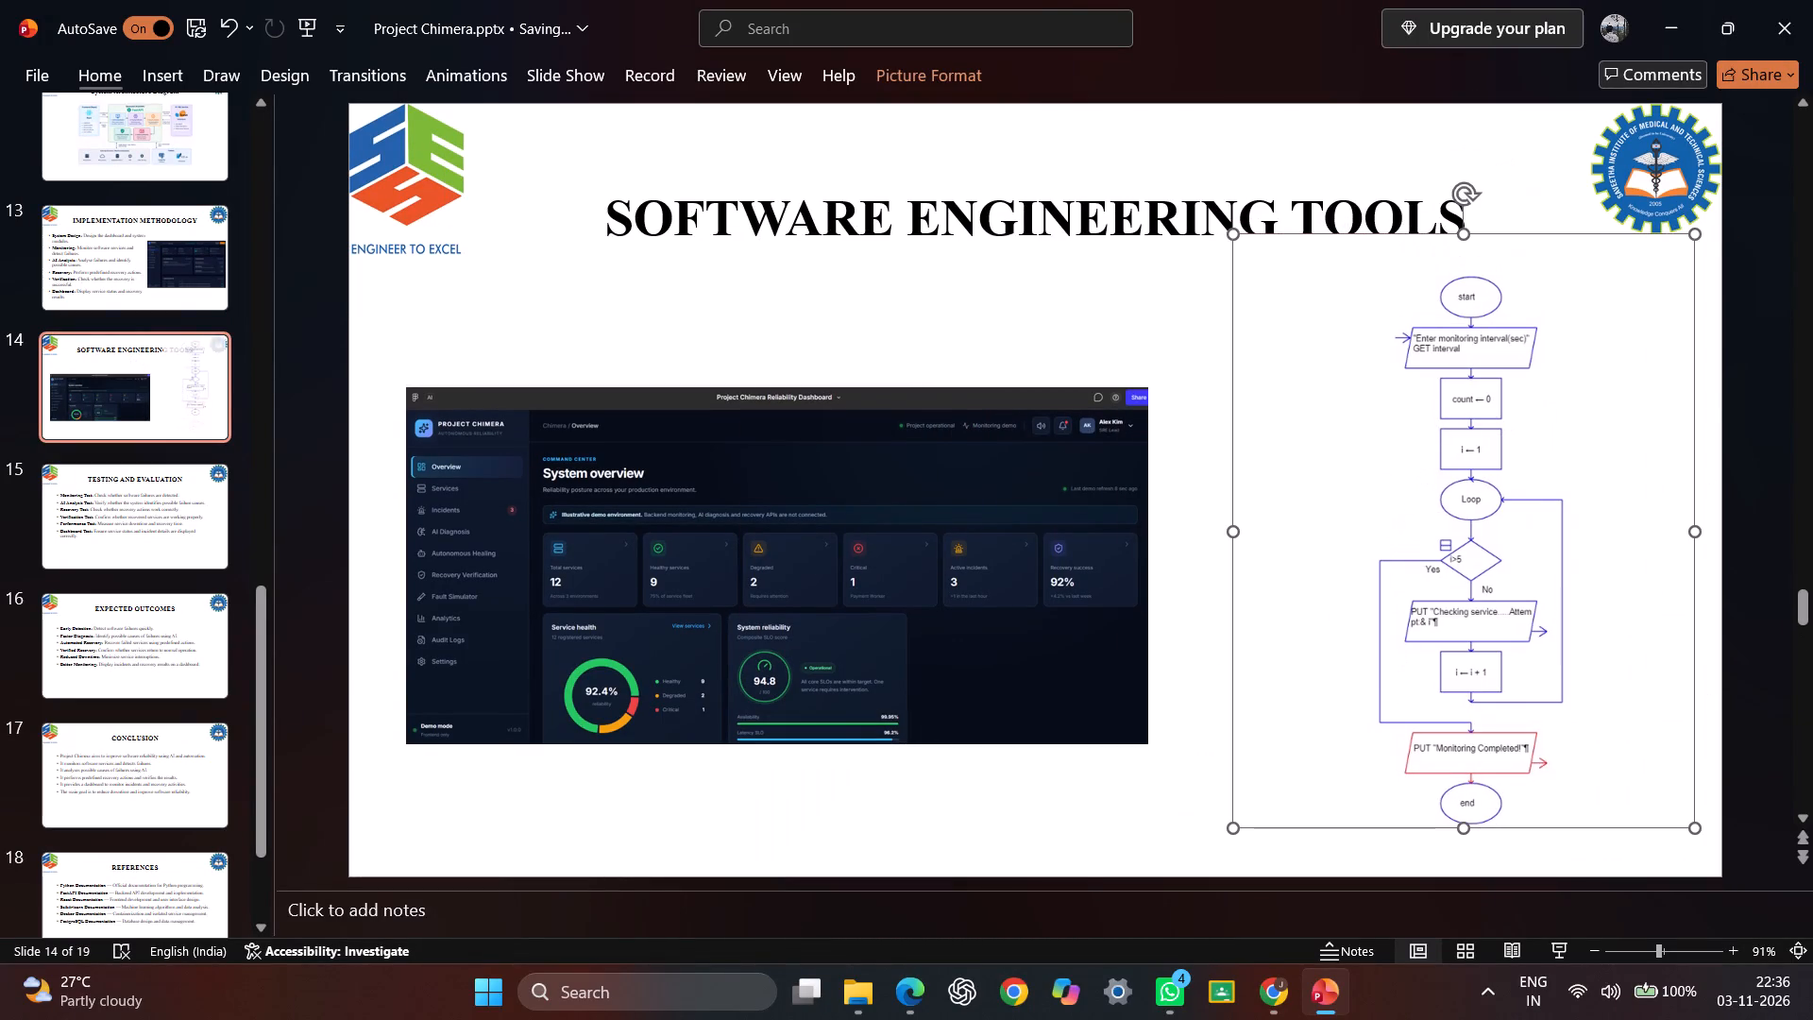
pyautogui.moveTo(1232, 830); pyautogui.dragTo(1280, 768)
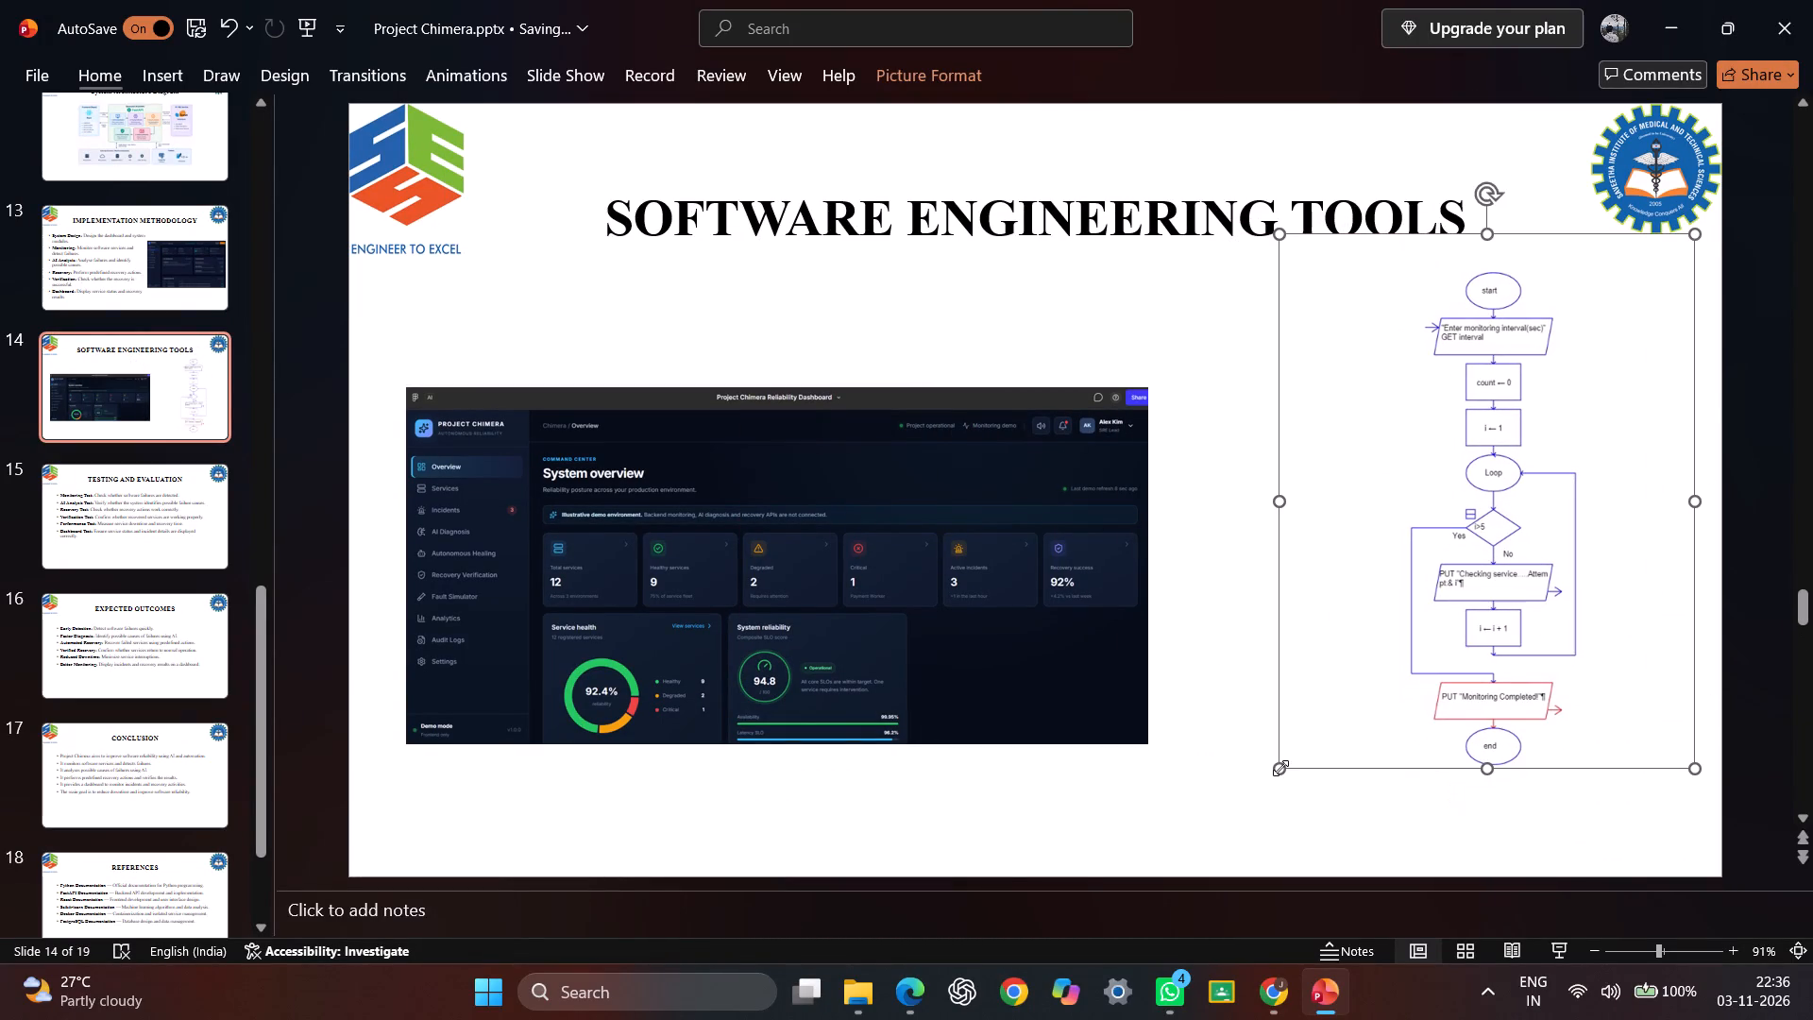
pyautogui.moveTo(1495, 562); pyautogui.dragTo(1481, 611)
pyautogui.moveTo(1263, 820); pyautogui.dragTo(1322, 769)
pyautogui.moveTo(1480, 609); pyautogui.dragTo(1453, 624)
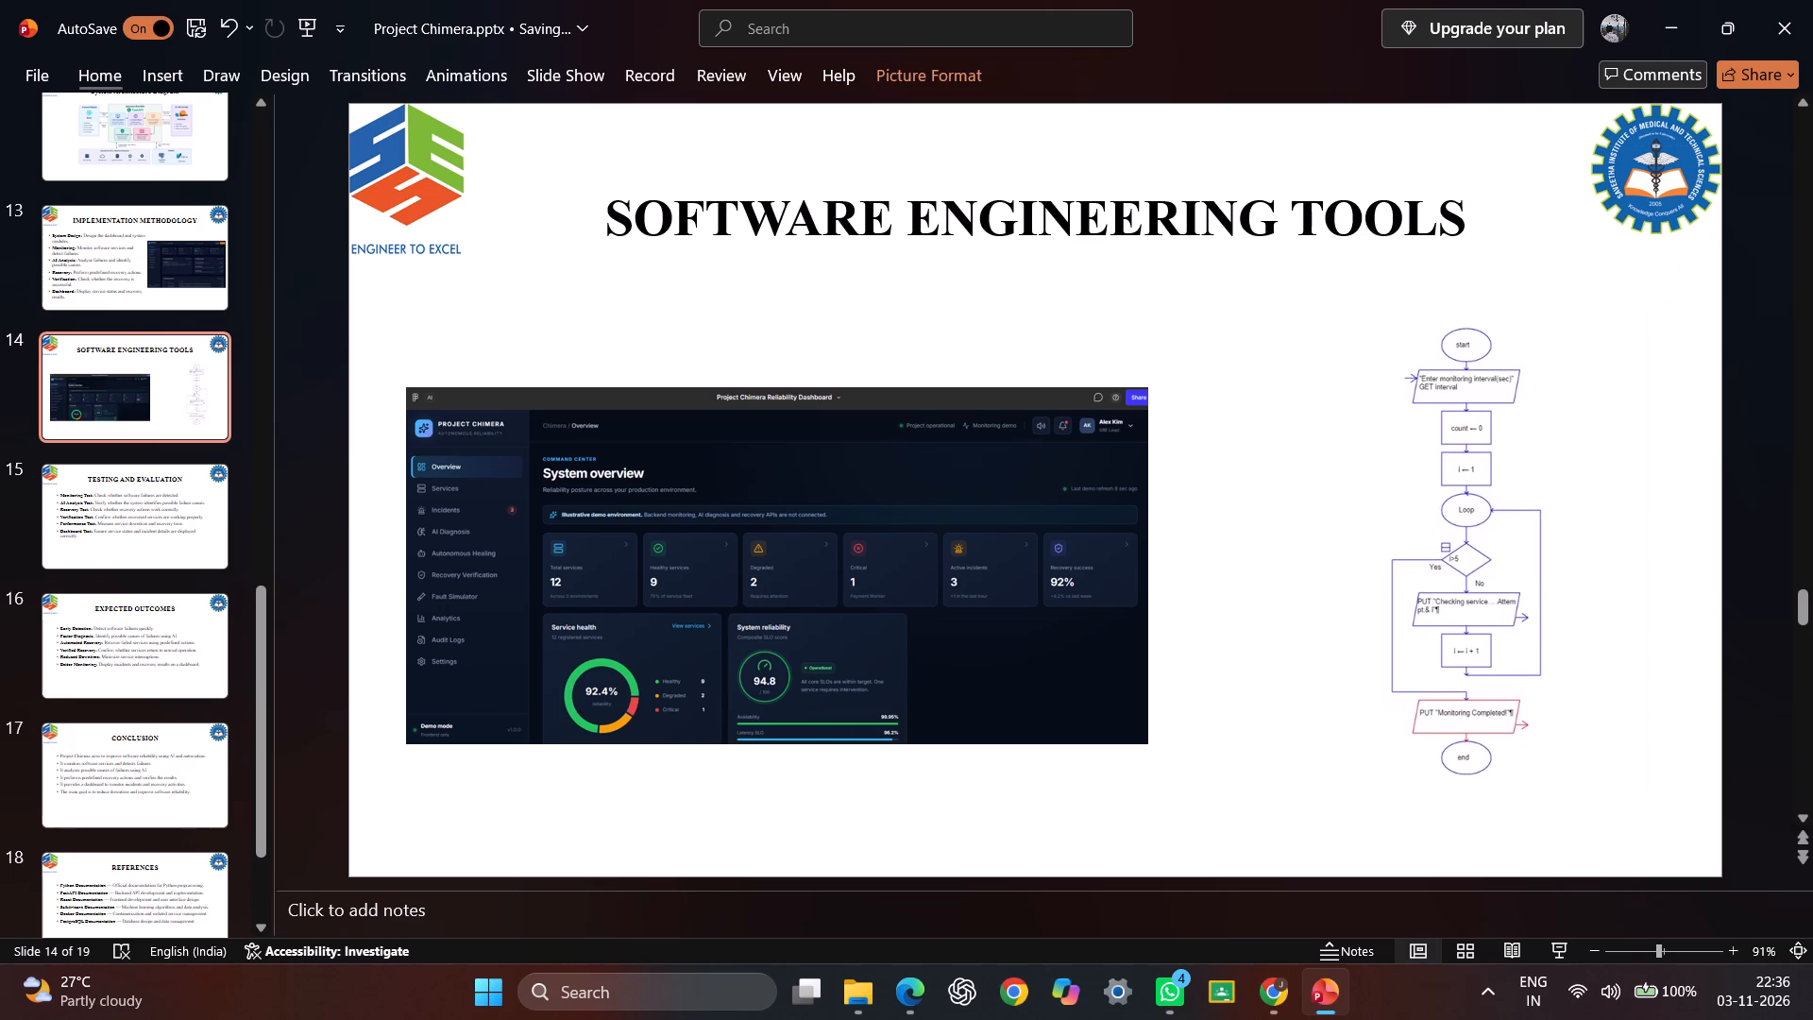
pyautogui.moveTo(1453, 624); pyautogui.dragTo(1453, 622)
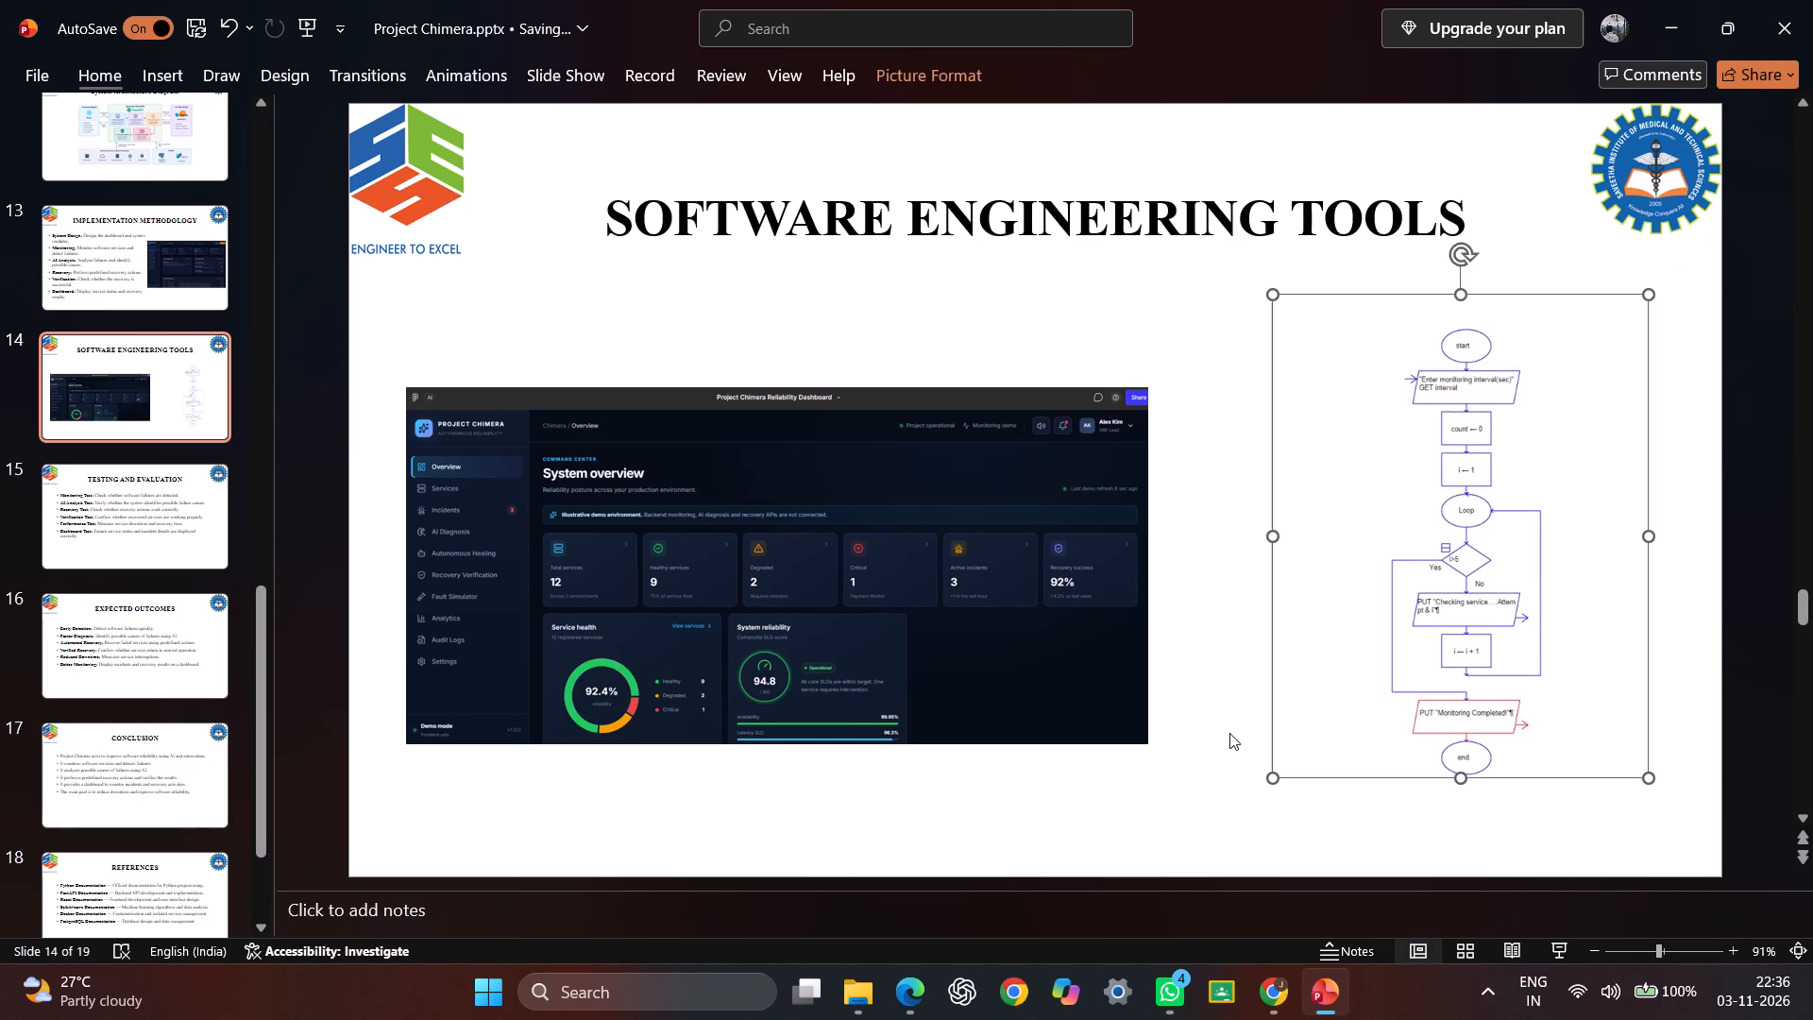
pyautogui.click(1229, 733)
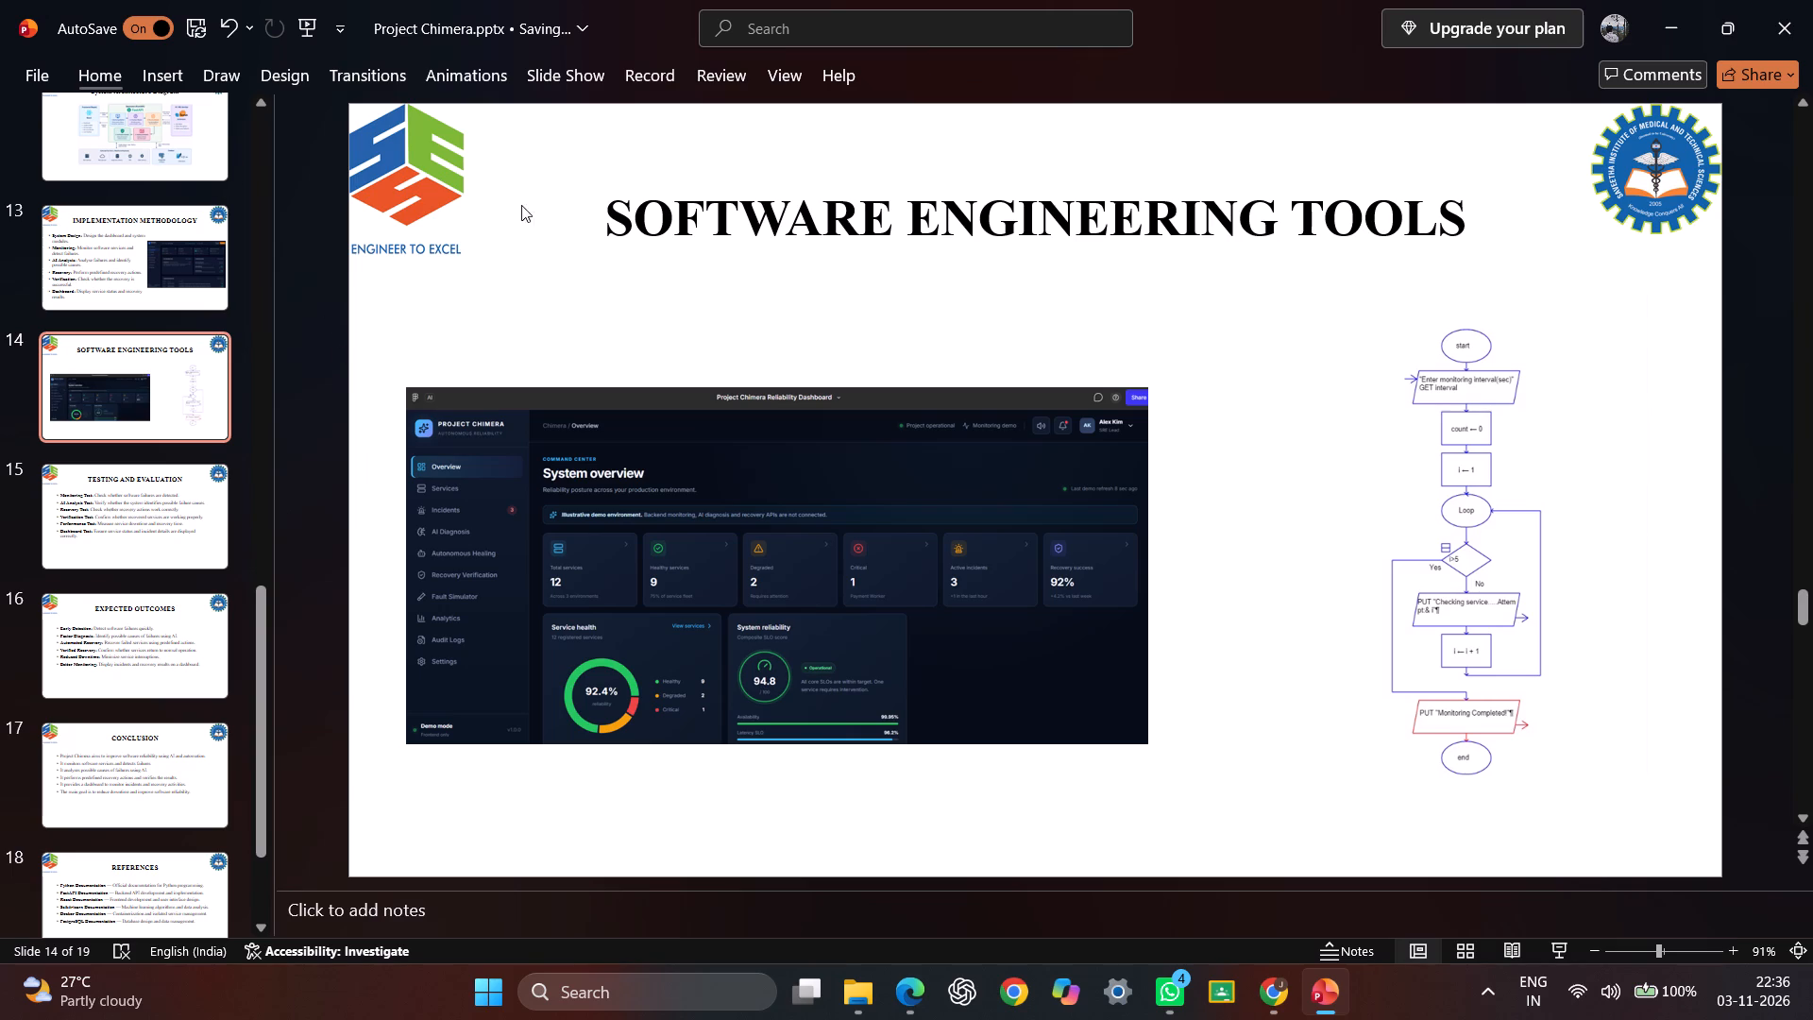
# Duplicate the Software Engineering Tools slide, placing the copy directly after slide 14.
pyautogui.click(106, 355)
pyautogui.hotkey('ctrl', 'c')
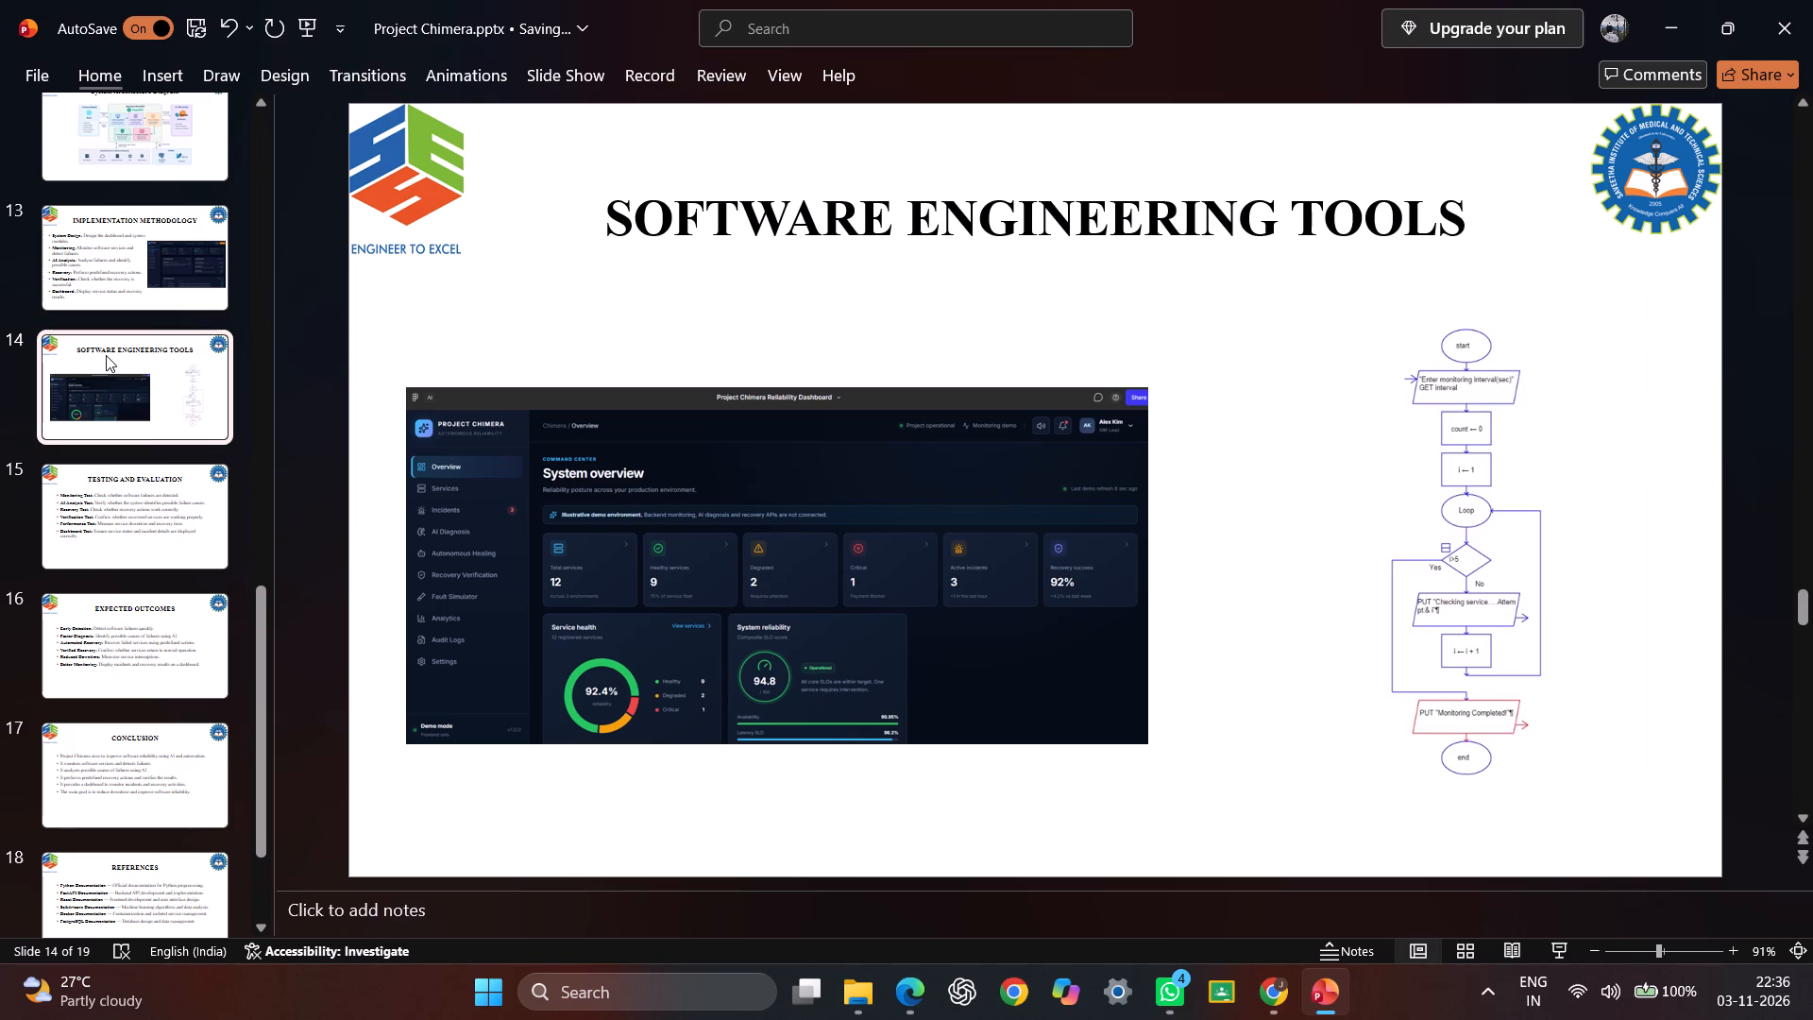
pyautogui.hotkey('ctrl', 'v')
pyautogui.click(153, 527)
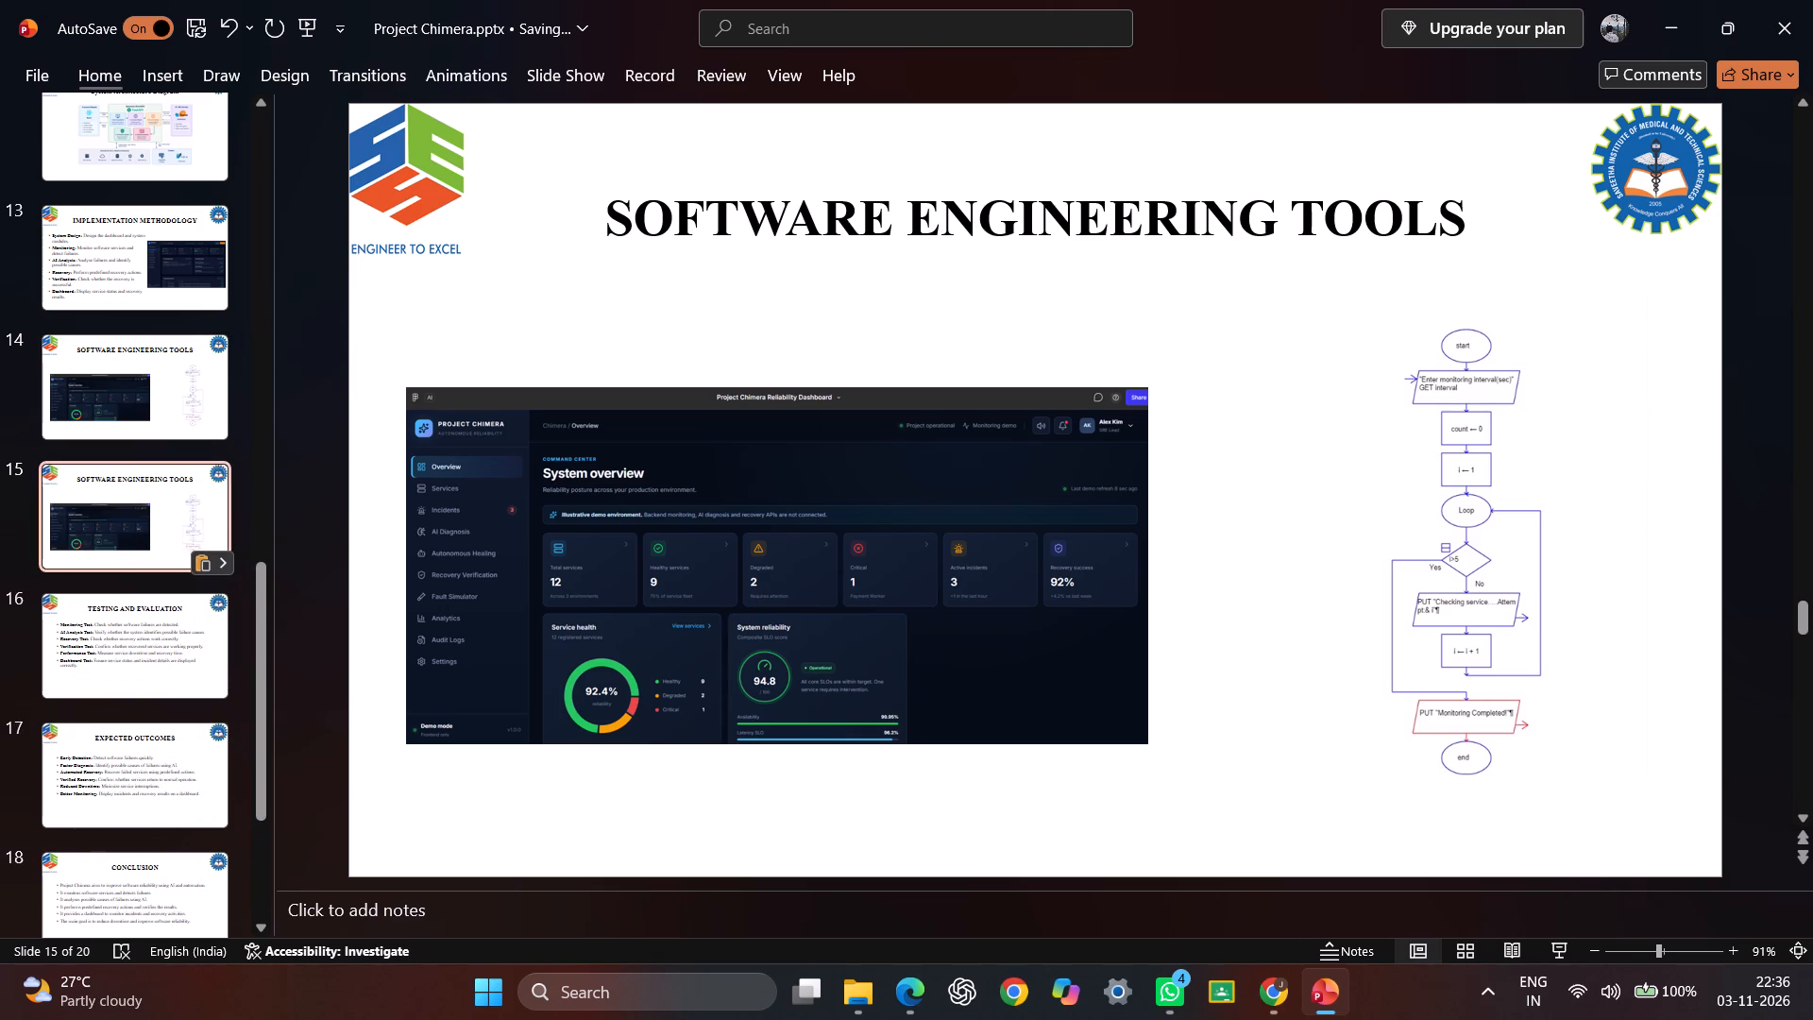
pyautogui.click(172, 390)
# Delete the dashboard screenshot from the duplicated Software Engineering Tools slide, slide 15.
pyautogui.click(177, 478)
pyautogui.click(570, 510)
pyautogui.press('Delete')
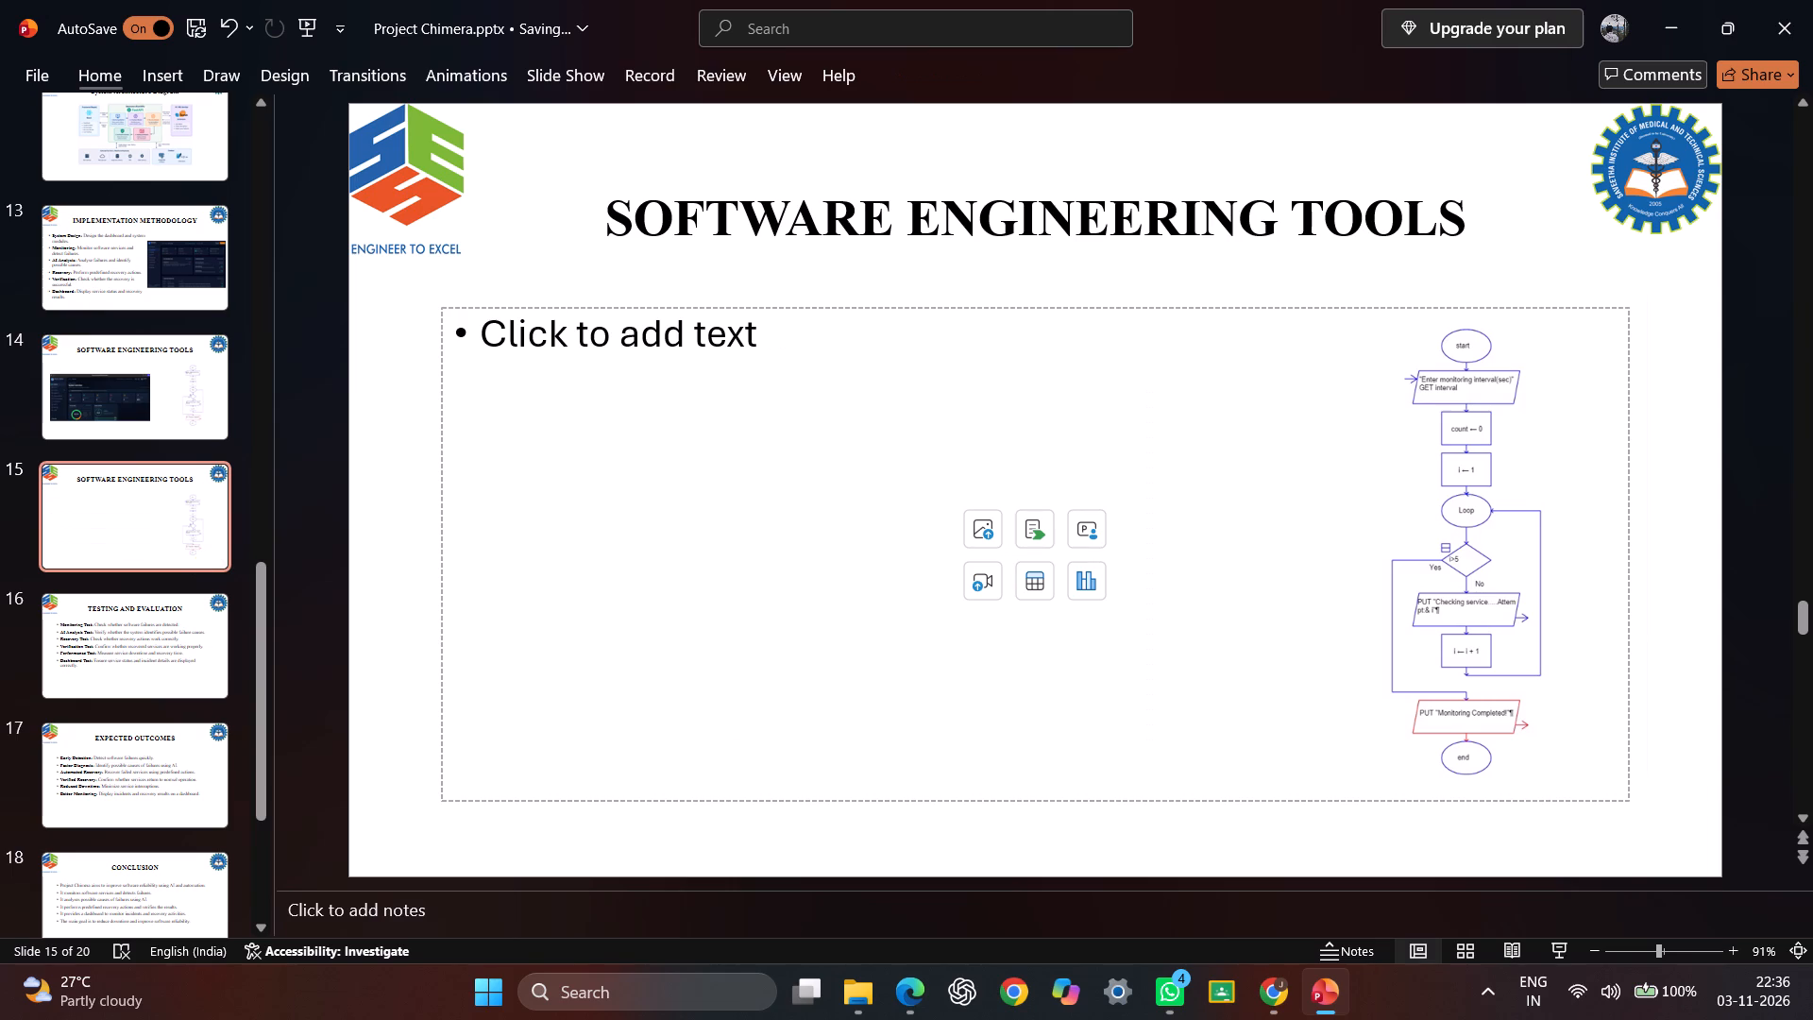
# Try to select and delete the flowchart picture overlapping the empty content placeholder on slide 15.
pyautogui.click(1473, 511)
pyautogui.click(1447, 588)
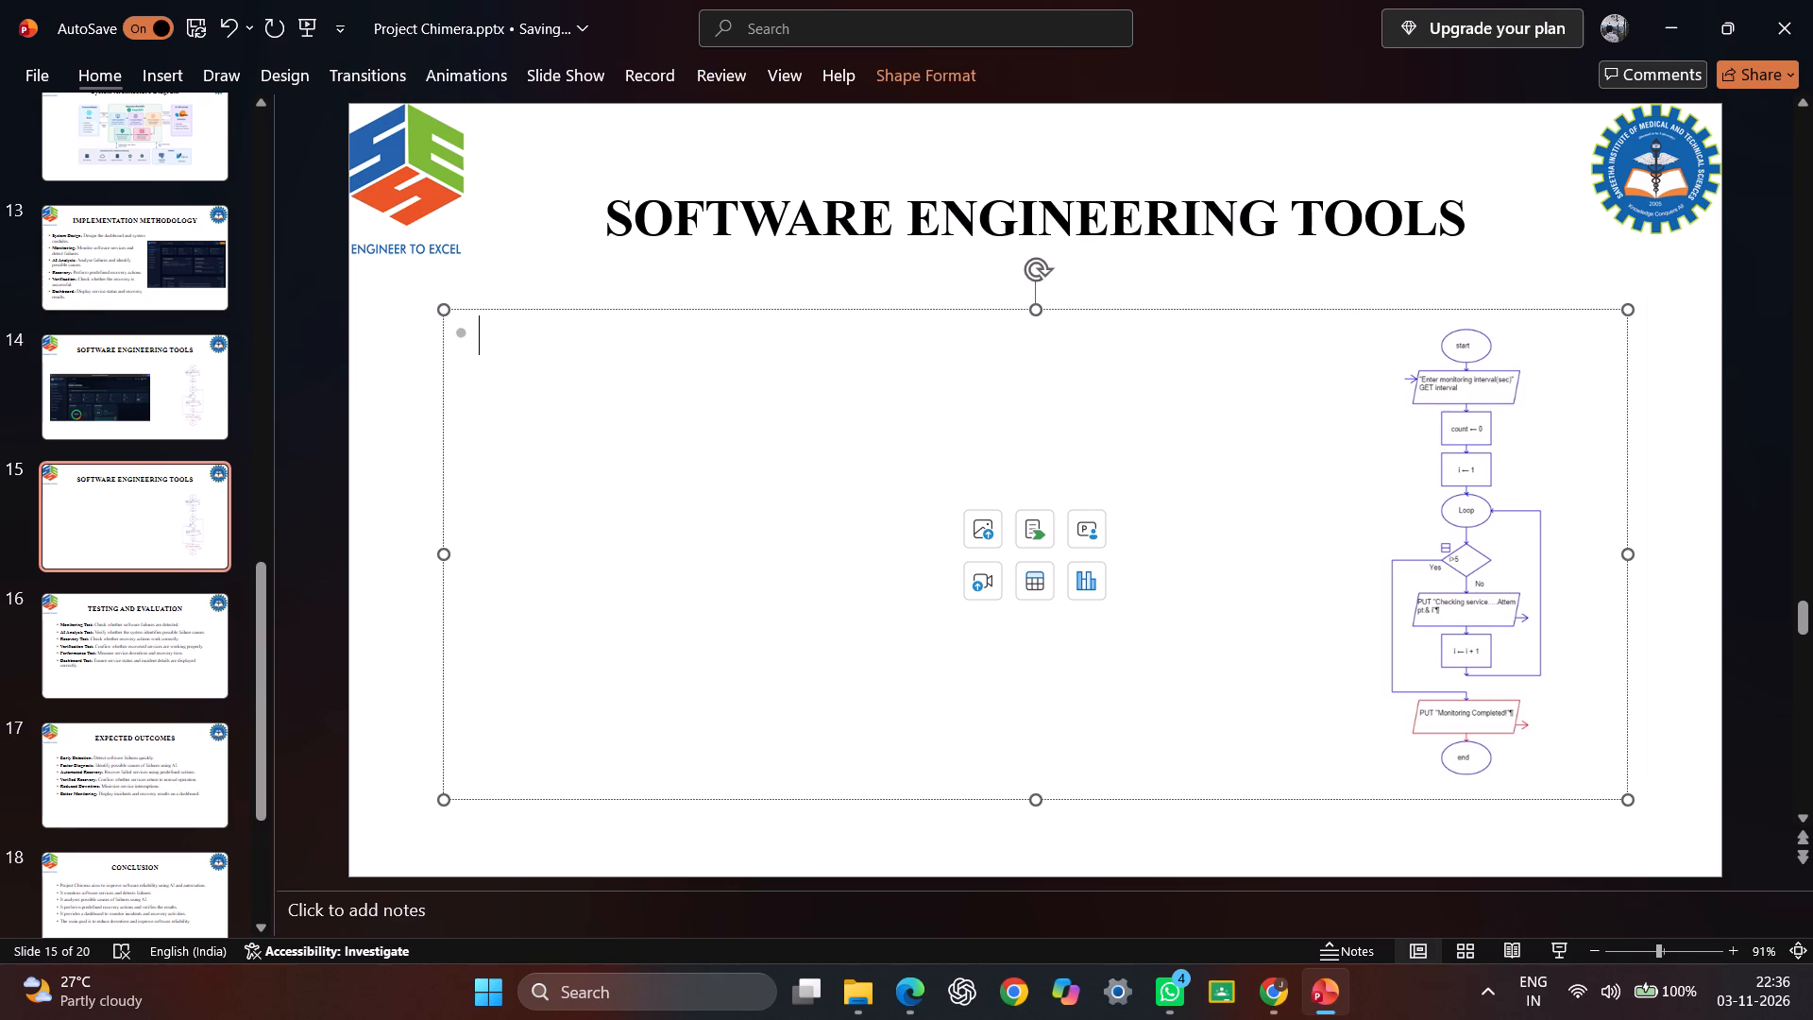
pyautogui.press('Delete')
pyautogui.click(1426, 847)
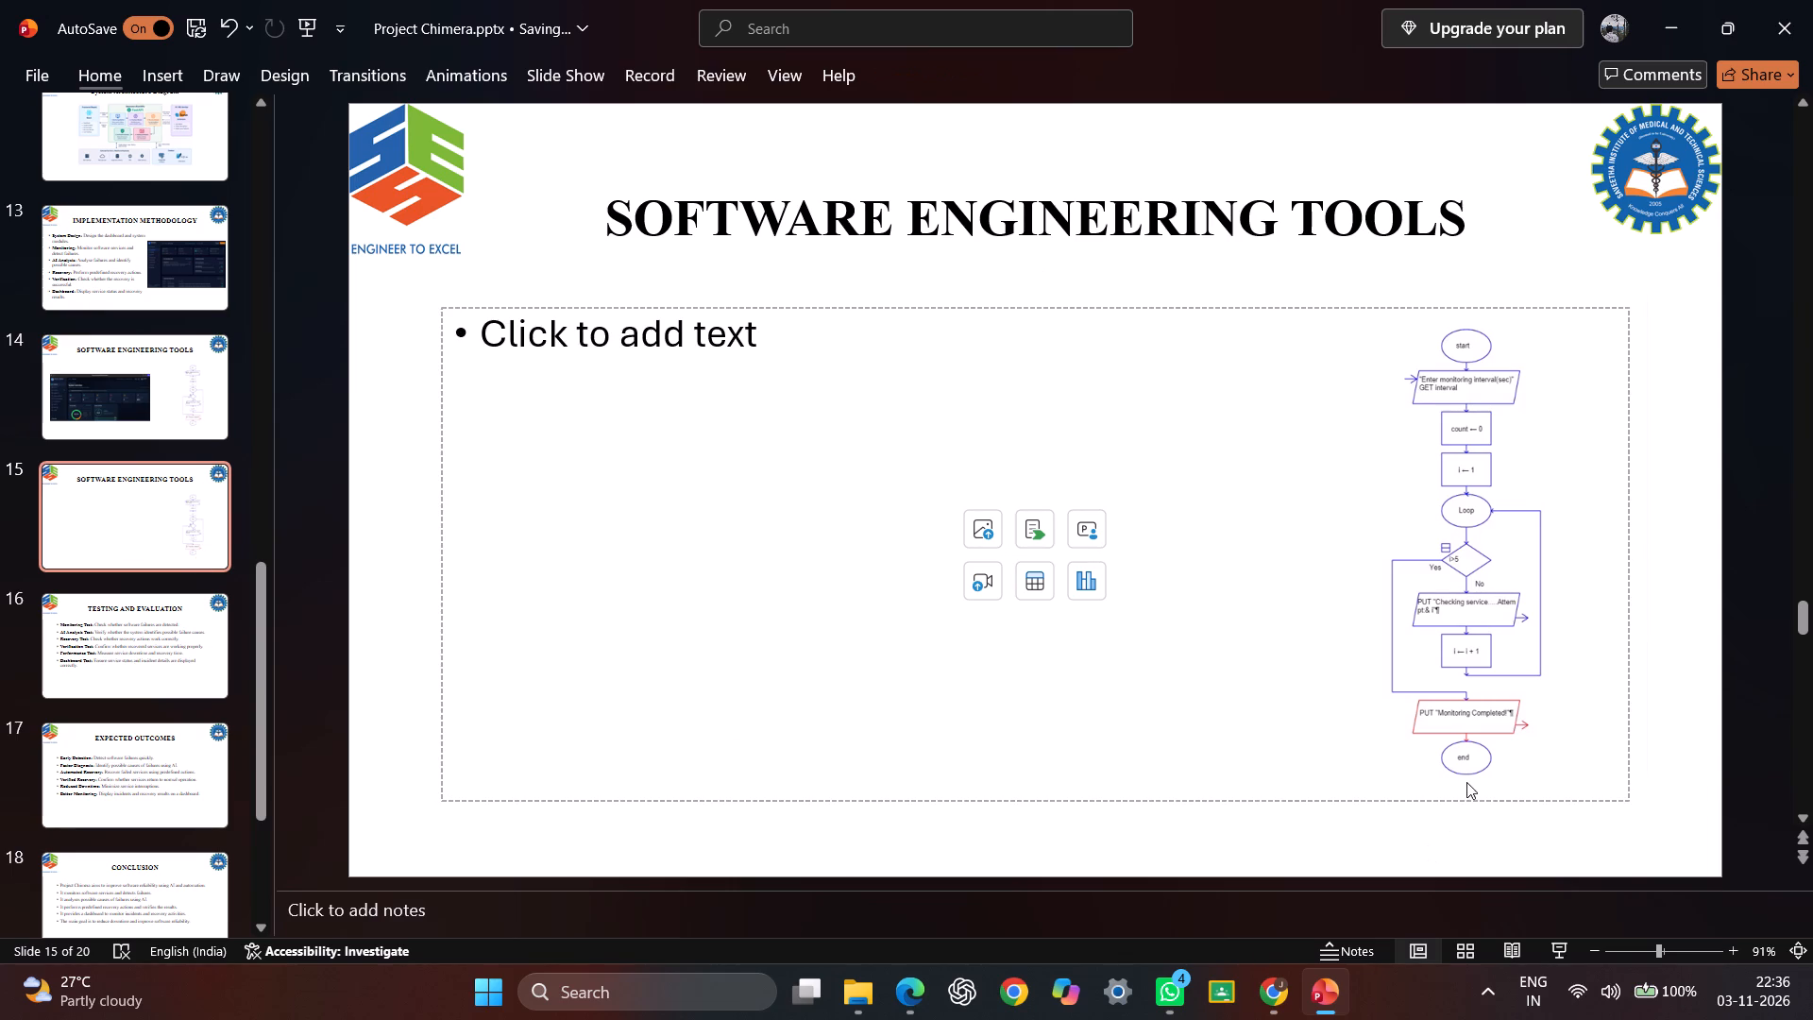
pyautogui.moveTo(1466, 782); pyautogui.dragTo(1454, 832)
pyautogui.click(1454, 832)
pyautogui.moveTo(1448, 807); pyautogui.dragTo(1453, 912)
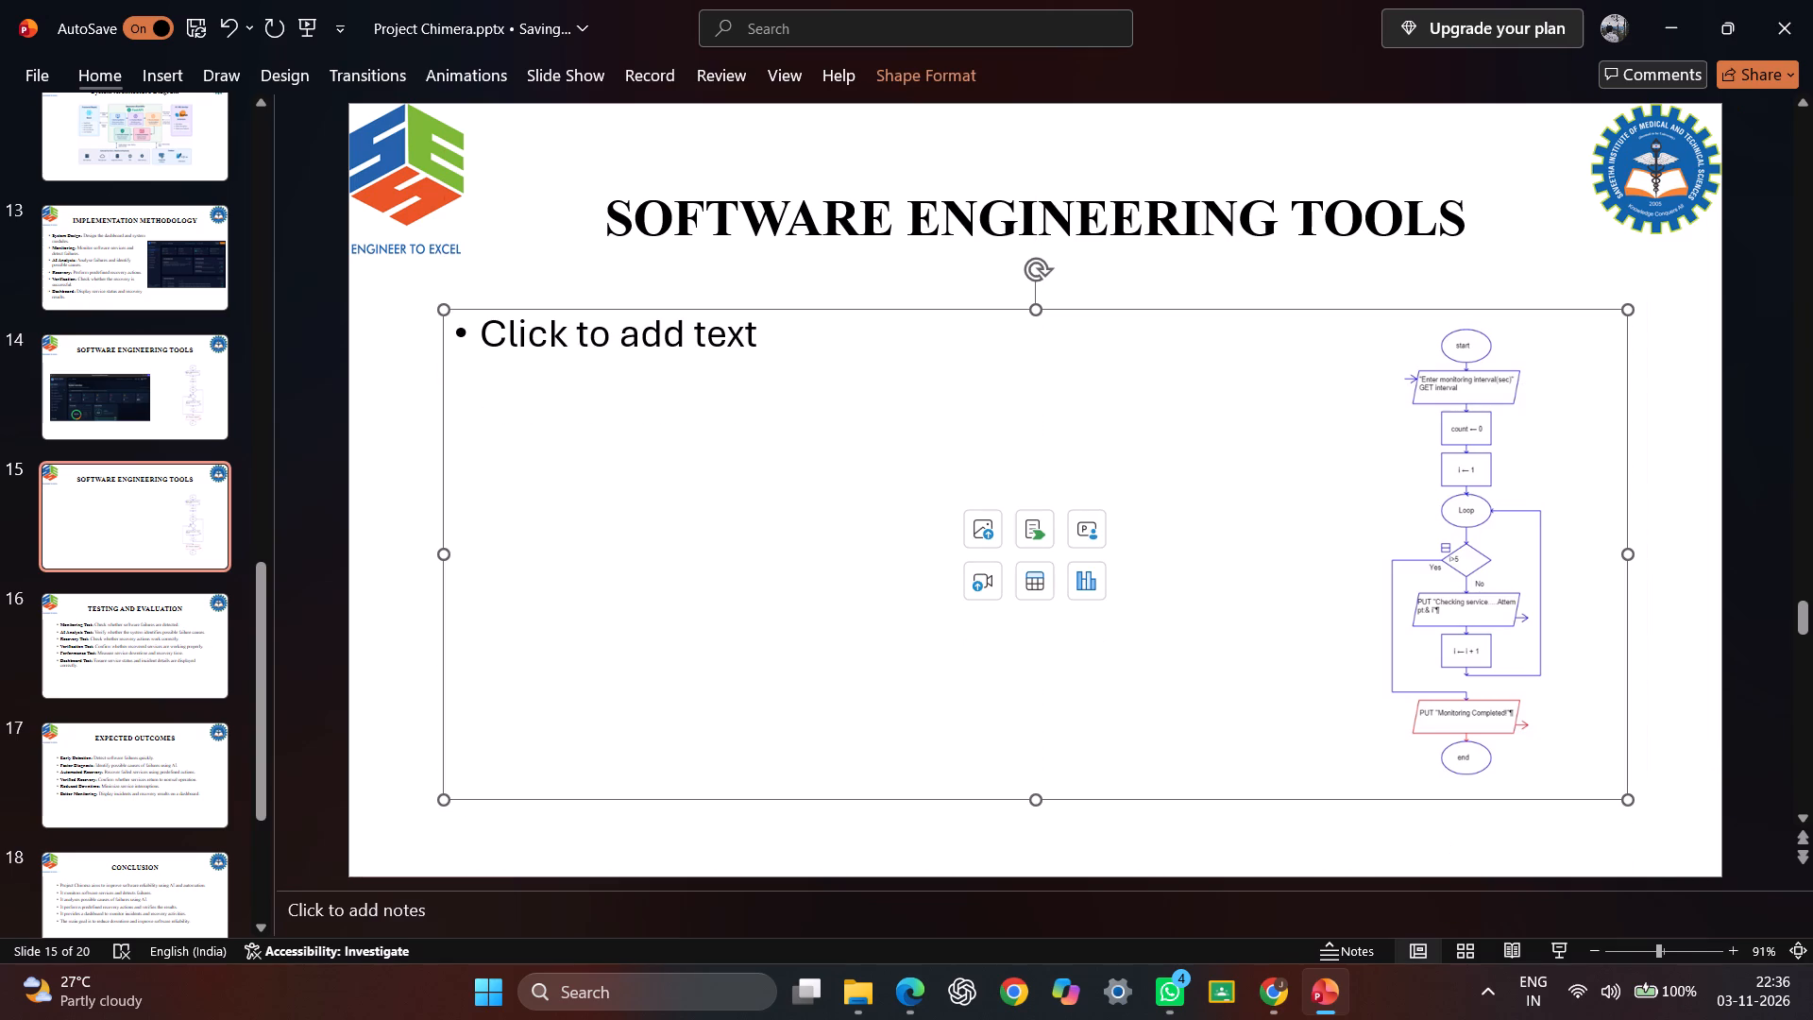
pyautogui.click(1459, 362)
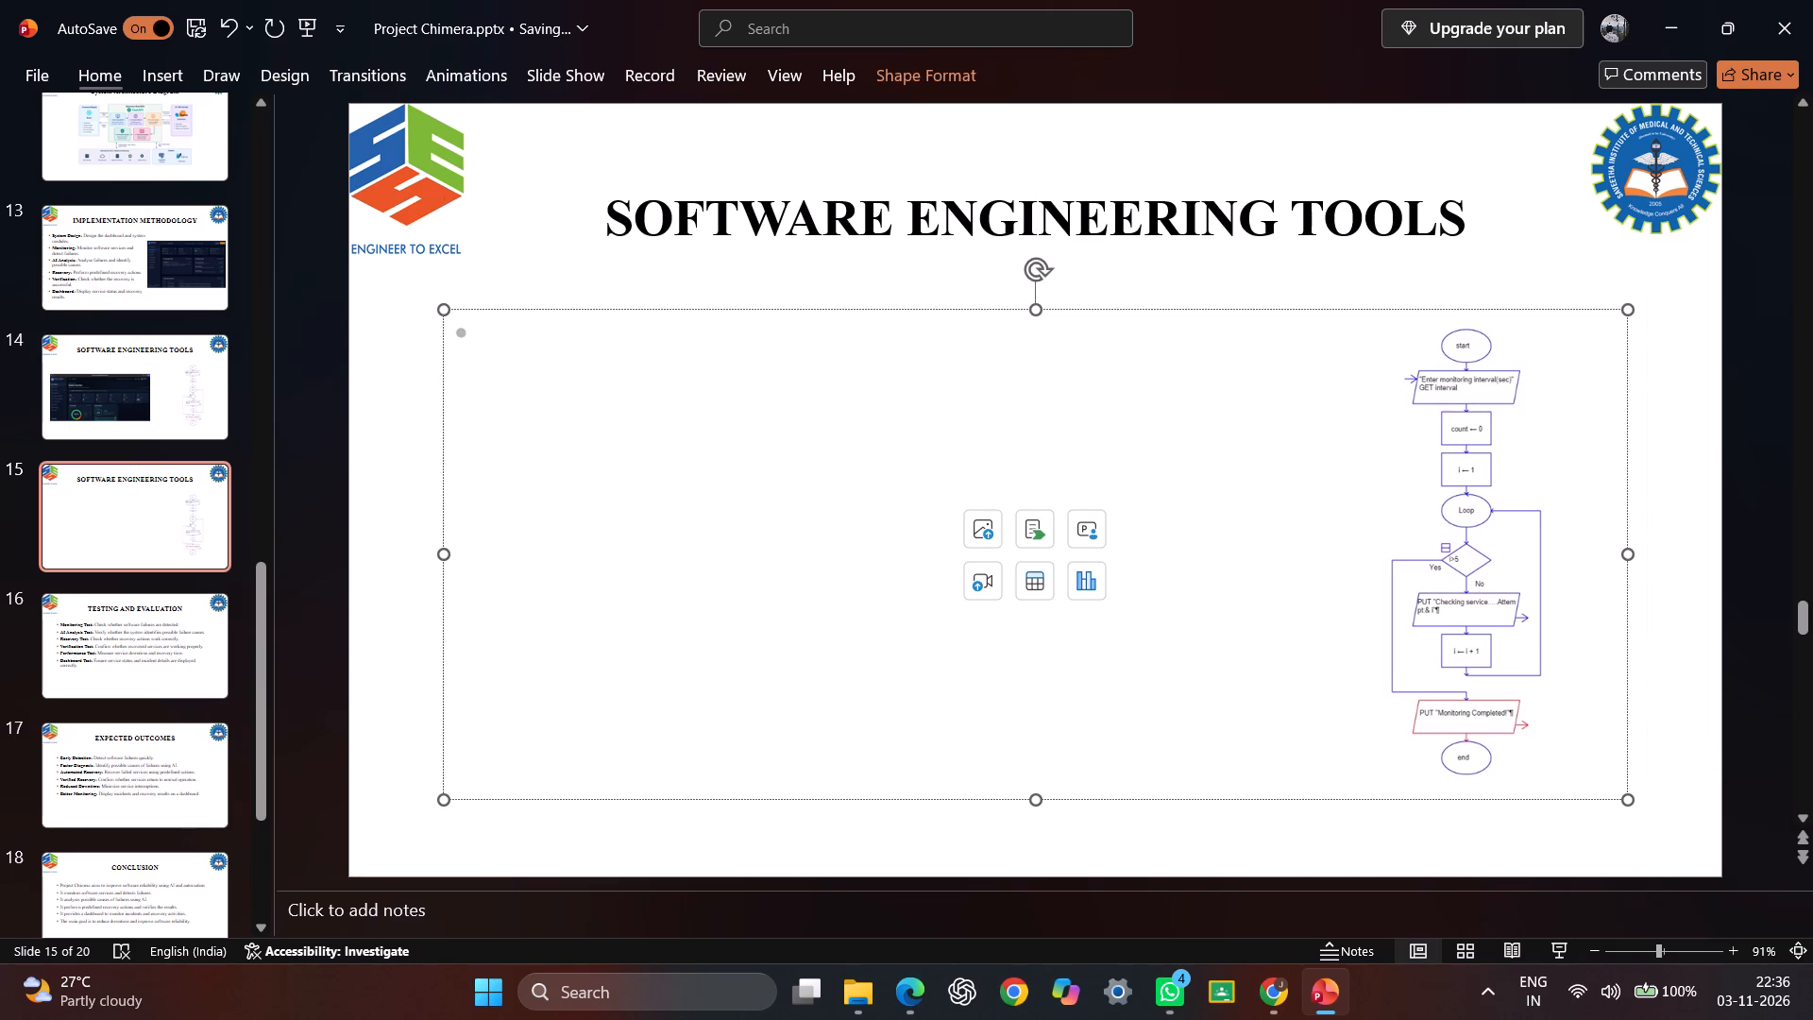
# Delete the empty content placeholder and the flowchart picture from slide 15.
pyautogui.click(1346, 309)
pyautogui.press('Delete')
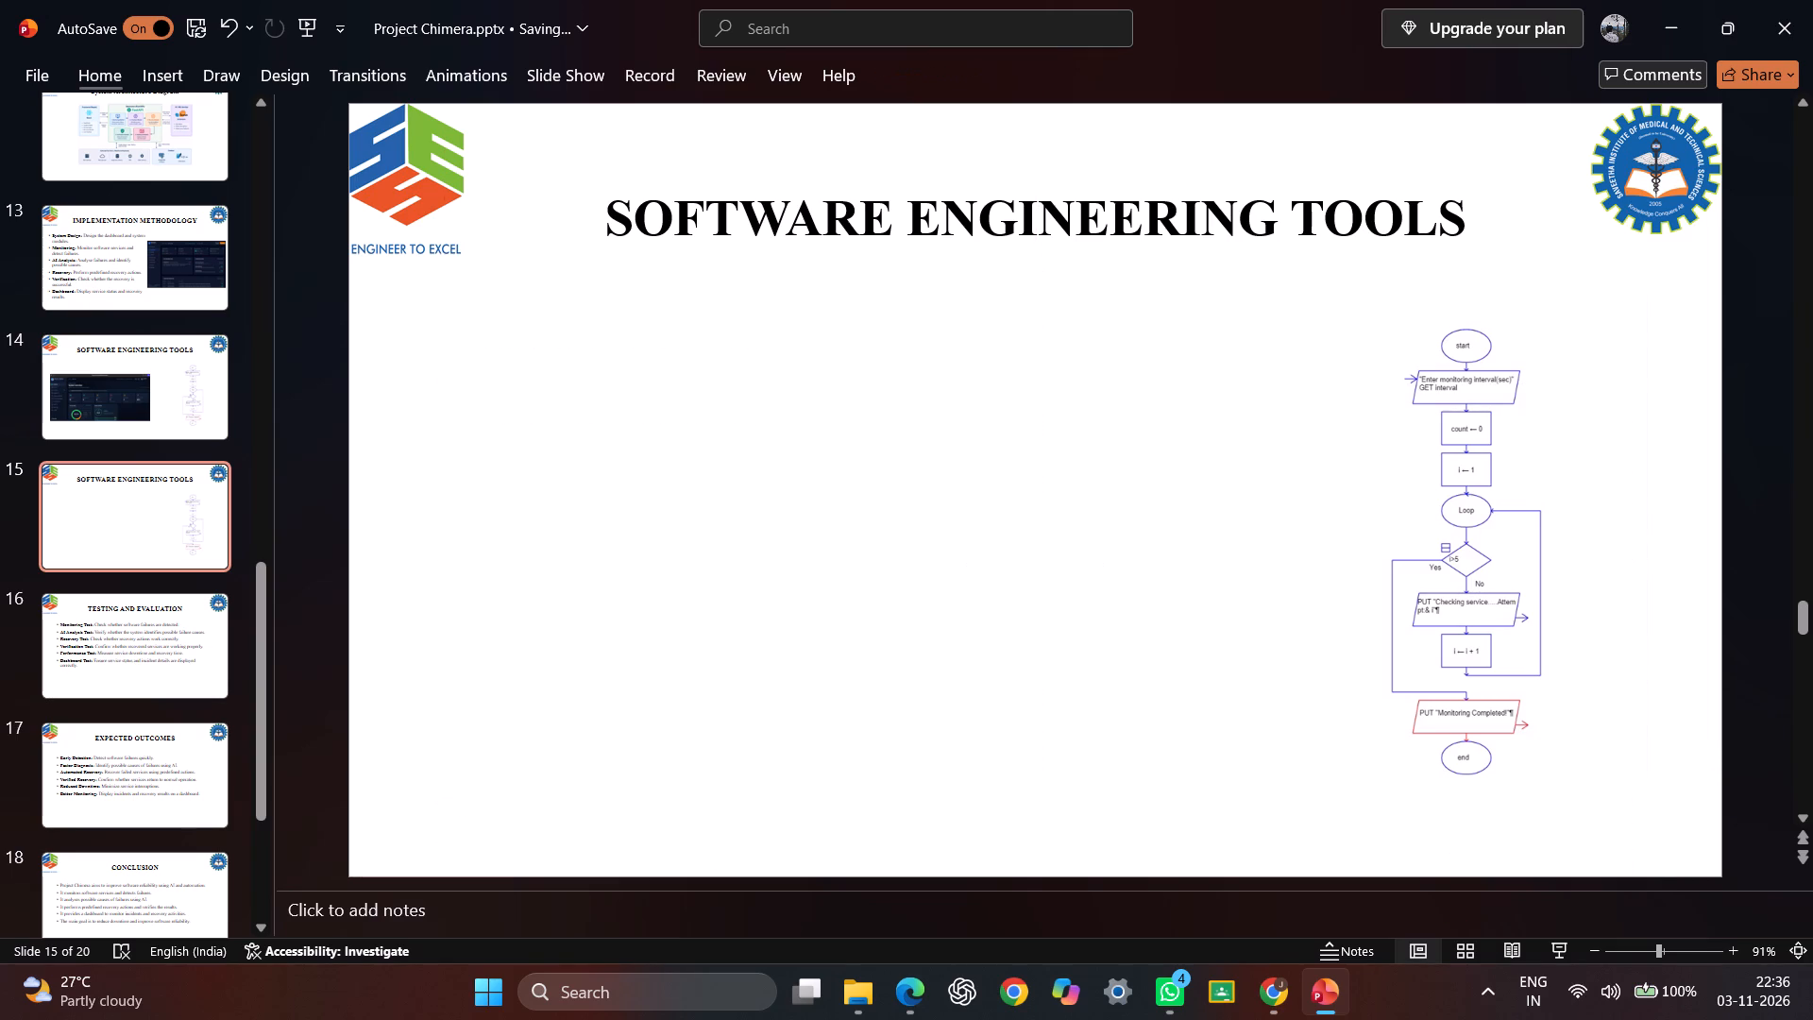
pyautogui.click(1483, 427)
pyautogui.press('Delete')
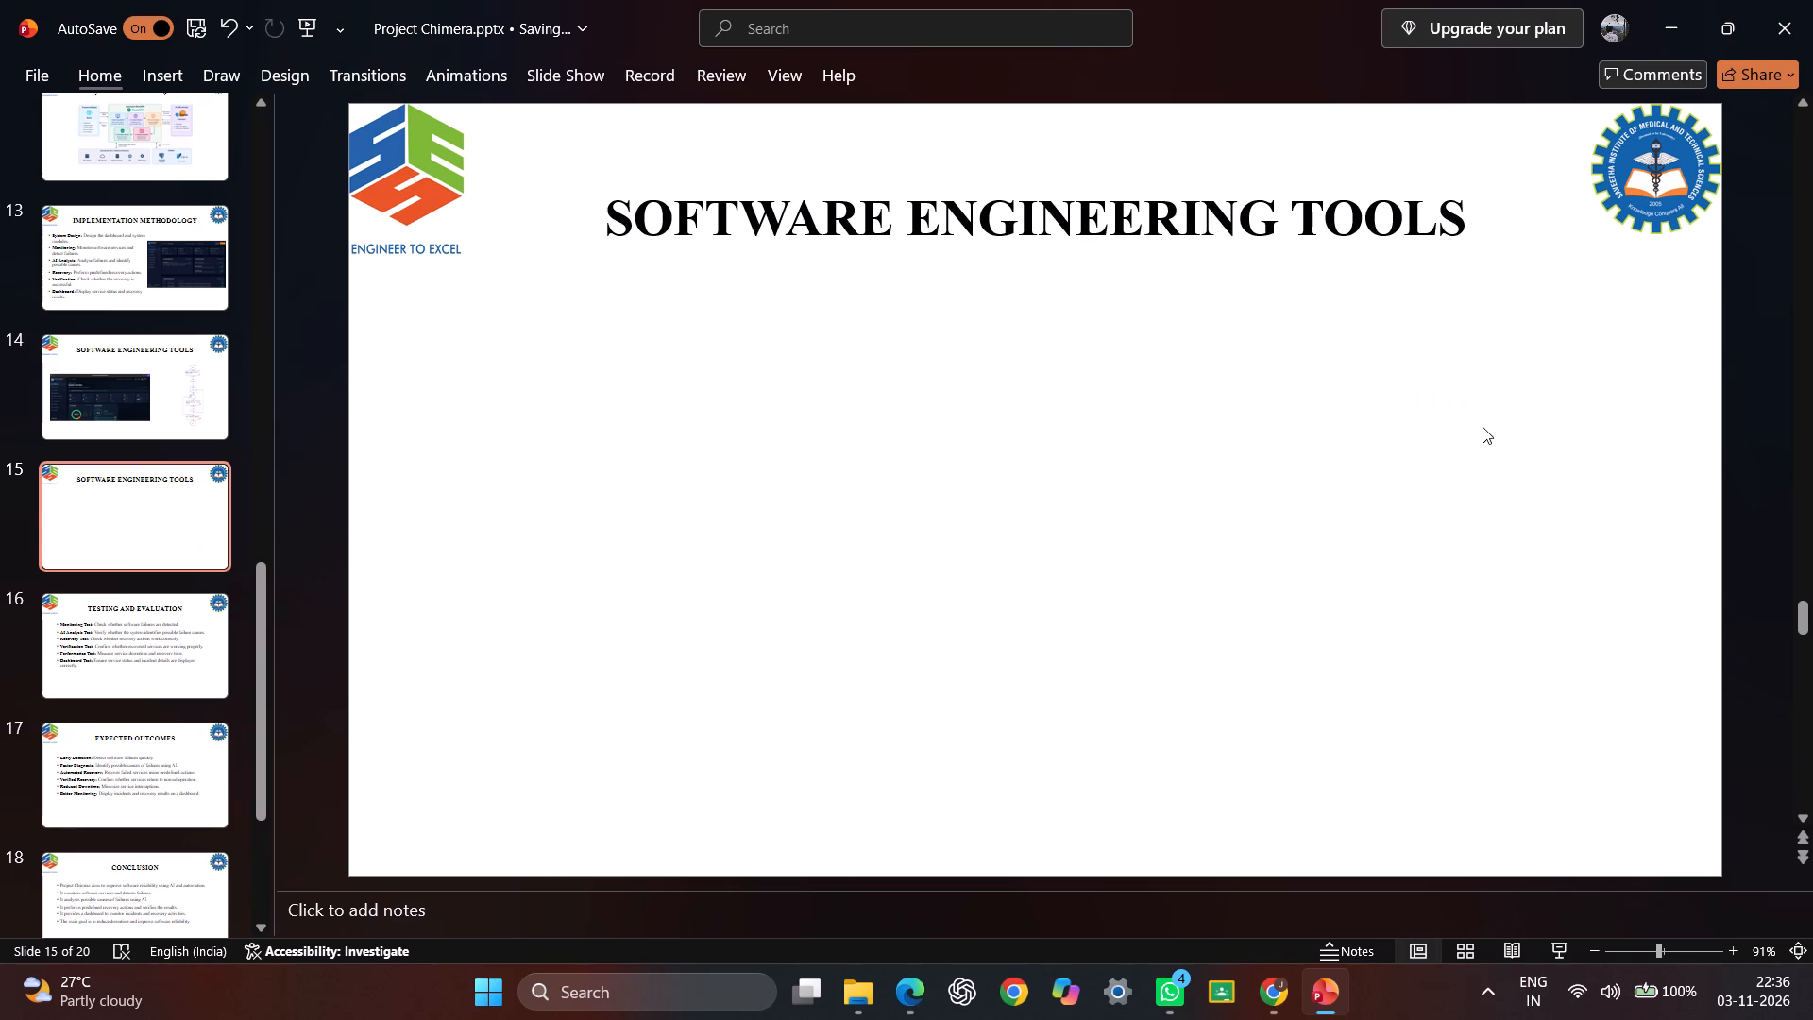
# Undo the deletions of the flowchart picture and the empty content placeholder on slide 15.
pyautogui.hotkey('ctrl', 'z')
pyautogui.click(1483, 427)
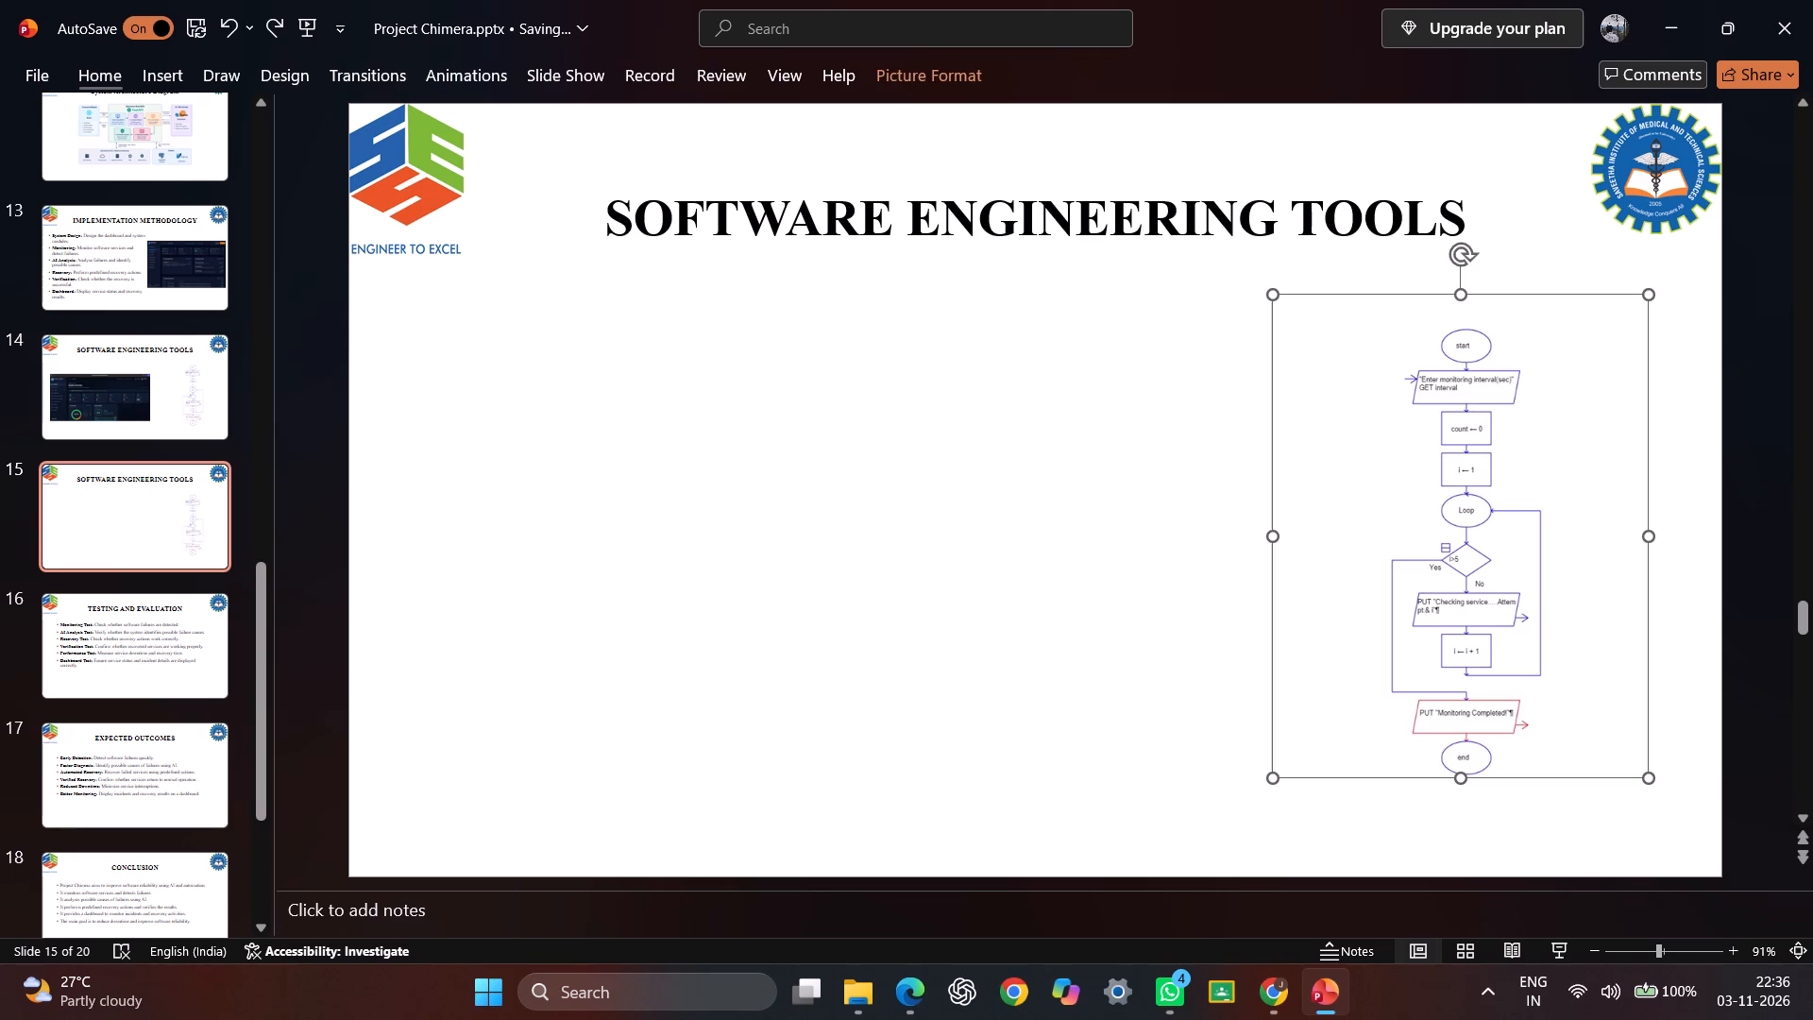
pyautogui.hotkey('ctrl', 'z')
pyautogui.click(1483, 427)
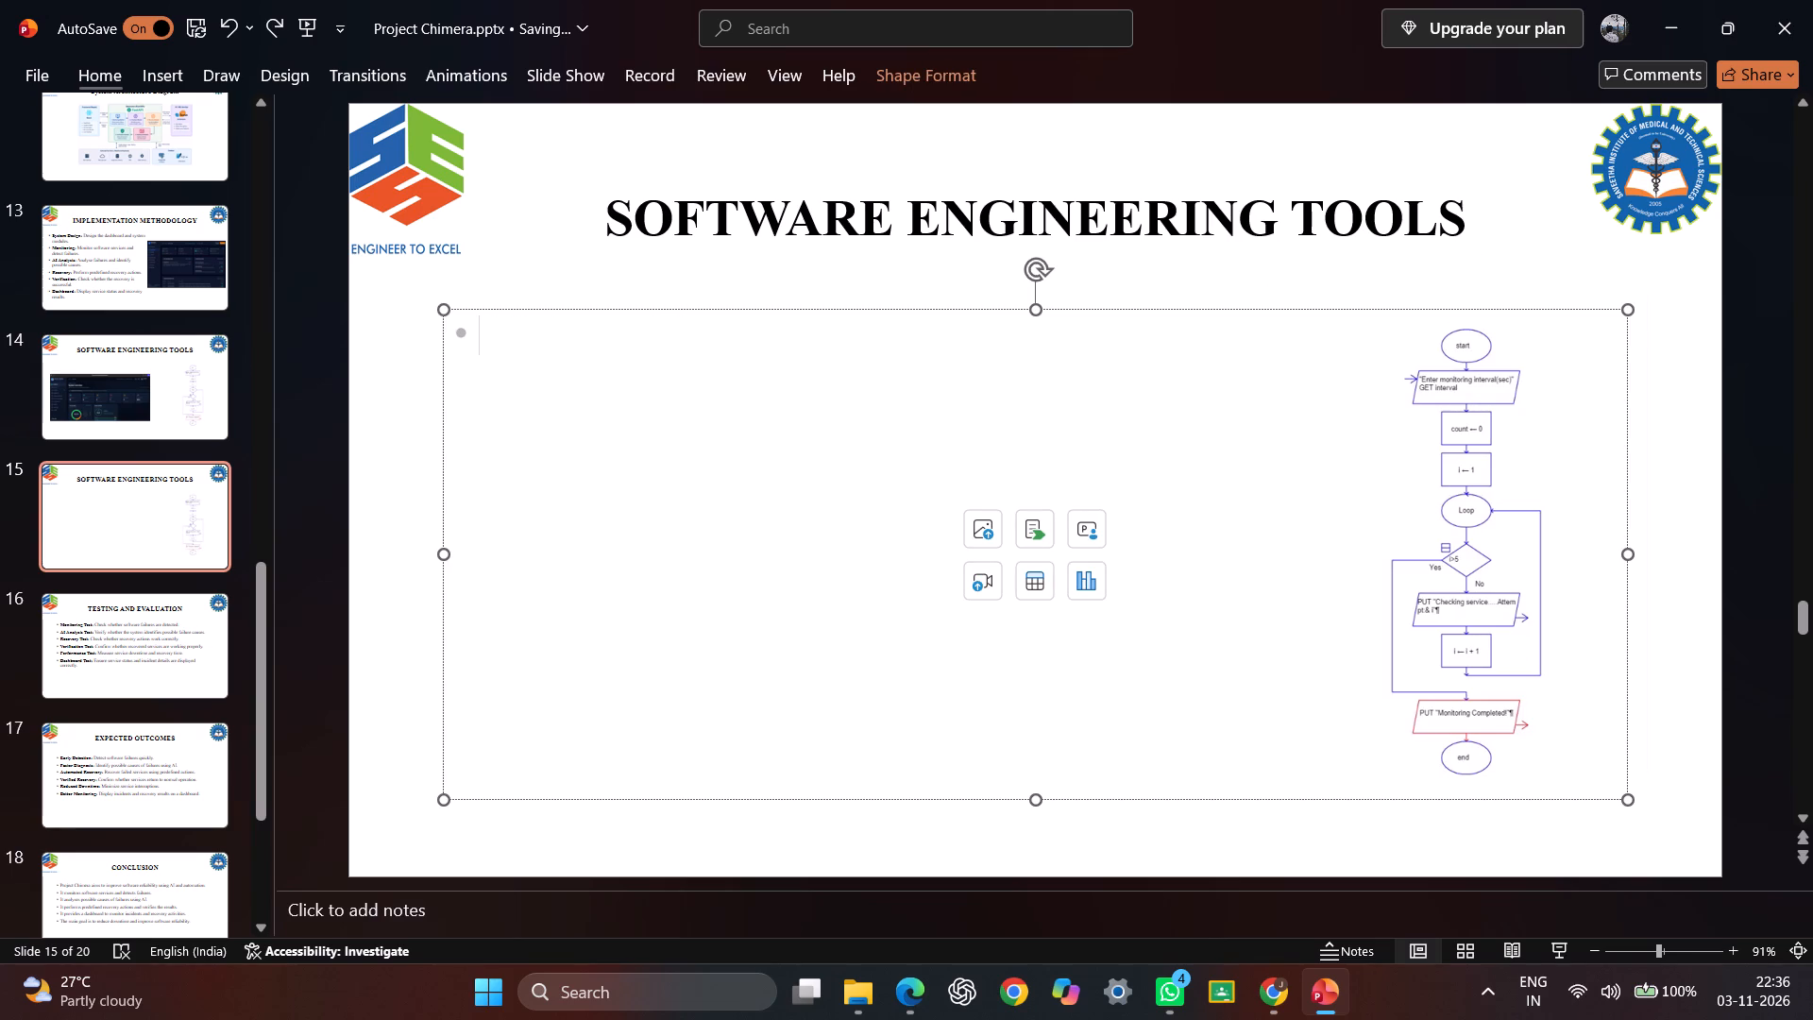
# Delete only the flowchart picture from slide 15, keeping the empty content placeholder.
pyautogui.moveTo(1363, 302); pyautogui.dragTo(1208, 435)
pyautogui.press('Delete')
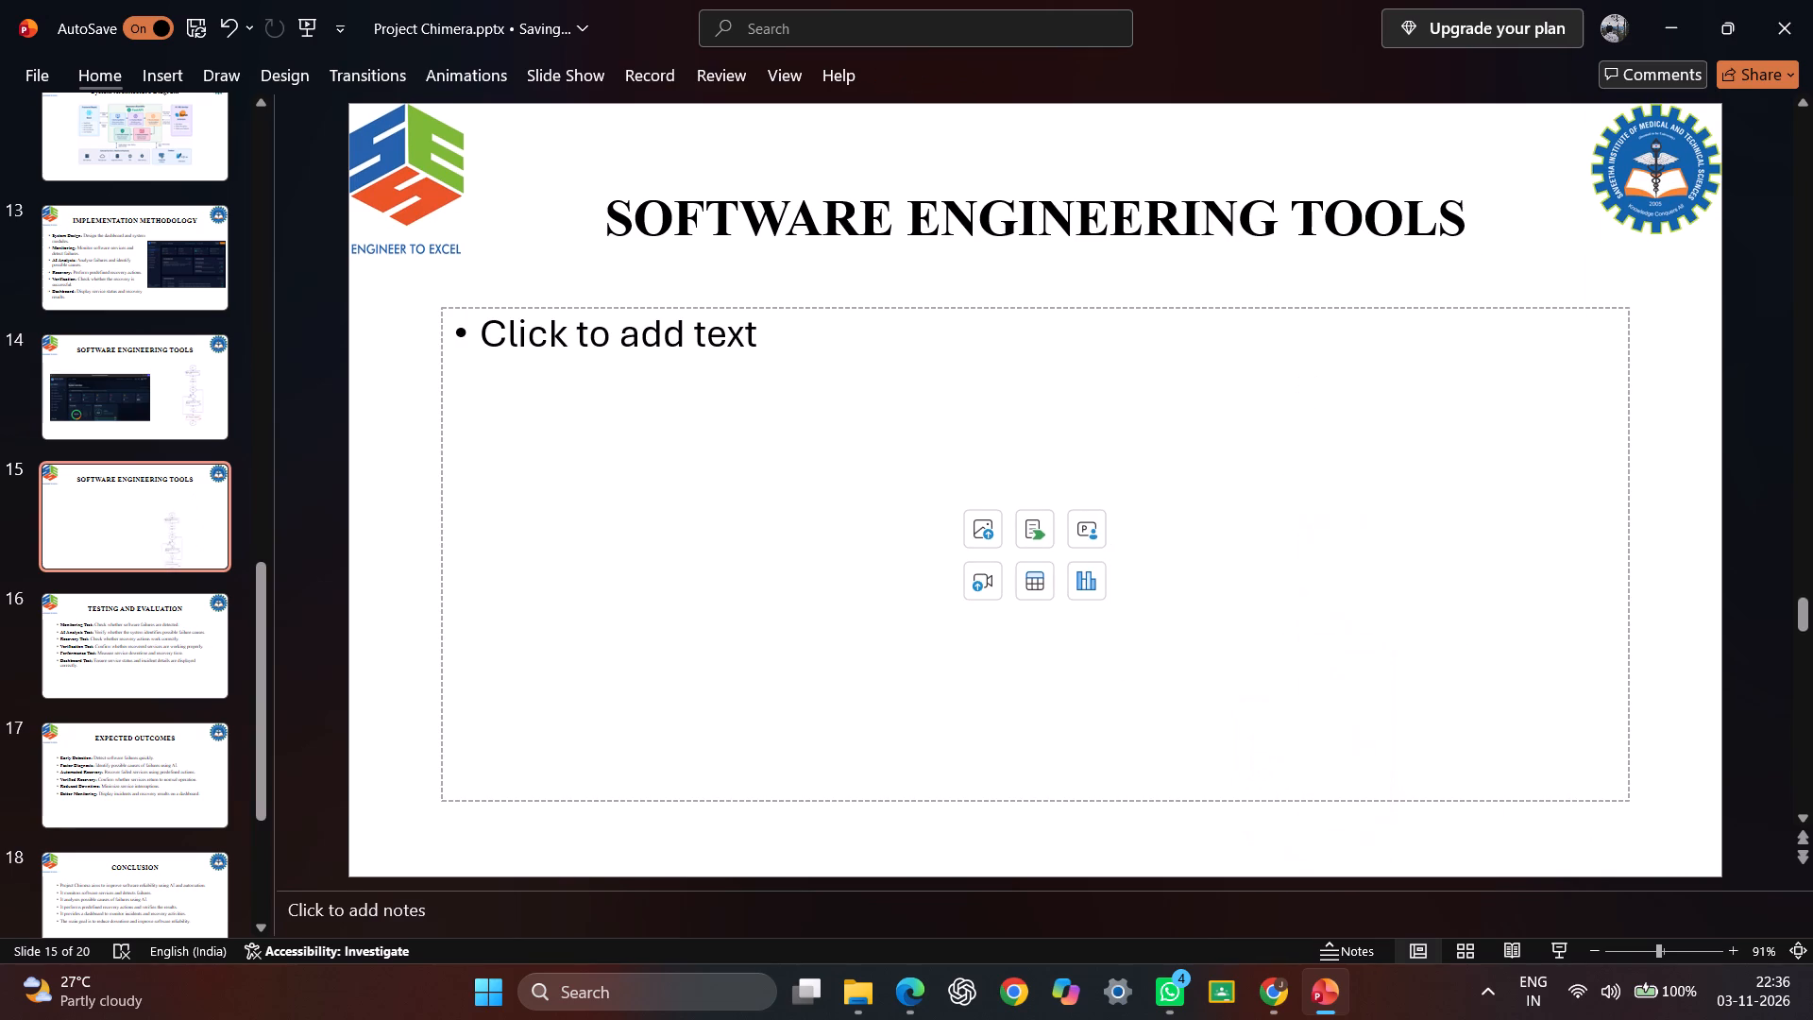
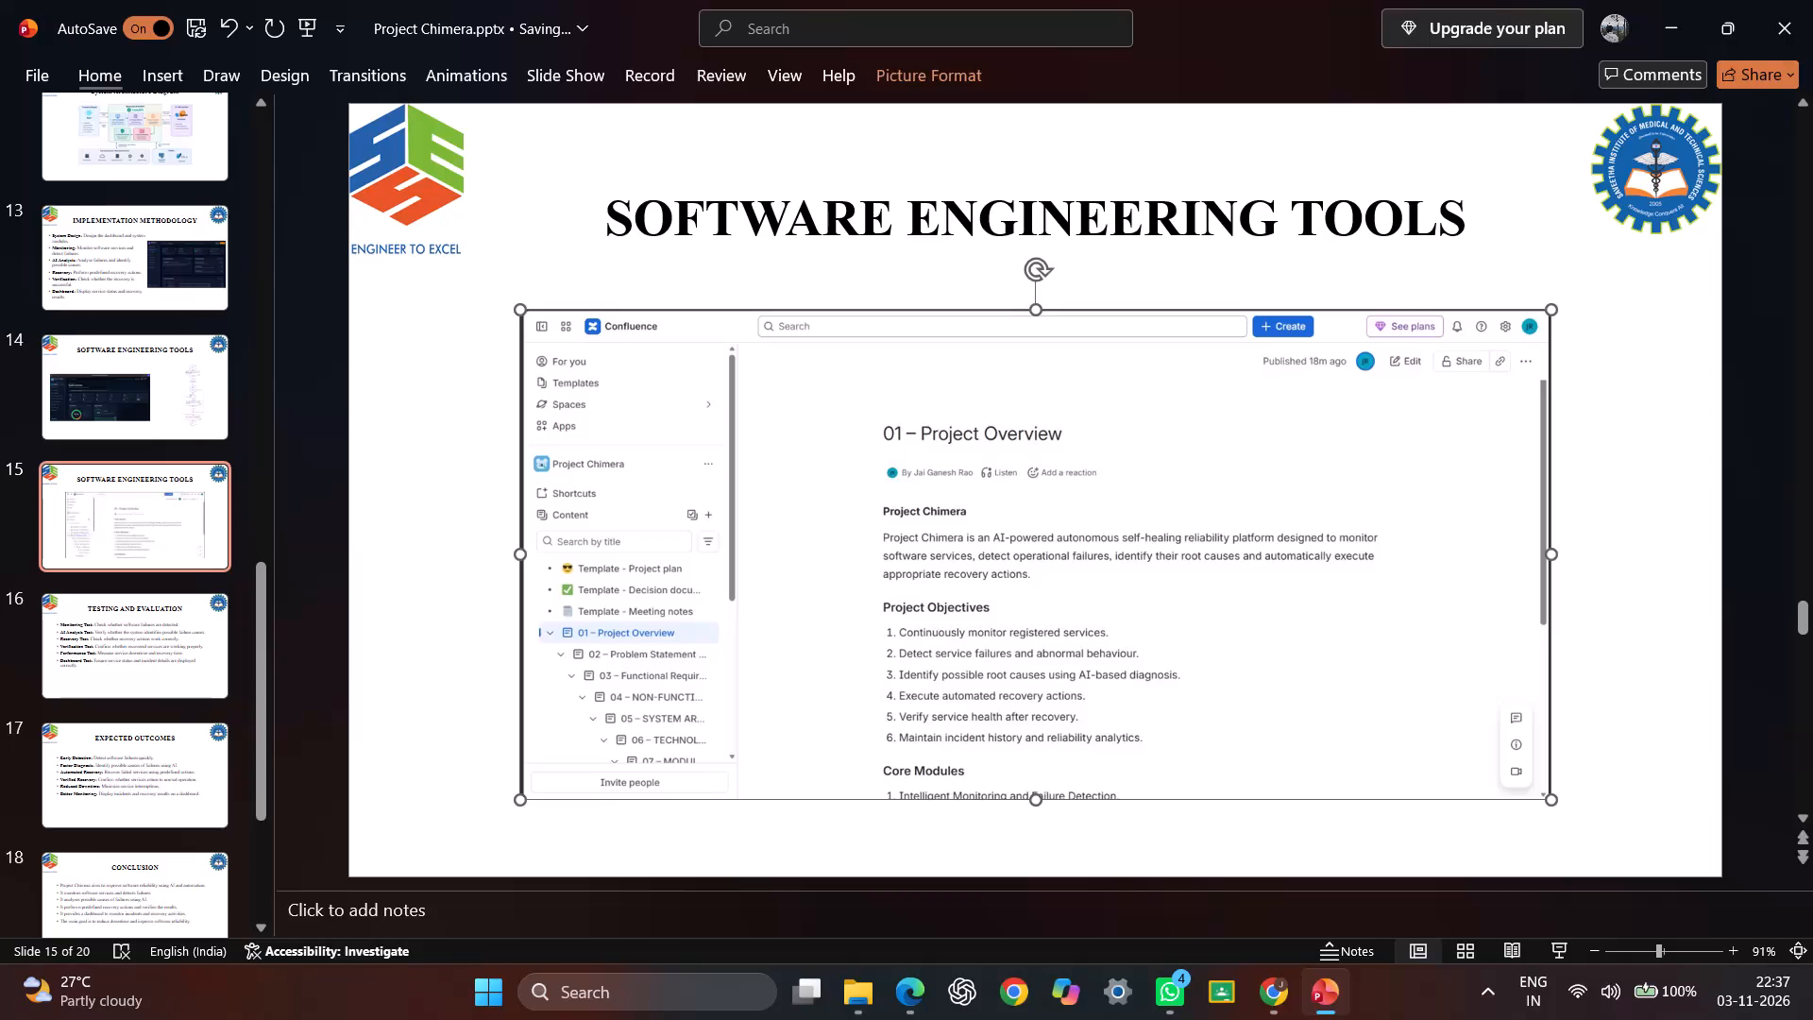
# Shrink the Confluence screenshot on slide 15 to about half the slide's width and place it on the slide's left half, below the title.
pyautogui.moveTo(1182, 464); pyautogui.dragTo(1049, 456)
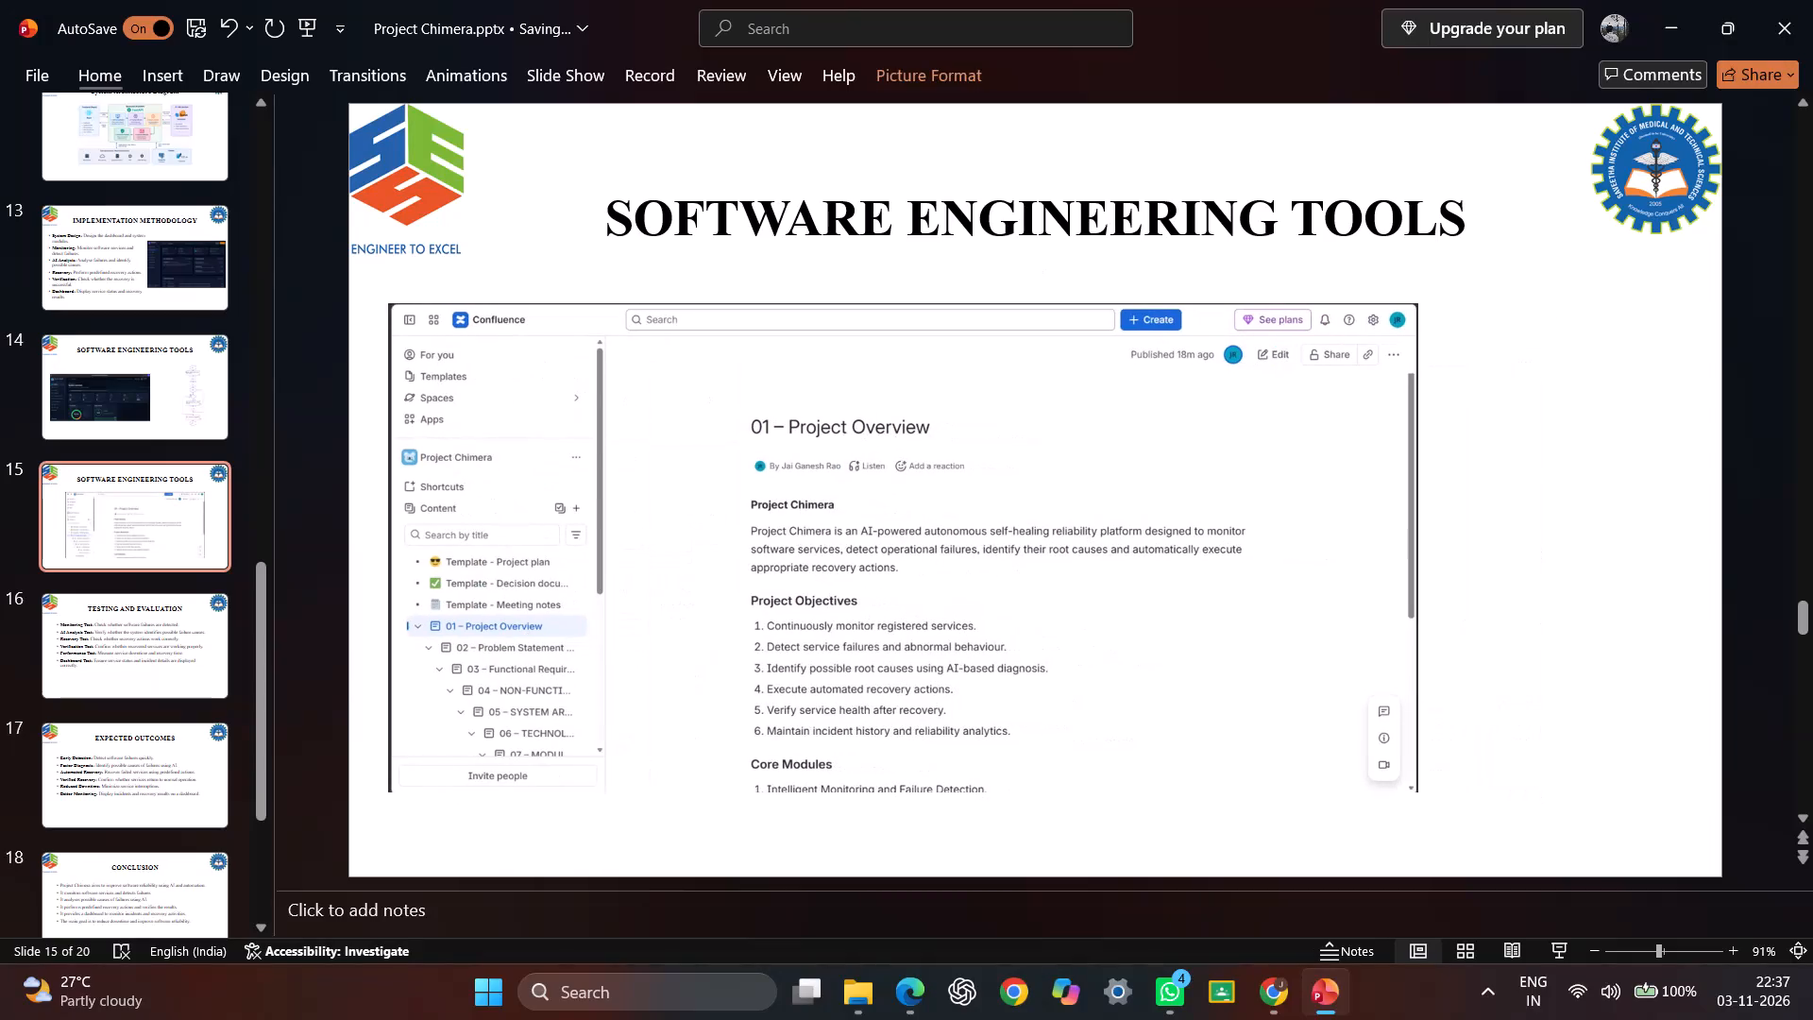
pyautogui.moveTo(1049, 456); pyautogui.dragTo(1041, 445)
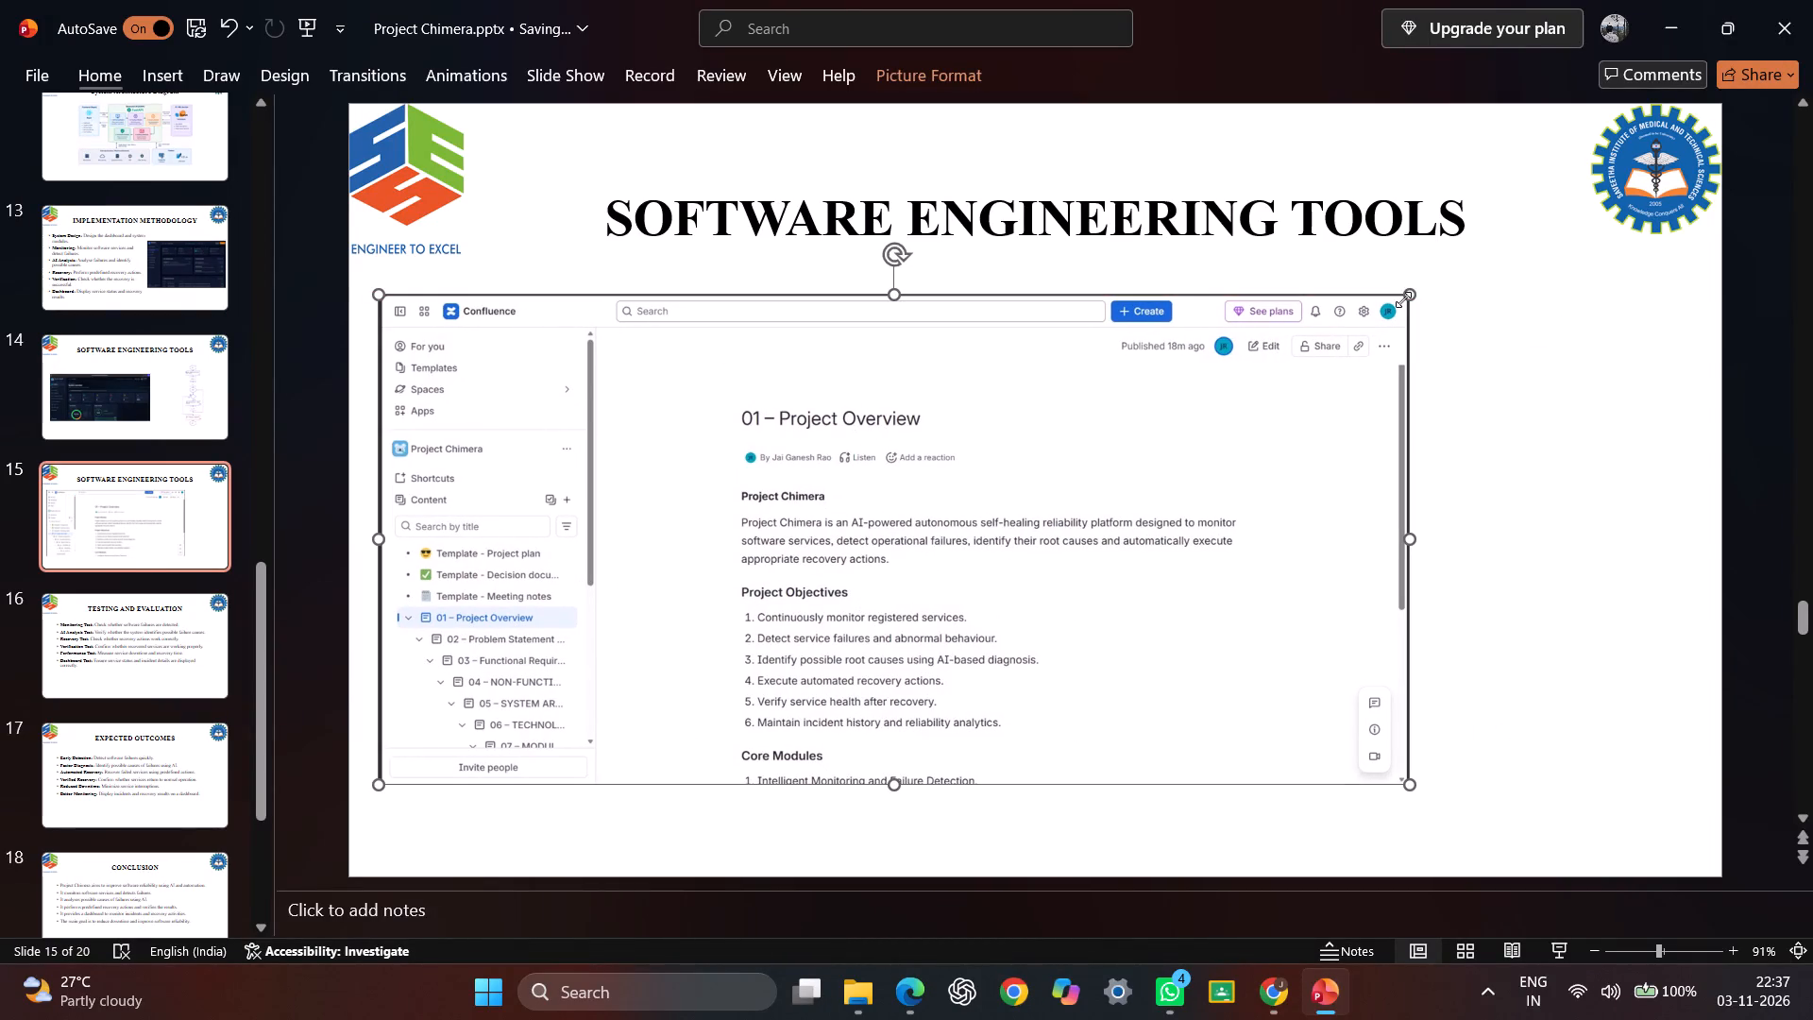
pyautogui.moveTo(1403, 299); pyautogui.dragTo(1025, 440)
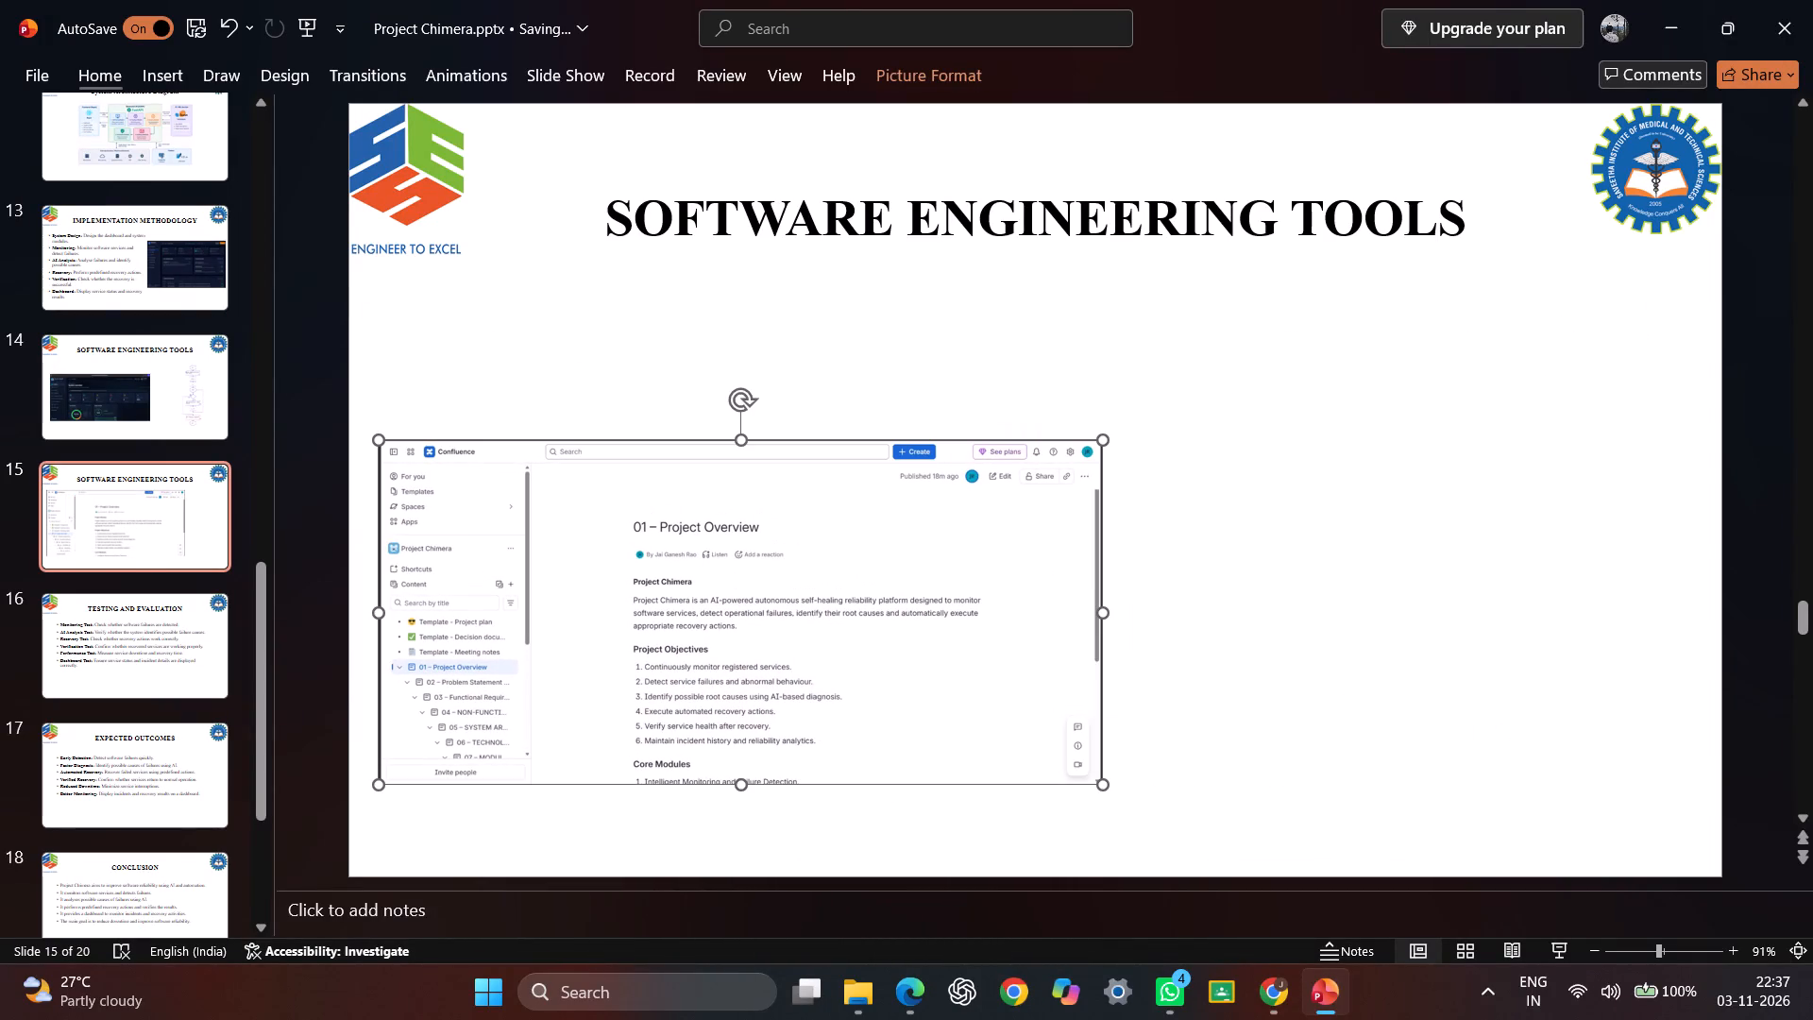
pyautogui.moveTo(890, 582); pyautogui.dragTo(883, 502)
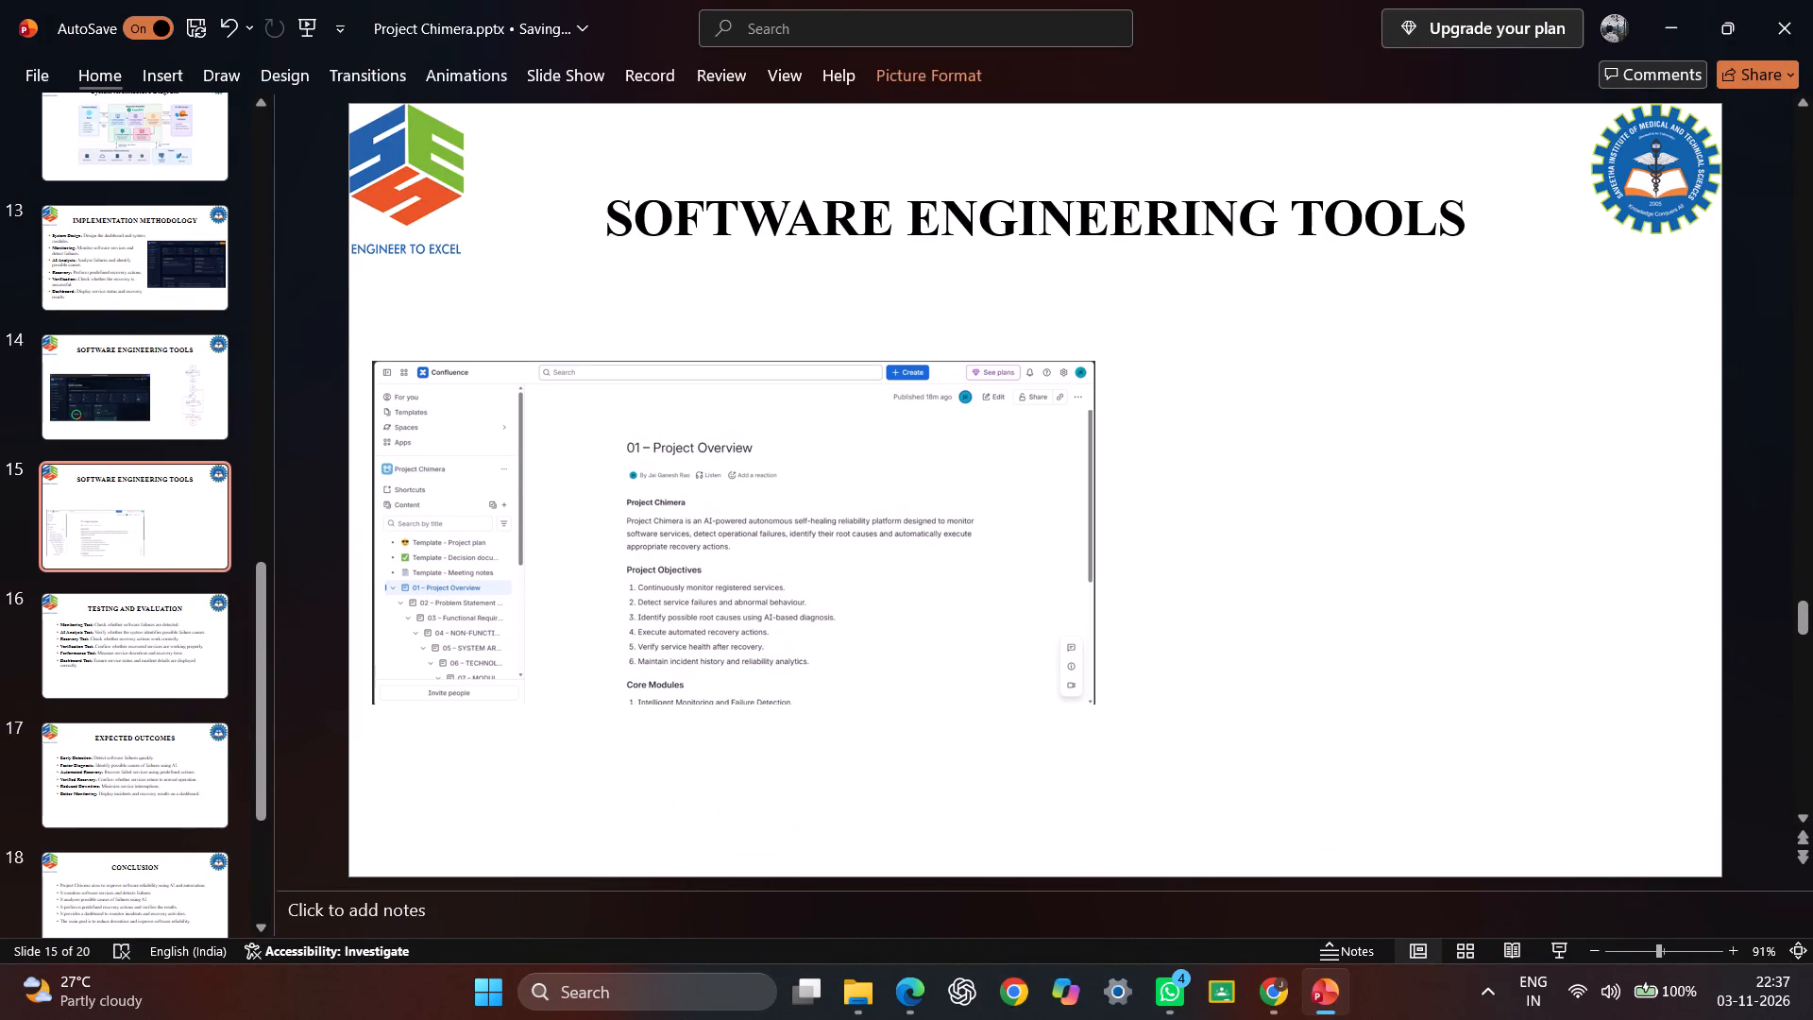
pyautogui.moveTo(883, 502); pyautogui.dragTo(882, 501)
pyautogui.click(1440, 525)
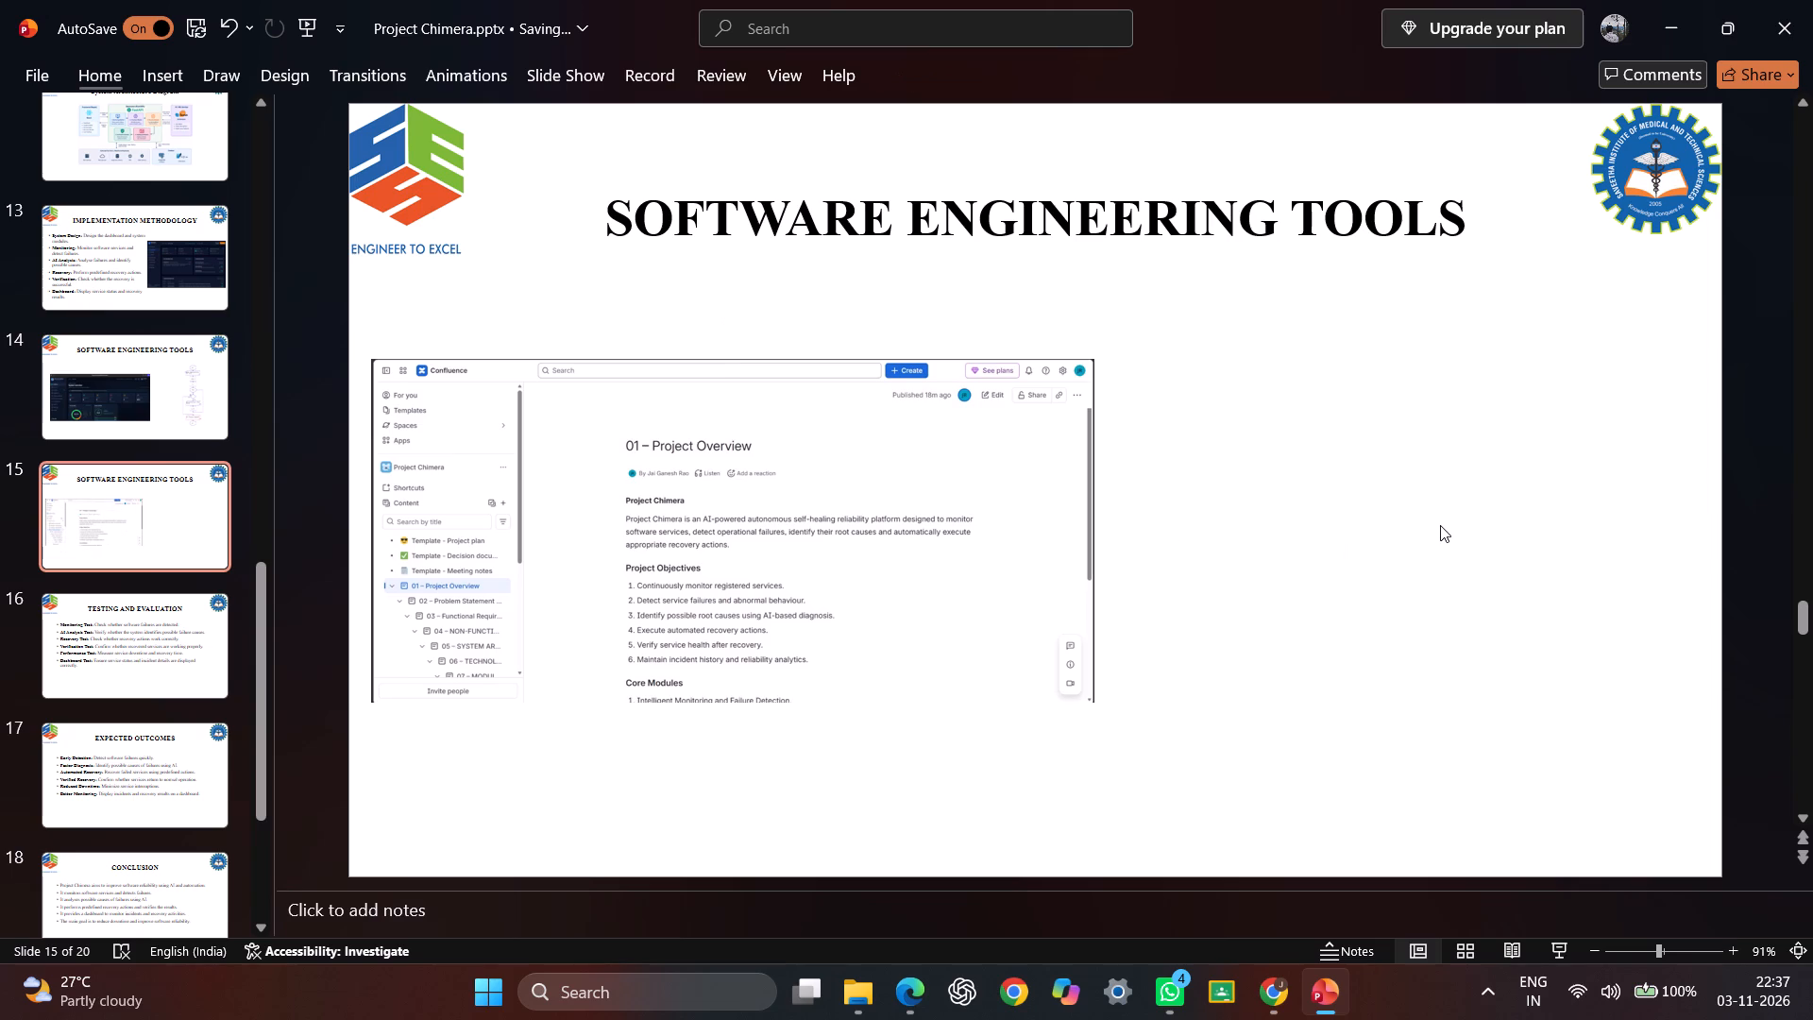
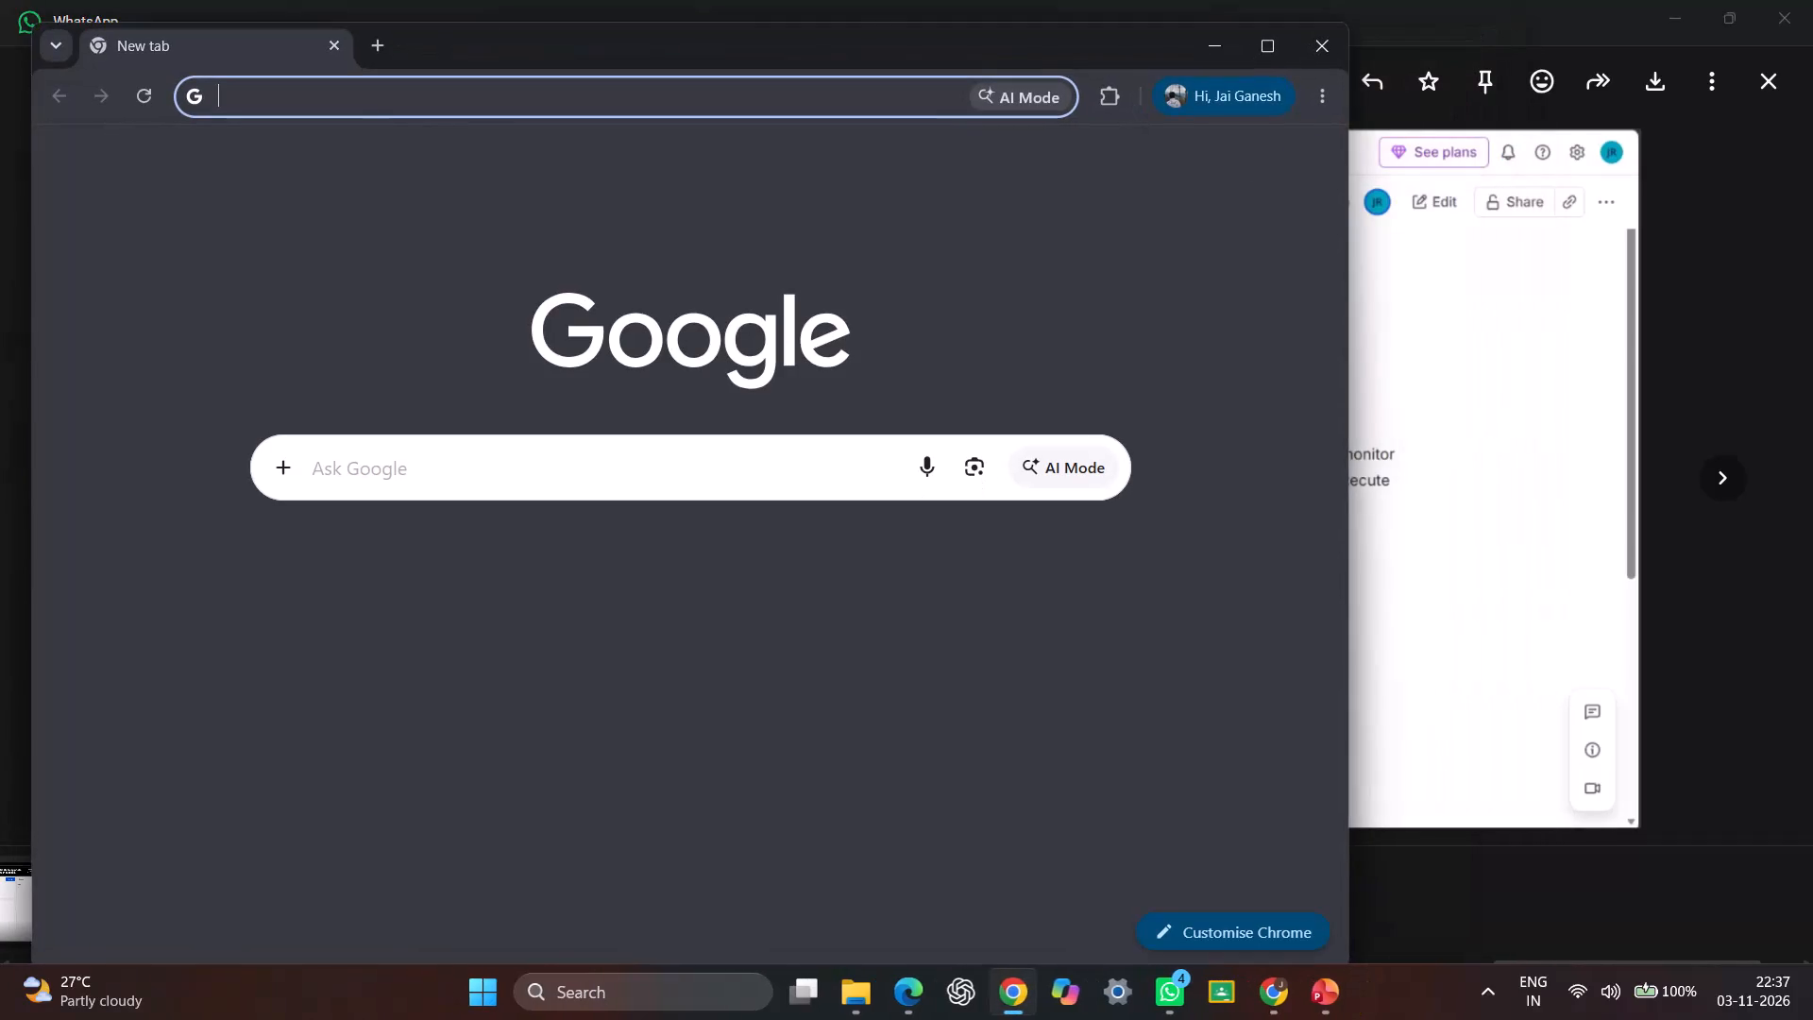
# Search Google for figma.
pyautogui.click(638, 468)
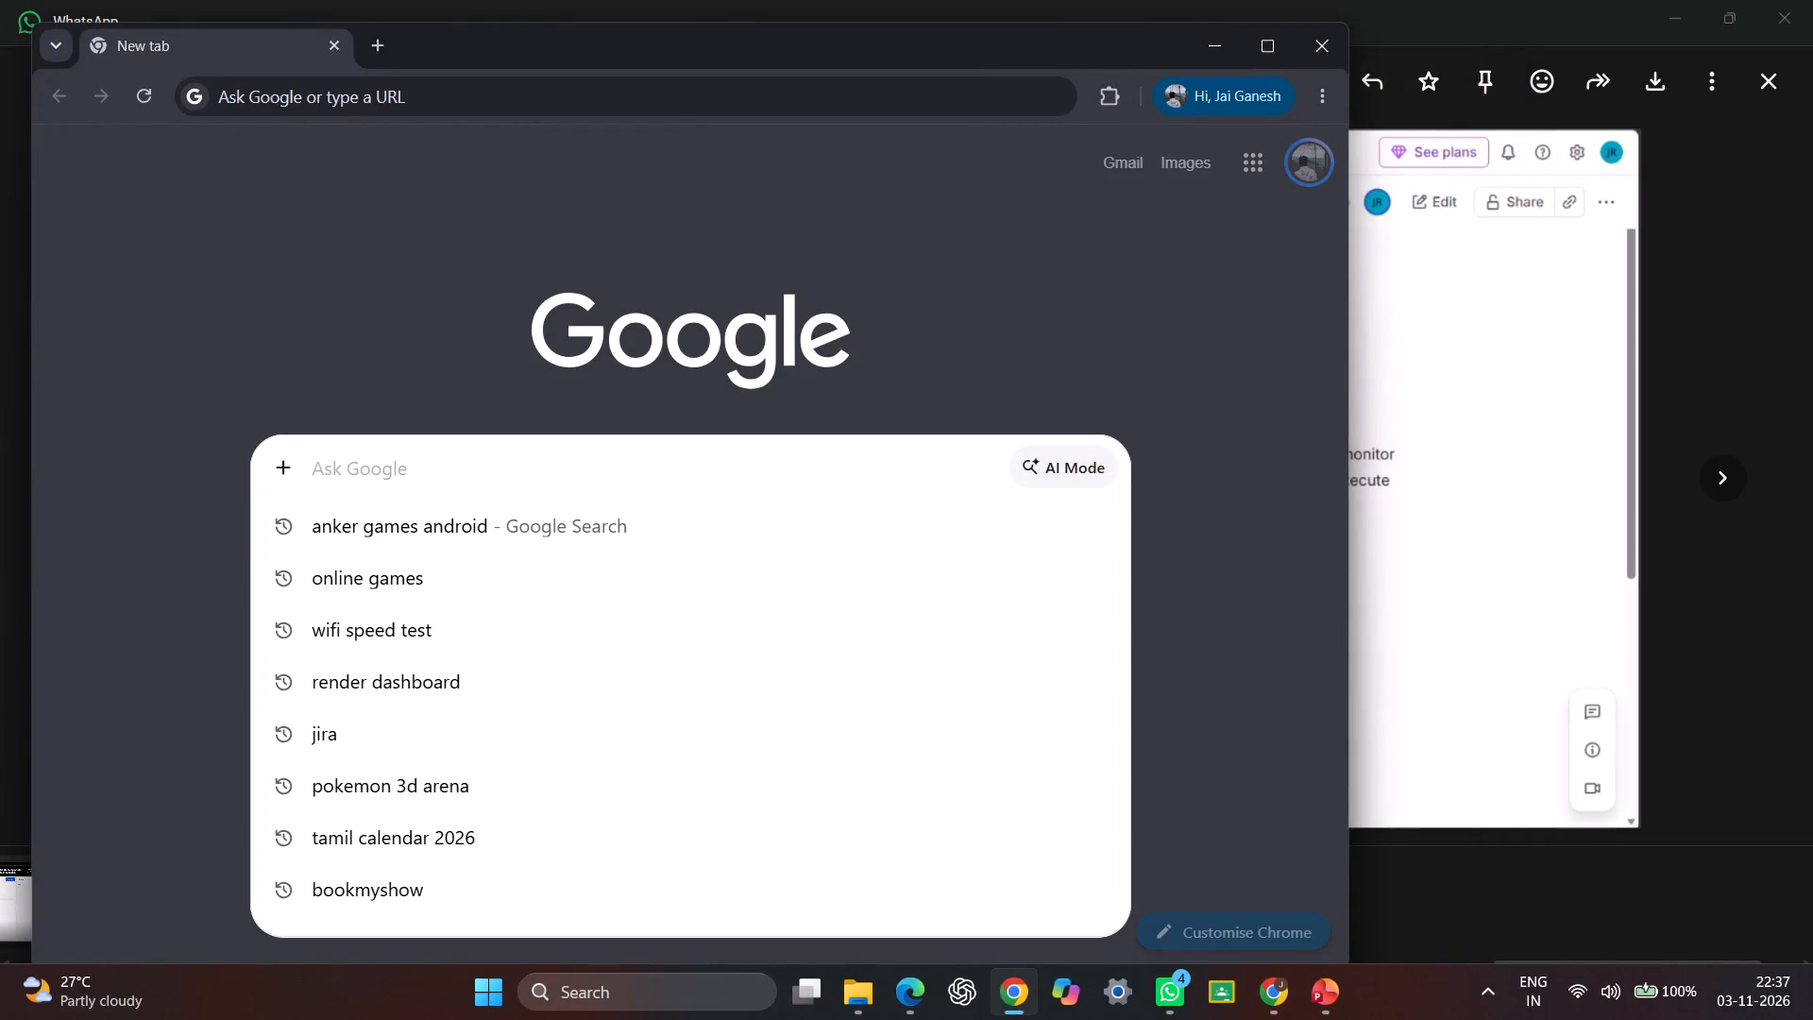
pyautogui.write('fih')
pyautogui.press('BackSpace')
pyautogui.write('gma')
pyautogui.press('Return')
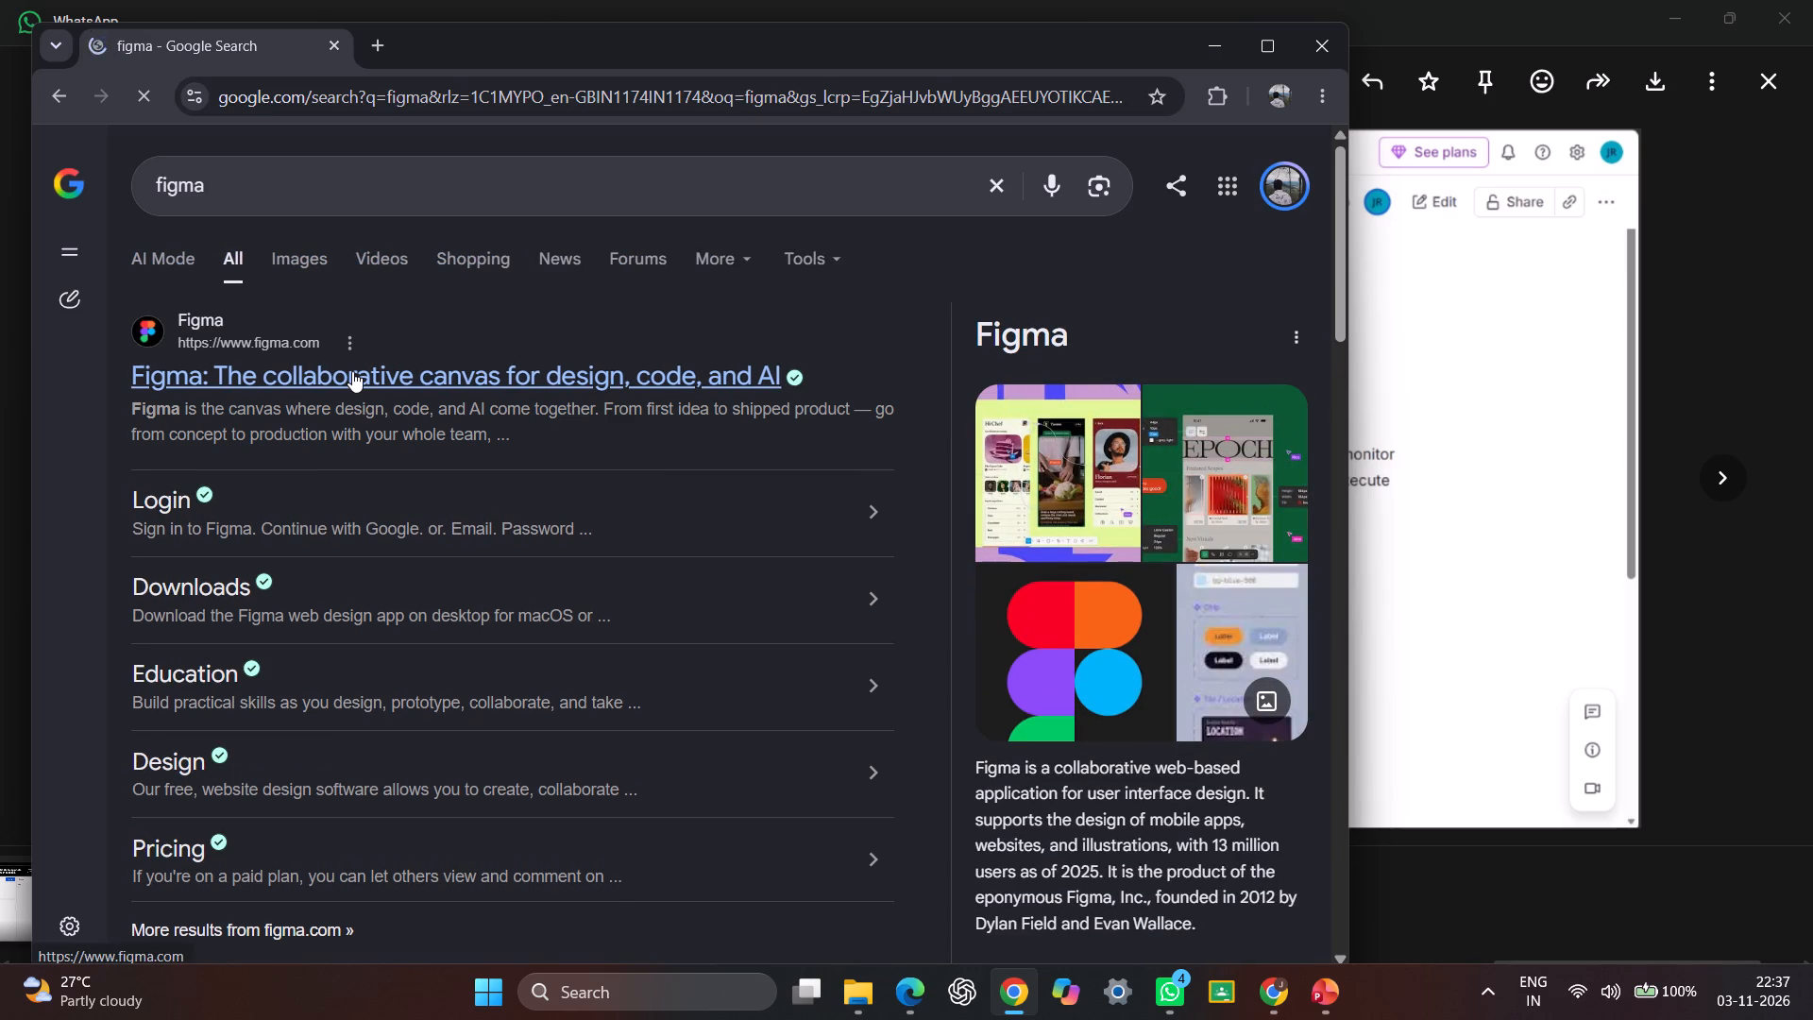
# Search Google for jira and open Atlassian's Jira project management page from the results.
pyautogui.click(1000, 172)
pyautogui.click(769, 216)
pyautogui.write('jie')
pyautogui.press('BackSpace')
pyautogui.click(760, 198)
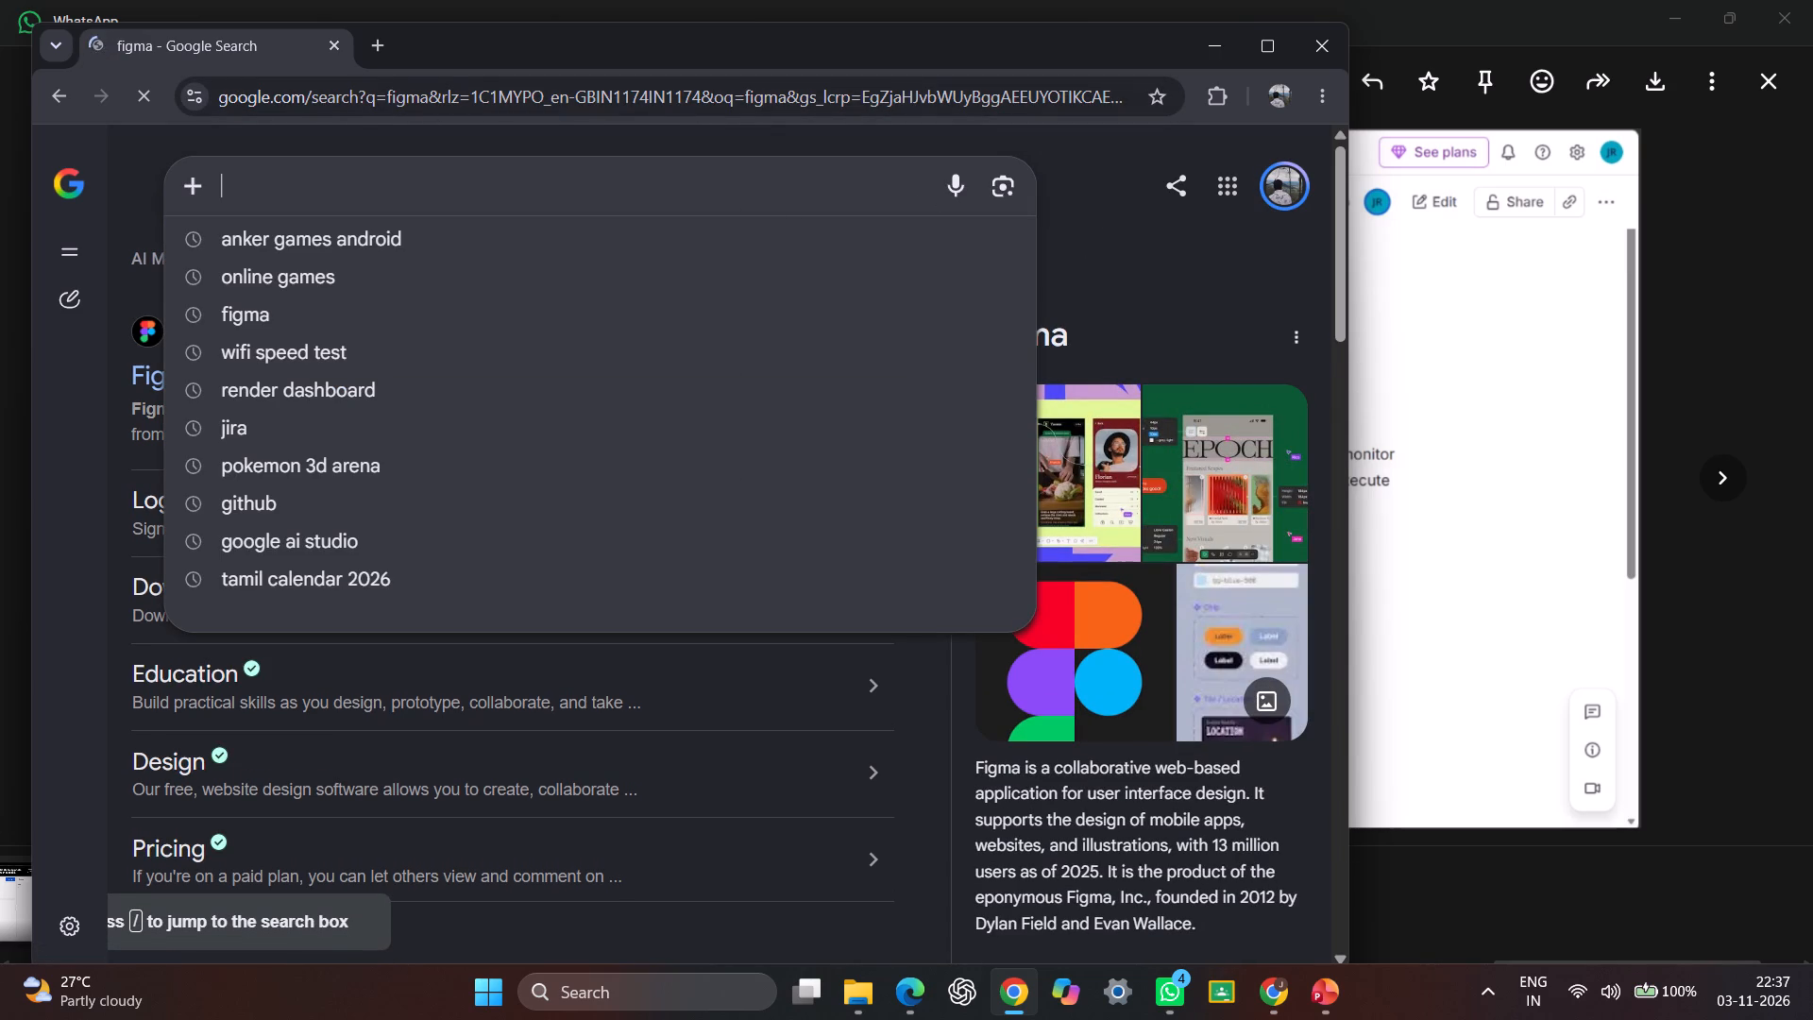
pyautogui.write('jira')
pyautogui.press('Return')
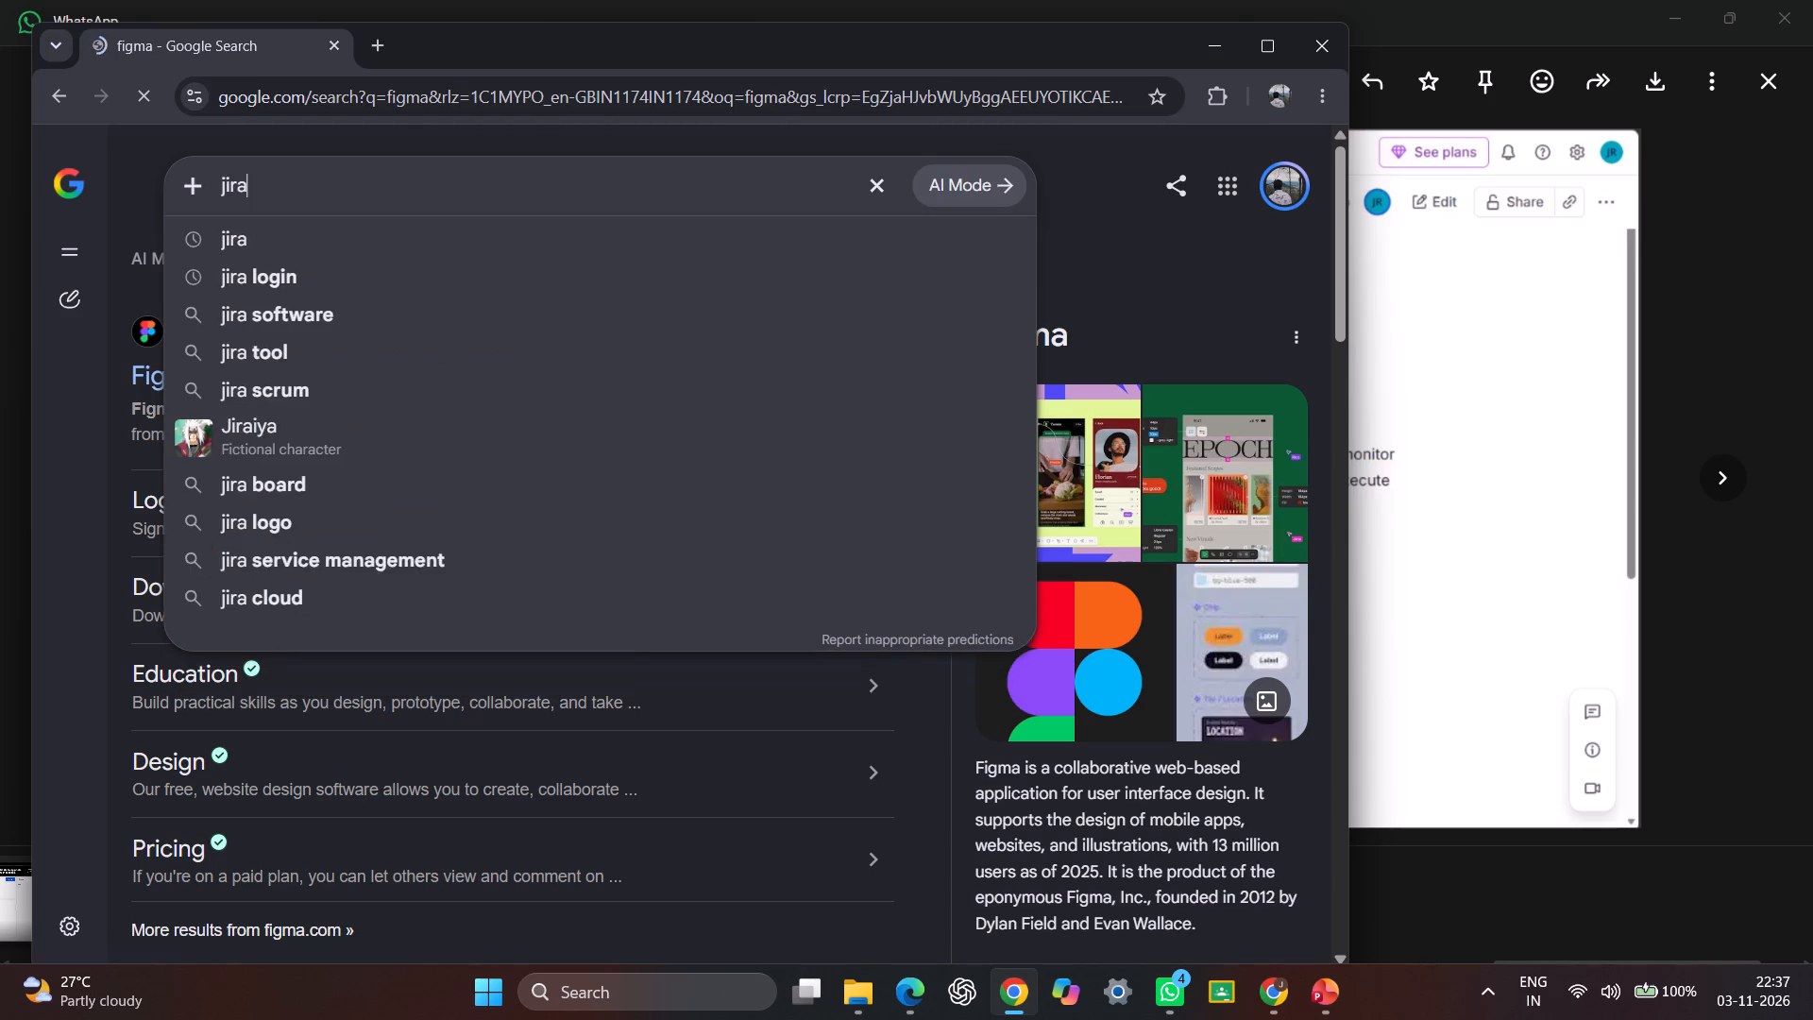
pyautogui.click(555, 382)
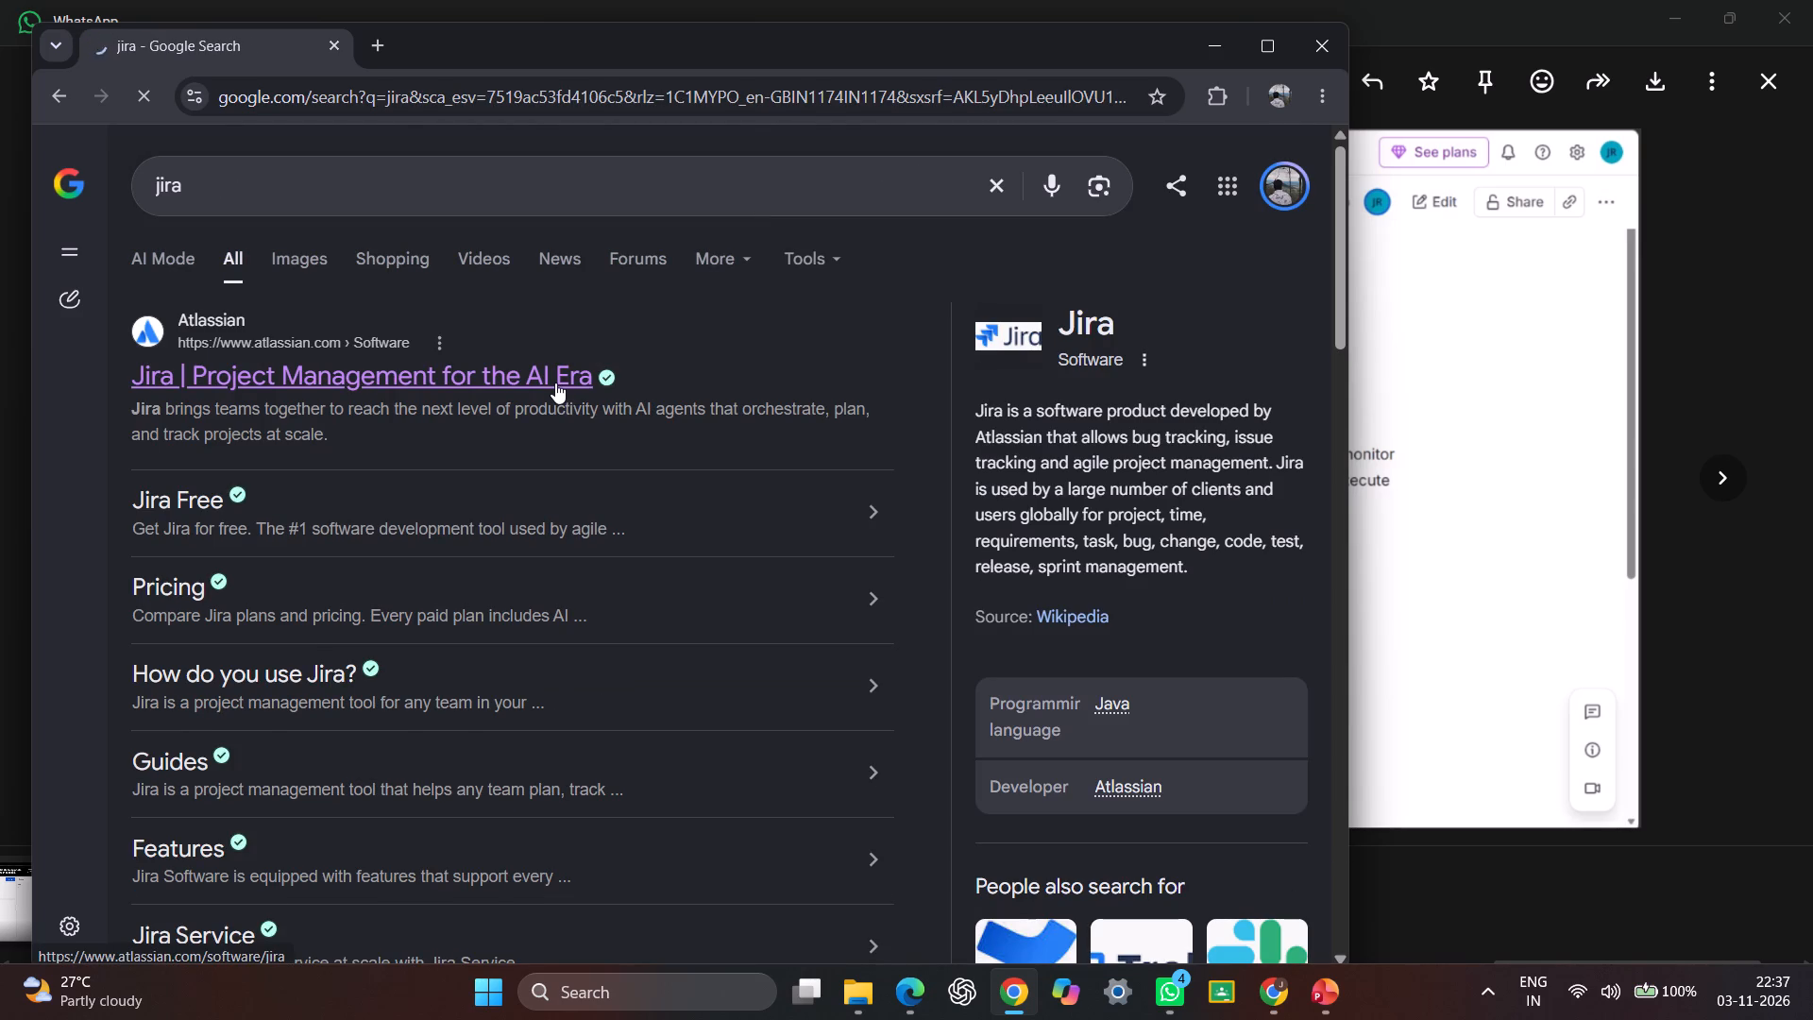
pyautogui.click(555, 382)
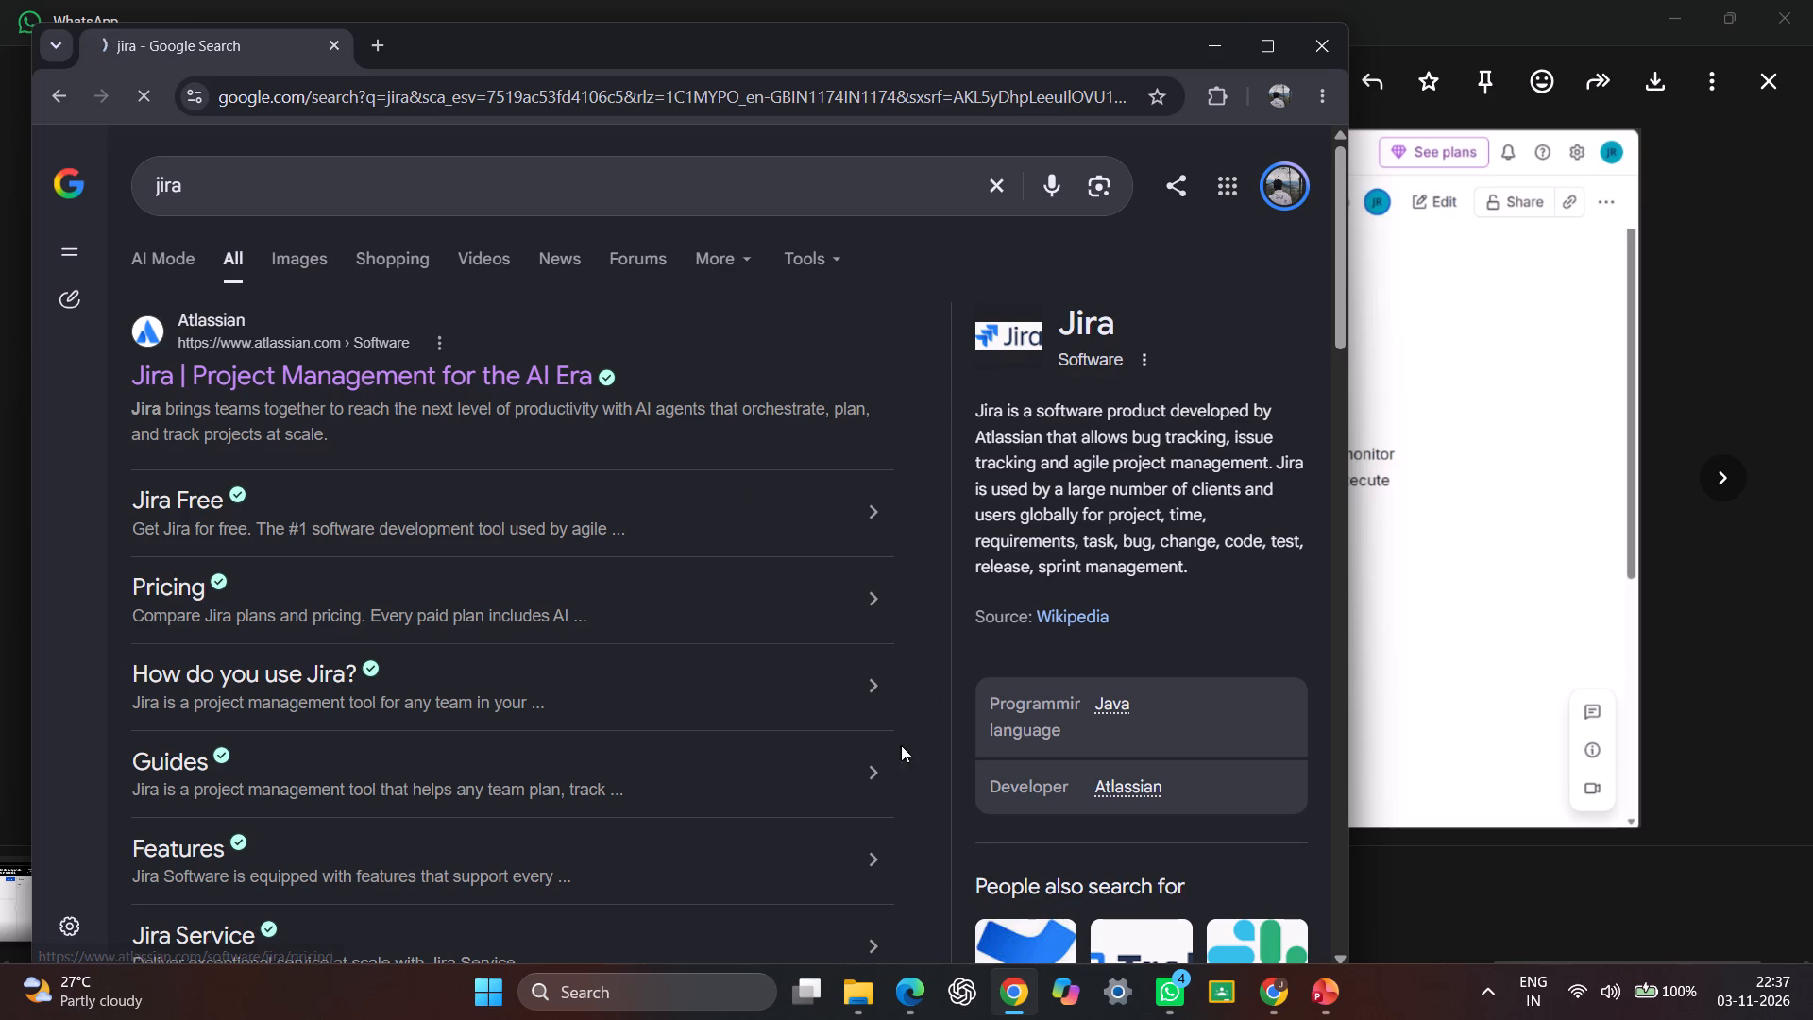
# Switch to the School-profile Chrome window and close the Project Chimera Reliability Dashboard tab with the sharing dialog open.
pyautogui.click(1292, 1005)
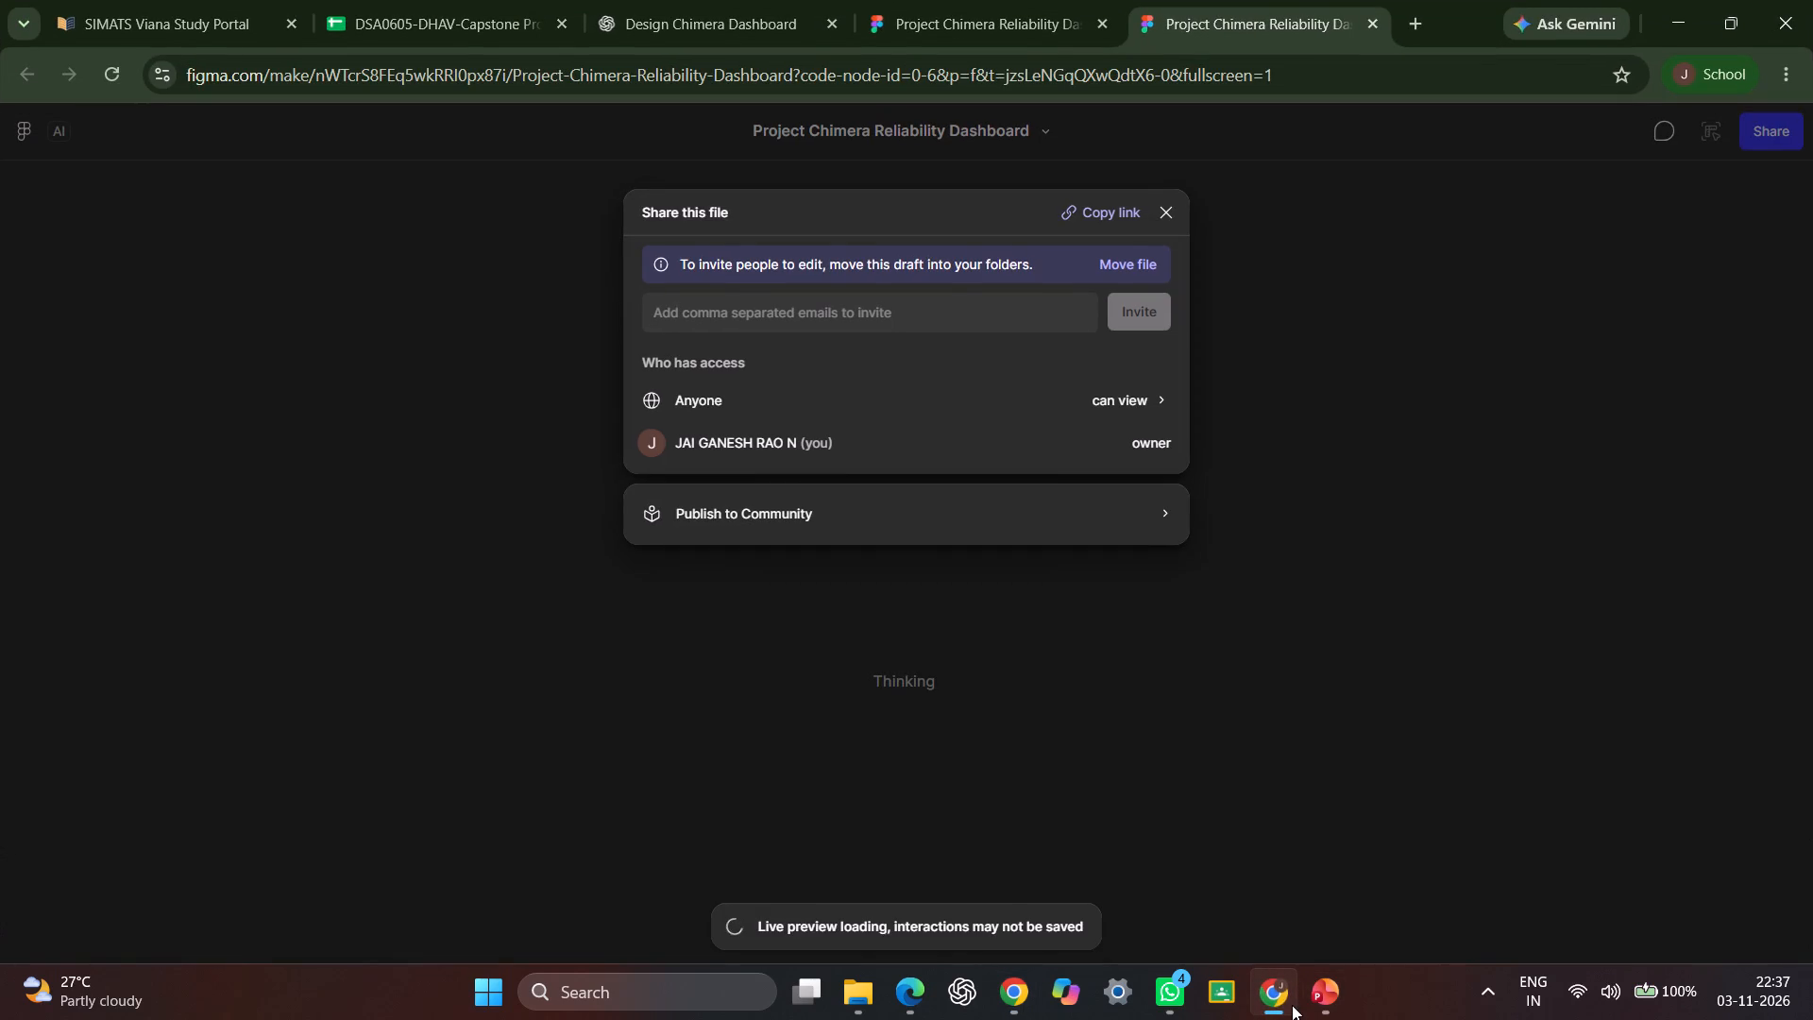
pyautogui.click(1372, 30)
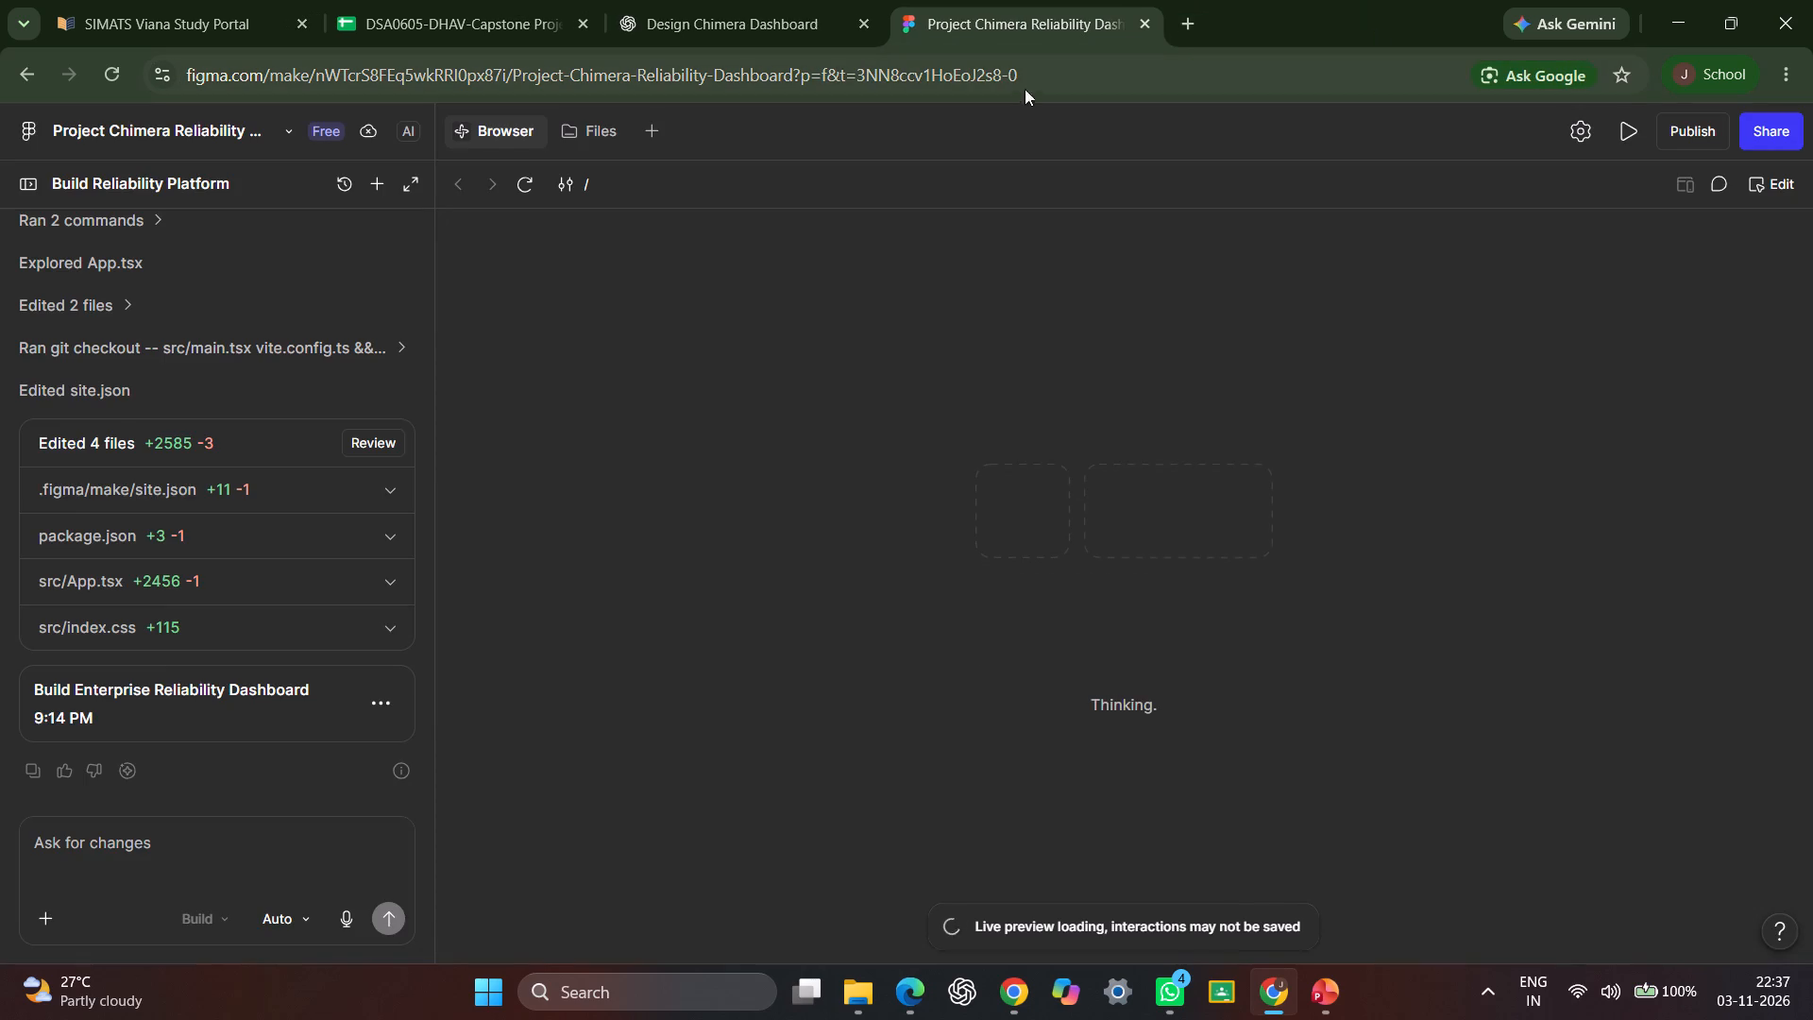
# View the Design Chimera Dashboard chat and the dashboard preview in Edge, and return to the Chrome window loading Jira.
pyautogui.click(727, 0)
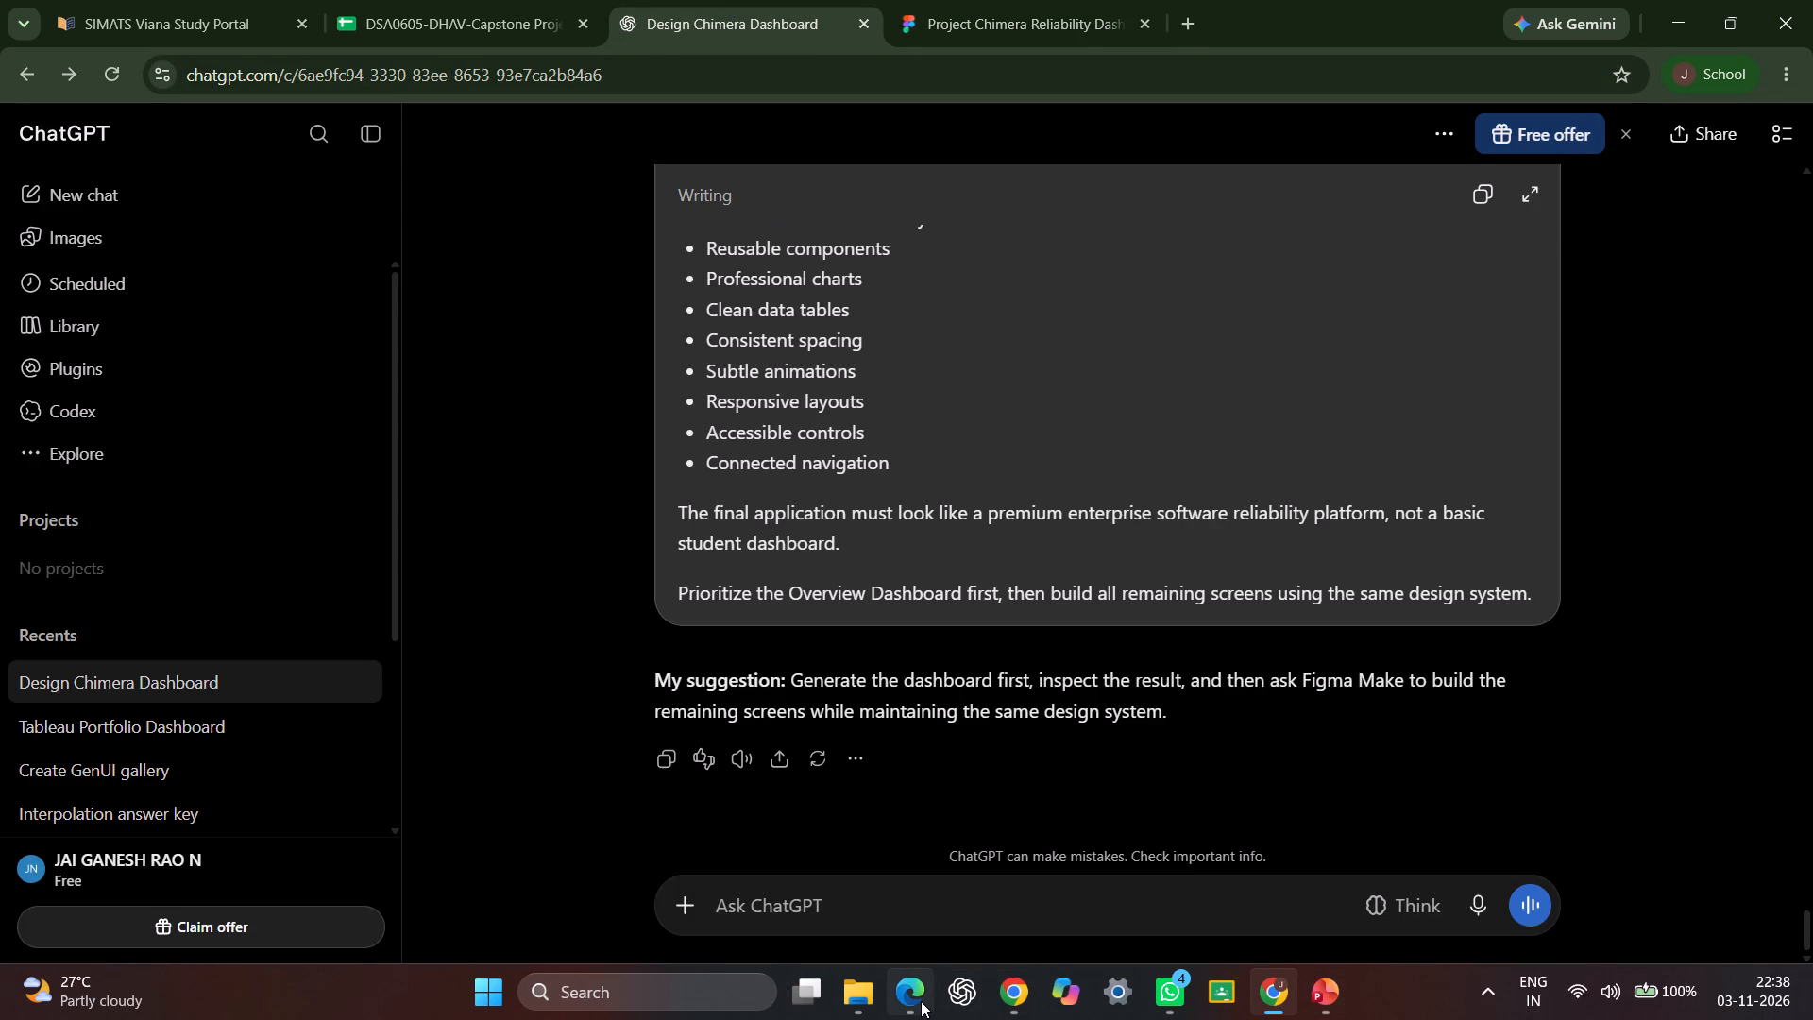
pyautogui.click(921, 1001)
pyautogui.click(1005, 1011)
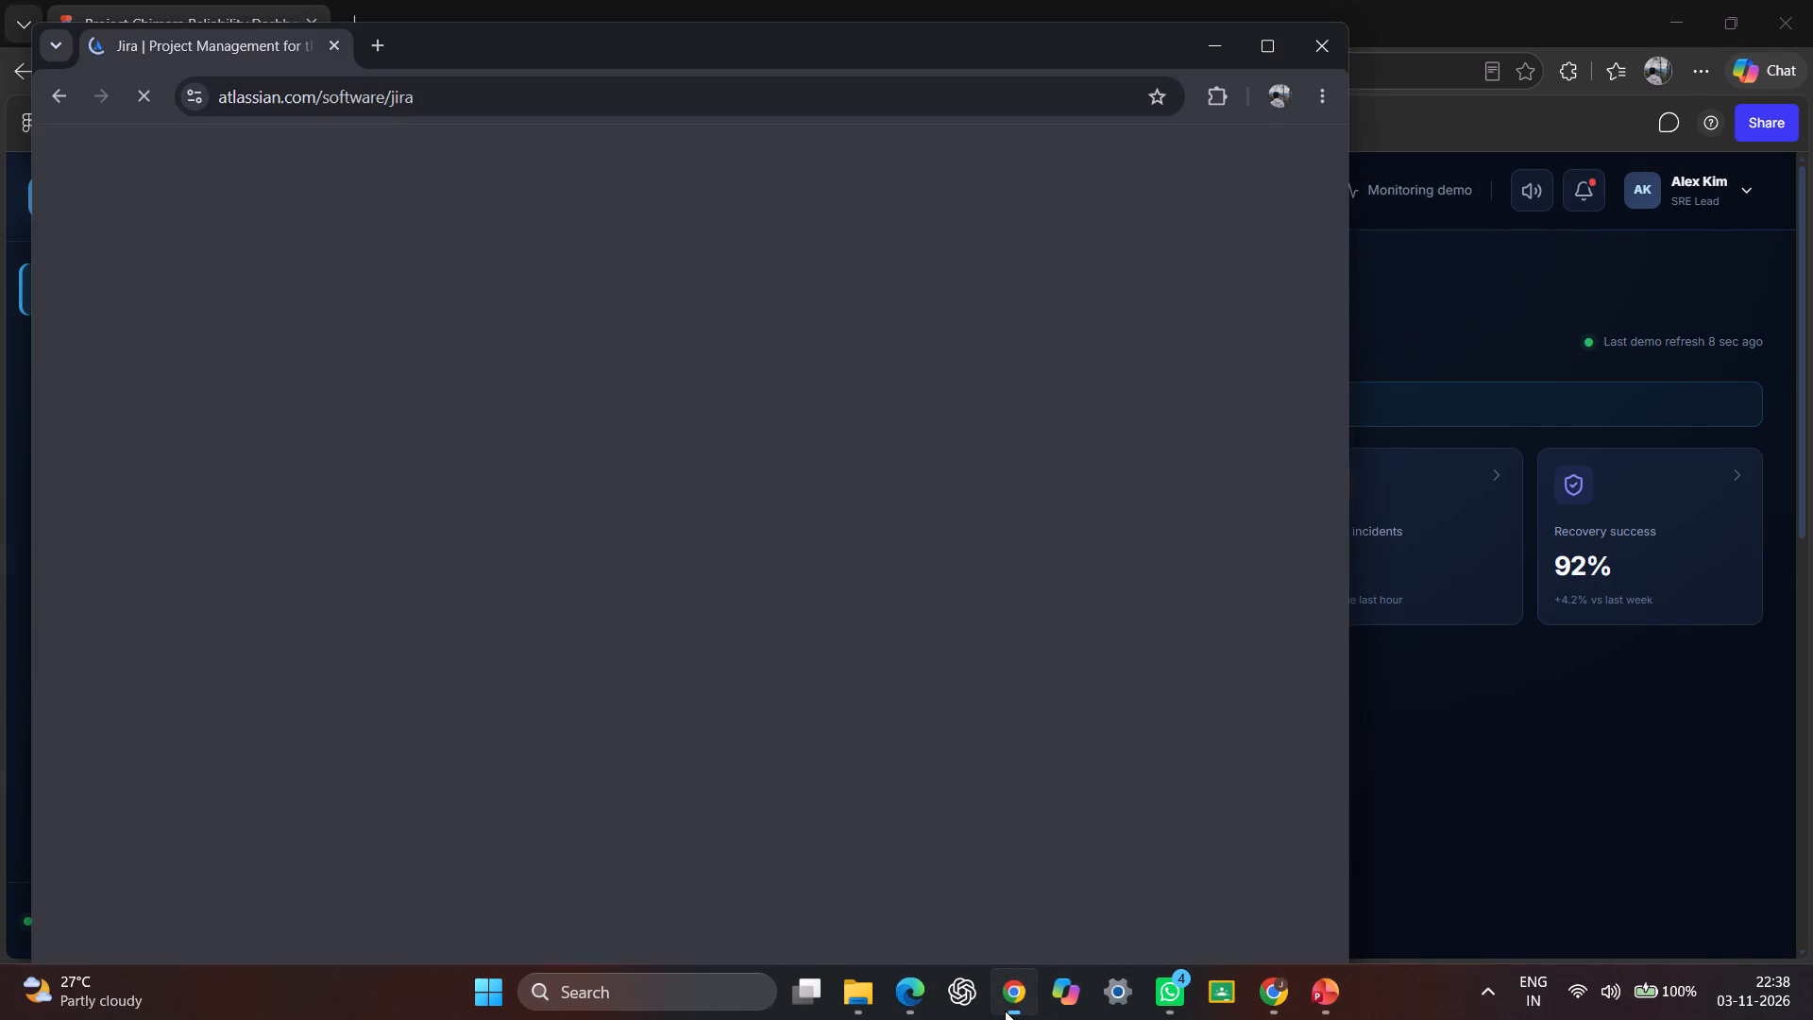
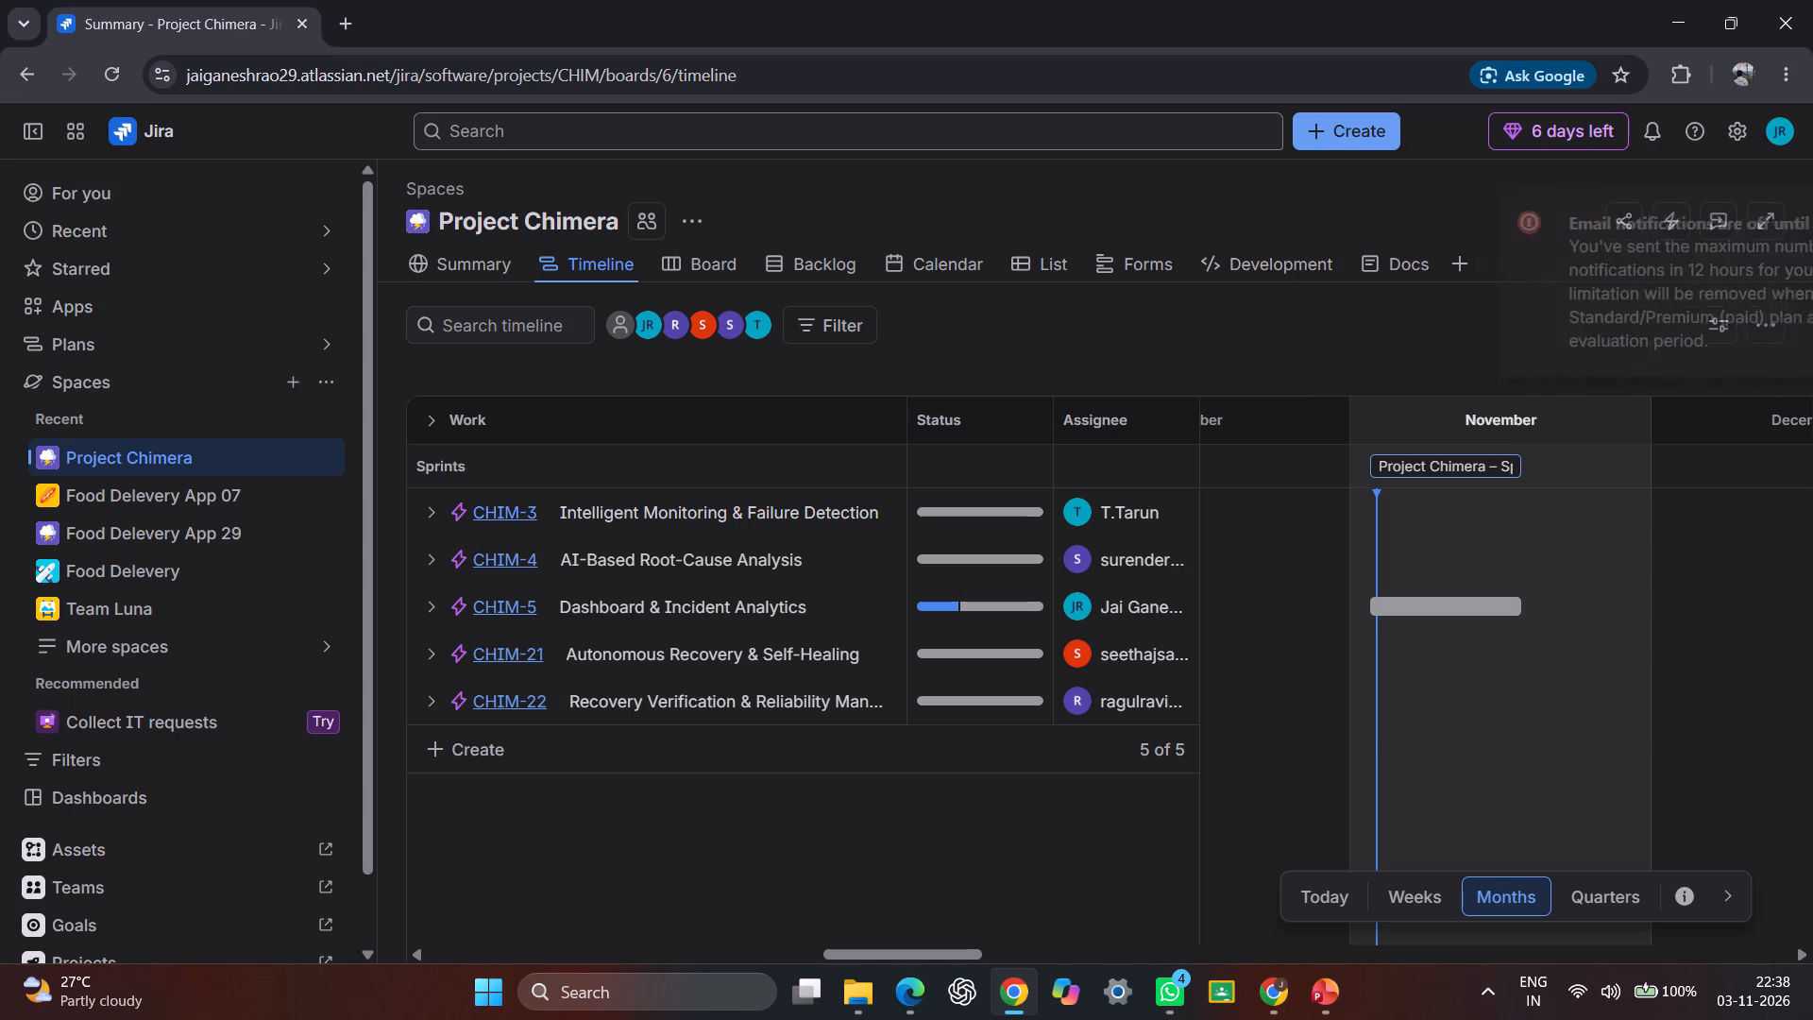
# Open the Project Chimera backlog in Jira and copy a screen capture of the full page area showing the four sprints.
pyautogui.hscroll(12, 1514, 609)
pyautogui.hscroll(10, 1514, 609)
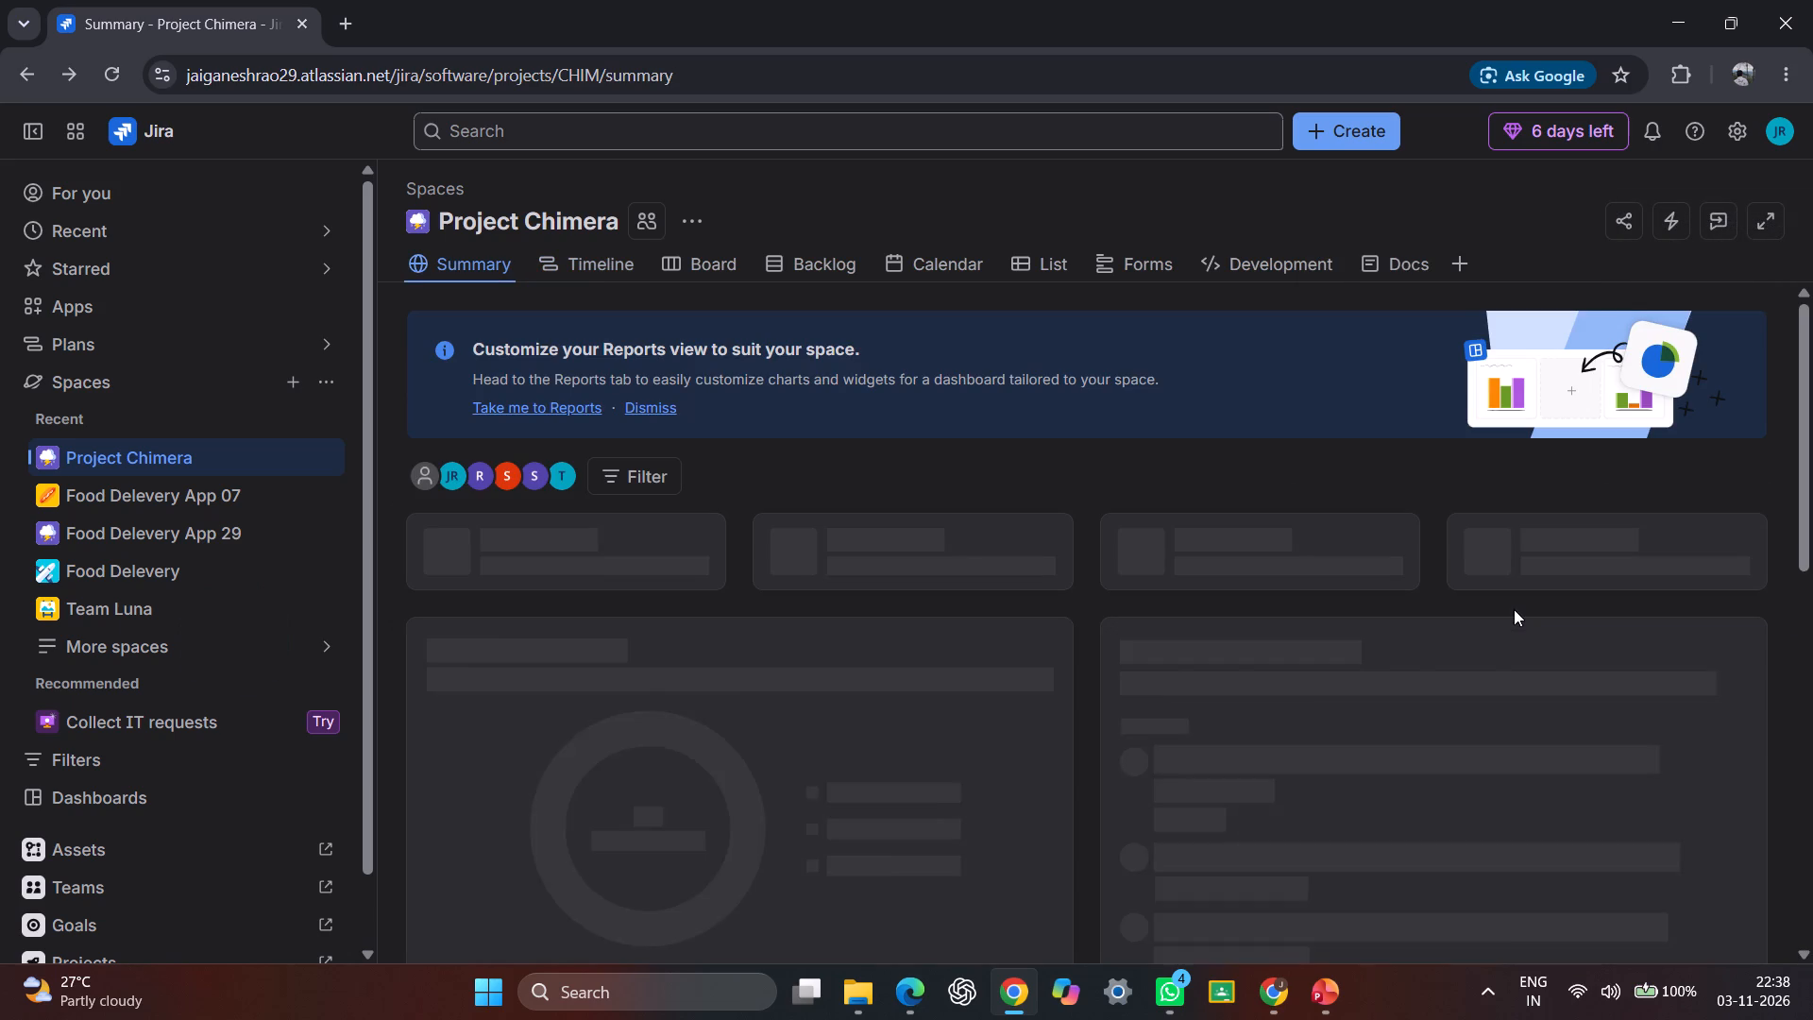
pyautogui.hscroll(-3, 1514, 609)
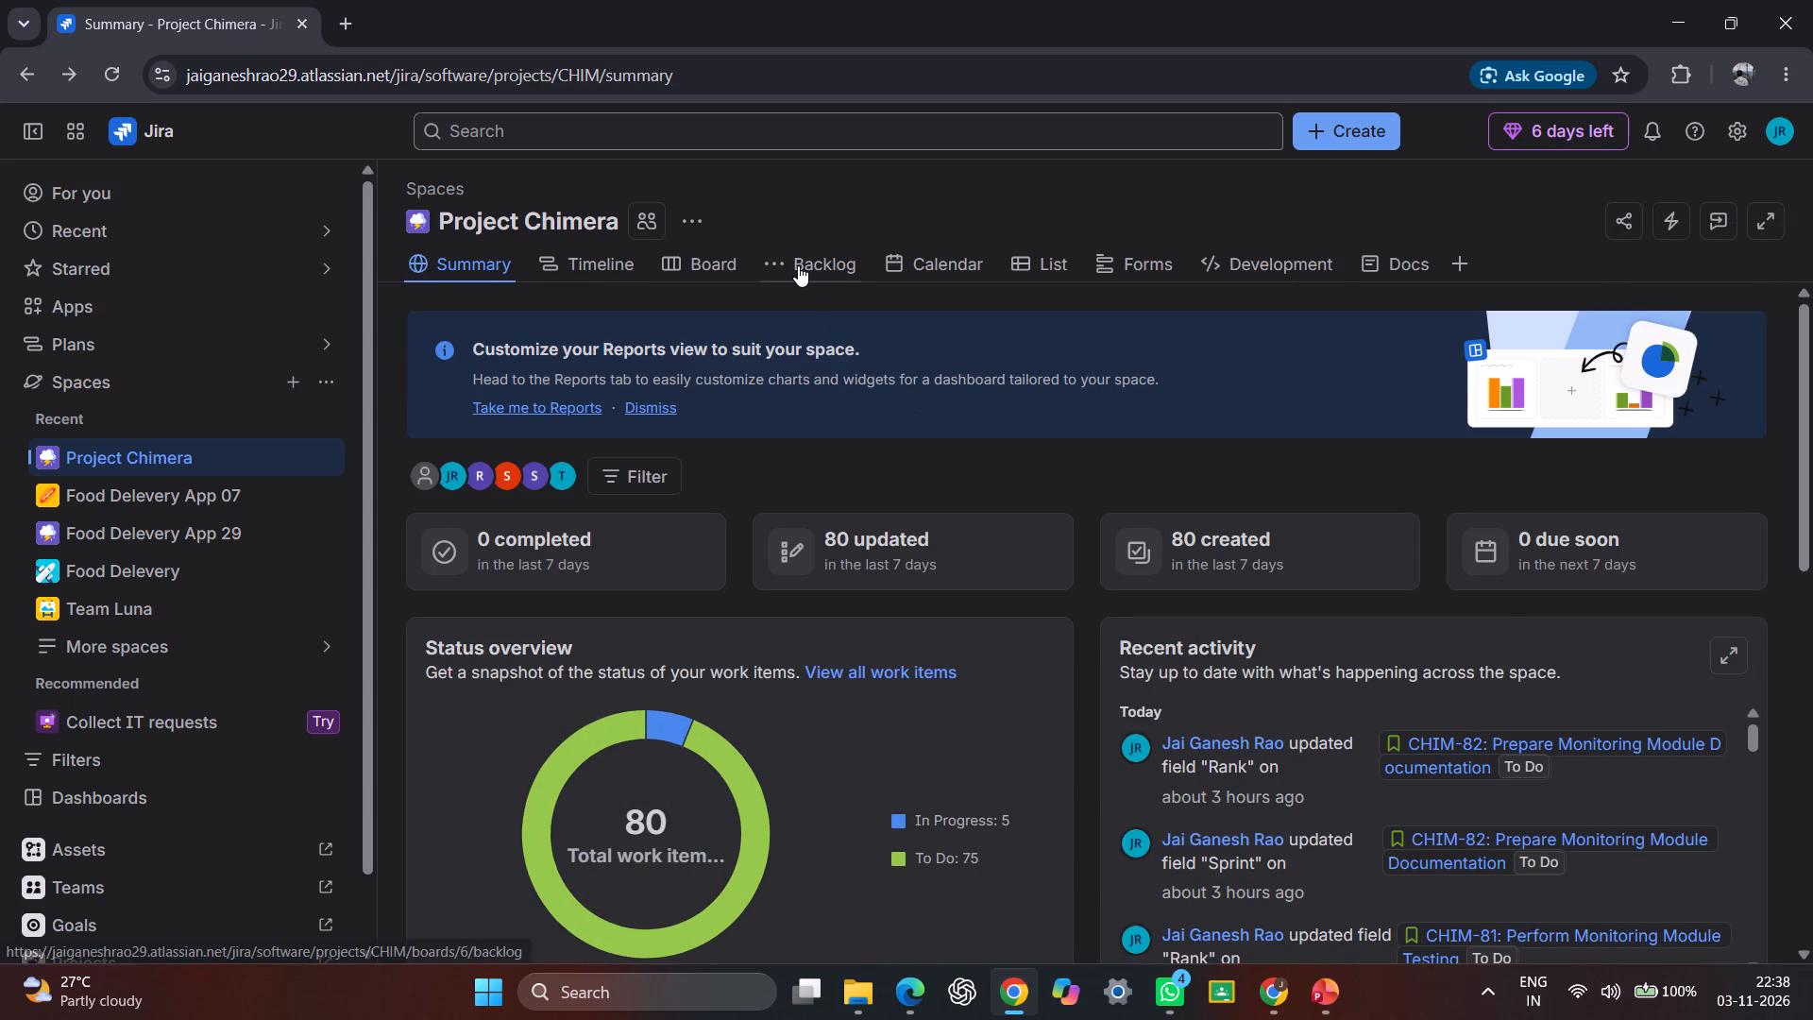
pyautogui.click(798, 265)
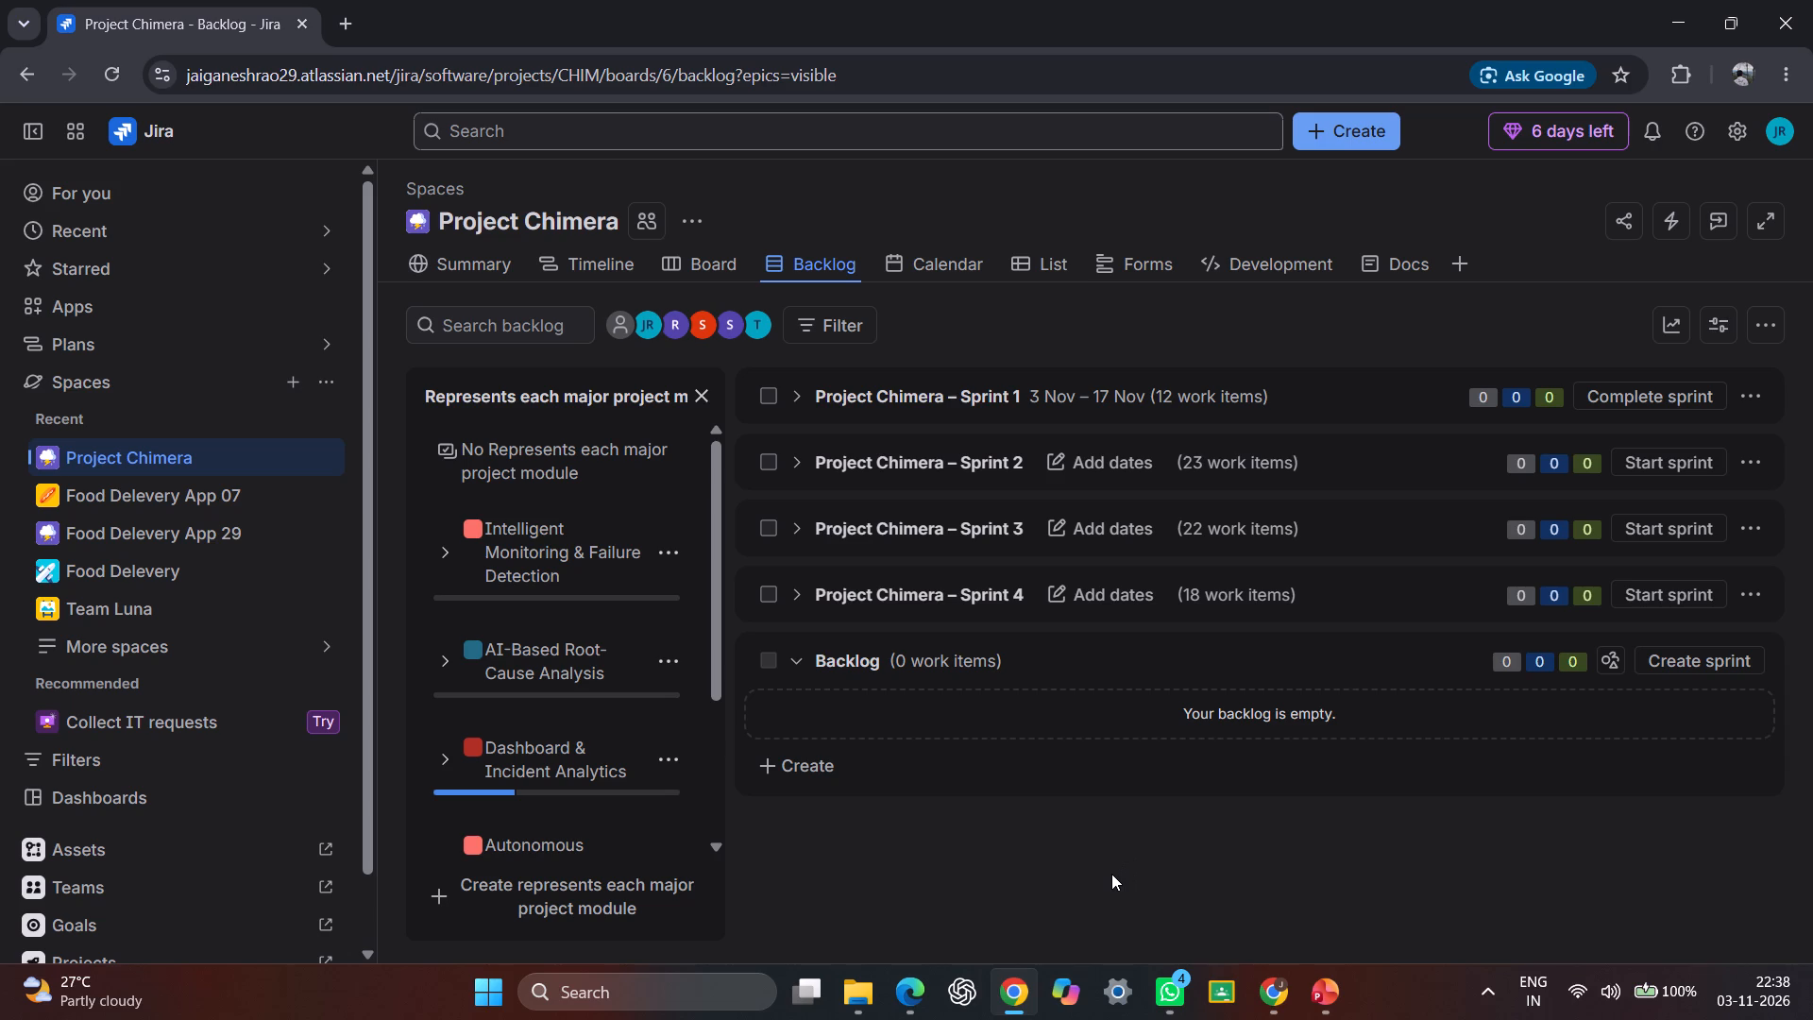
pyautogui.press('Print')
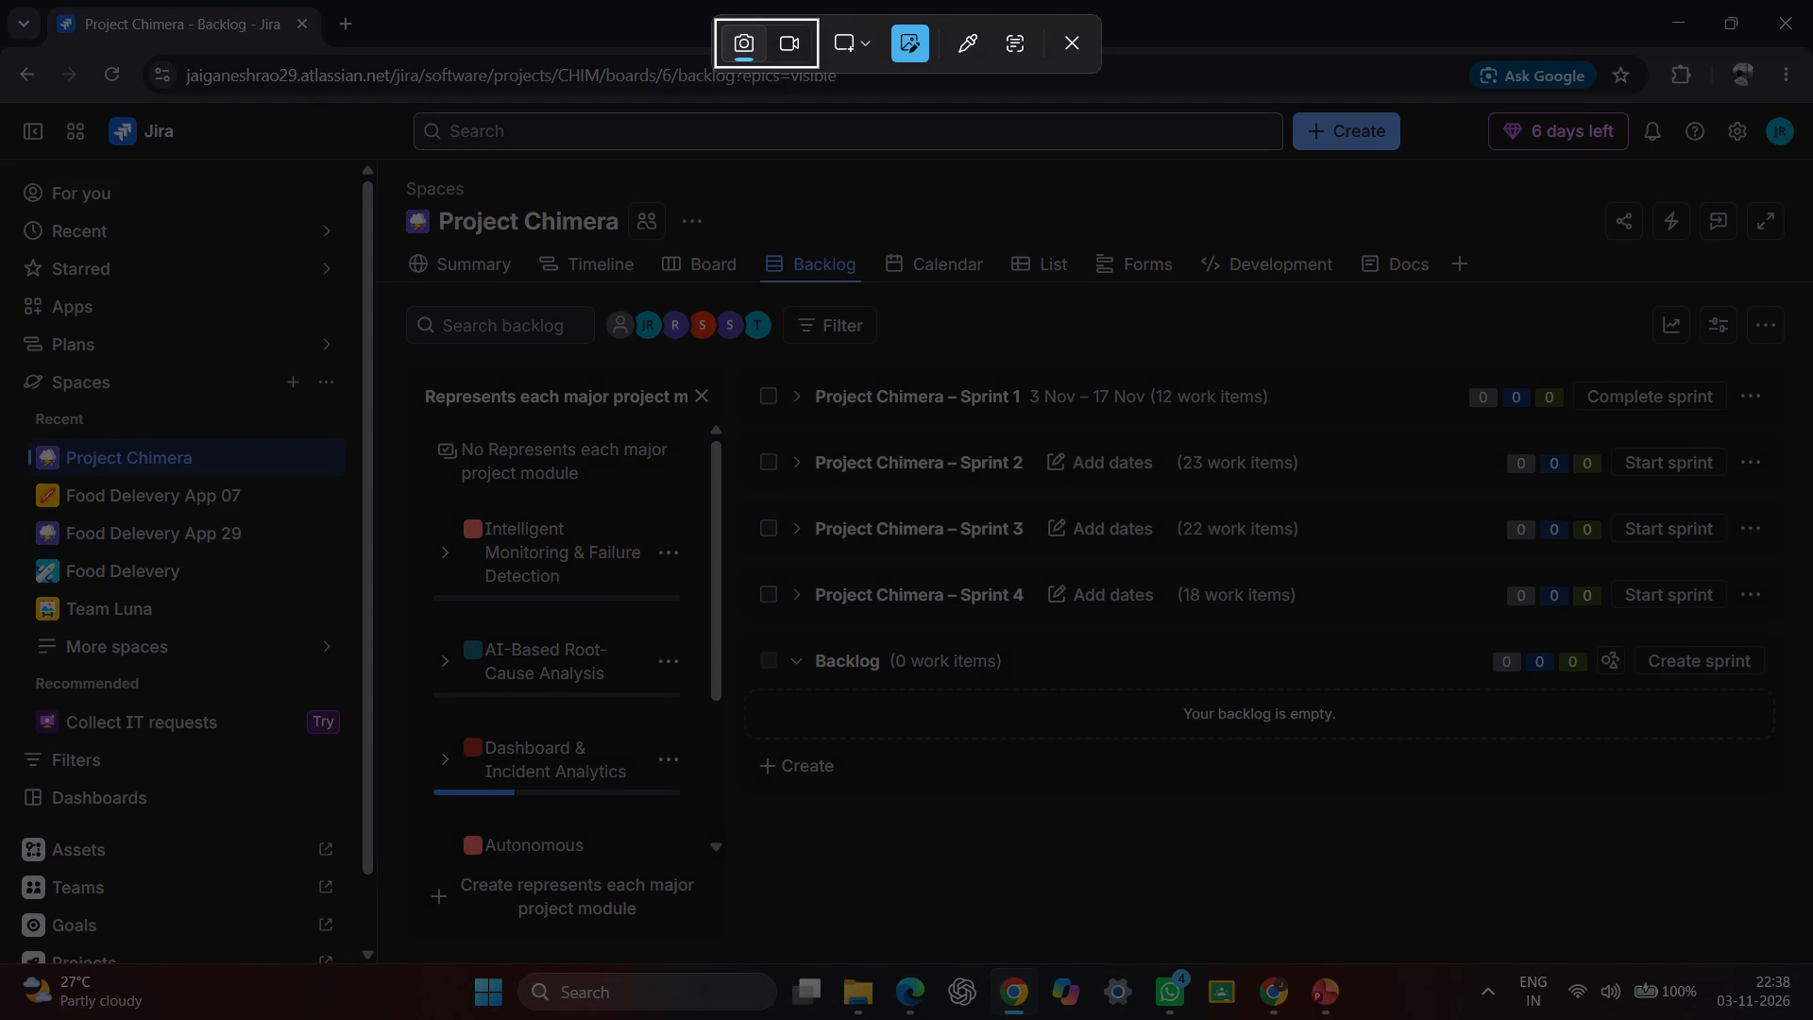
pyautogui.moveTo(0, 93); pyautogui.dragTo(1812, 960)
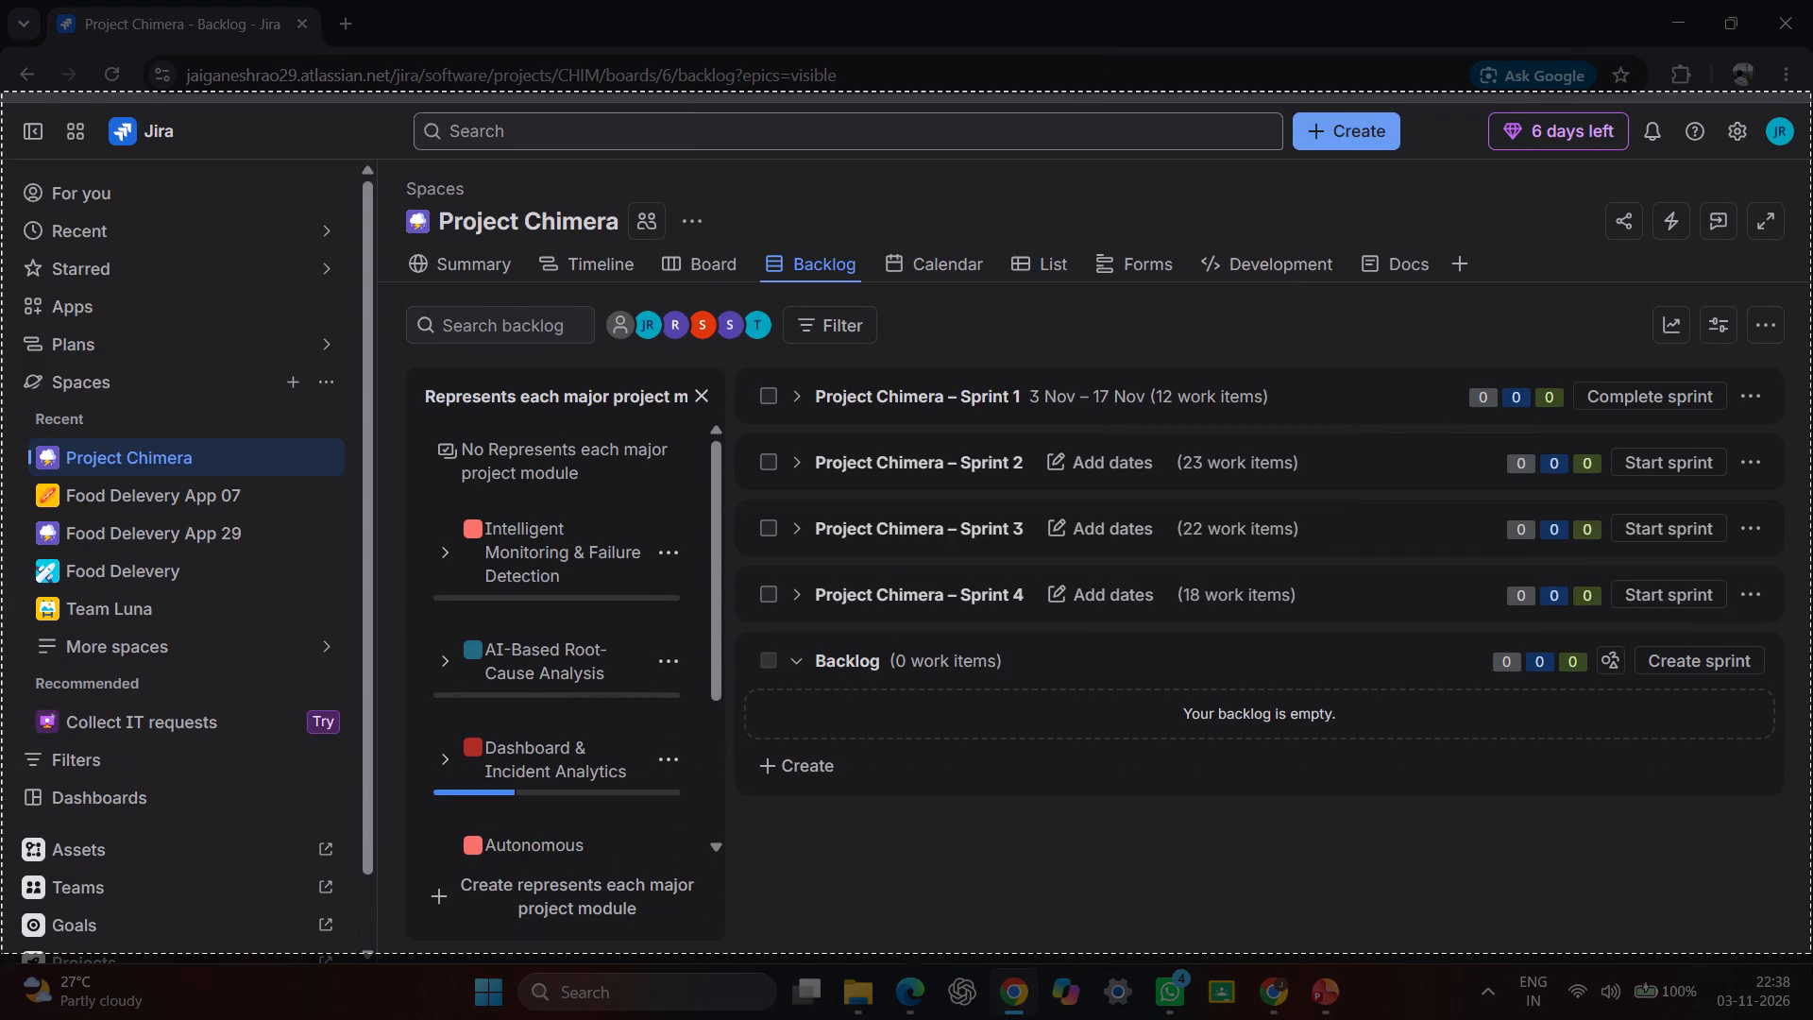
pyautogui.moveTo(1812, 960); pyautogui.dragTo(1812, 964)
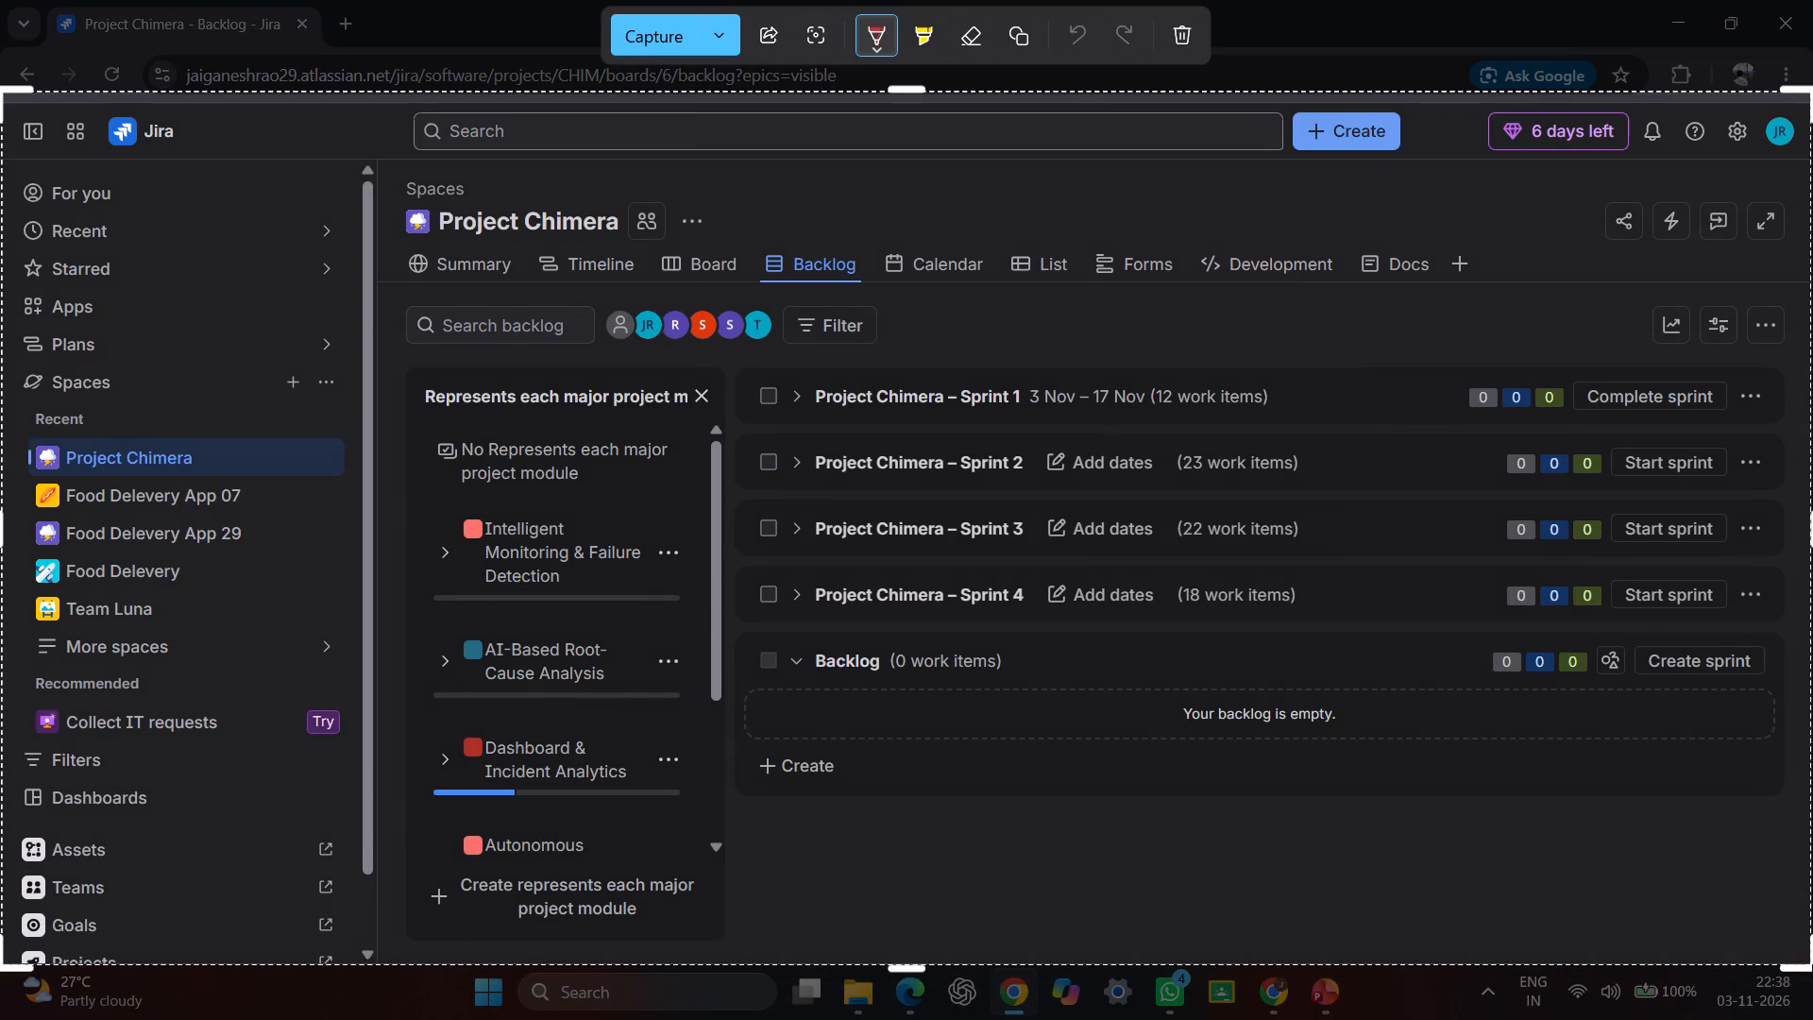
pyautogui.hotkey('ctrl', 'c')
# Copy a screen capture of the Project Chimera Summary page in Jira, showing the Team workload and Epic progress sections.
pyautogui.click(711, 261)
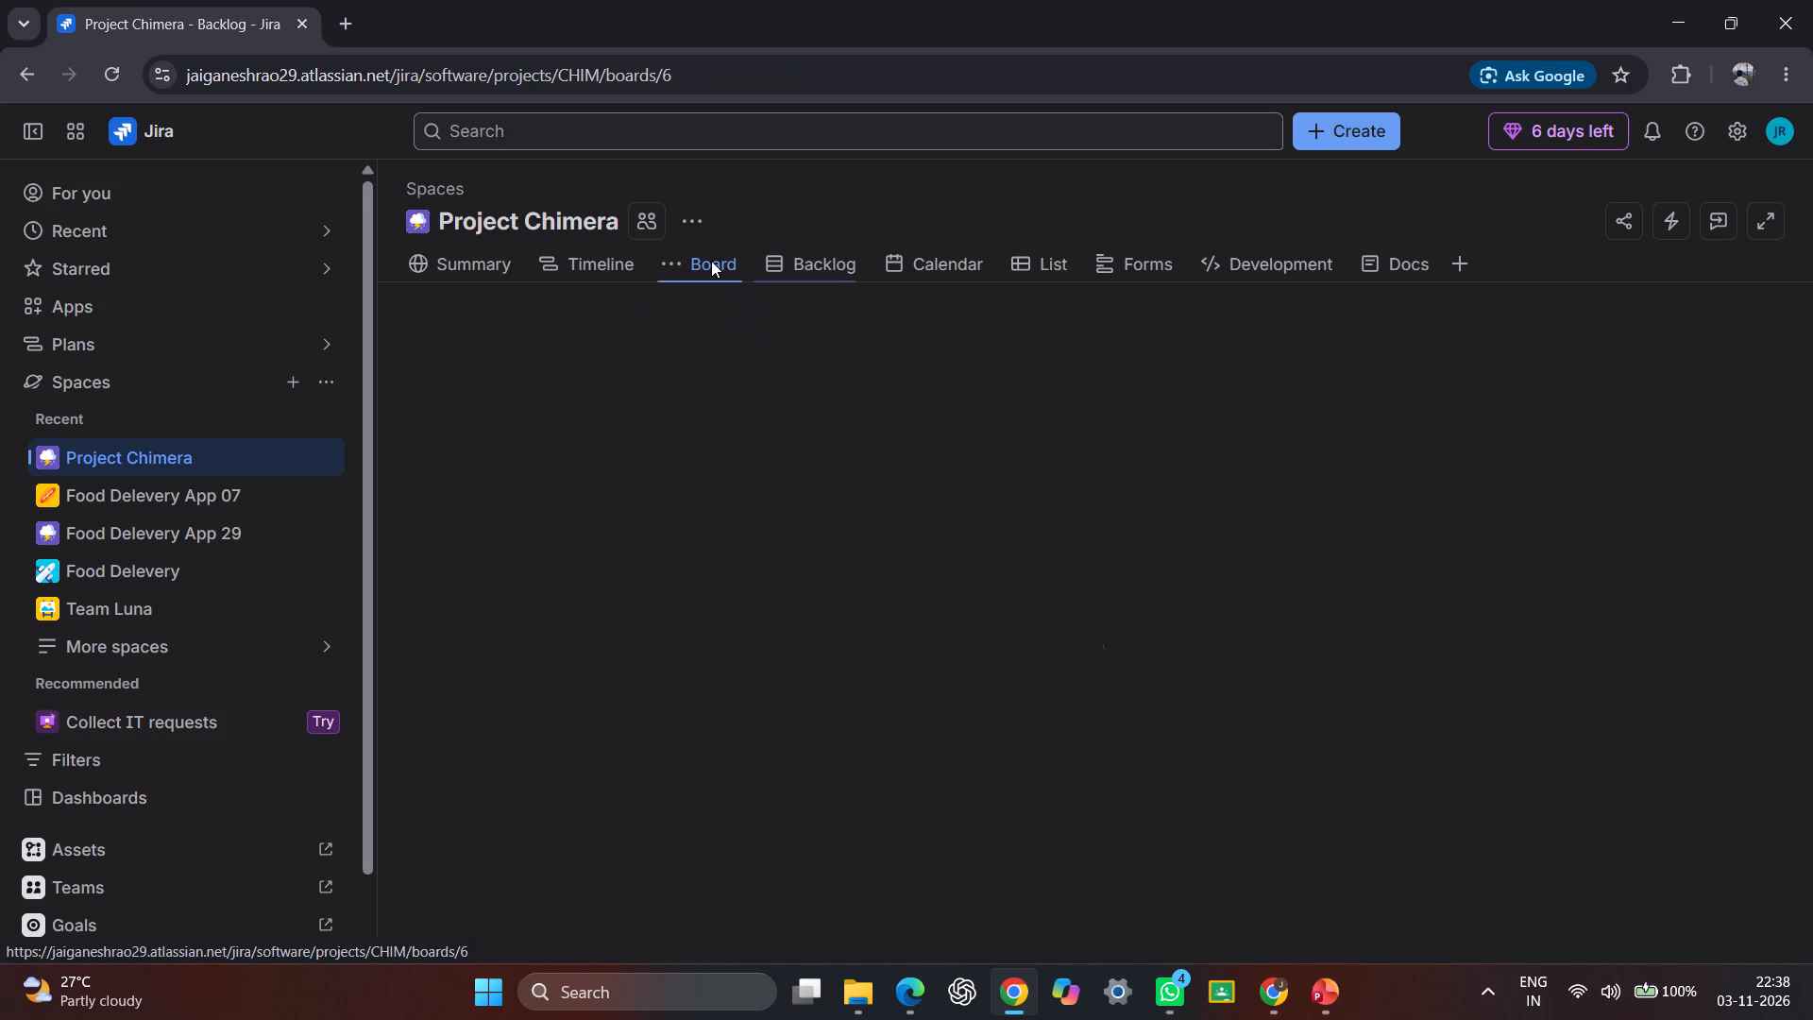
pyautogui.click(595, 259)
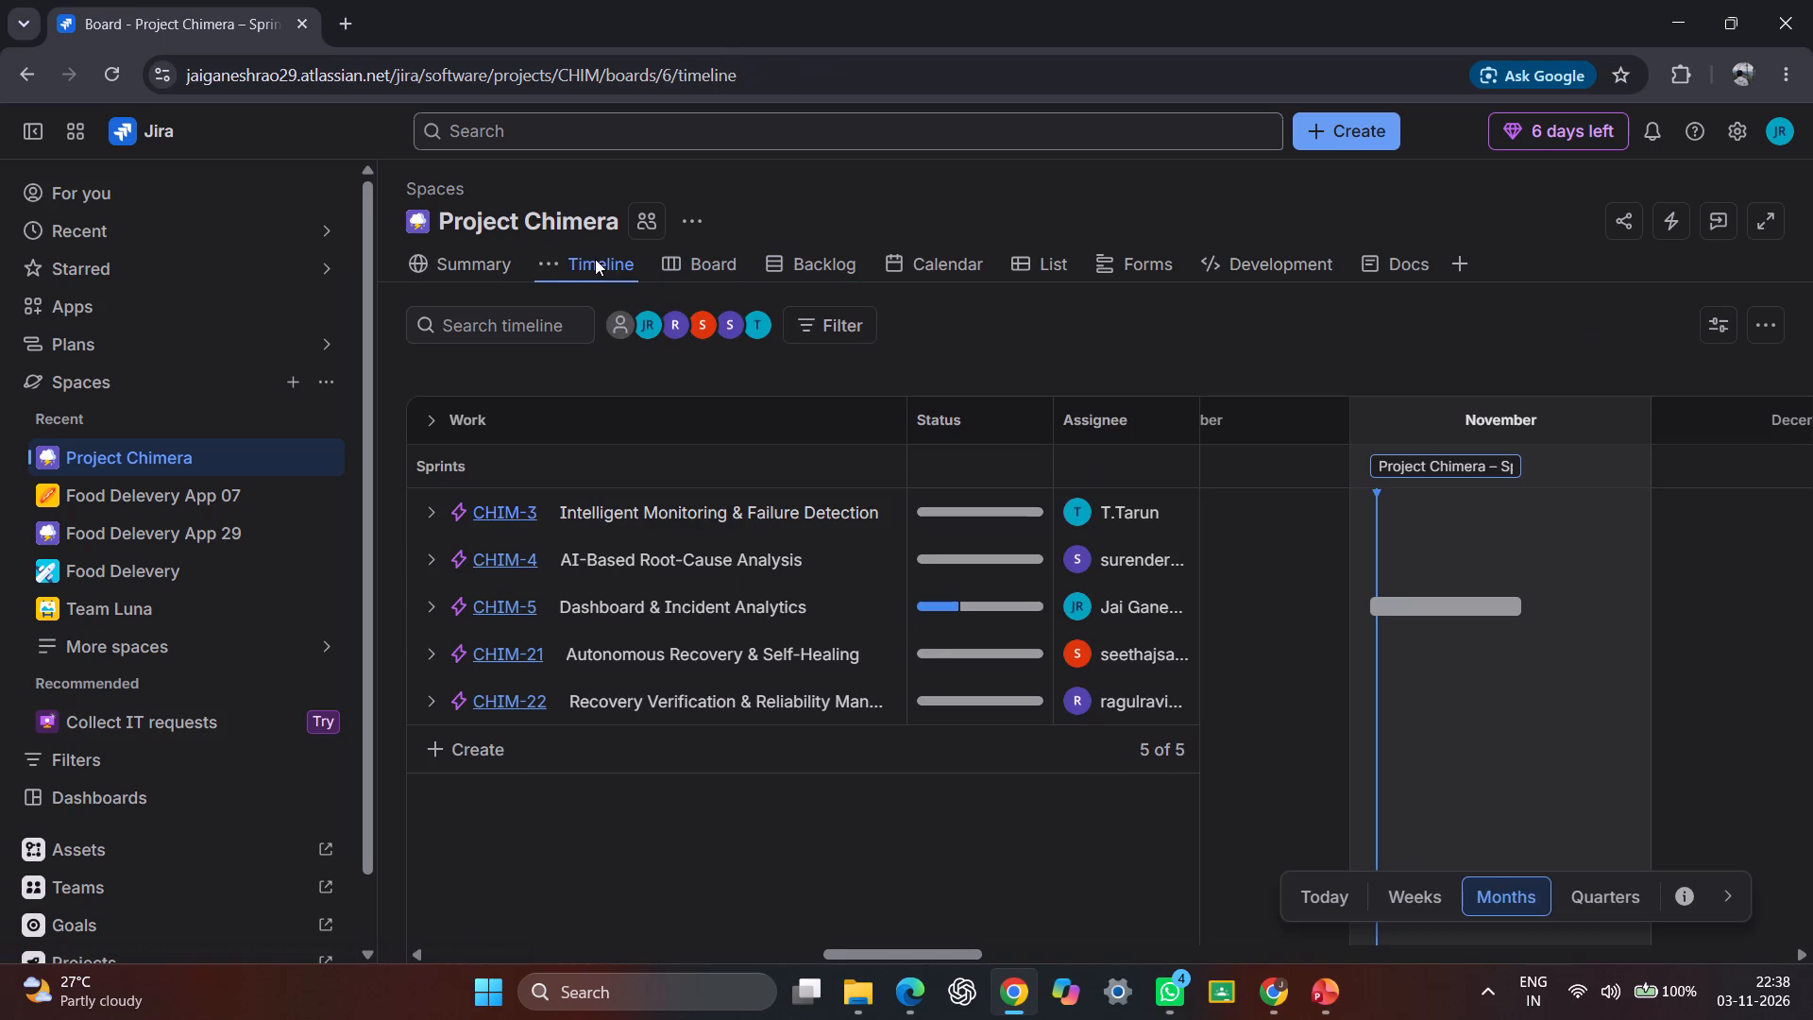
pyautogui.click(481, 270)
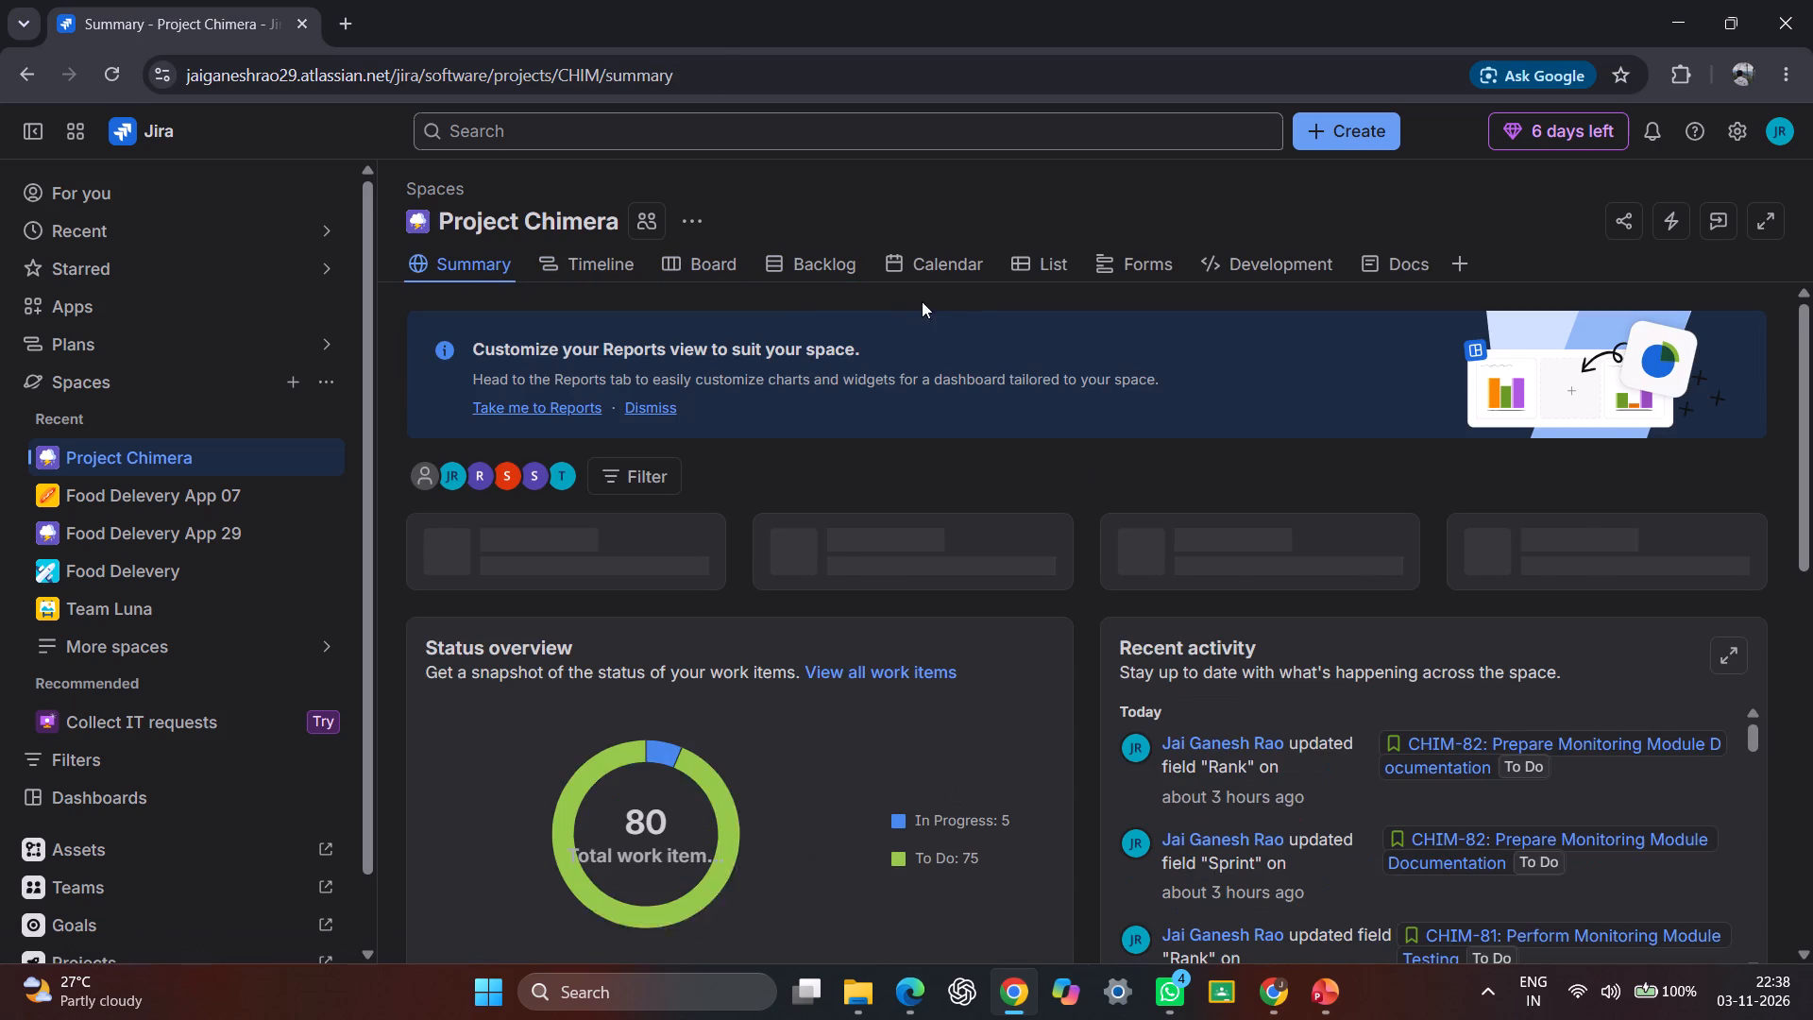
pyautogui.scroll(-5, 943, 354)
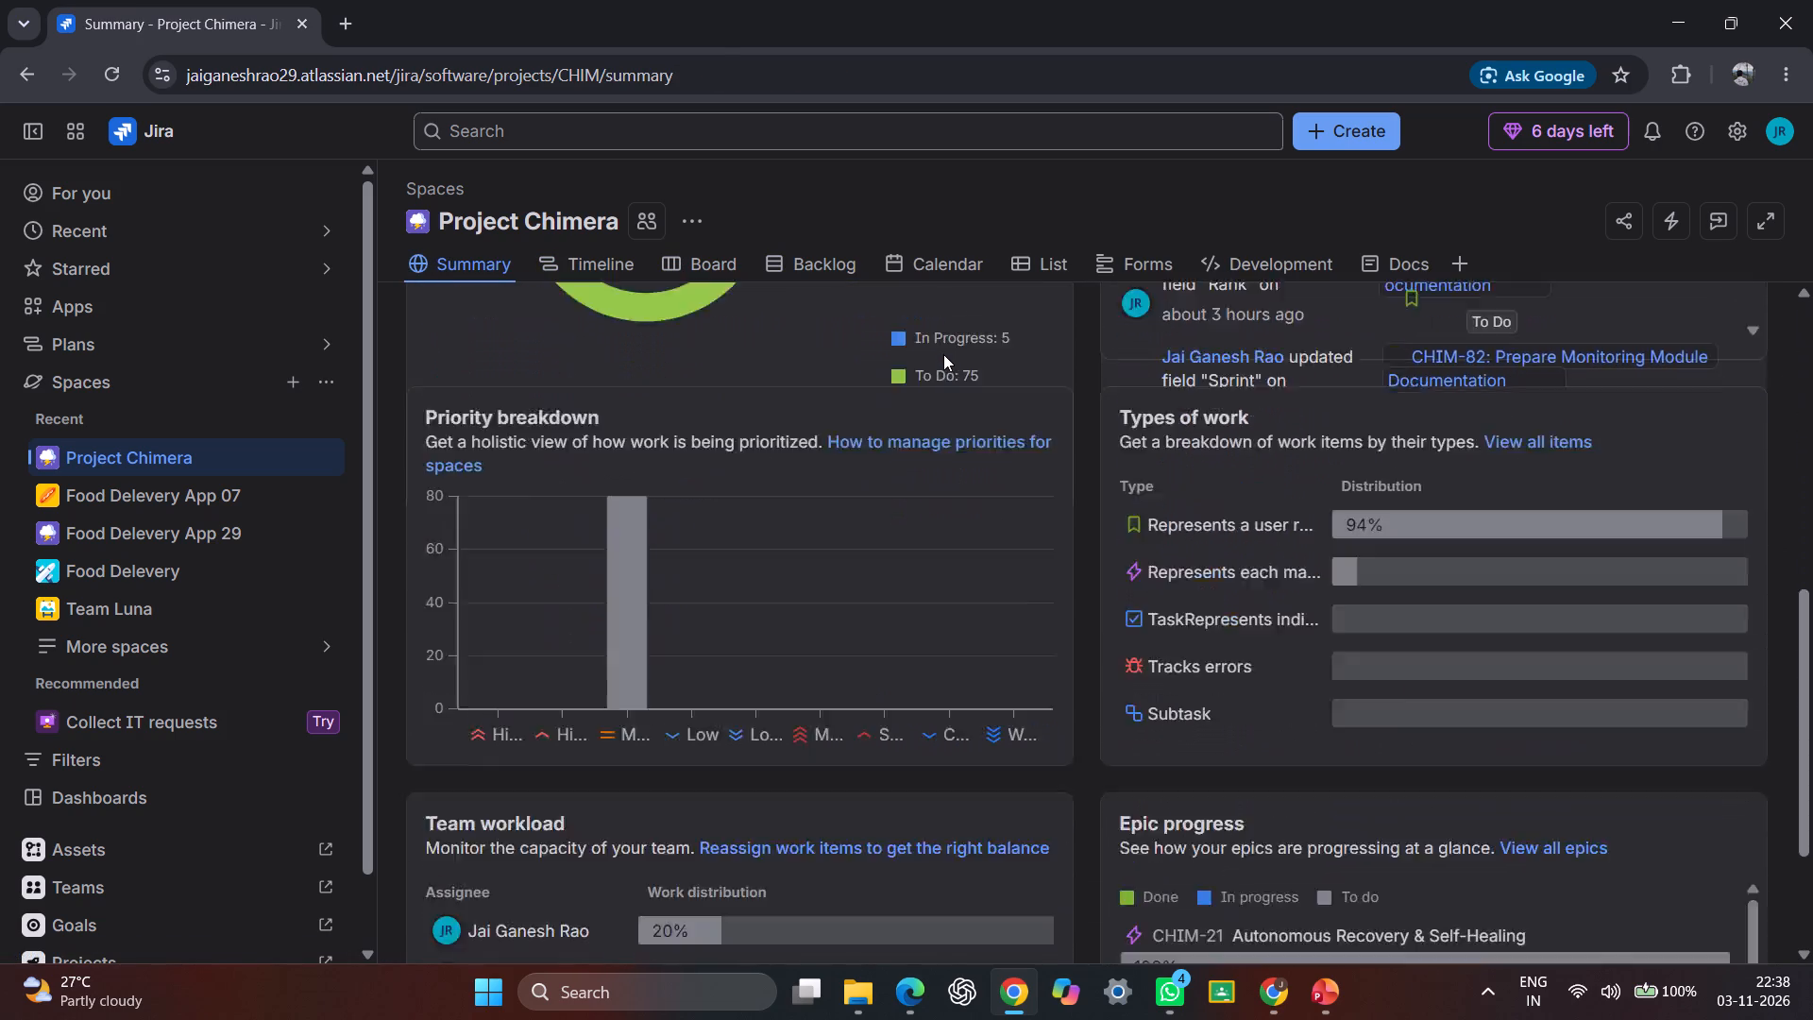
pyautogui.scroll(-1, 943, 354)
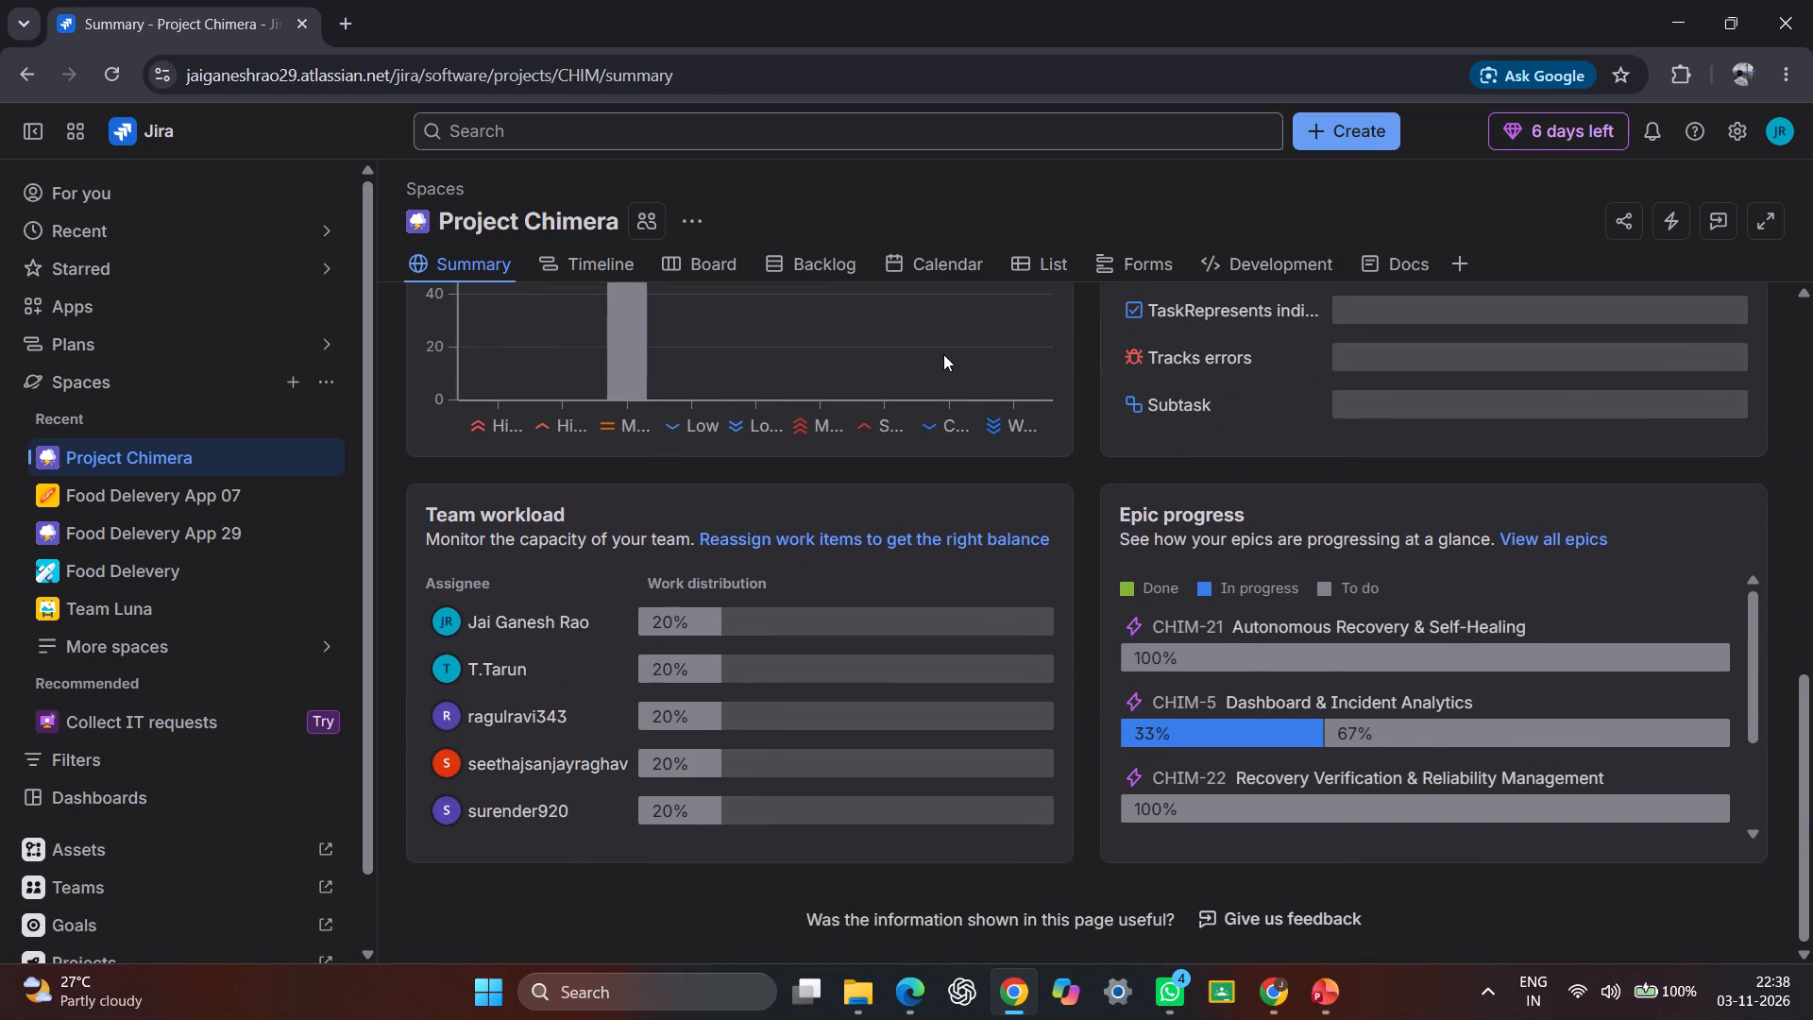
pyautogui.scroll(-2, 943, 354)
pyautogui.press('Print')
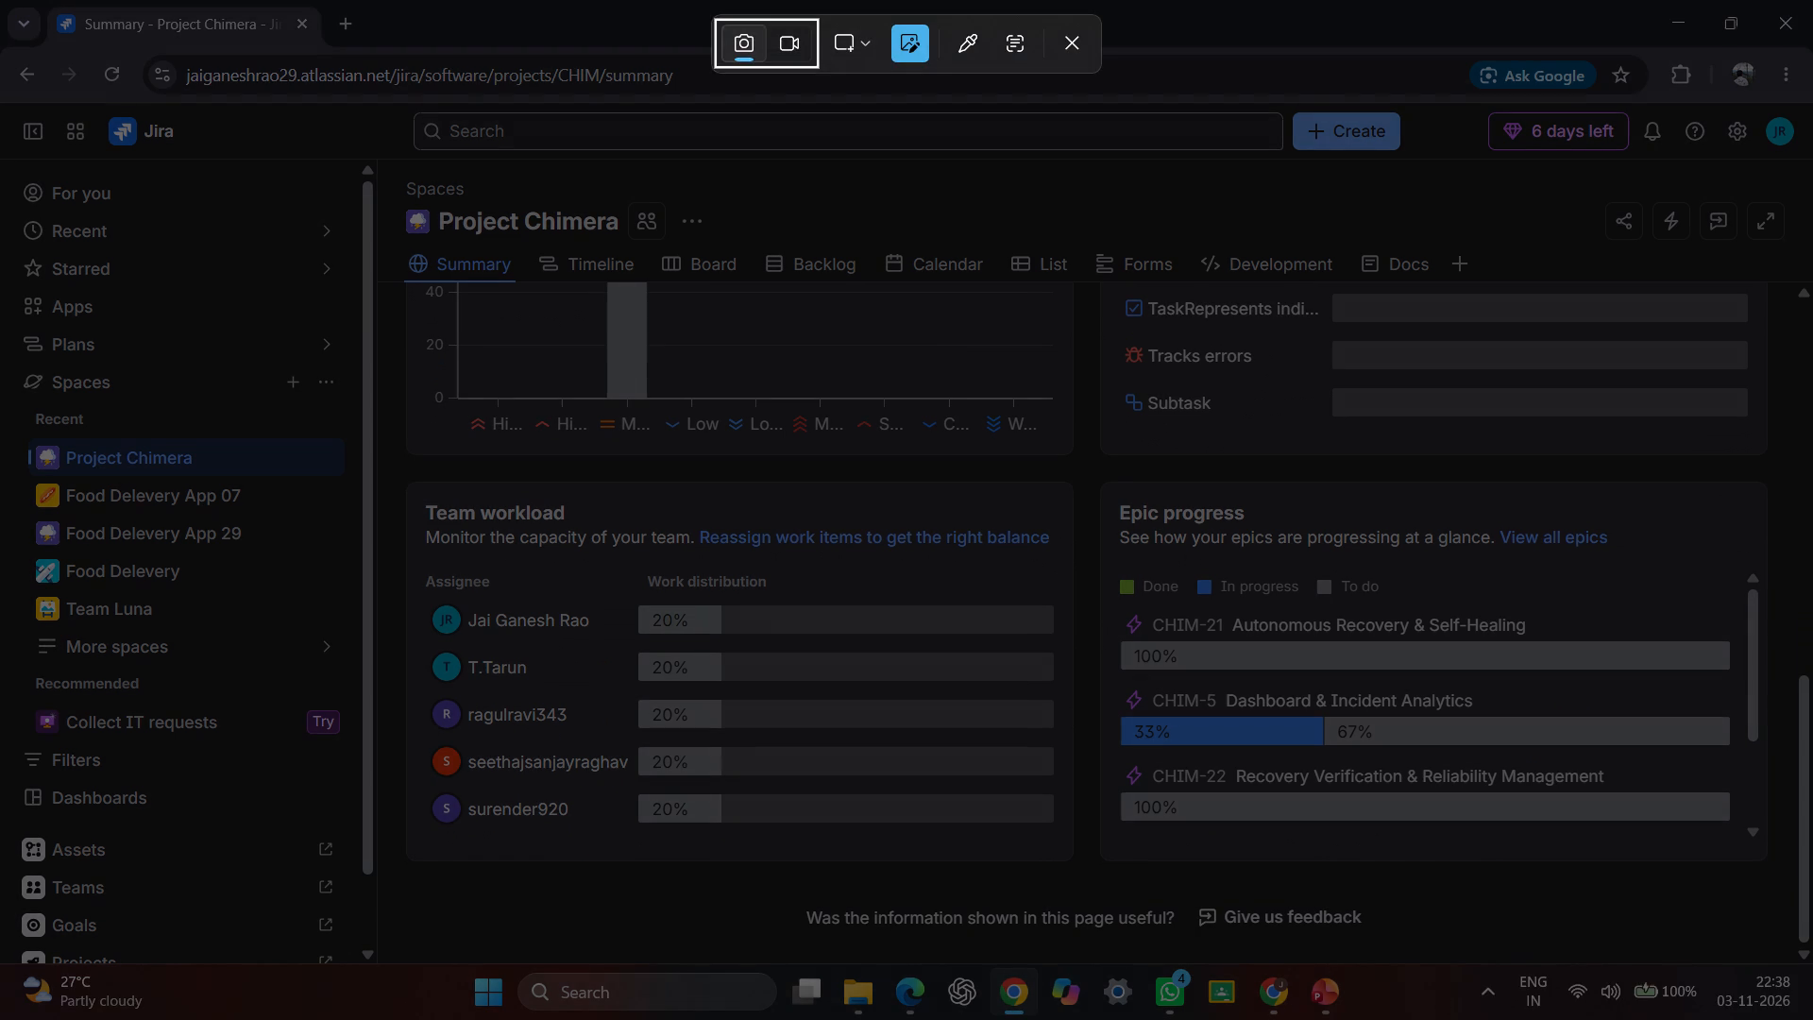
pyautogui.moveTo(0, 93); pyautogui.dragTo(1812, 794)
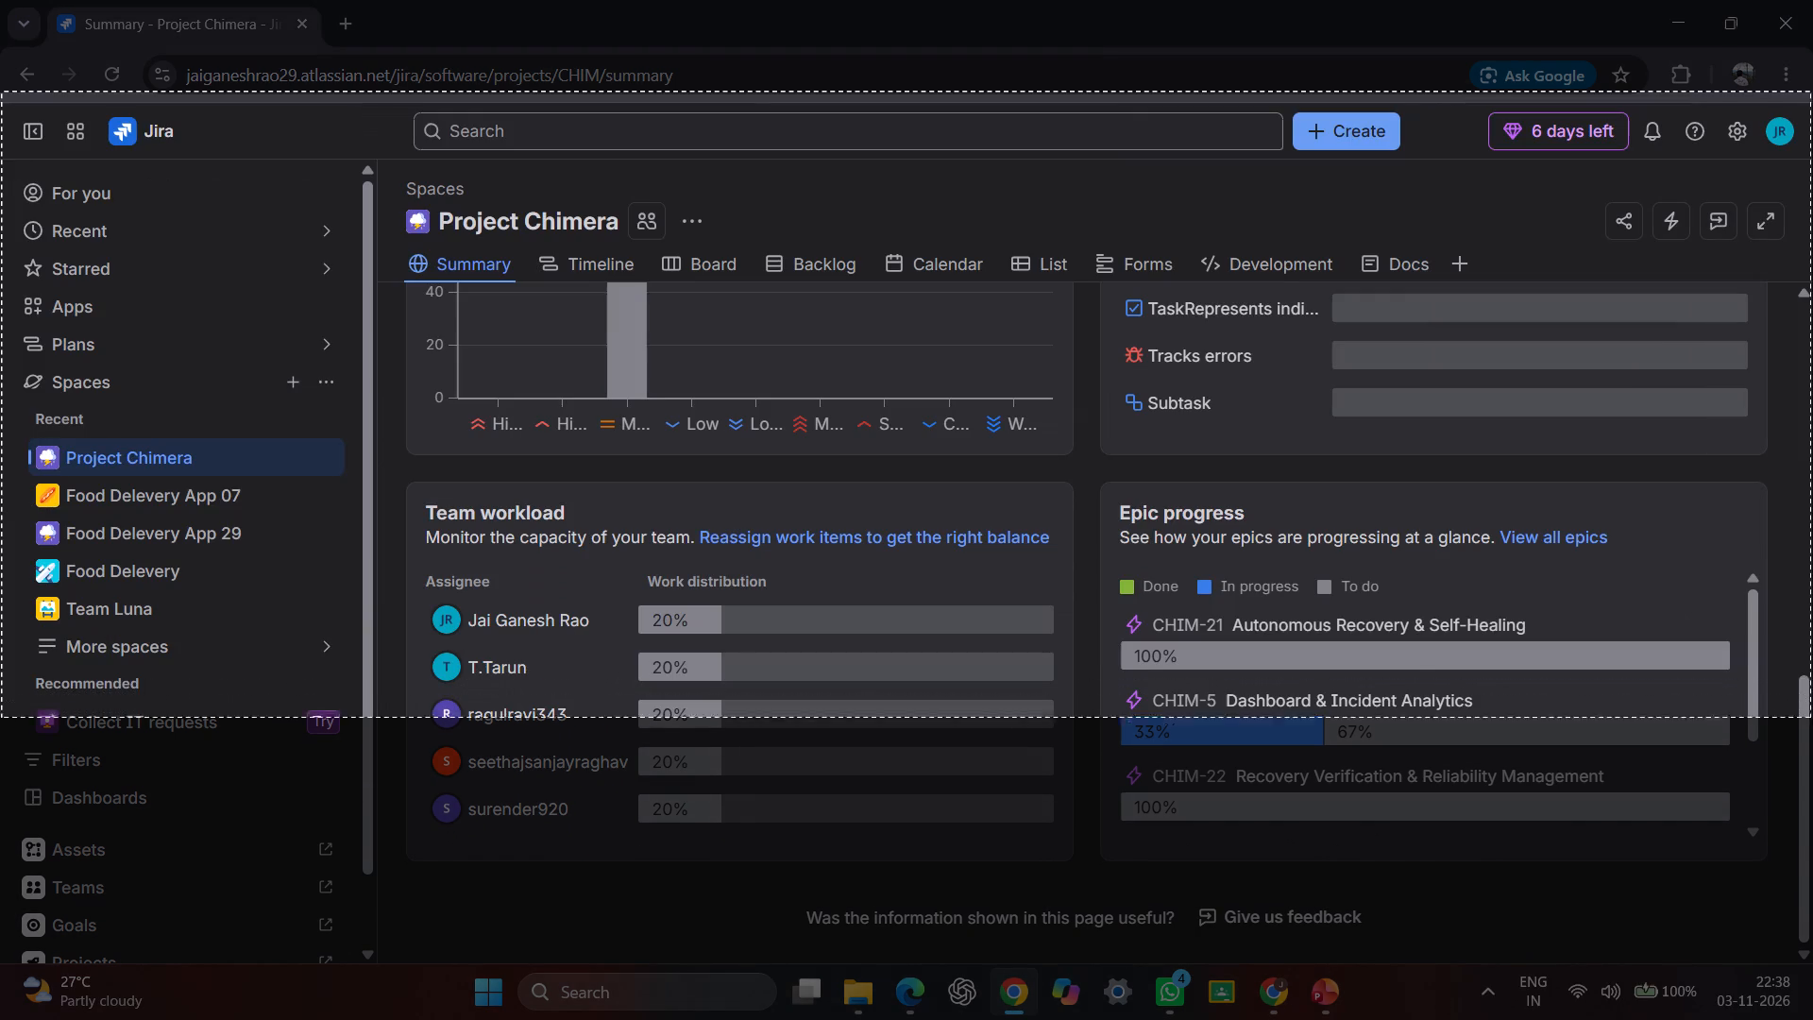
pyautogui.moveTo(1812, 794); pyautogui.dragTo(1812, 967)
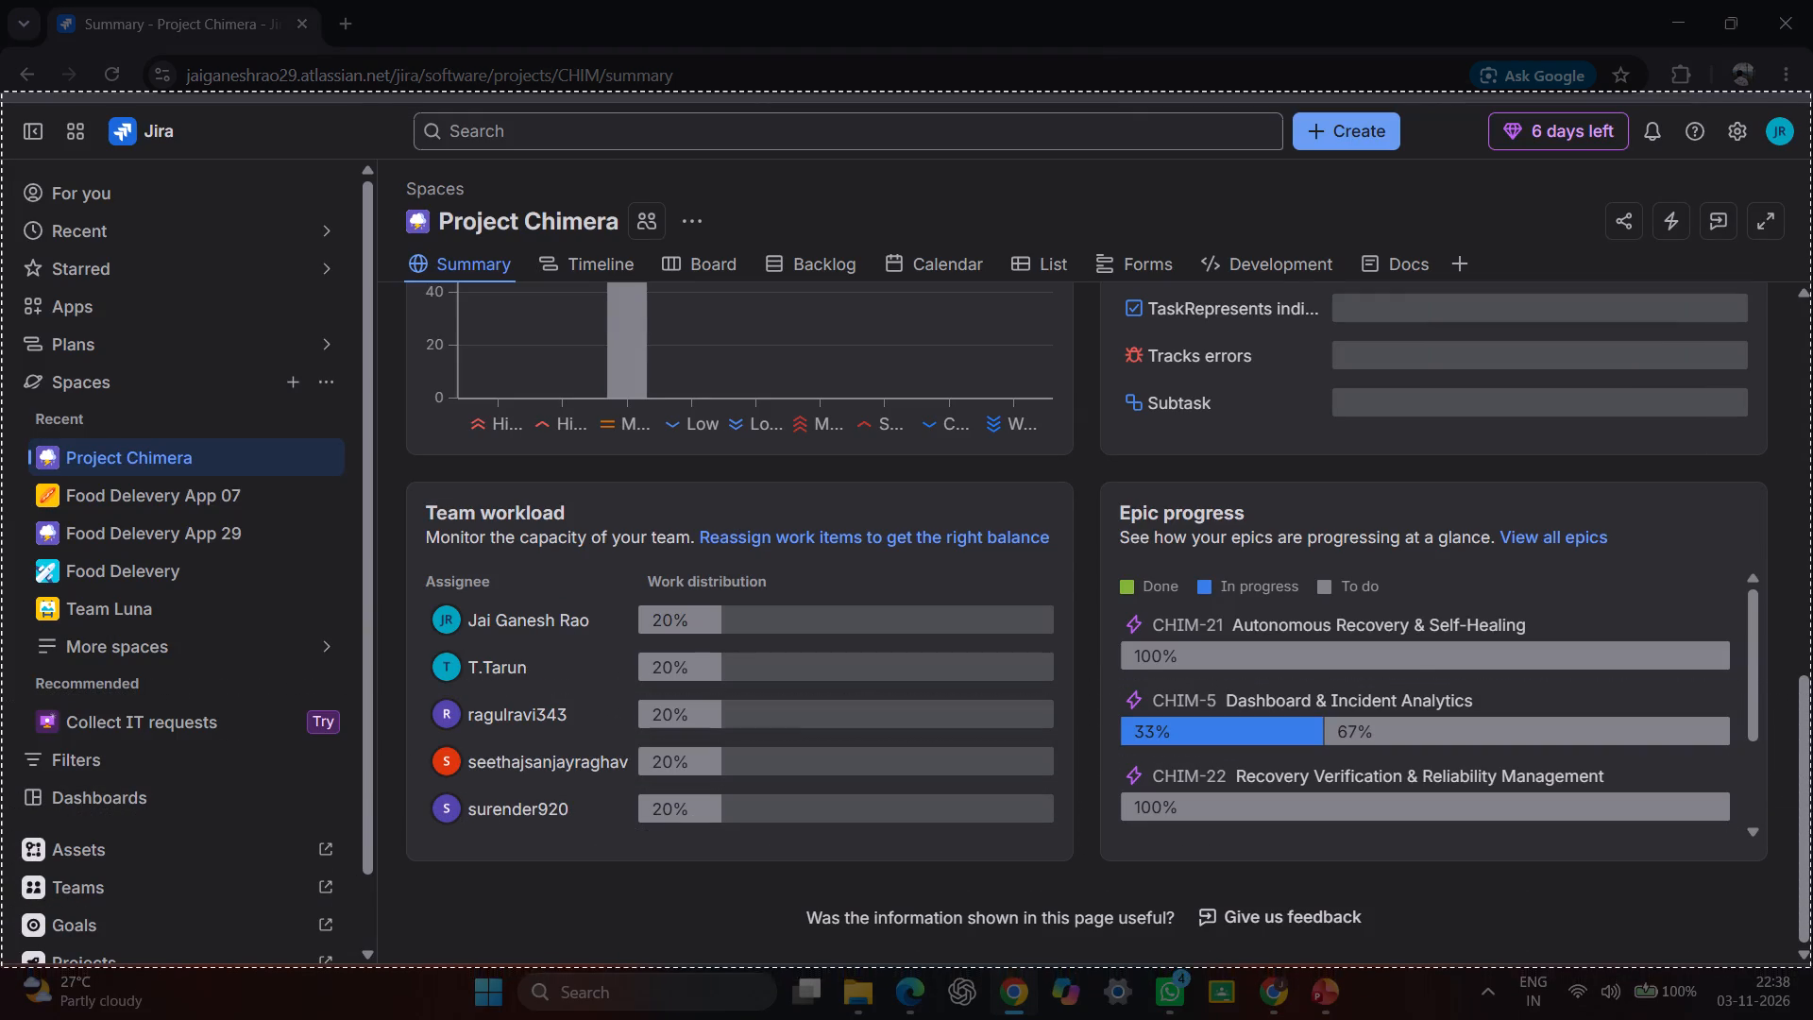
pyautogui.moveTo(1812, 967); pyautogui.dragTo(1812, 965)
pyautogui.hotkey('ctrl', 'c')
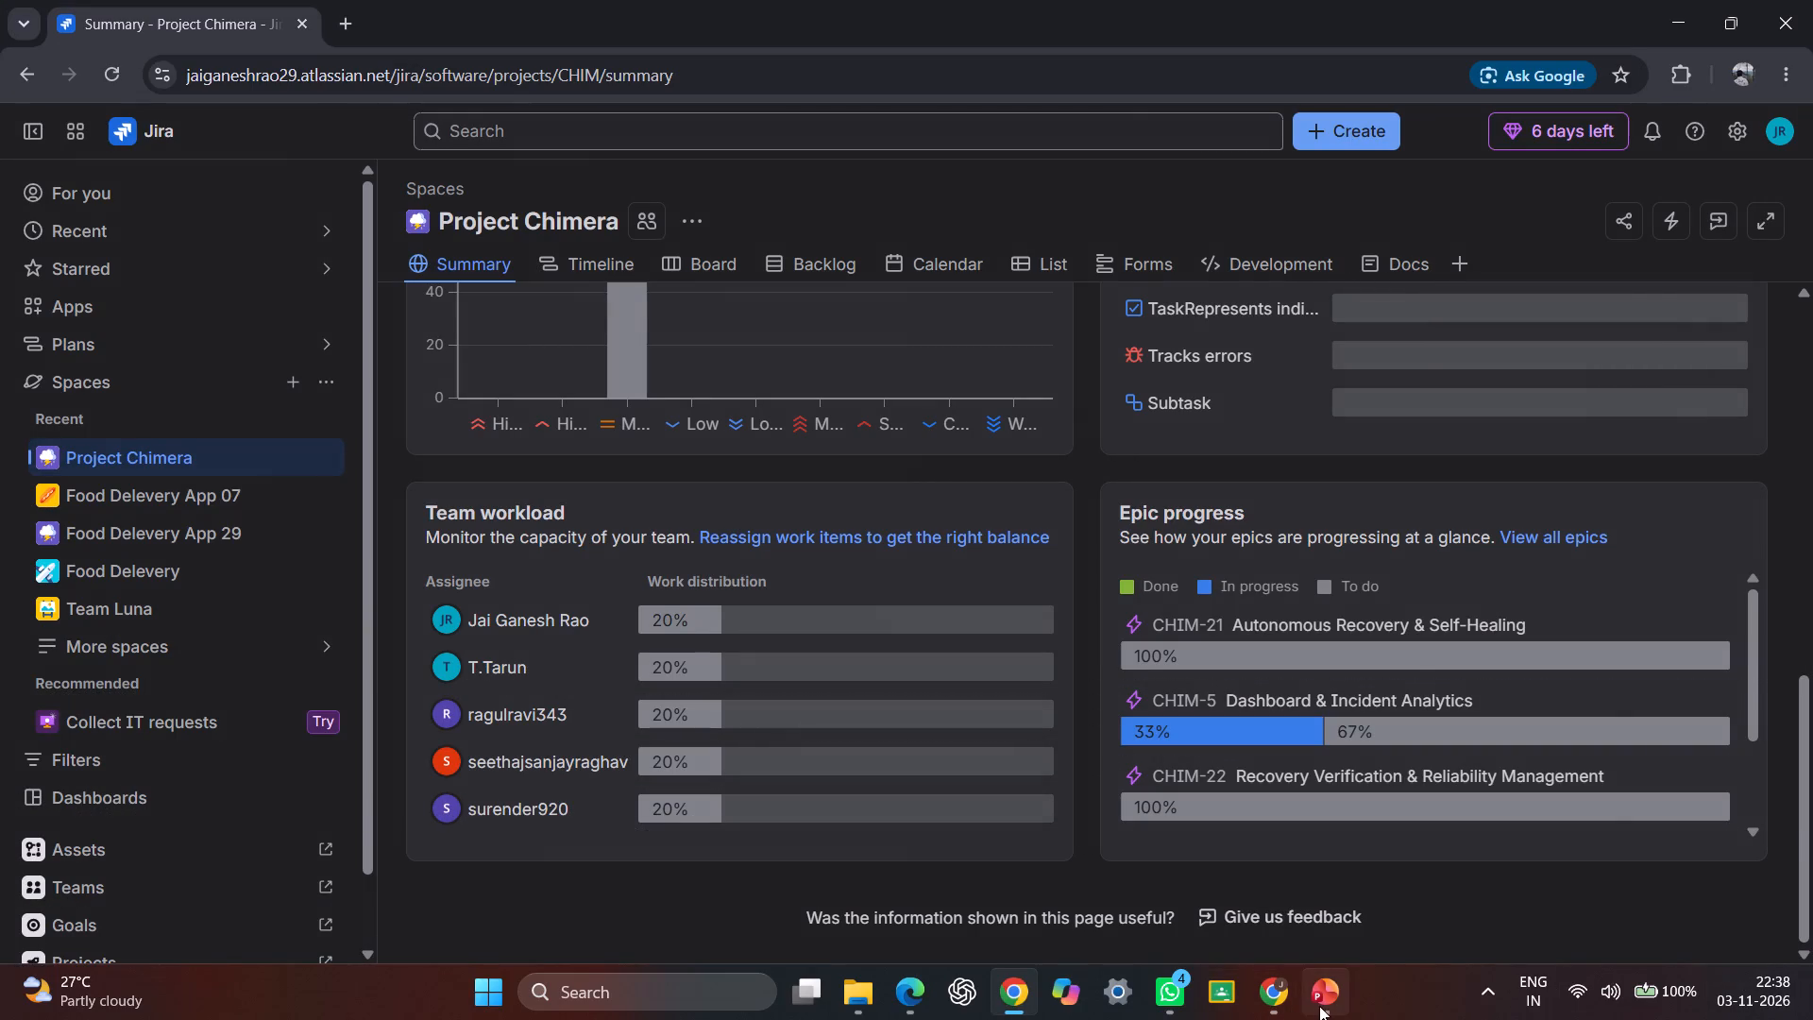
# Switch to PowerPoint, paste the Jira capture onto slide 15, shrink it to about half the slide width and place it beside the Confluence screenshot.
pyautogui.click(1321, 1006)
pyautogui.click(1262, 515)
pyautogui.hotkey('ctrl', 'v')
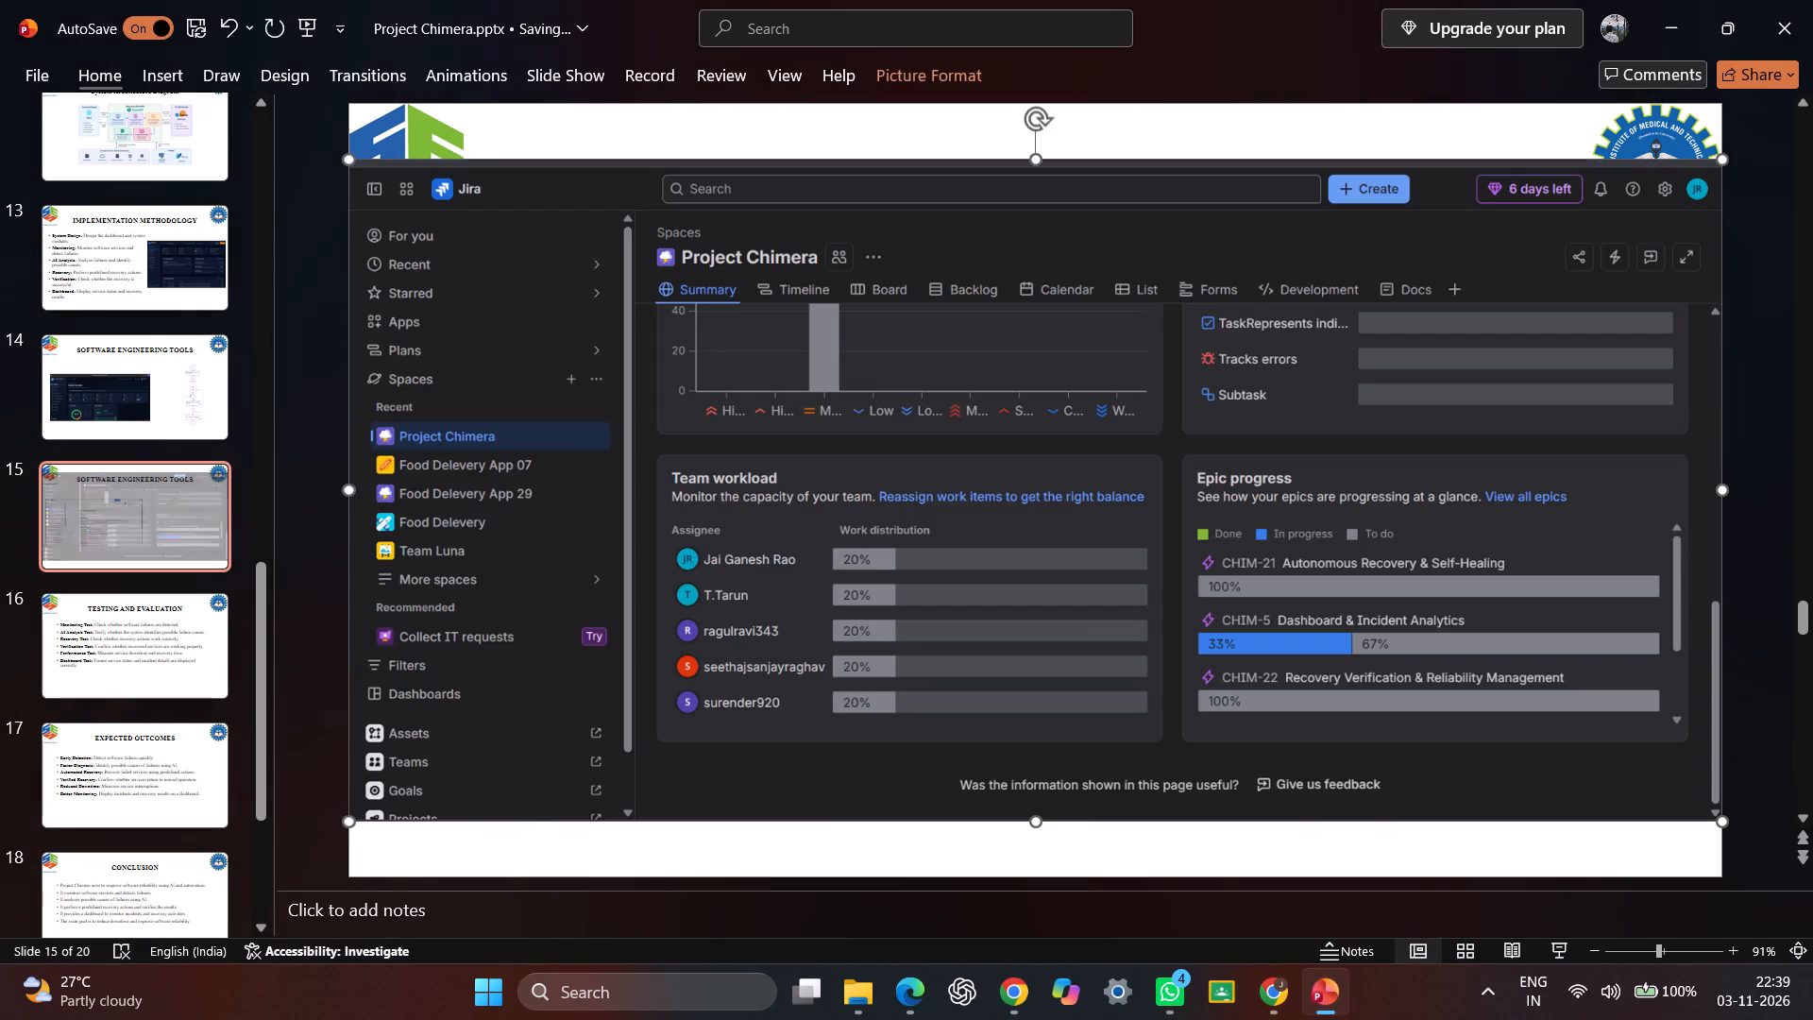
pyautogui.moveTo(345, 826); pyautogui.dragTo(1087, 478)
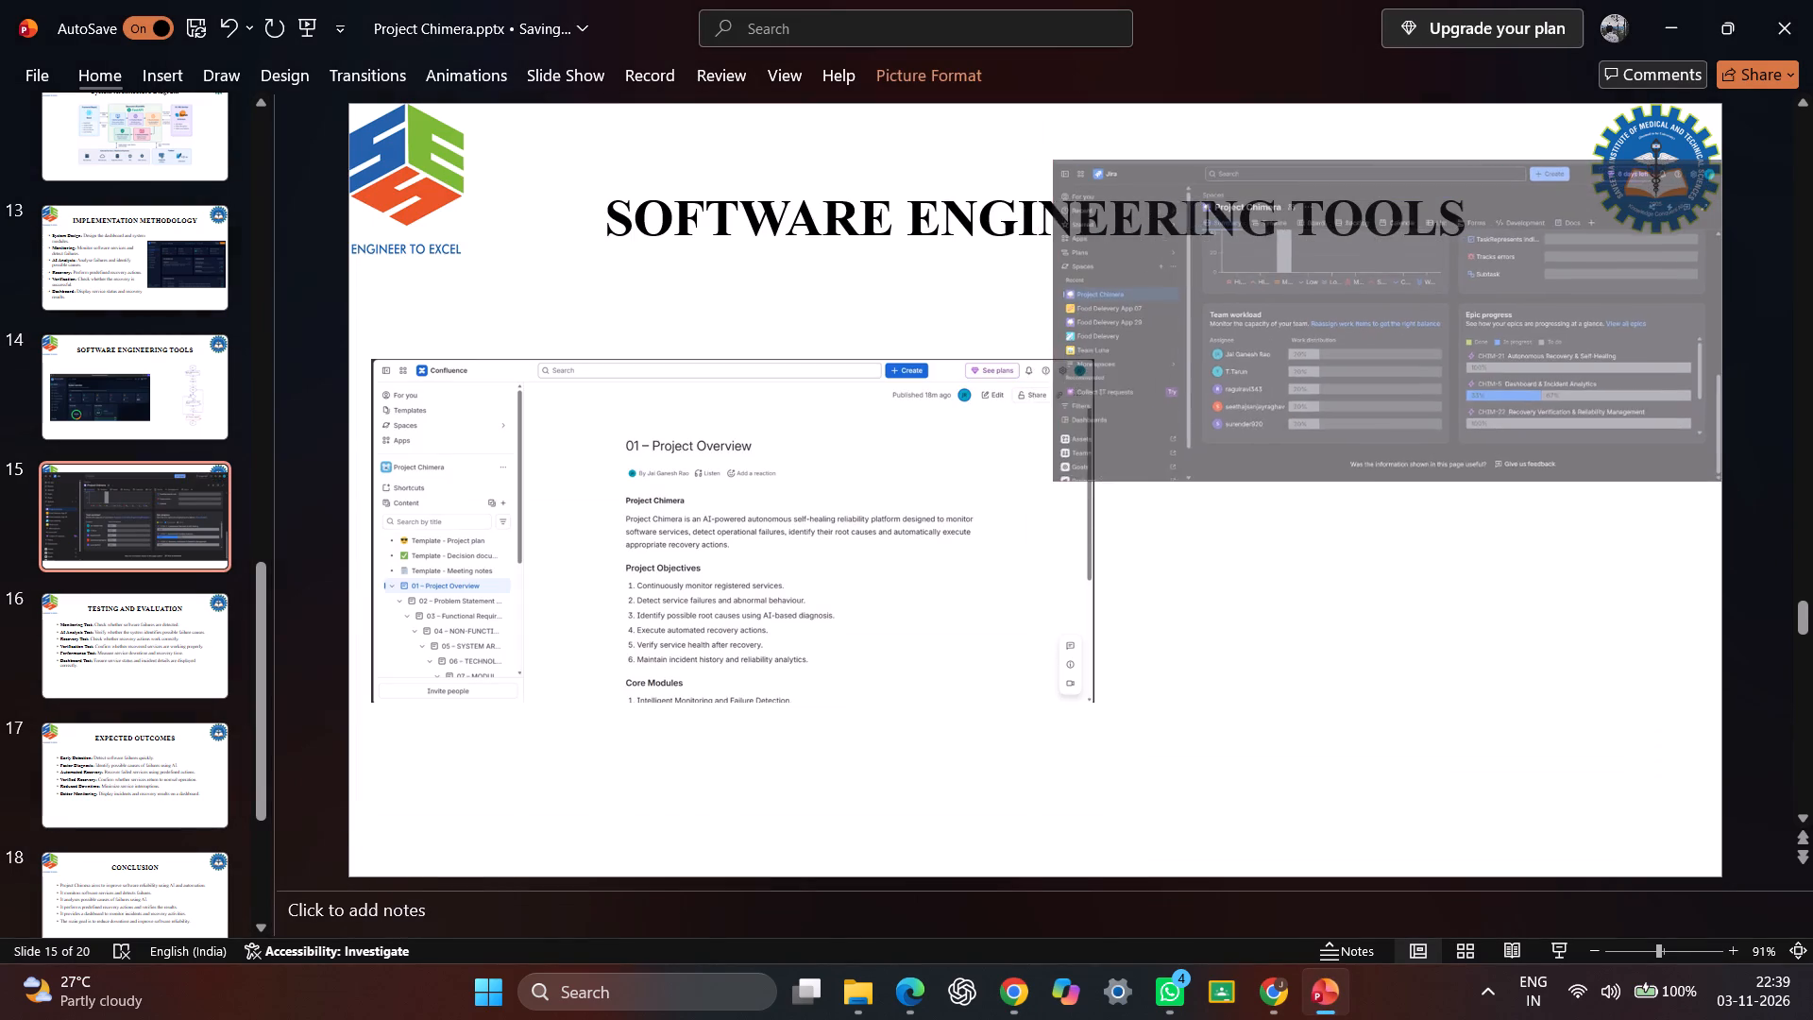
pyautogui.moveTo(1087, 478); pyautogui.dragTo(1076, 484)
pyautogui.moveTo(1314, 247); pyautogui.dragTo(1341, 502)
# Shrink the Confluence screenshot slightly and move the Jira screenshot next to it with their top edges aligned.
pyautogui.click(954, 496)
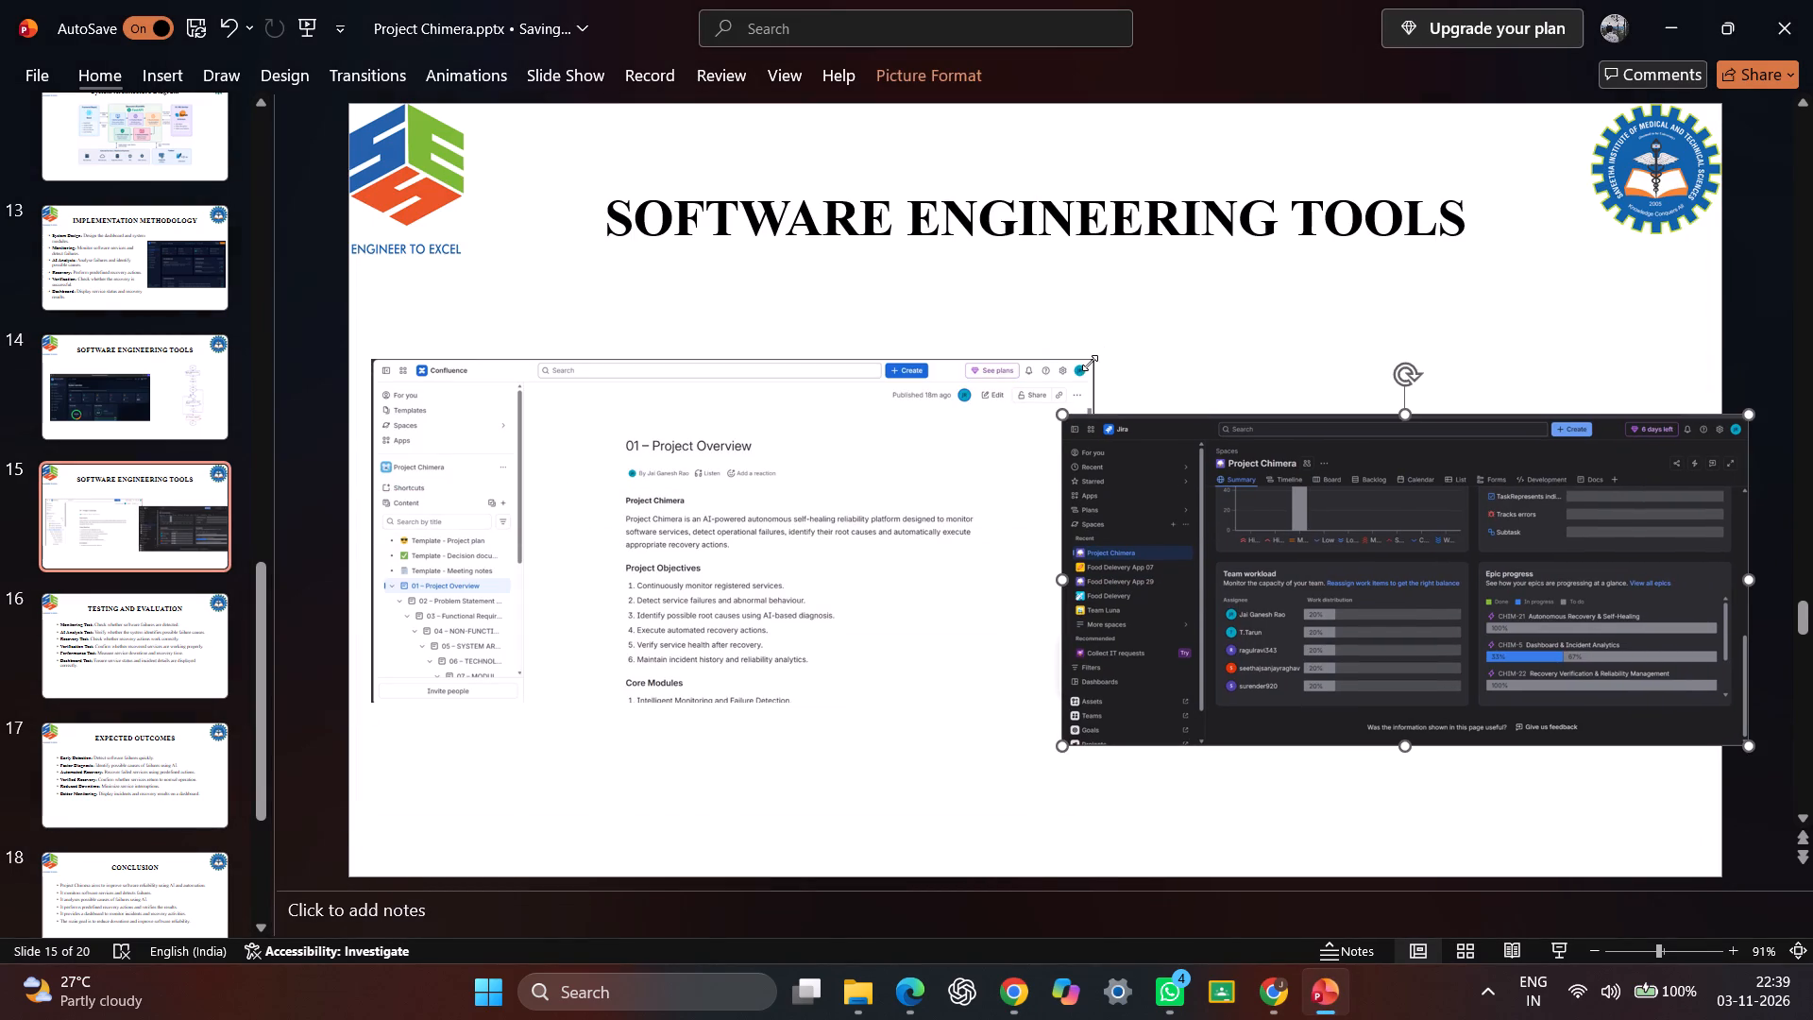
pyautogui.moveTo(1090, 363); pyautogui.dragTo(1041, 401)
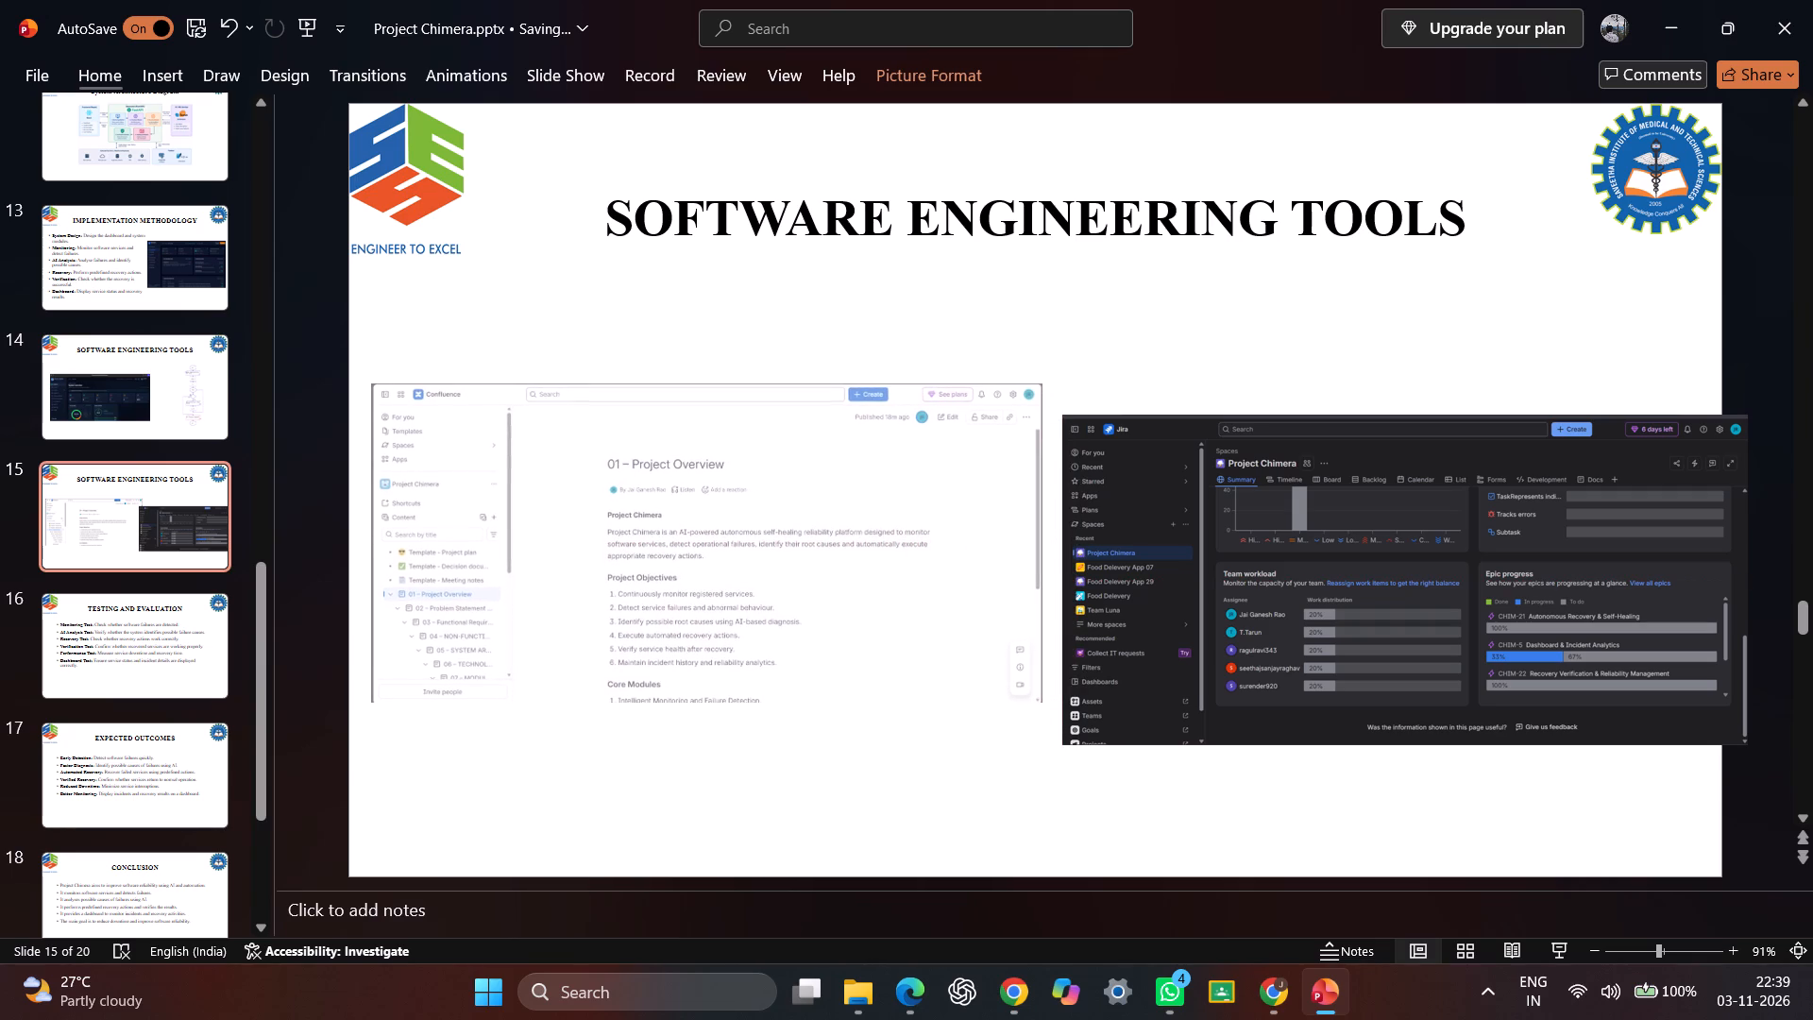
pyautogui.moveTo(1041, 401); pyautogui.dragTo(1025, 393)
pyautogui.moveTo(1231, 467); pyautogui.dragTo(1196, 442)
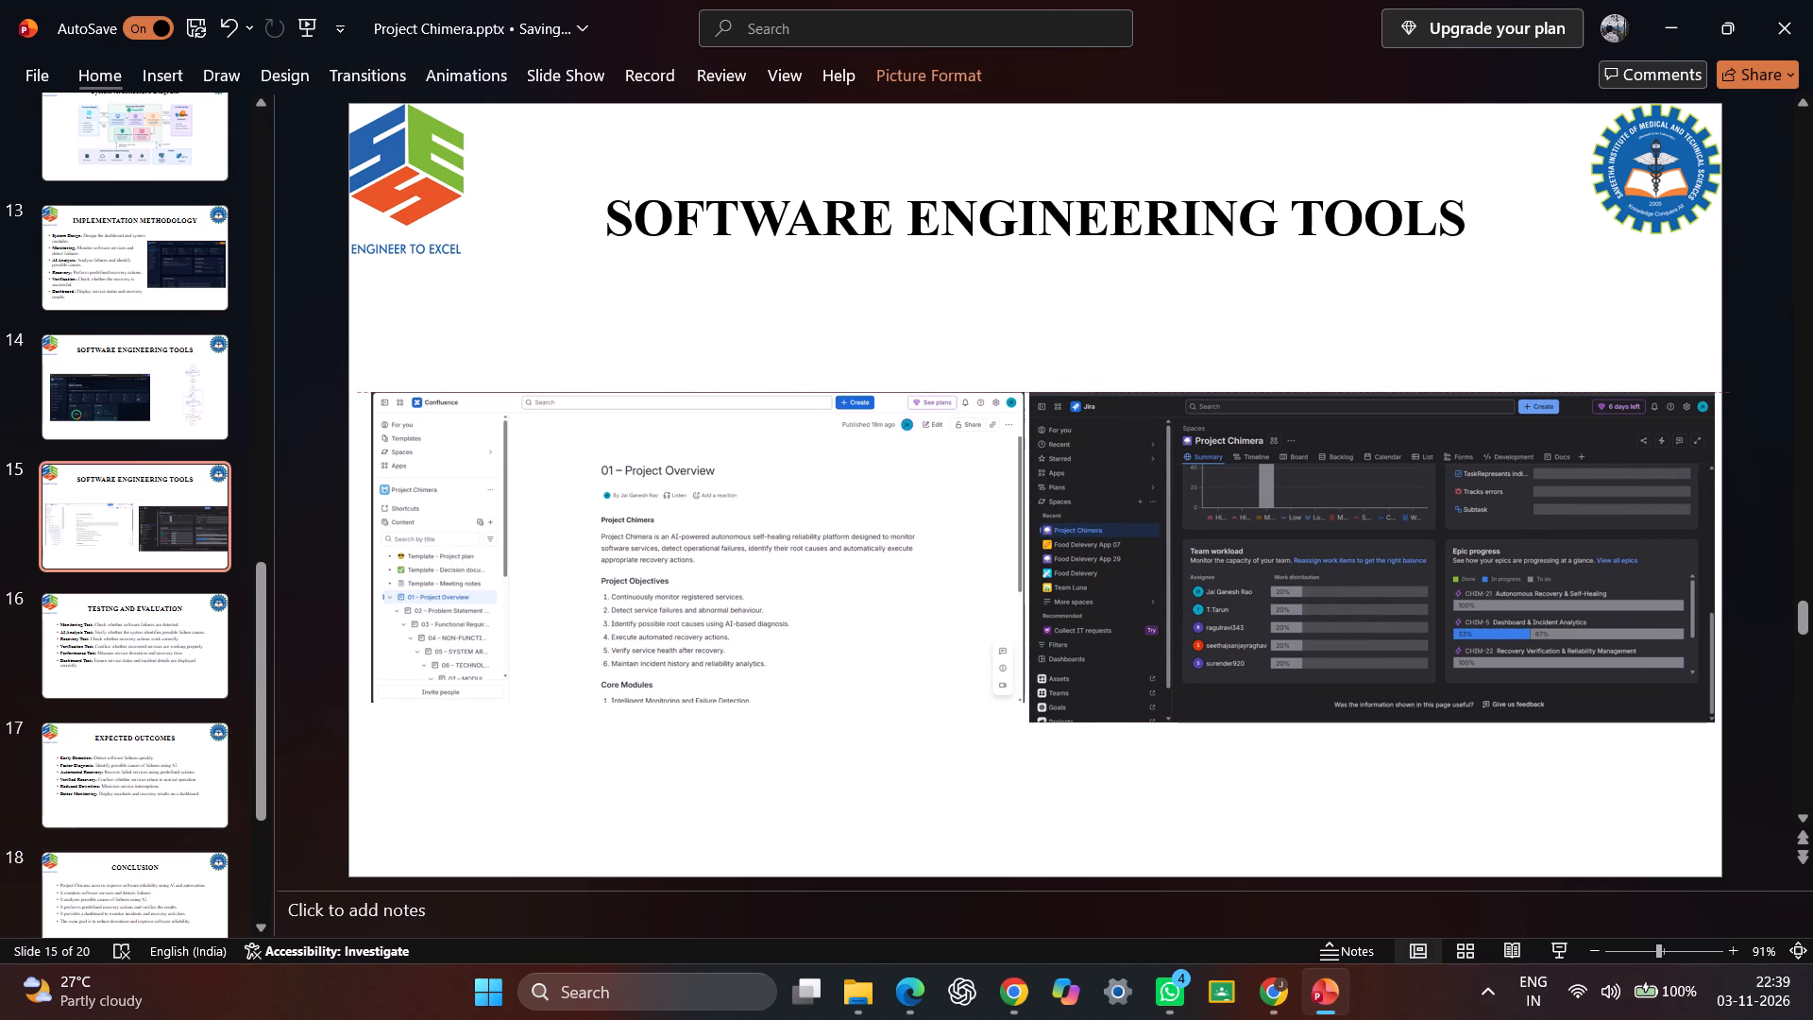
pyautogui.moveTo(1196, 442); pyautogui.dragTo(1196, 443)
pyautogui.click(709, 844)
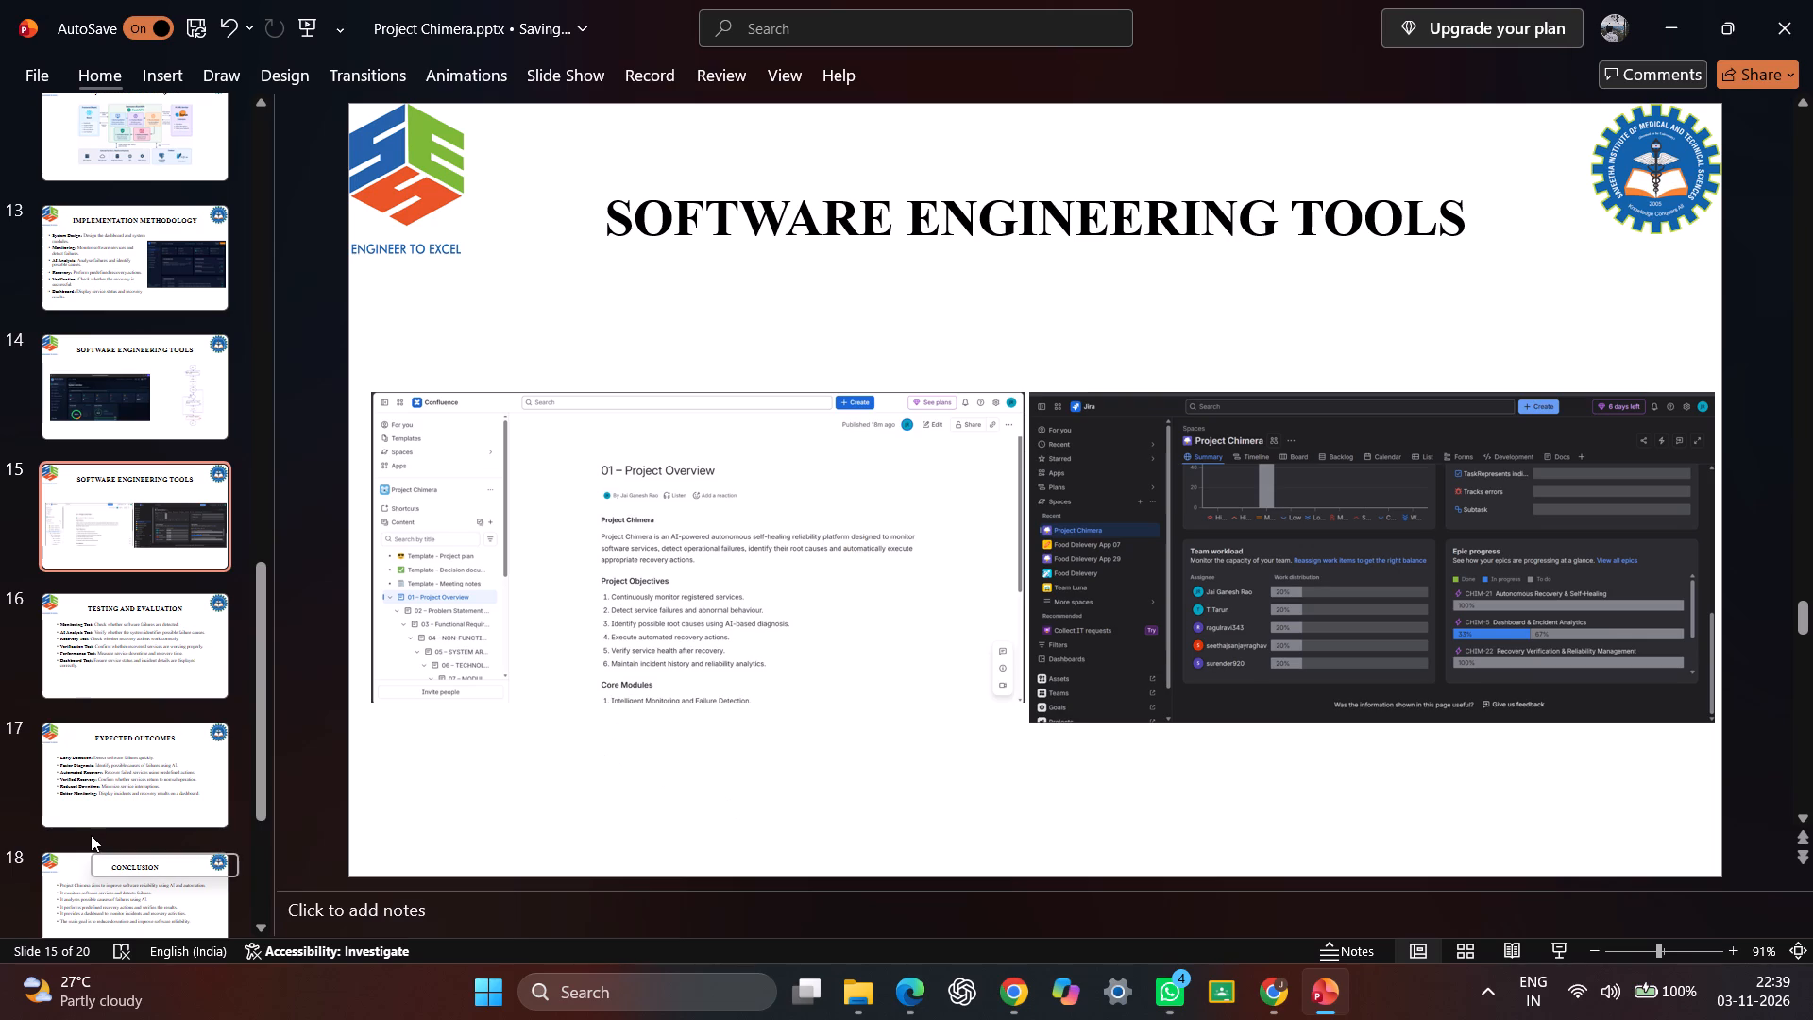
# Duplicate slide 14, Software Engineering Tools, and move the copy after slide 15.
pyautogui.click(115, 554)
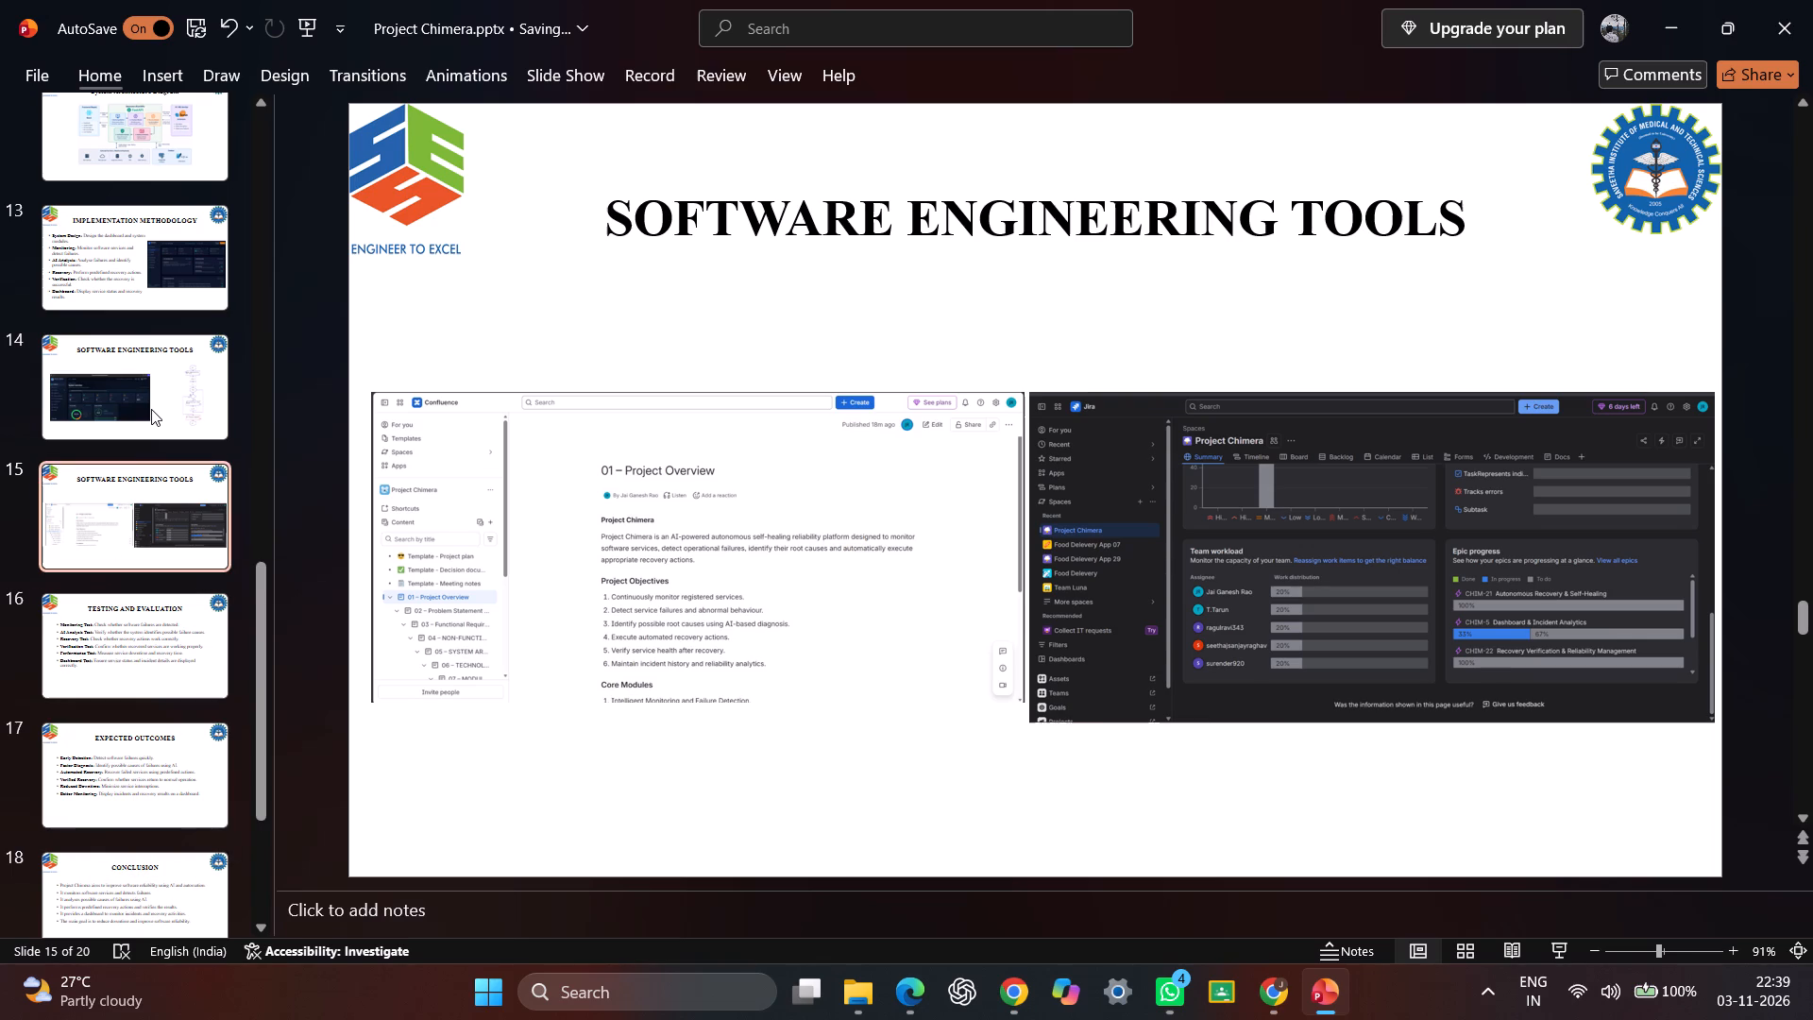
pyautogui.click(151, 409)
pyautogui.hotkey('ctrl', 'c')
pyautogui.hotkey('ctrl', 'v')
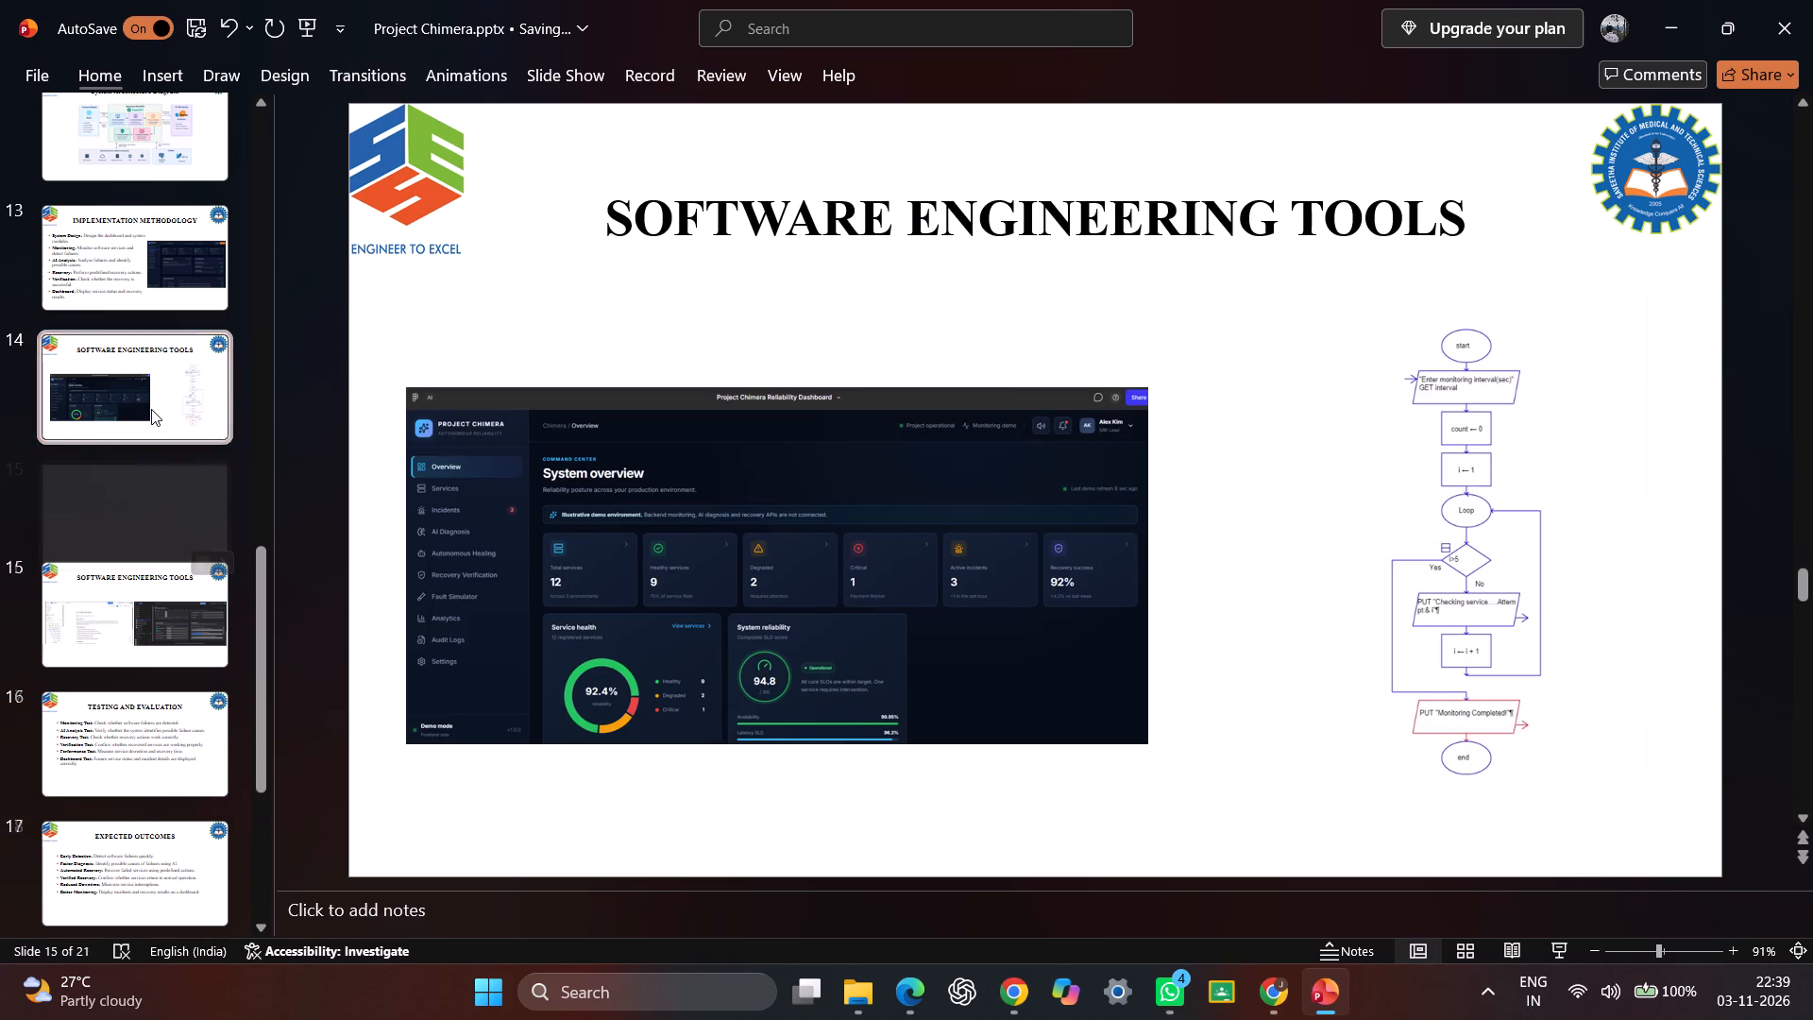
pyautogui.moveTo(144, 500); pyautogui.dragTo(147, 652)
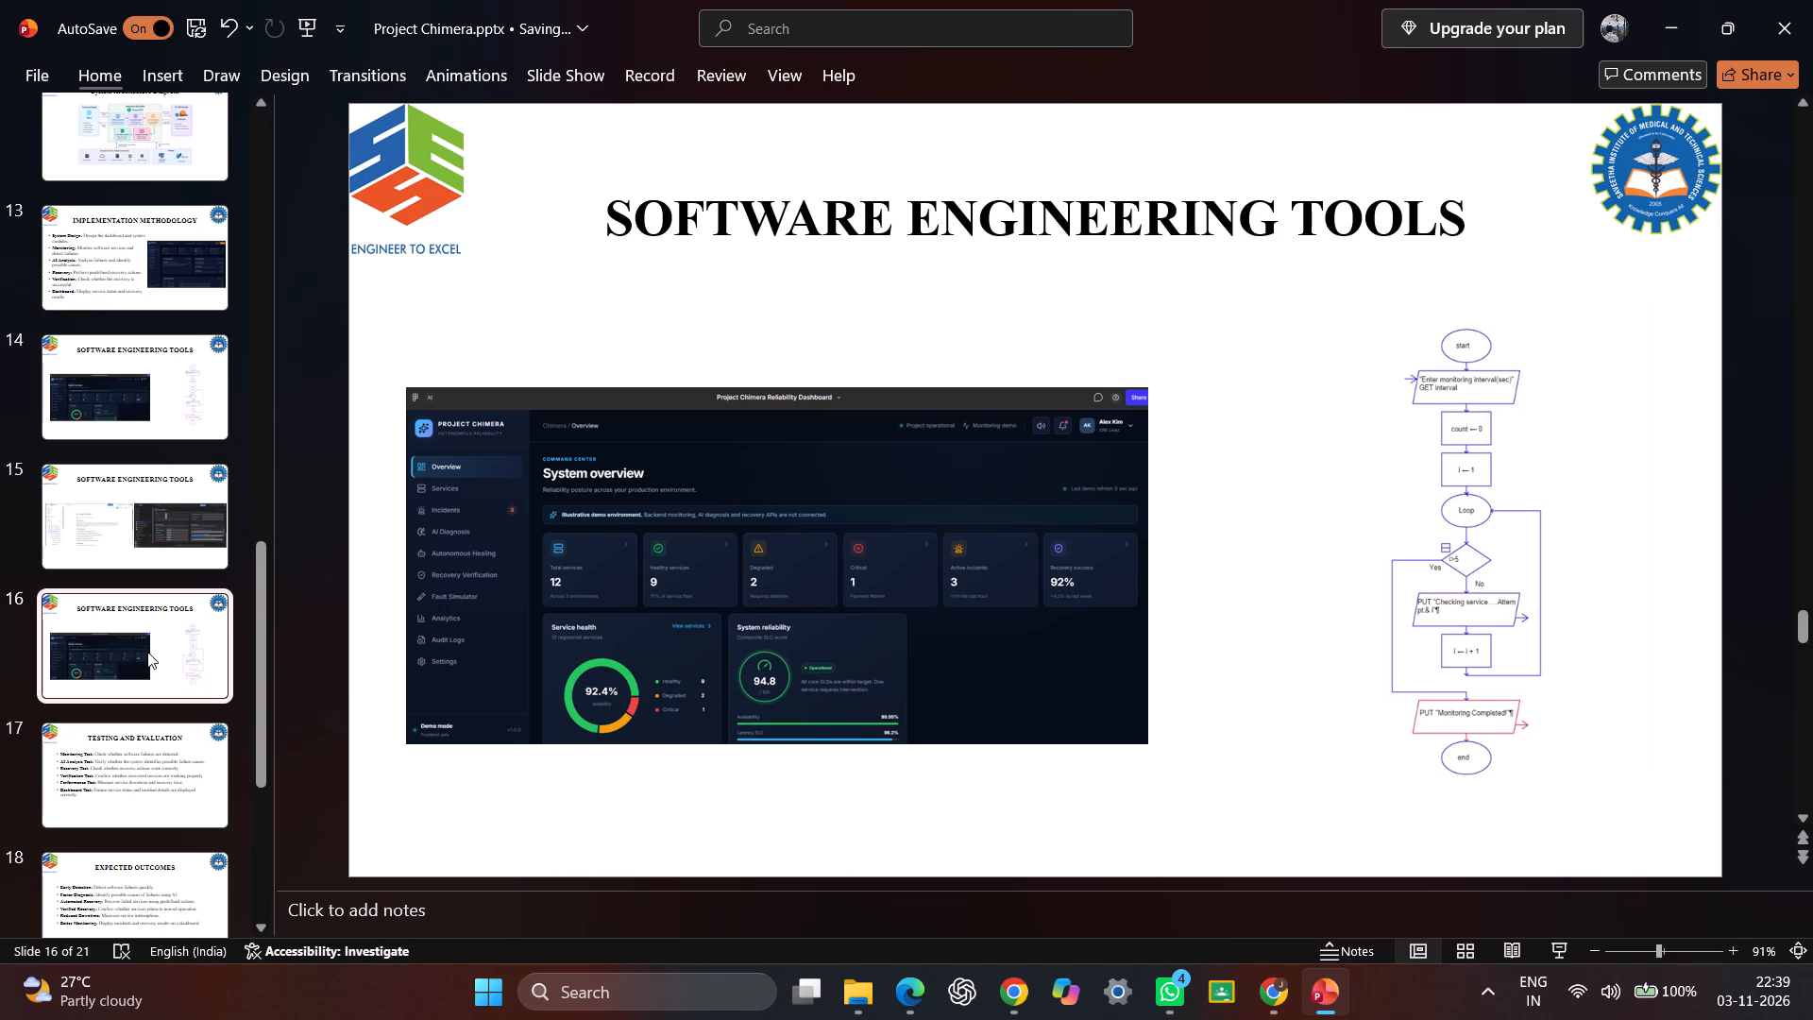
pyautogui.click(144, 683)
# Delete the dashboard screenshot and the flowchart picture from the duplicated slide 16, keeping its title.
pyautogui.click(672, 581)
pyautogui.press('Delete')
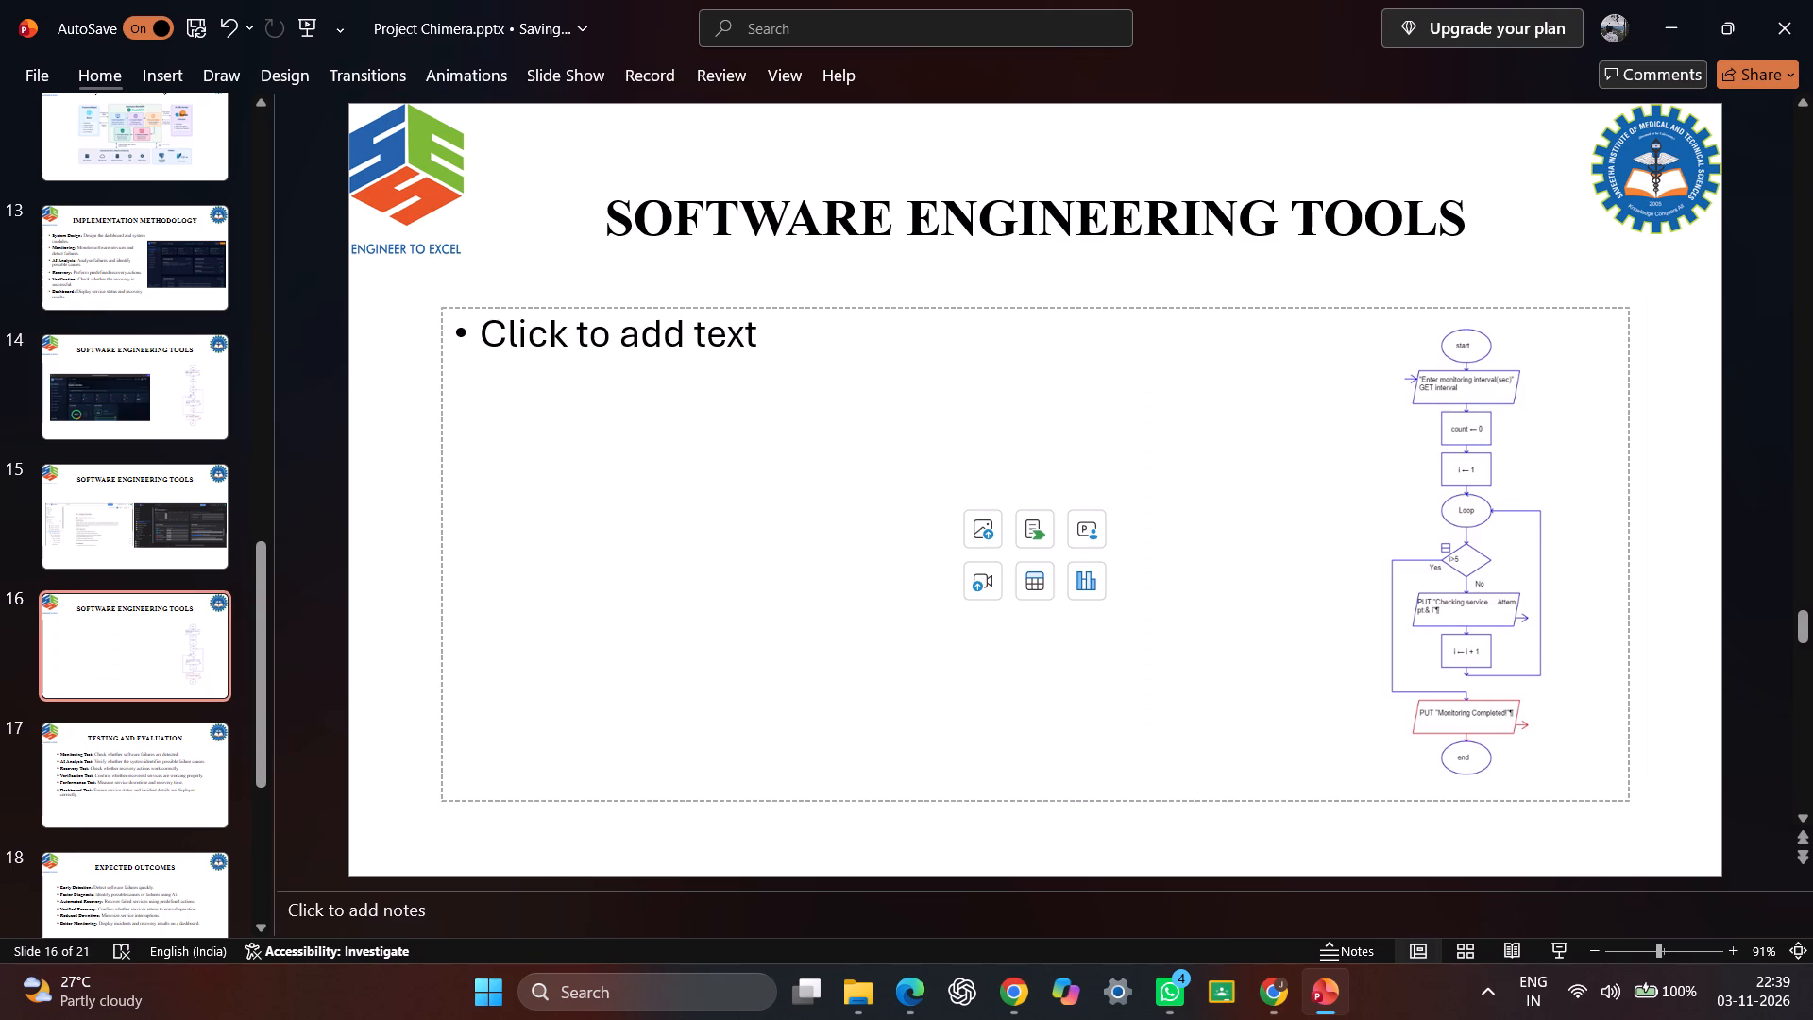
pyautogui.click(1538, 536)
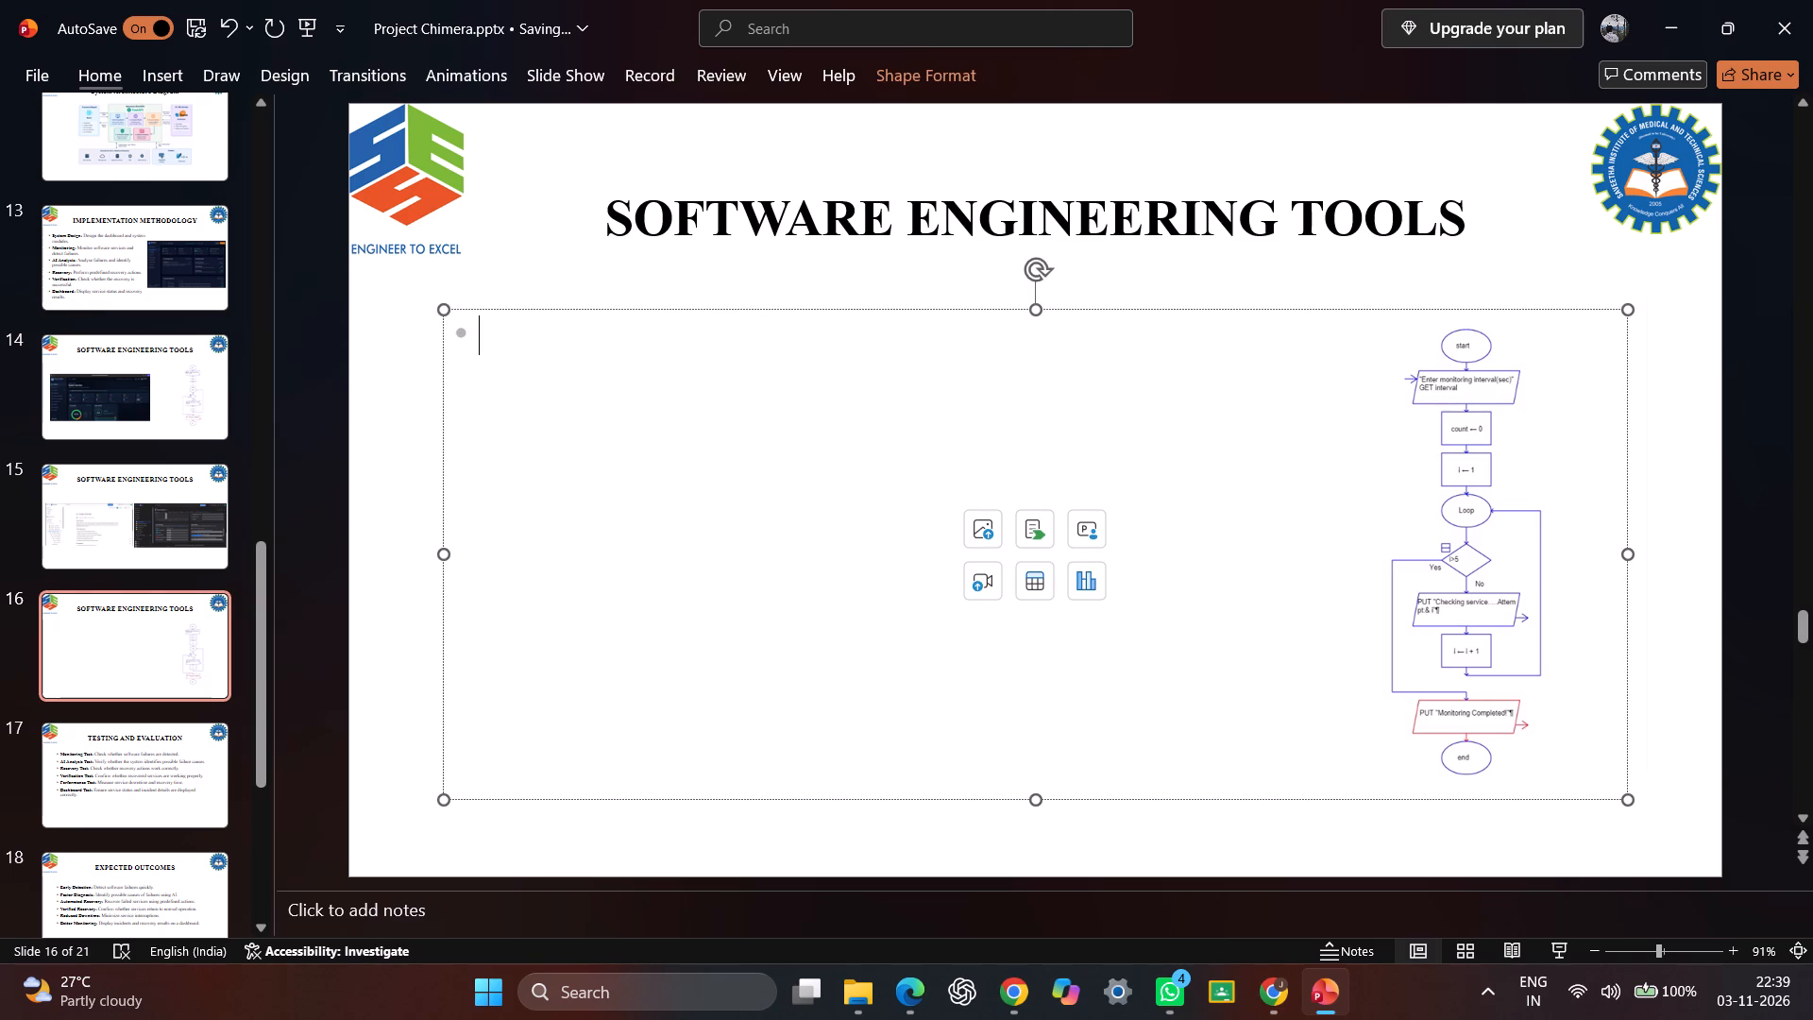
pyautogui.click(1464, 300)
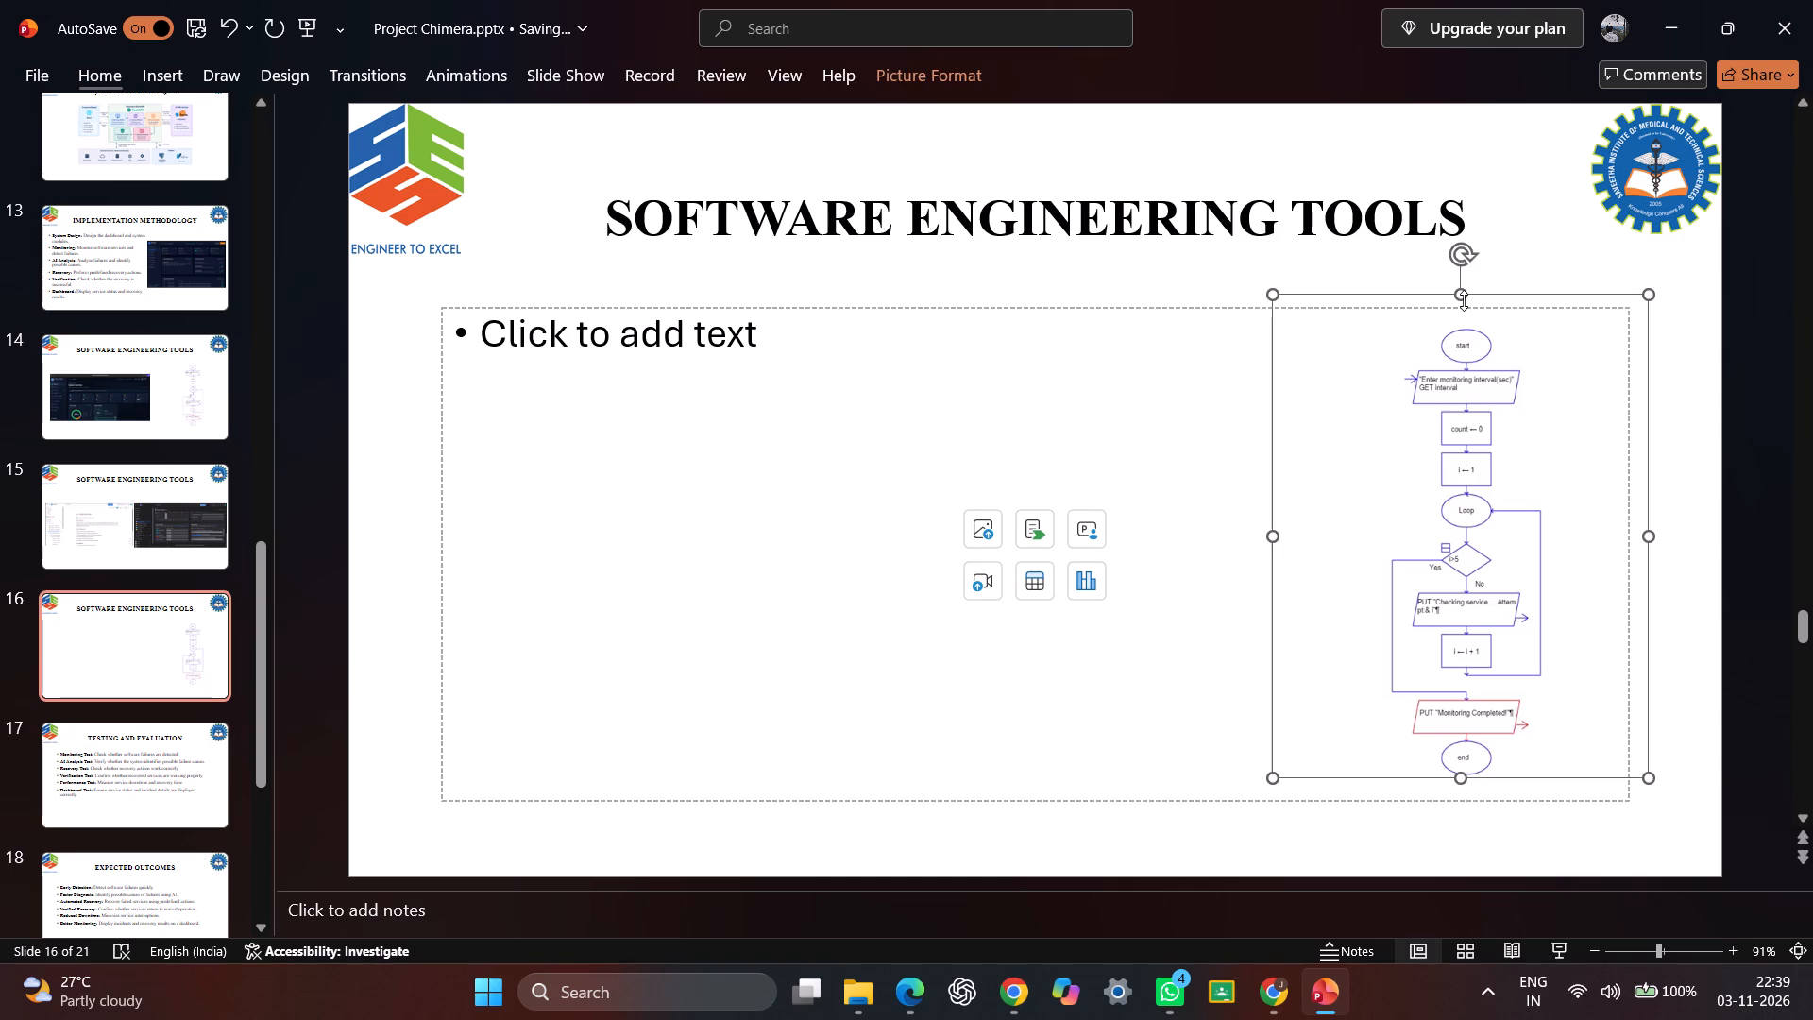
pyautogui.press('Delete')
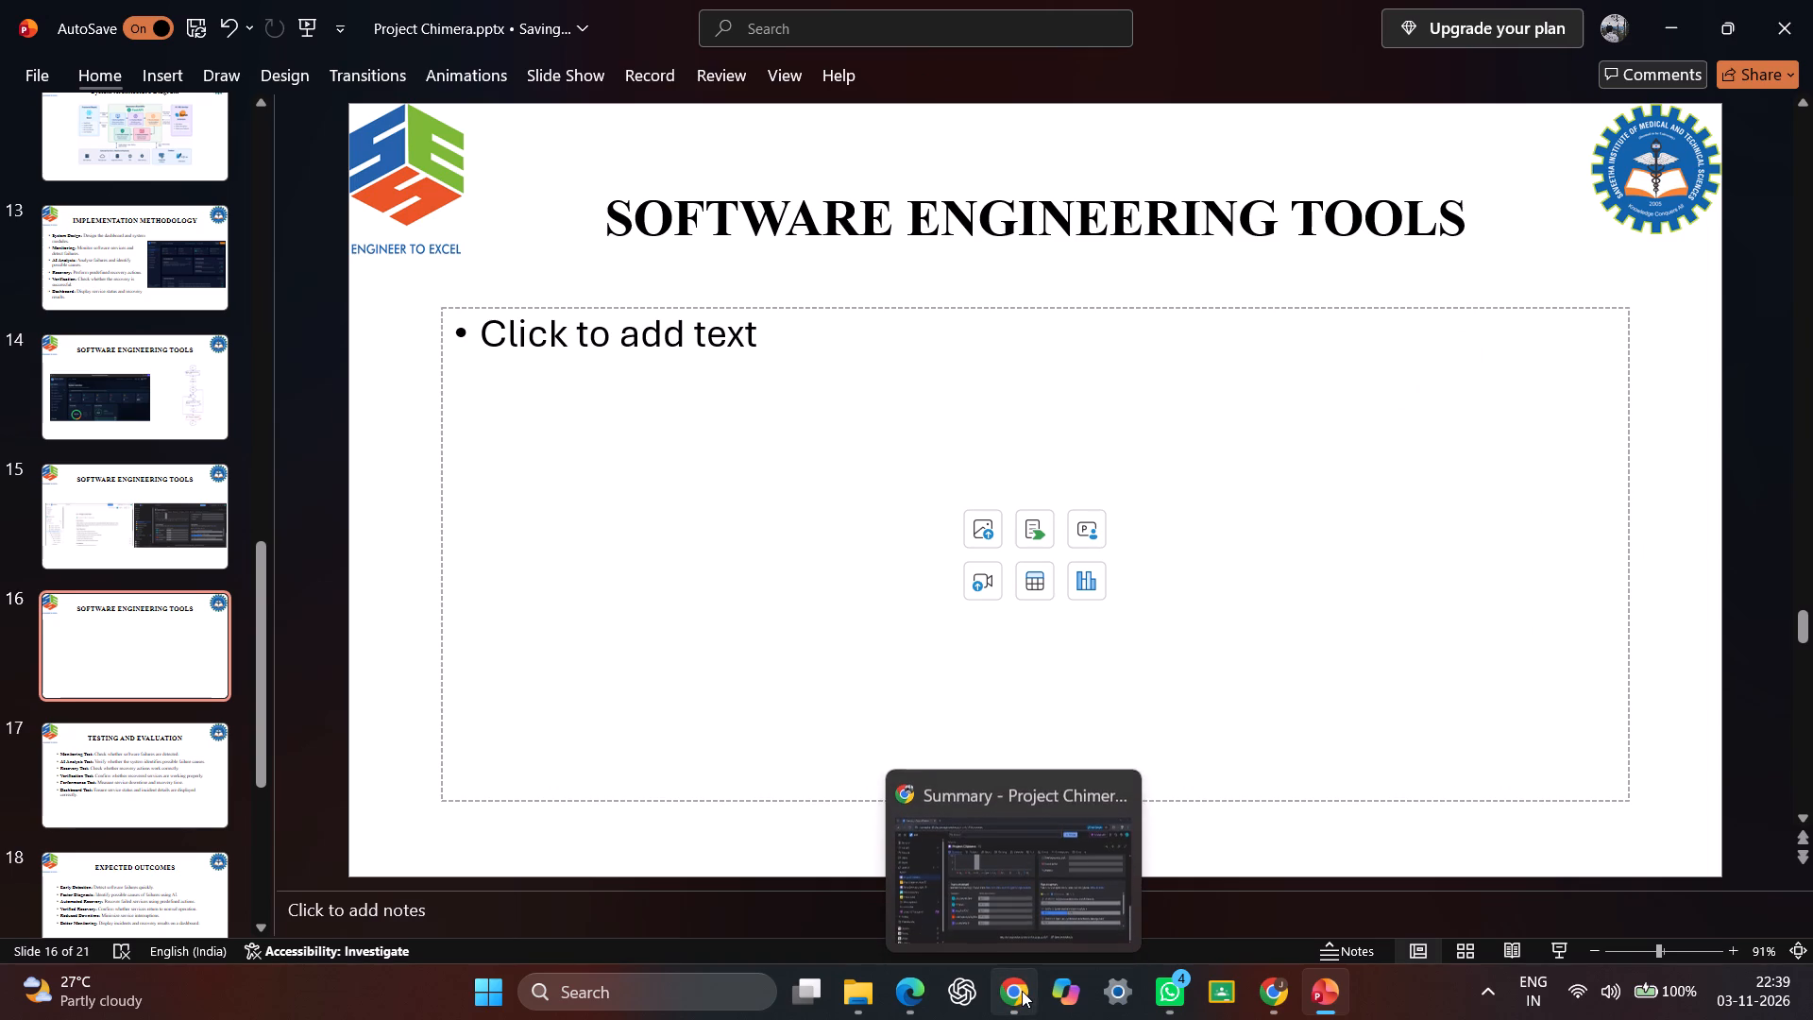
# Switch to the School-profile Chrome window, search Google for github in a new tab and open the GitHub site.
pyautogui.click(1258, 978)
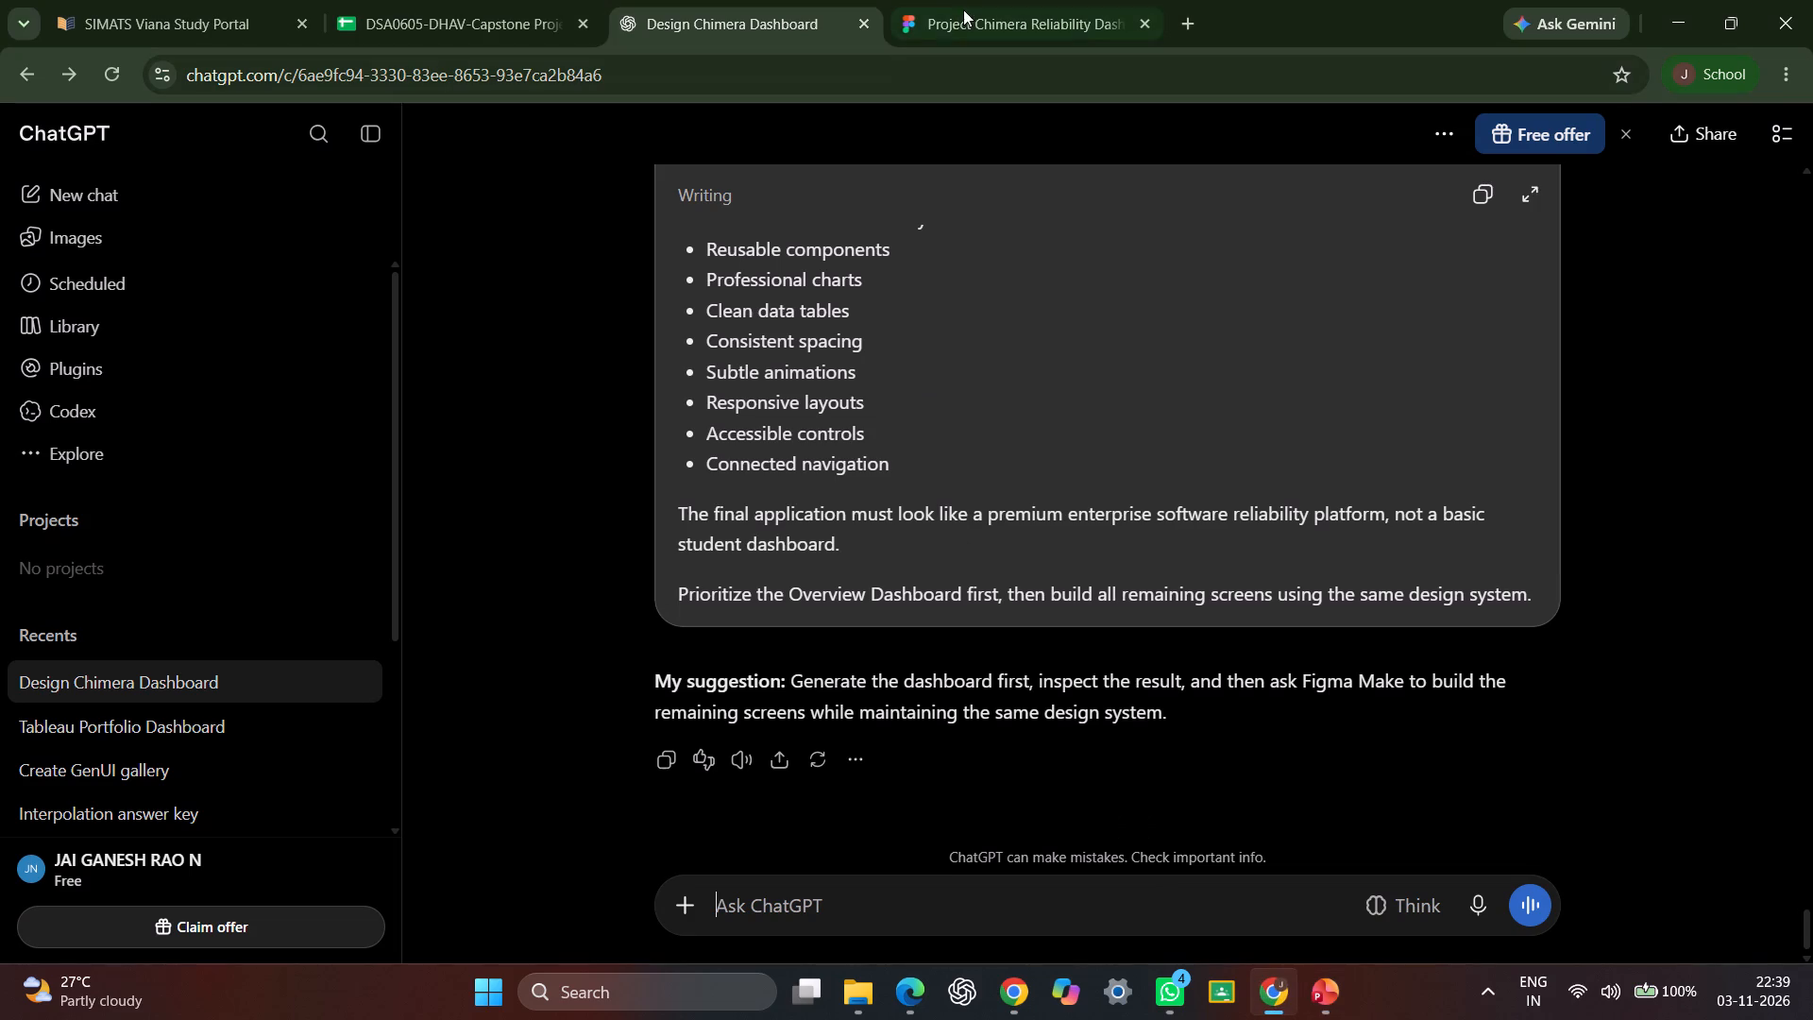
pyautogui.click(1191, 34)
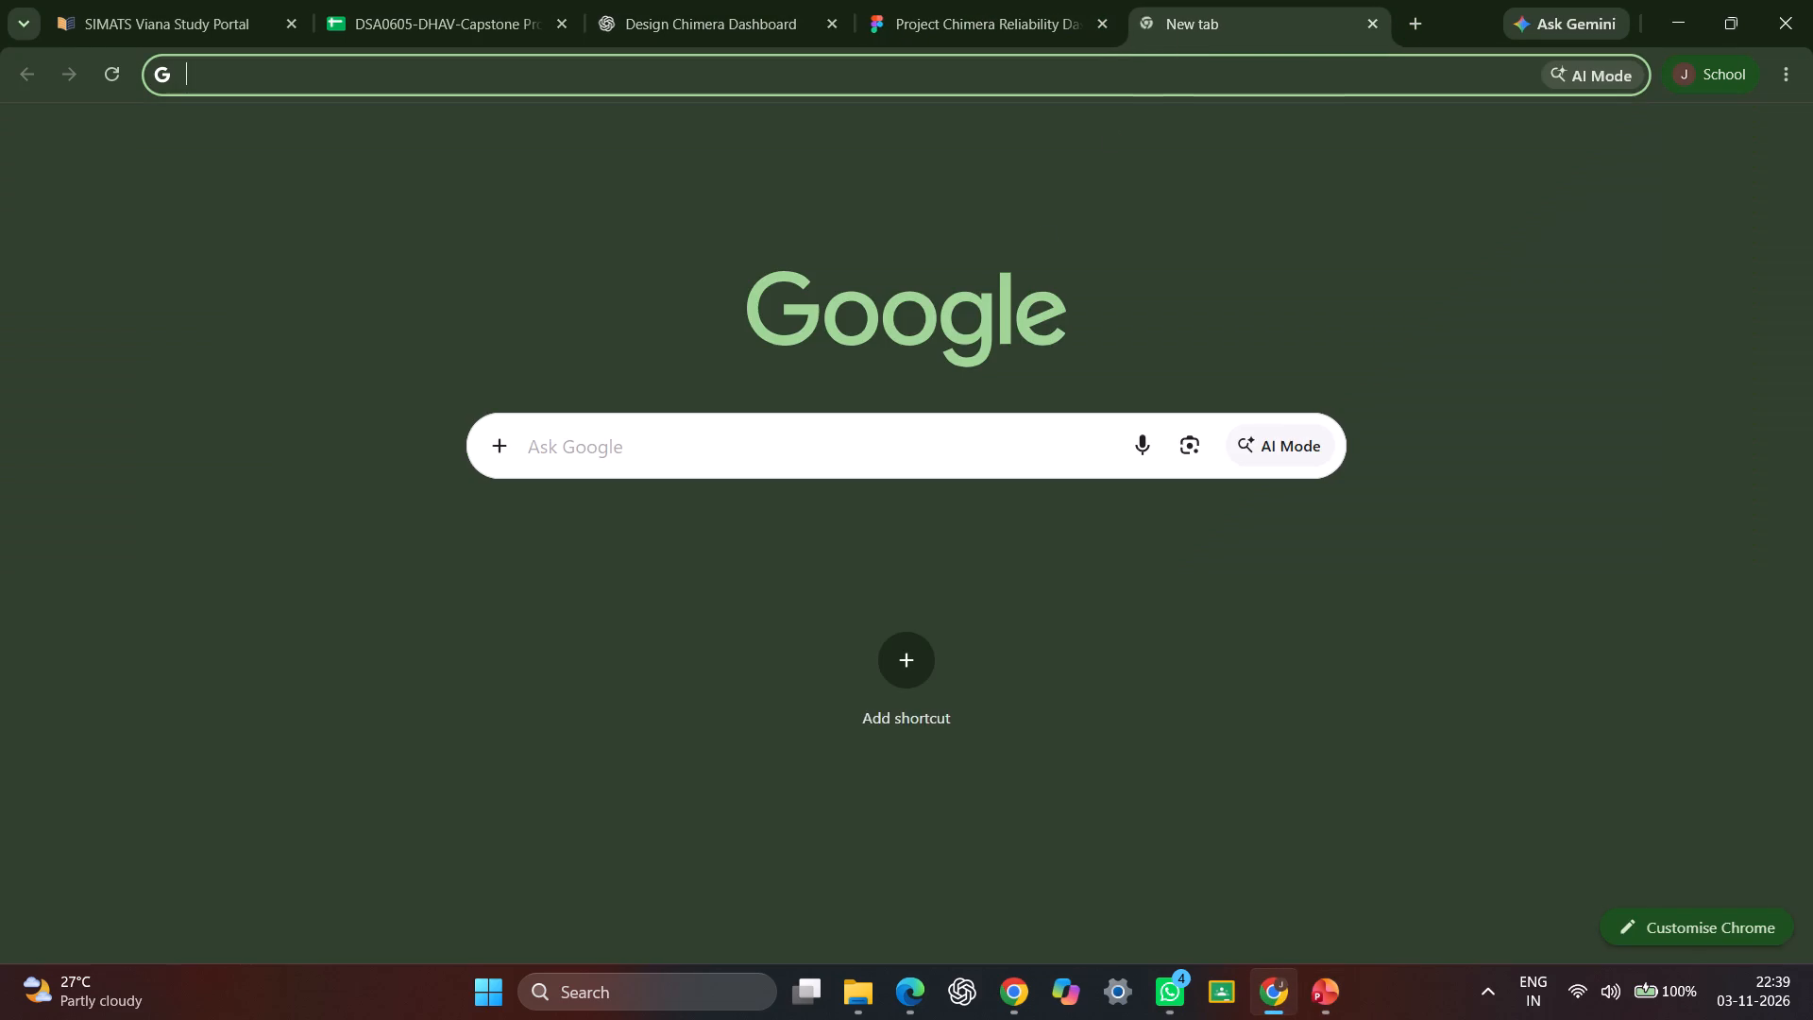
pyautogui.click(881, 437)
pyautogui.write('git')
pyautogui.write('hub')
pyautogui.press('Return')
pyautogui.click(737, 364)
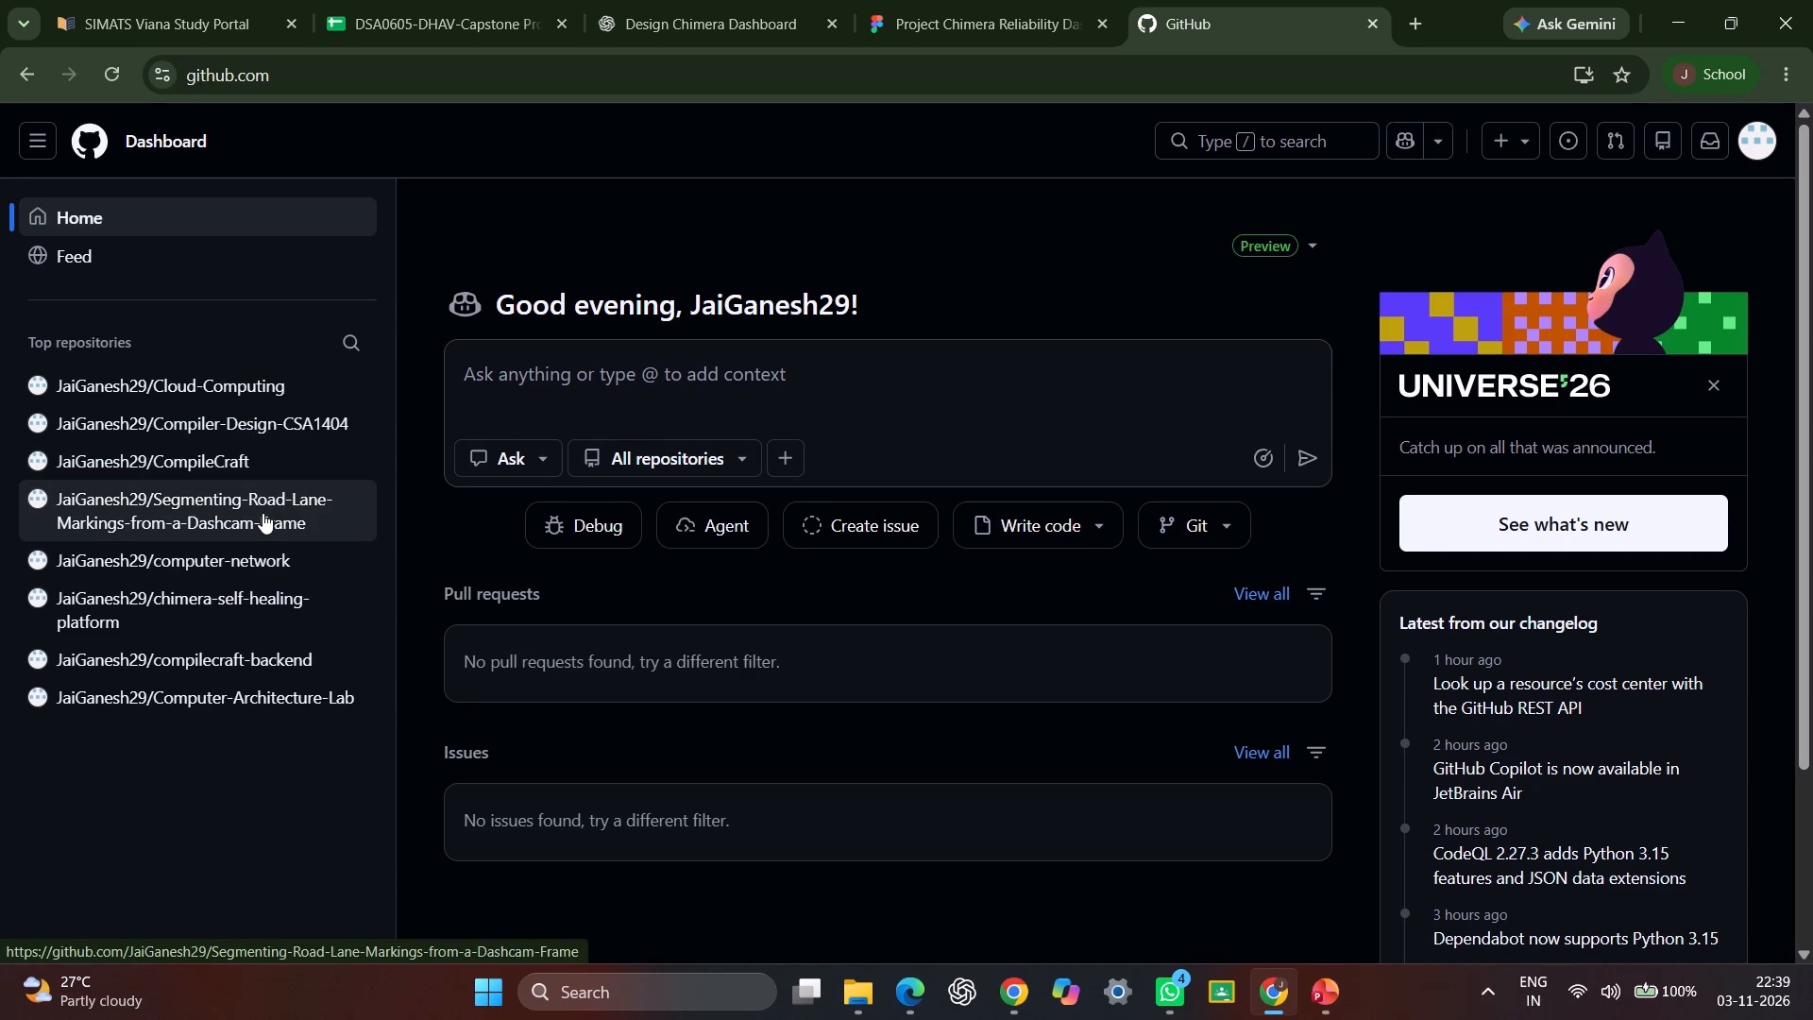
# Open the chimera-self-healing-platform repository from the top repositories.
pyautogui.click(222, 596)
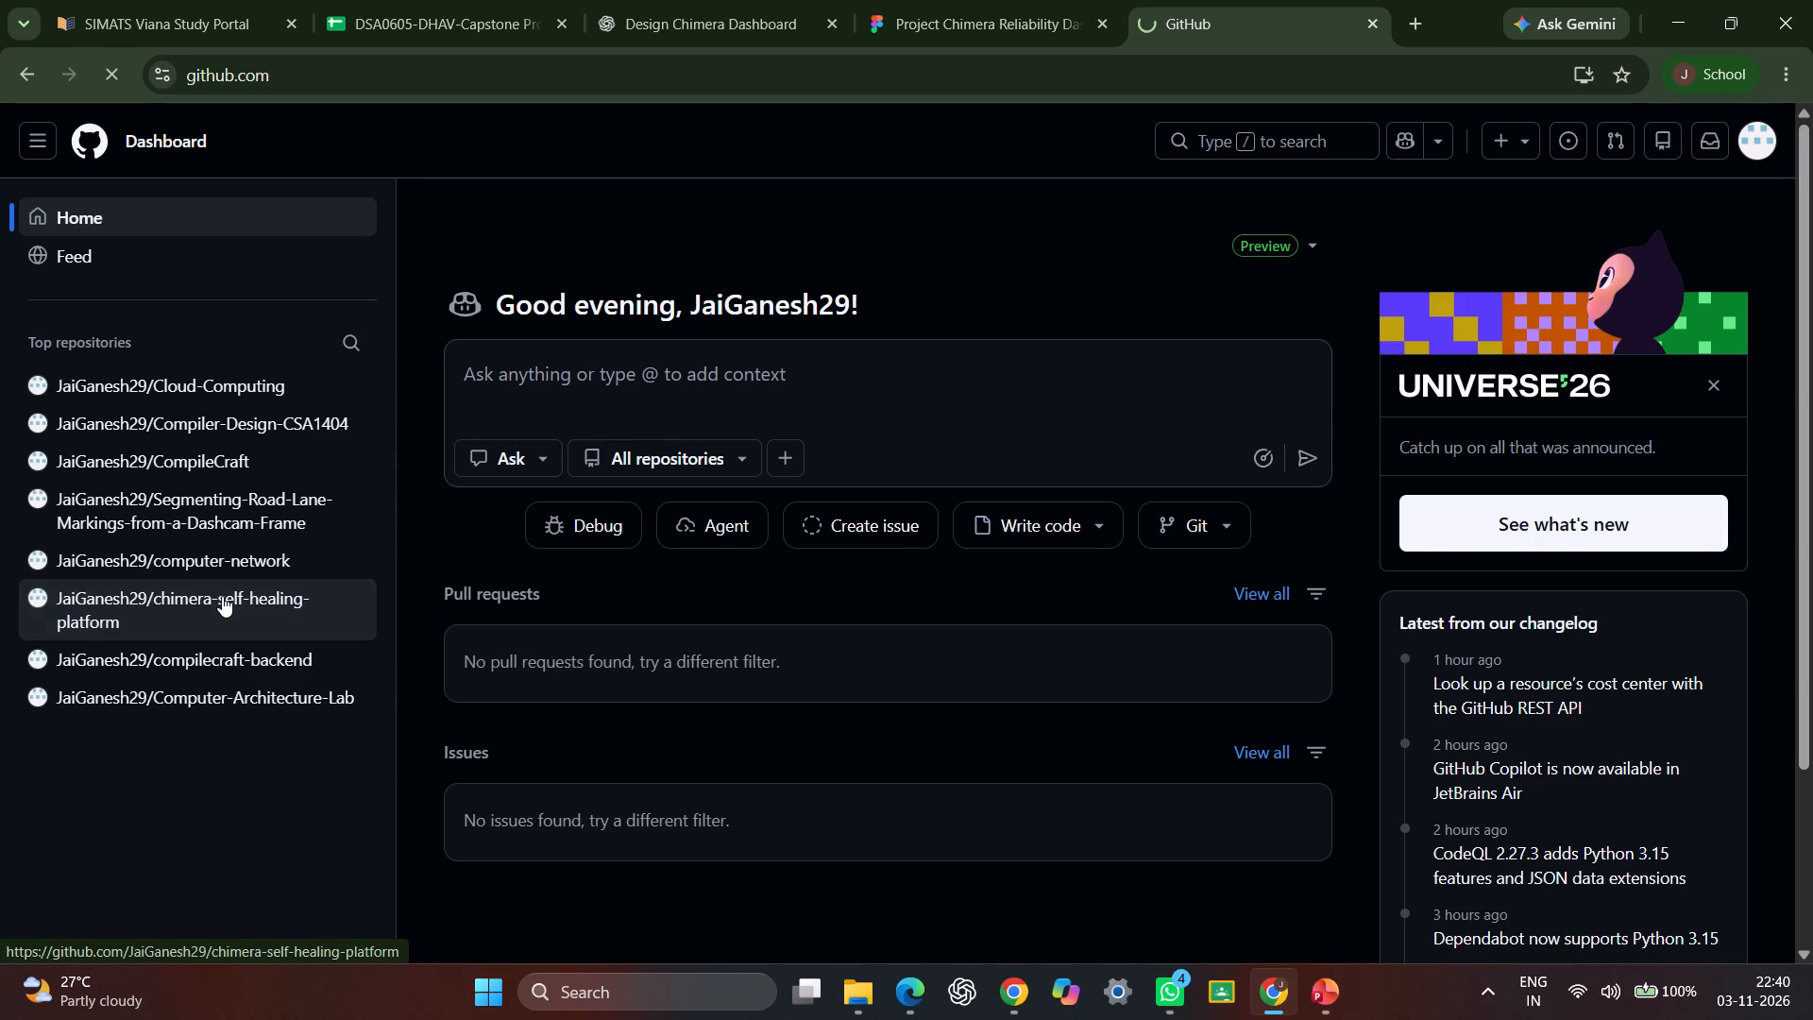
# Look through the repository's file list and README, and return to the top of the page.
pyautogui.scroll(-3, 998, 640)
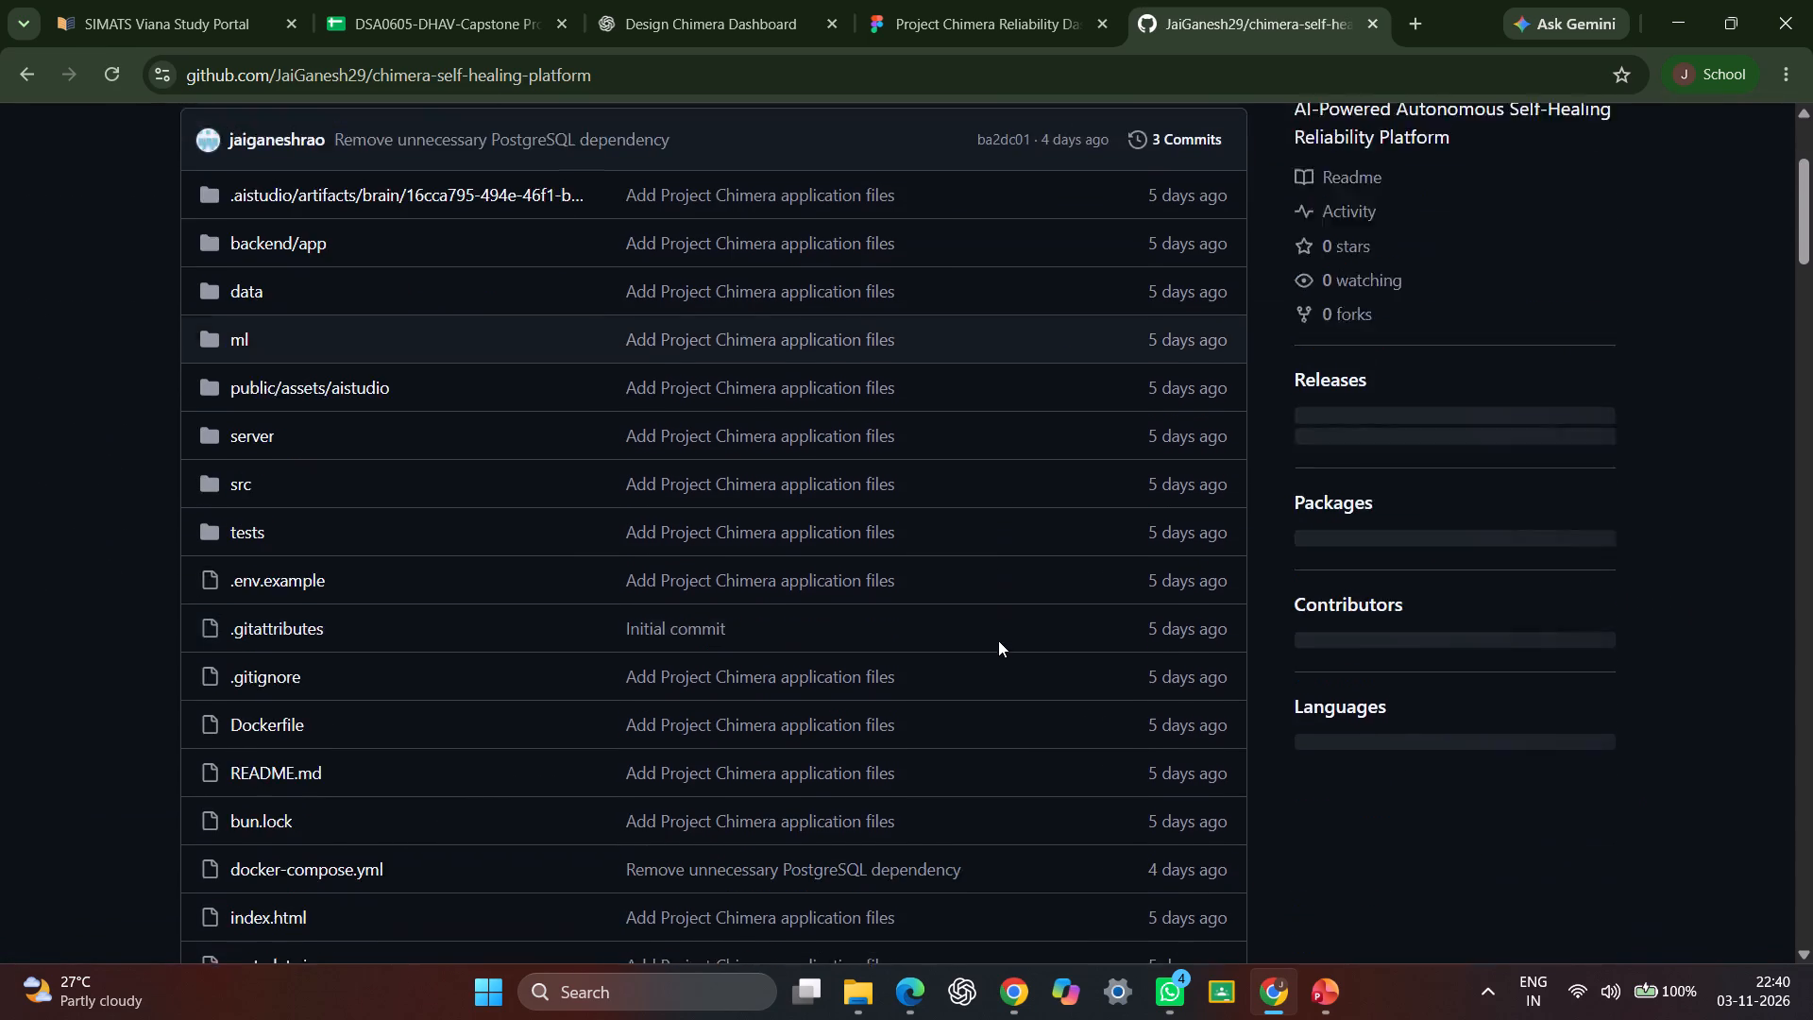
pyautogui.scroll(-10, 998, 640)
pyautogui.scroll(7, 998, 640)
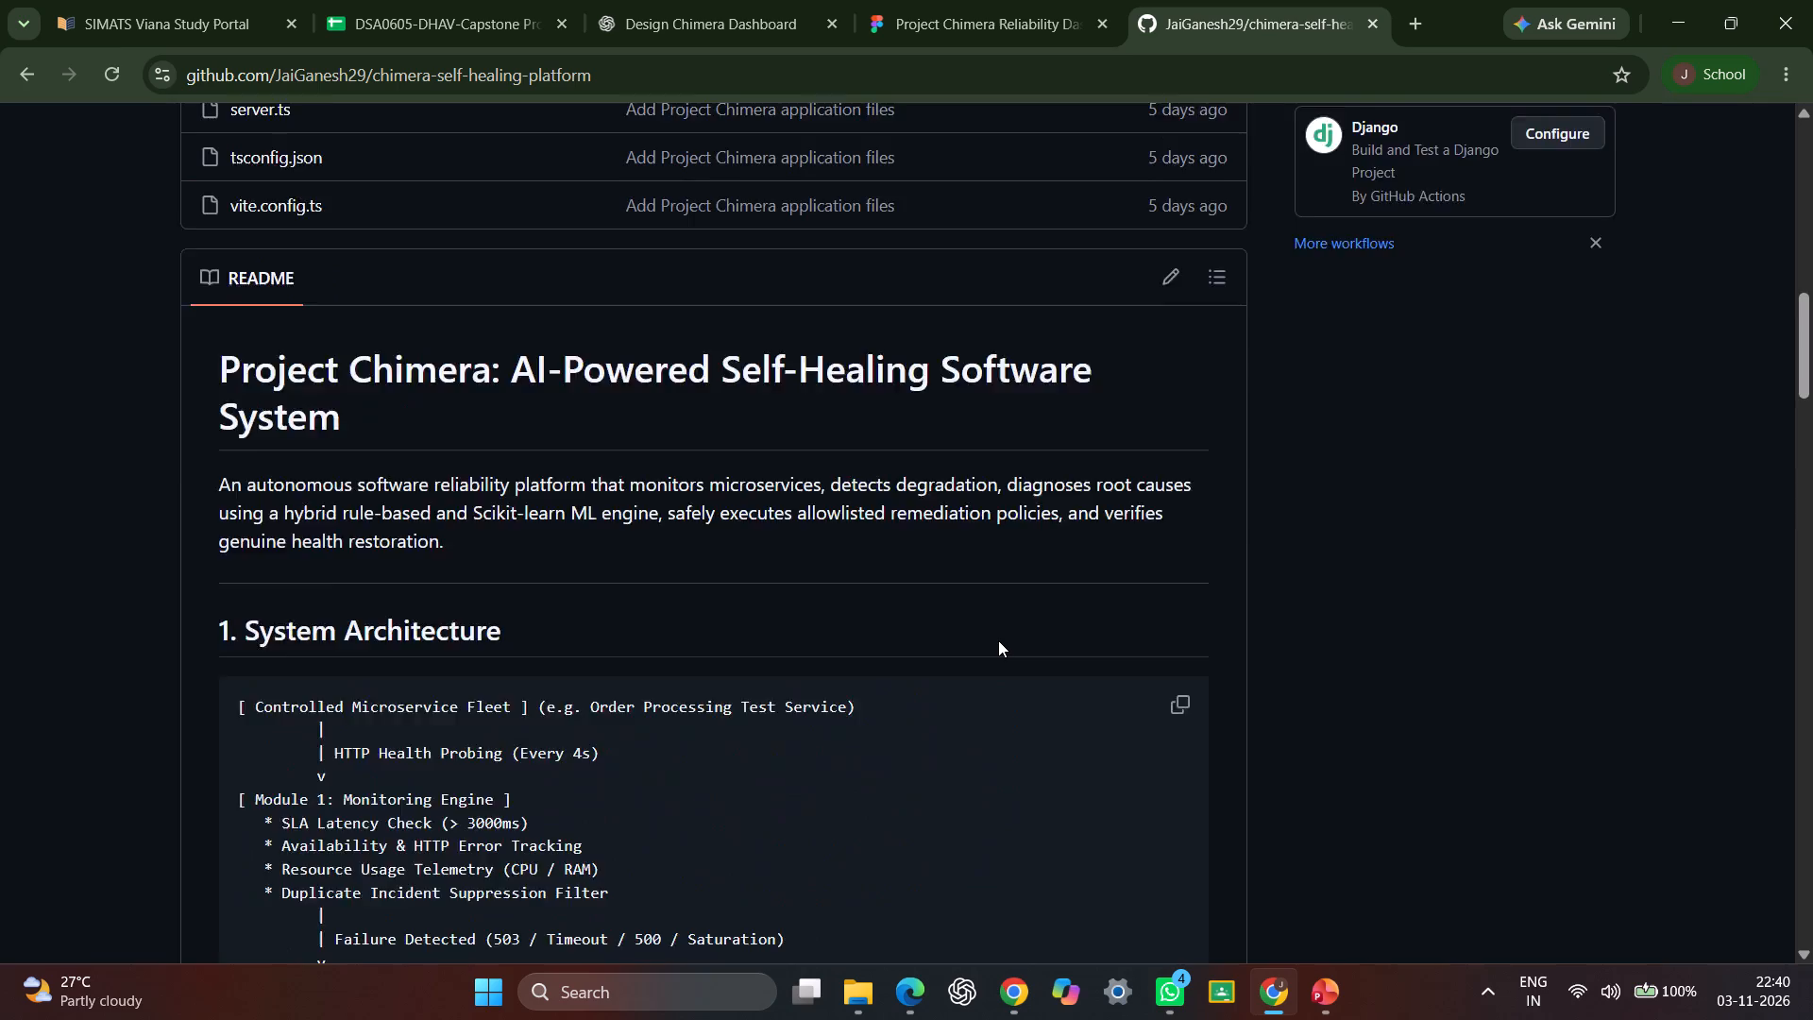
pyautogui.scroll(4, 998, 640)
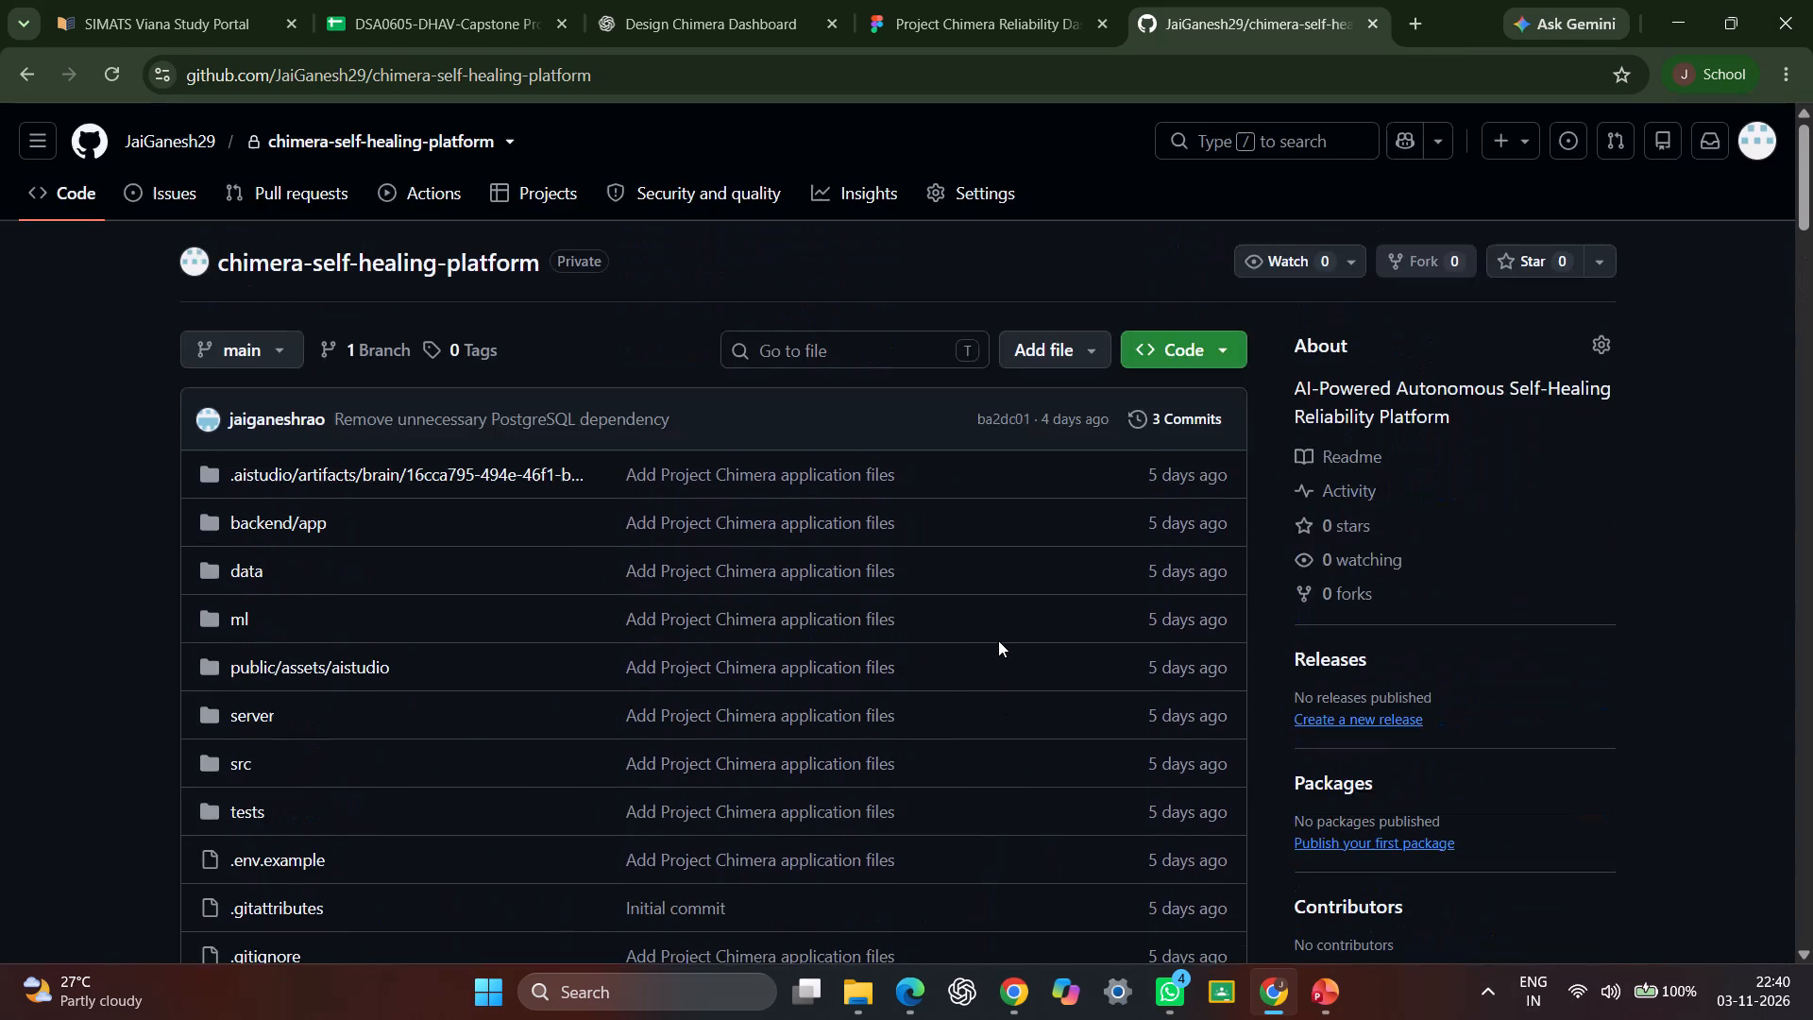
pyautogui.scroll(-3, 998, 640)
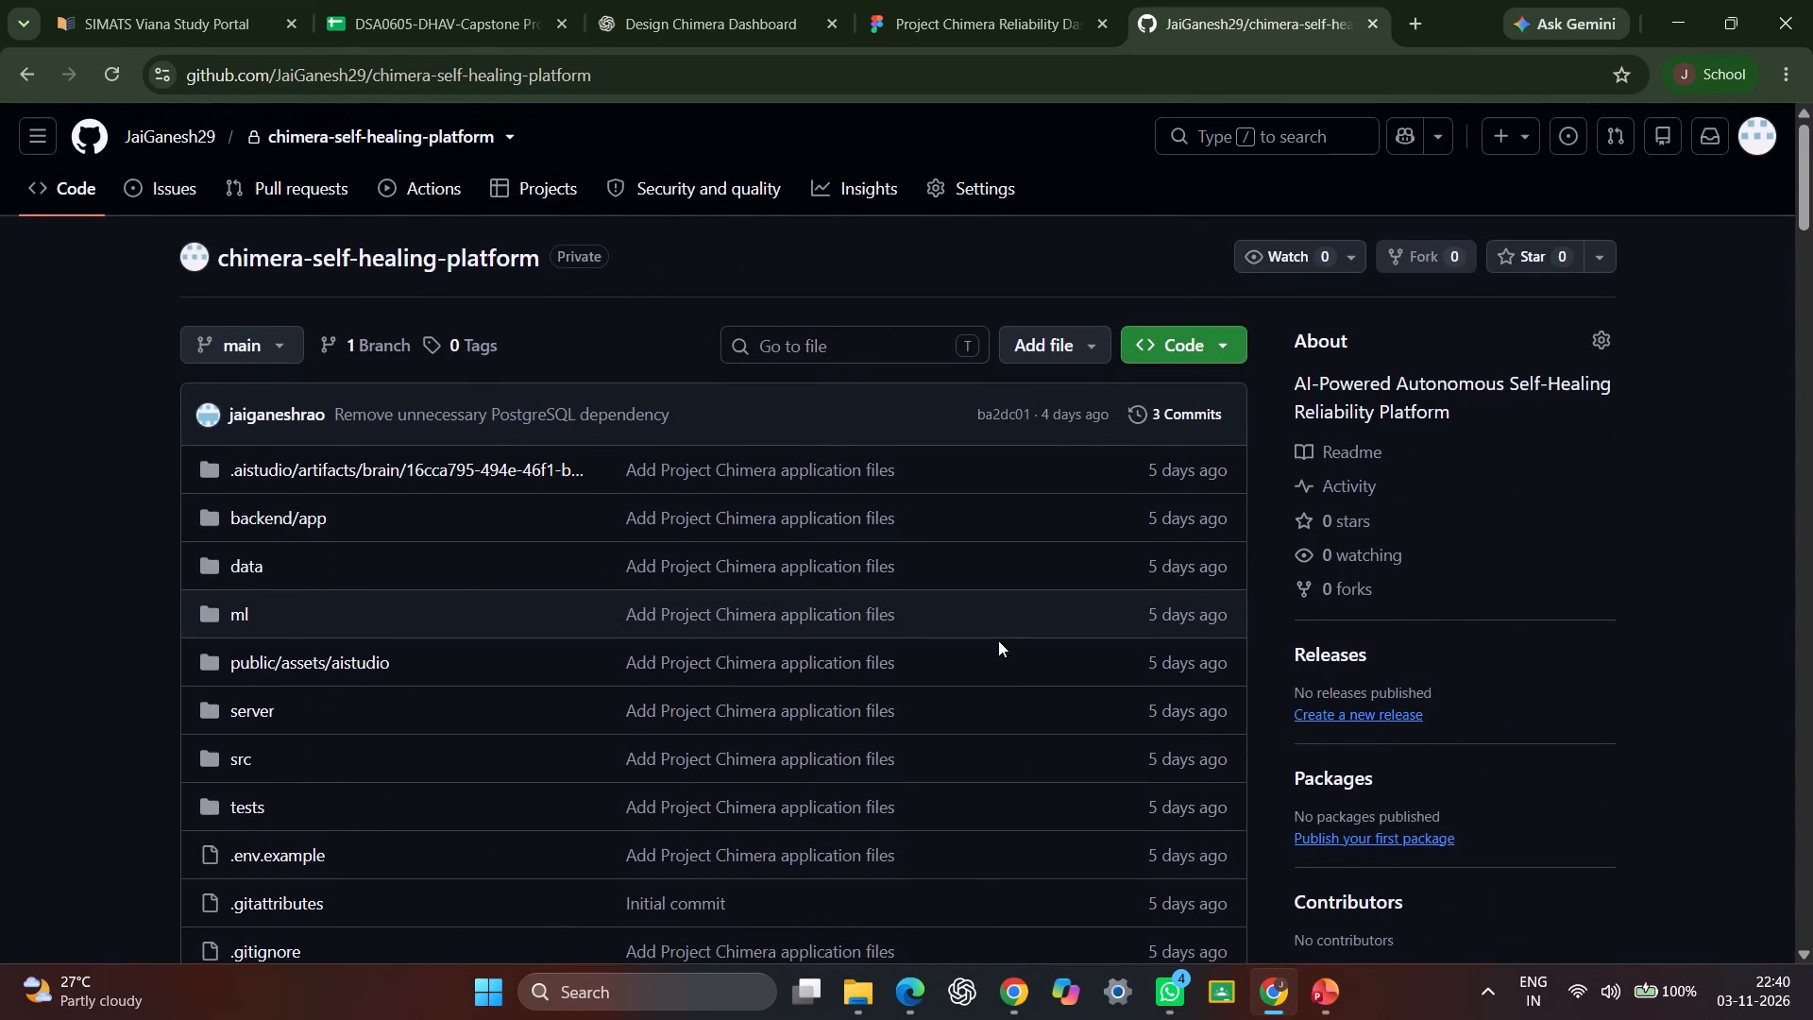
pyautogui.scroll(-11, 998, 640)
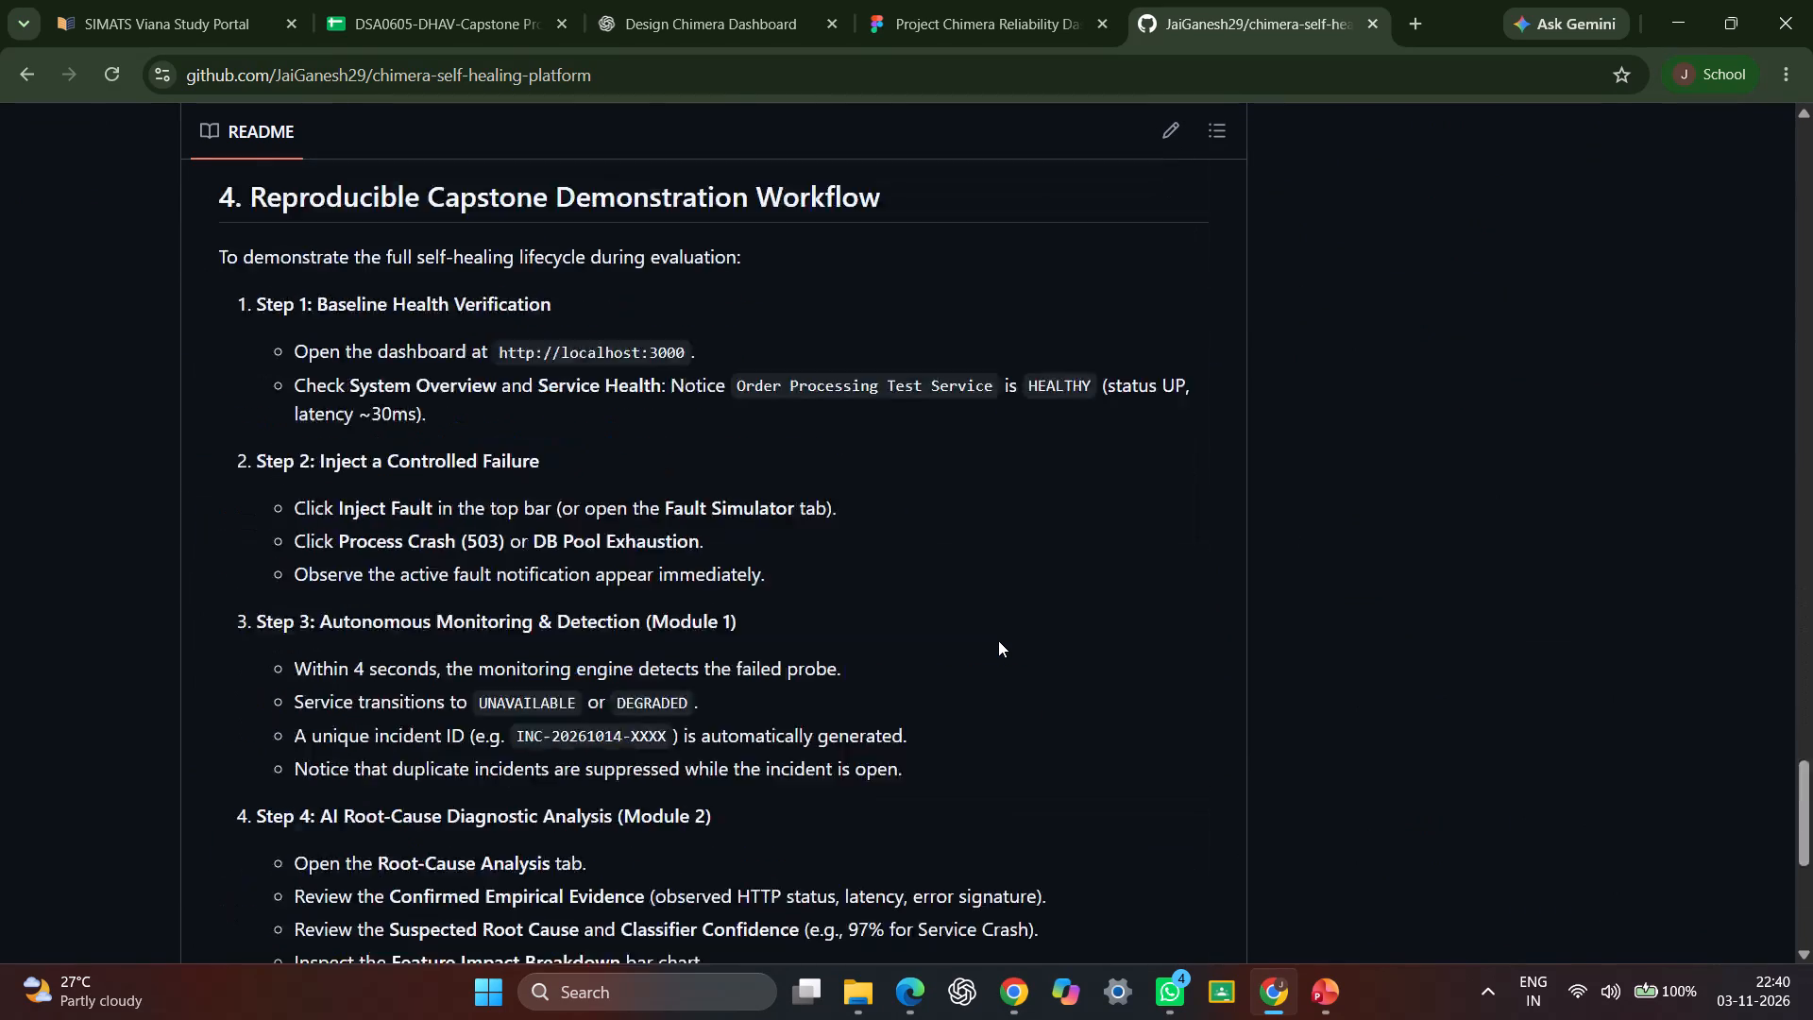
pyautogui.scroll(-1, 998, 640)
pyautogui.scroll(15, 998, 640)
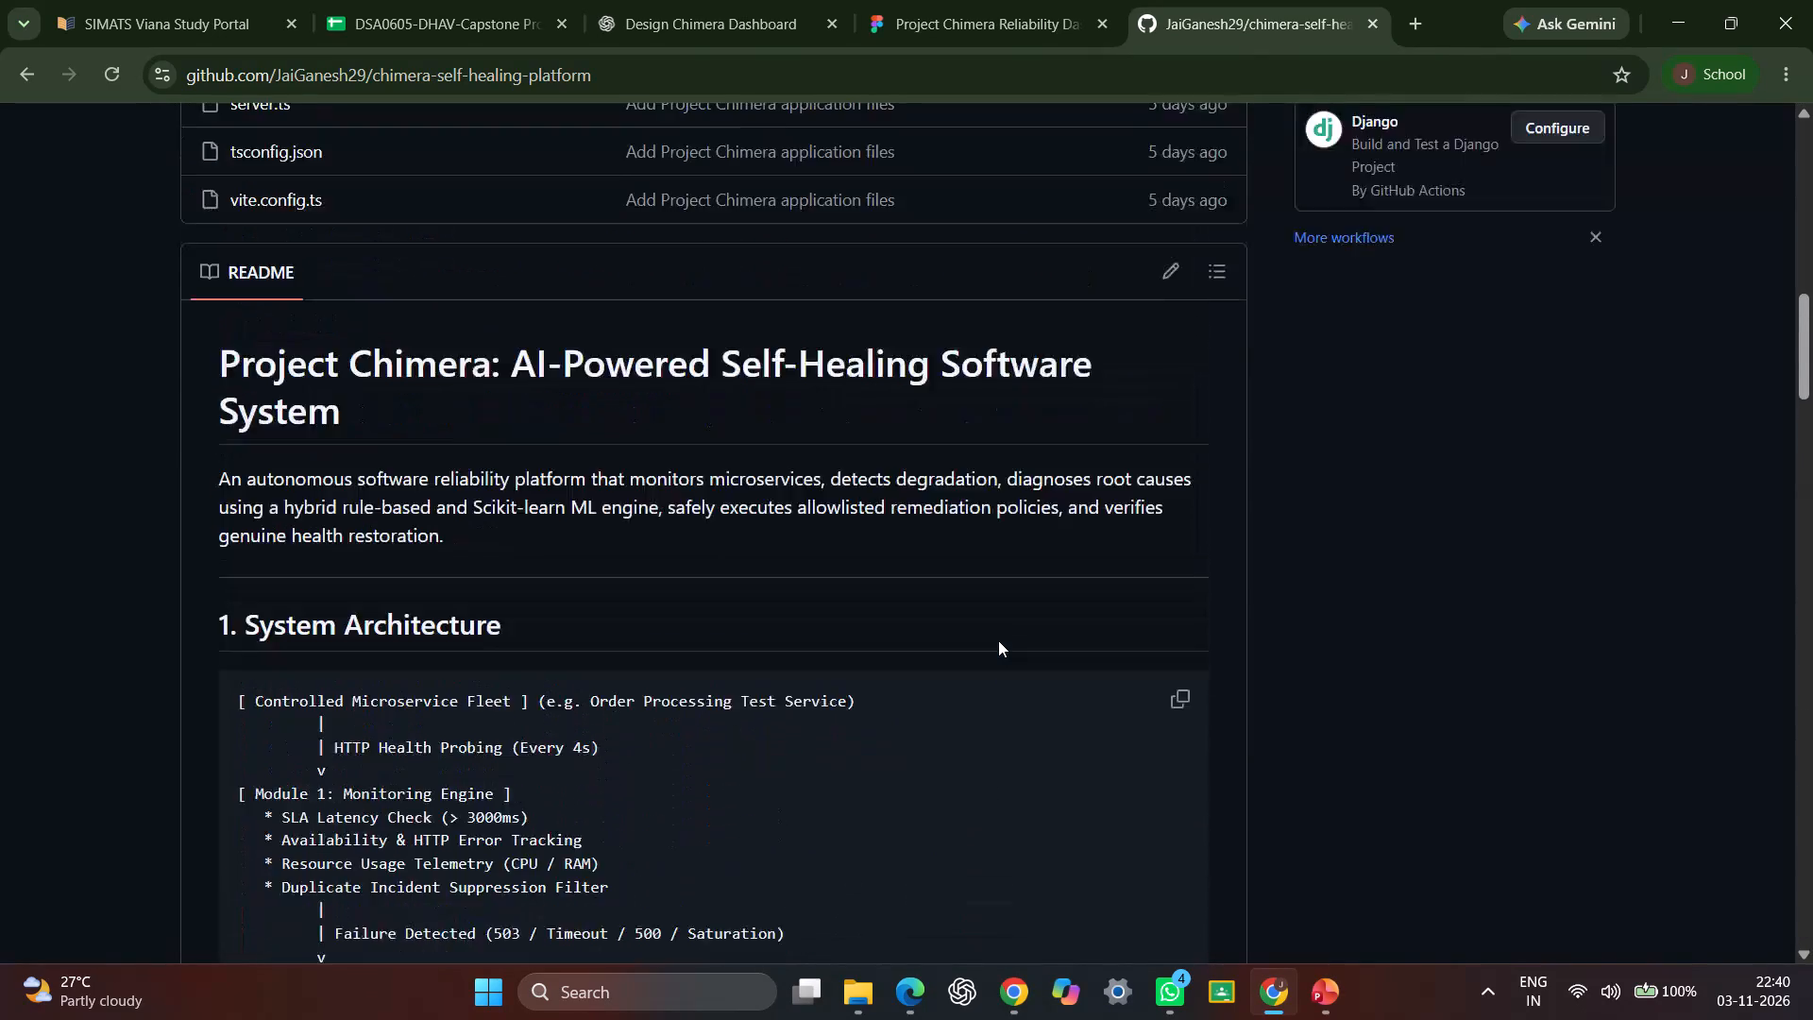
pyautogui.scroll(5, 998, 640)
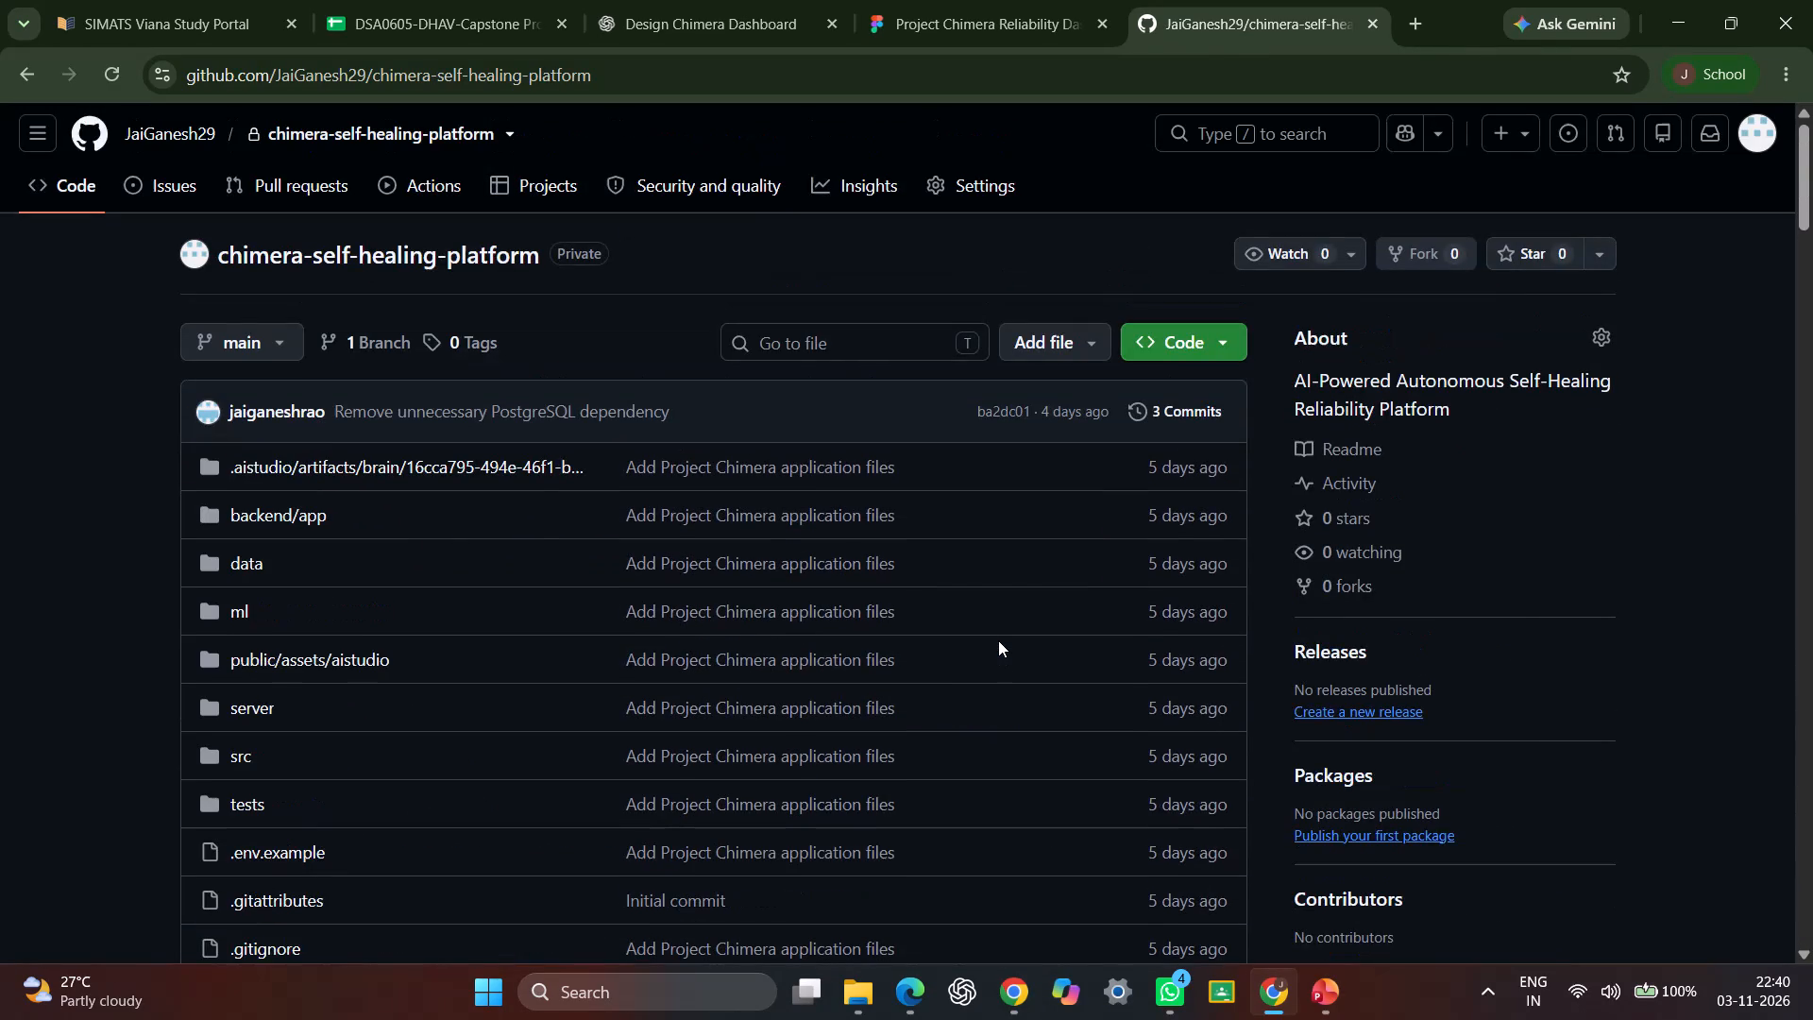
# Capture the full visible GitHub repository page without the browser bars and paste it into slide 16's empty content area in PowerPoint.
pyautogui.press('Print')
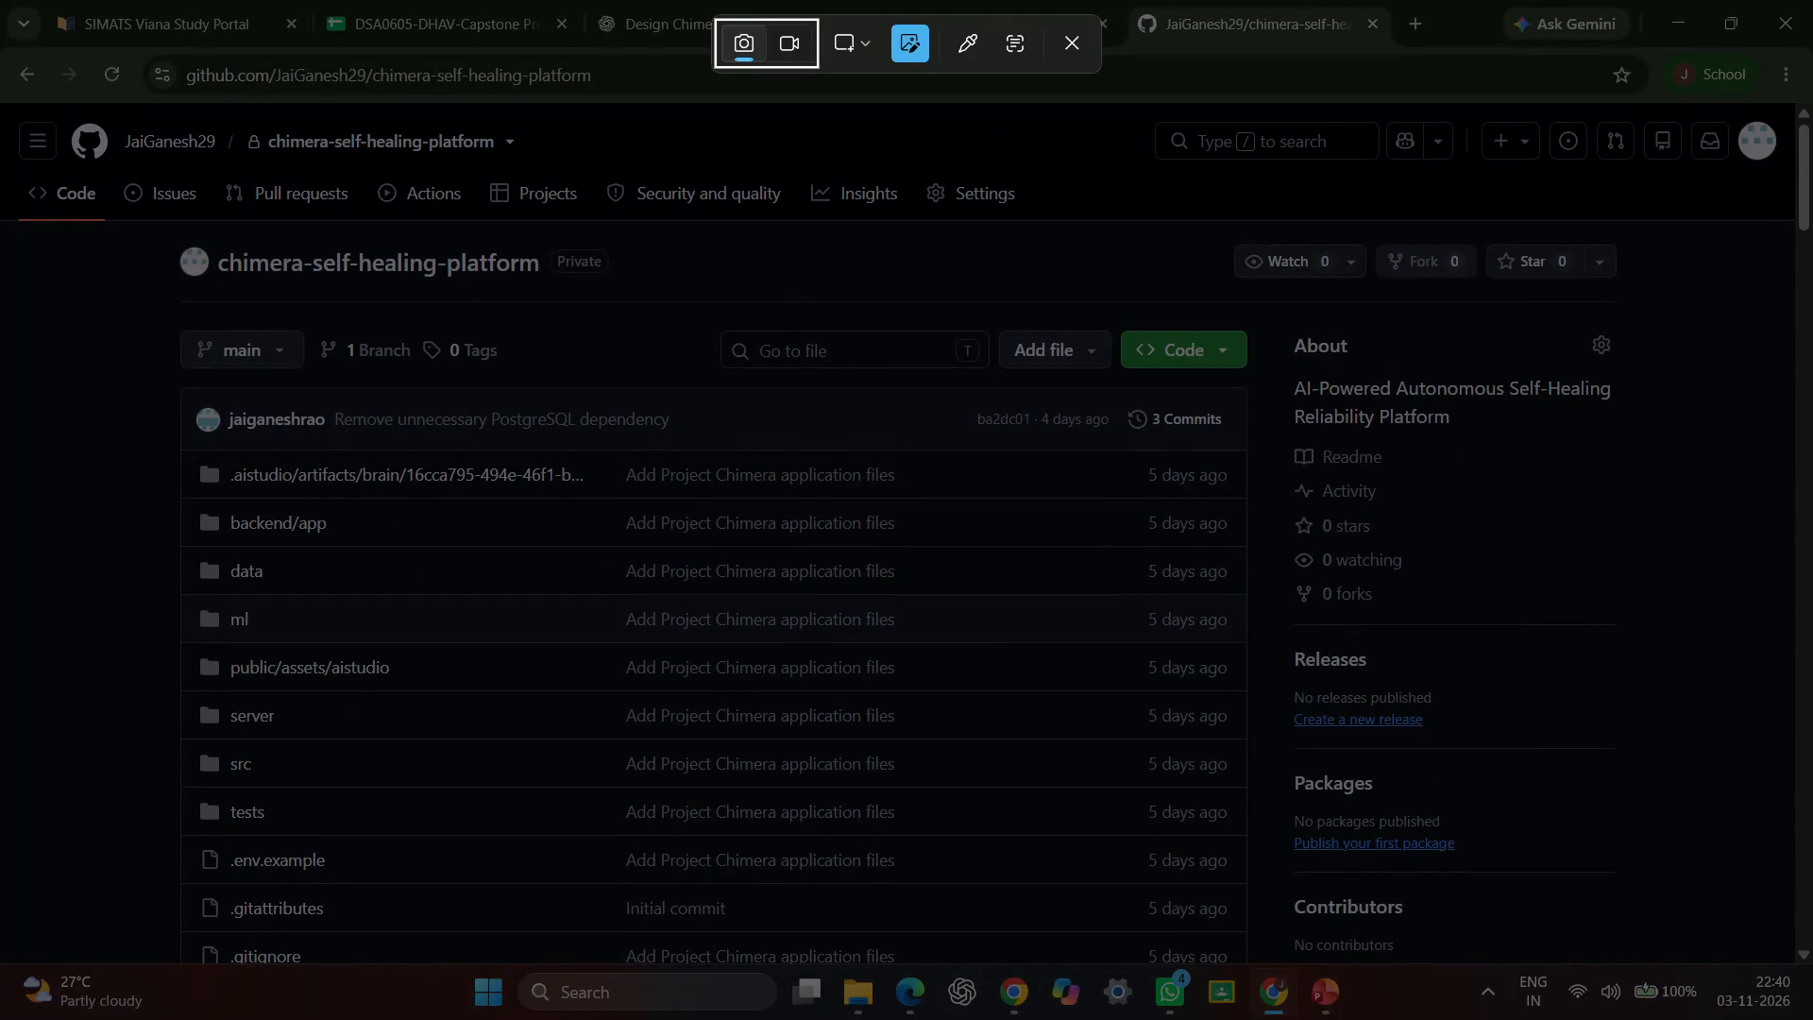
pyautogui.moveTo(0, 104); pyautogui.dragTo(1812, 905)
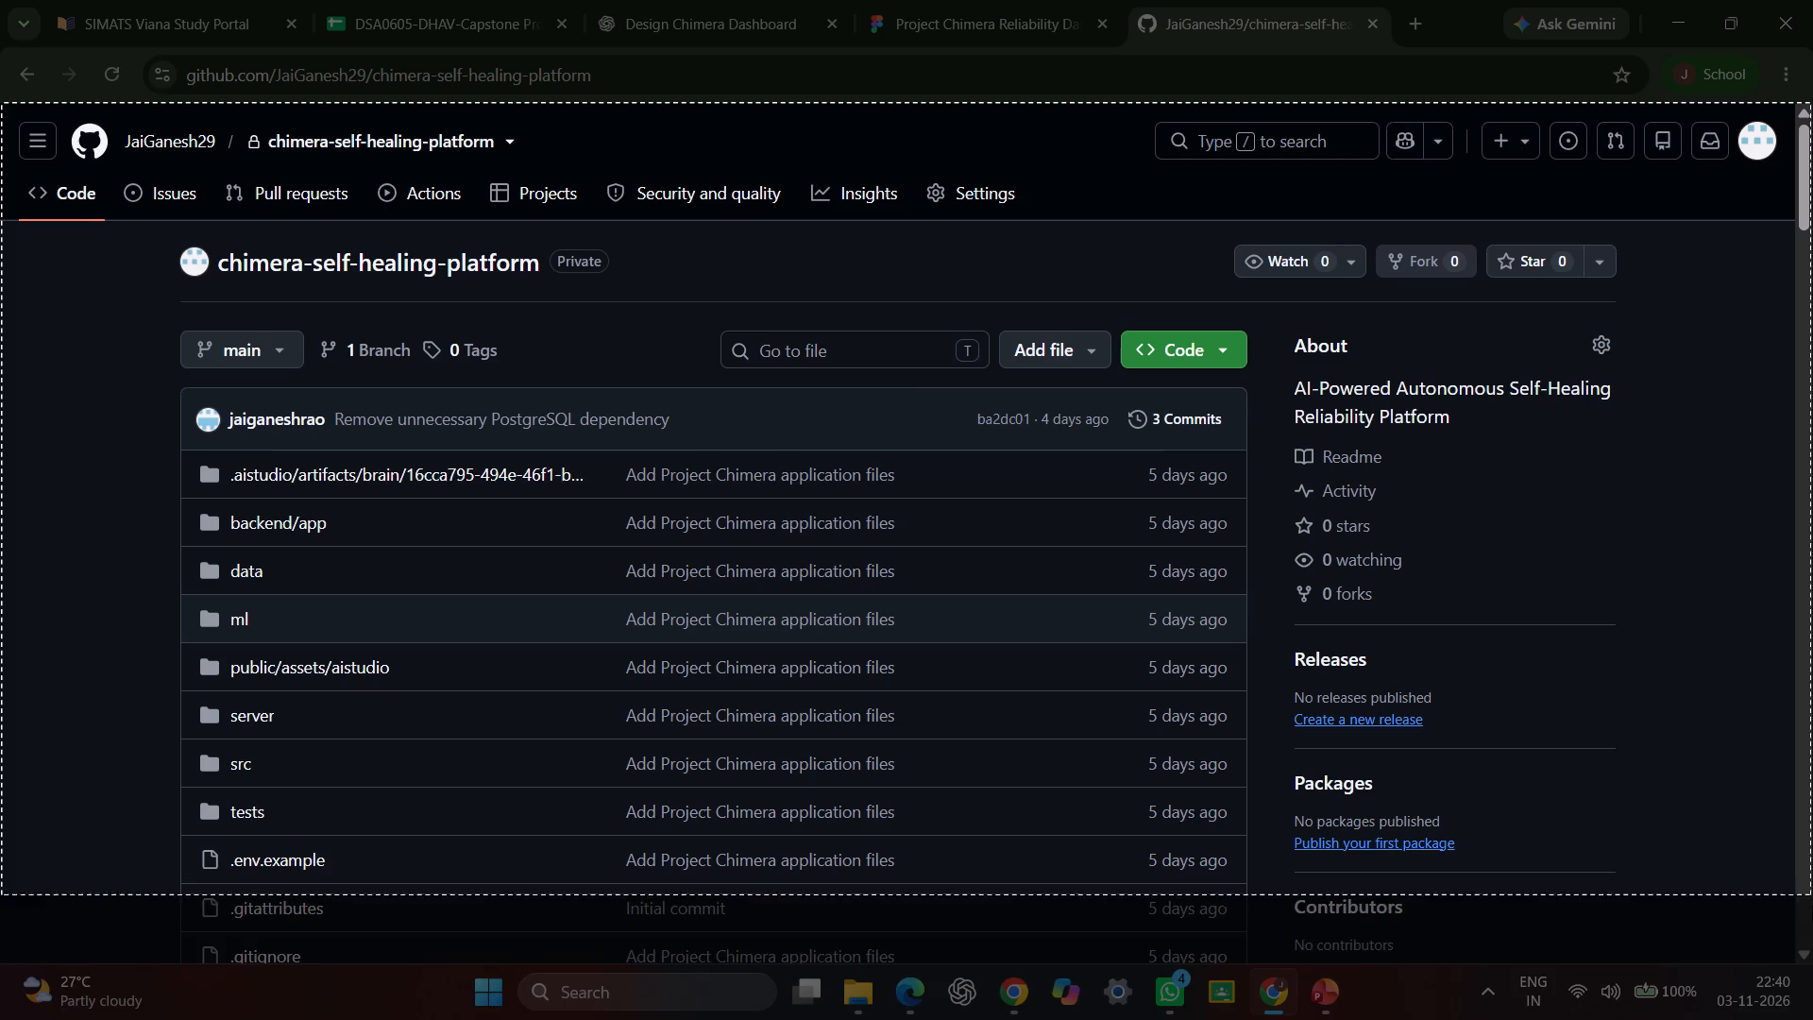
pyautogui.moveTo(1812, 905); pyautogui.dragTo(1812, 958)
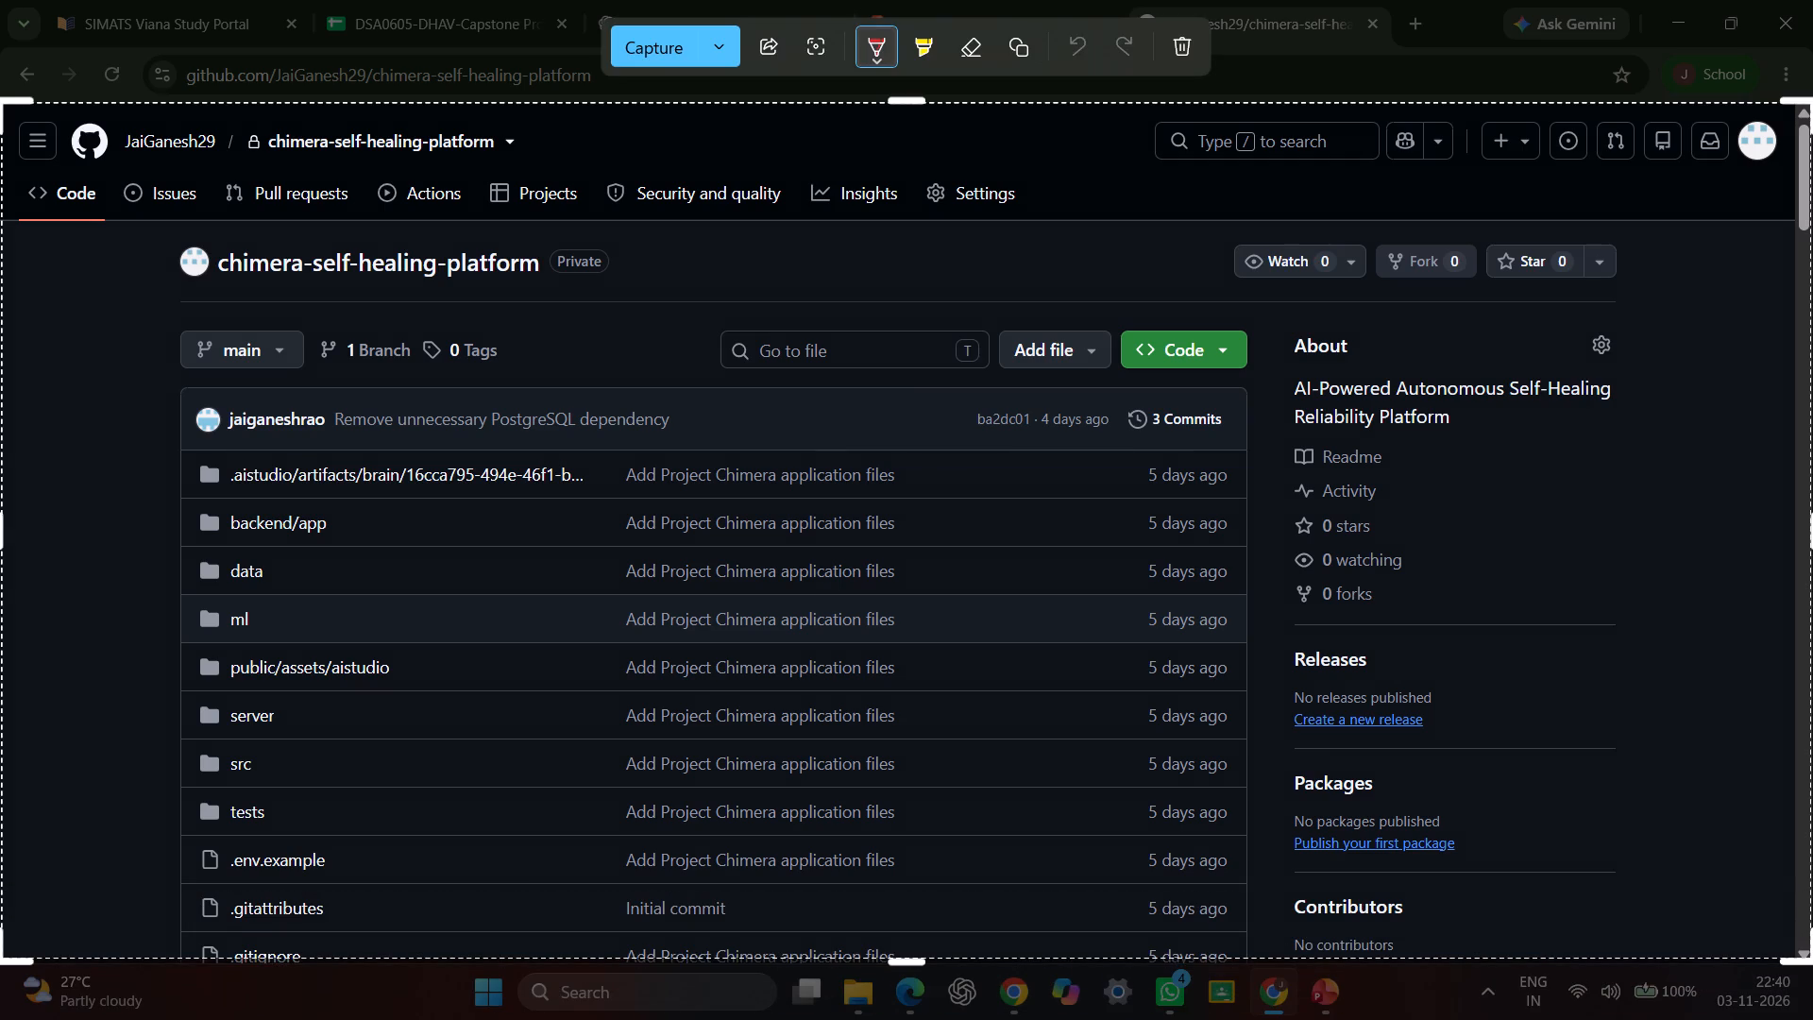
pyautogui.hotkey('ctrl', 'c')
pyautogui.hotkey('alt', 'Tab')
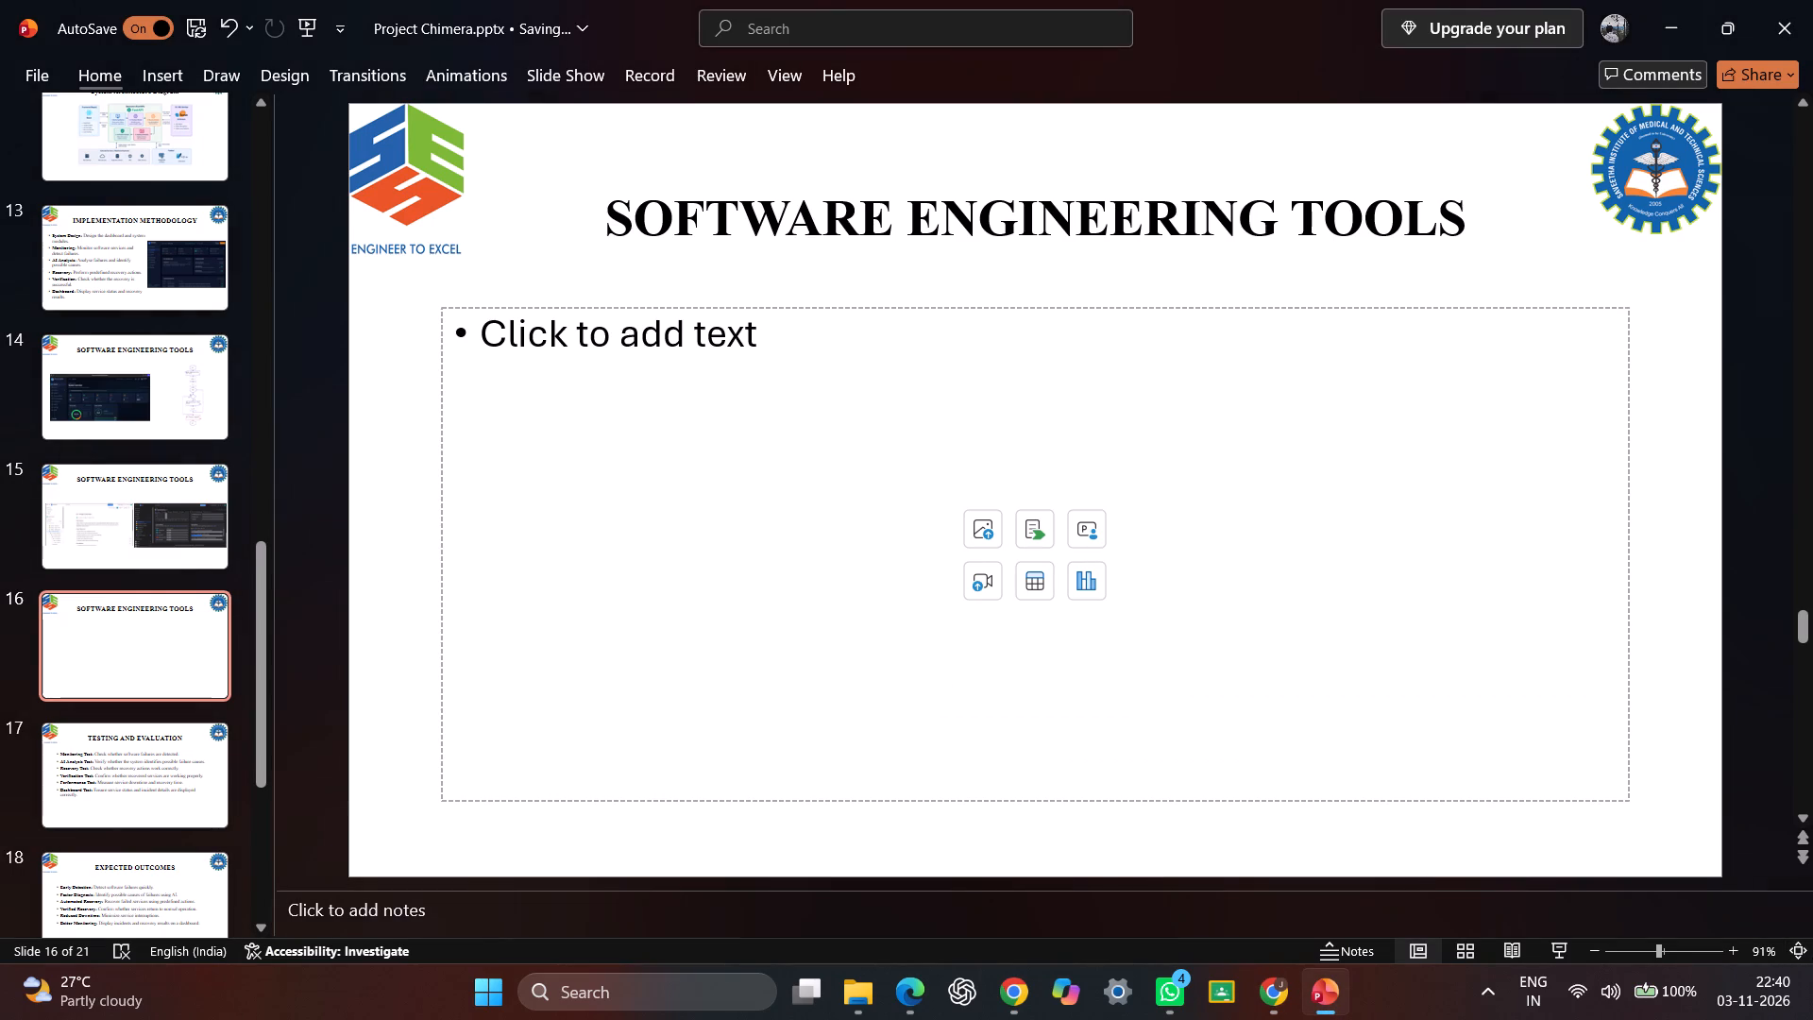
pyautogui.click(665, 402)
pyautogui.hotkey('ctrl', 'v')
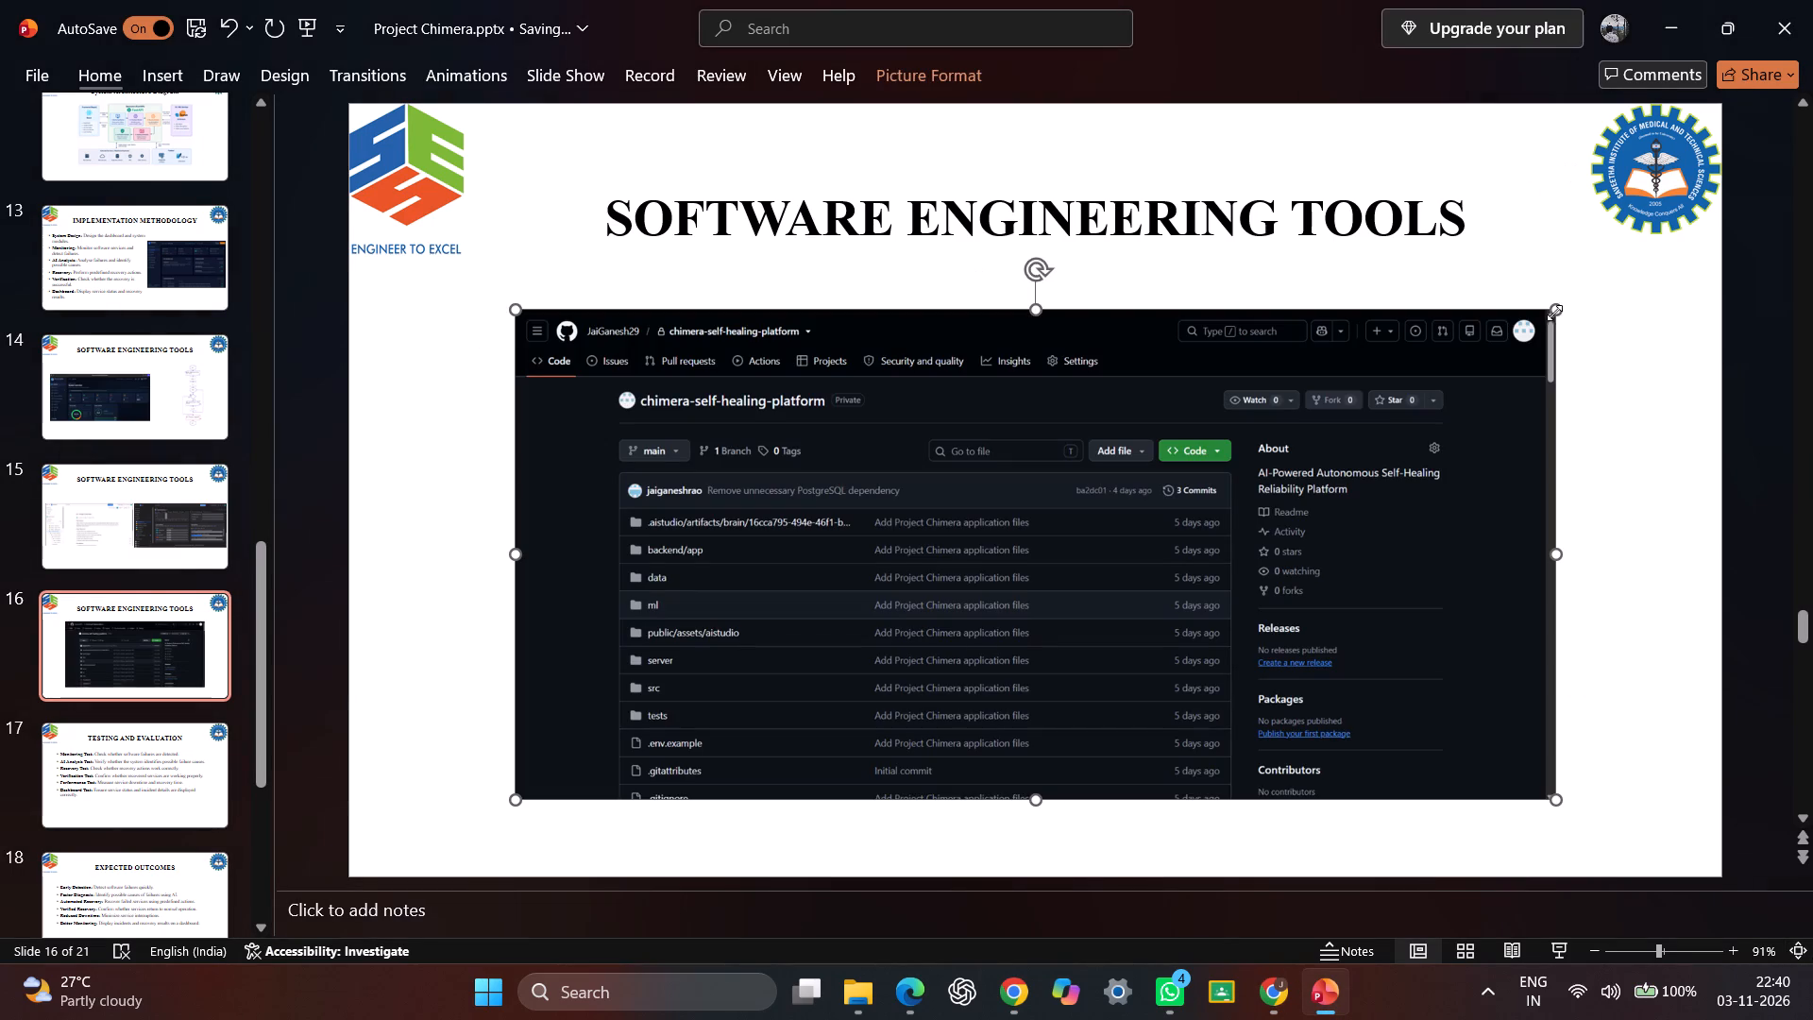
# Shrink the GitHub screenshot to about 70% of its size and move it to the left side of slide 16.
pyautogui.moveTo(1555, 313); pyautogui.dragTo(1257, 455)
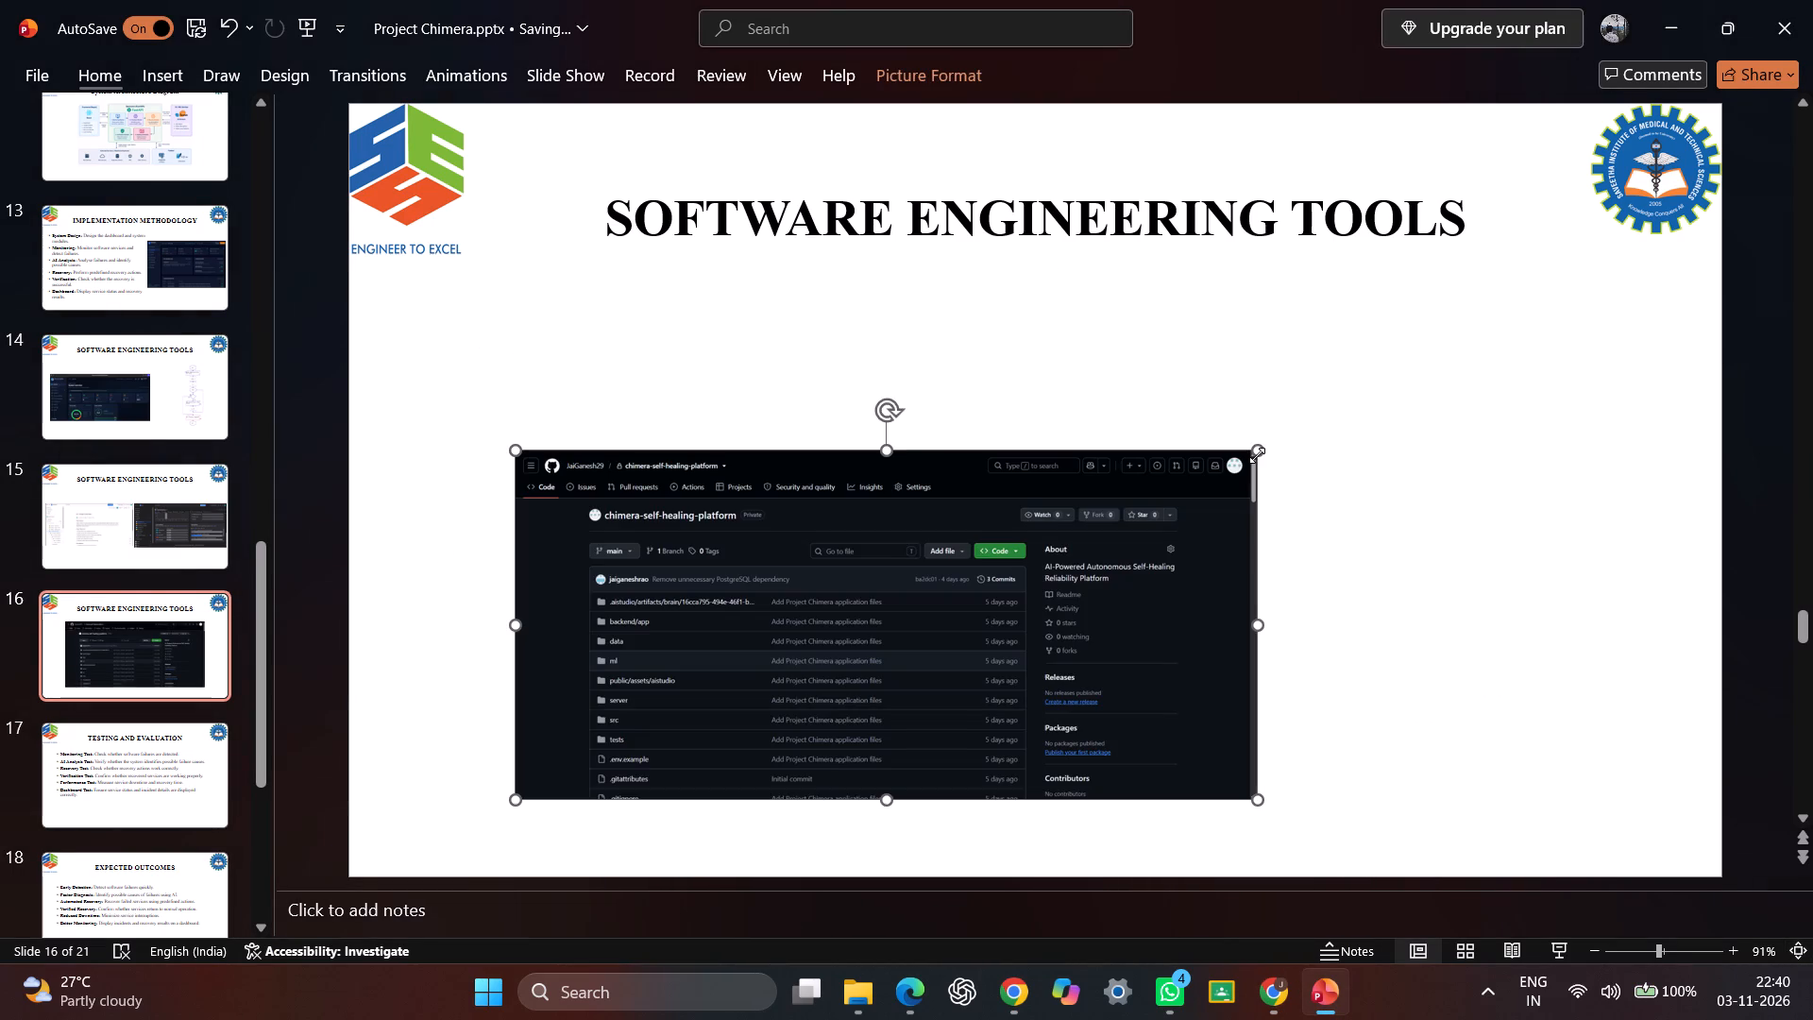
pyautogui.moveTo(981, 637); pyautogui.dragTo(842, 575)
pyautogui.click(1322, 584)
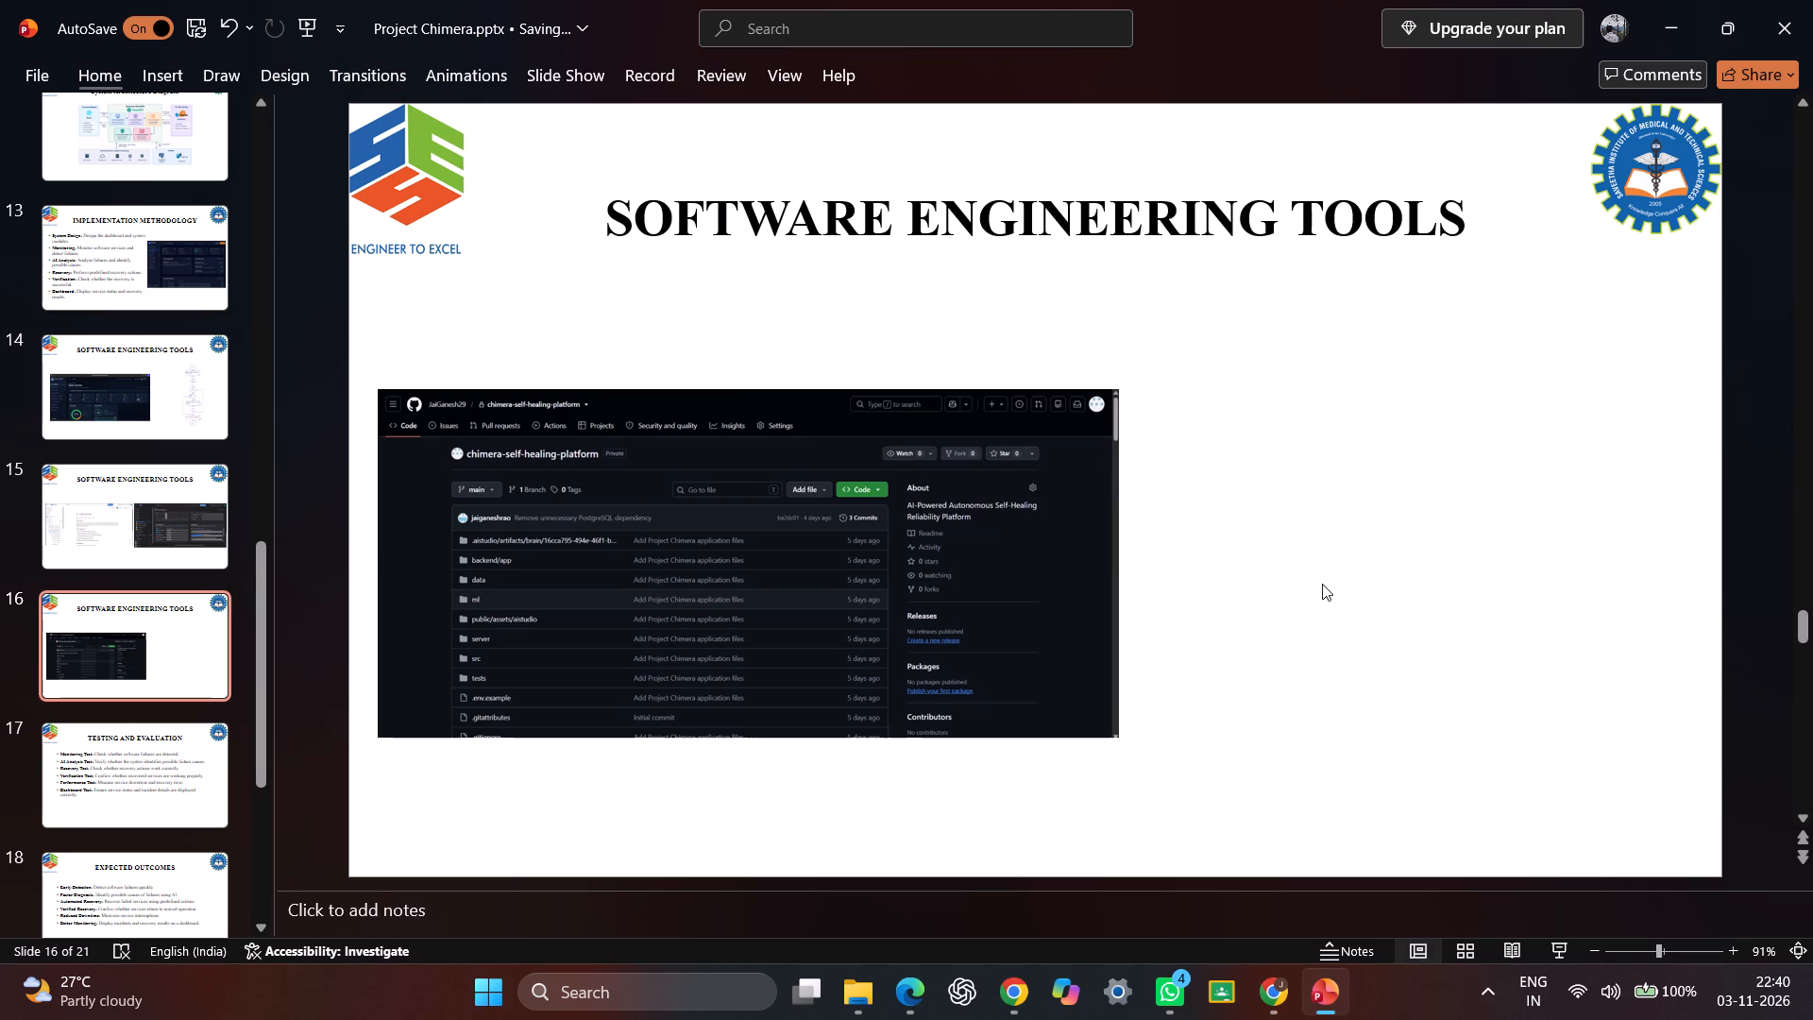
# Switch back to Chrome, search Google for qr maker in a new tab and open QRFY's QR Code Generator.
pyautogui.hotkey('alt', 'Tab')
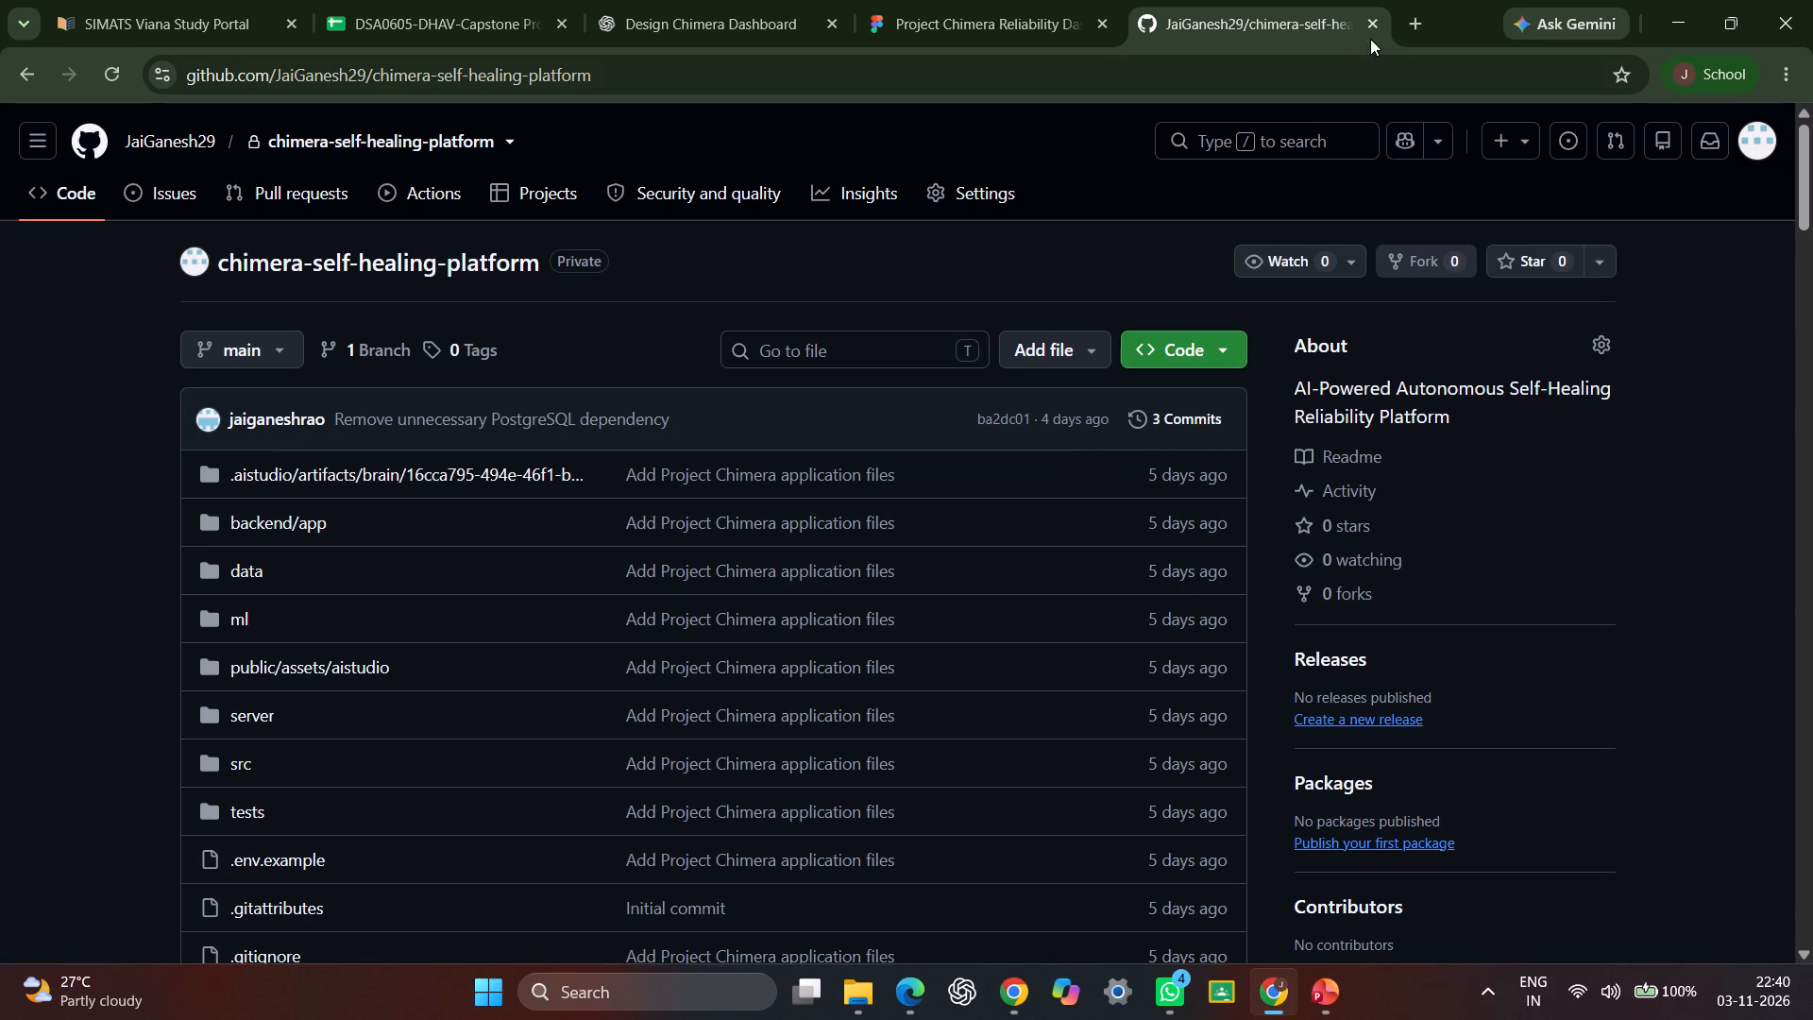
pyautogui.click(1416, 17)
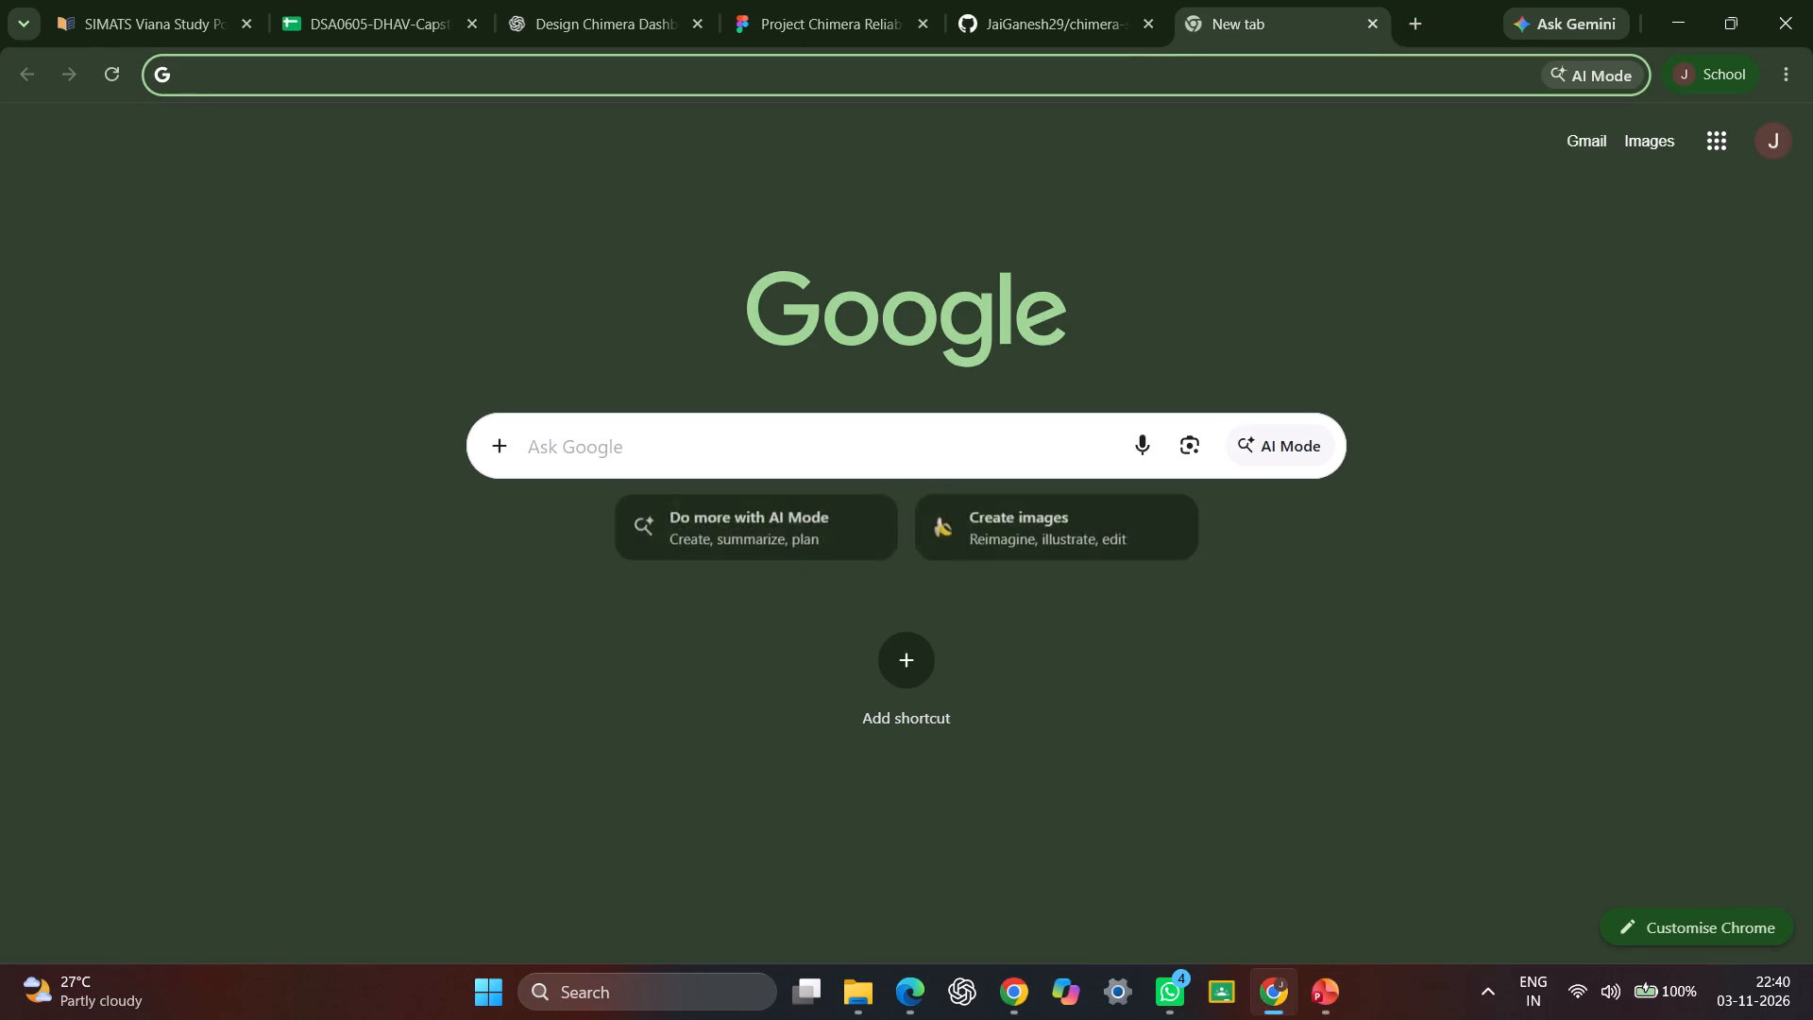
pyautogui.click(909, 426)
pyautogui.press('q')
pyautogui.press('r')
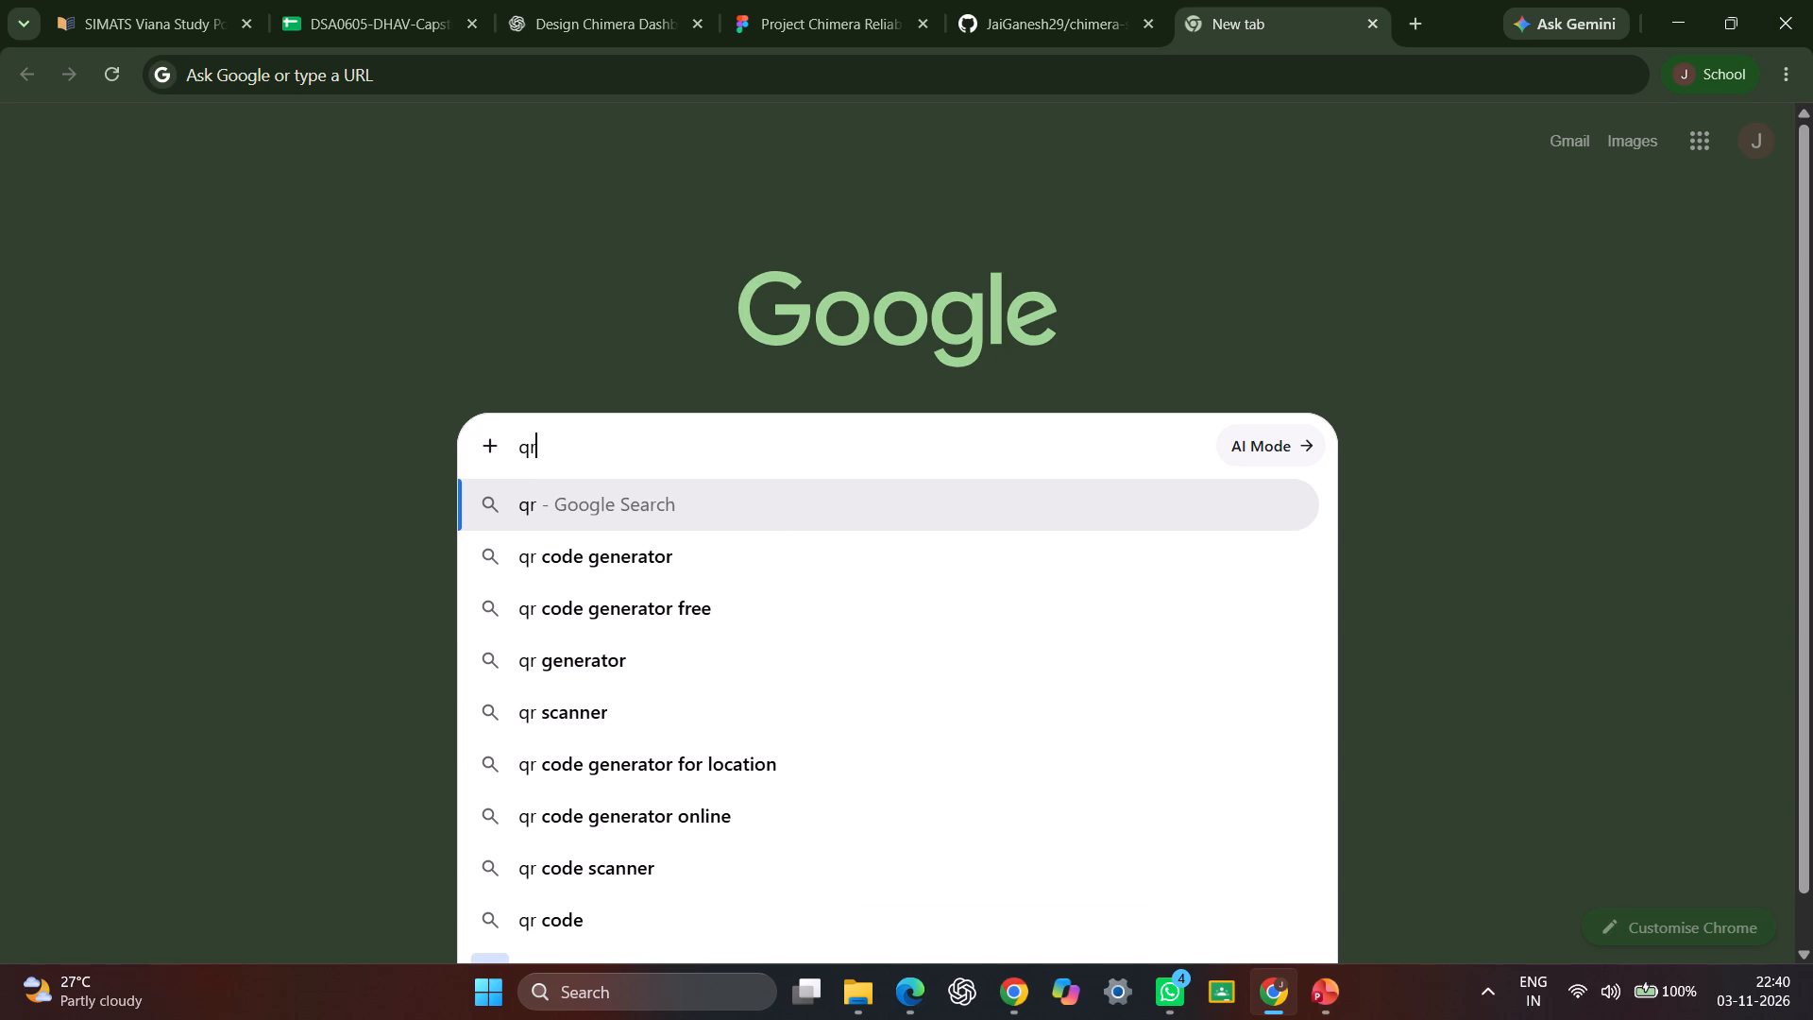
pyautogui.press('BackSpace')
pyautogui.press('BackSpace')
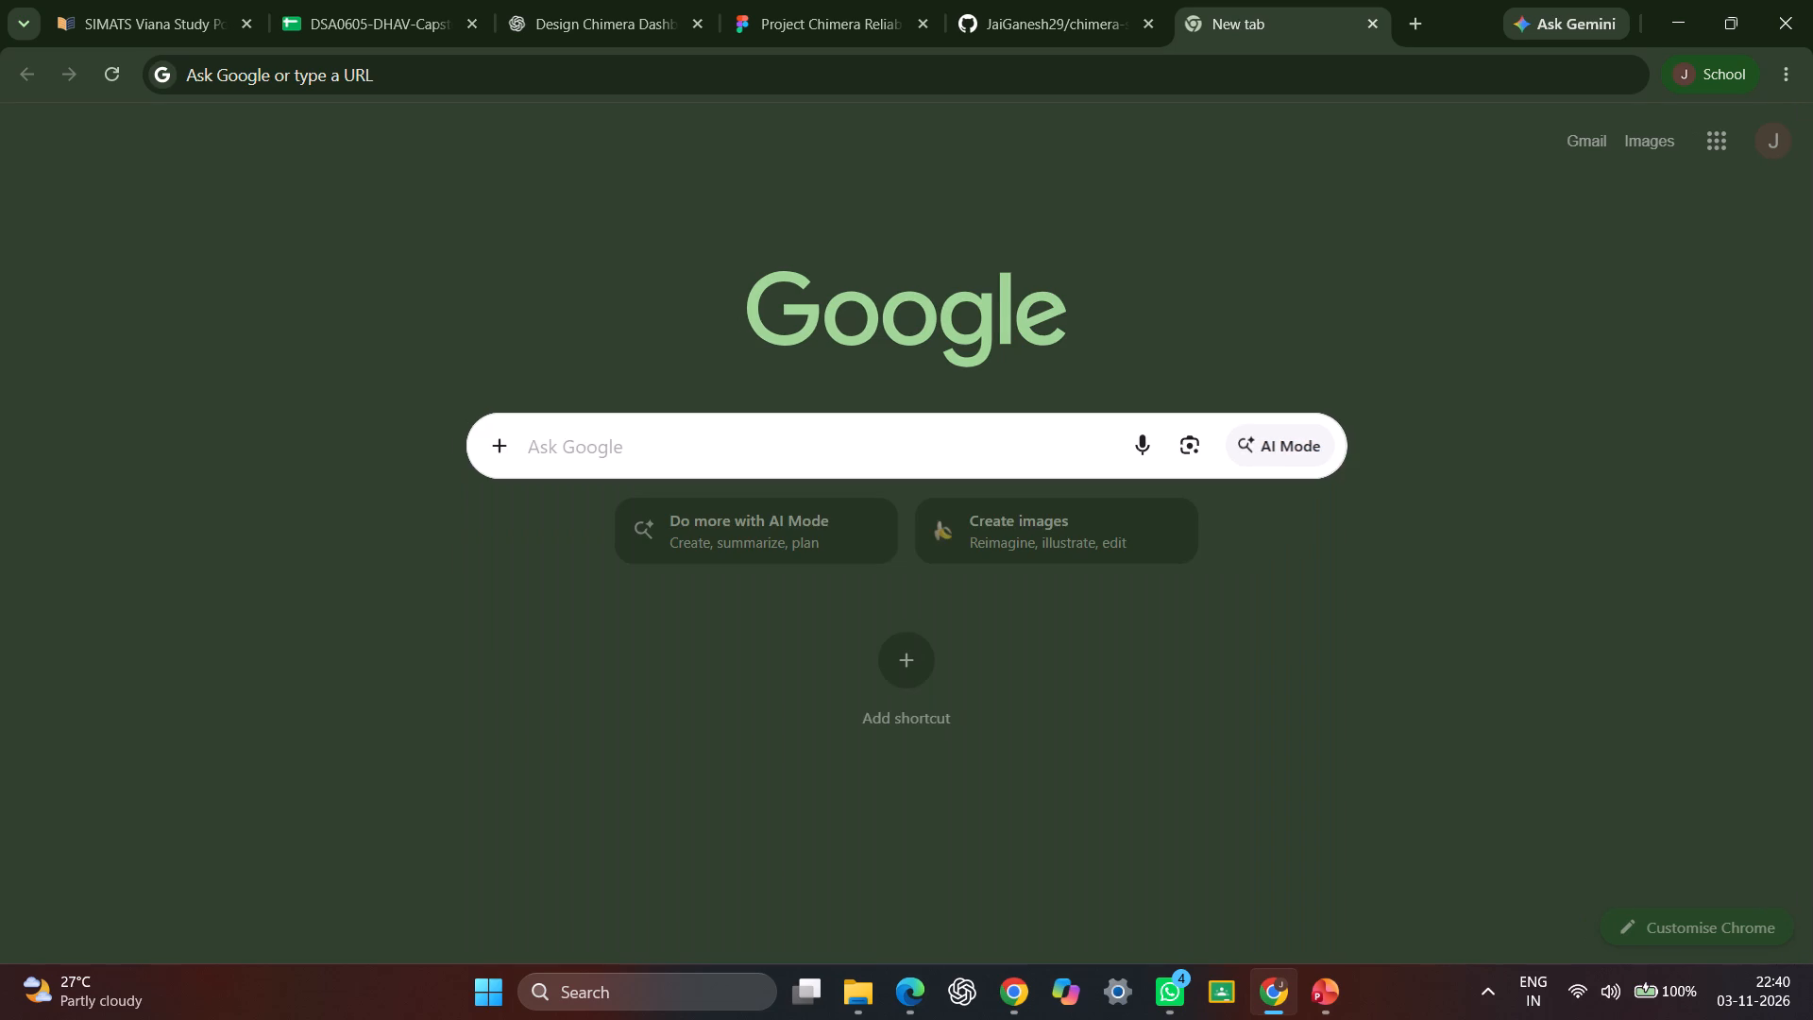
pyautogui.write('qr maker')
pyautogui.press('Return')
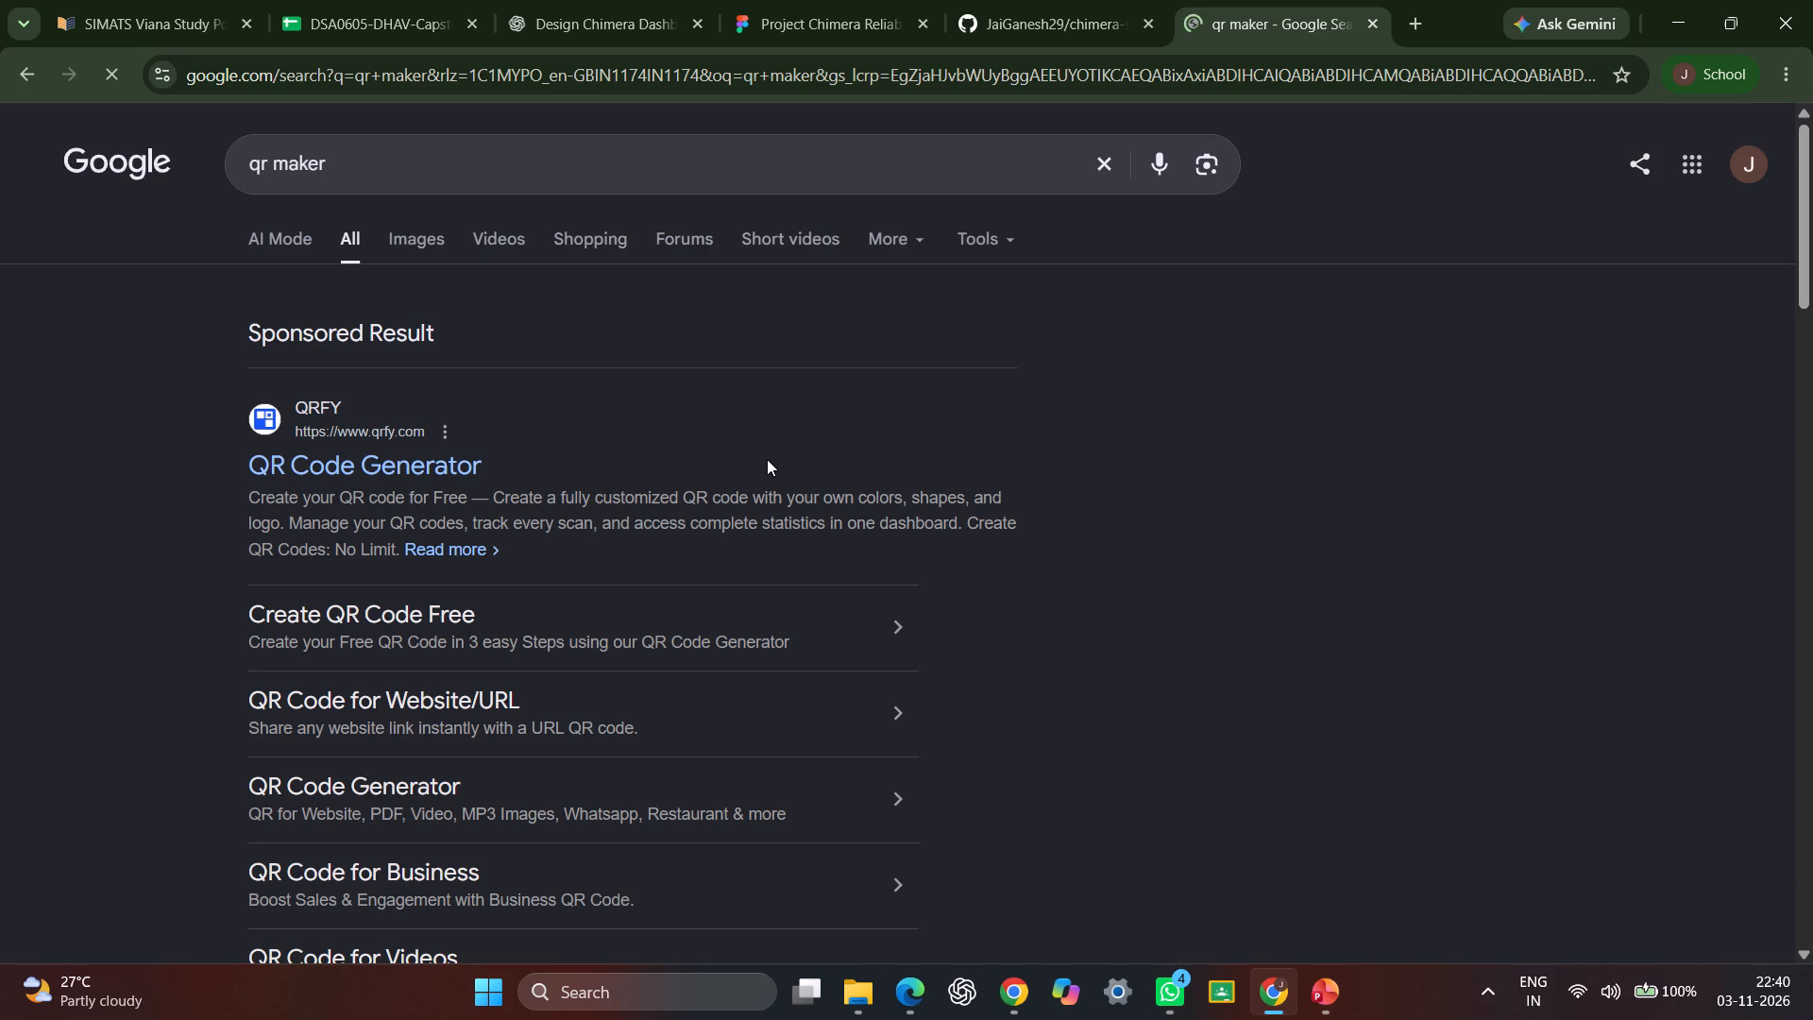
pyautogui.click(324, 472)
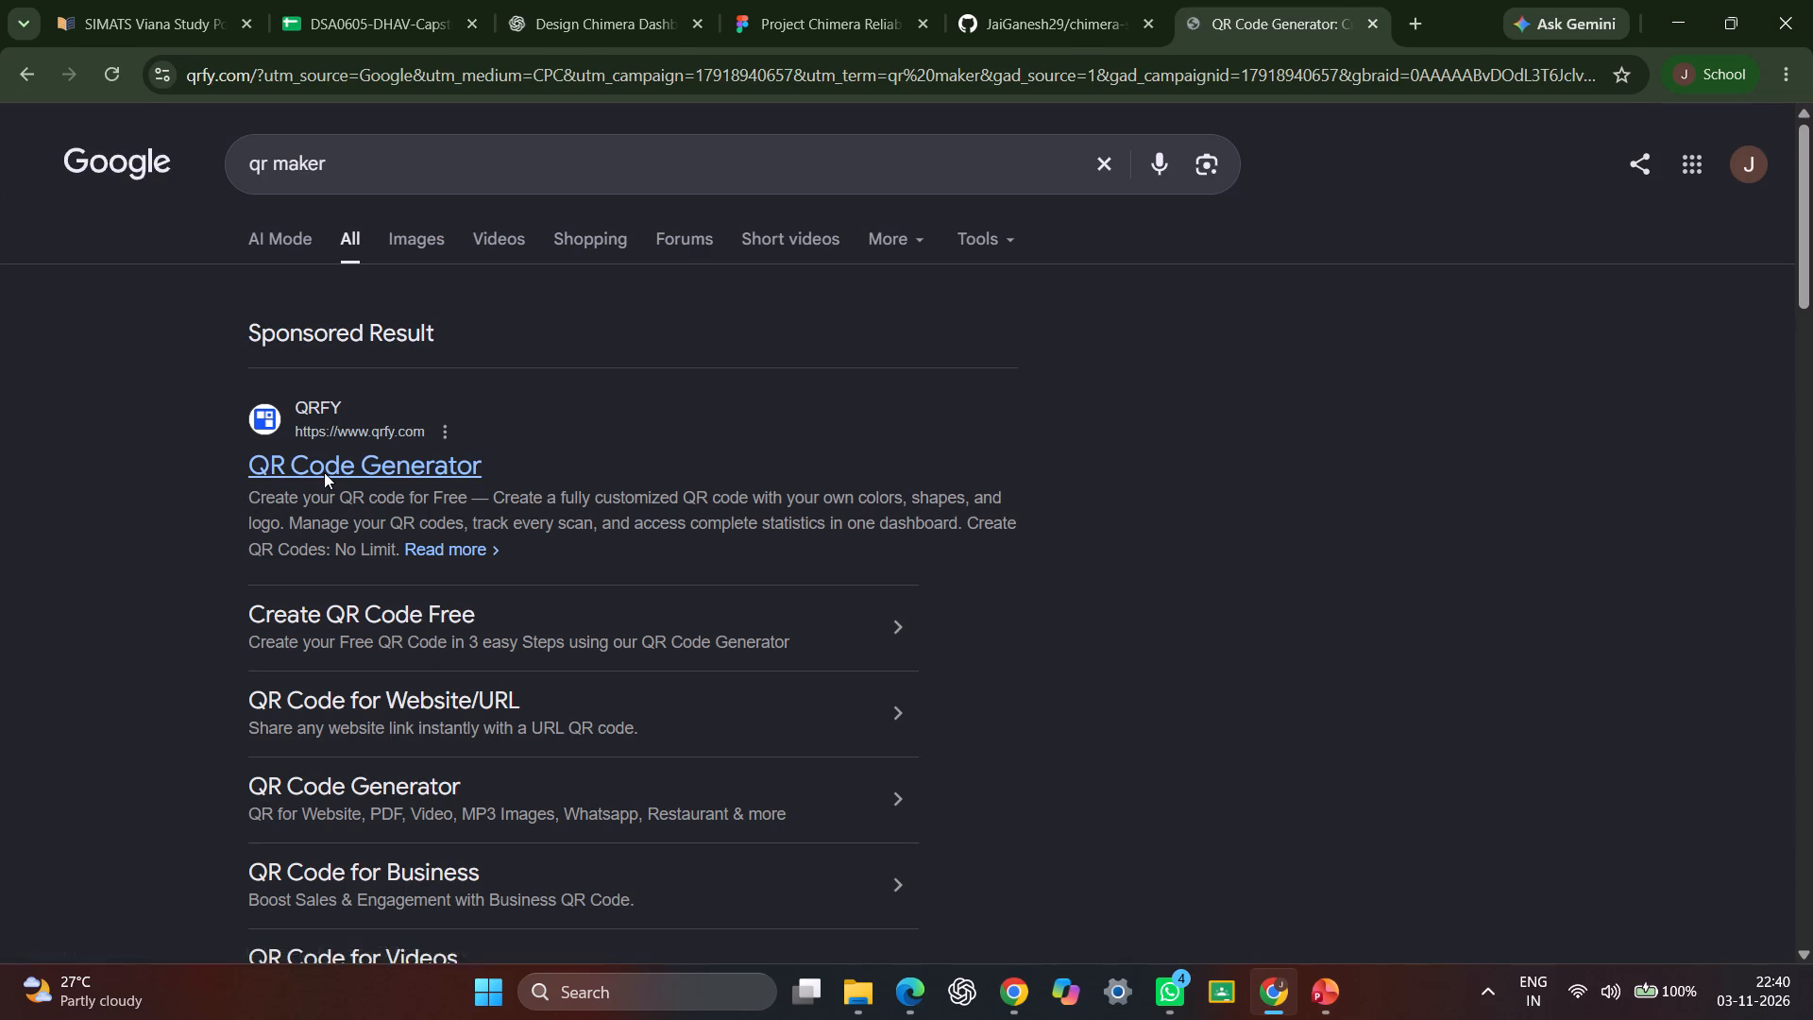
# Start on a website QR code in the QRFY generator and open its Shape design options.
pyautogui.click(636, 607)
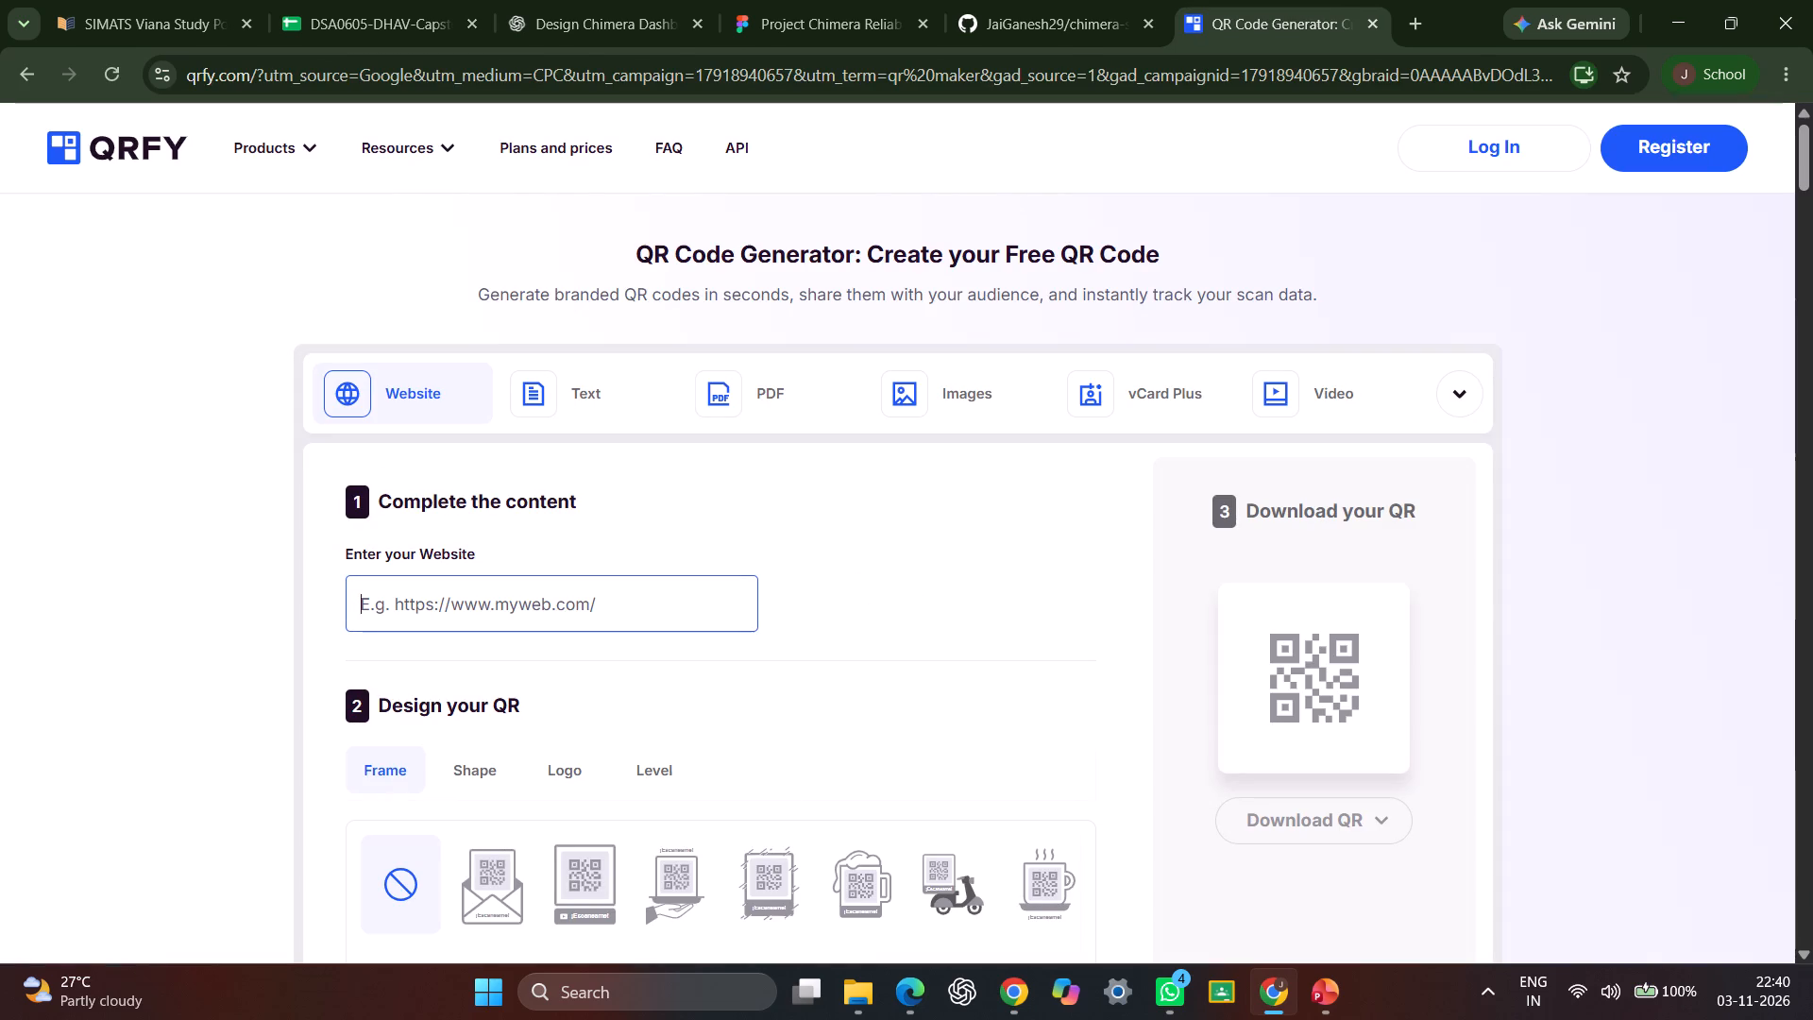
pyautogui.scroll(-1, 1071, 893)
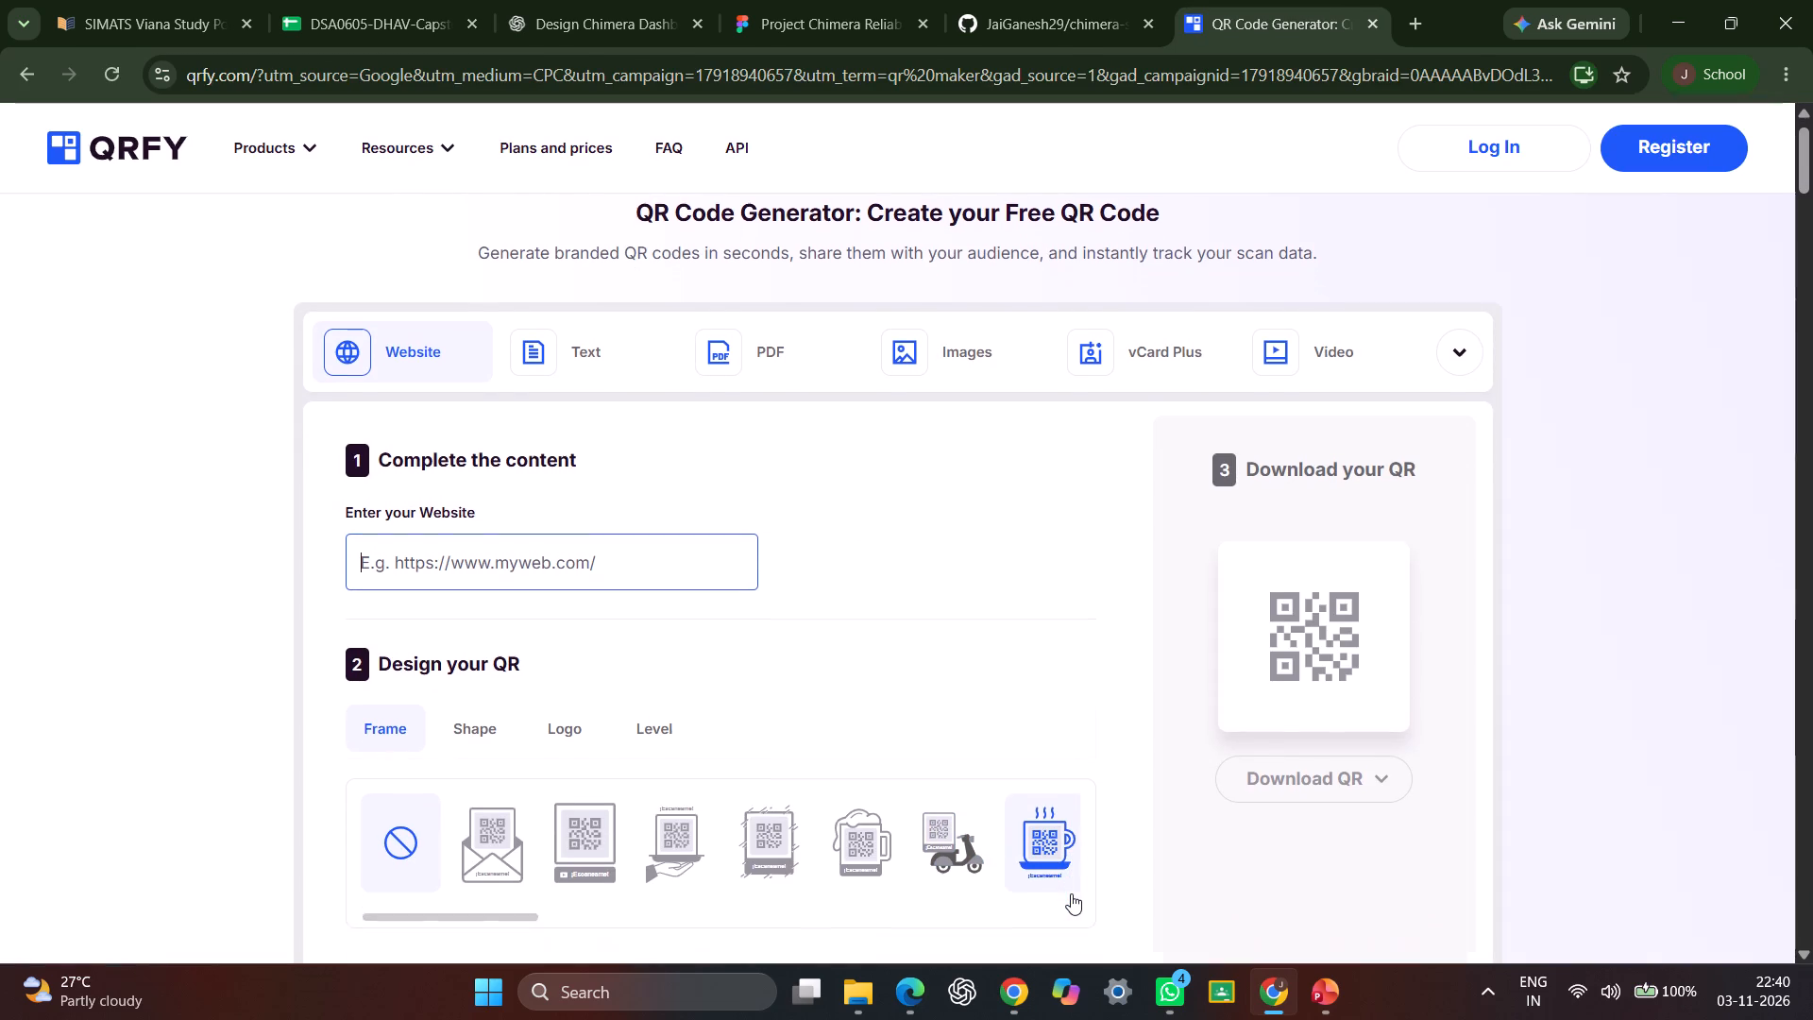
pyautogui.scroll(-1, 1071, 893)
pyautogui.click(454, 700)
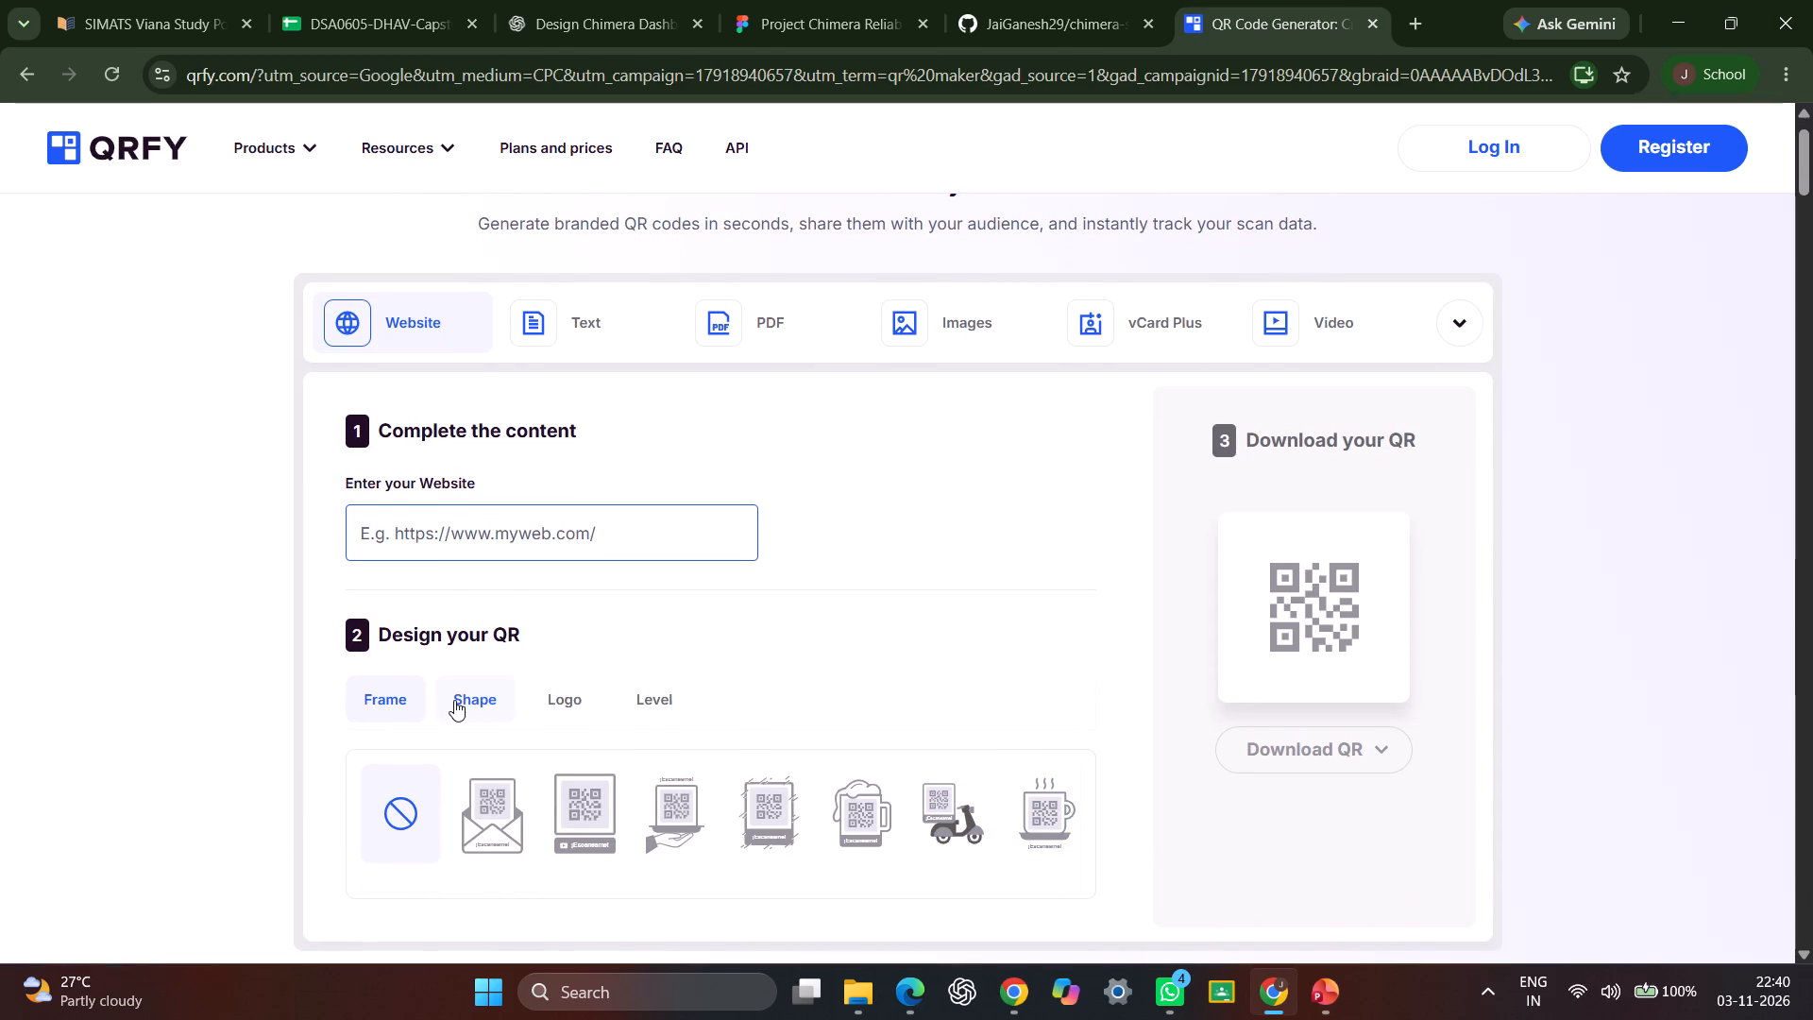
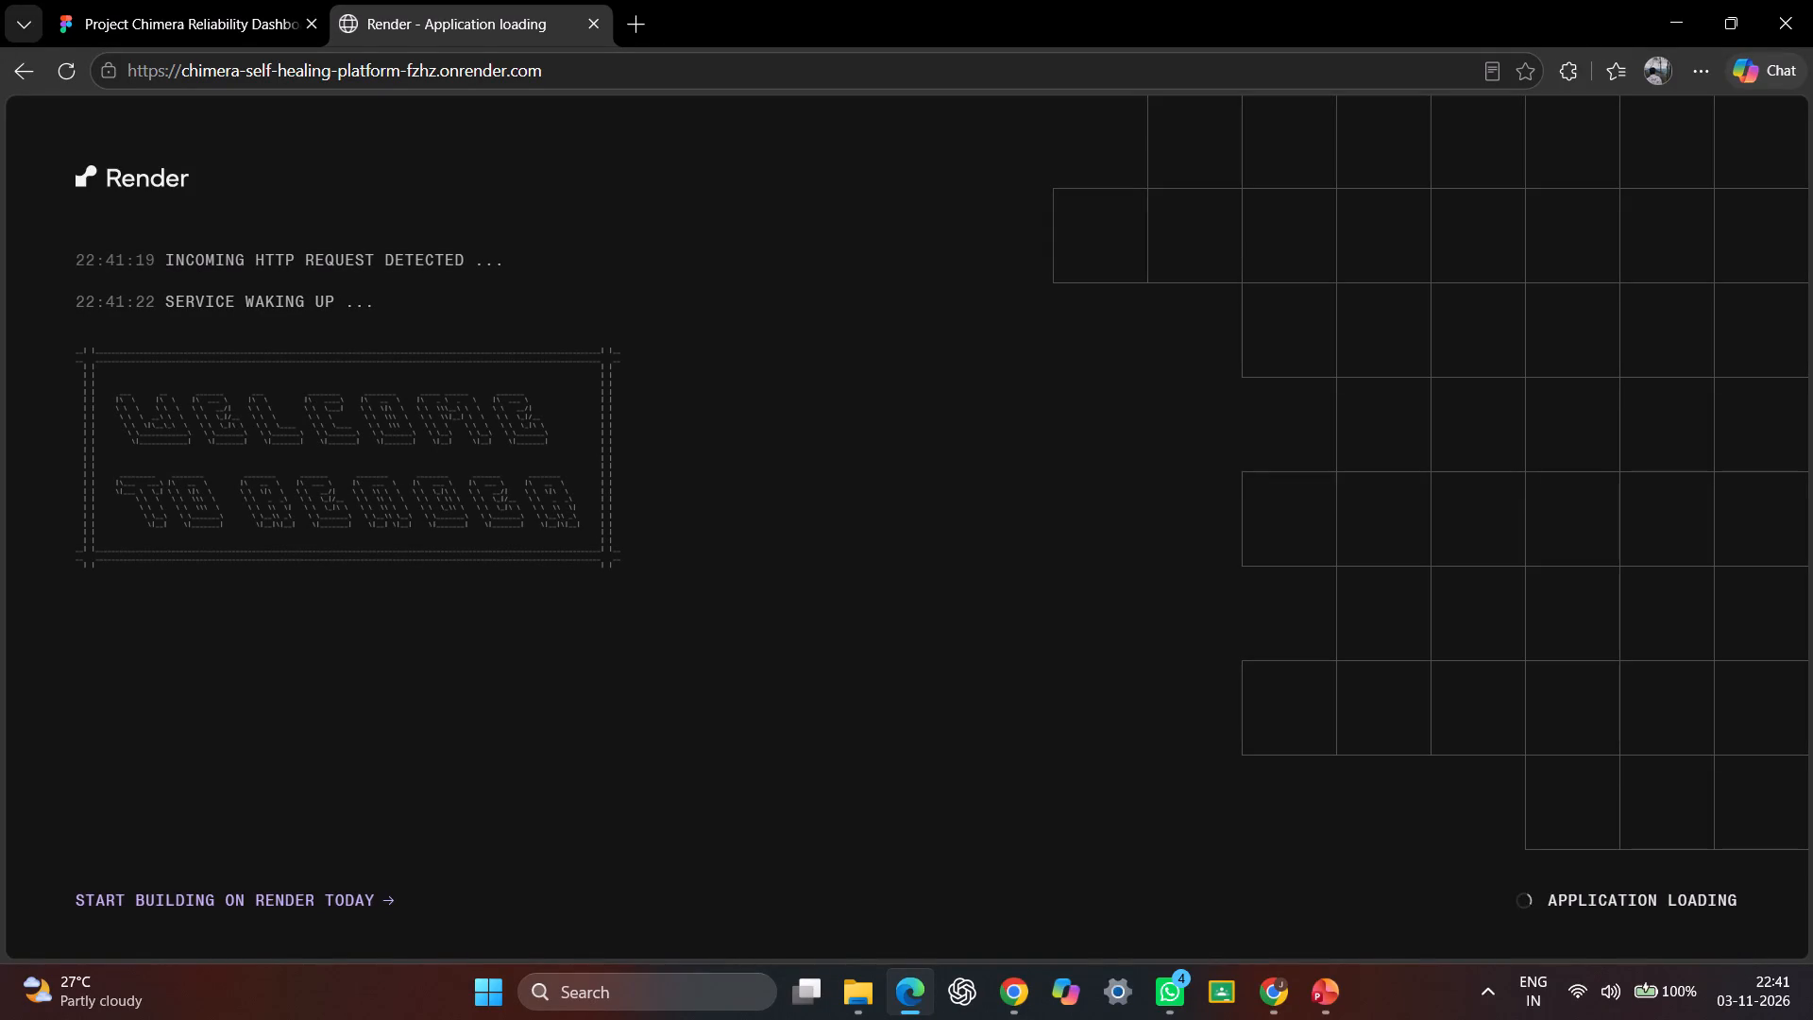
pyautogui.click(680, 66)
pyautogui.click(680, 66)
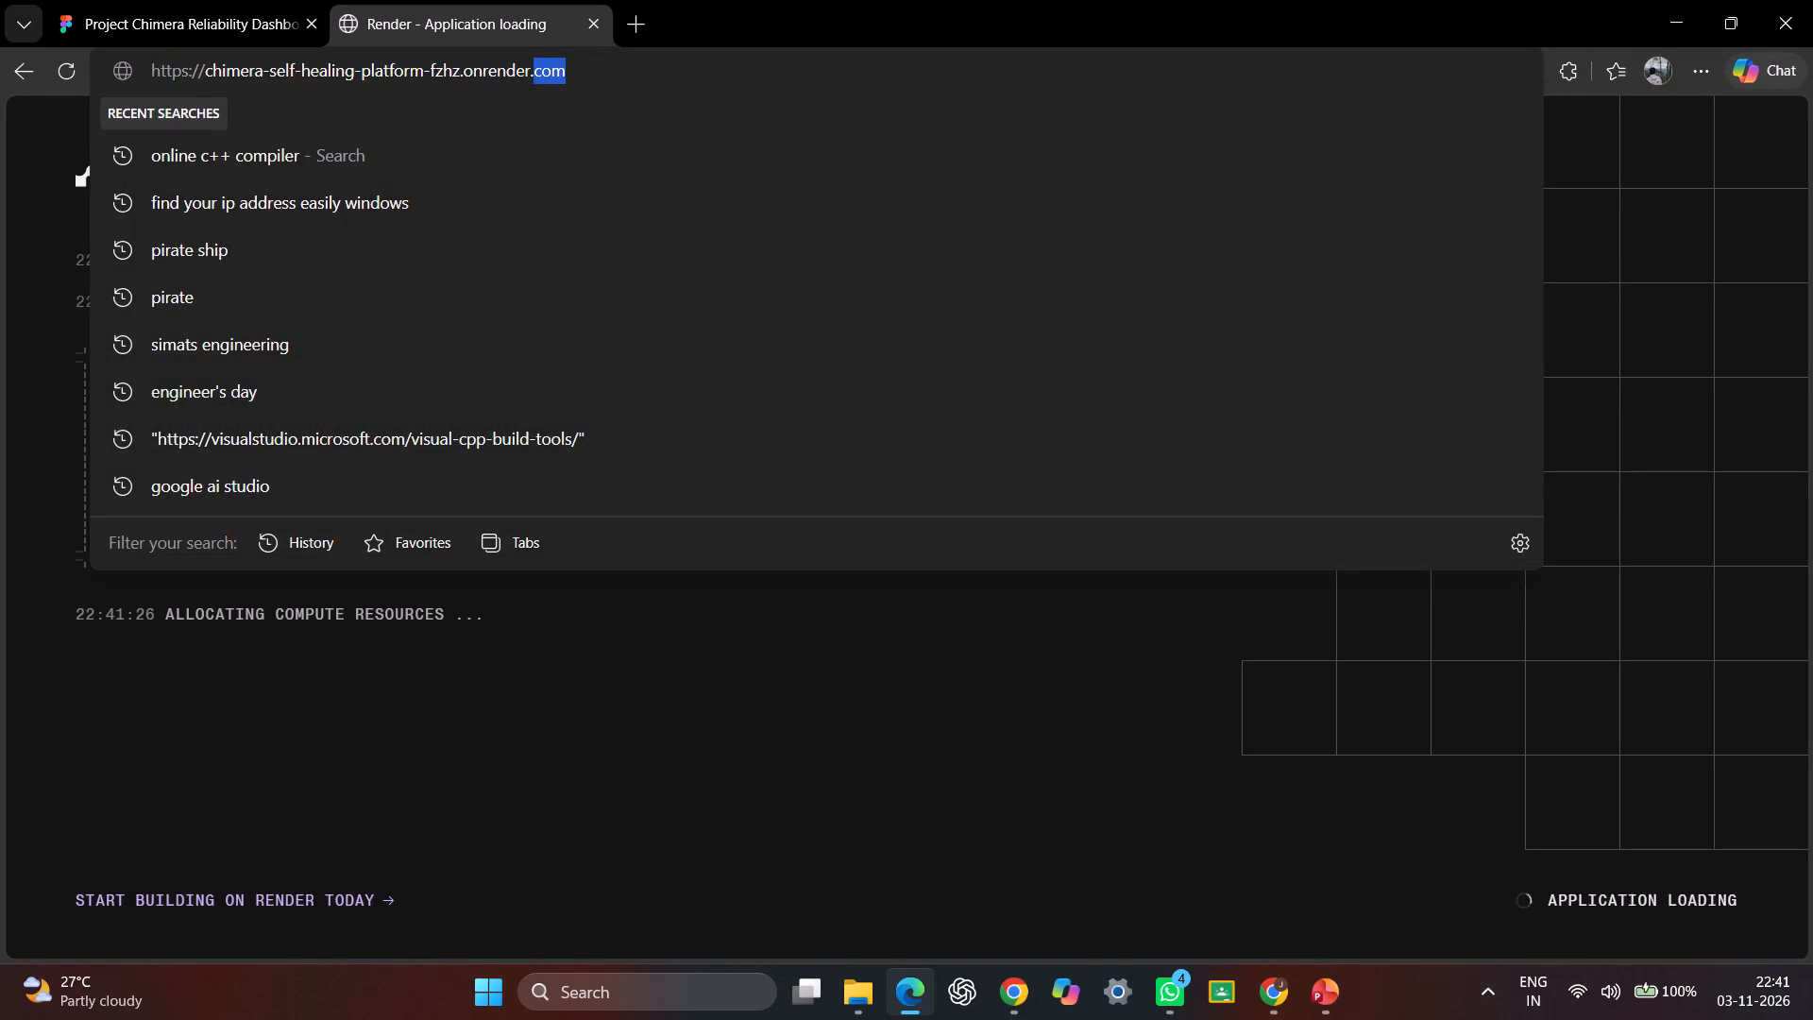
pyautogui.hotkey('ctrl', 'a')
pyautogui.hotkey('ctrl', 'c')
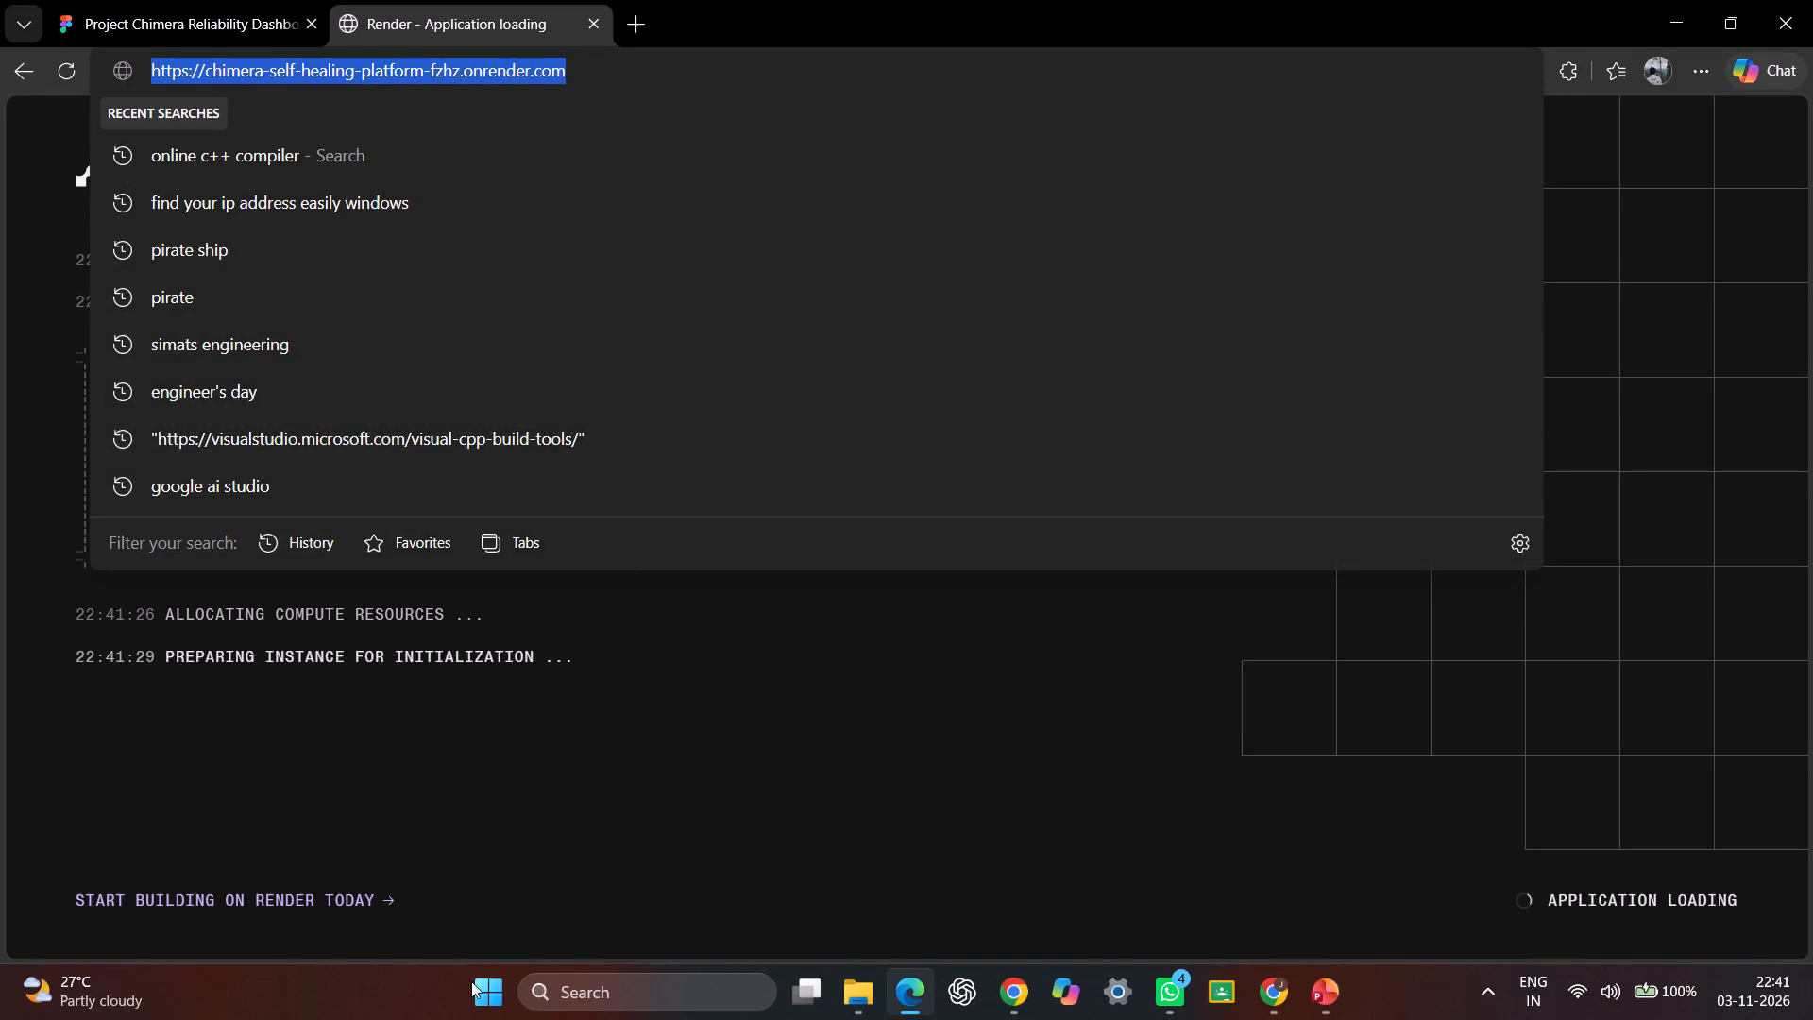
pyautogui.click(1005, 987)
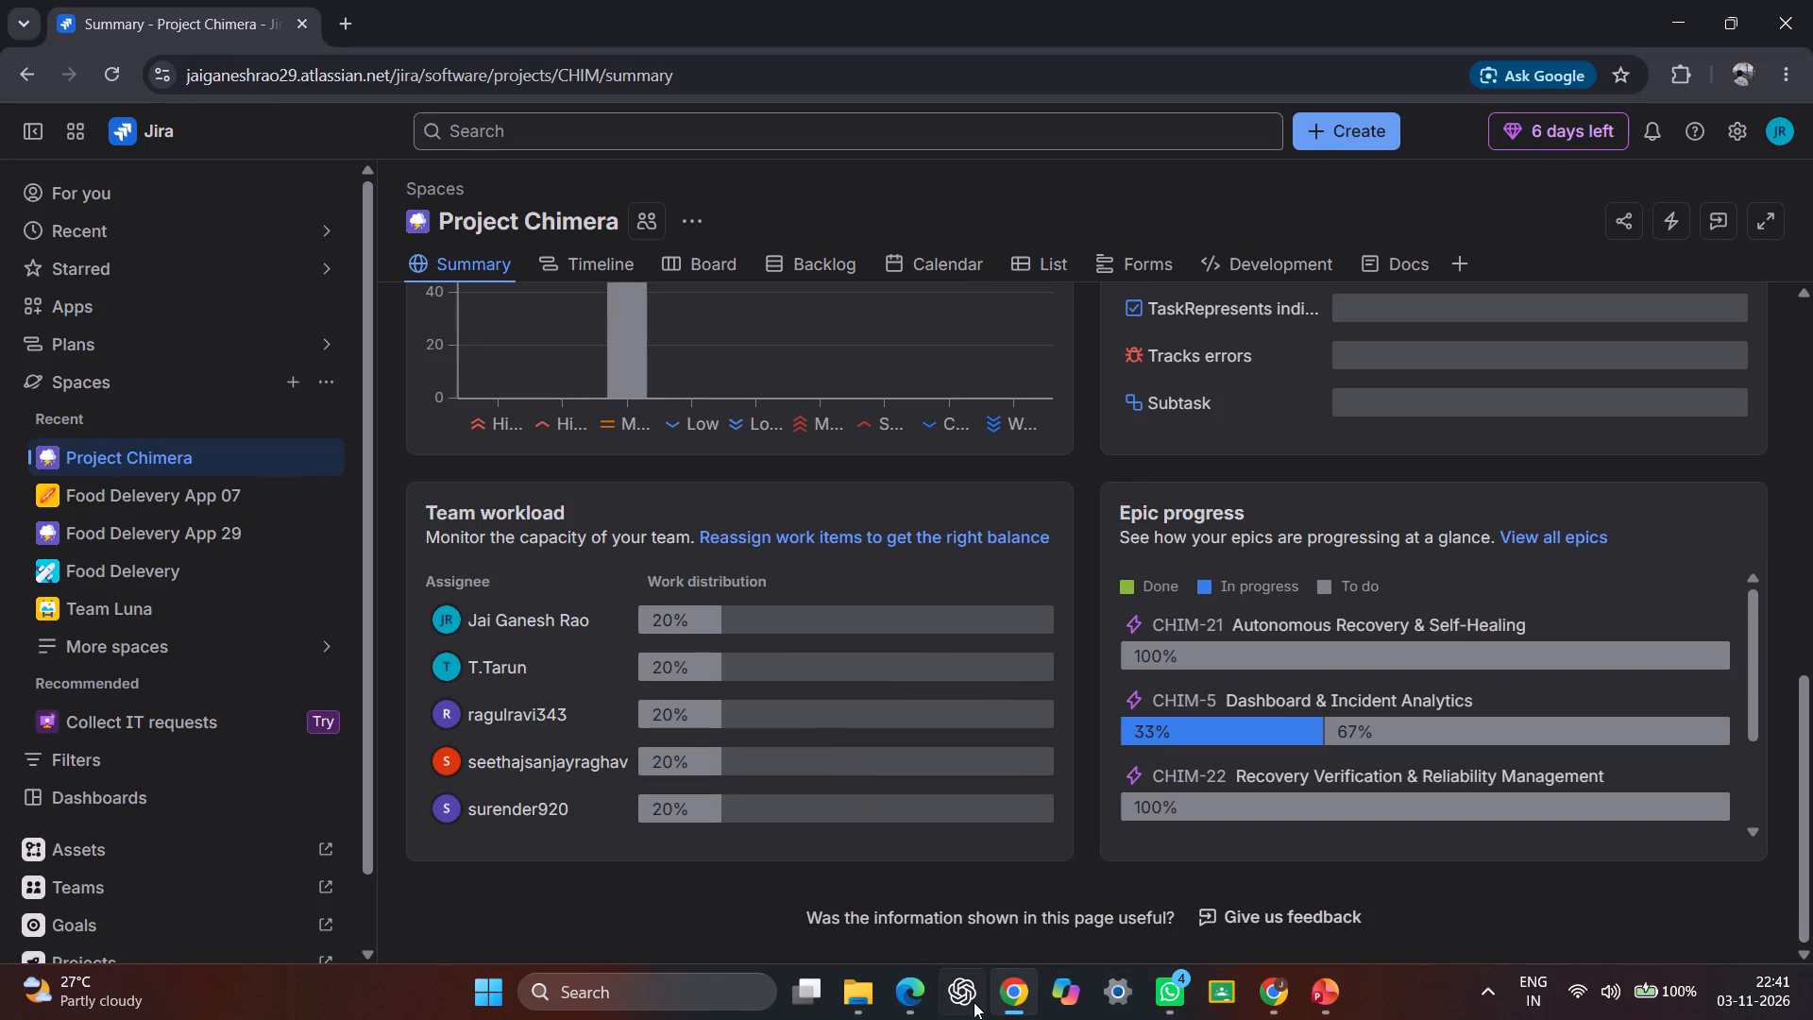
pyautogui.click(1262, 1011)
pyautogui.click(555, 522)
pyautogui.hotkey('ctrl', 'v')
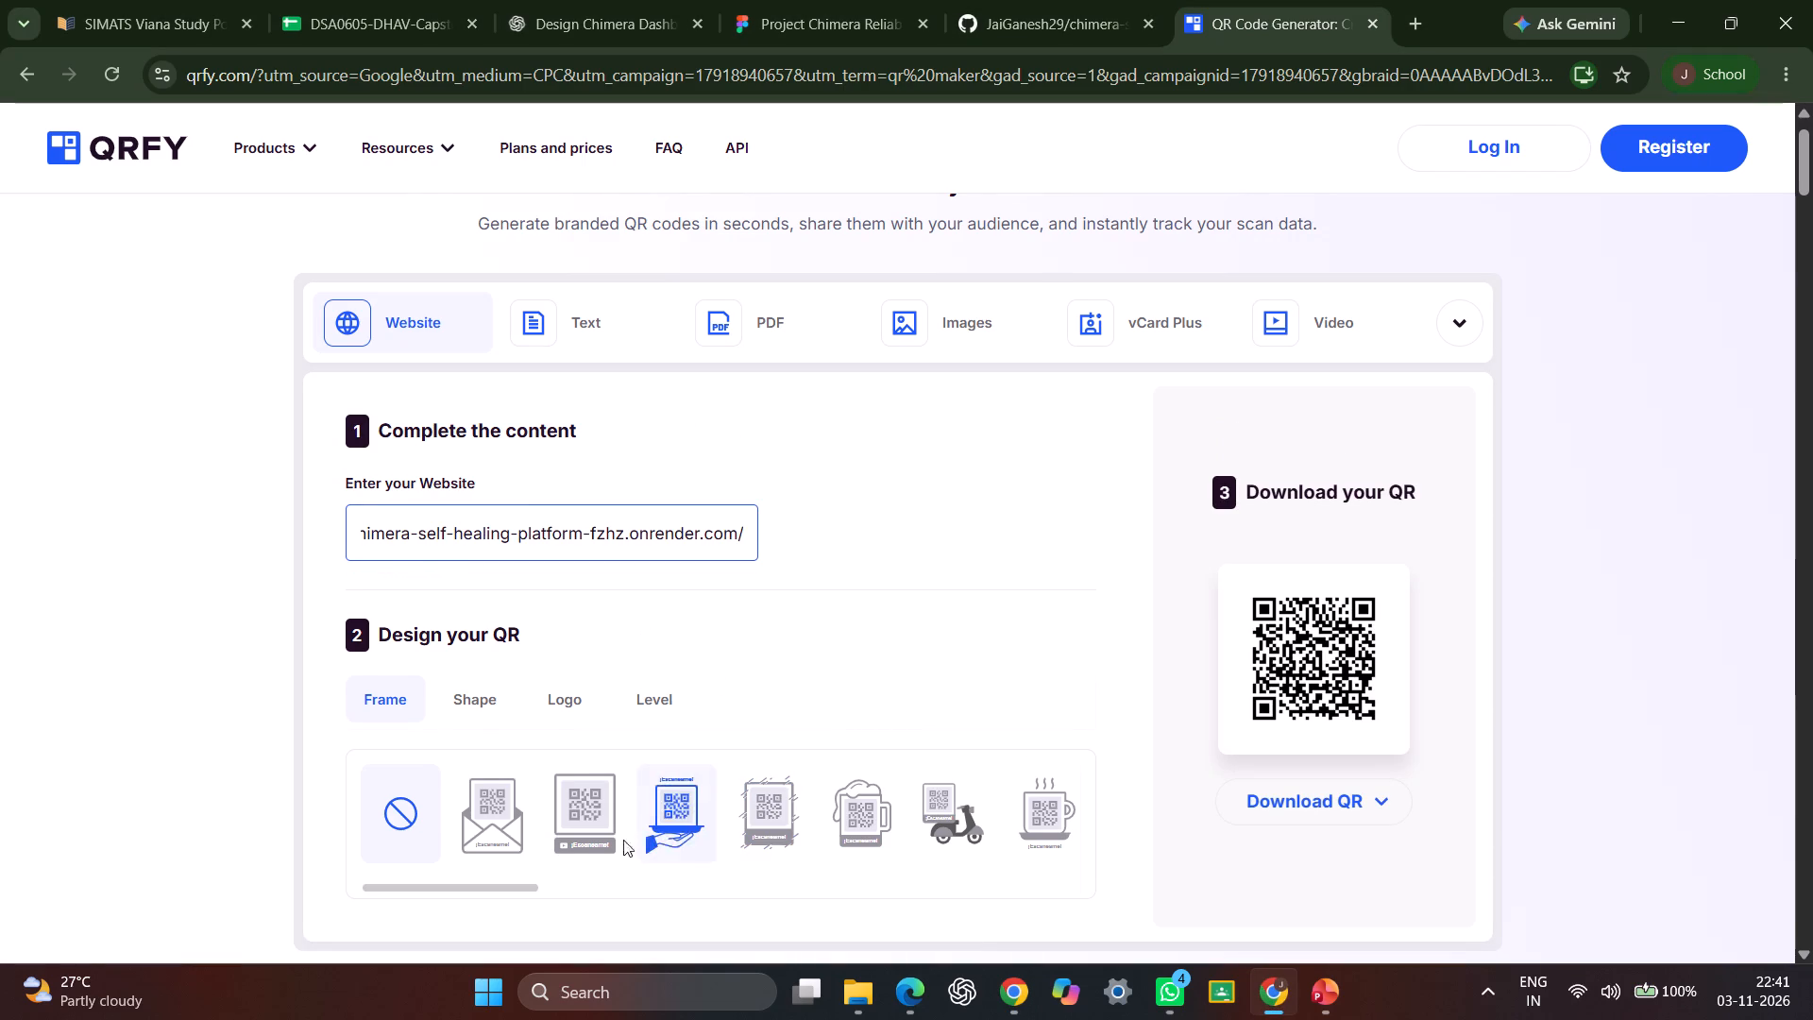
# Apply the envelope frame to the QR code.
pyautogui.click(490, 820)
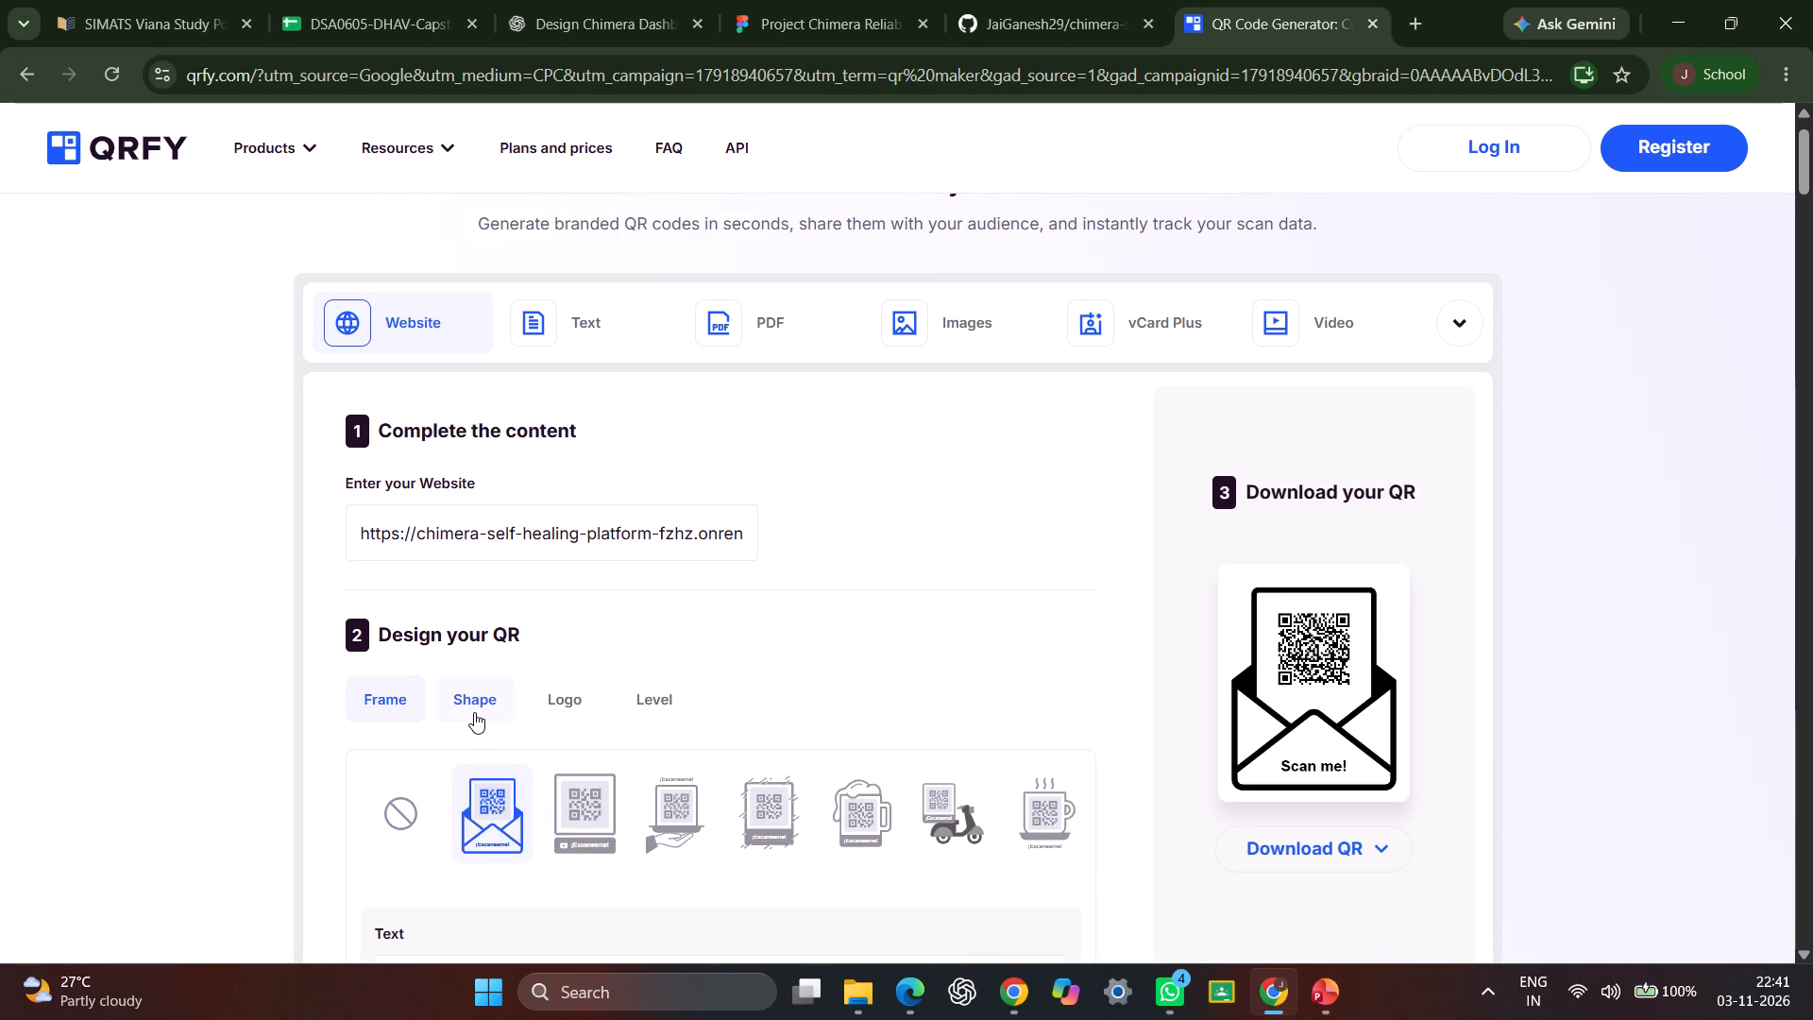
# Try several shape styles for the QR code and settle on the second style in the list.
pyautogui.click(474, 712)
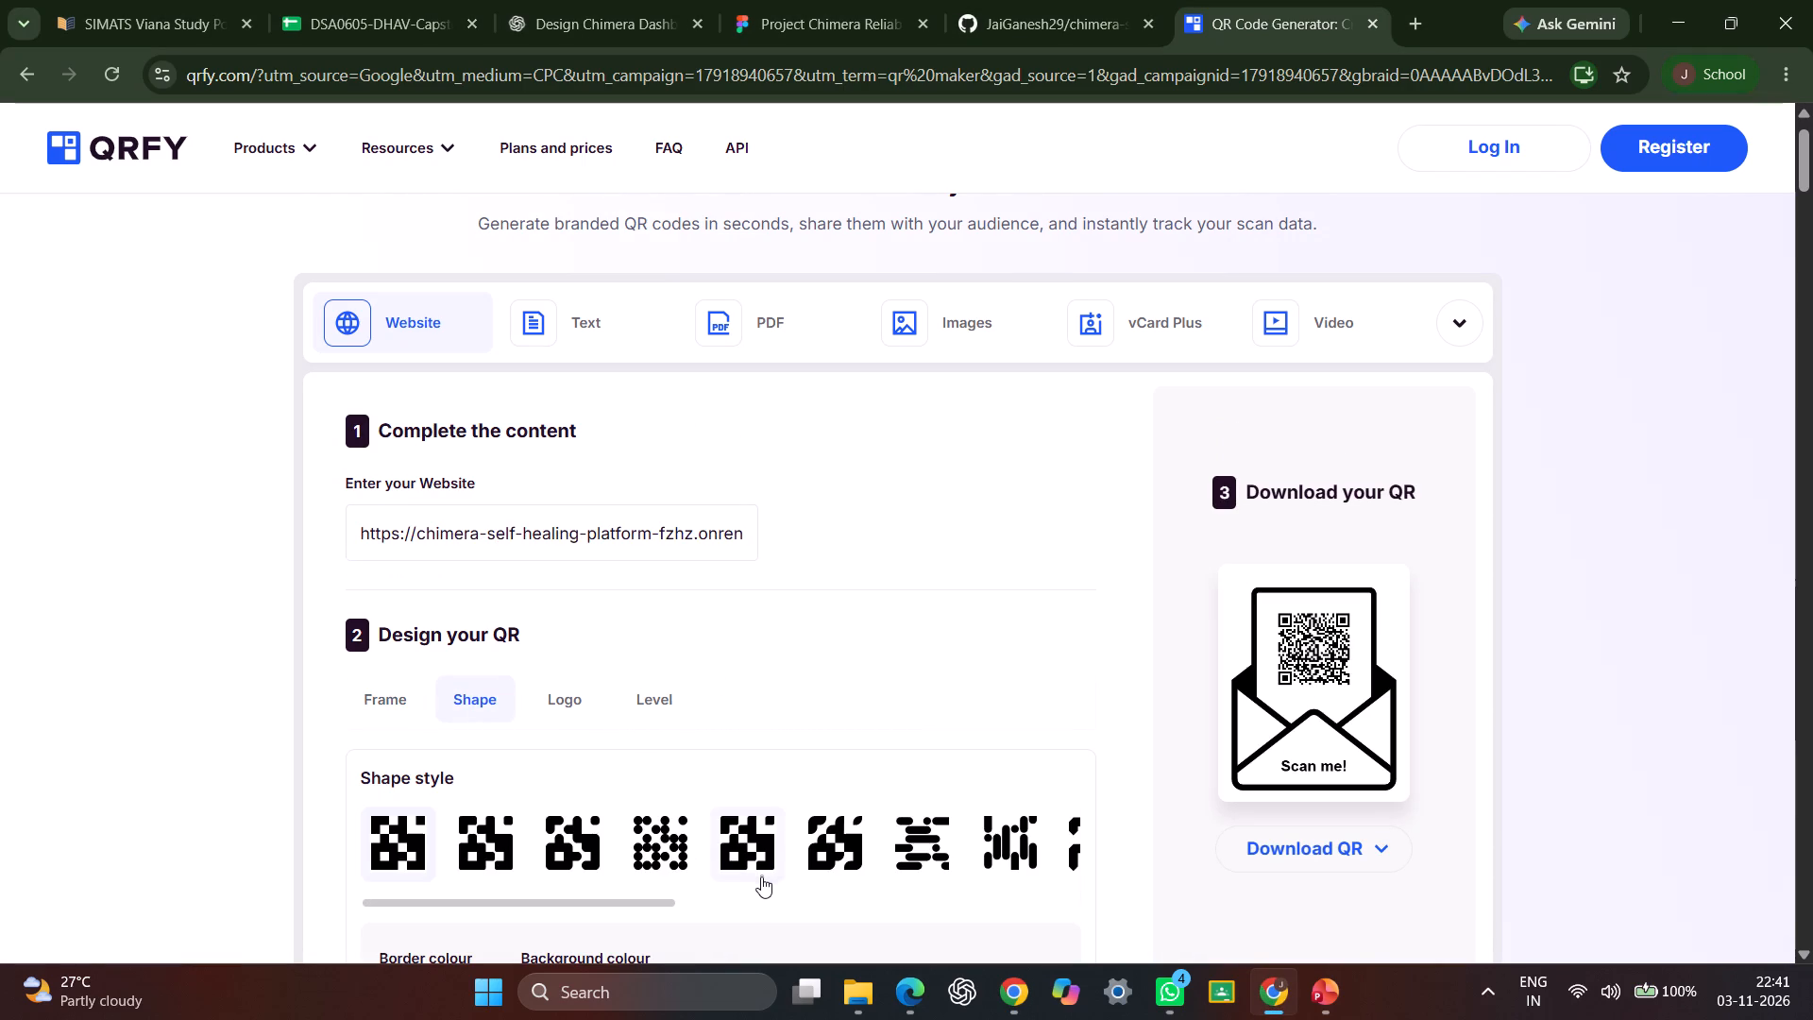
pyautogui.click(758, 866)
pyautogui.click(943, 846)
pyautogui.hscroll(-5, 828, 863)
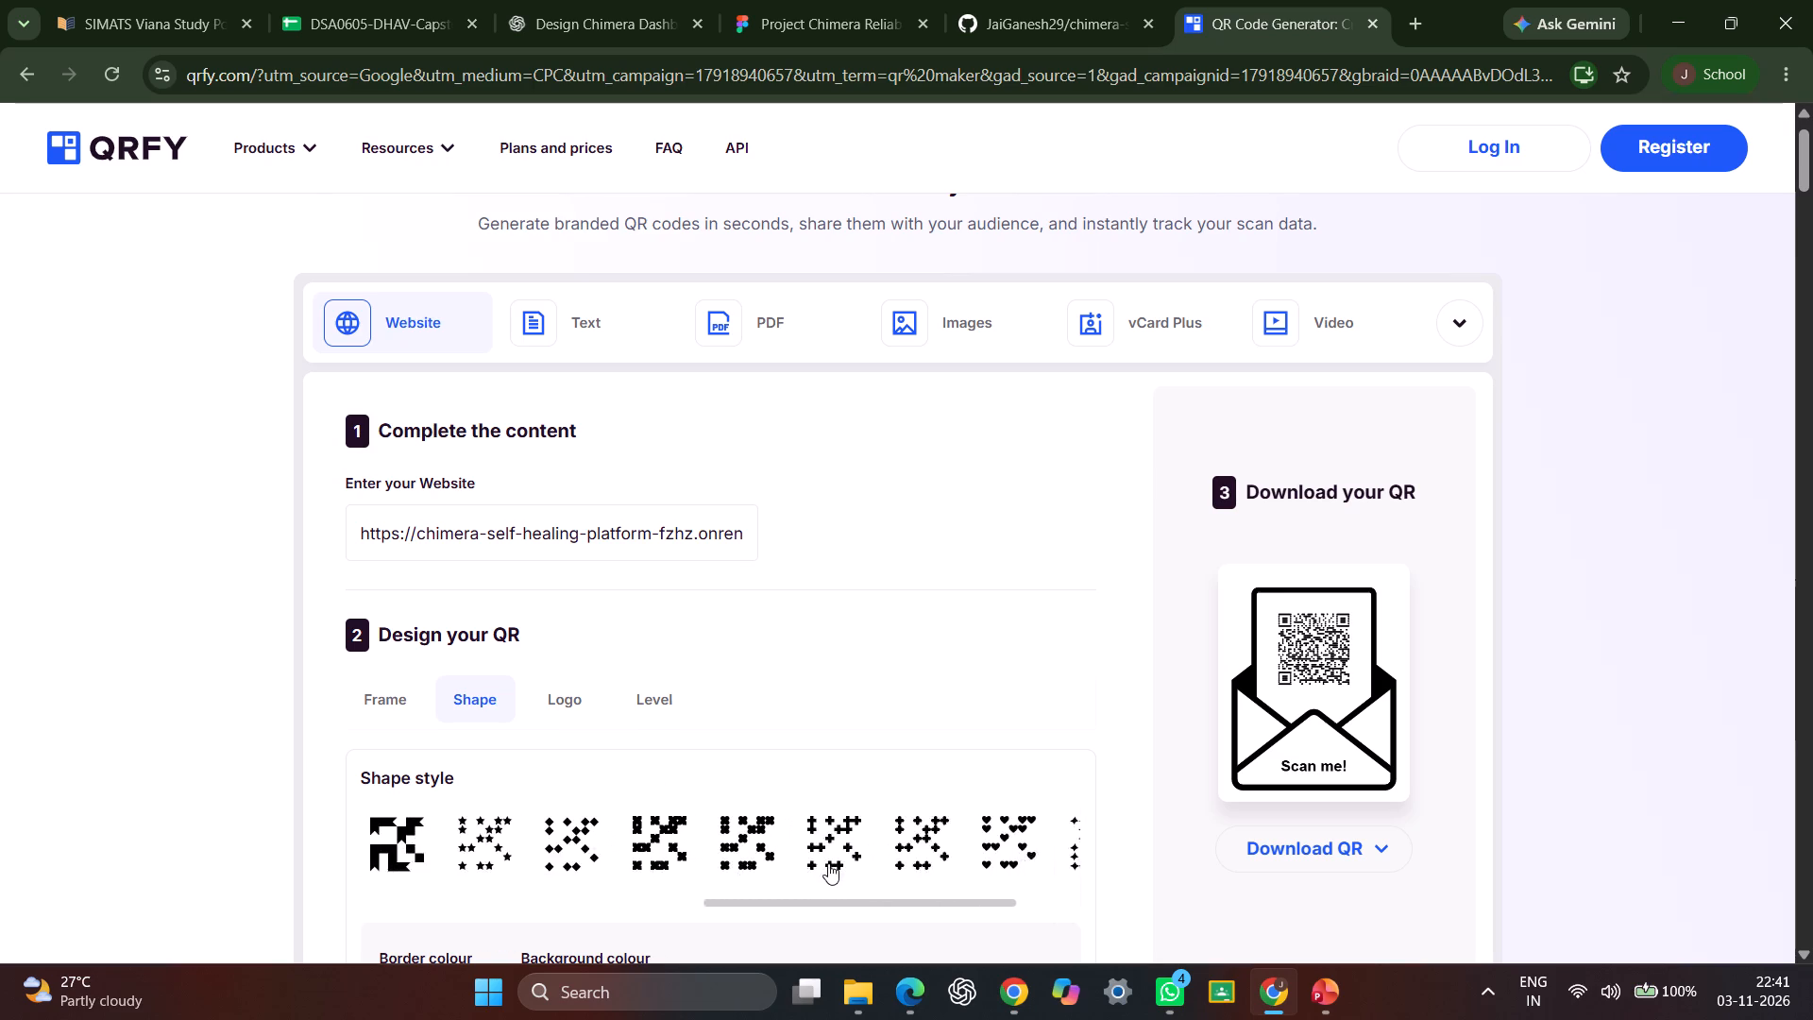
pyautogui.hscroll(-1, 828, 863)
pyautogui.click(980, 815)
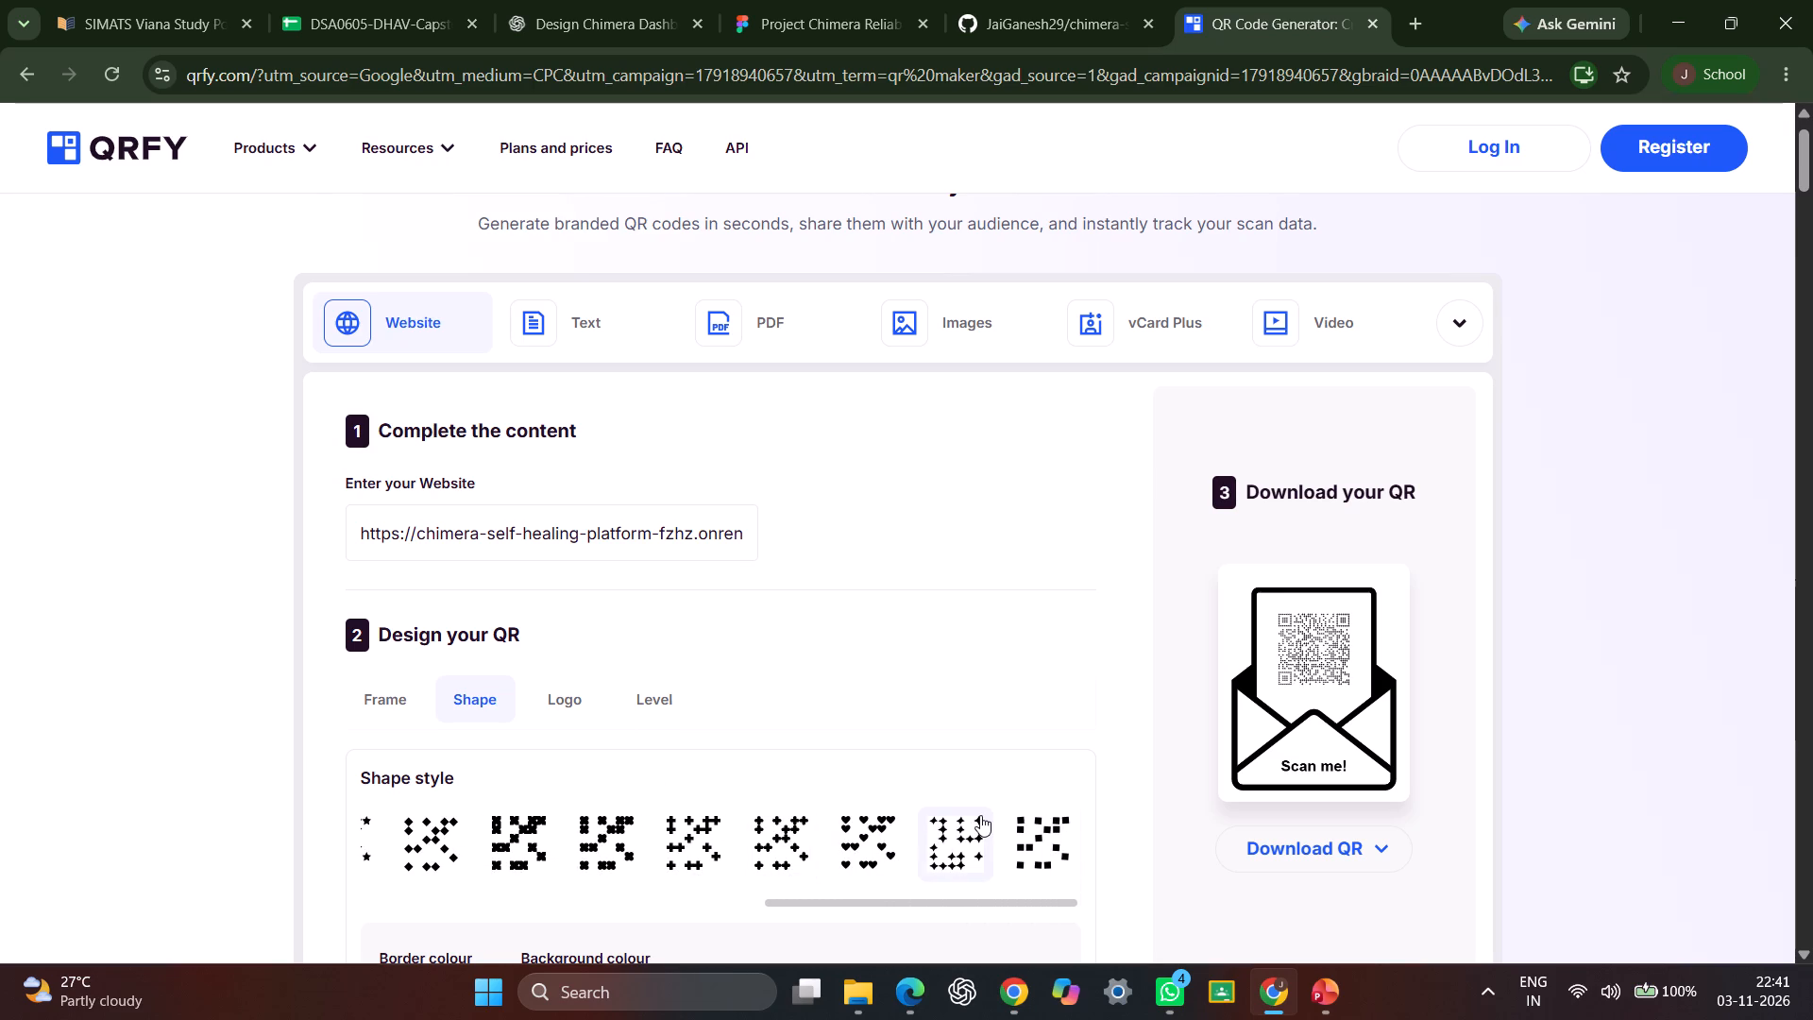
pyautogui.click(1039, 834)
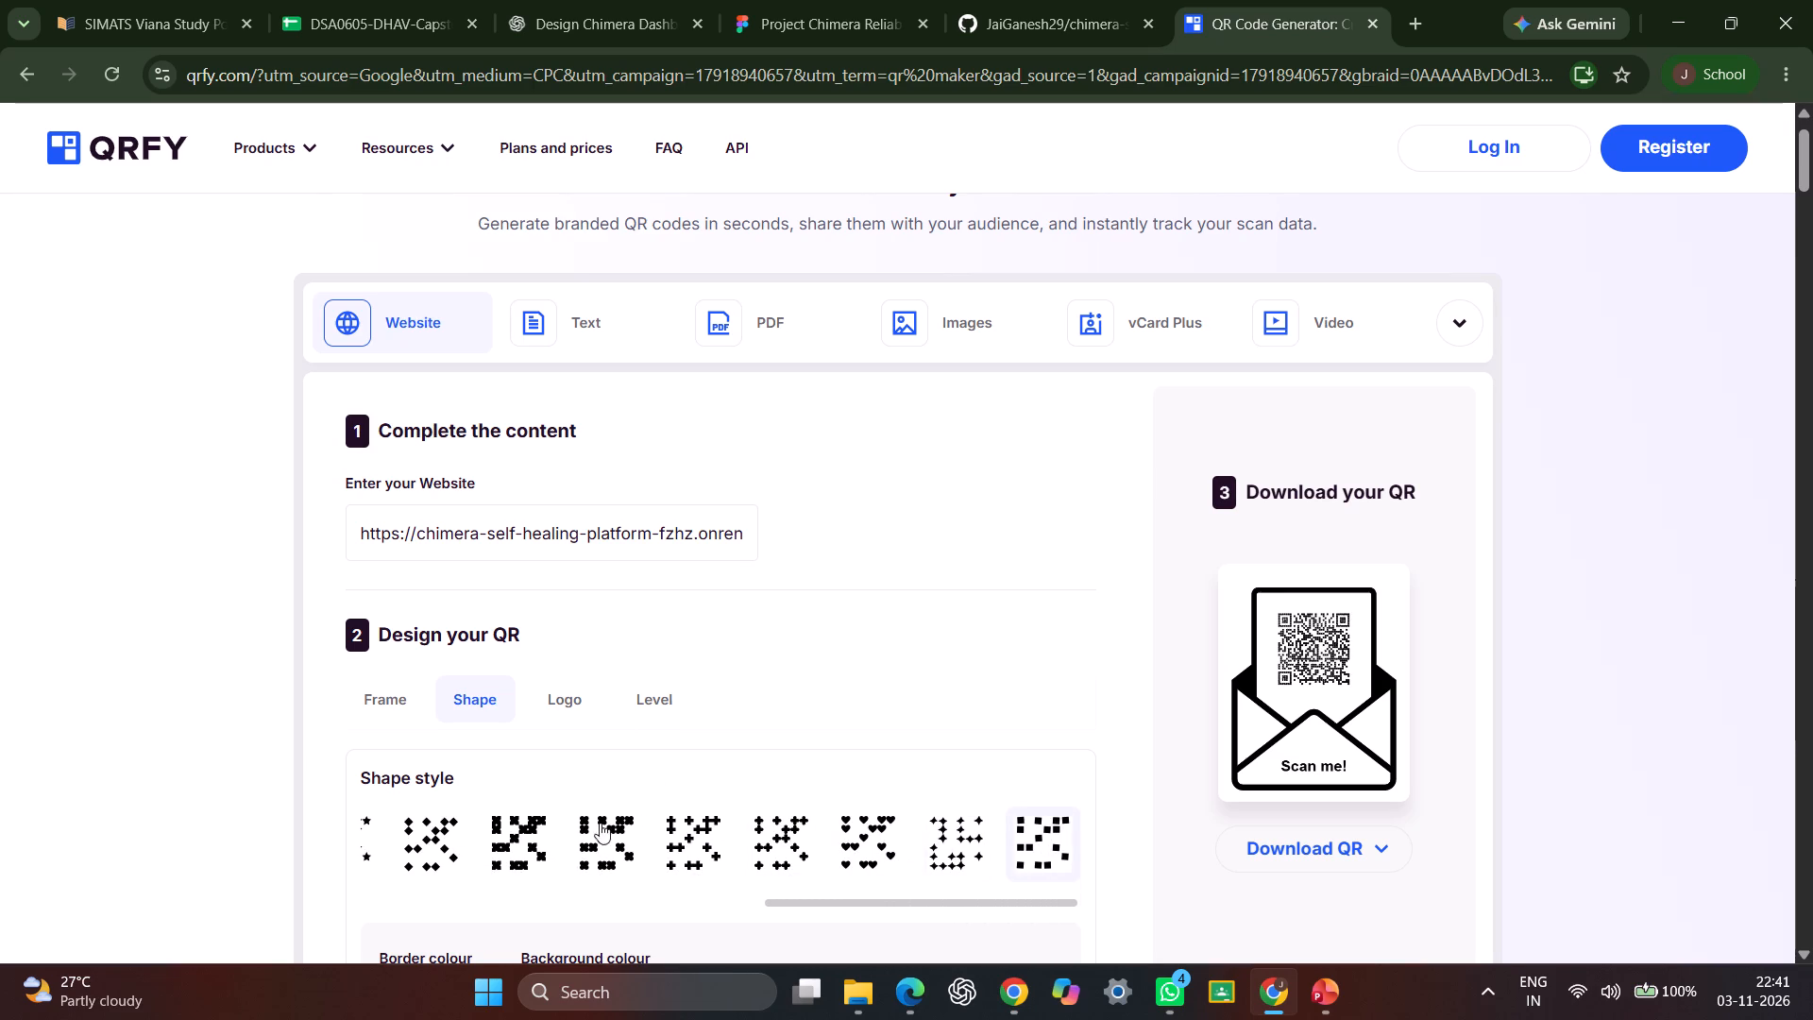
pyautogui.hscroll(7, 607, 814)
pyautogui.click(378, 844)
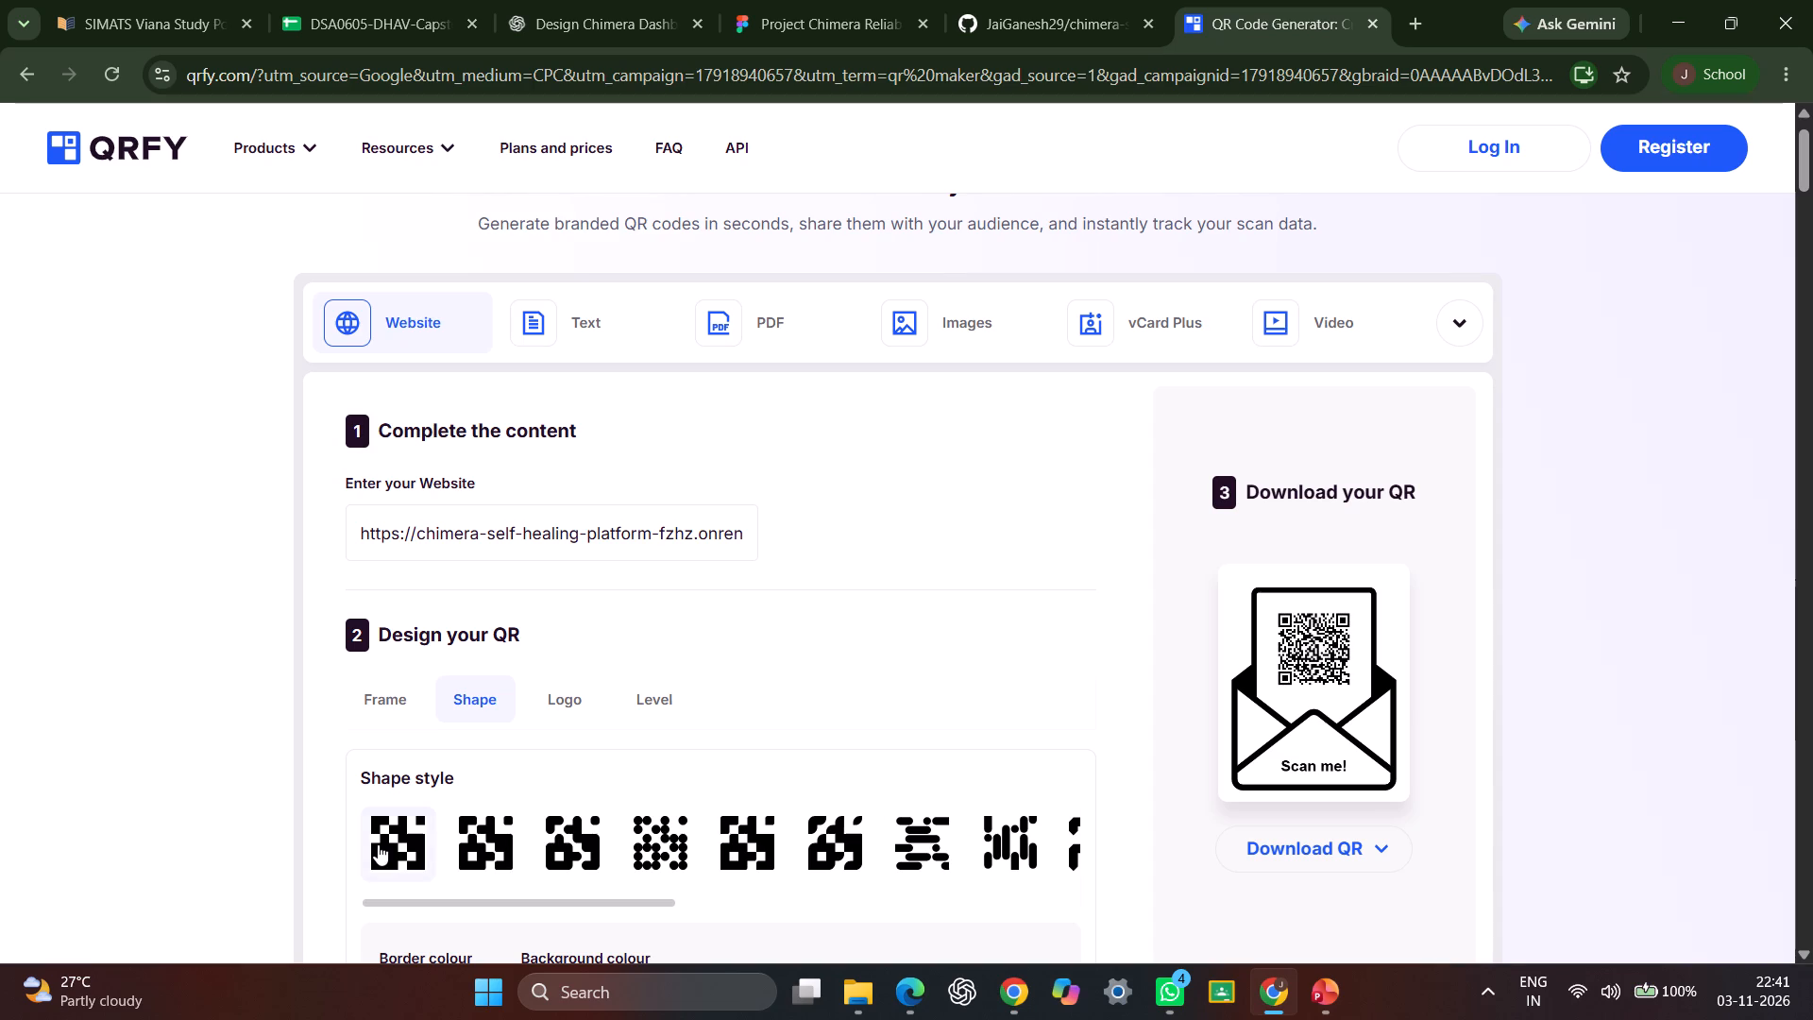
pyautogui.click(482, 842)
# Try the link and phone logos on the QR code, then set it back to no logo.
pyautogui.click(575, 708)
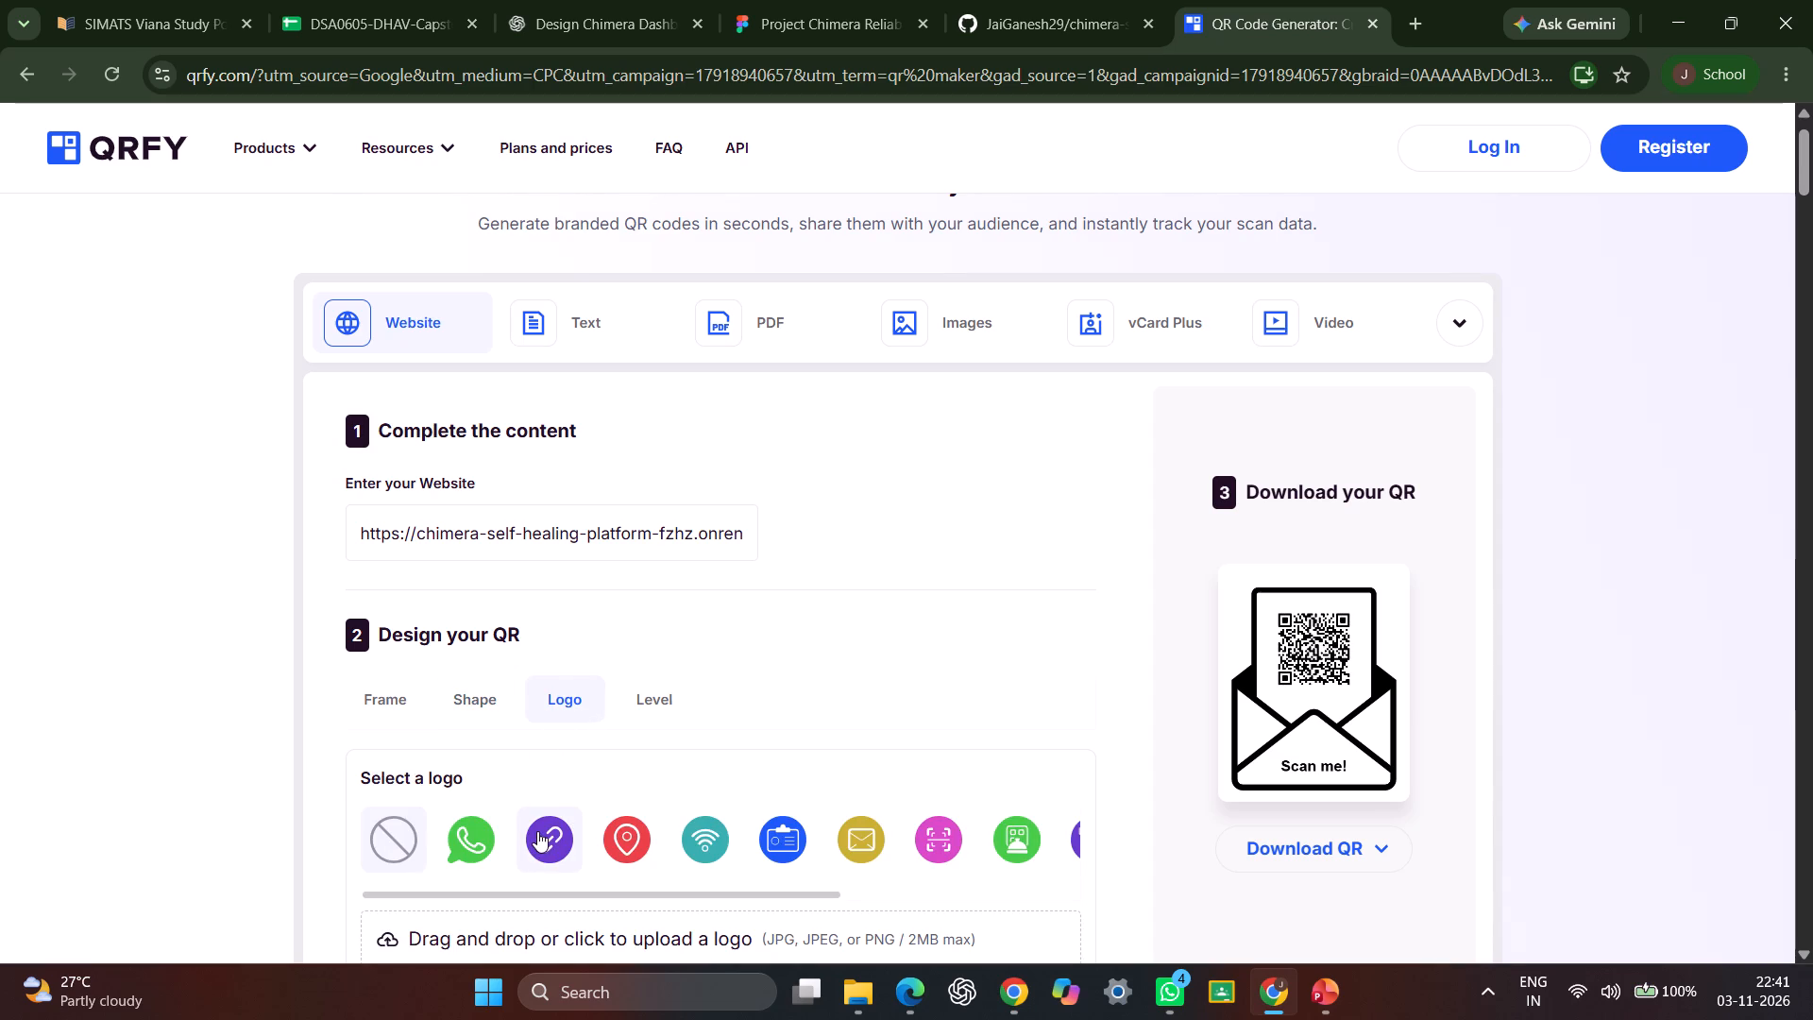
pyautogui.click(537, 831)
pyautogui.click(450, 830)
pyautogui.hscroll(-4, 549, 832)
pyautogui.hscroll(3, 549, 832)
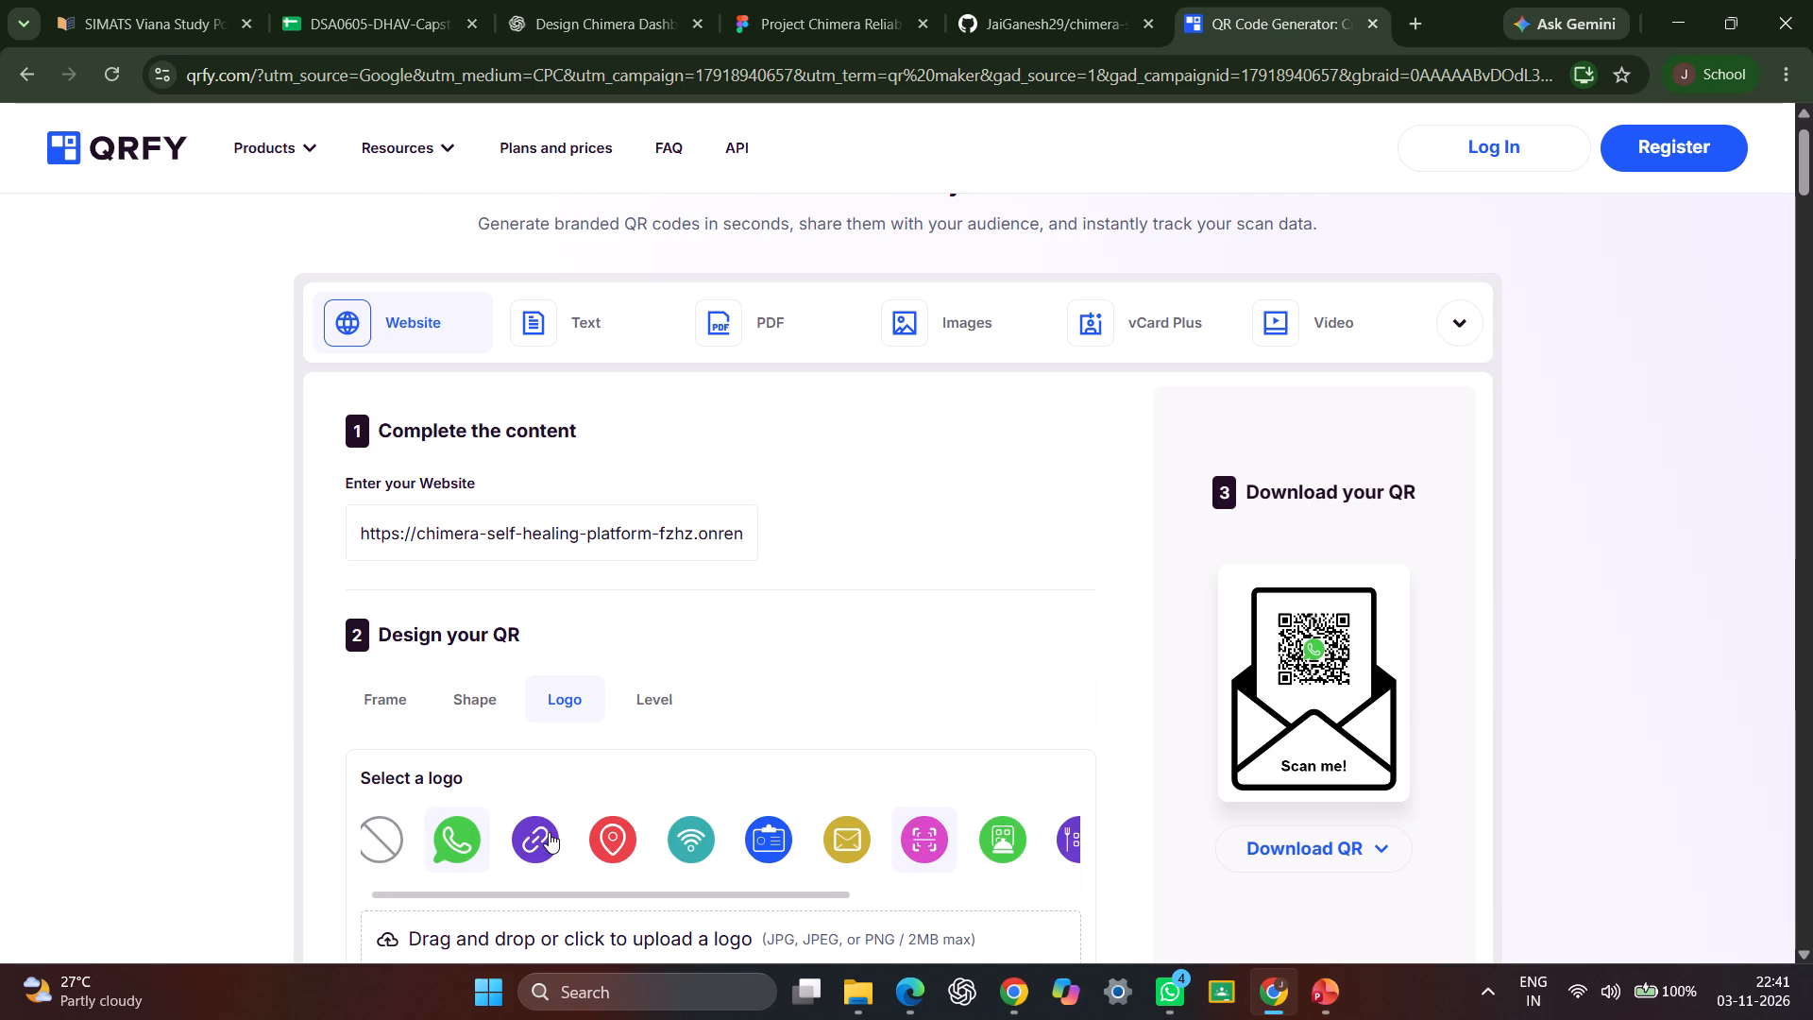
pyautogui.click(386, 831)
# Compare the error correction levels and set the QR code to Level H, 30%.
pyautogui.click(647, 711)
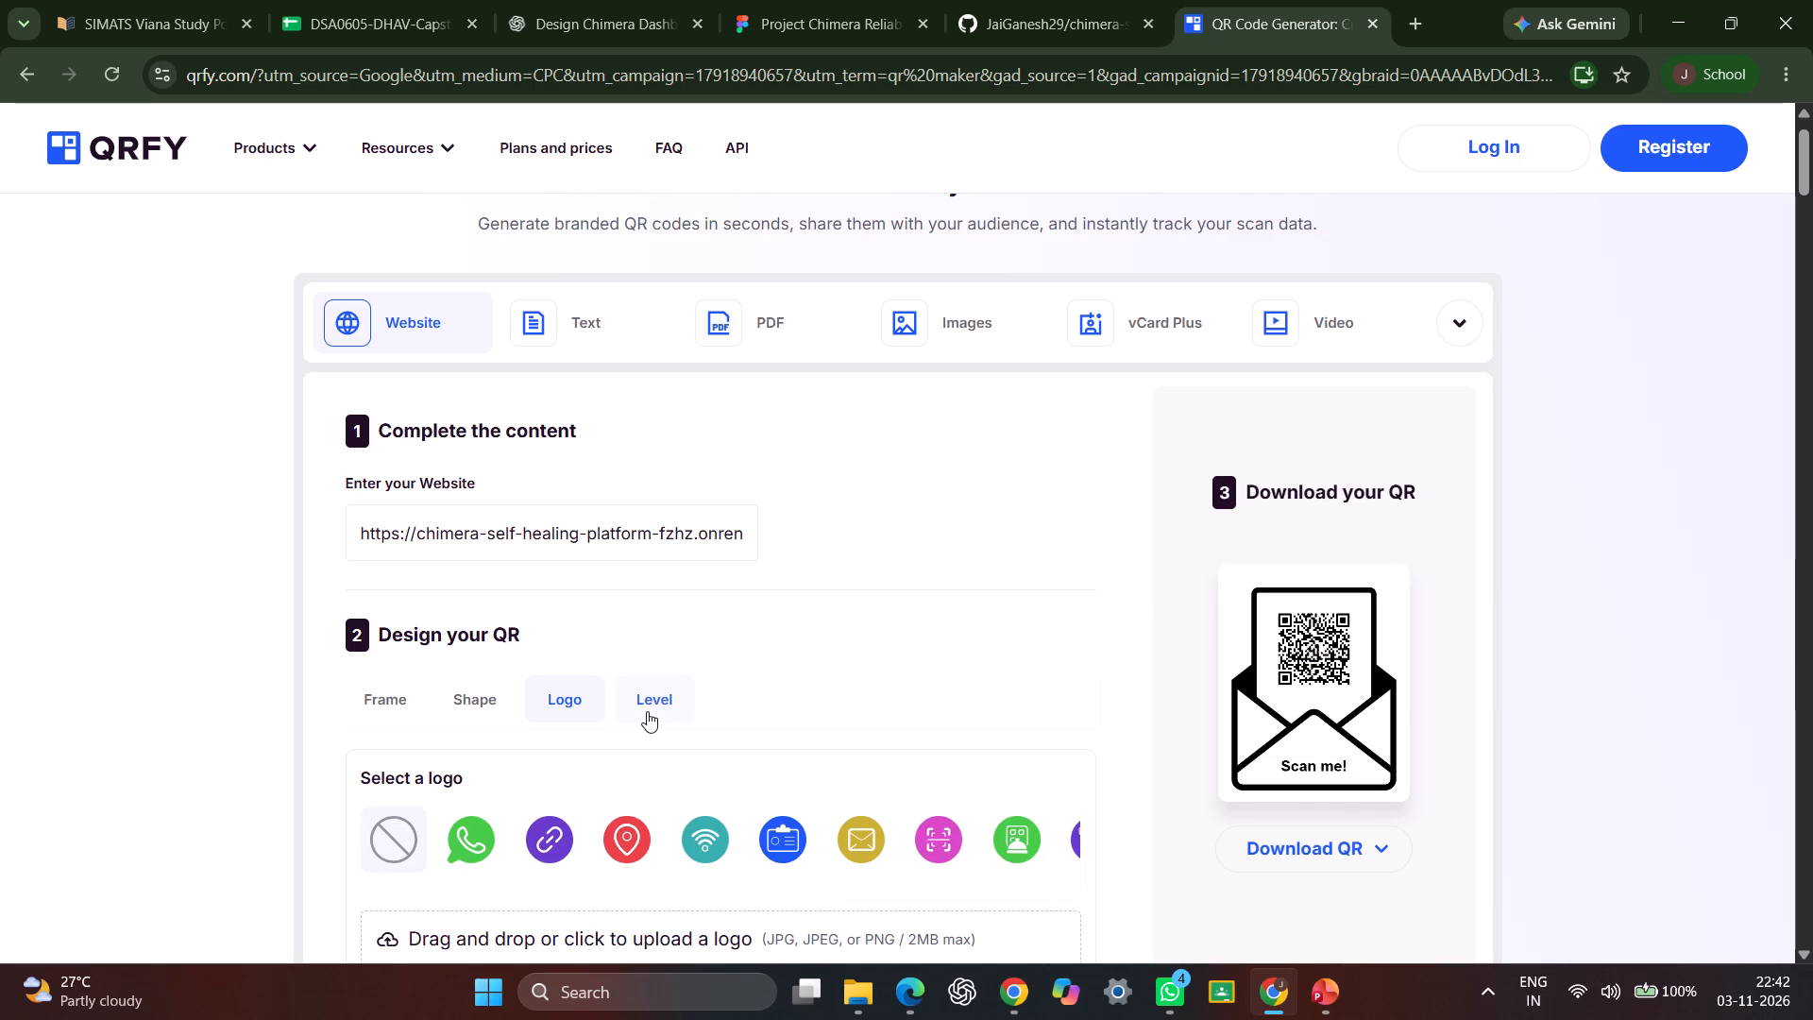
pyautogui.scroll(-1, 610, 832)
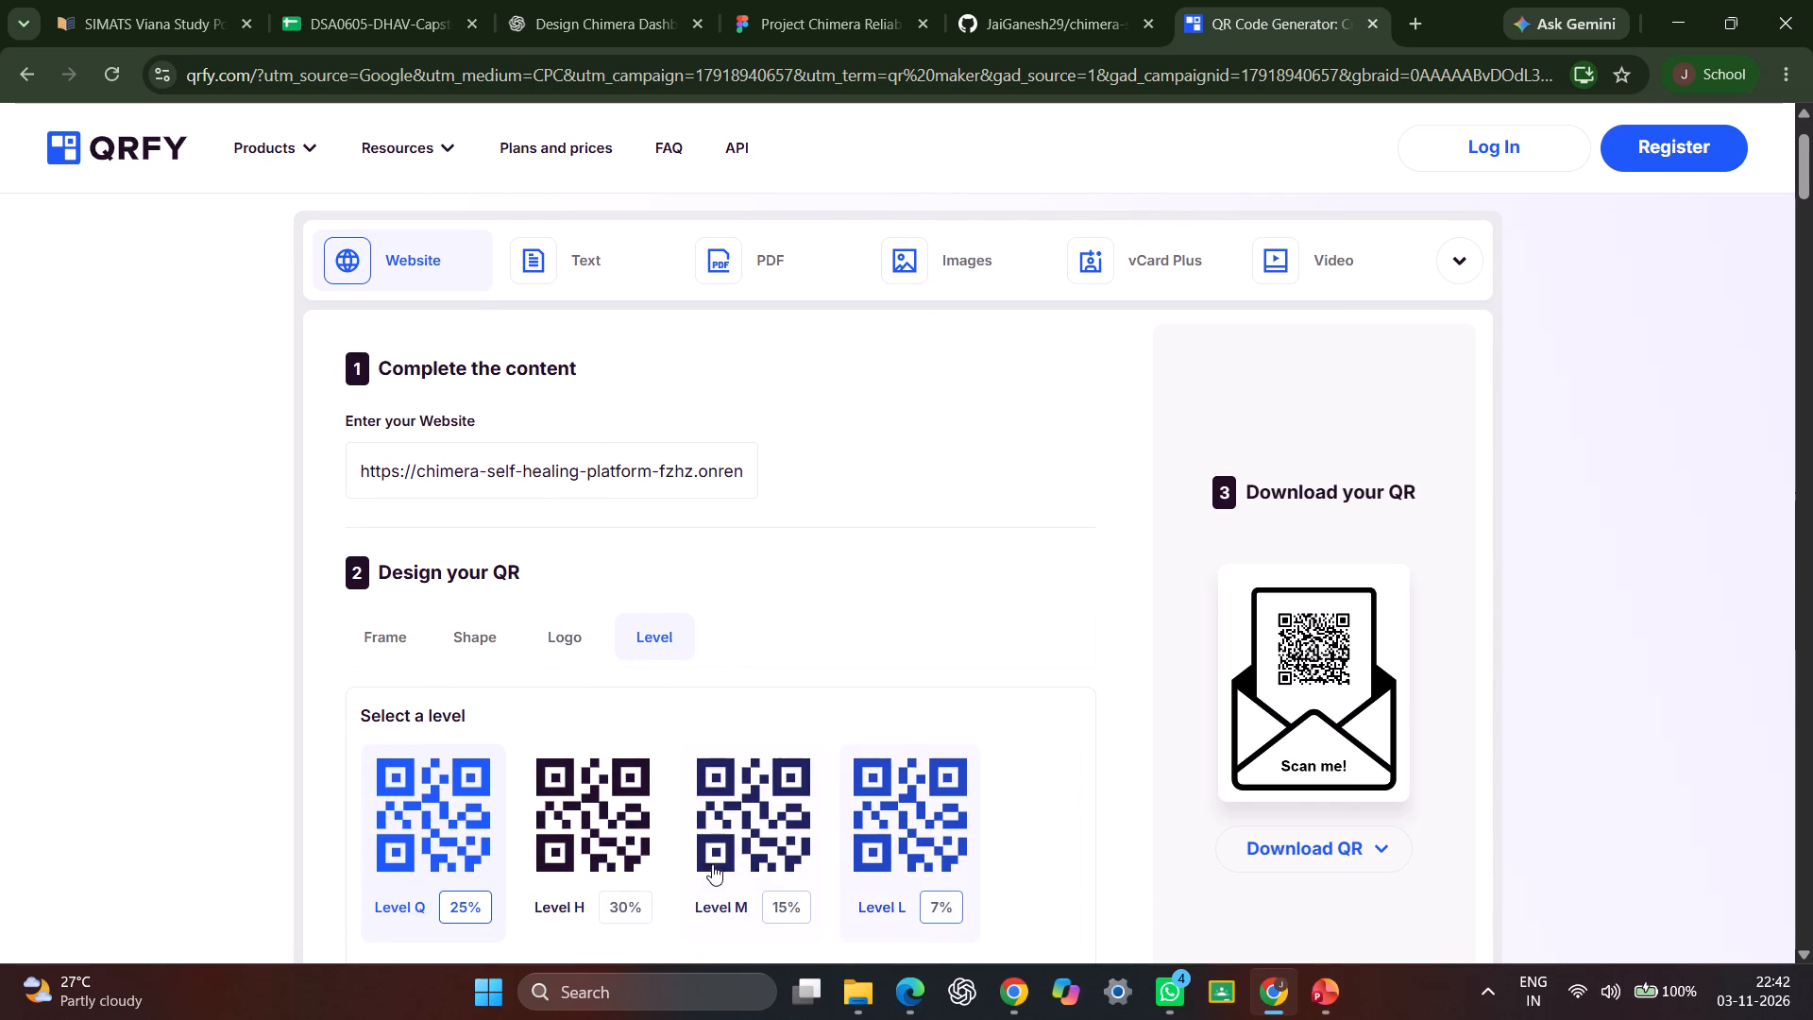
pyautogui.click(655, 860)
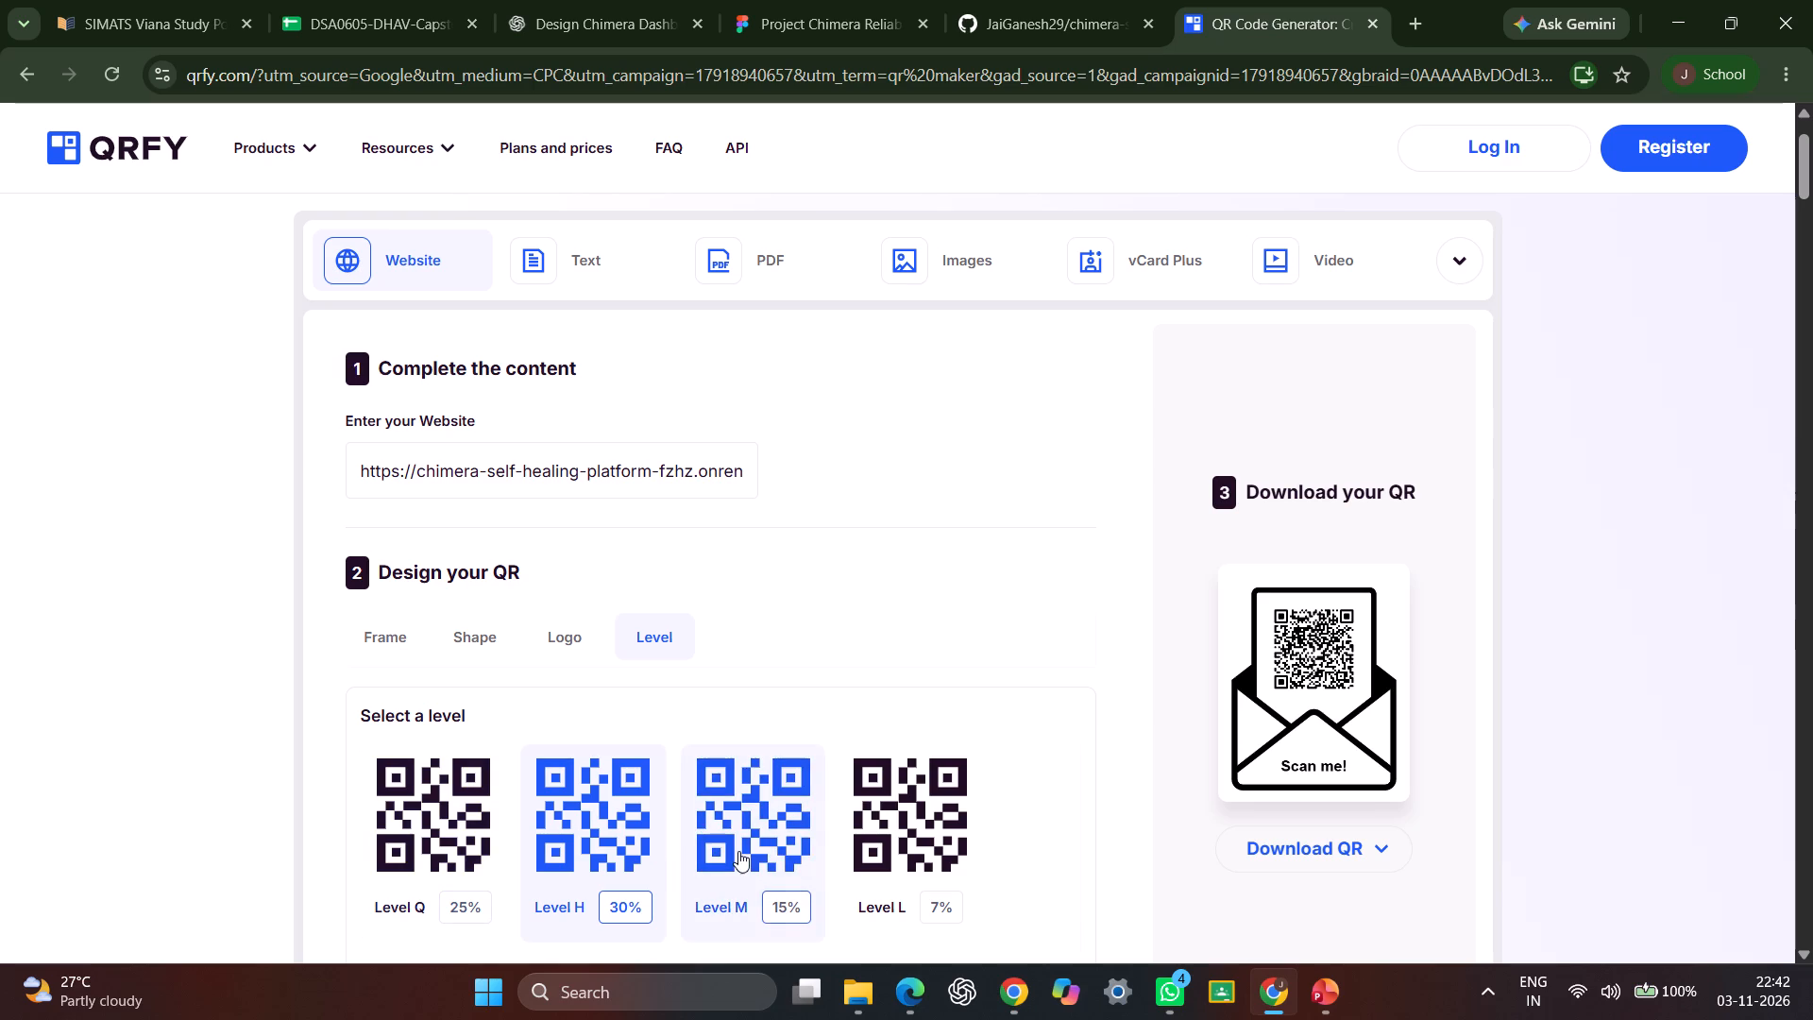
pyautogui.click(738, 851)
pyautogui.click(889, 818)
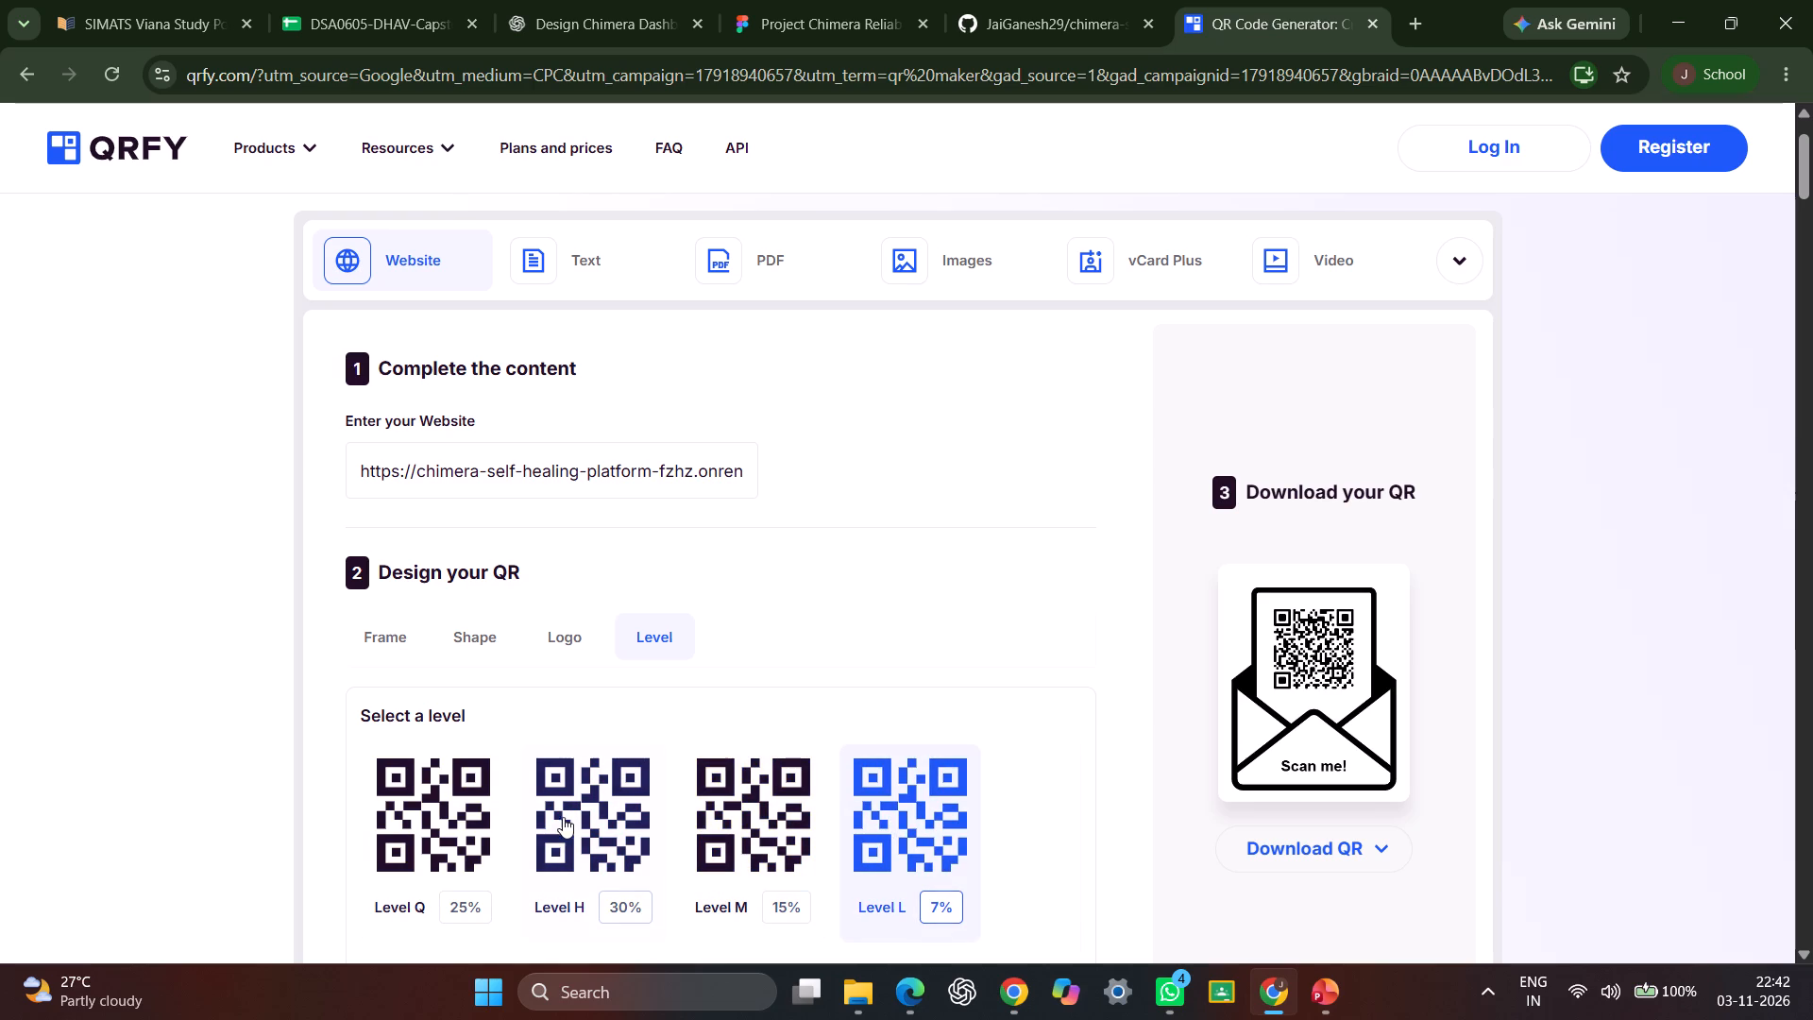
pyautogui.click(562, 815)
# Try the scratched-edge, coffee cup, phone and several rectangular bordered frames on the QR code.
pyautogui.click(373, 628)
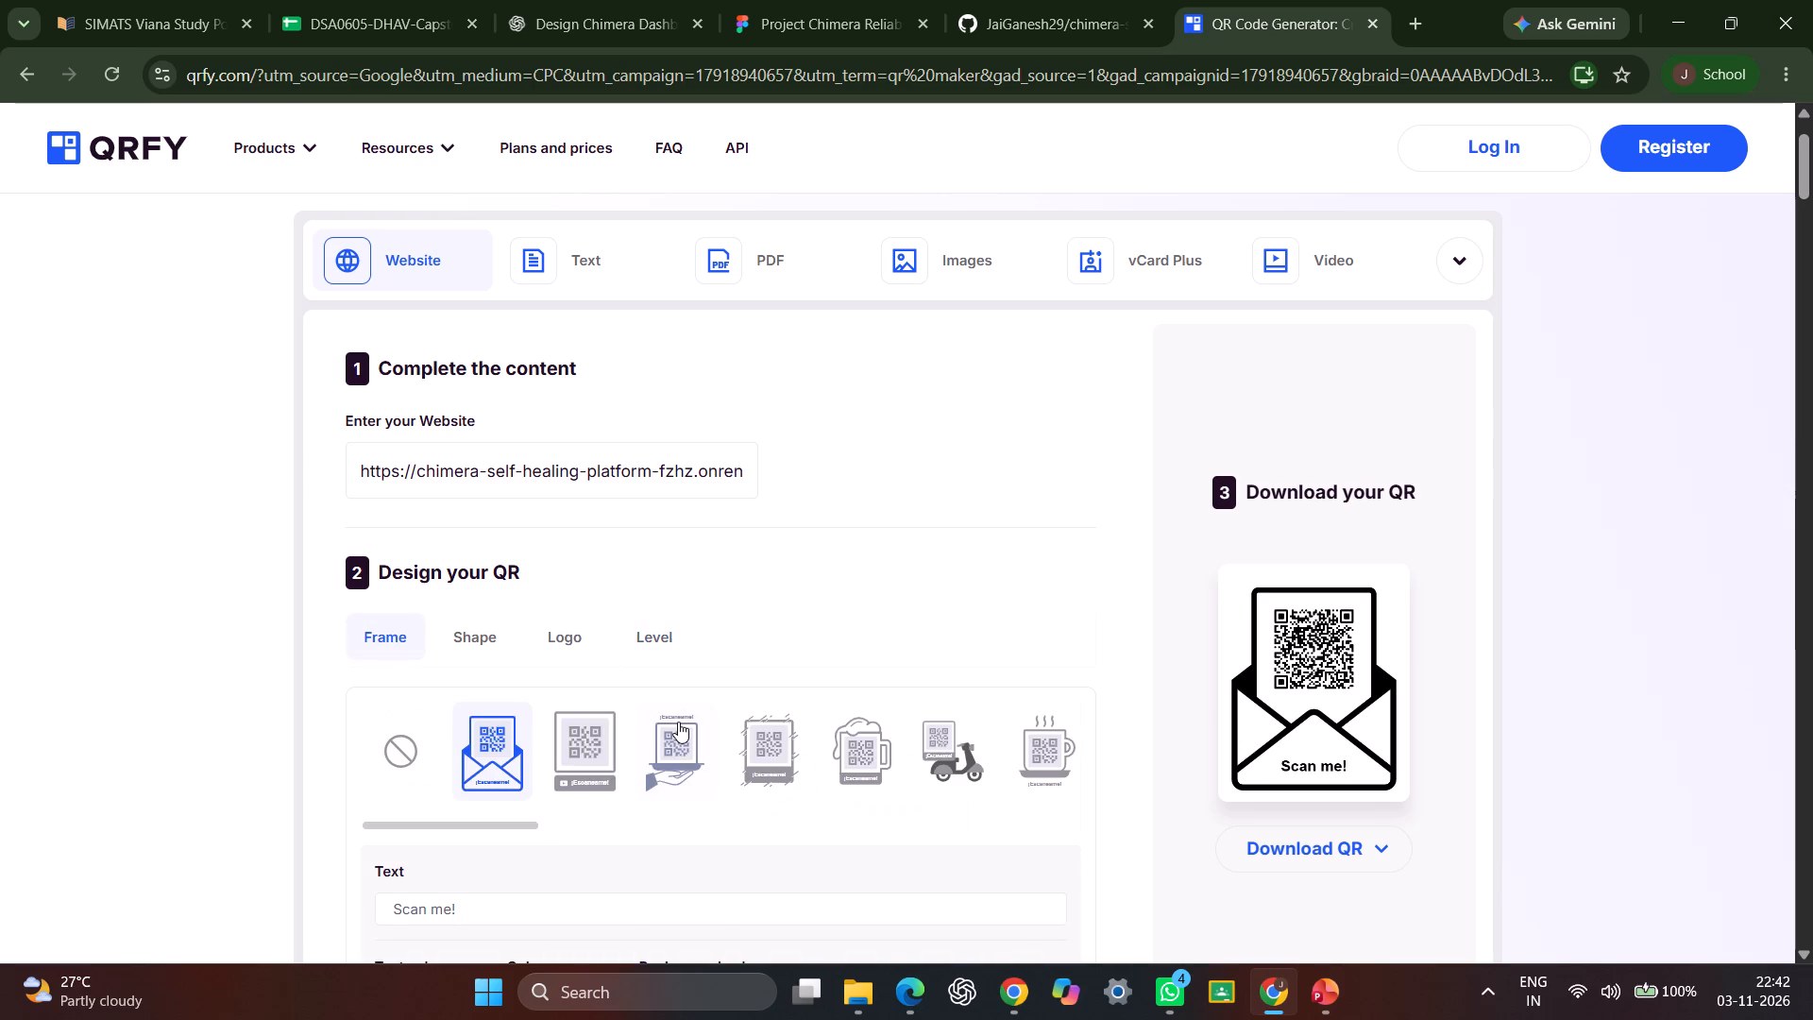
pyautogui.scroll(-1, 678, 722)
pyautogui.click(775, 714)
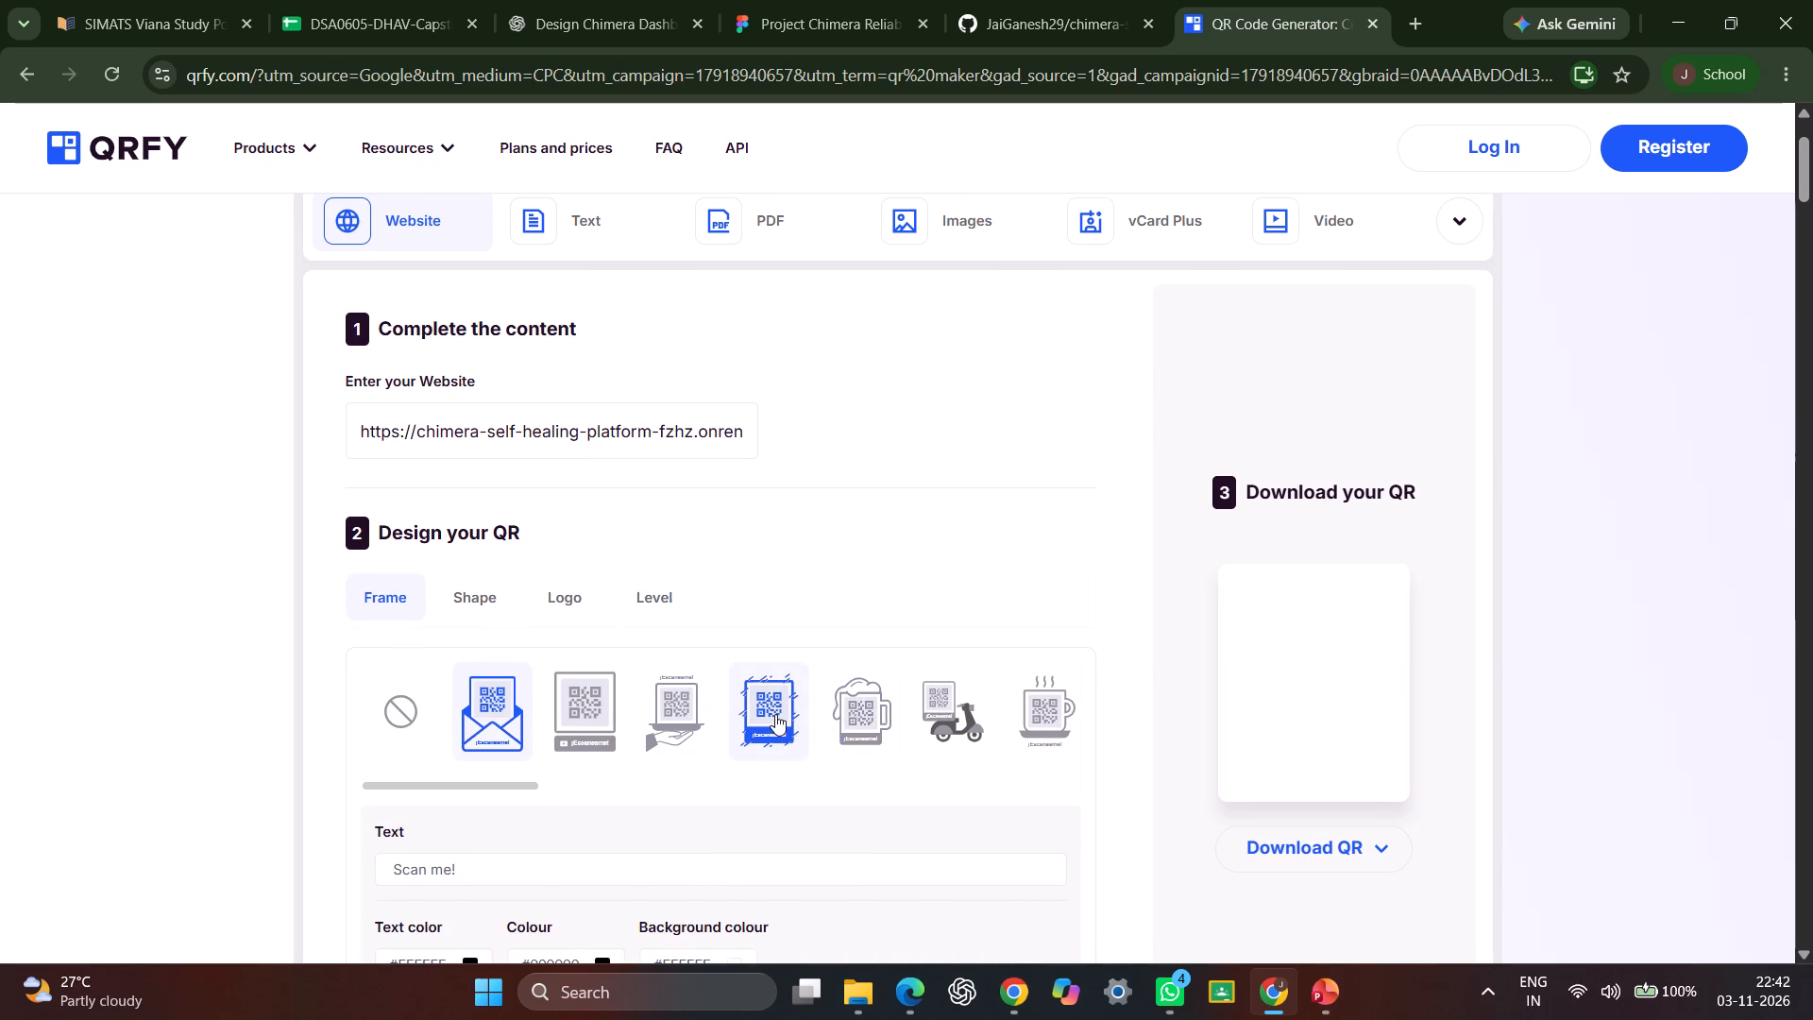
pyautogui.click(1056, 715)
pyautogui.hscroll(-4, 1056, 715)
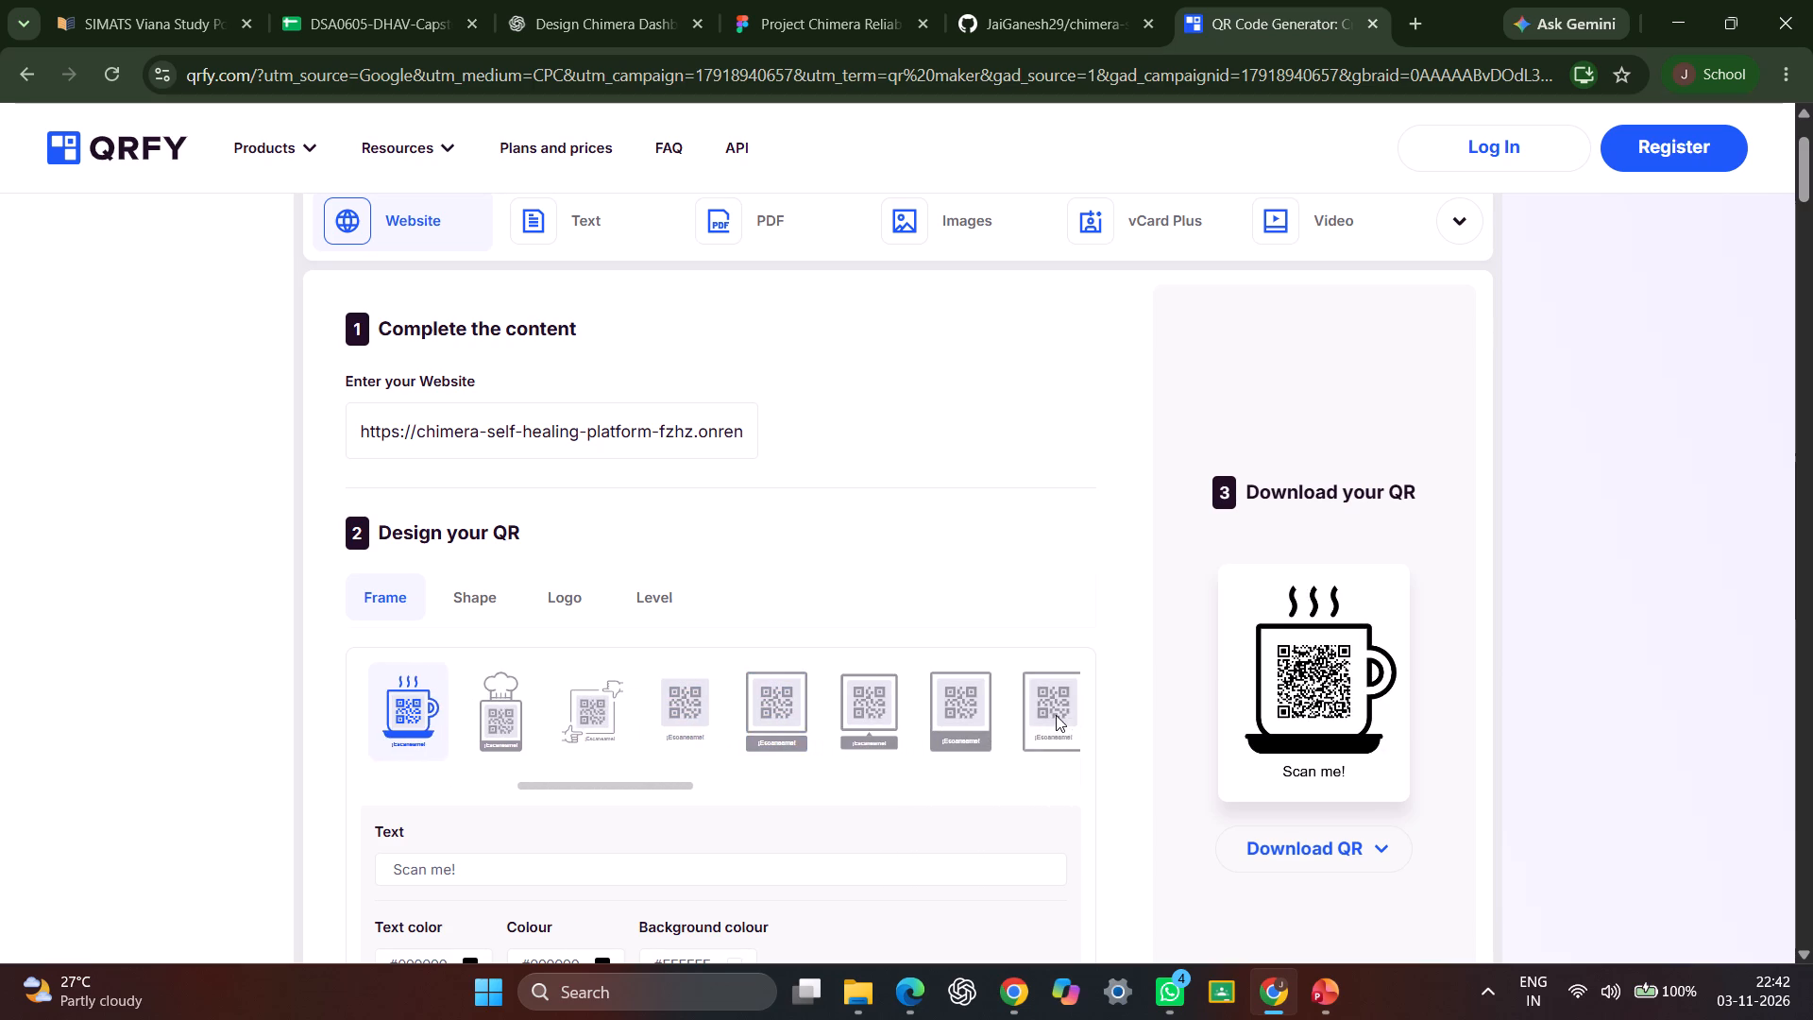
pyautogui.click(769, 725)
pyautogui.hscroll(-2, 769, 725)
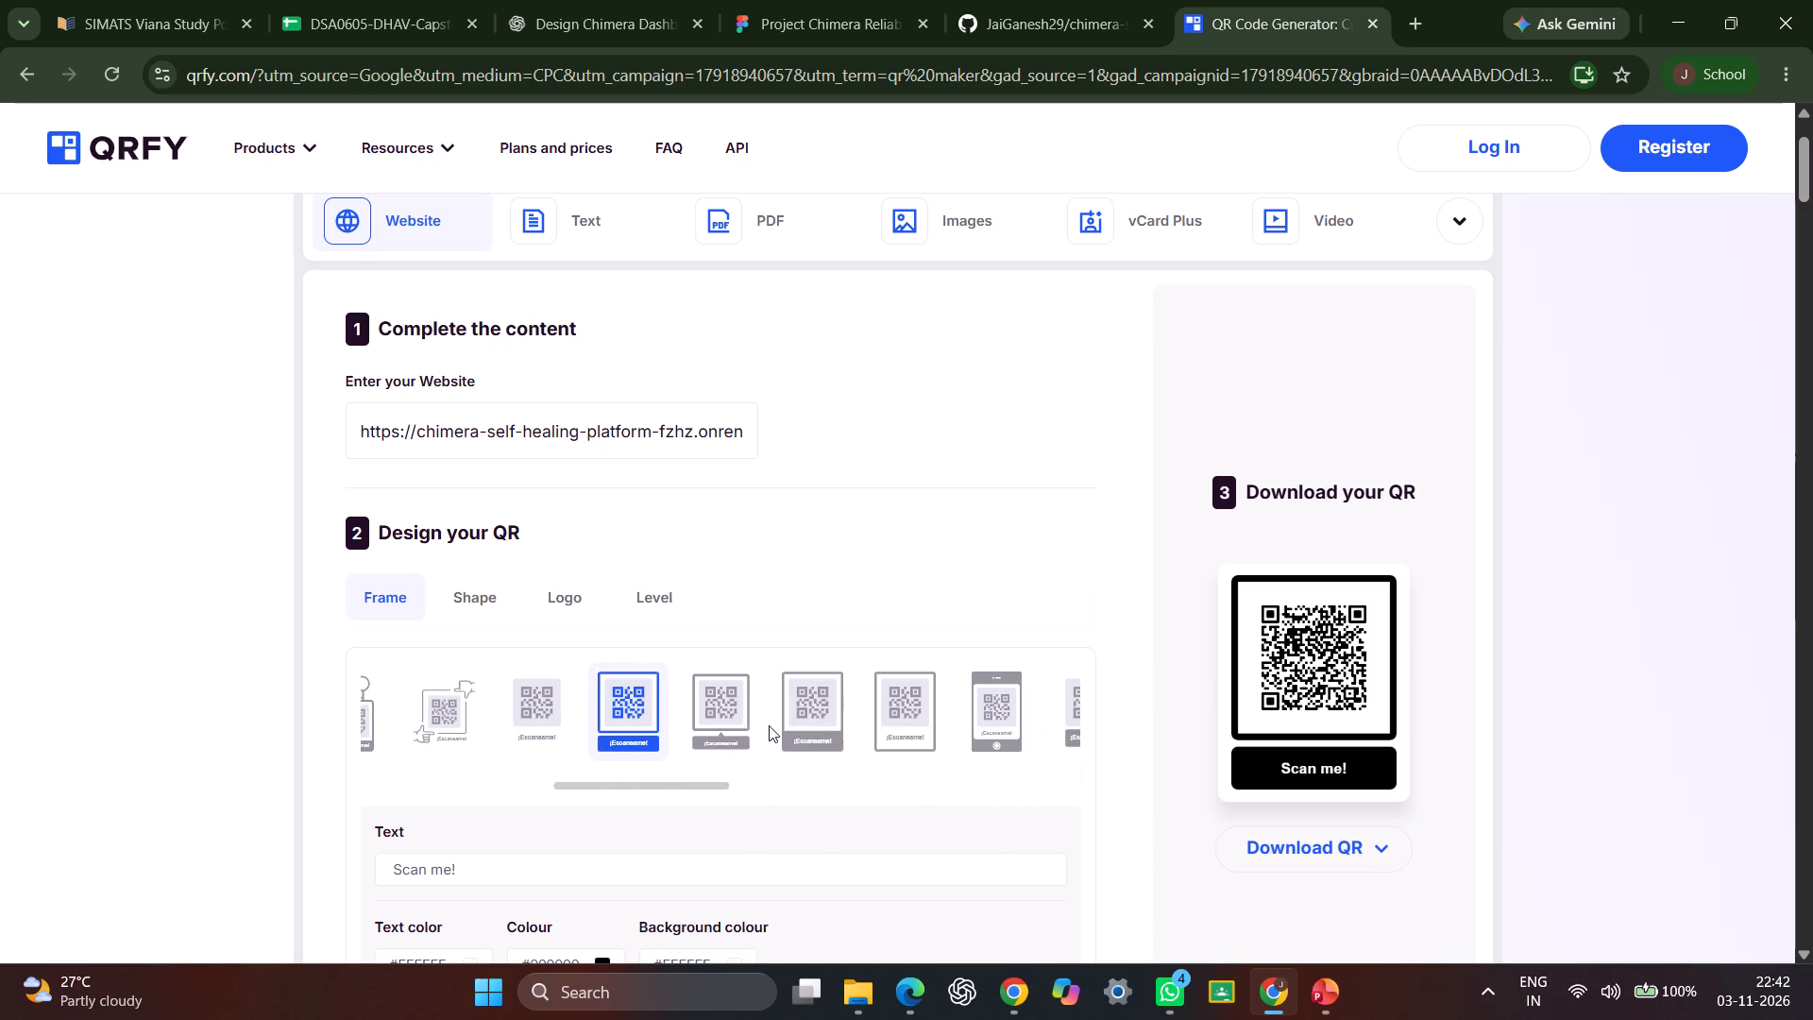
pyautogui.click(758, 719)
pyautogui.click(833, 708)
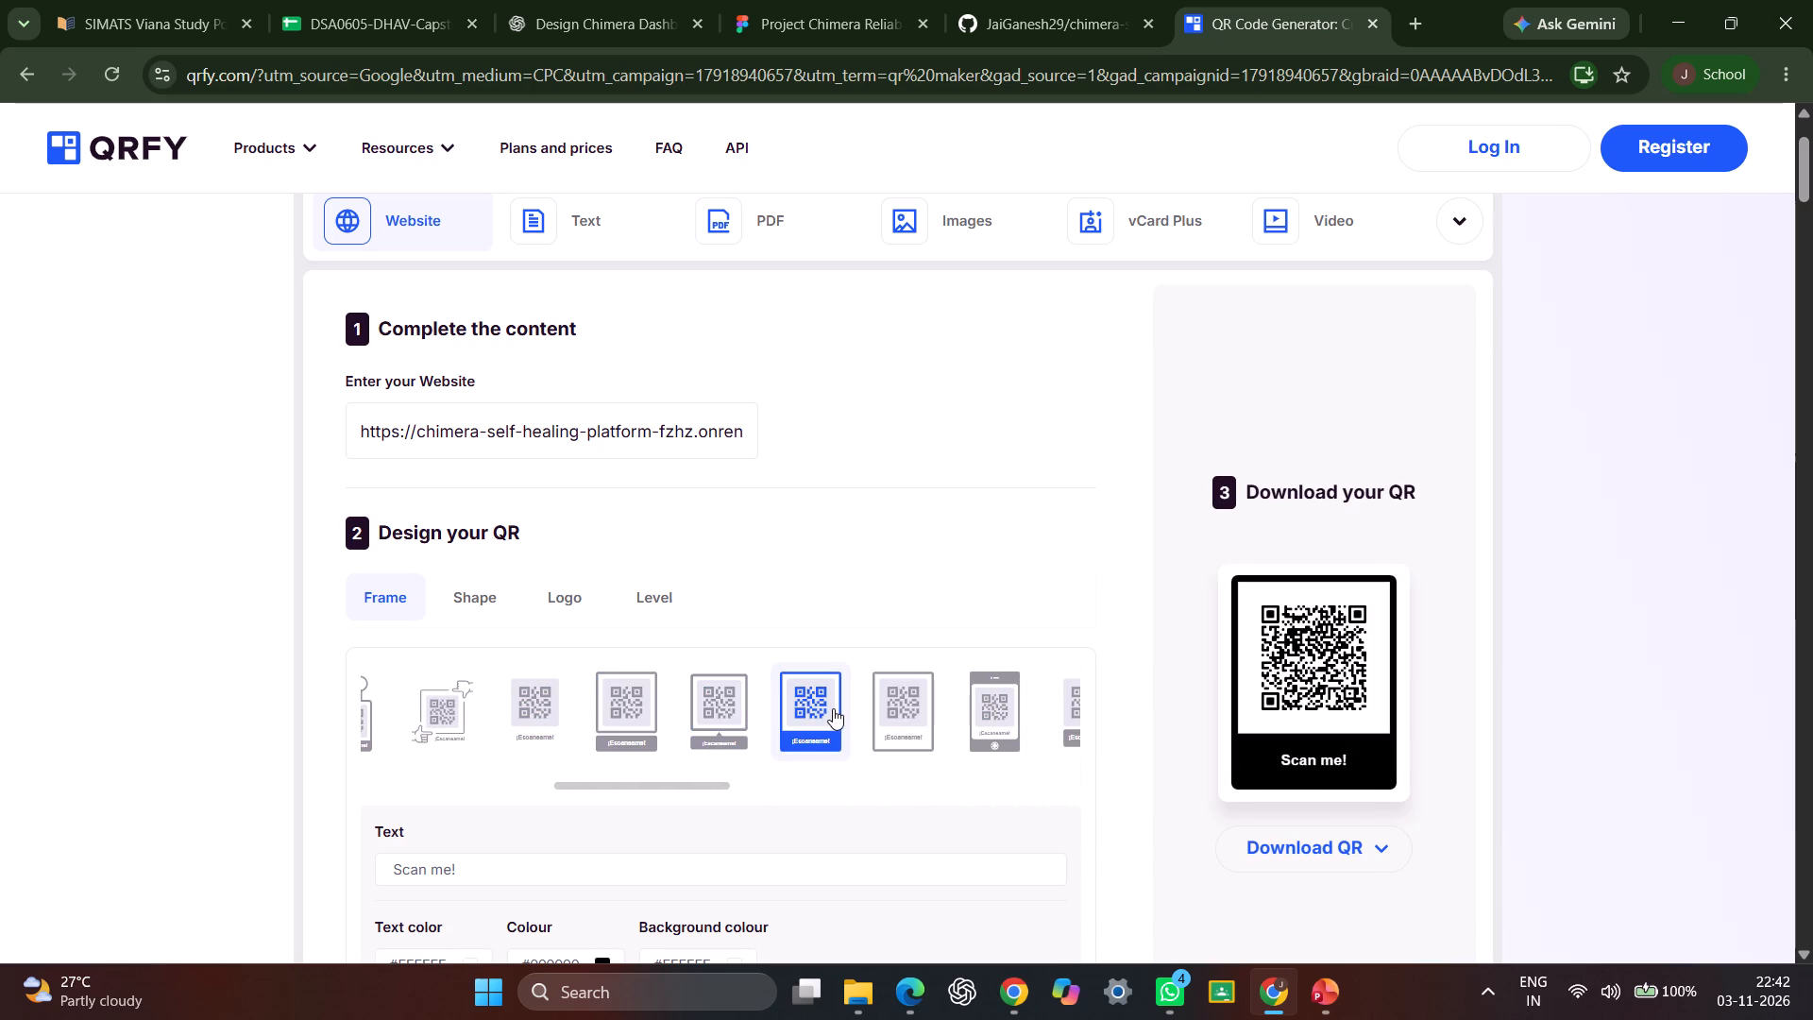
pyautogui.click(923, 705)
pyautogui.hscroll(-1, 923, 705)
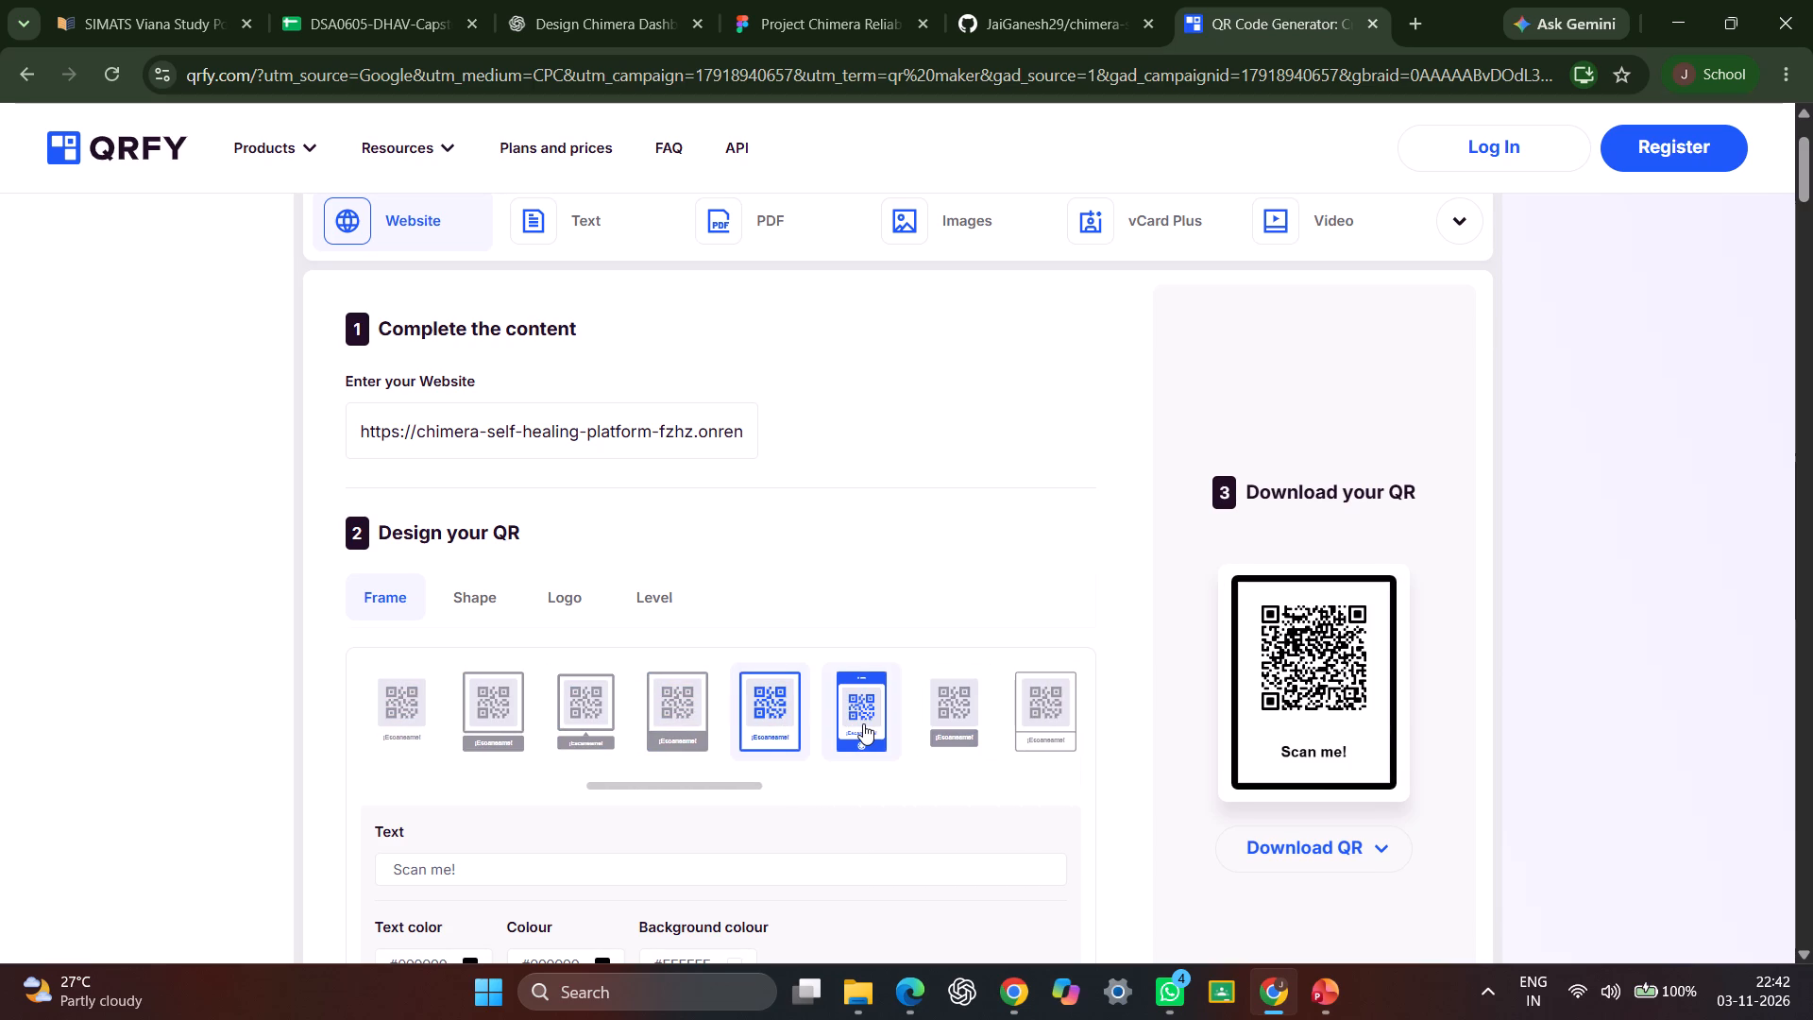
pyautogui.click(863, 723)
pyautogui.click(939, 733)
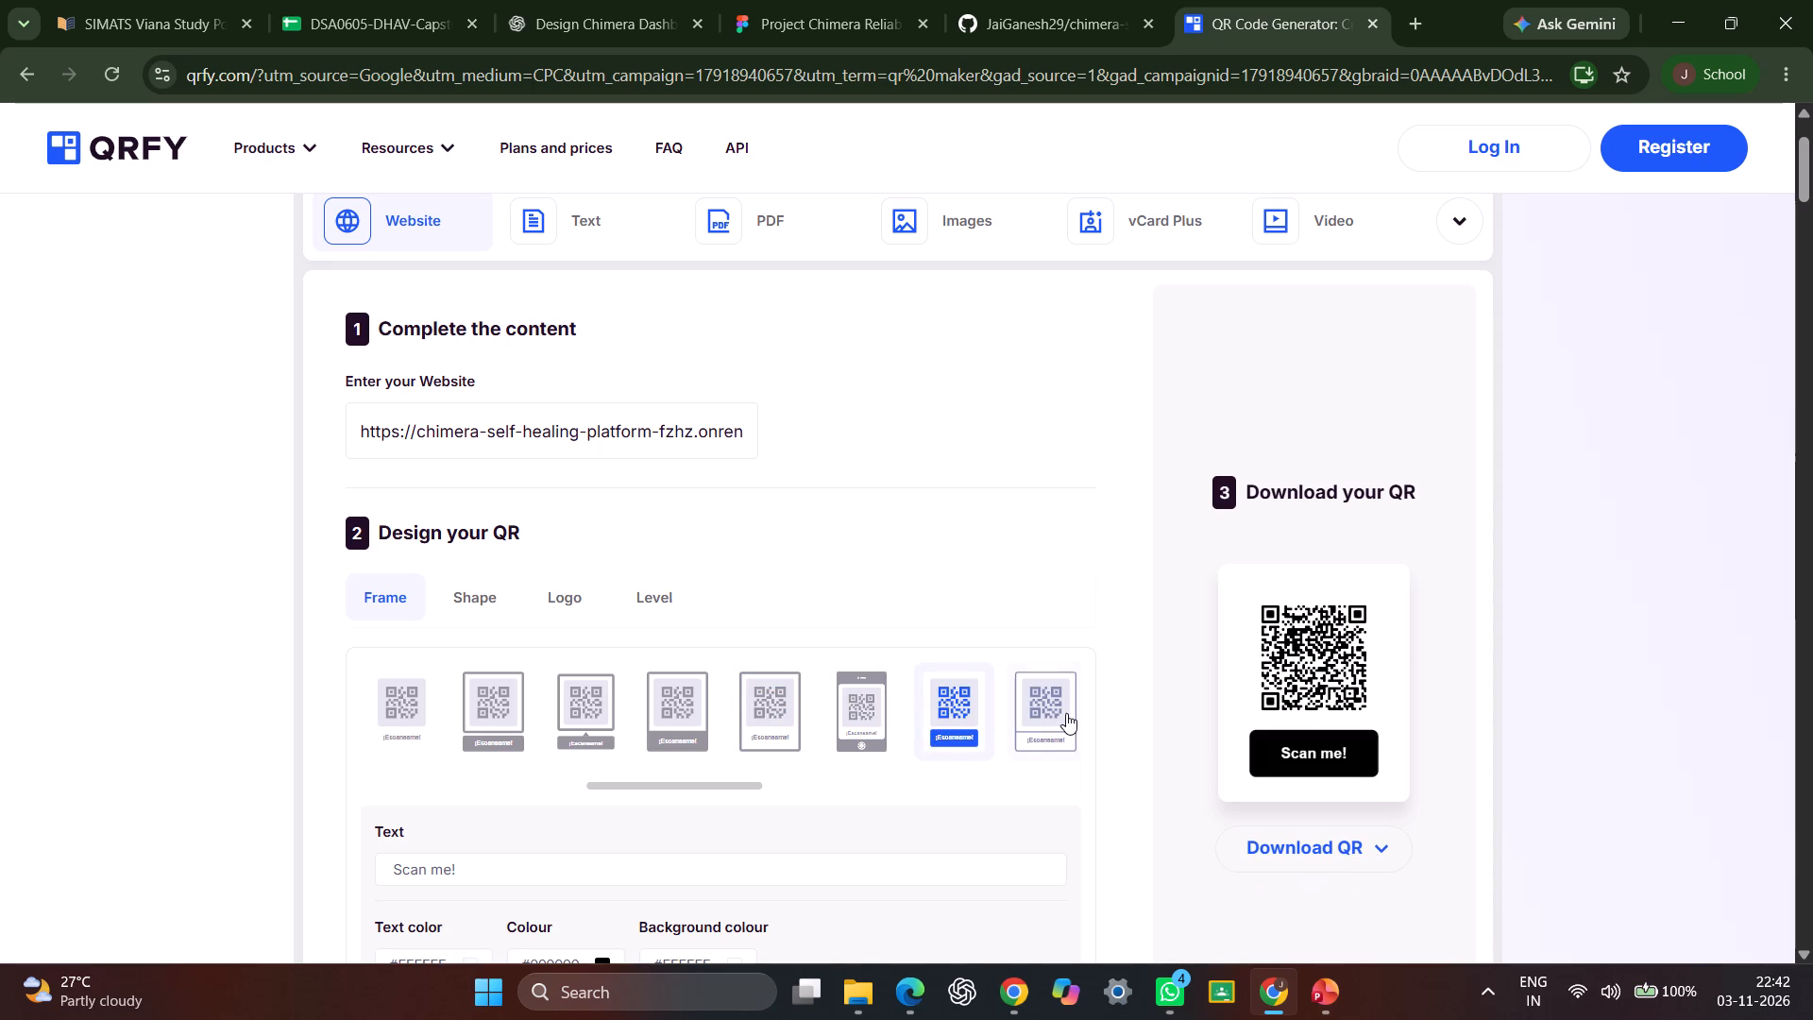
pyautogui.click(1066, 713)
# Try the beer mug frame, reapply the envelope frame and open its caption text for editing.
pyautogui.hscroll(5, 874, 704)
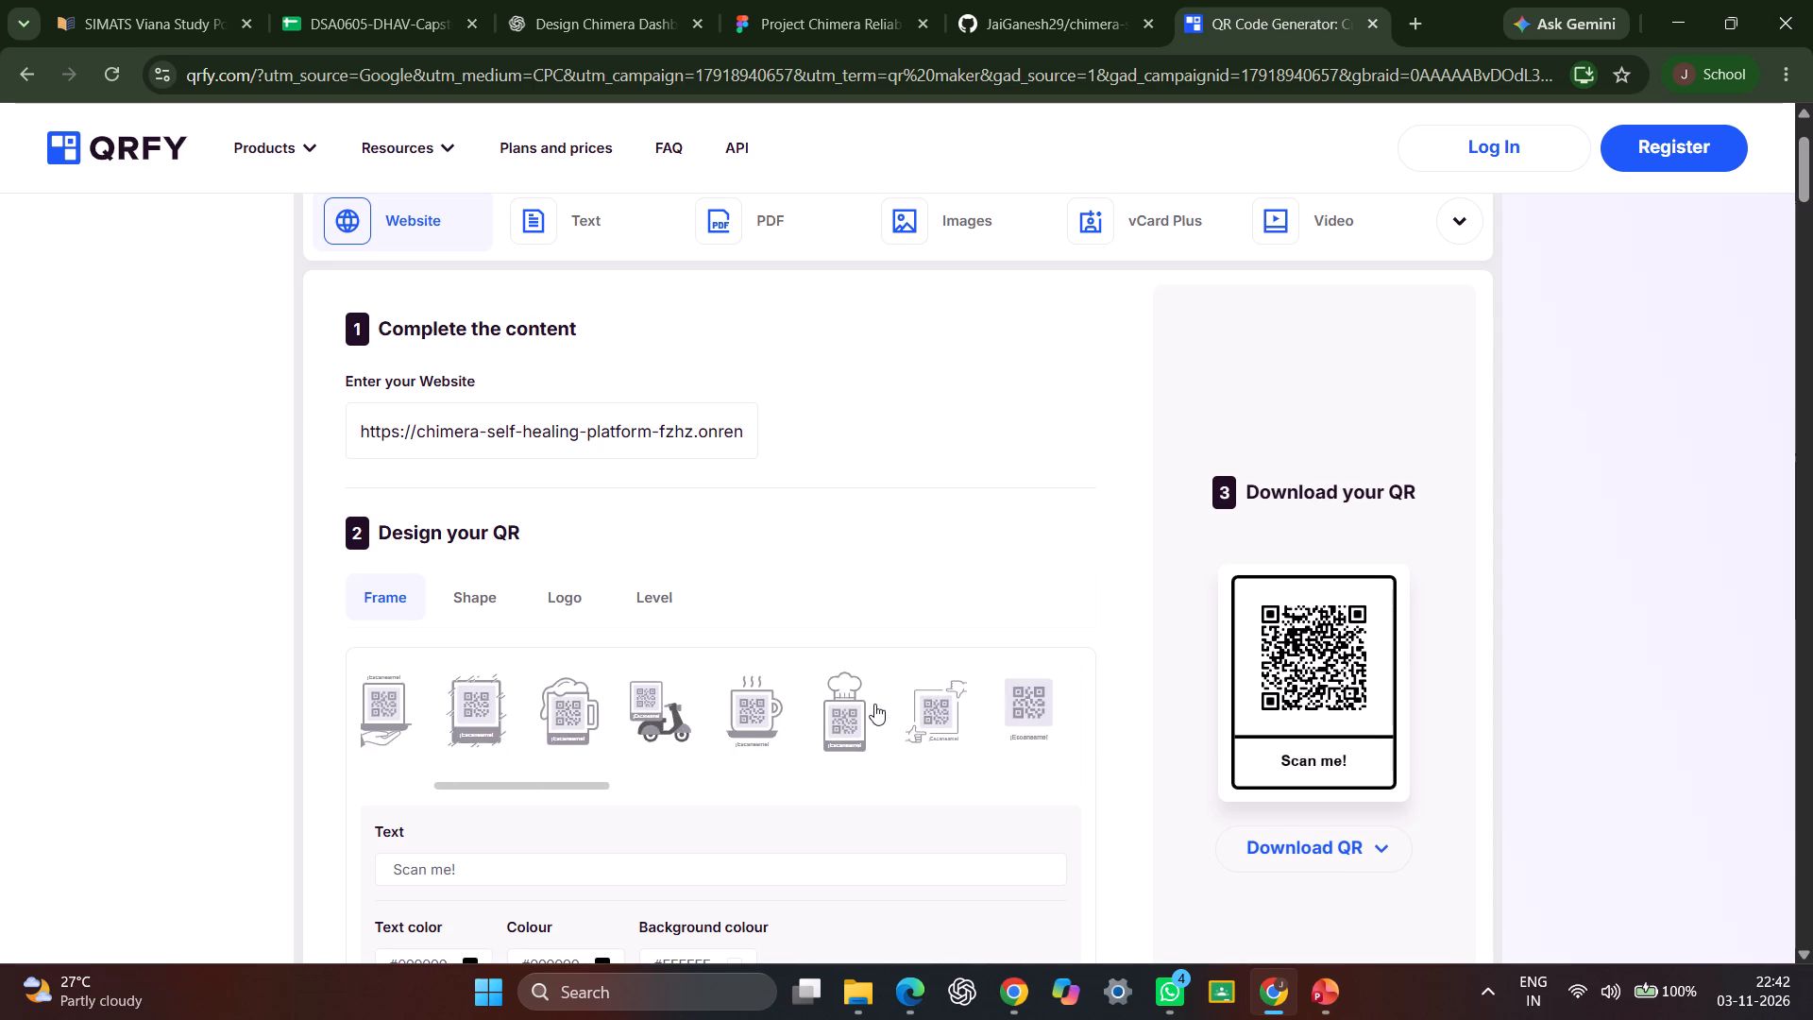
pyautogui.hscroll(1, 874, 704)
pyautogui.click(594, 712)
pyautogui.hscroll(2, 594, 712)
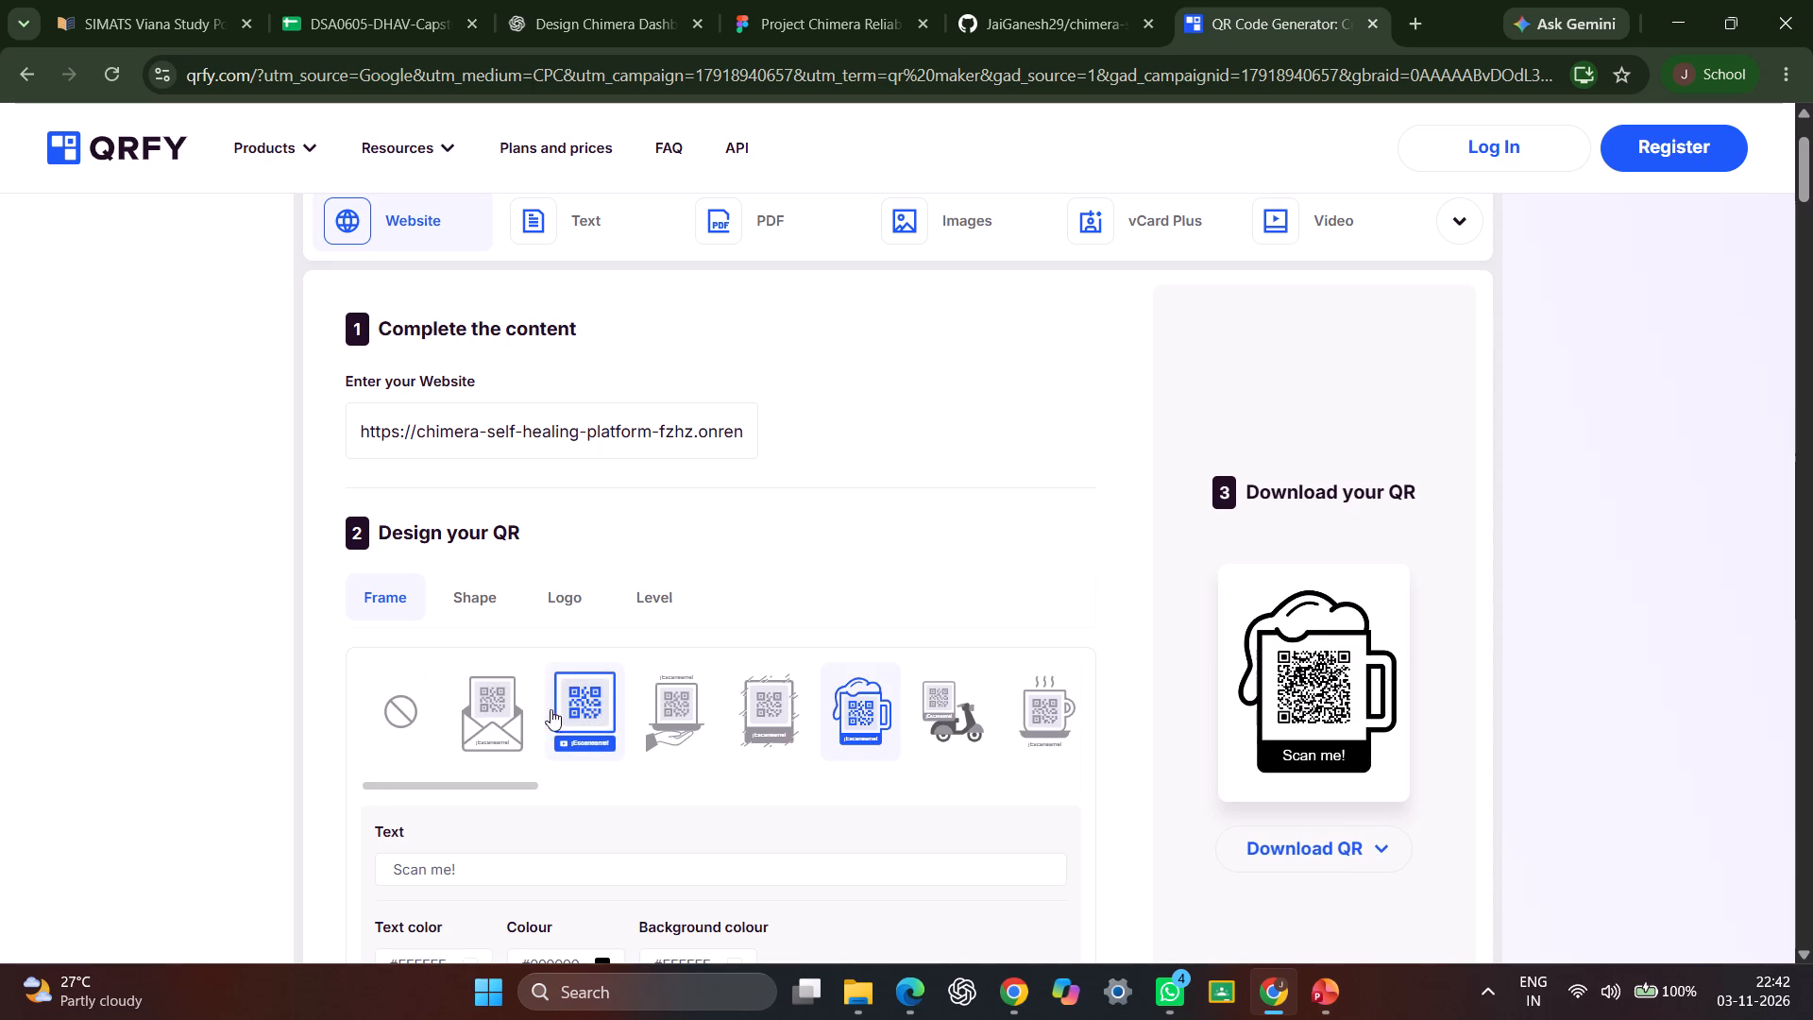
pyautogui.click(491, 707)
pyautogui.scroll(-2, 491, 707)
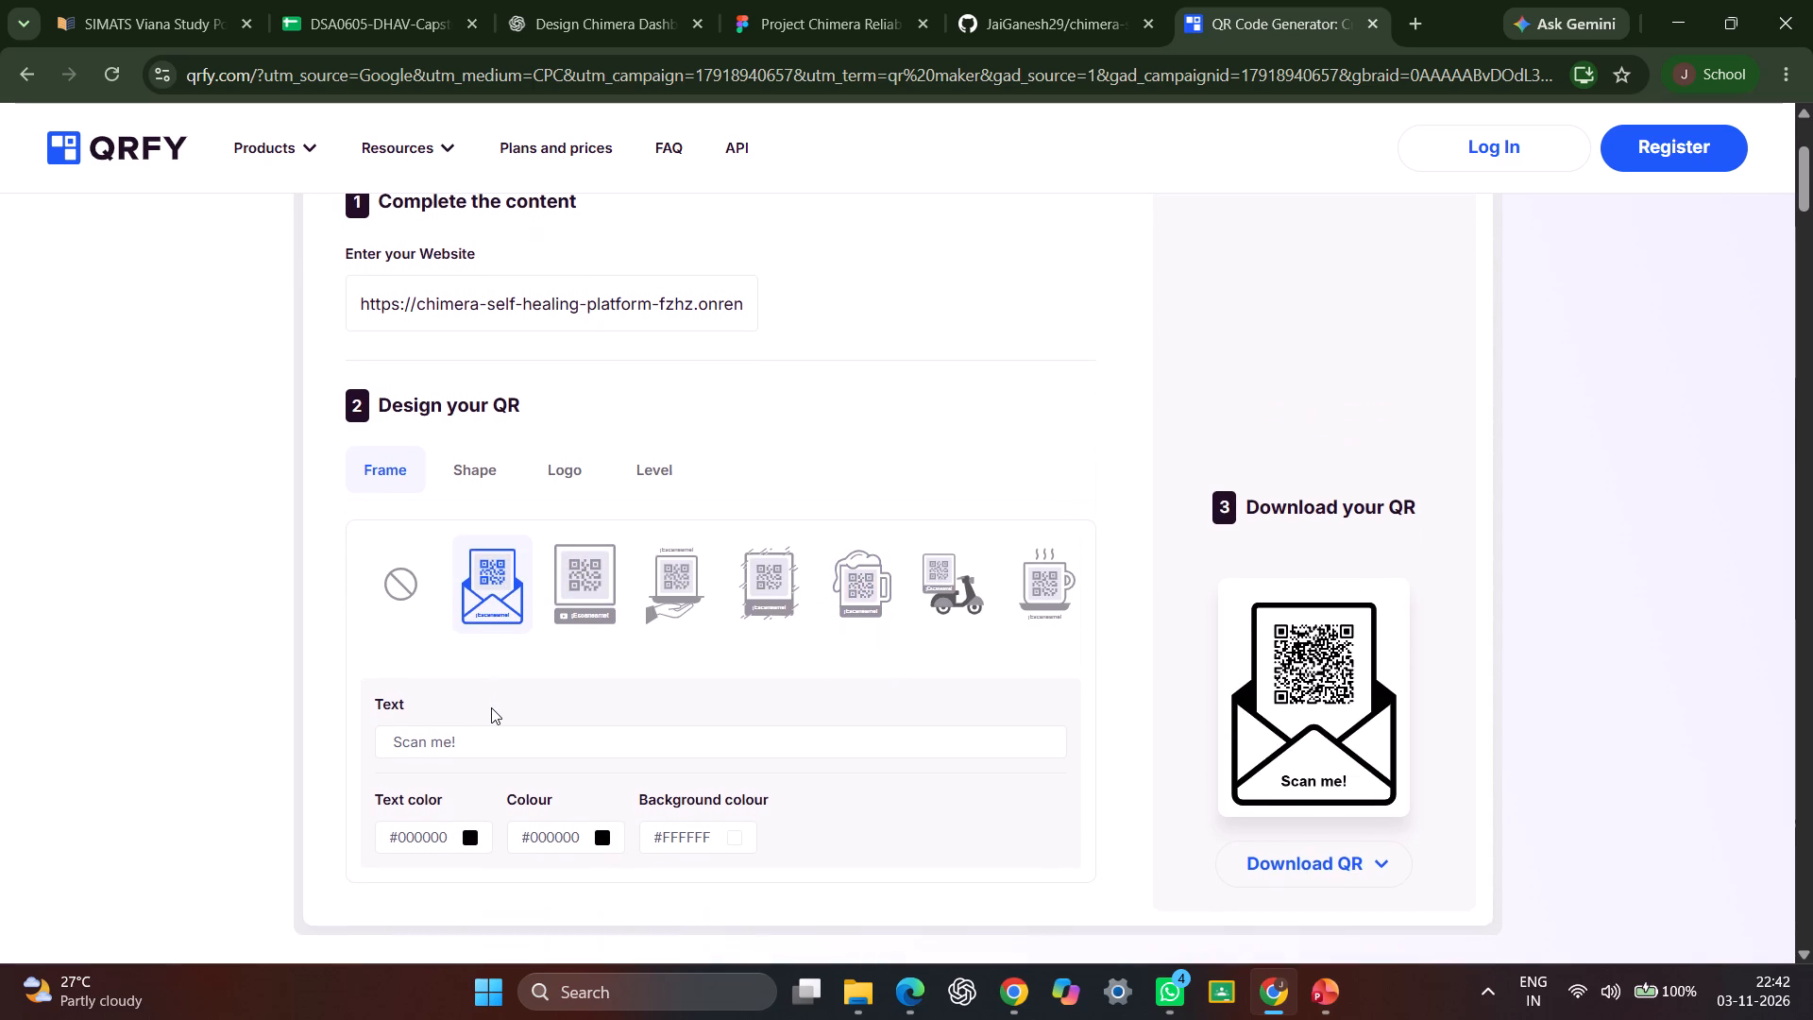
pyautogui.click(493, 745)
# Try the video-style, serving hand, scratched-edge, beer mug and scooter frames, and settle on the steaming coffee cup frame.
pyautogui.click(583, 579)
pyautogui.hscroll(-1, 583, 579)
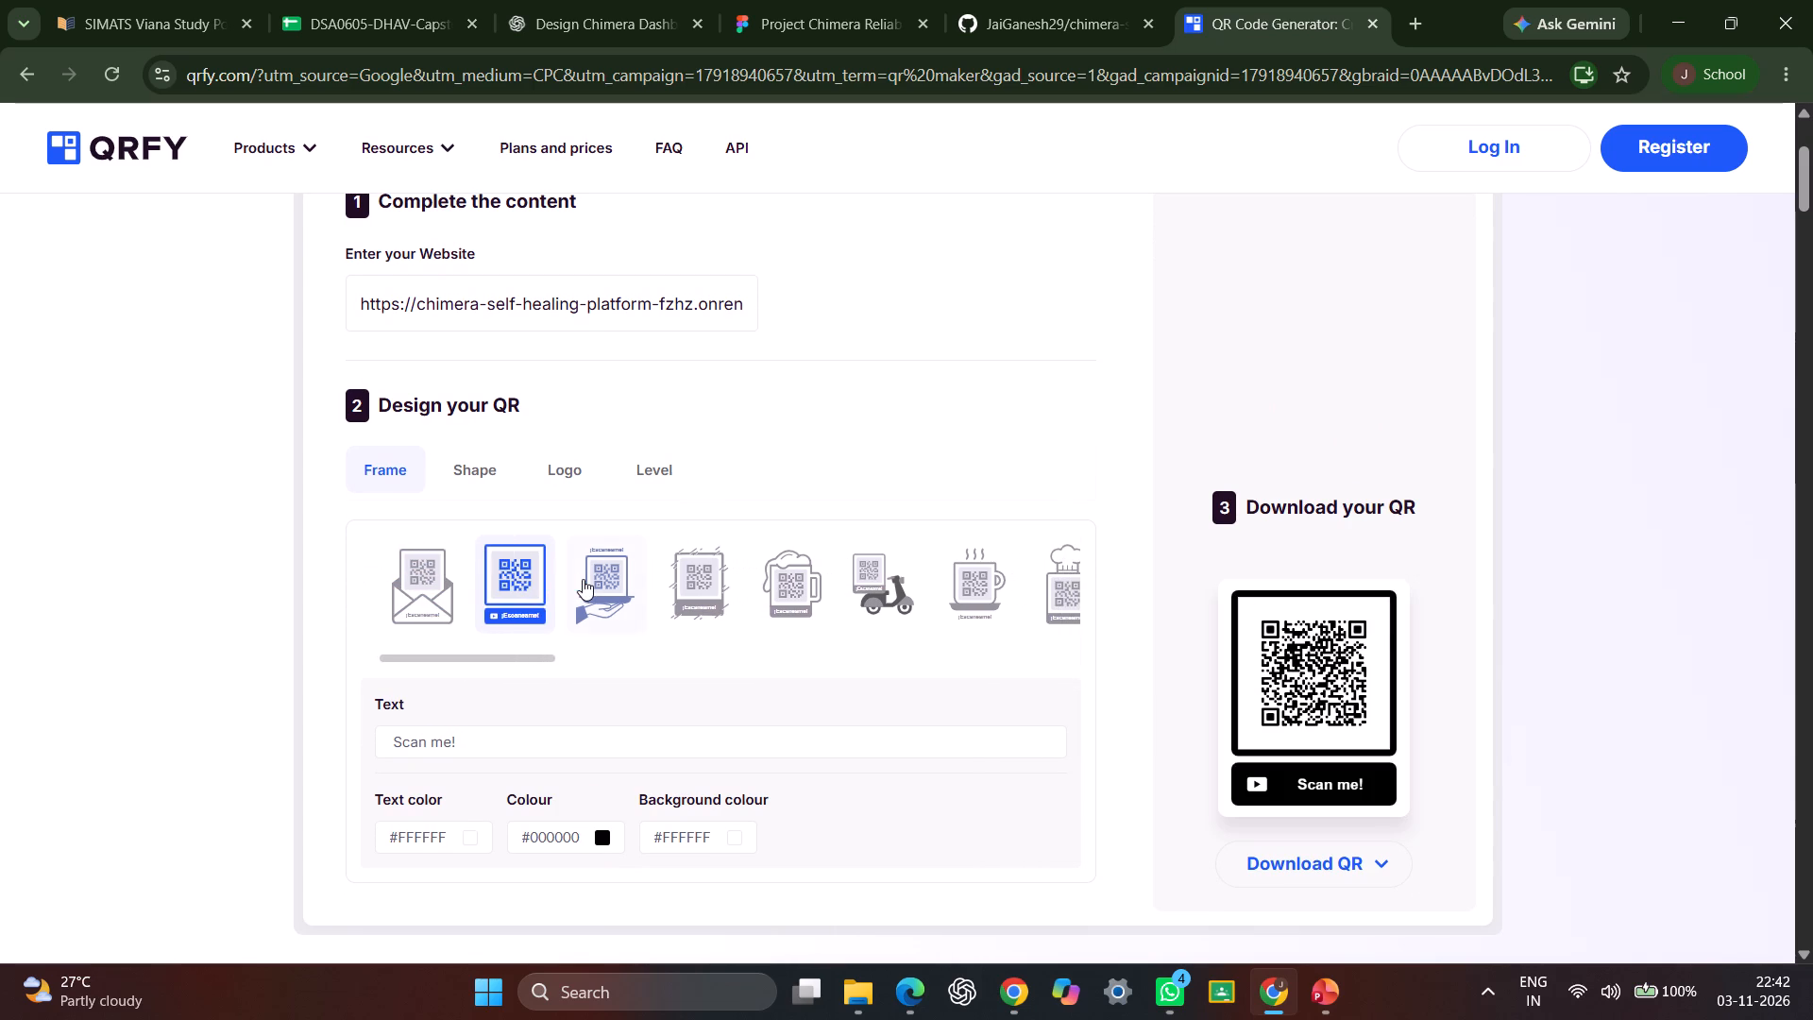
pyautogui.click(583, 579)
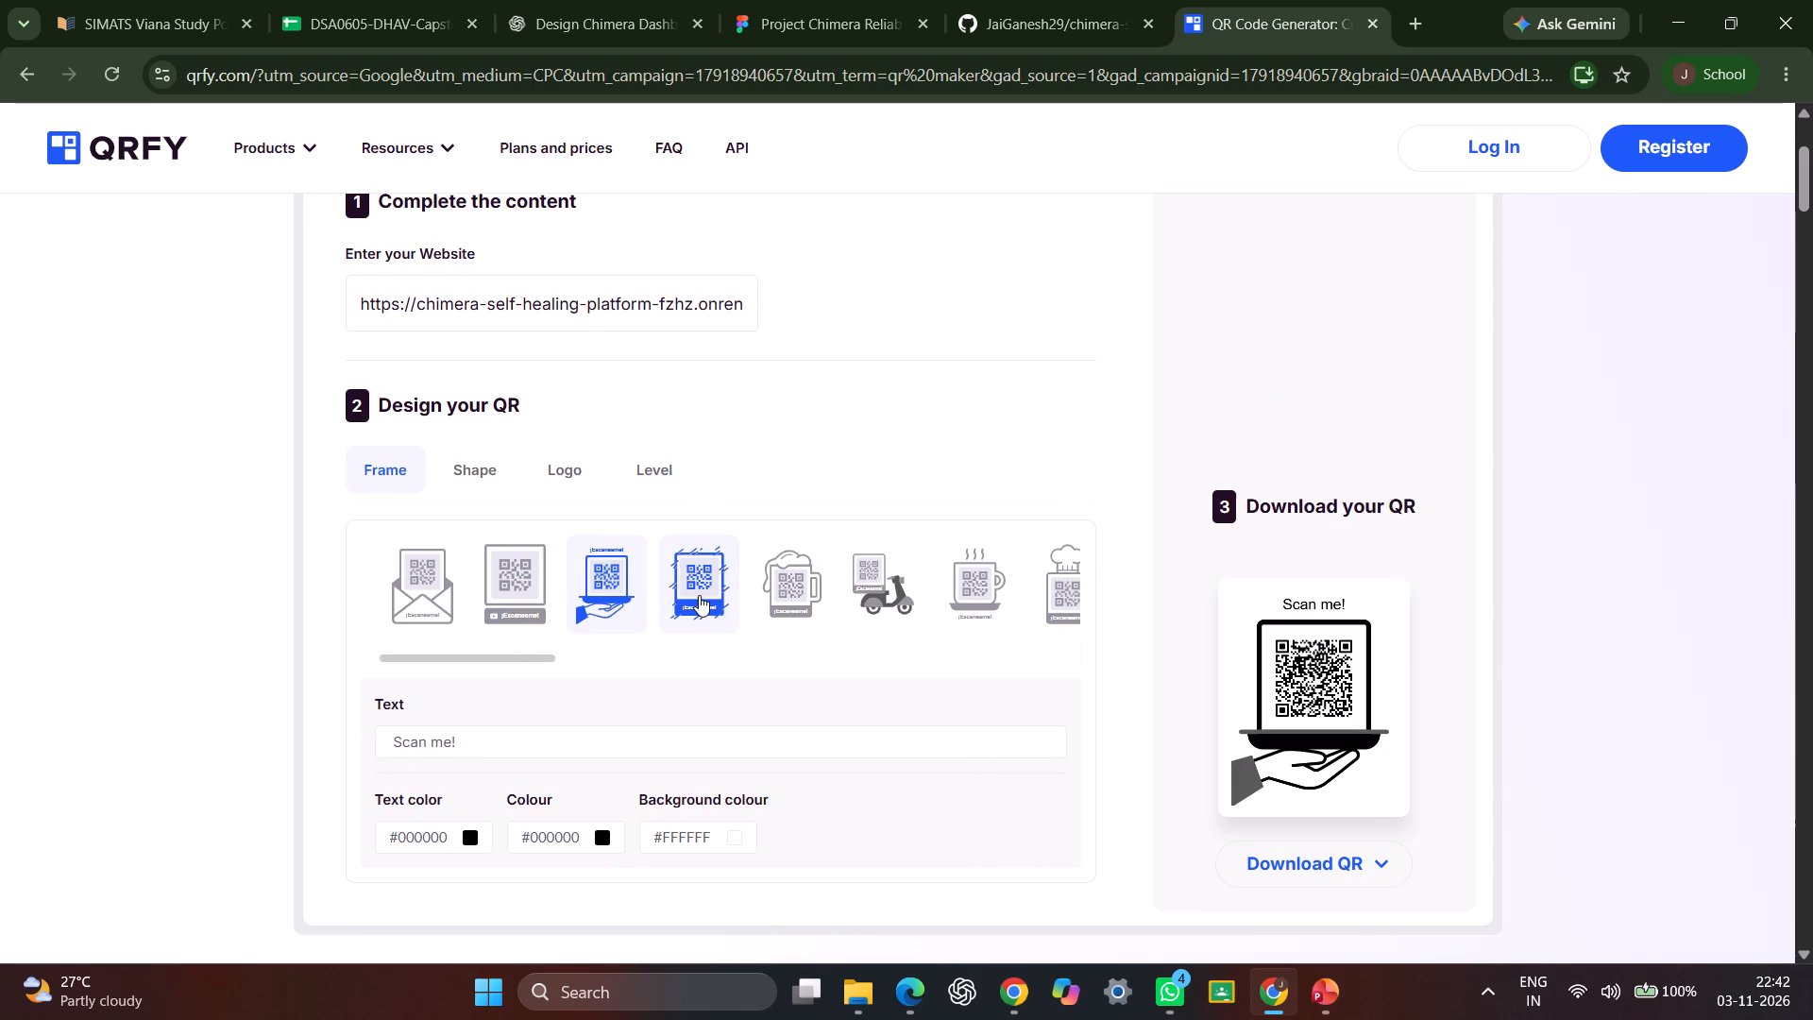
pyautogui.click(699, 595)
pyautogui.click(782, 609)
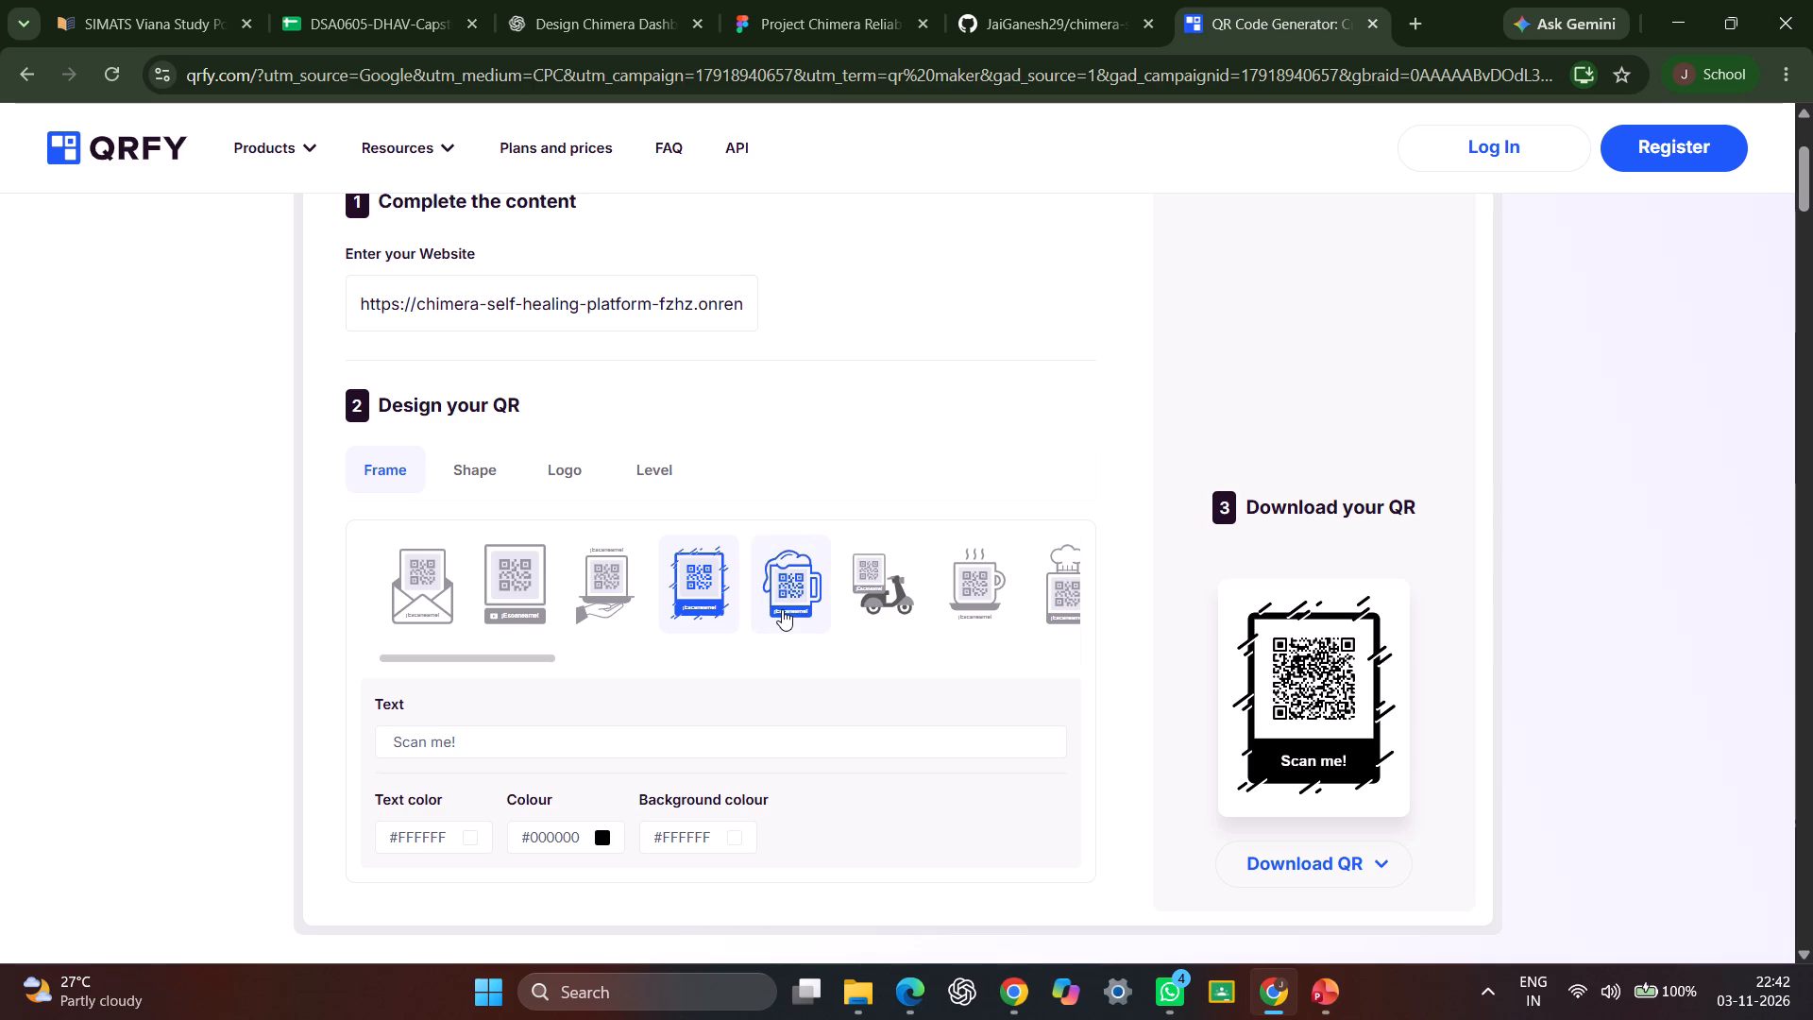
pyautogui.click(891, 625)
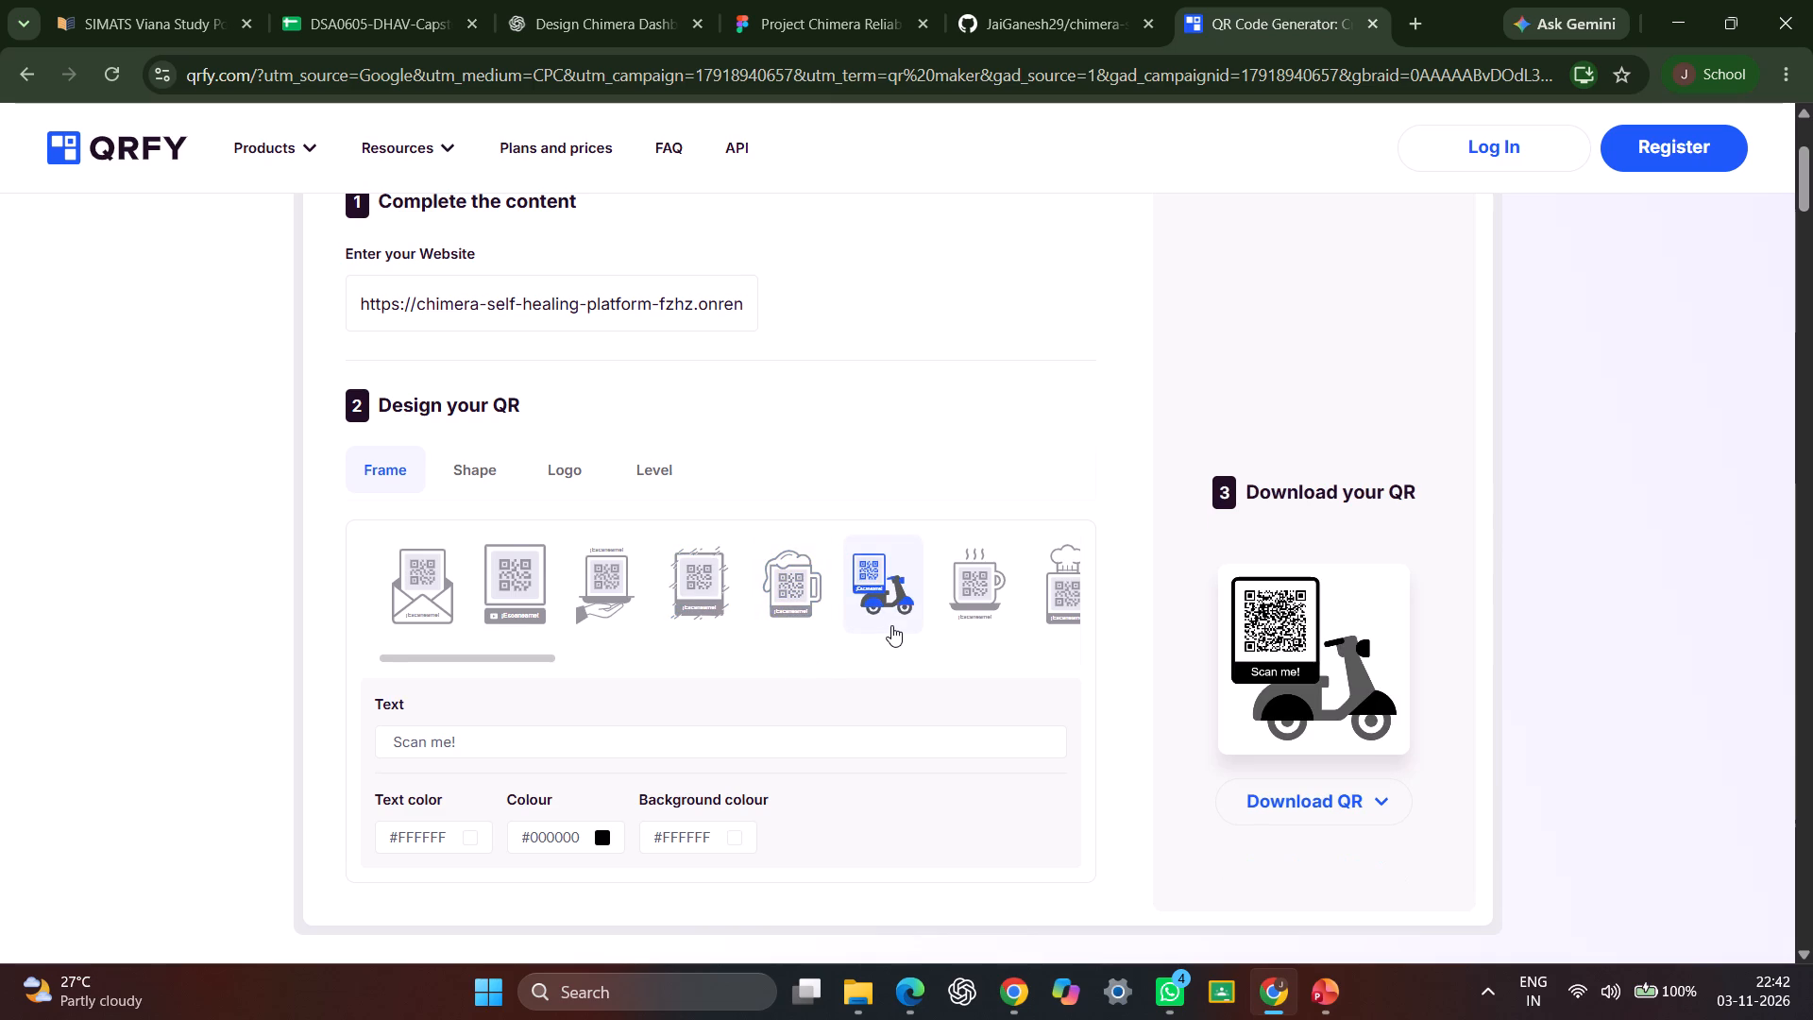
pyautogui.hscroll(-1, 891, 625)
pyautogui.click(891, 625)
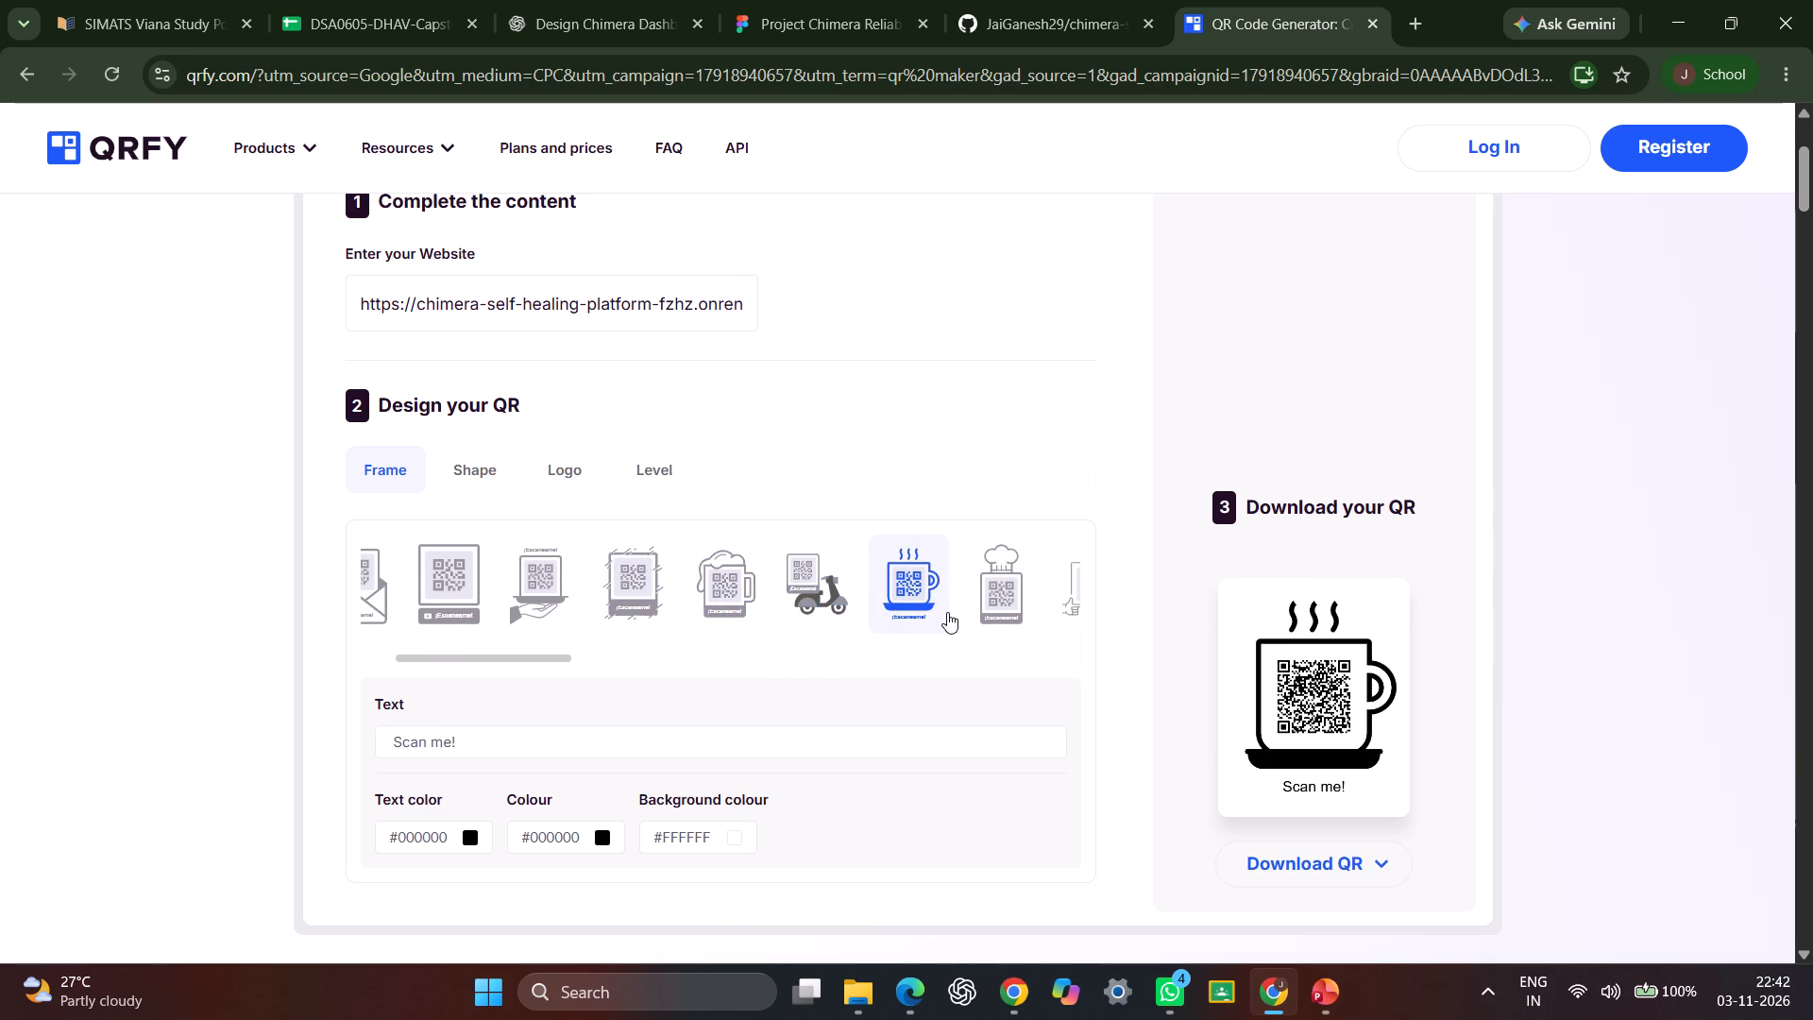
# Replace the QR frame's caption with "Project Chimera", copied from the project title in Jira.
pyautogui.click(697, 735)
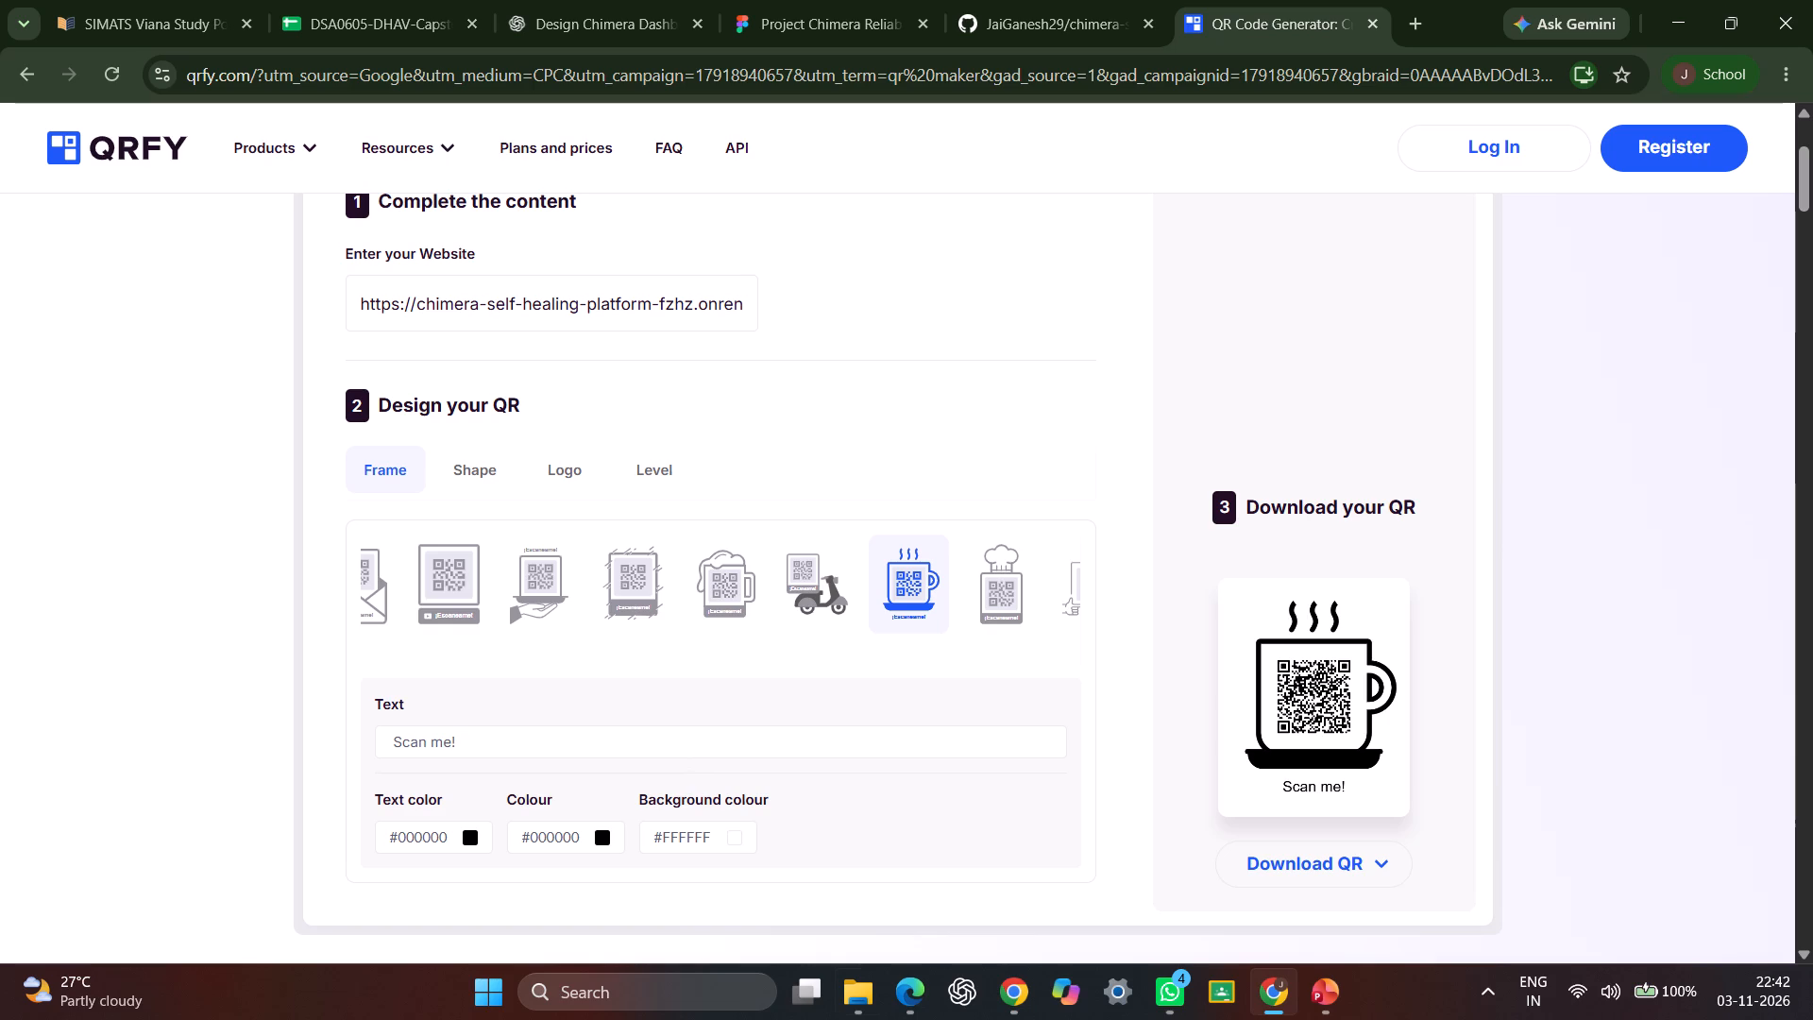
pyautogui.click(1017, 998)
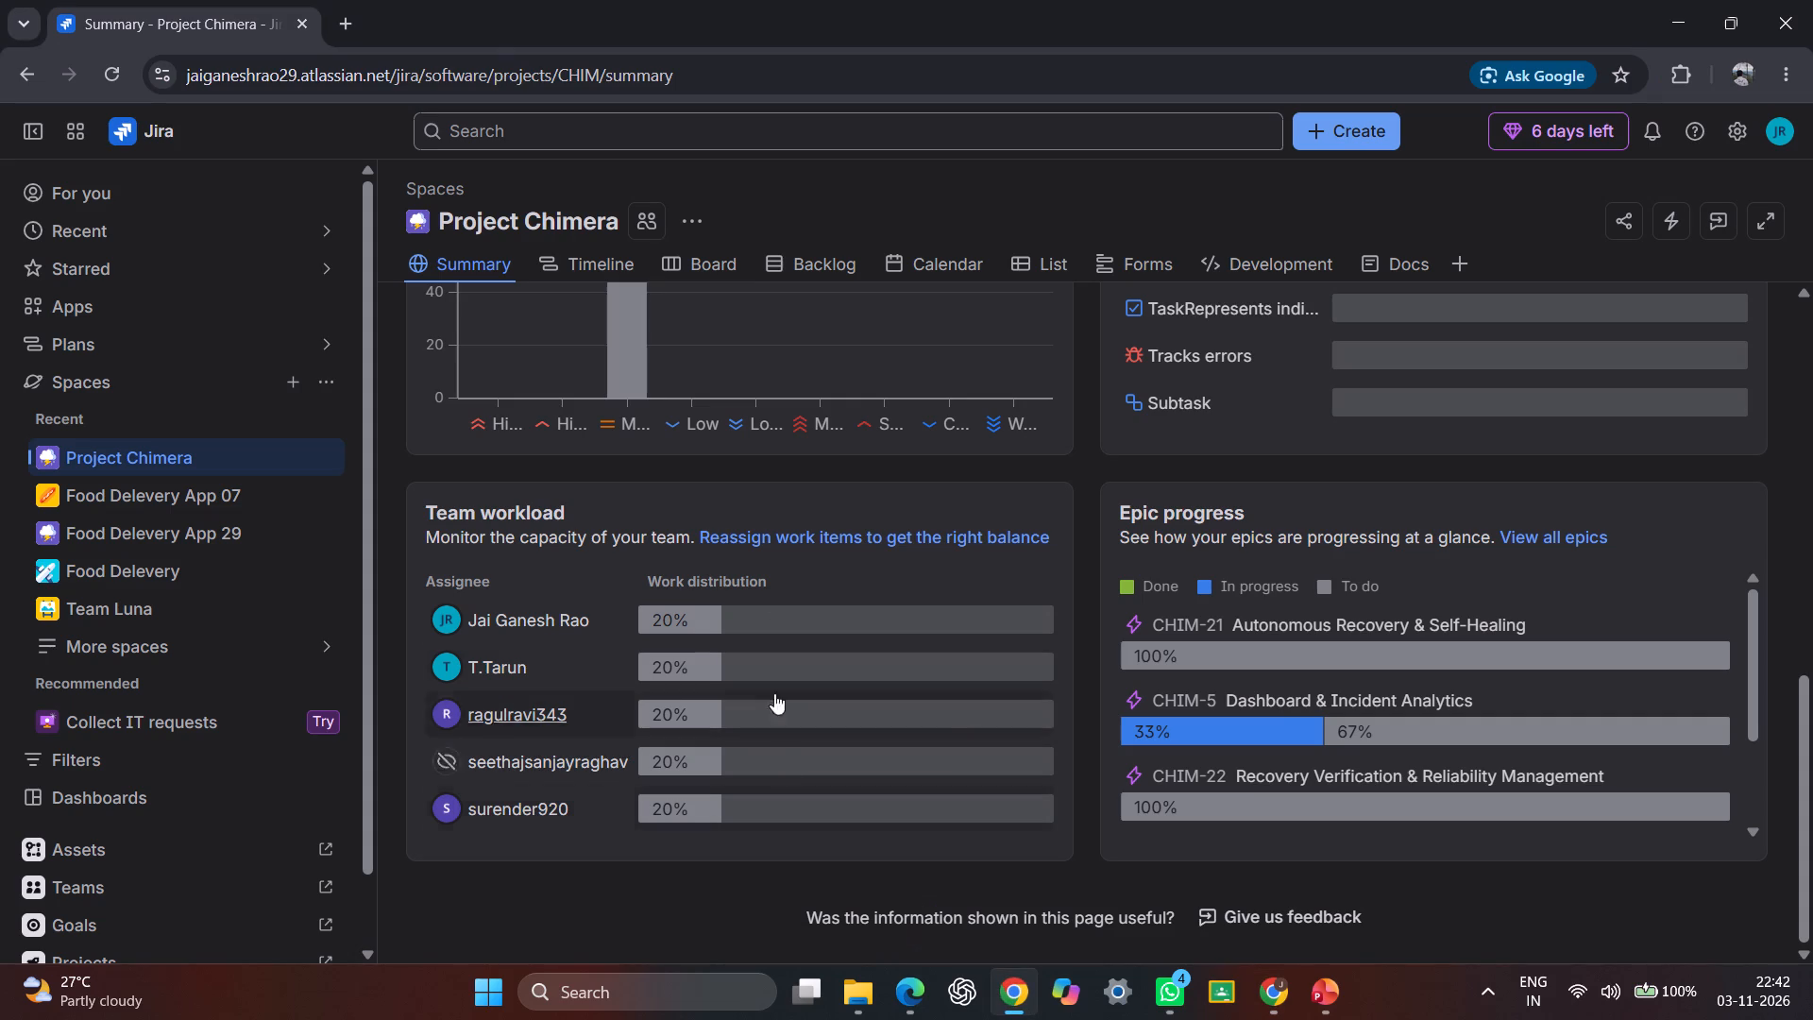
pyautogui.scroll(3, 684, 353)
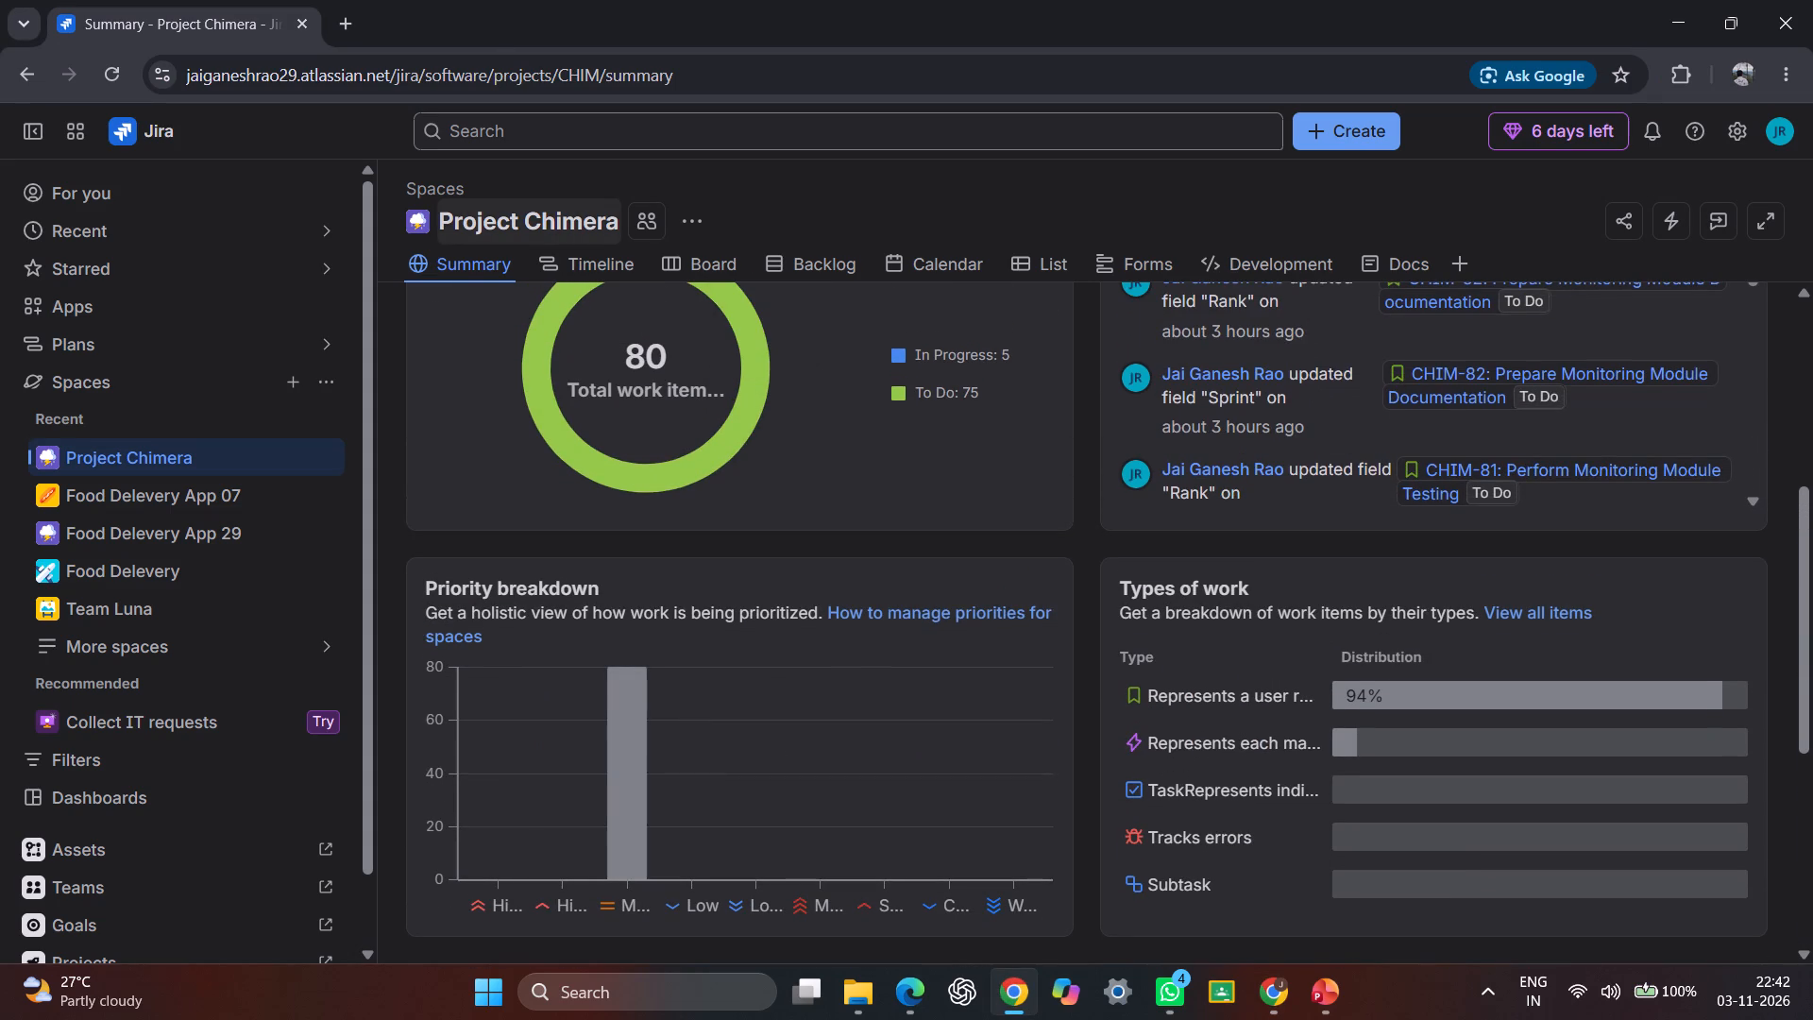
pyautogui.moveTo(617, 221); pyautogui.dragTo(446, 222)
pyautogui.hotkey('ctrl', 'c')
pyautogui.hotkey('alt', 'Tab')
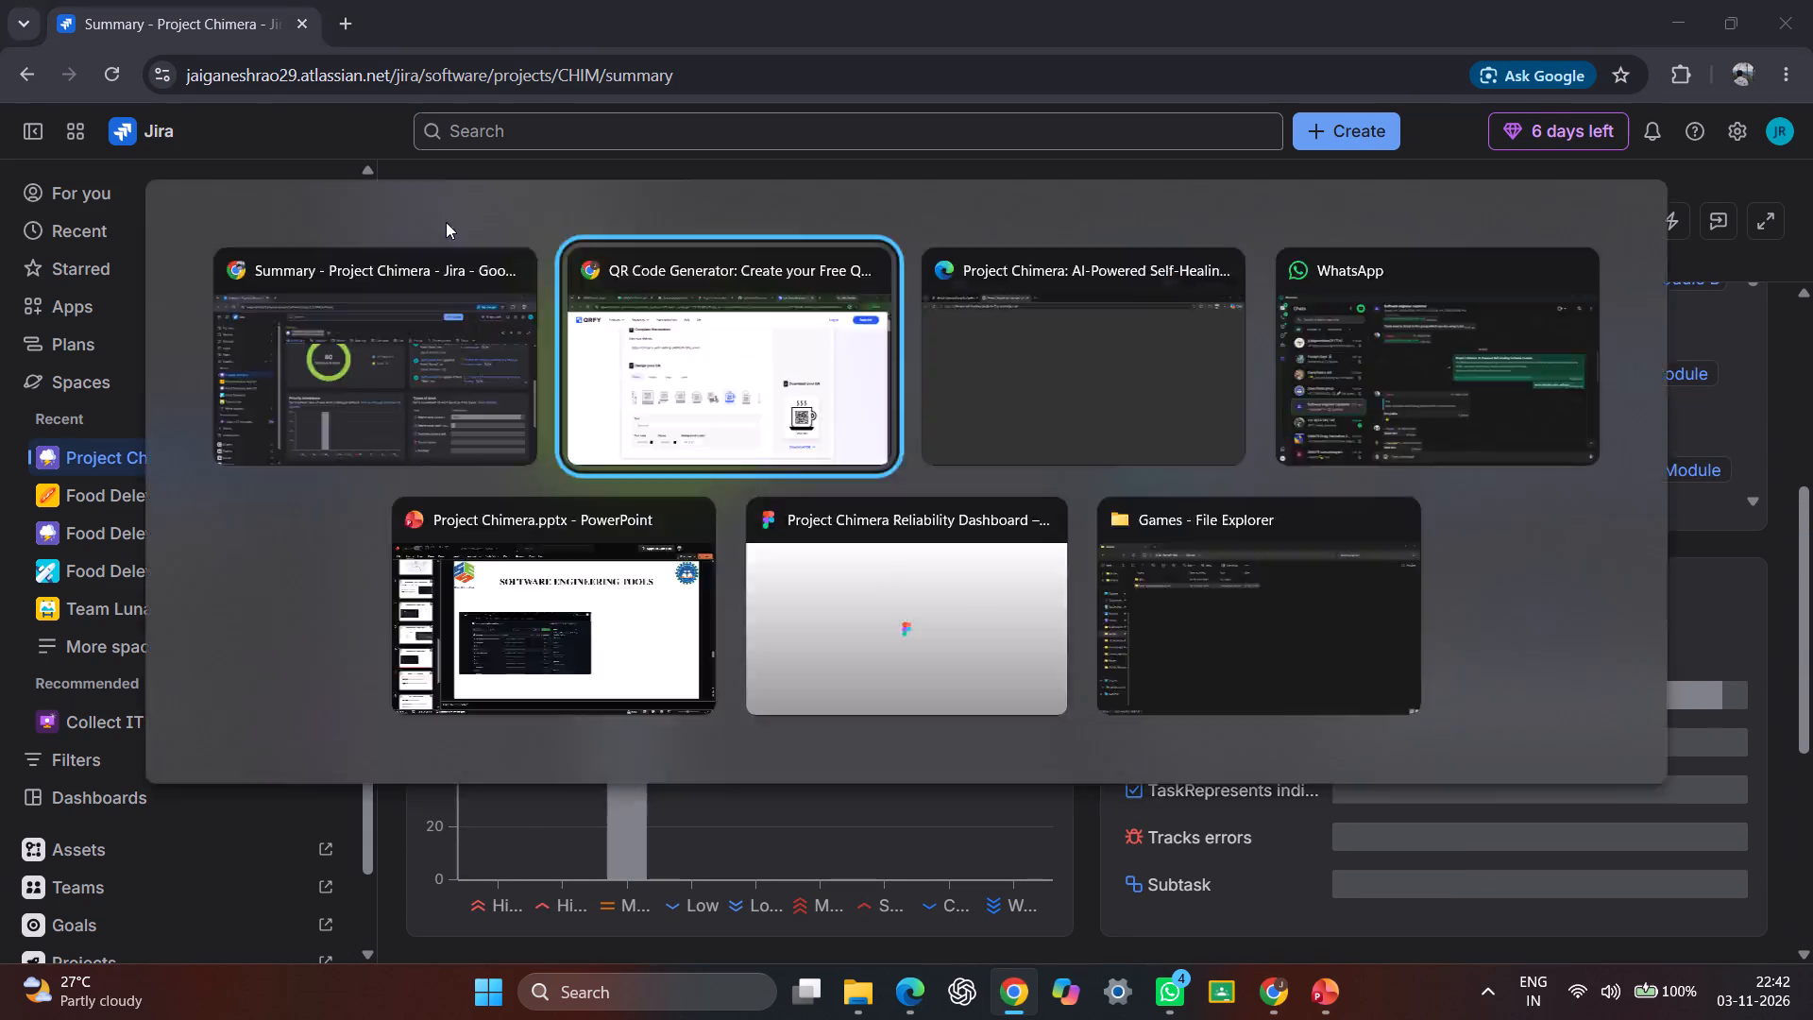
pyautogui.click(514, 740)
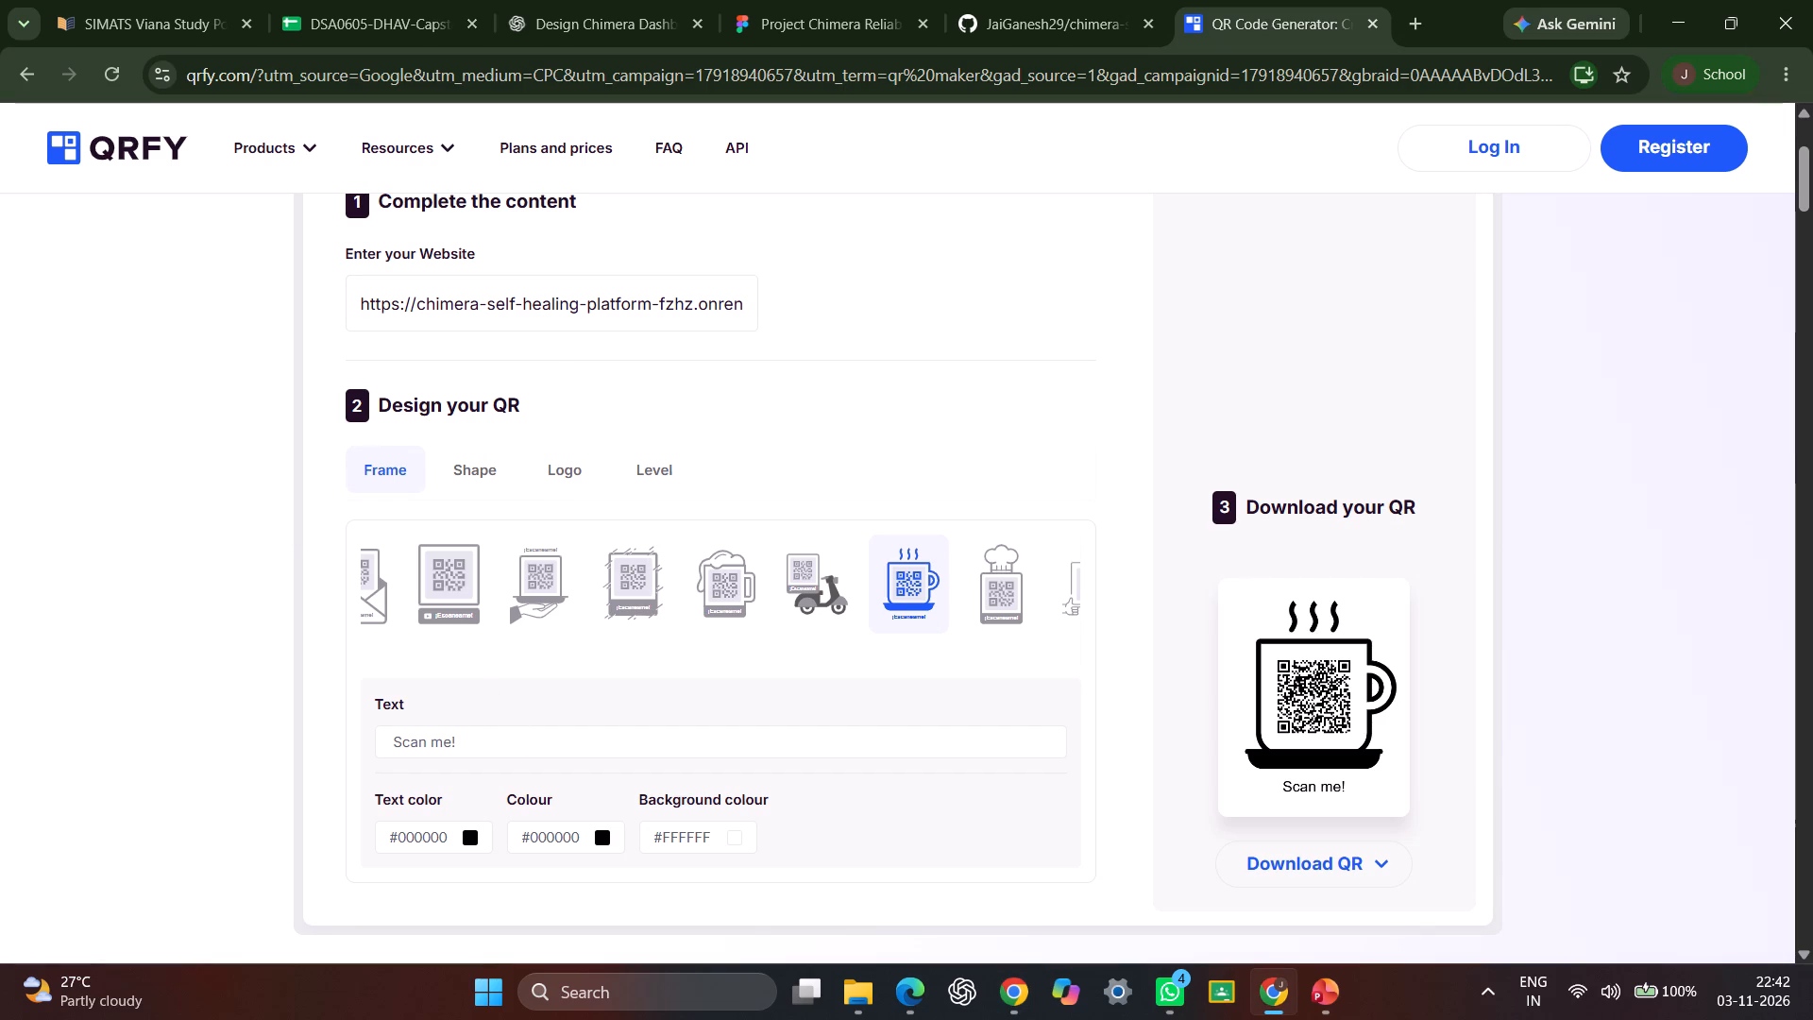
pyautogui.hotkey('ctrl', 'a')
pyautogui.press('BackSpace')
pyautogui.hotkey('ctrl', 'v')
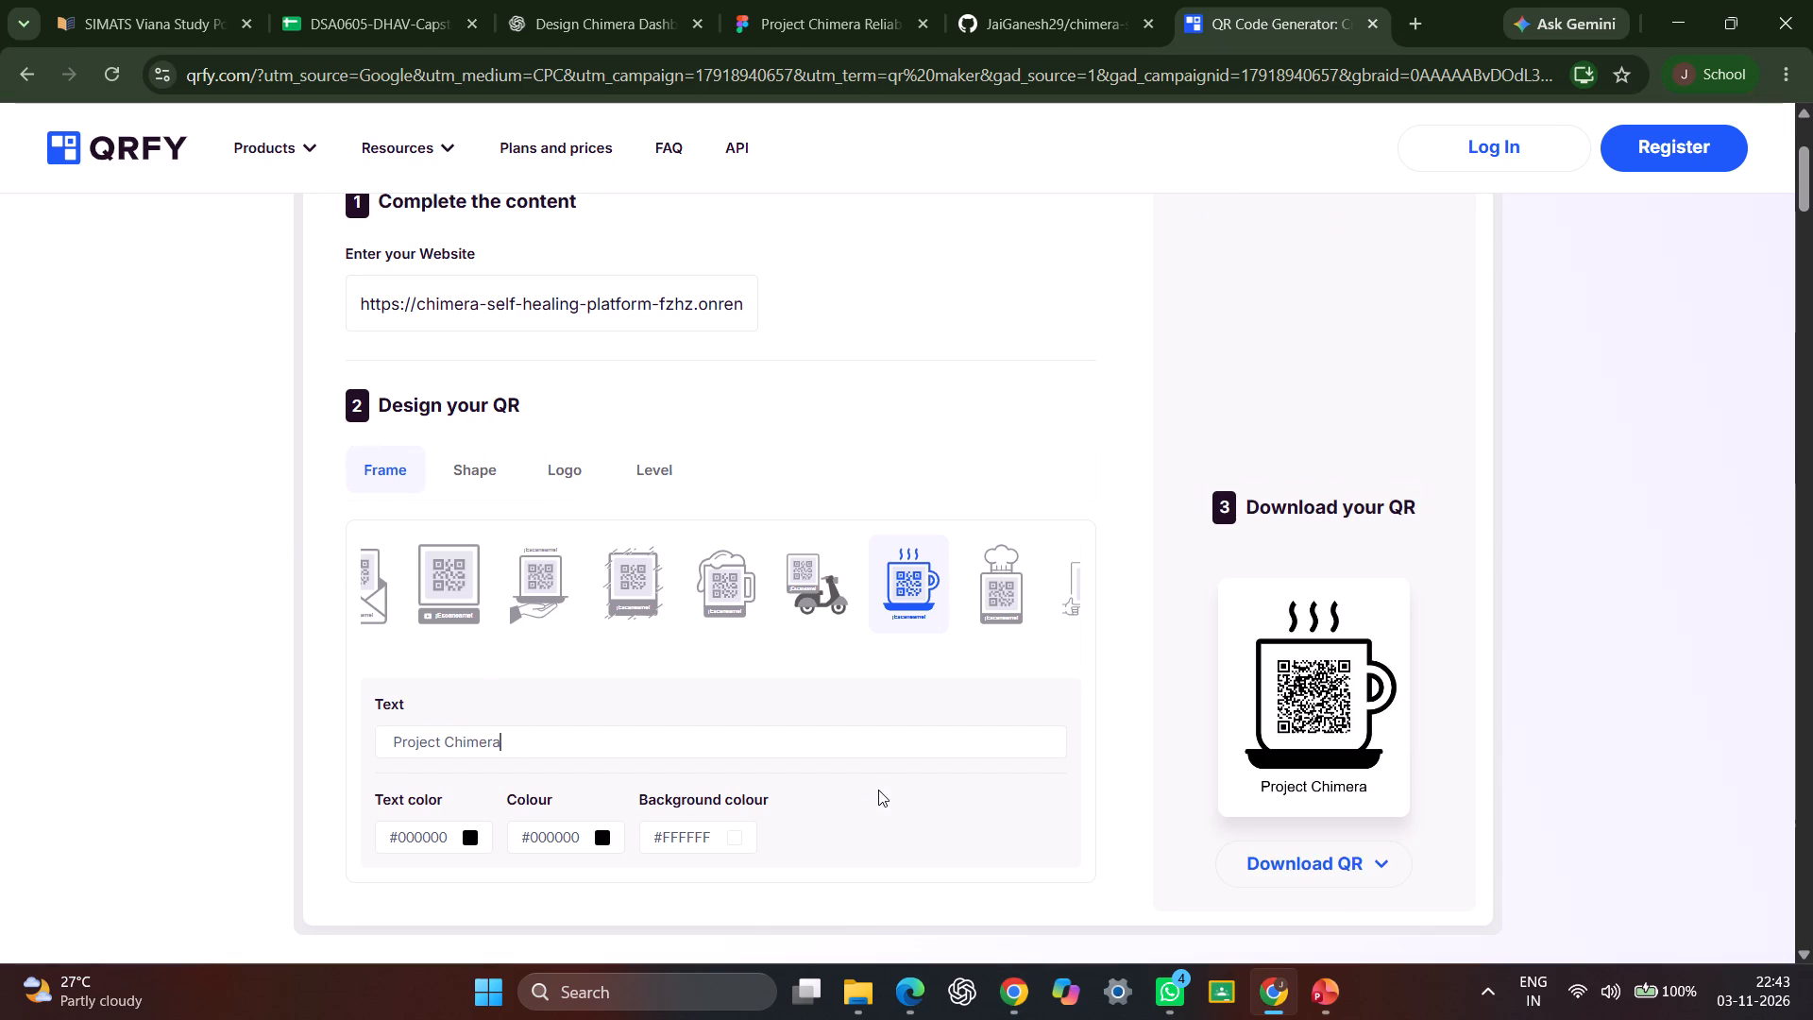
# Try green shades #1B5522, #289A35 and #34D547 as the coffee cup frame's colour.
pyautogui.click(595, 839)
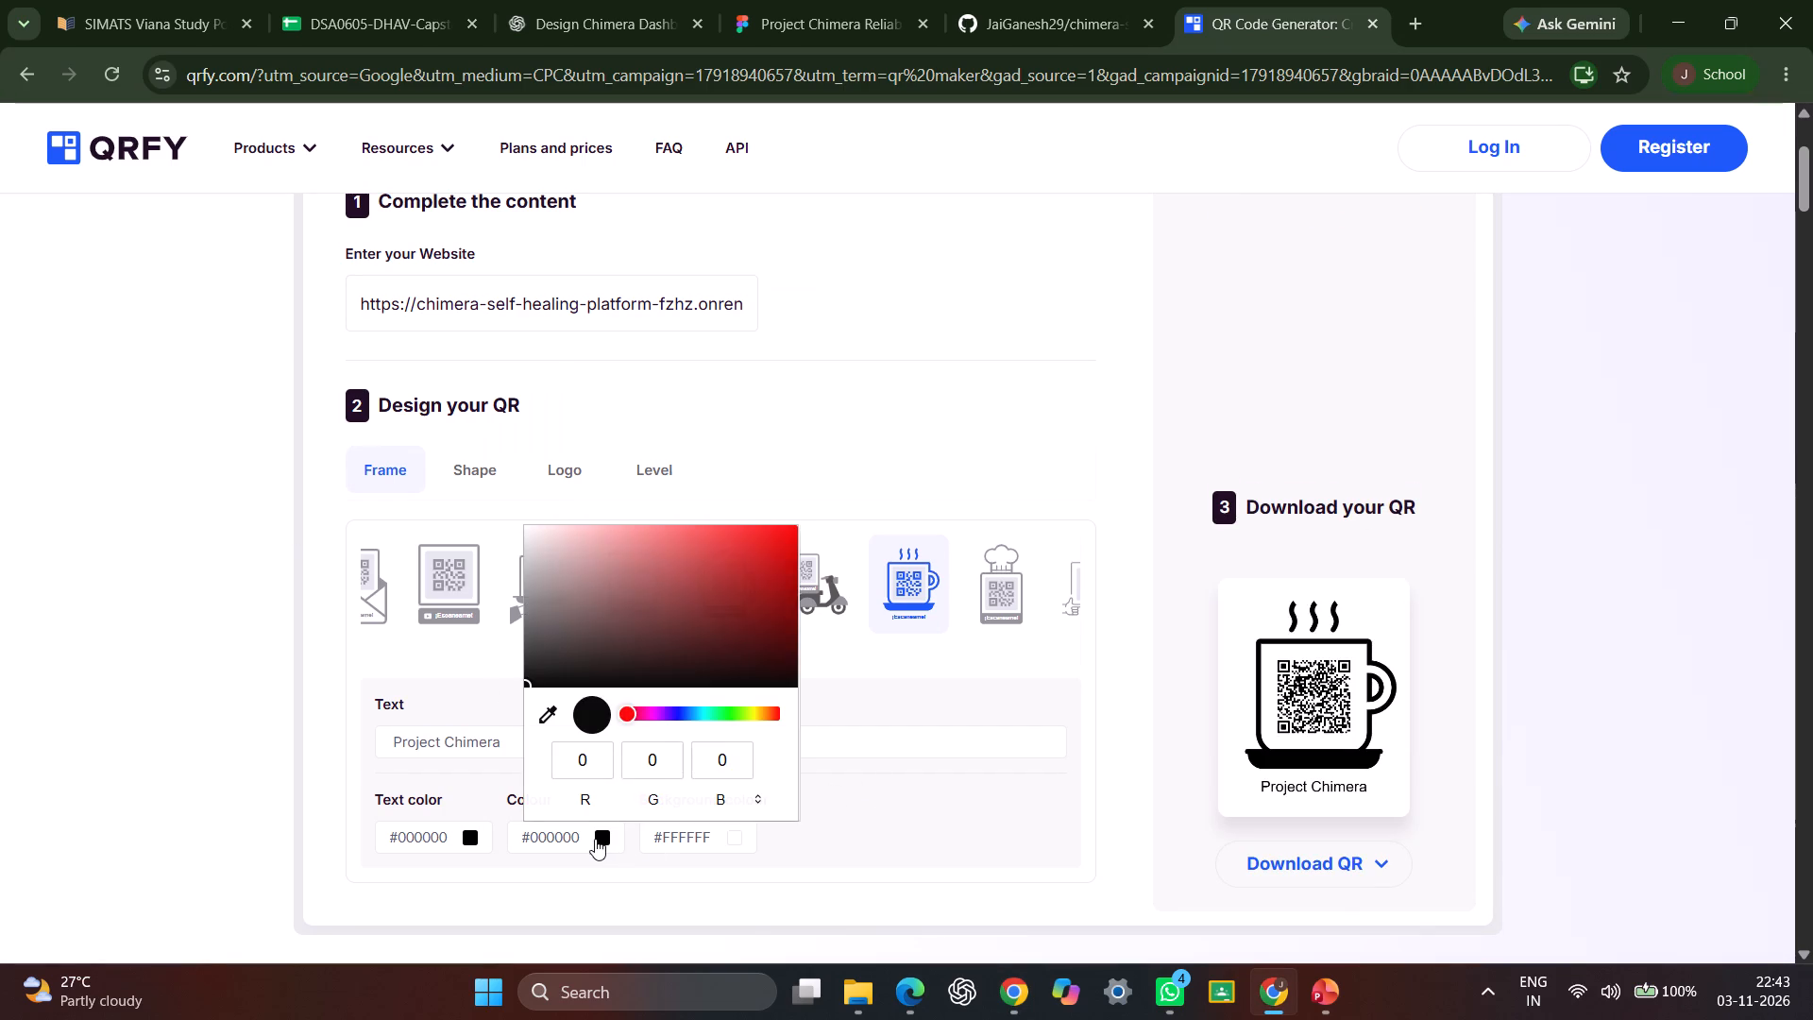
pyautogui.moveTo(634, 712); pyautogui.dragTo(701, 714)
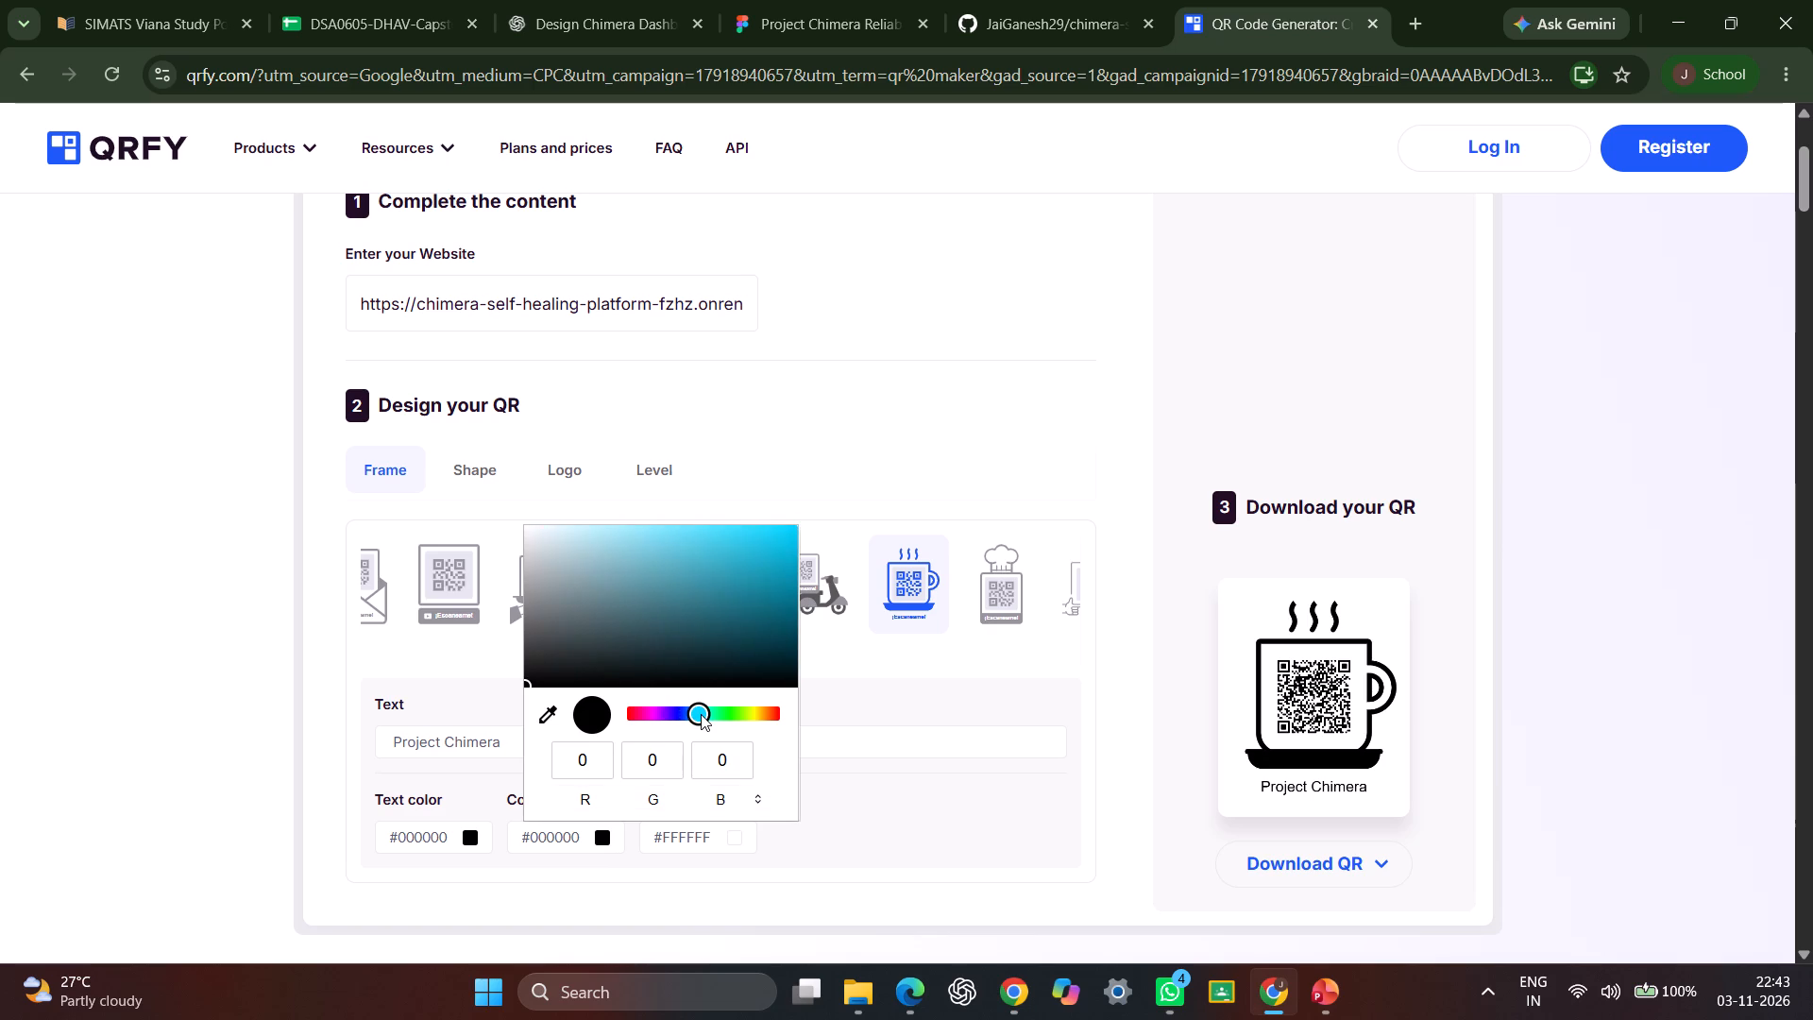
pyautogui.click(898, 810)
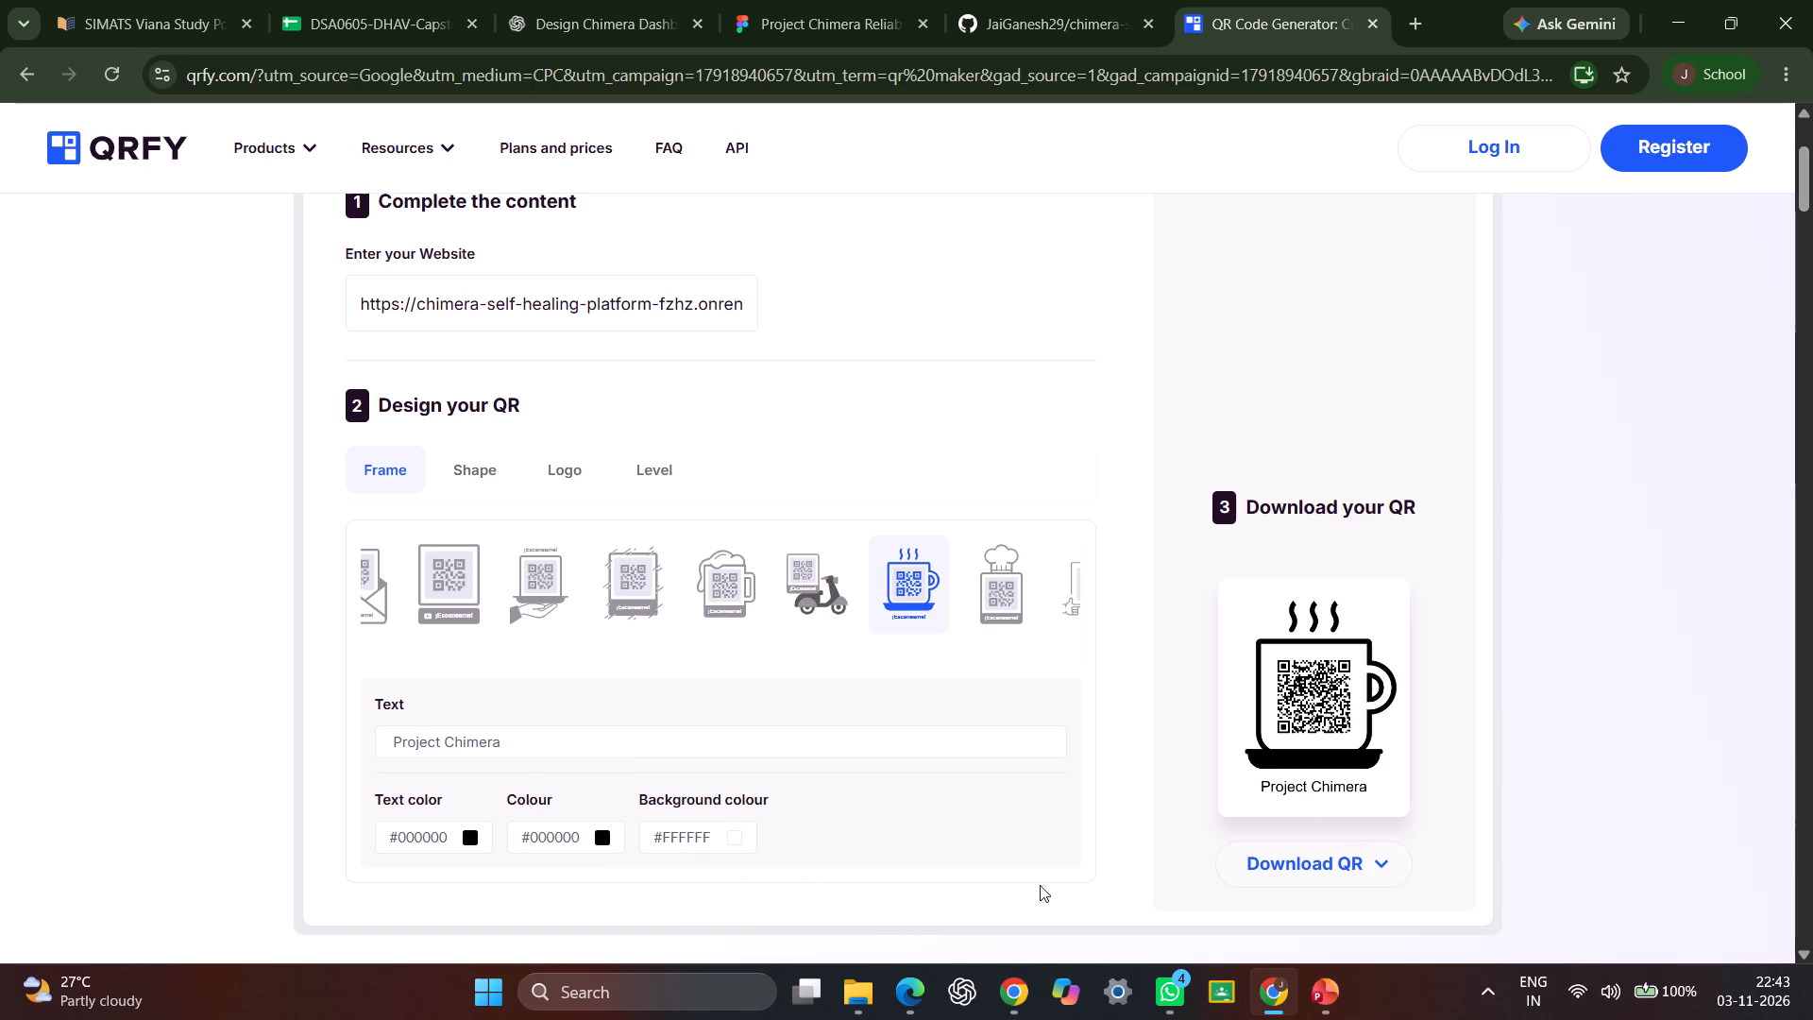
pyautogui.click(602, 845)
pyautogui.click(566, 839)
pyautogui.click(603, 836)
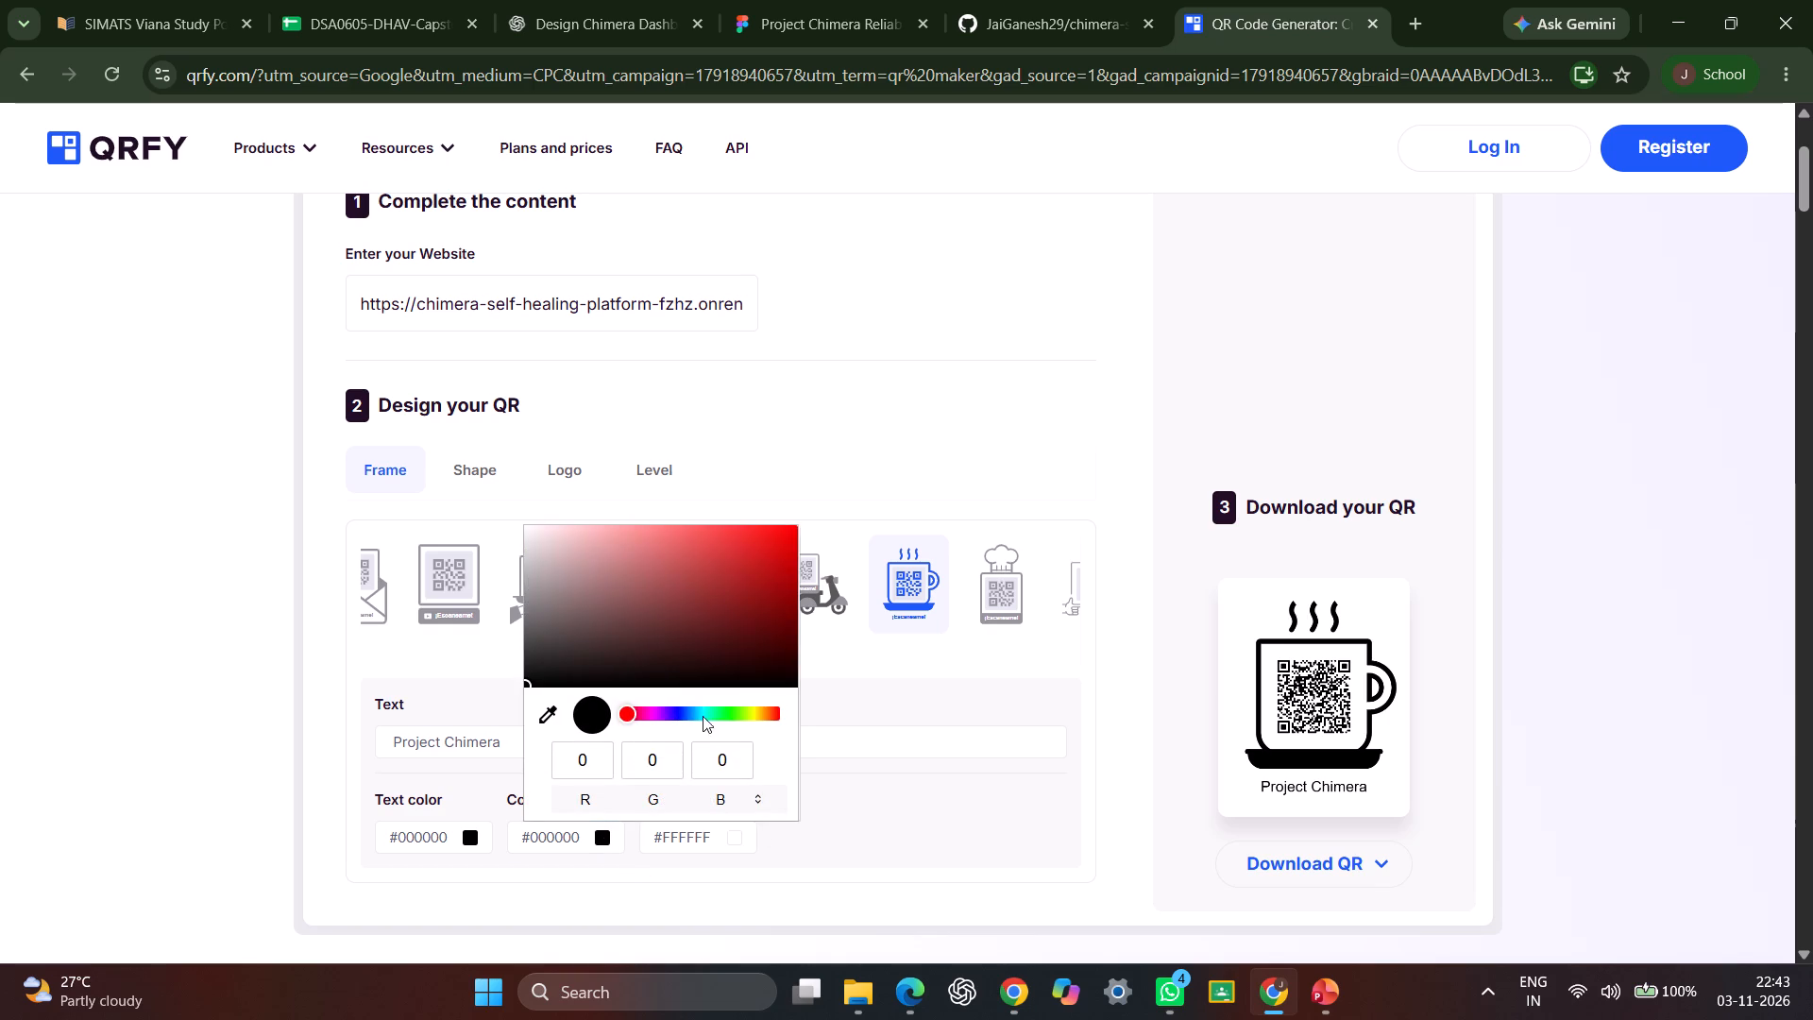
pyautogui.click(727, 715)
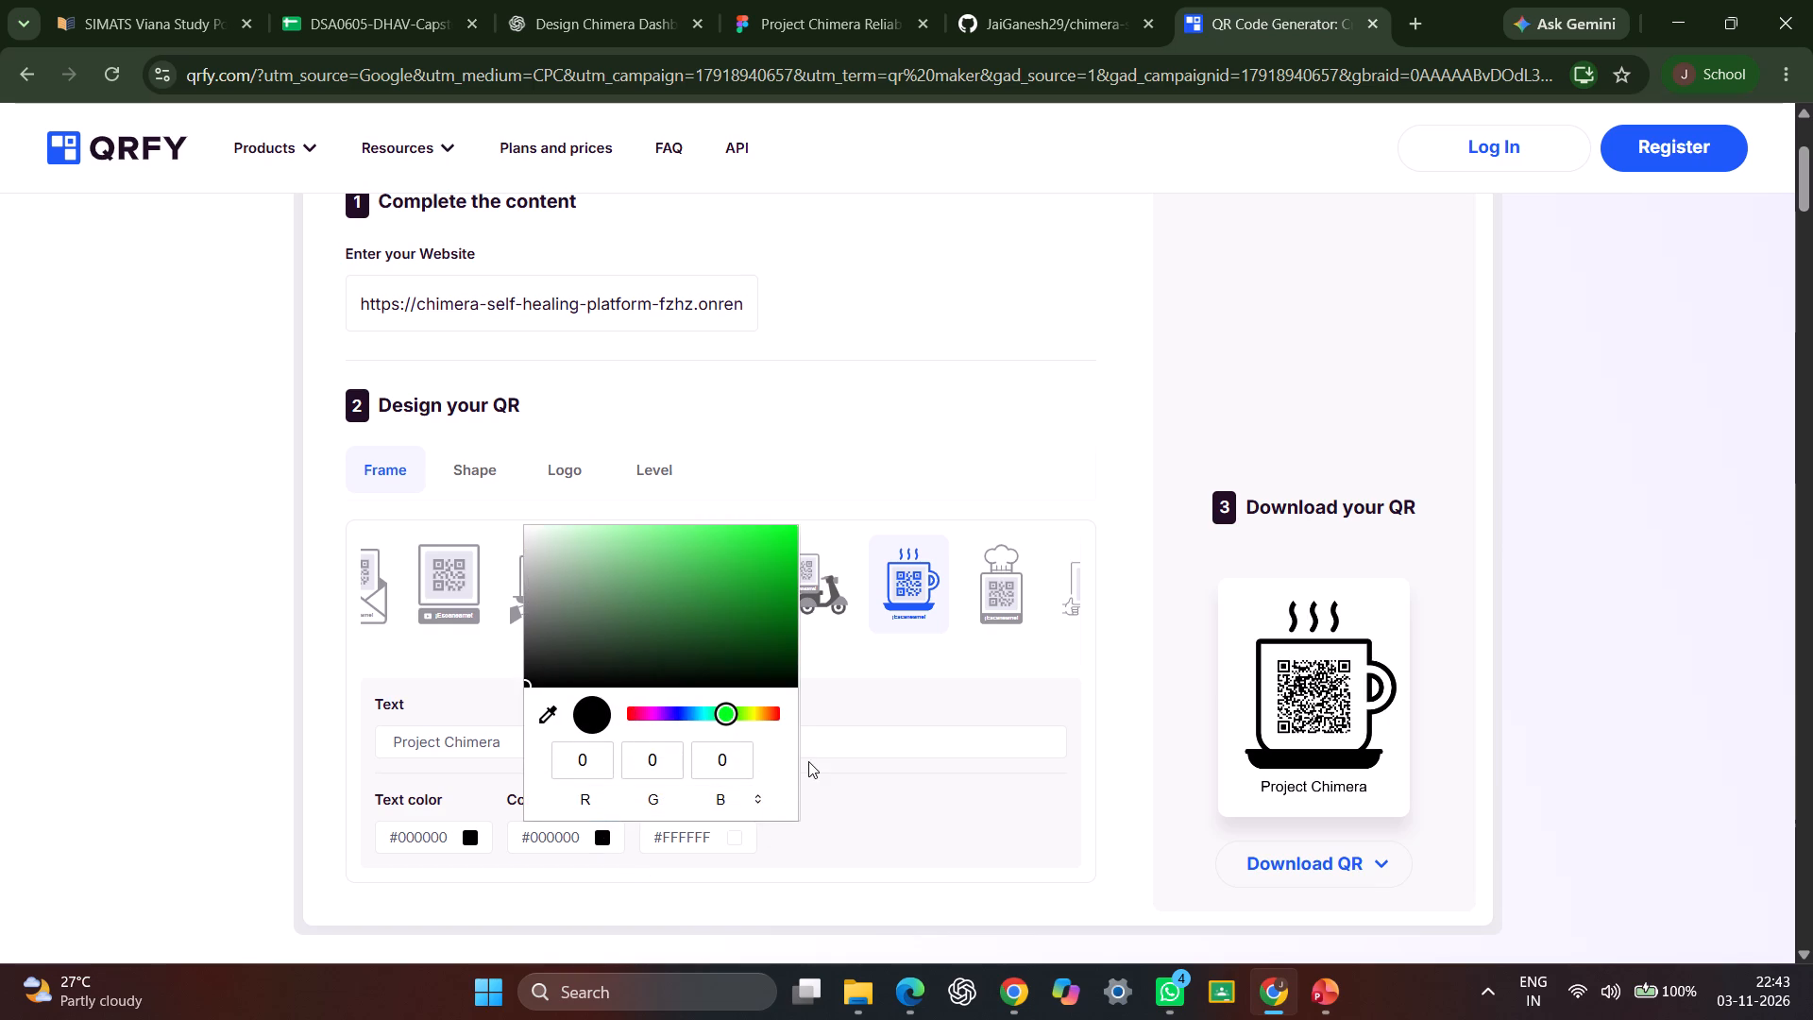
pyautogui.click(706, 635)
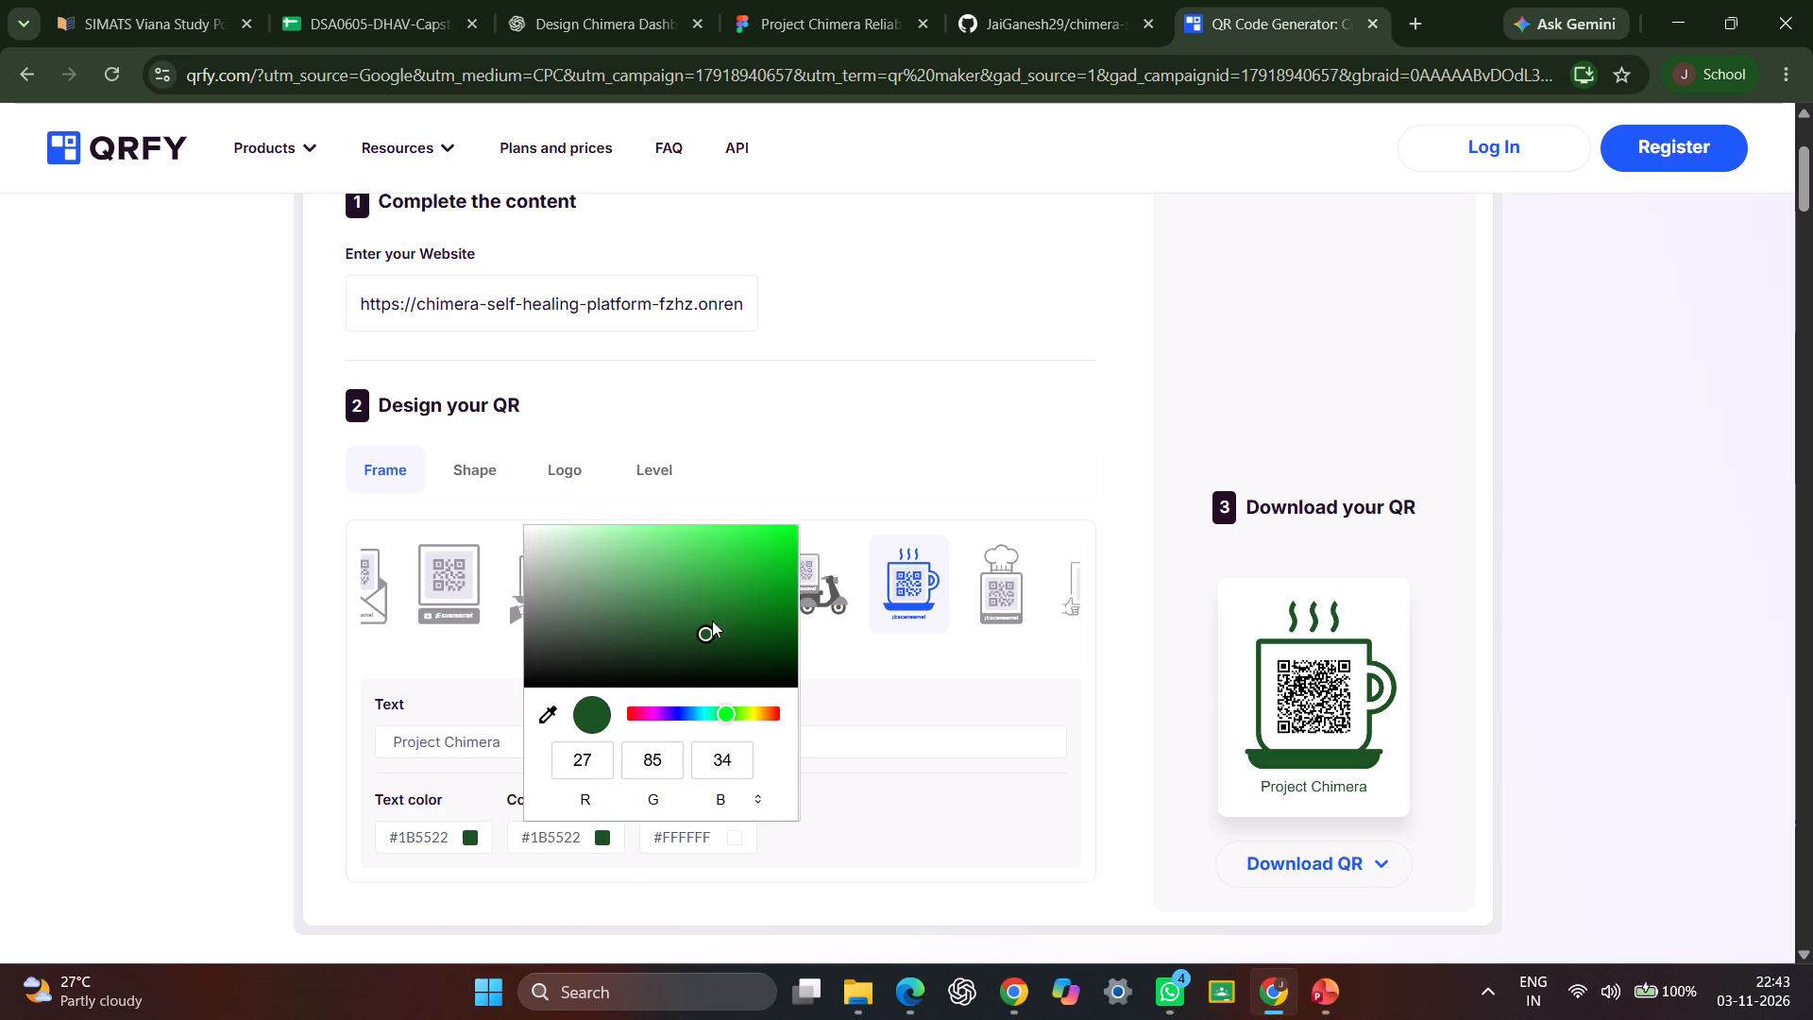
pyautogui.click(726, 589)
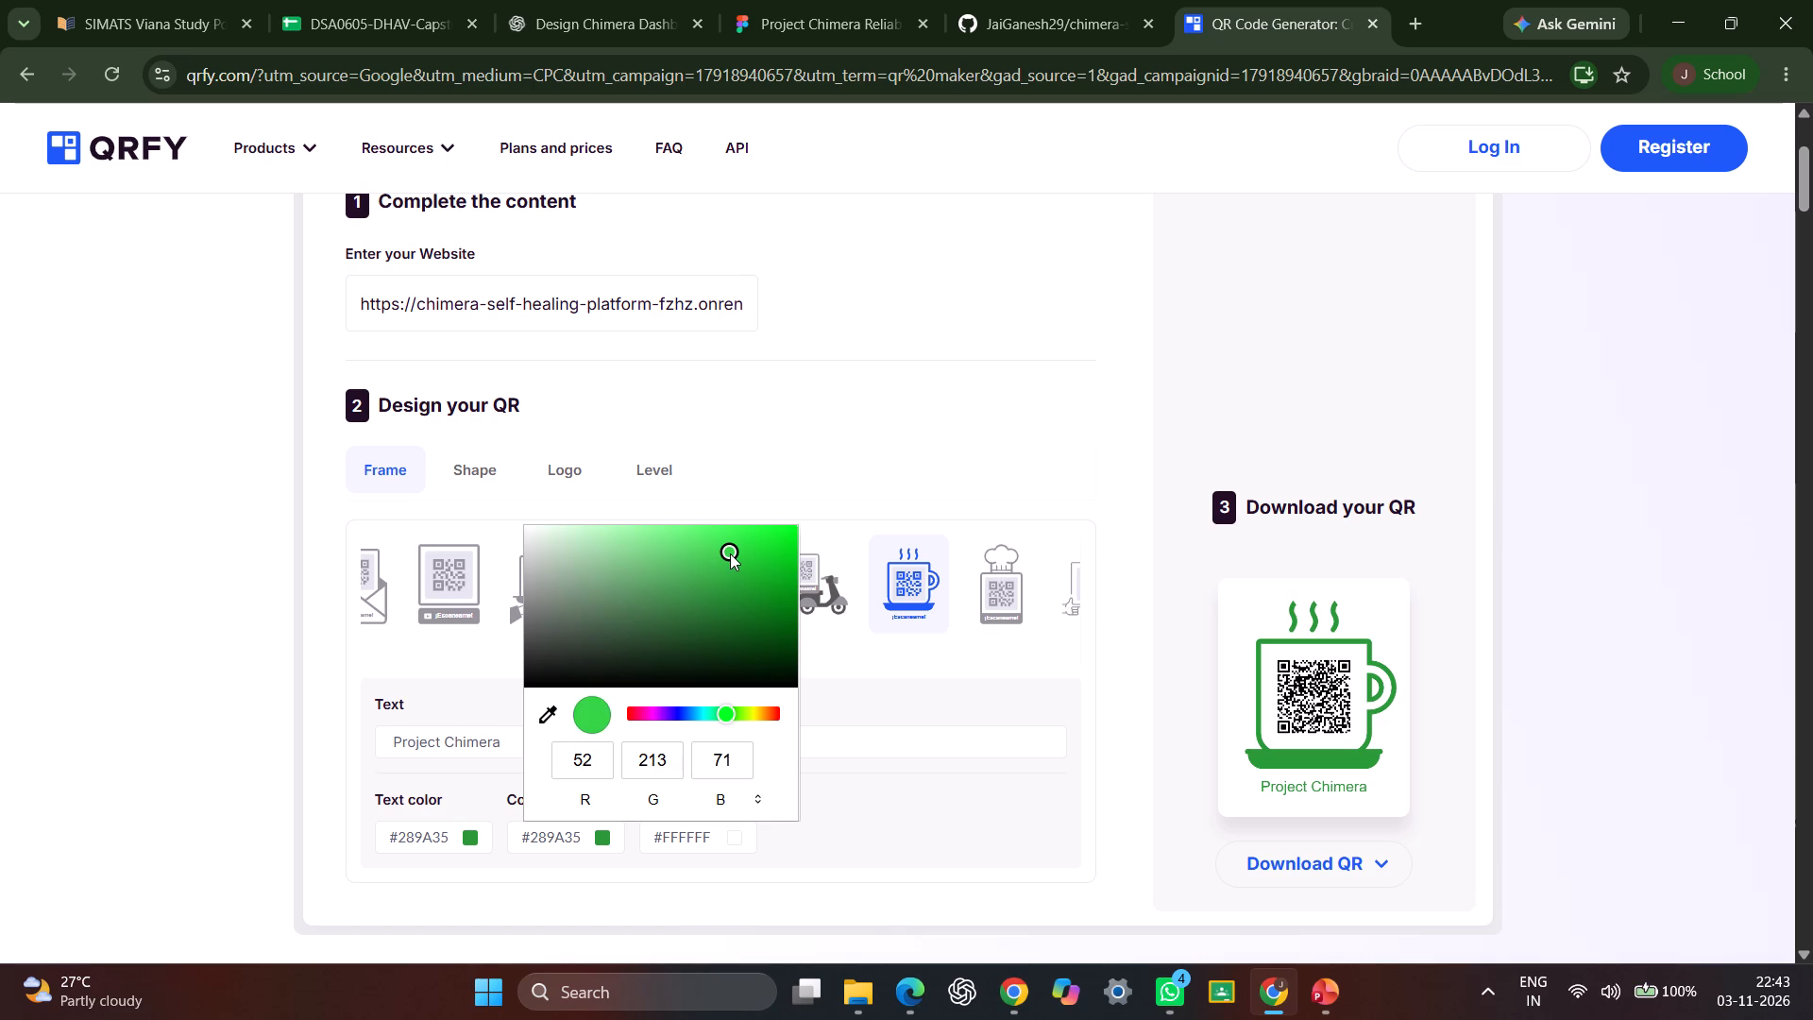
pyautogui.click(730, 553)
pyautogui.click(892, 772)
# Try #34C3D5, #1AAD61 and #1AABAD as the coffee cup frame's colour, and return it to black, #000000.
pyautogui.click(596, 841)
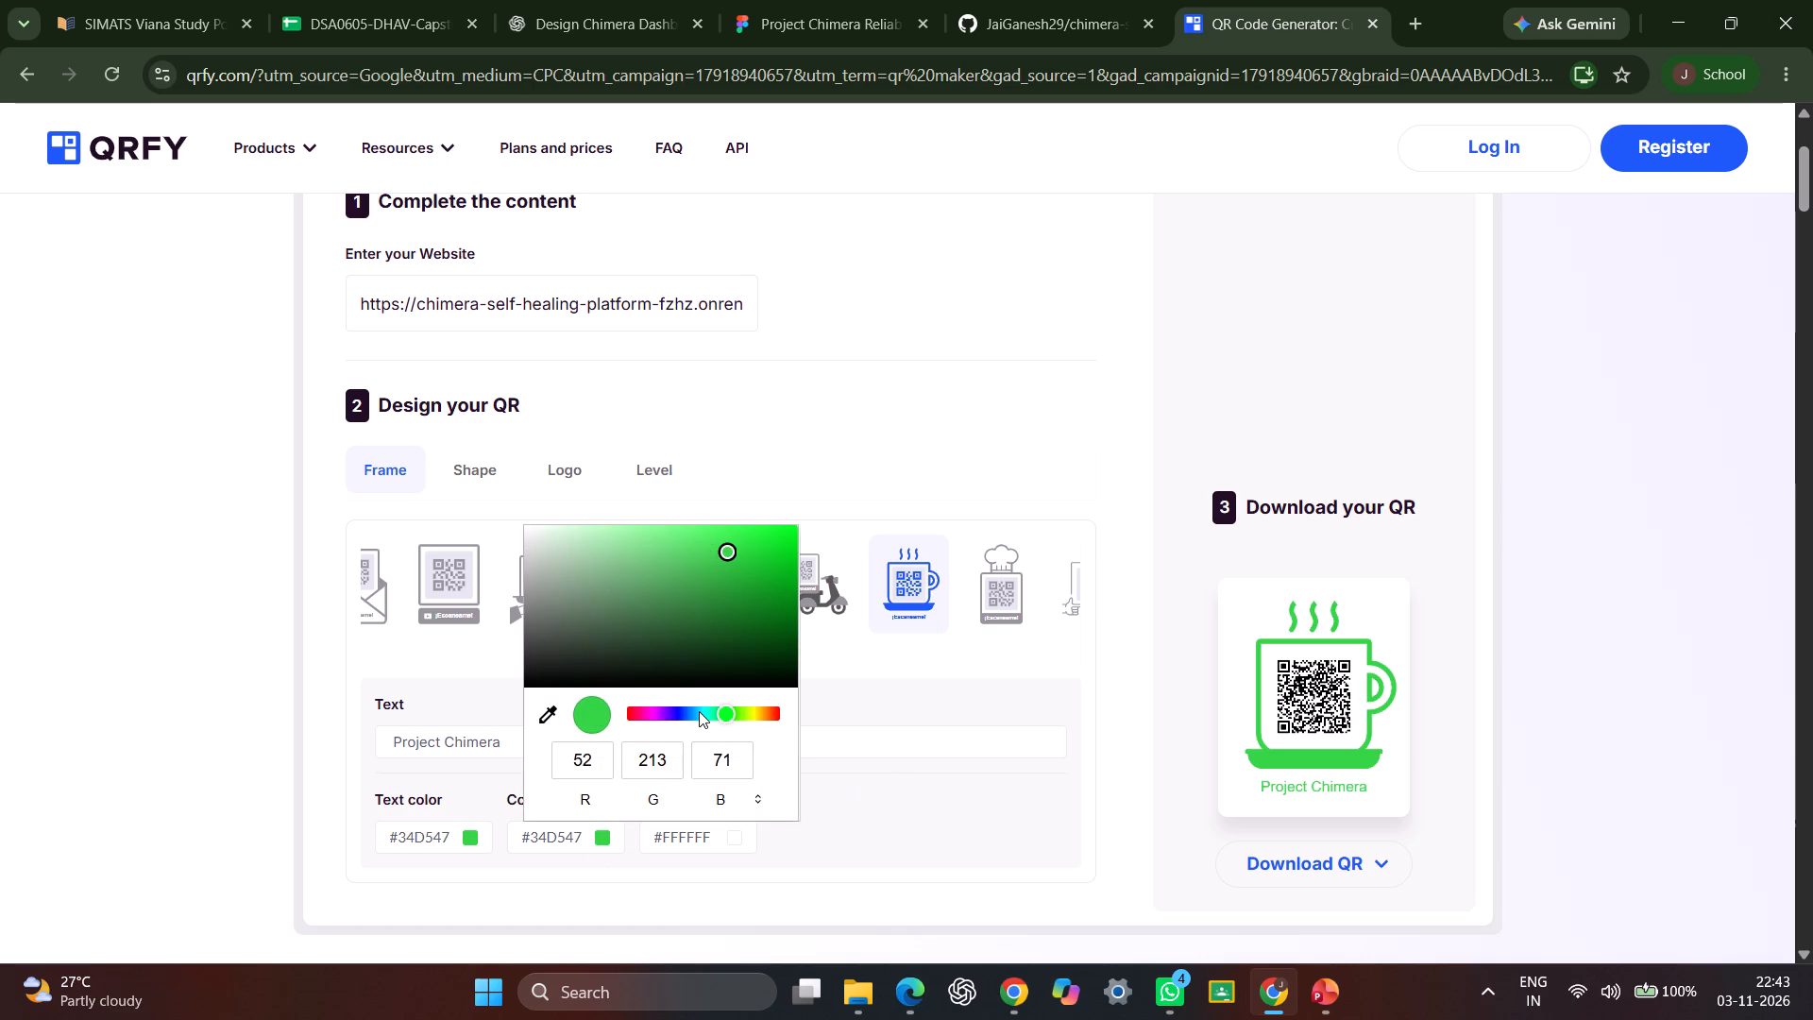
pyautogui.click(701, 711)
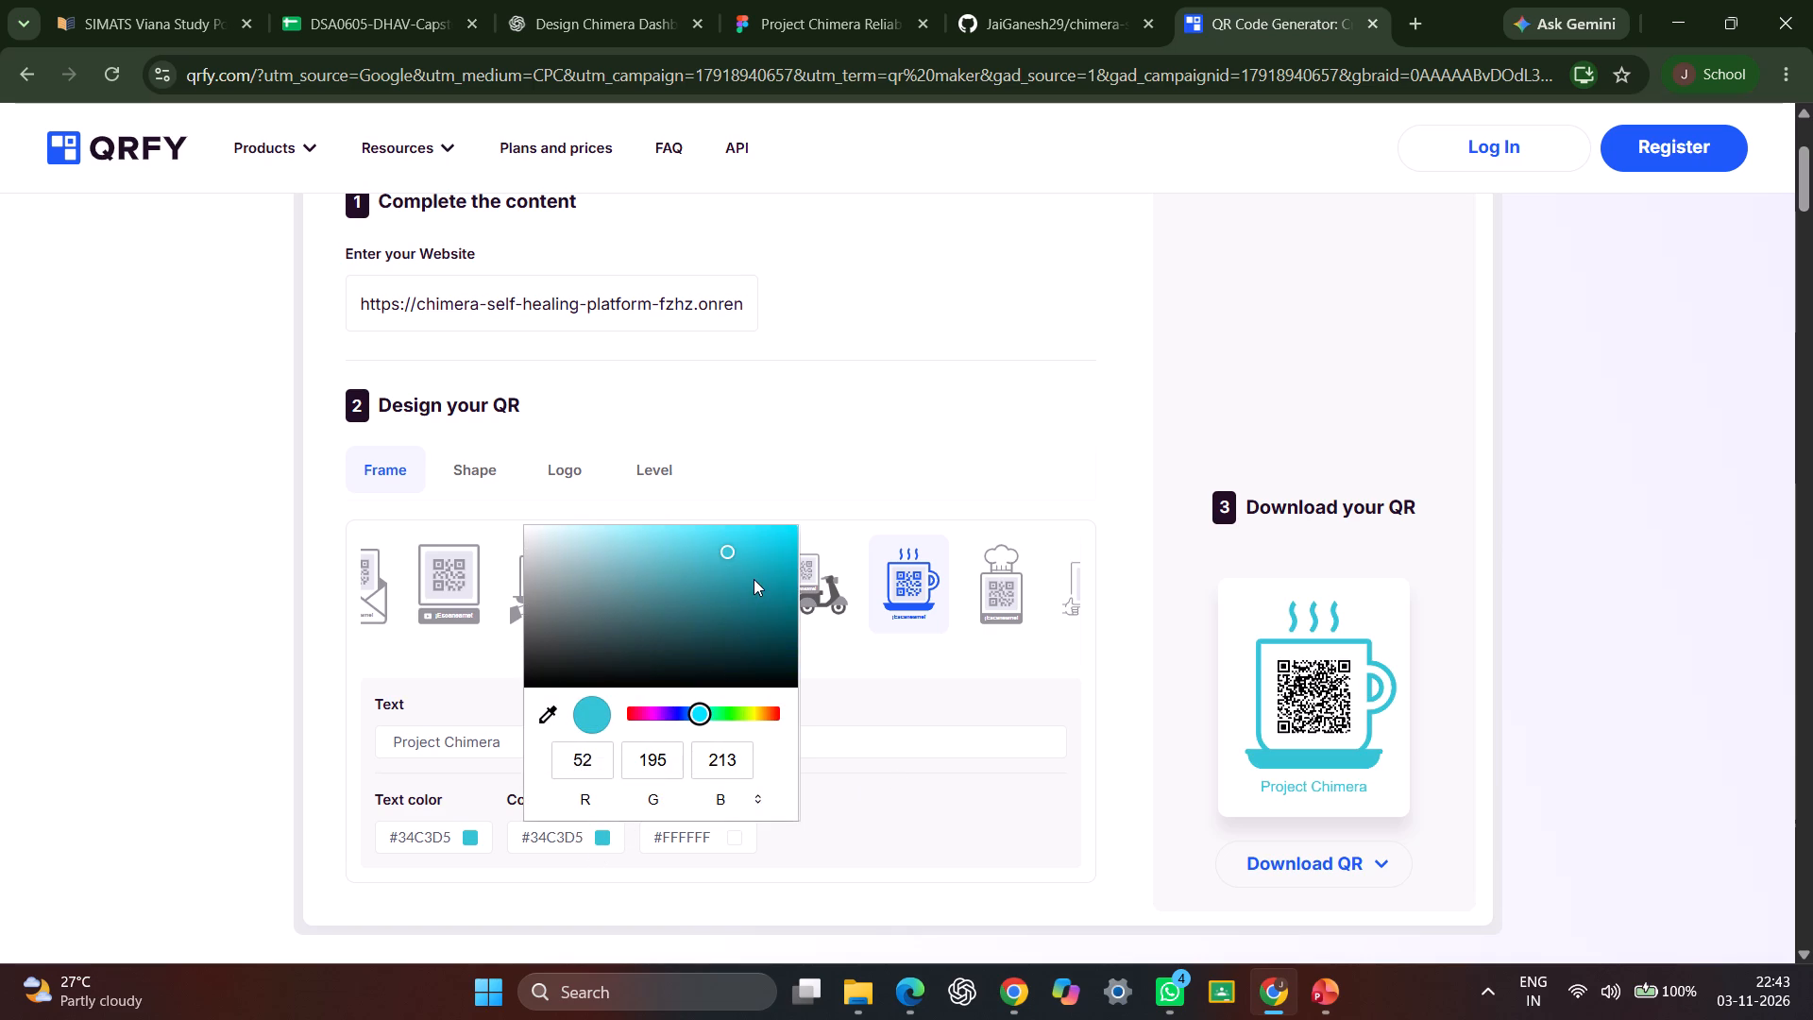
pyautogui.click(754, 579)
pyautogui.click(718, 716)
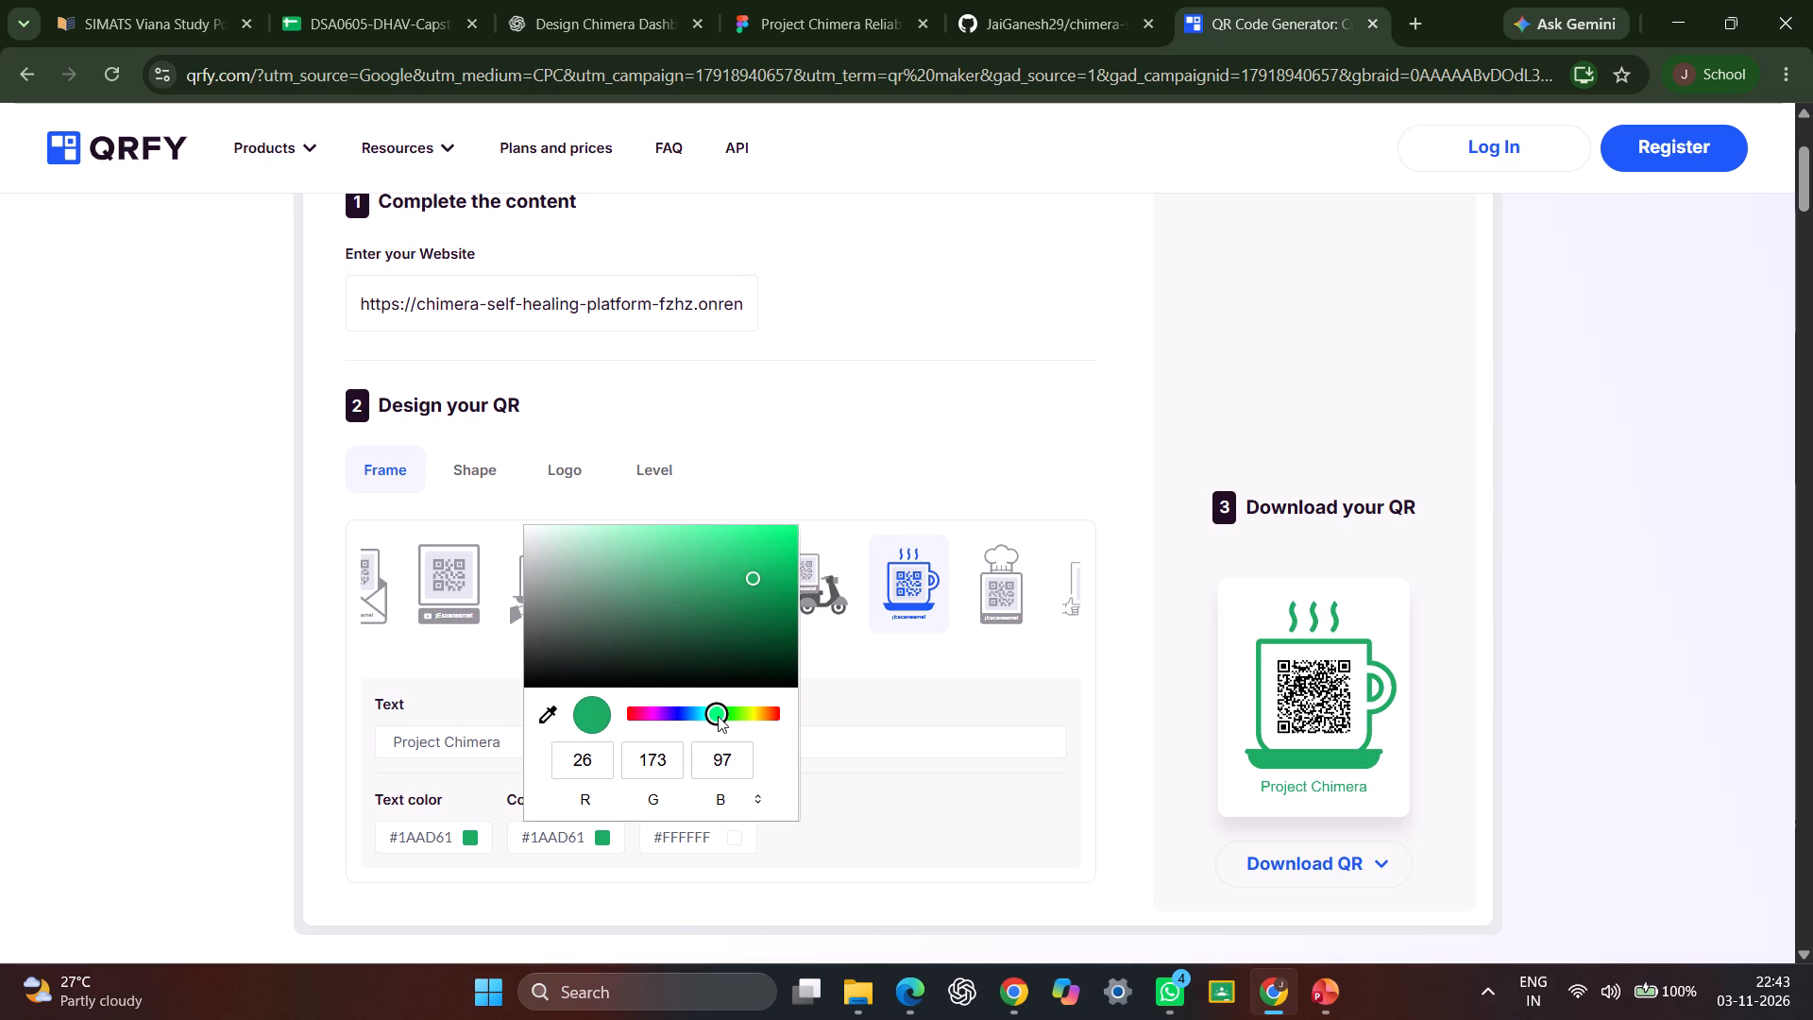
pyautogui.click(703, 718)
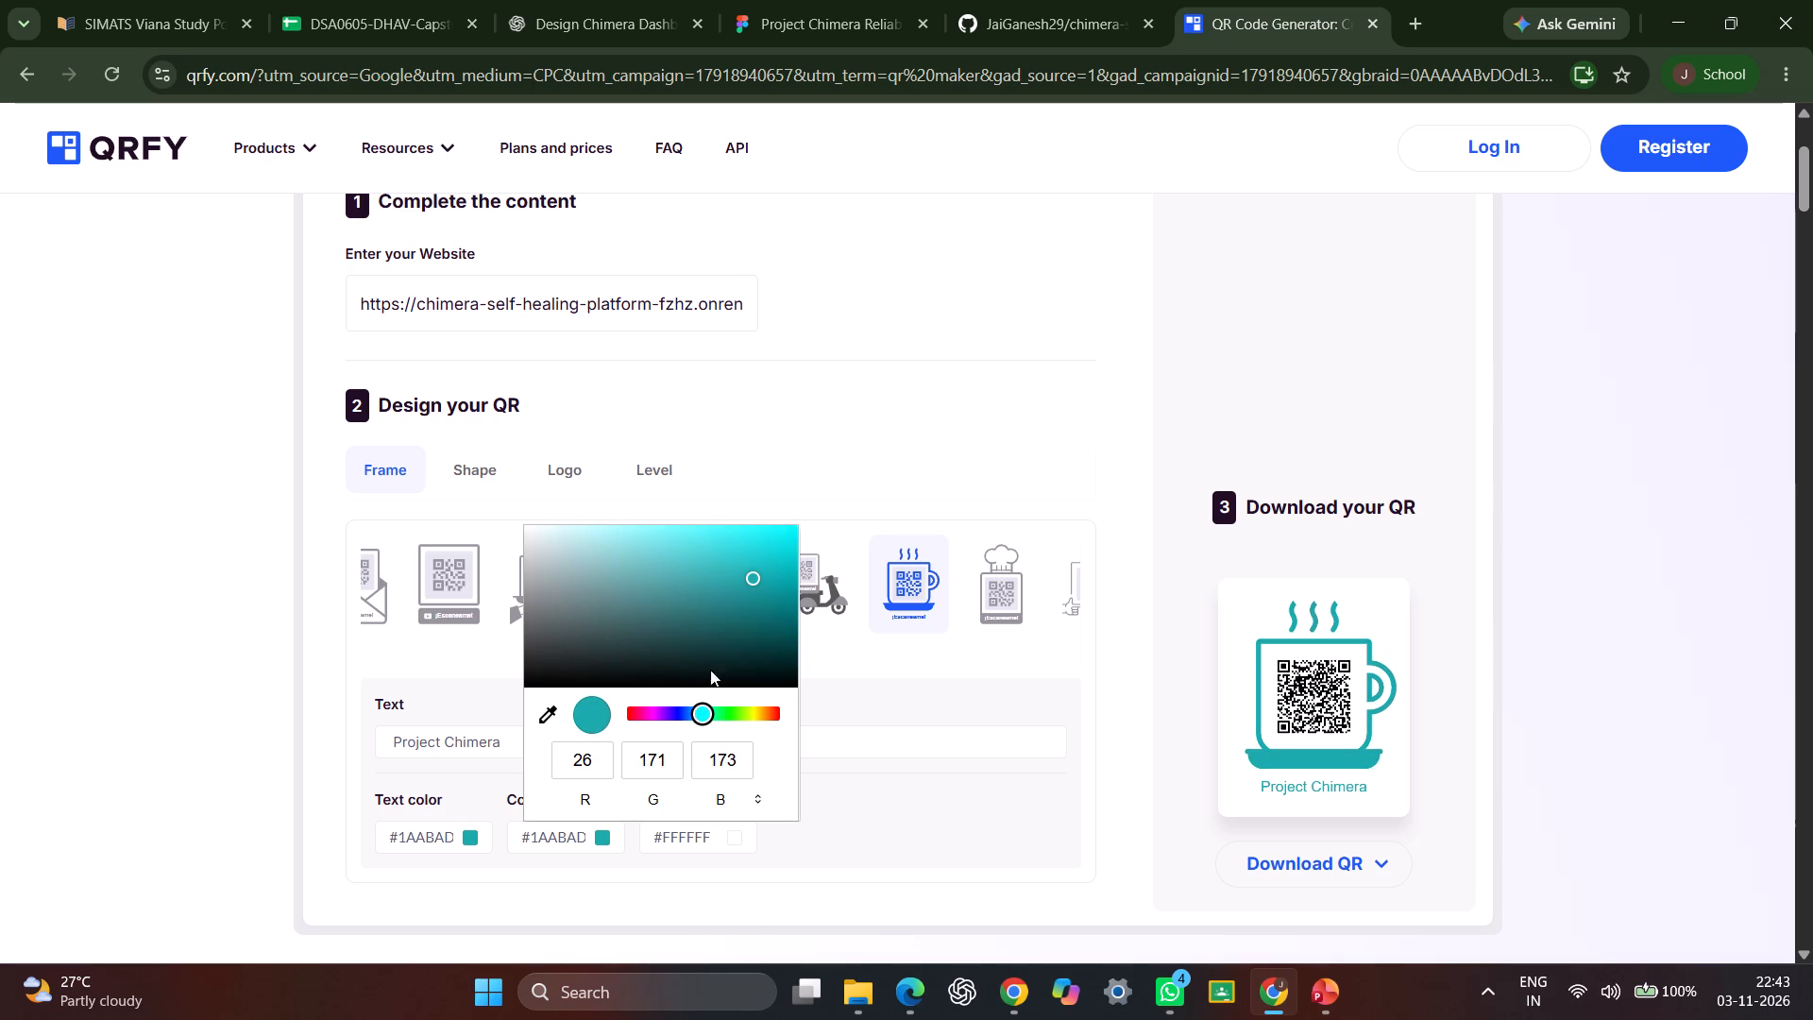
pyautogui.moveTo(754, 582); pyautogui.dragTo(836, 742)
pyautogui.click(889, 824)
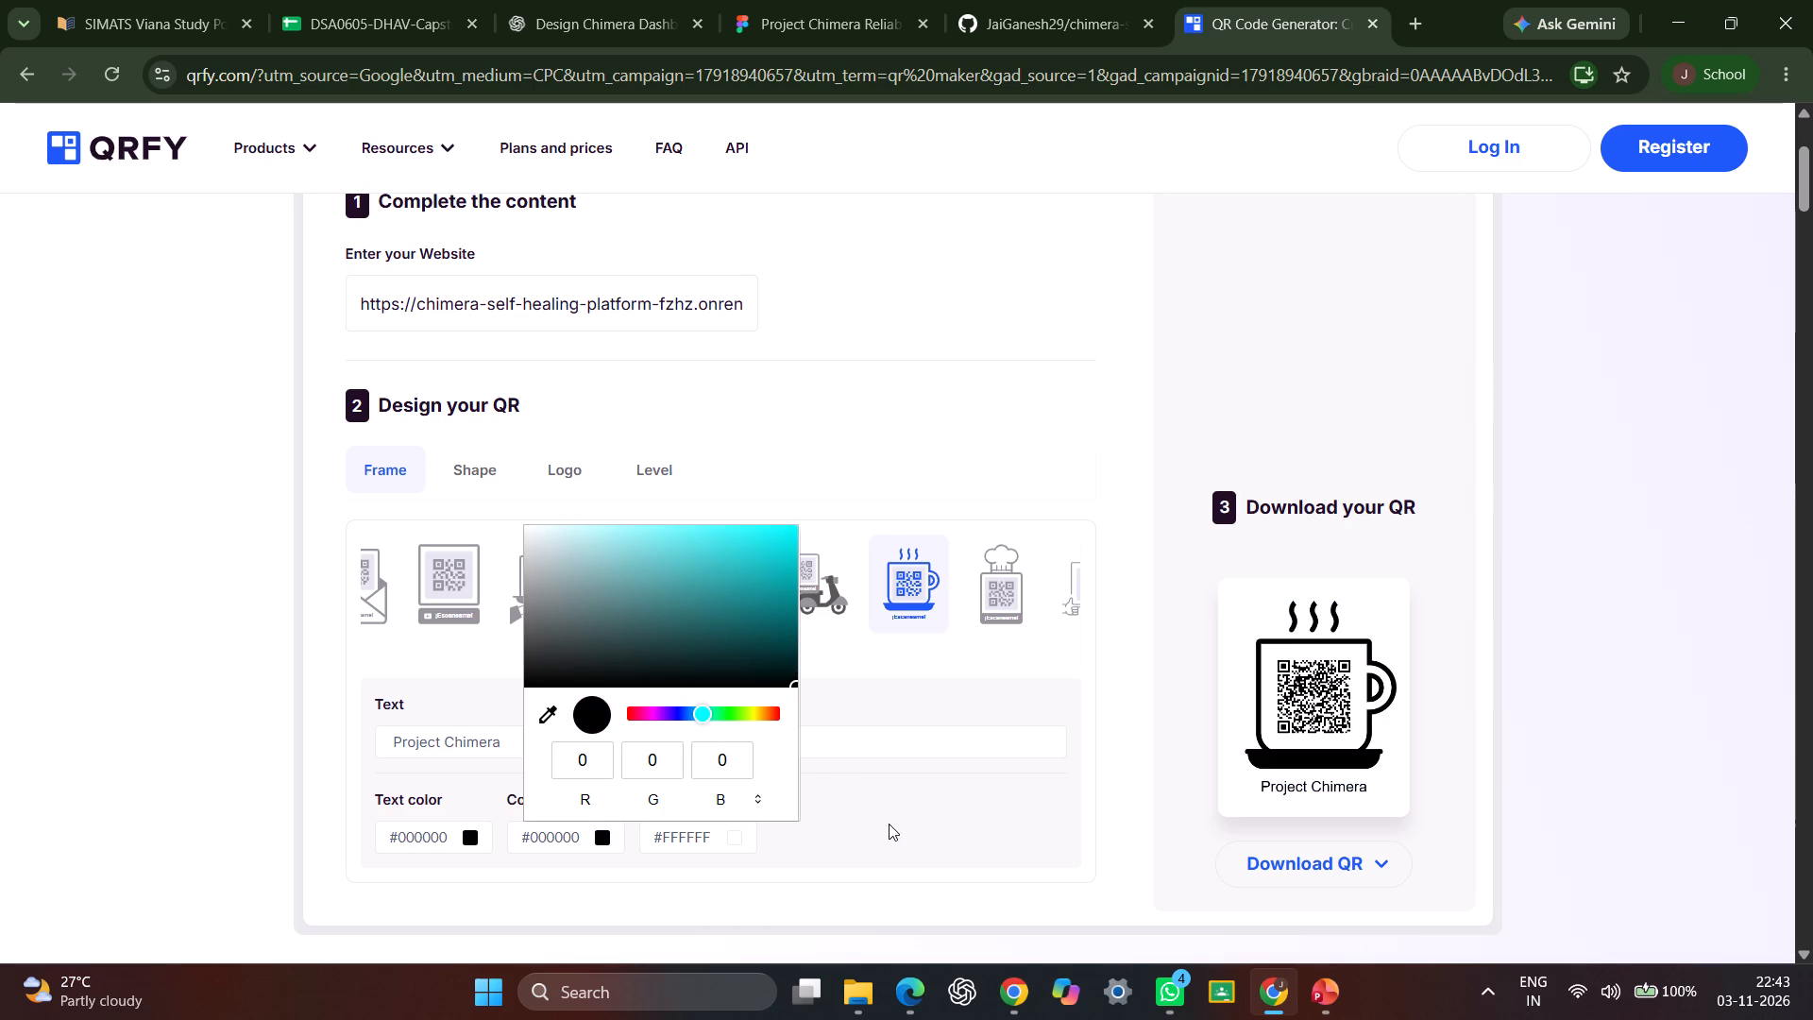
# Open the download options for the framed QR code.
pyautogui.click(1275, 852)
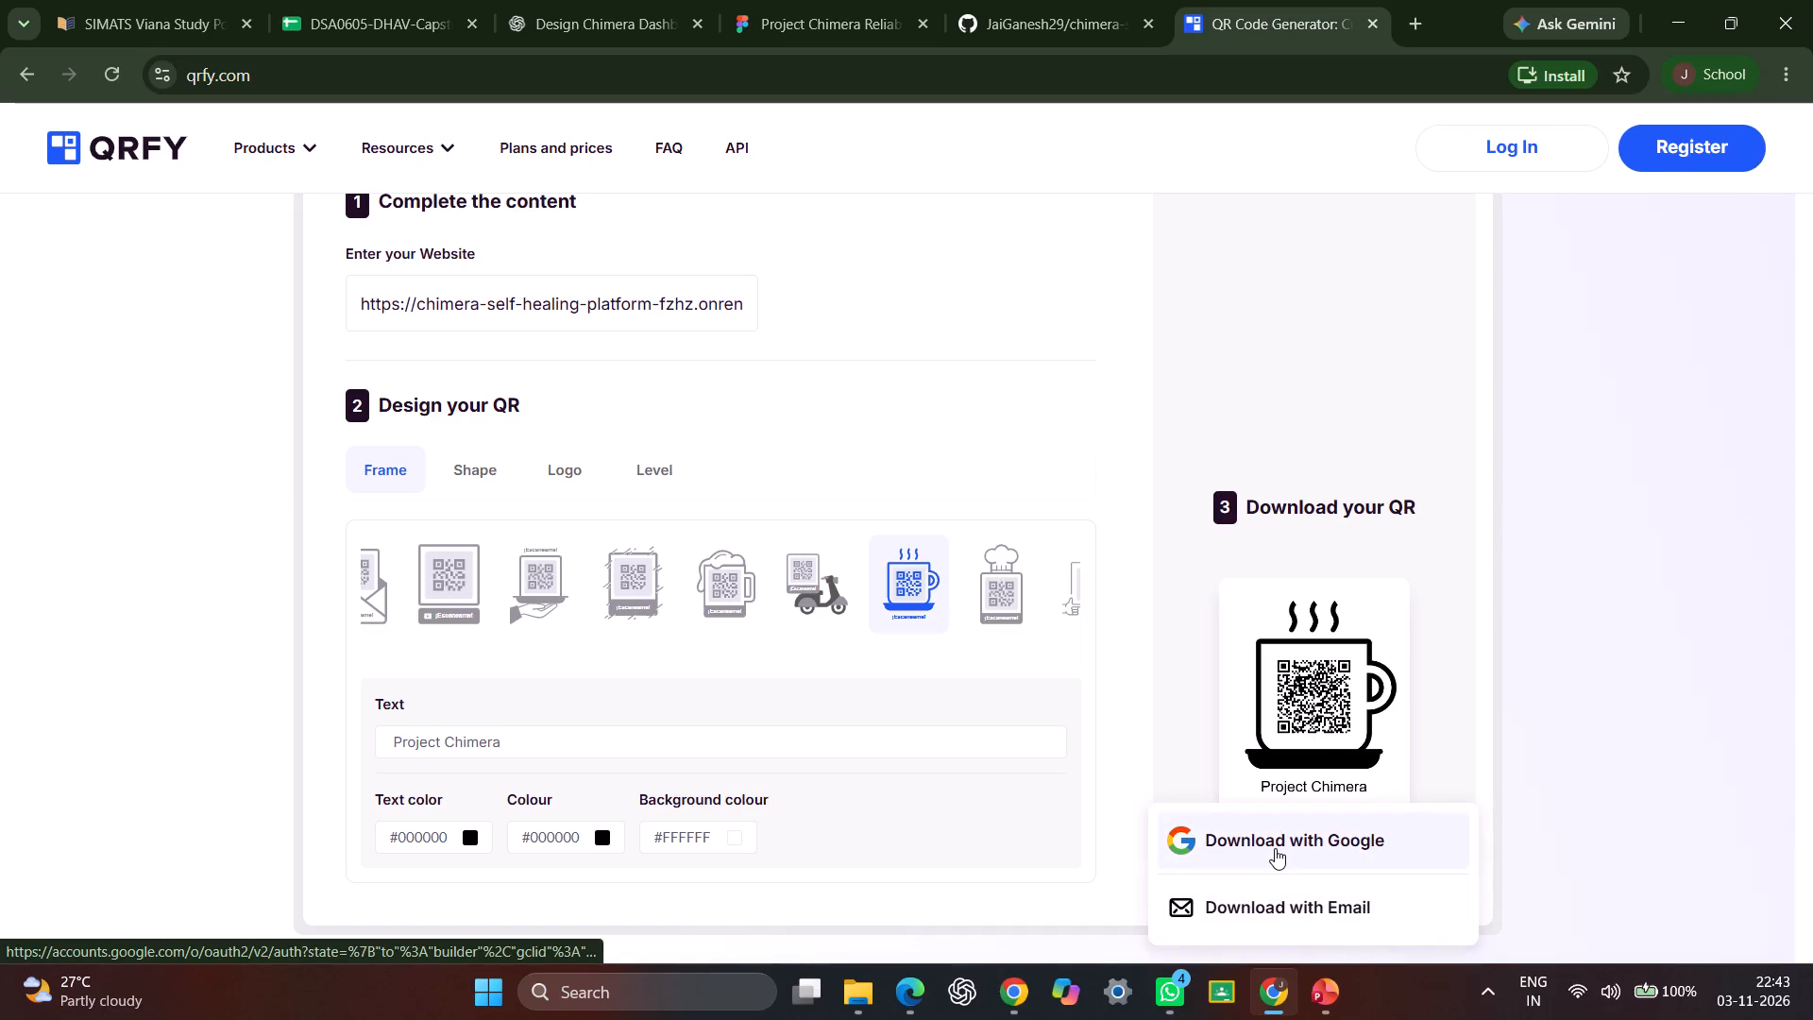
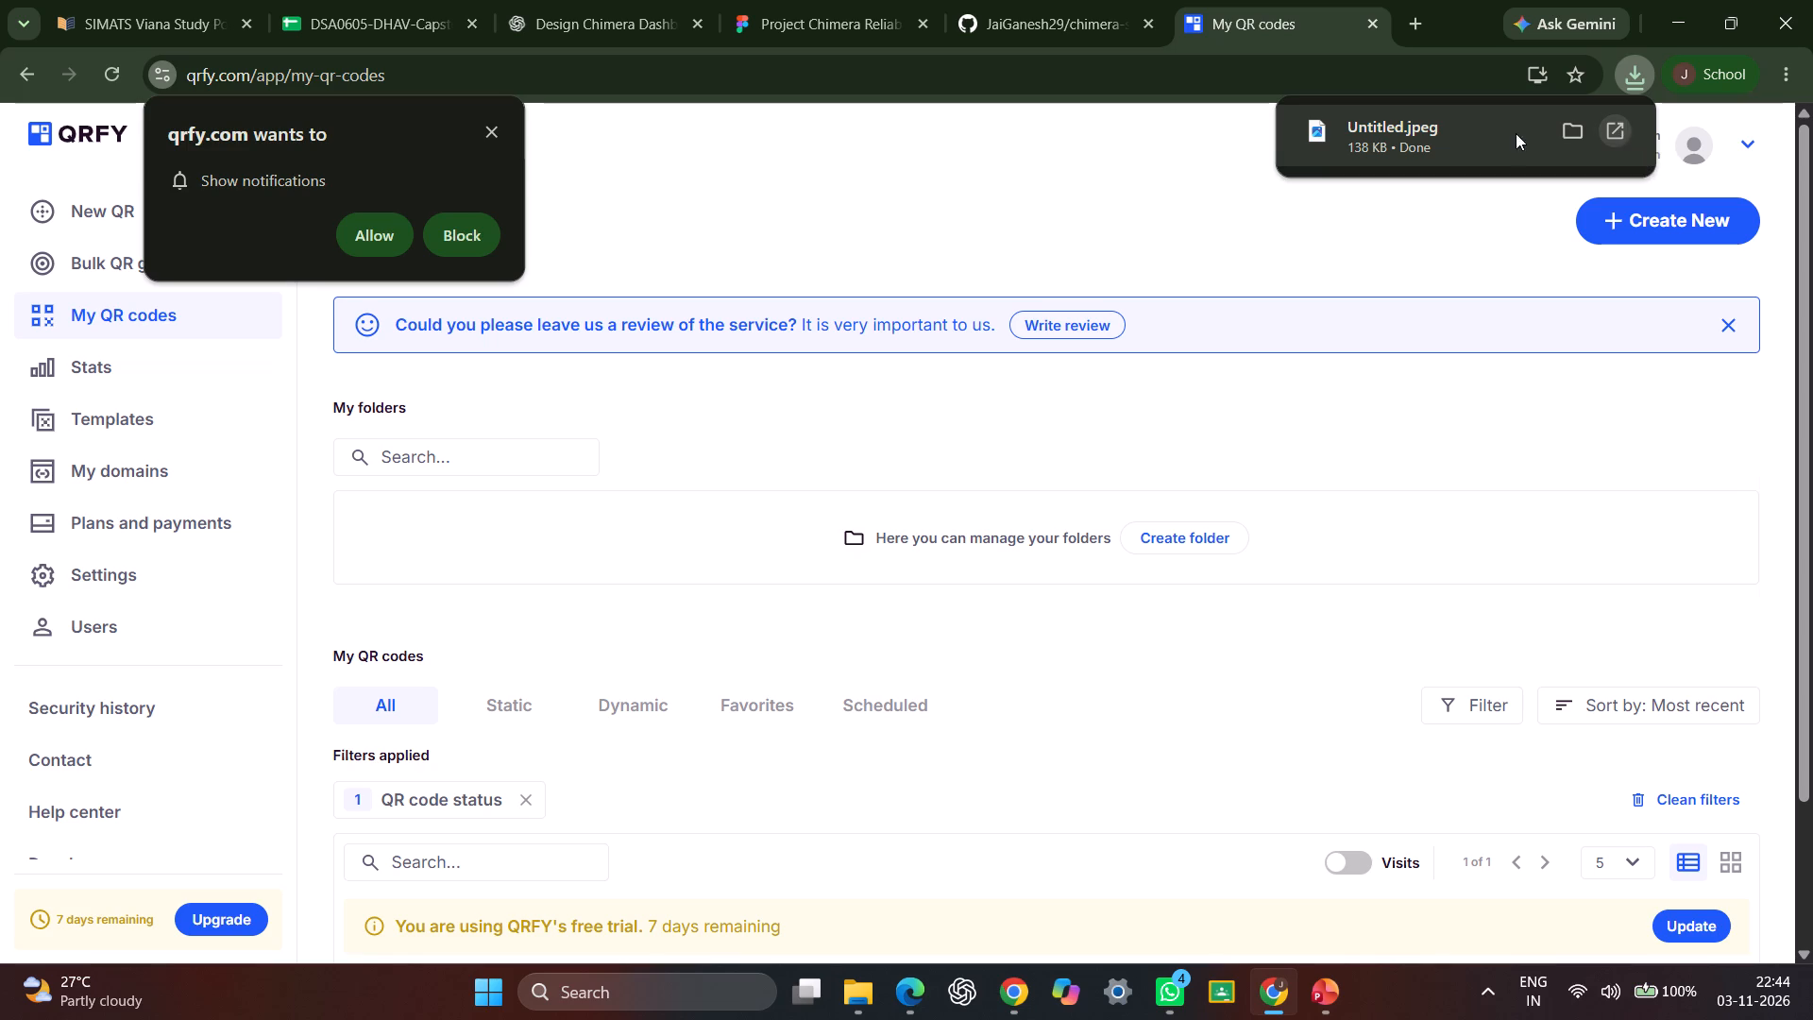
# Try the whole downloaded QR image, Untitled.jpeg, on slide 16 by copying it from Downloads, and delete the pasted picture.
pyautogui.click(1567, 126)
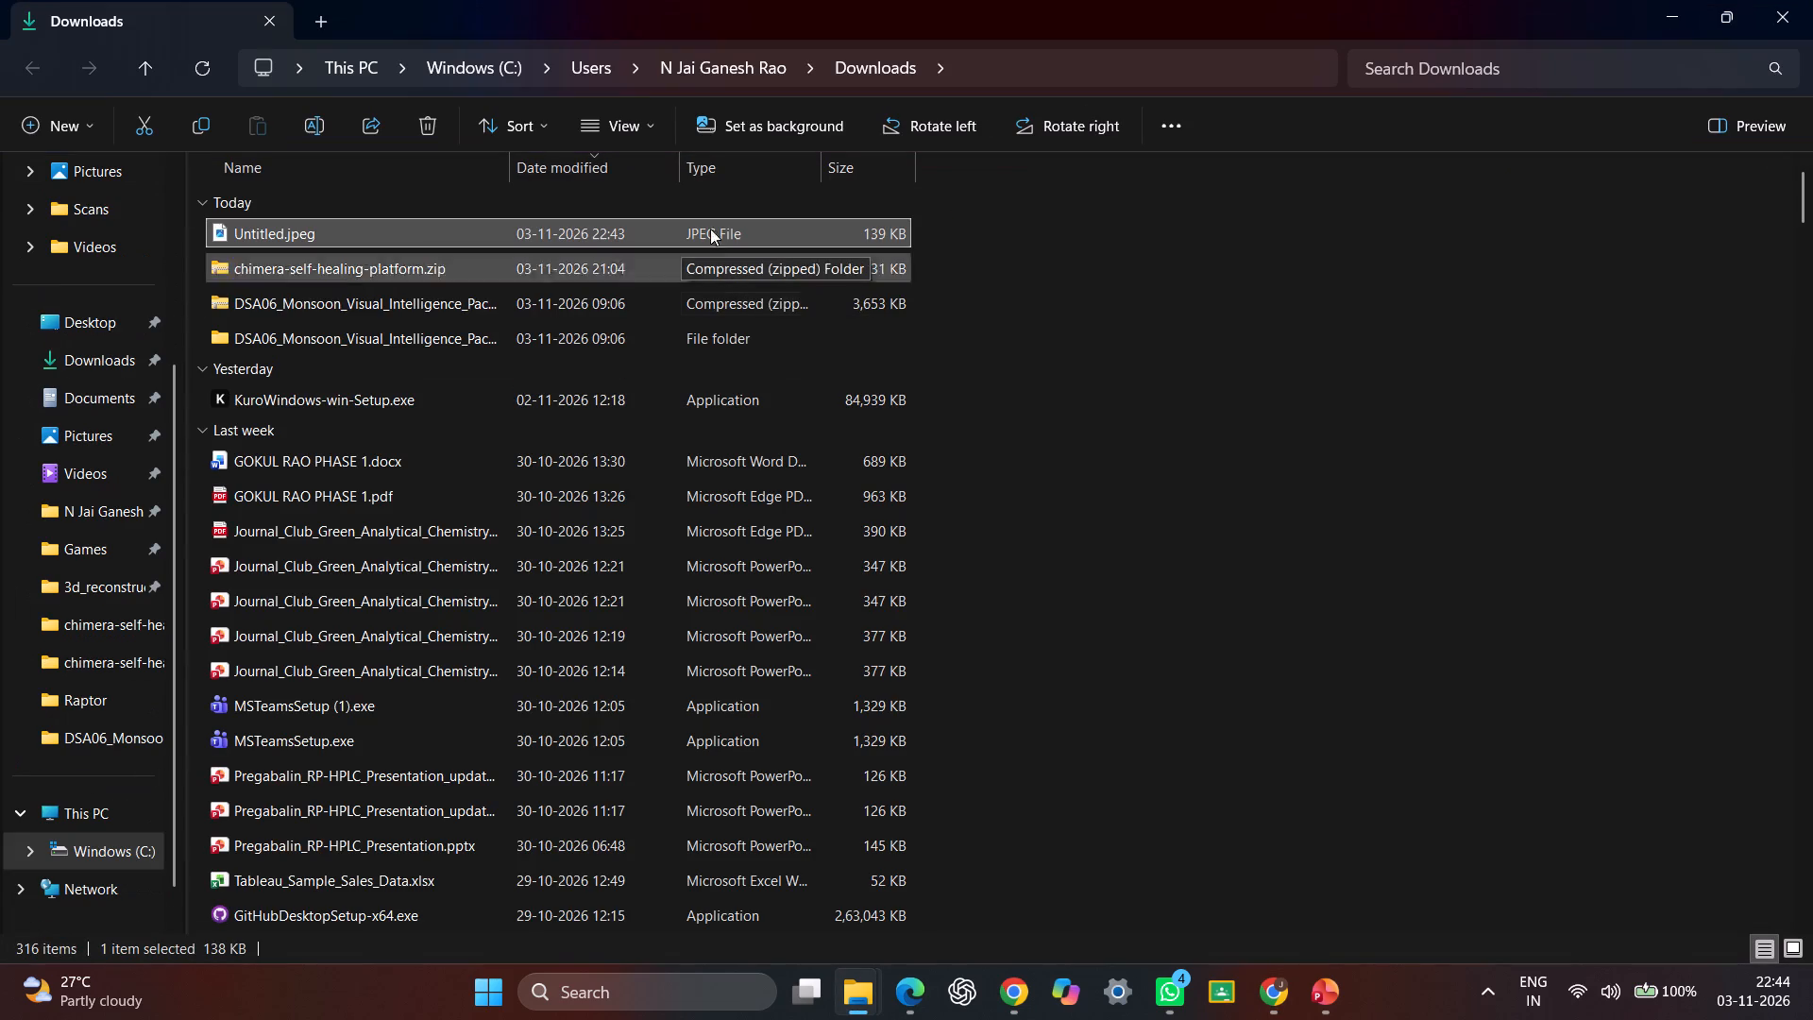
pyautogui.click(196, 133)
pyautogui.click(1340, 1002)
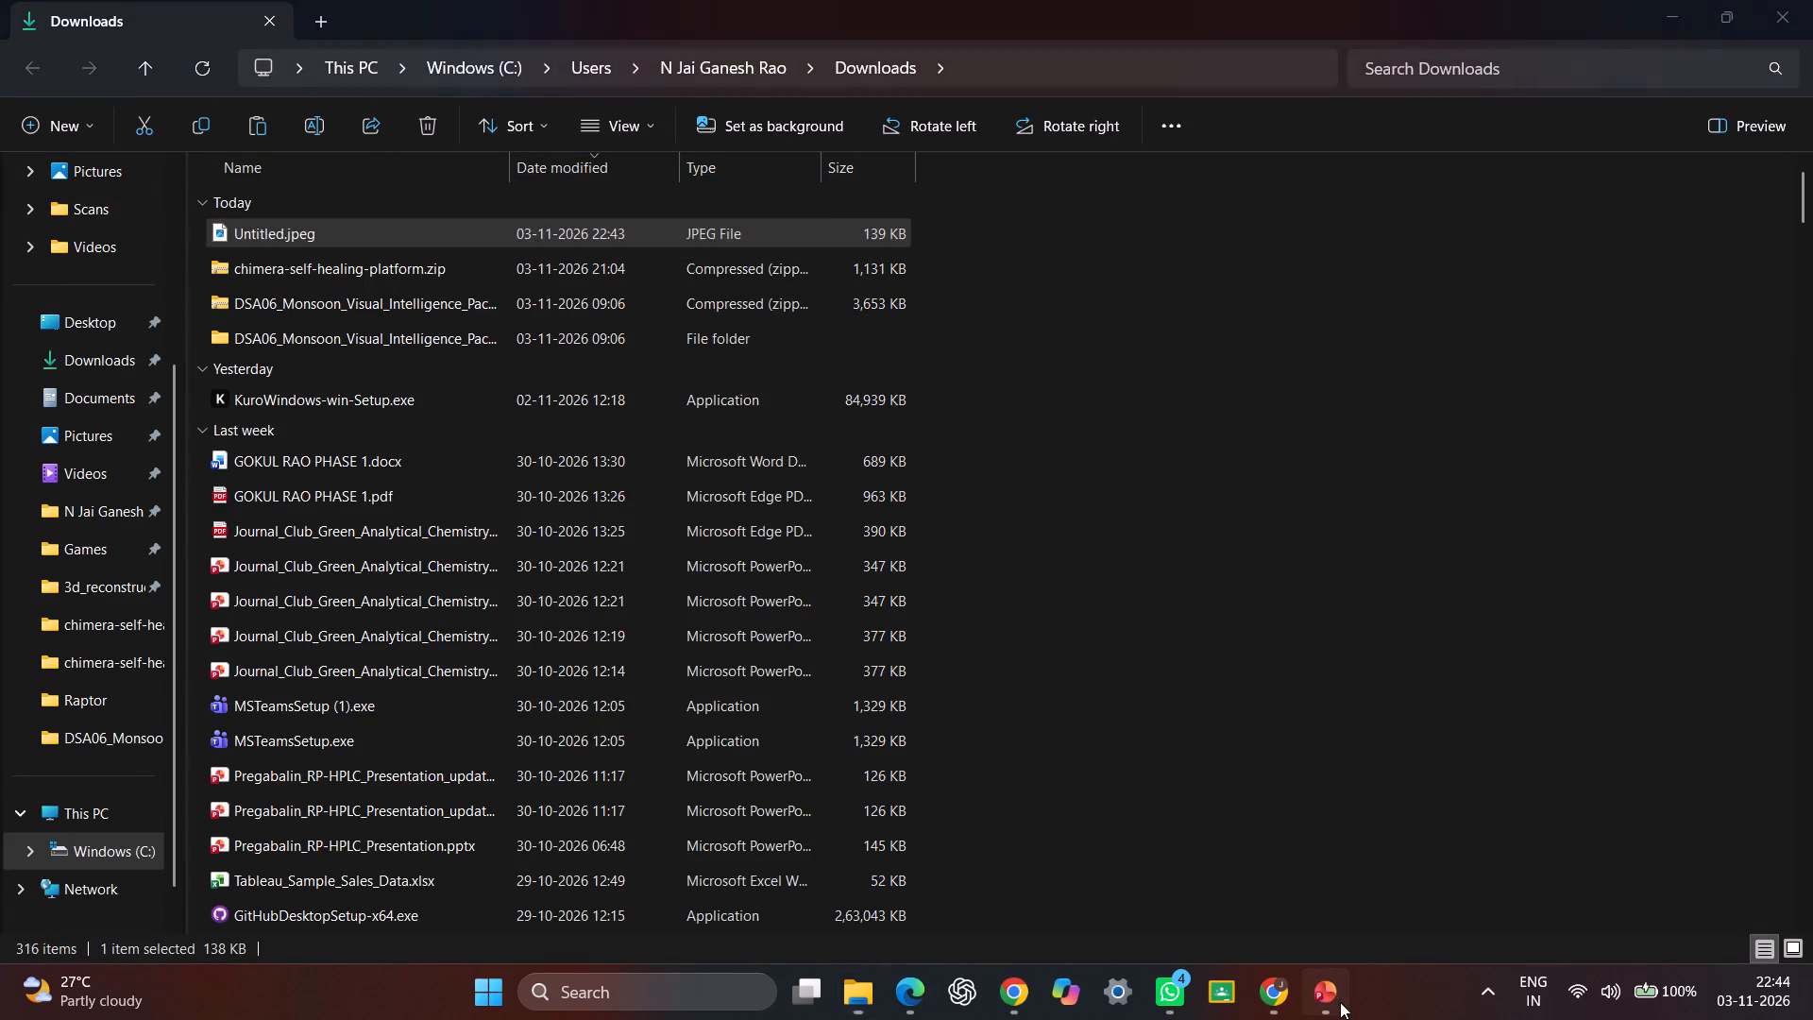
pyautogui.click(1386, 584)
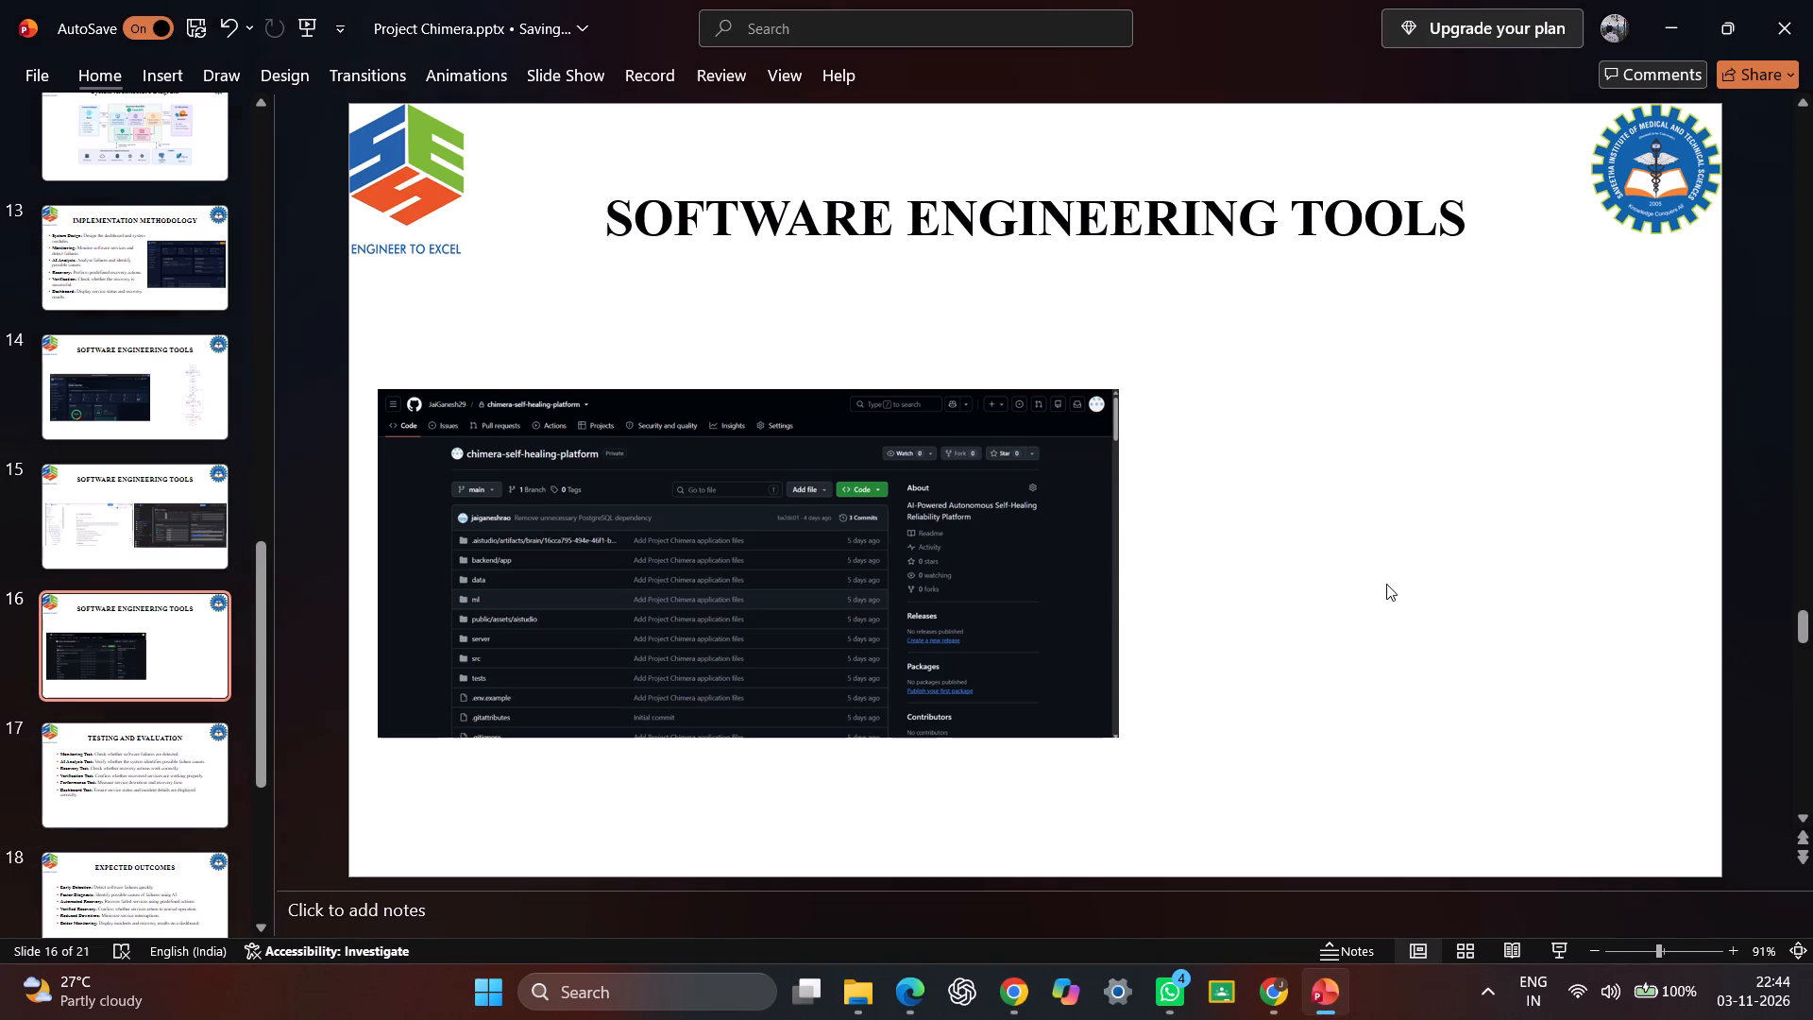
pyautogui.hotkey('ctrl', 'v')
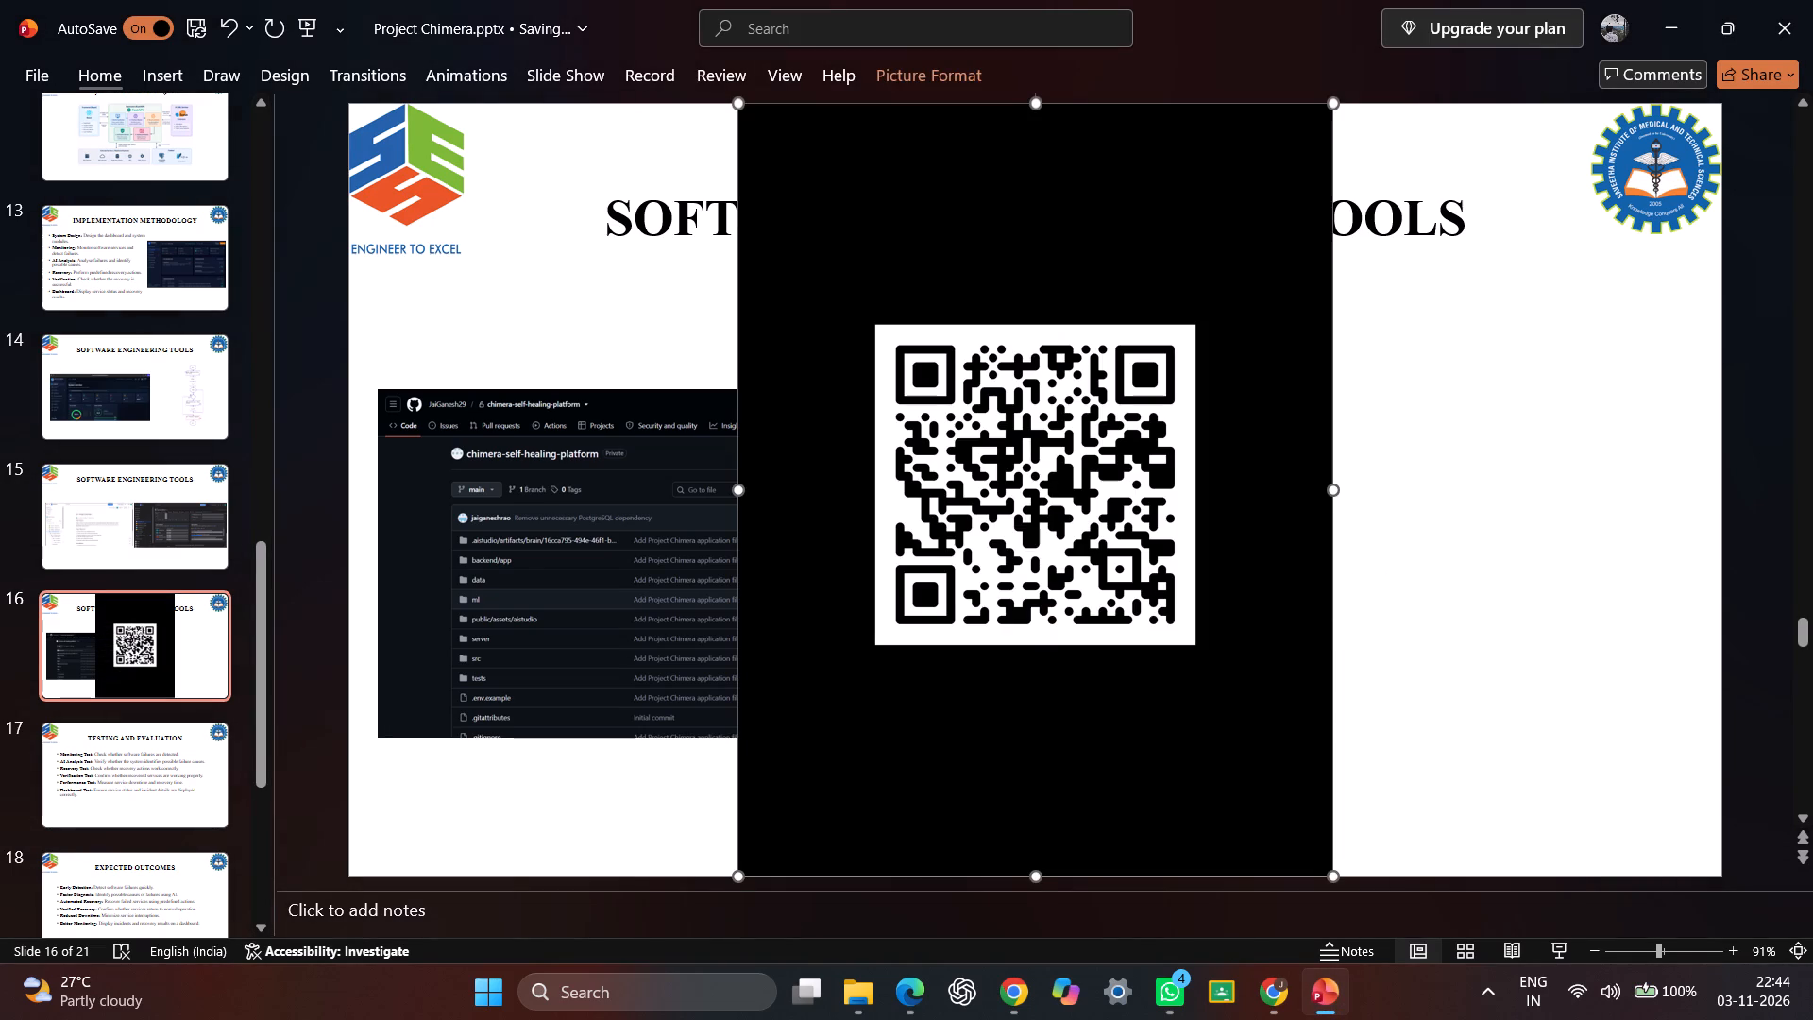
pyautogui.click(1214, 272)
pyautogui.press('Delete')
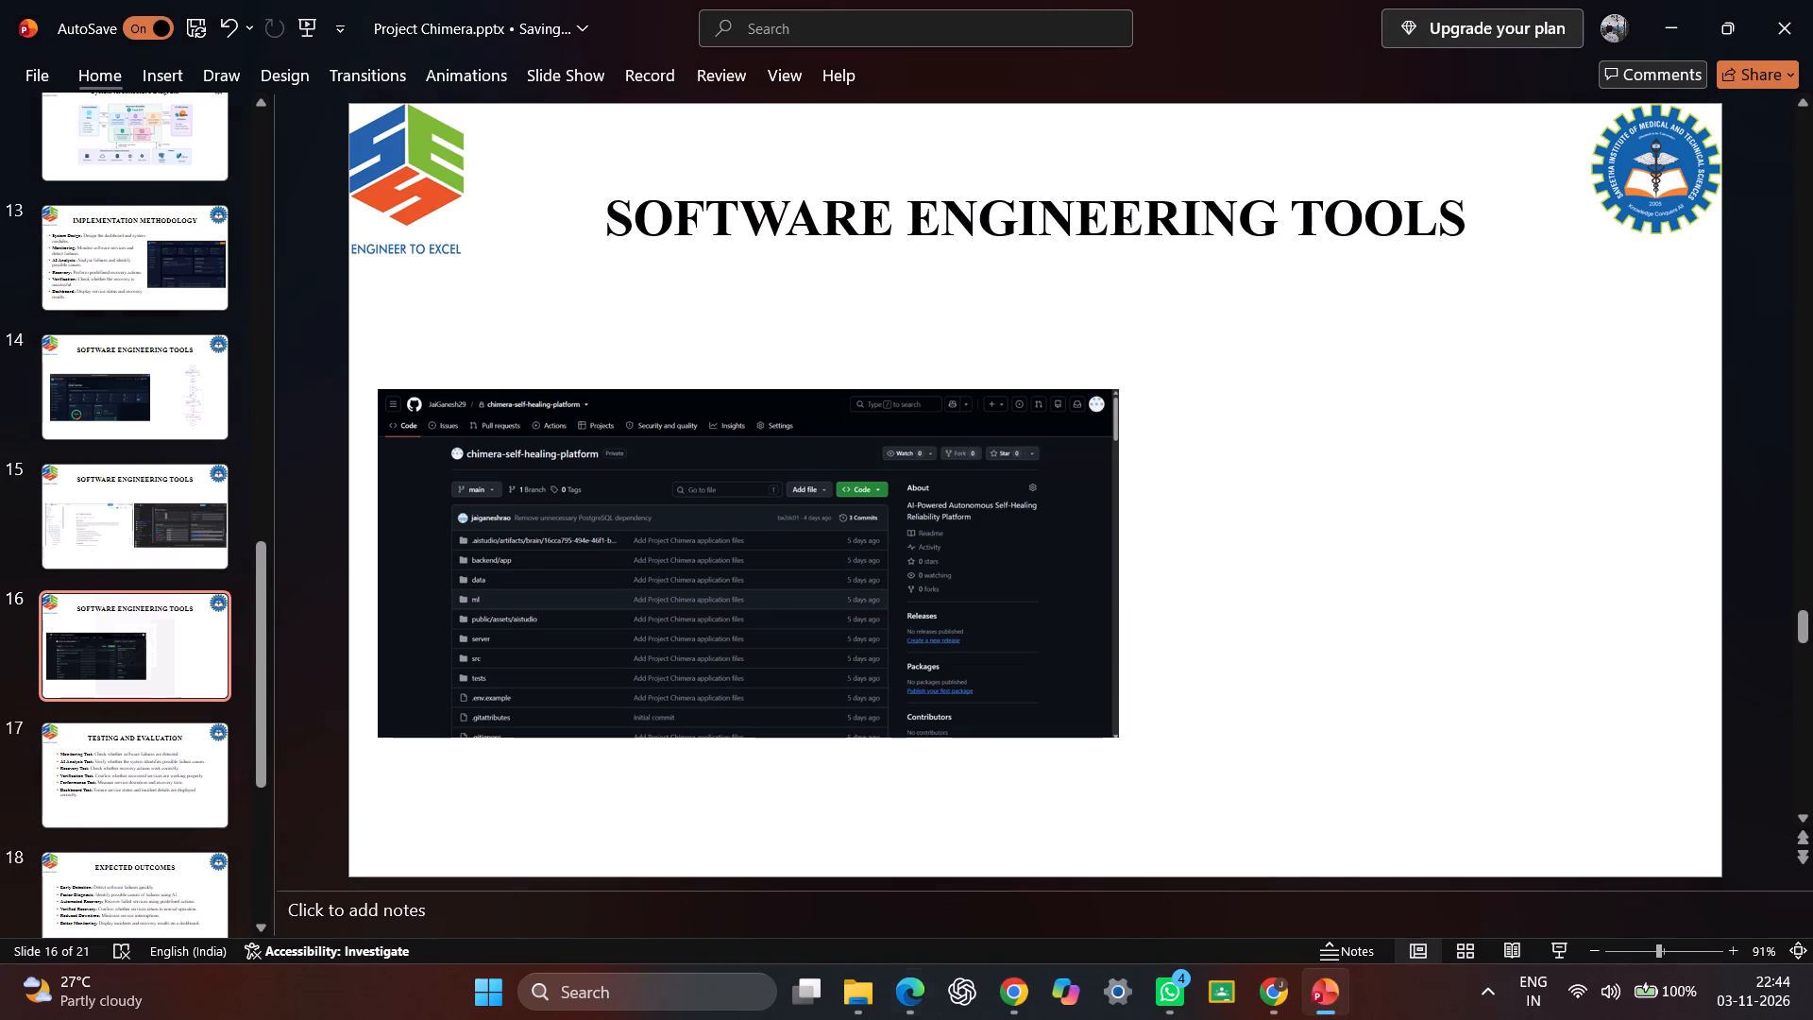
# Open Untitled.jpeg from Downloads and snip just the QR code with a thin black border to the clipboard.
pyautogui.click(868, 1002)
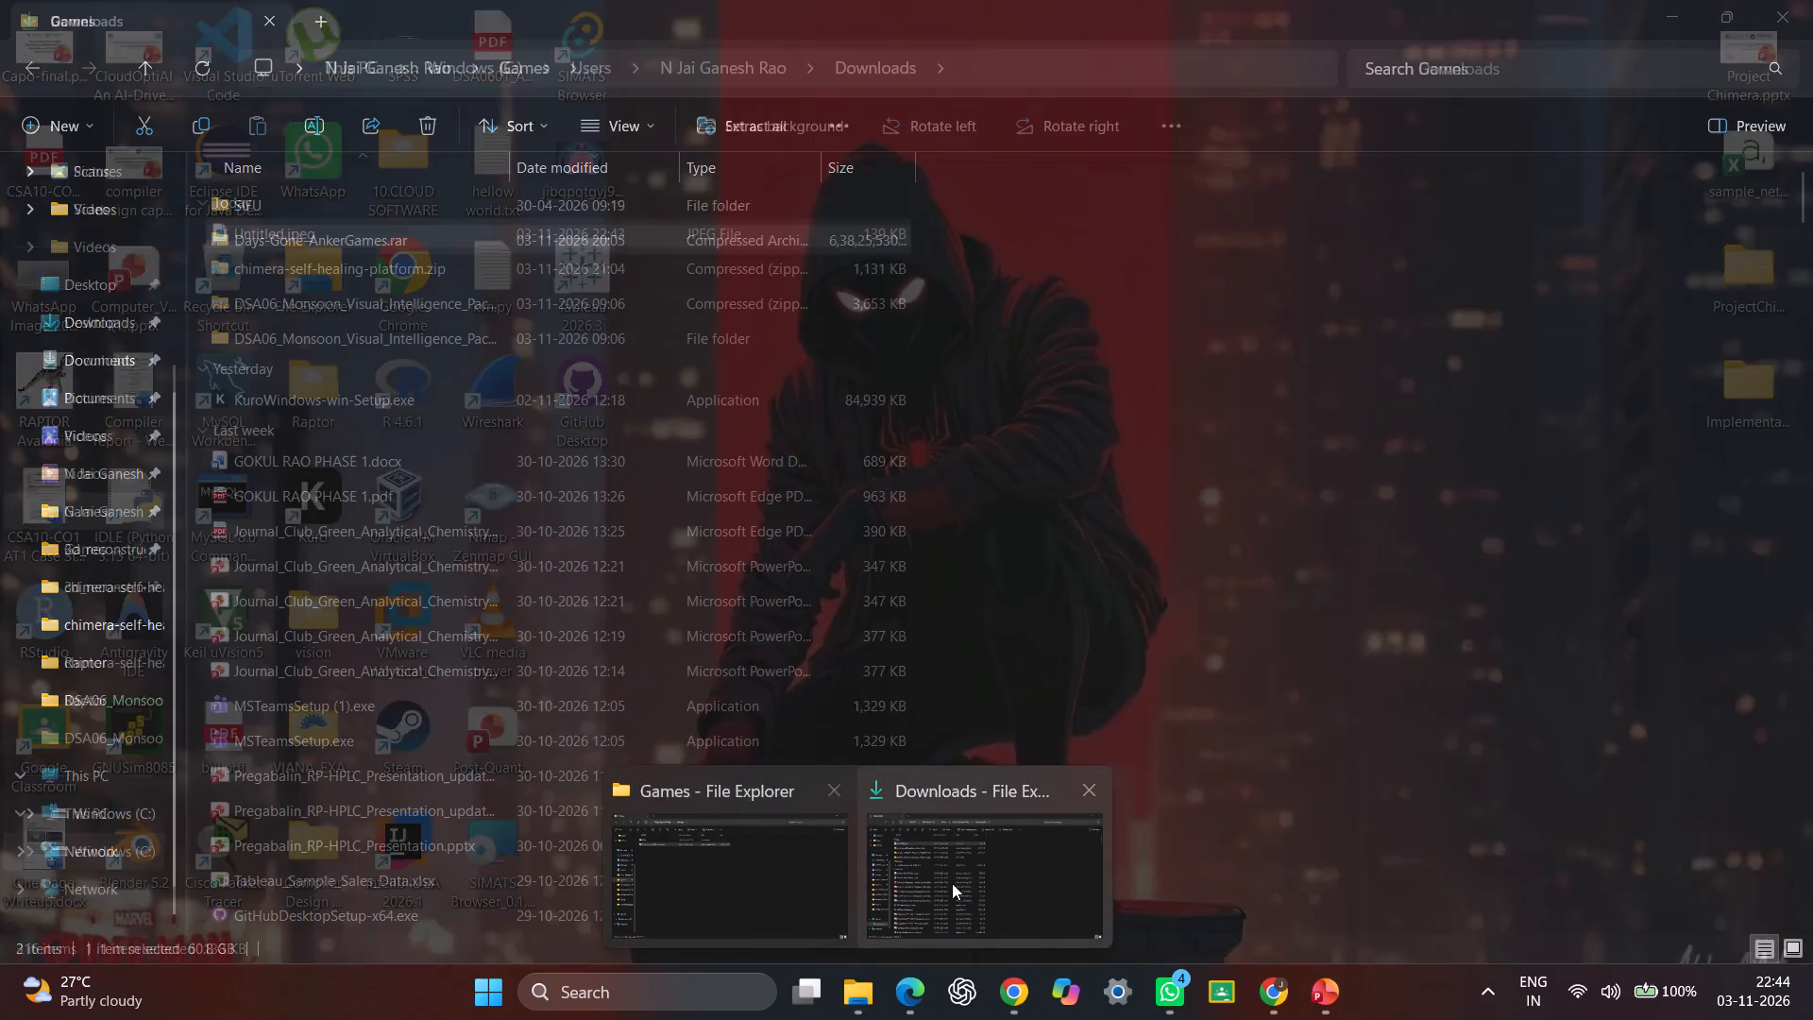
pyautogui.click(960, 882)
pyautogui.doubleClick(692, 228)
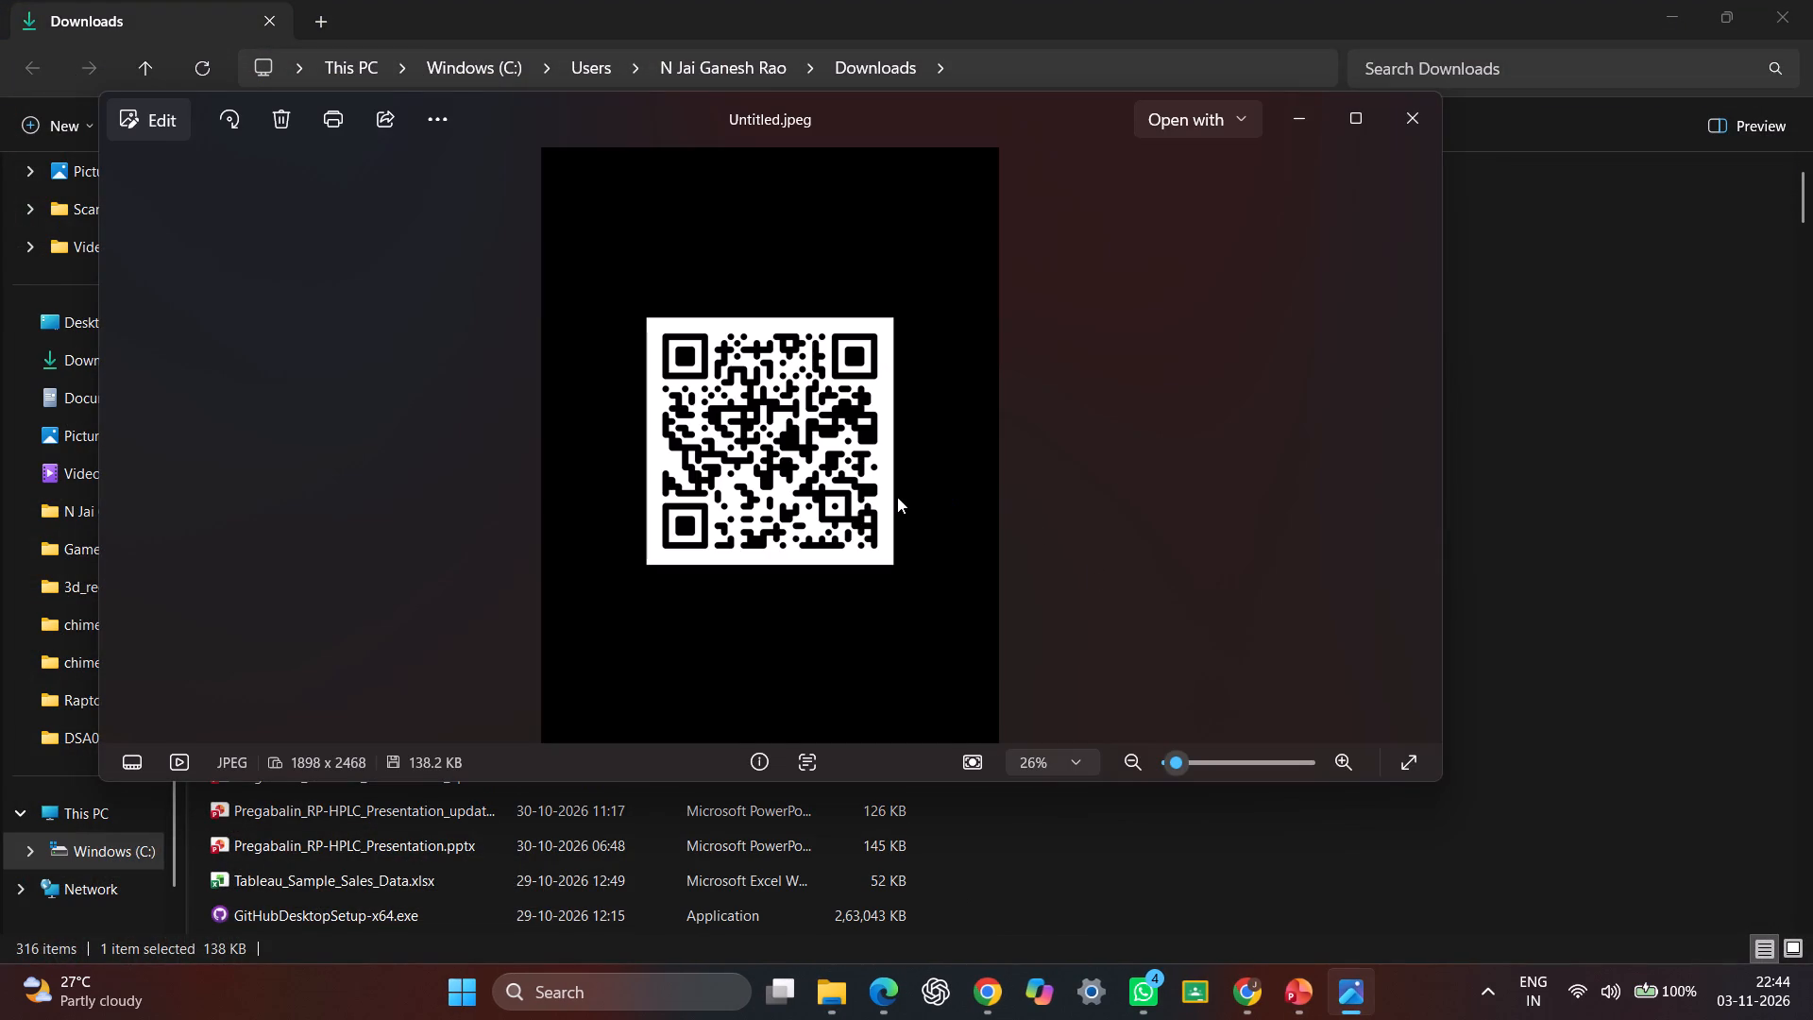
pyautogui.keyDown('ctrl'); pyautogui.scroll(6, 897, 497); pyautogui.keyUp('ctrl')
pyautogui.keyDown('ctrl'); pyautogui.scroll(-1, 897, 497); pyautogui.keyUp('ctrl')
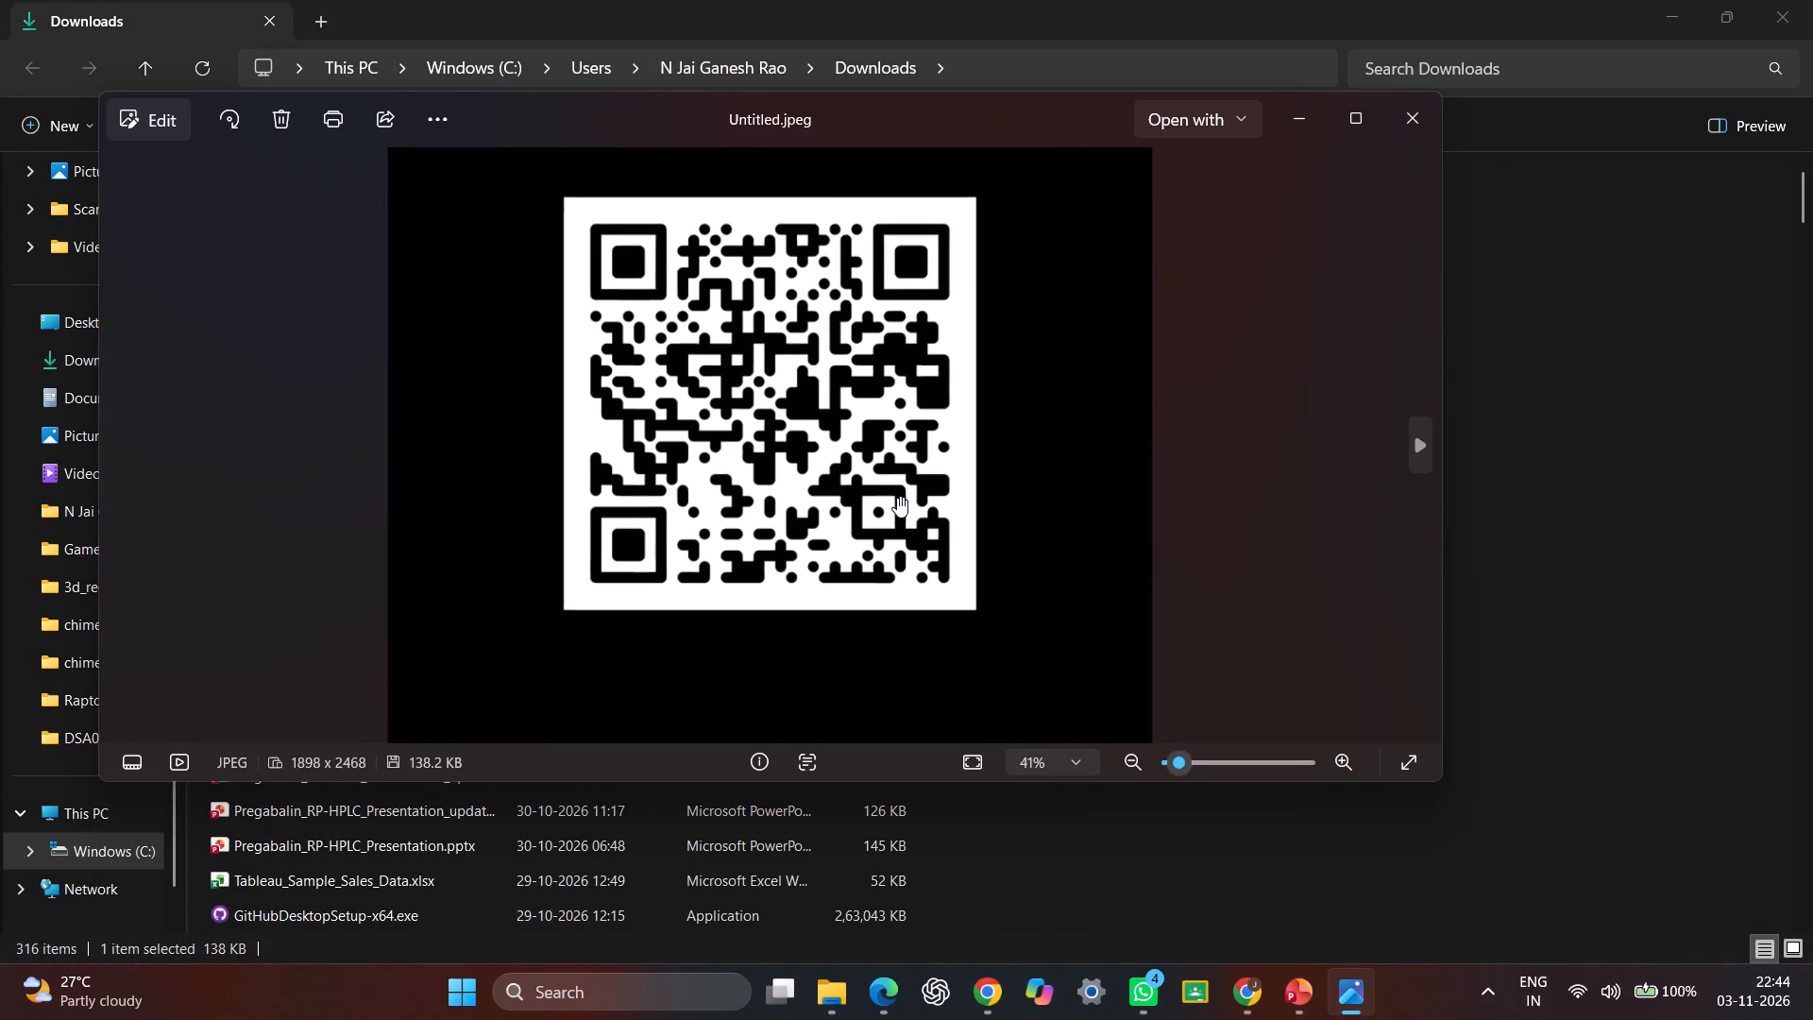
pyautogui.press('Print')
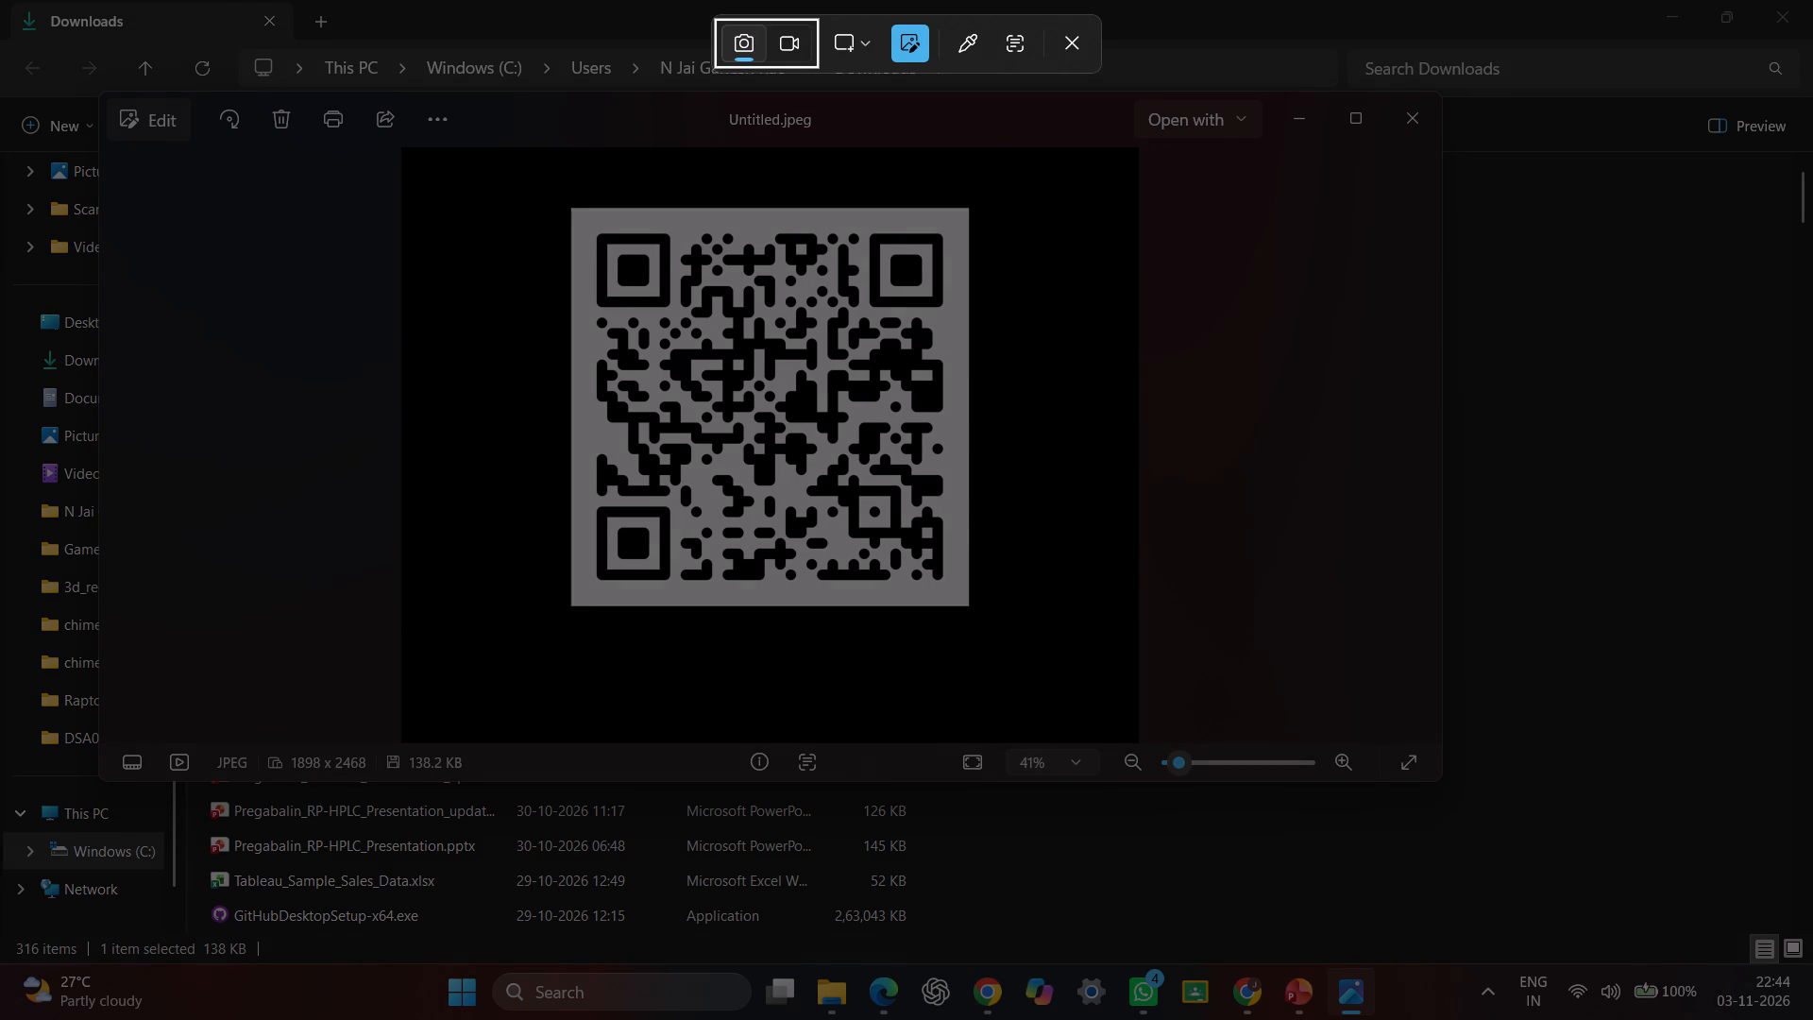
pyautogui.moveTo(564, 199); pyautogui.dragTo(568, 203)
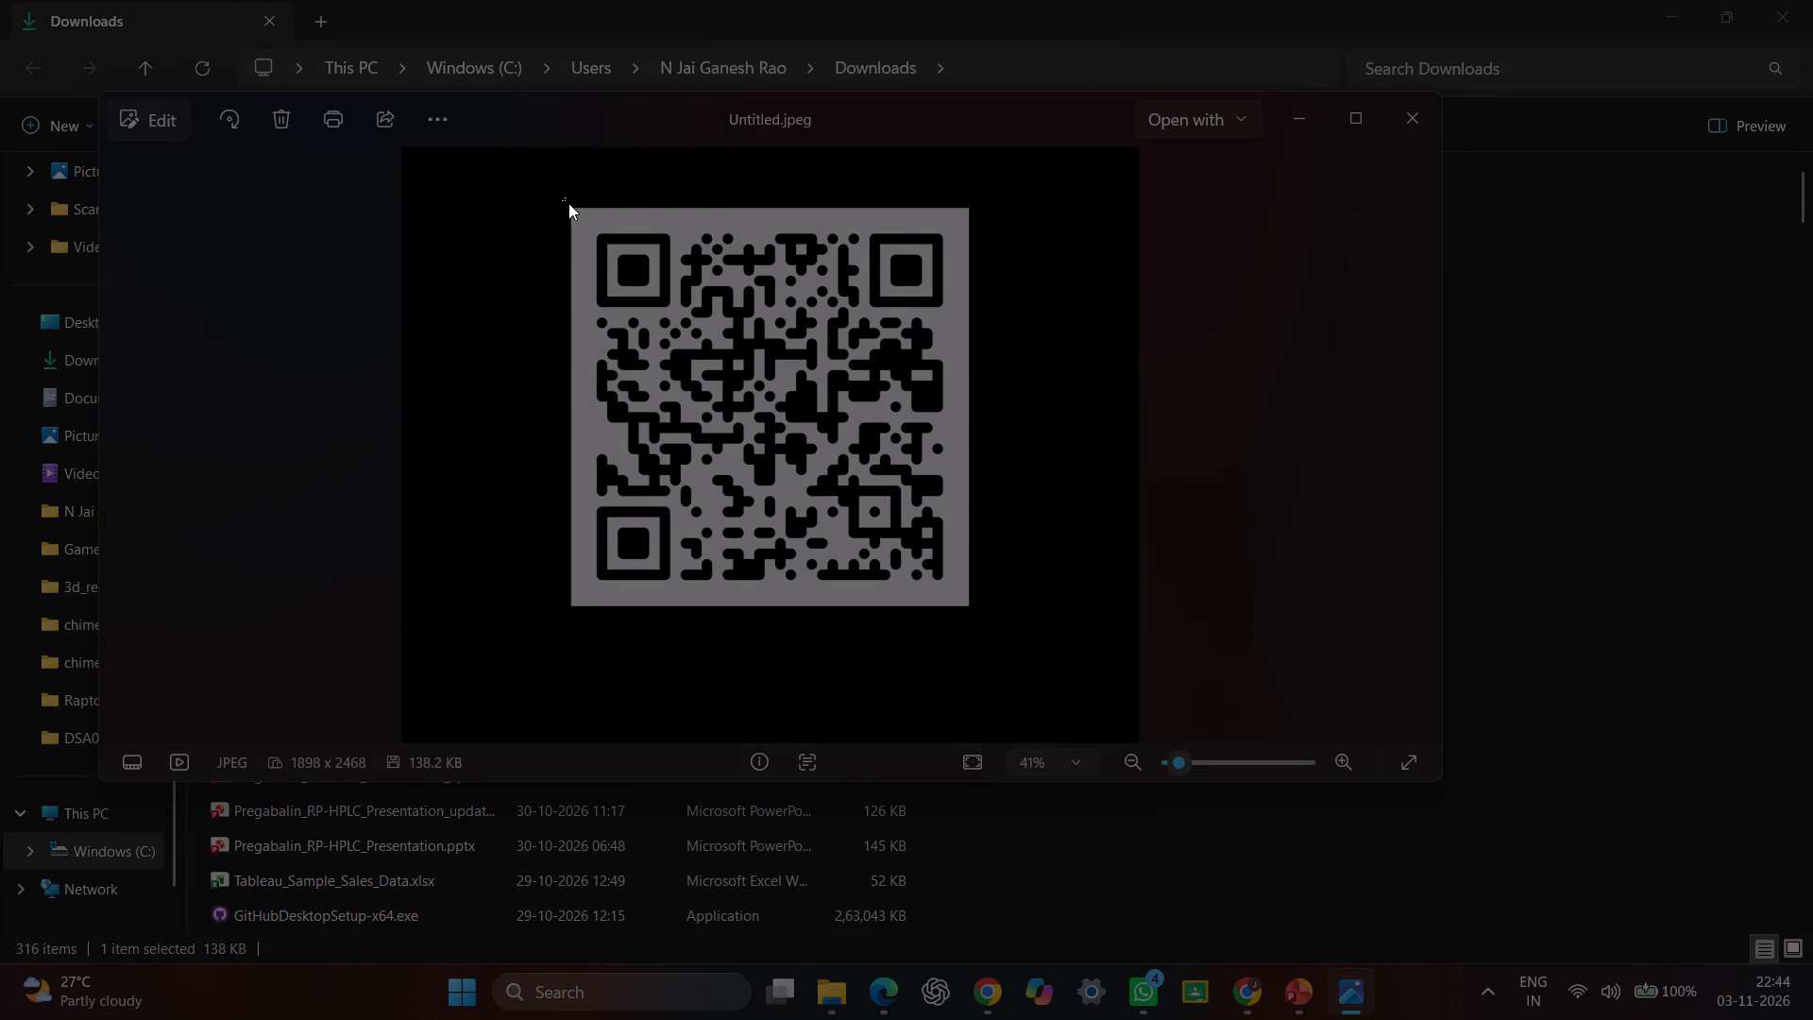
pyautogui.moveTo(568, 203); pyautogui.dragTo(982, 617)
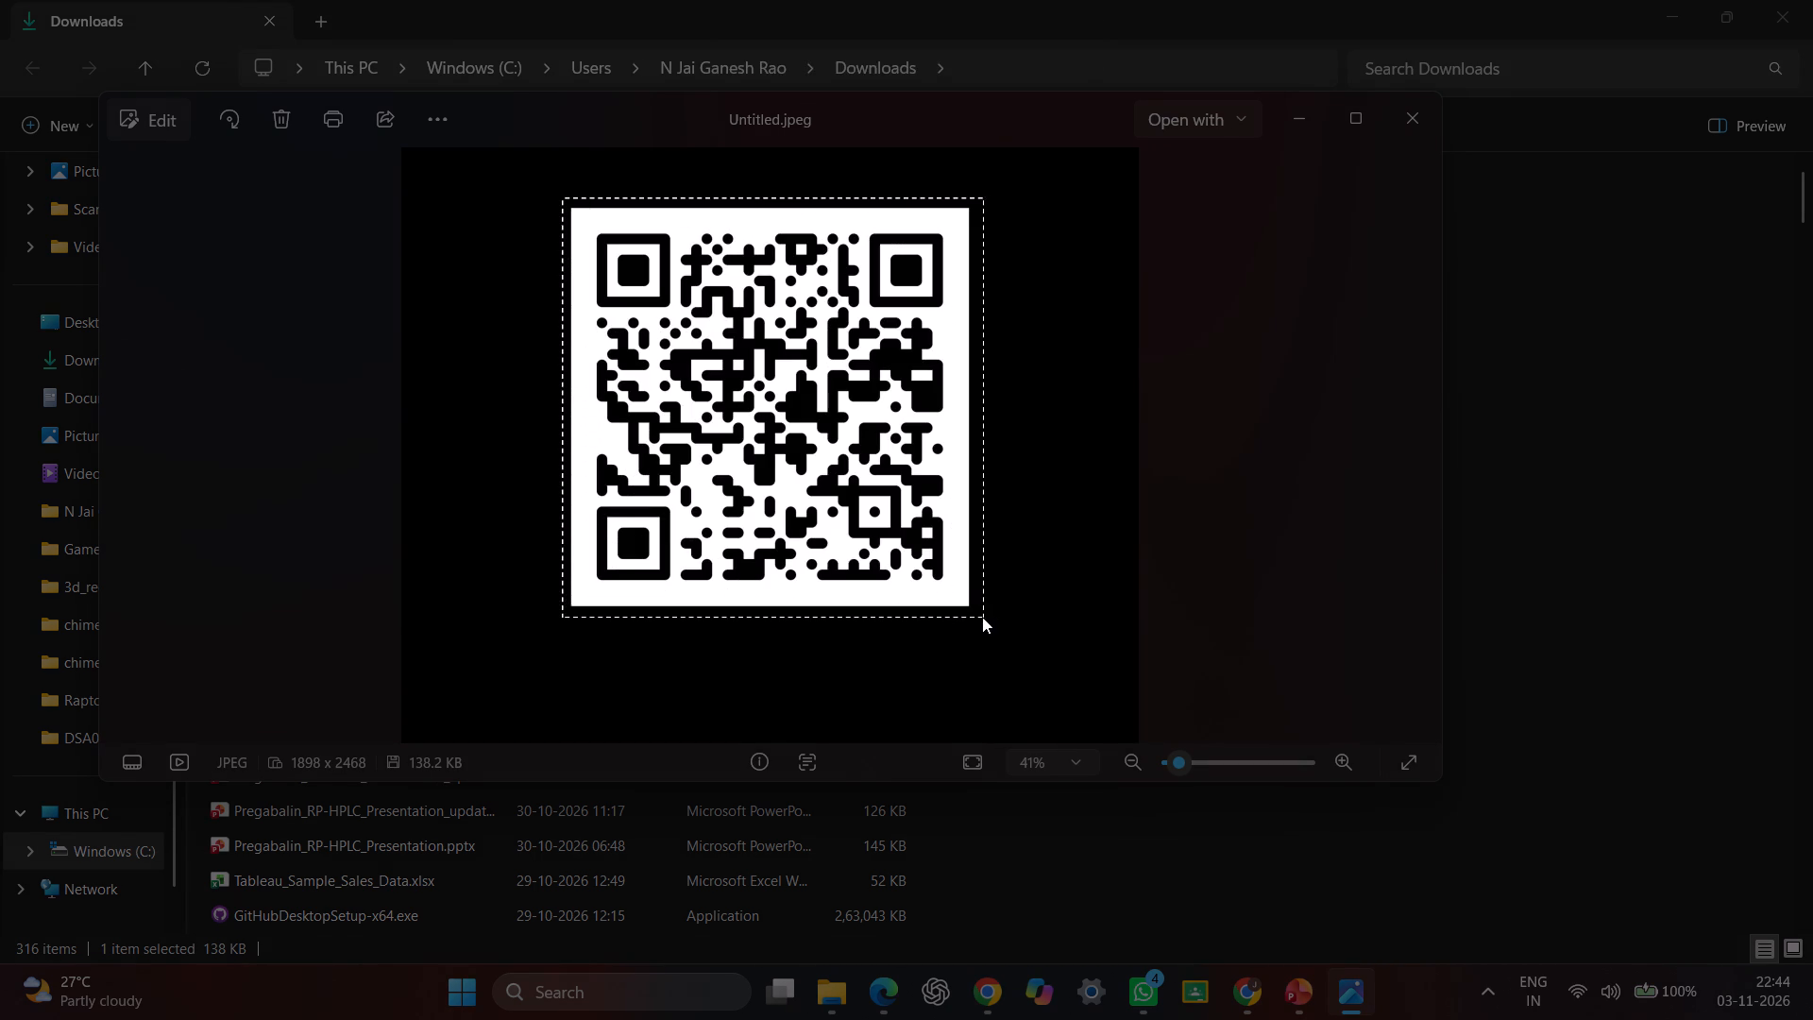
pyautogui.moveTo(982, 617); pyautogui.dragTo(975, 613)
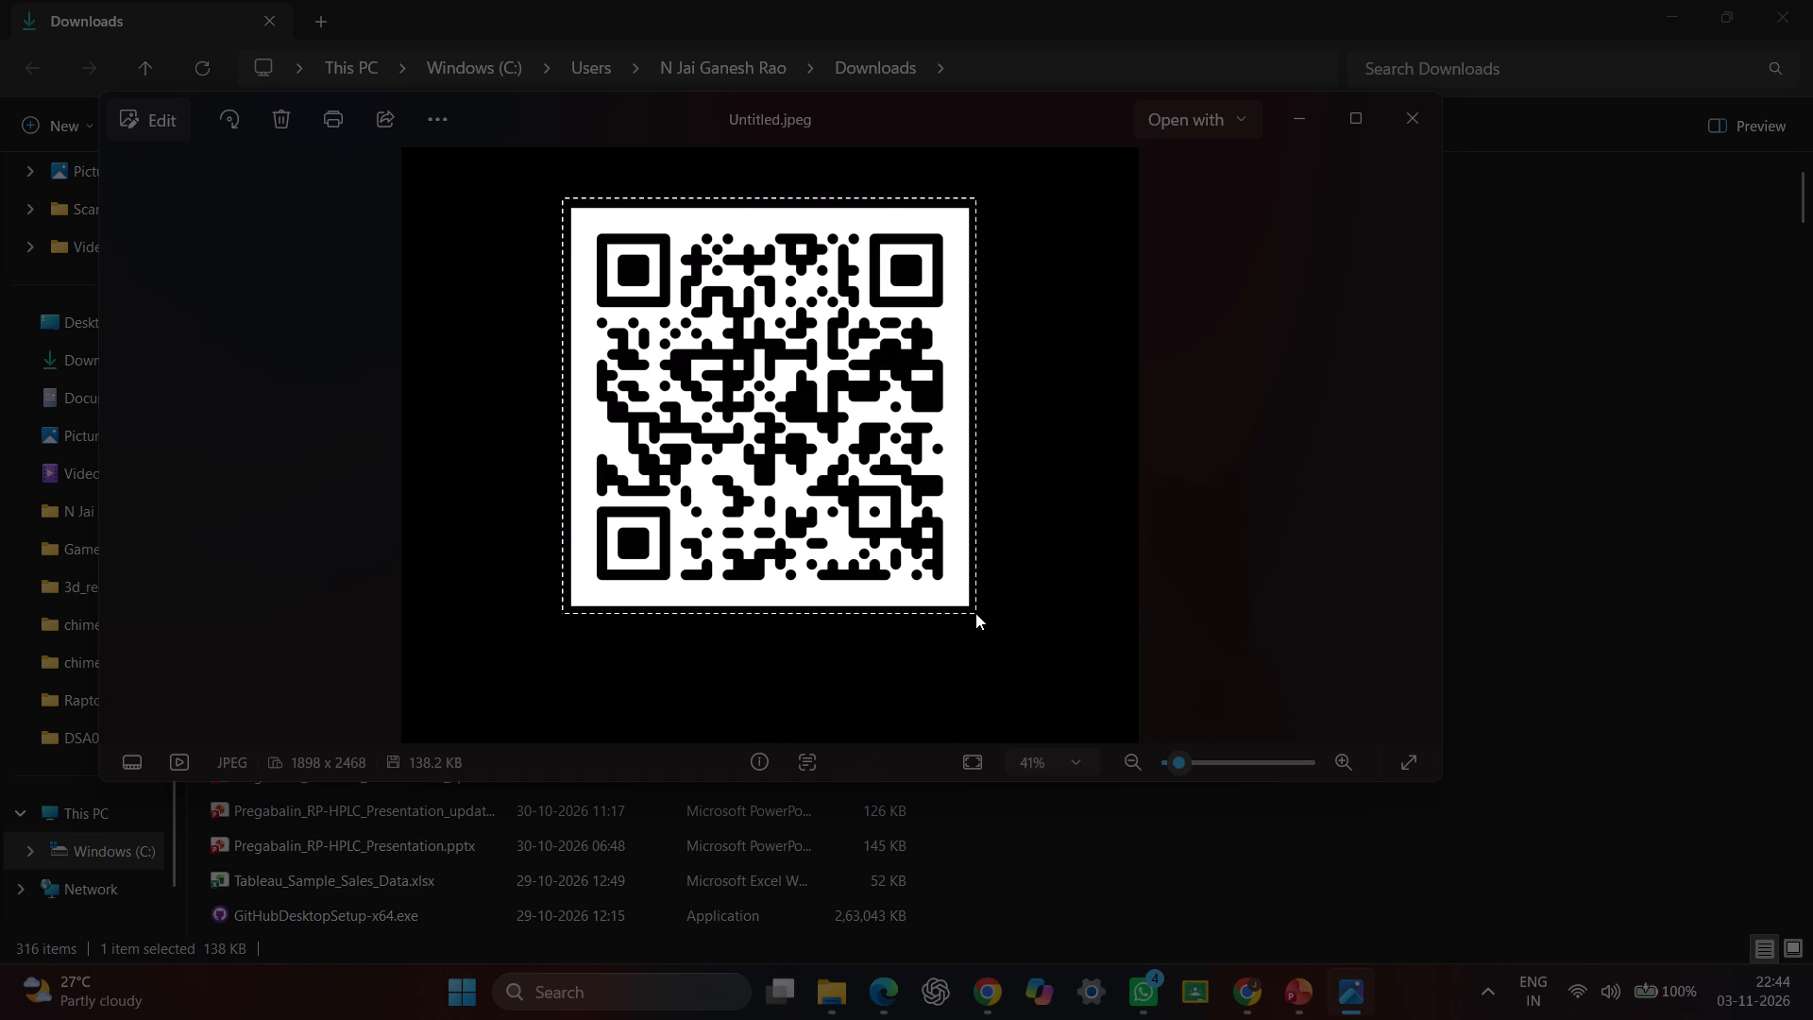
pyautogui.moveTo(975, 613); pyautogui.dragTo(975, 615)
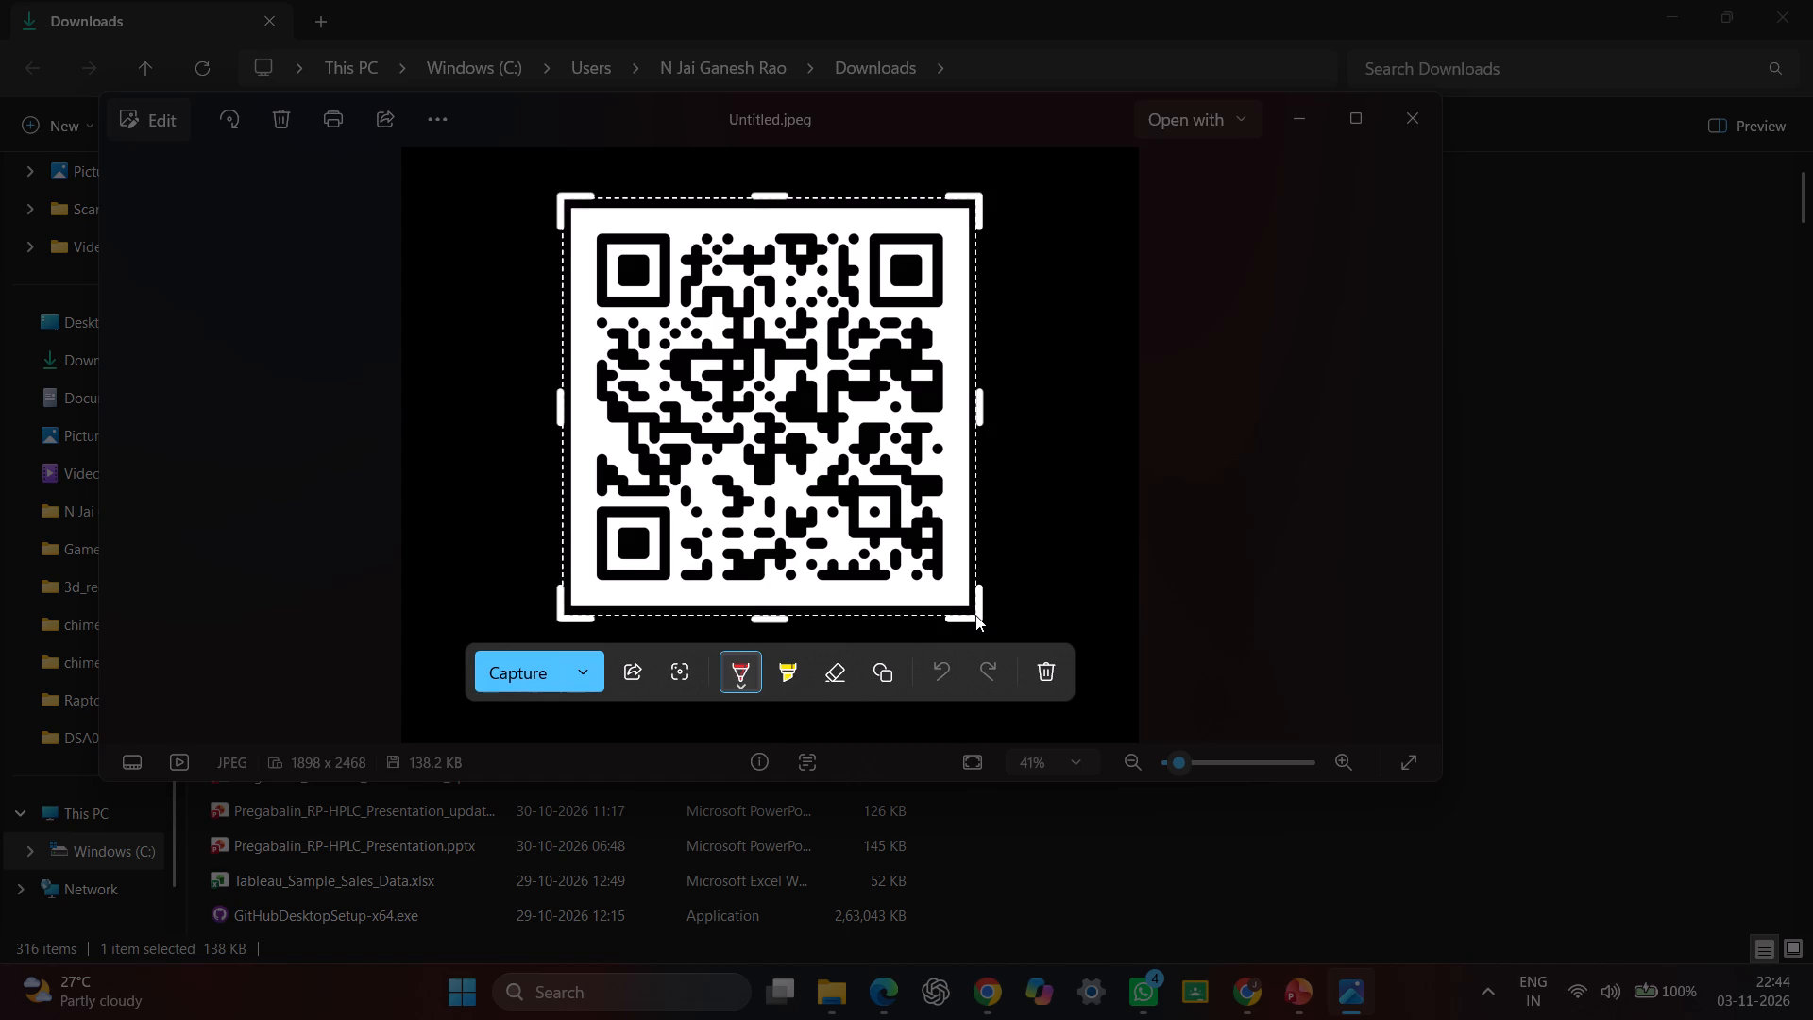
pyautogui.hotkey('ctrl', 'c')
# Paste the cropped QR code on slide 16 and place it in the empty space beside the GitHub repository screenshot.
pyautogui.click(1292, 1000)
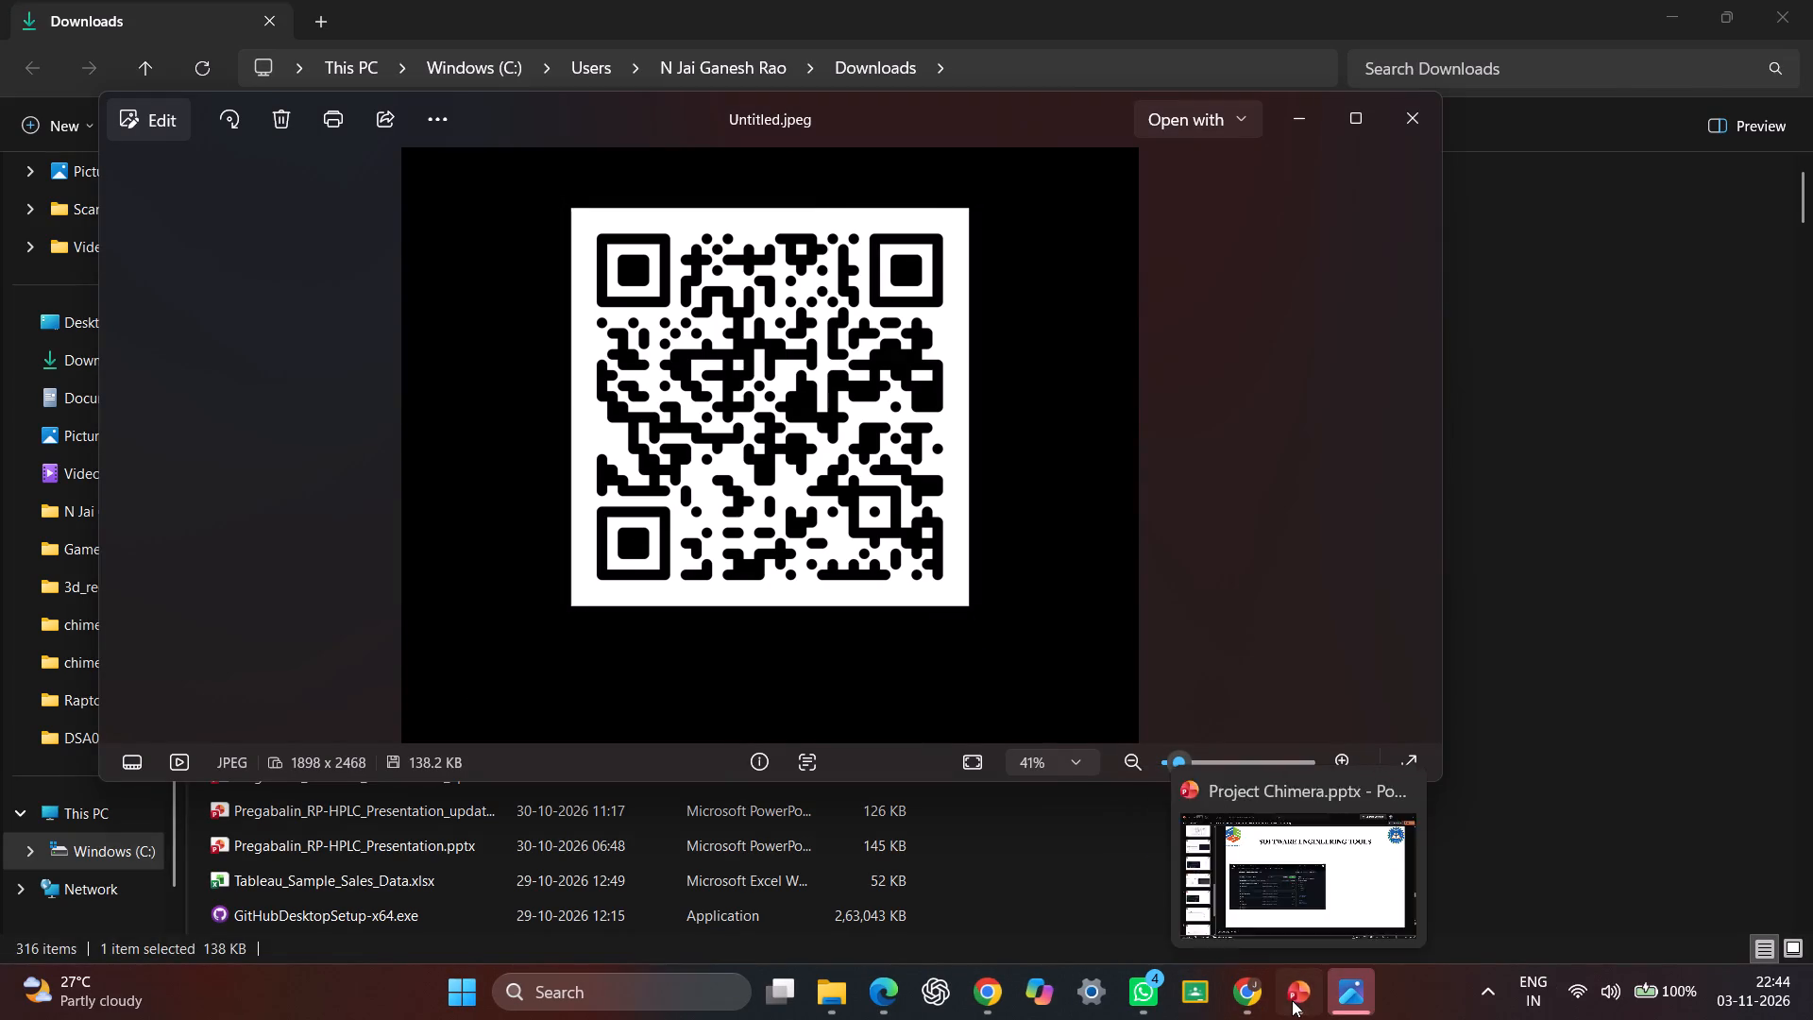
pyautogui.click(1264, 620)
pyautogui.hotkey('ctrl', 'v')
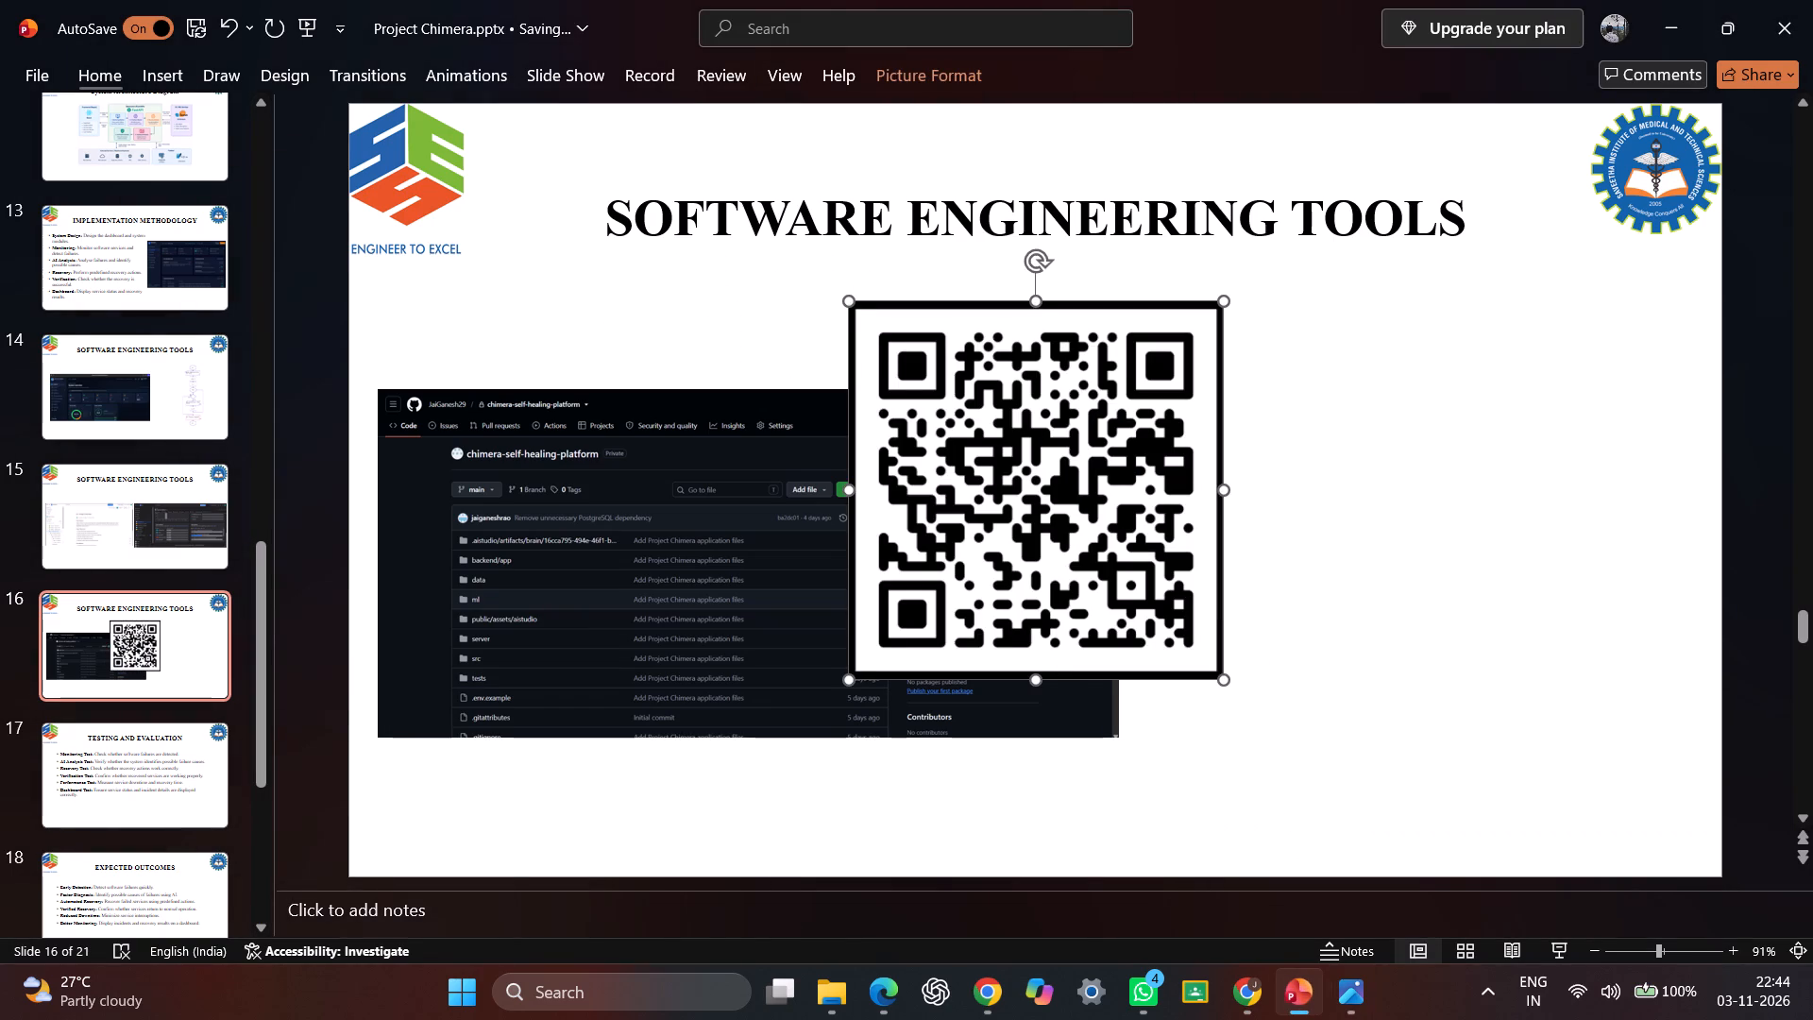
pyautogui.moveTo(1011, 562); pyautogui.dragTo(1381, 637)
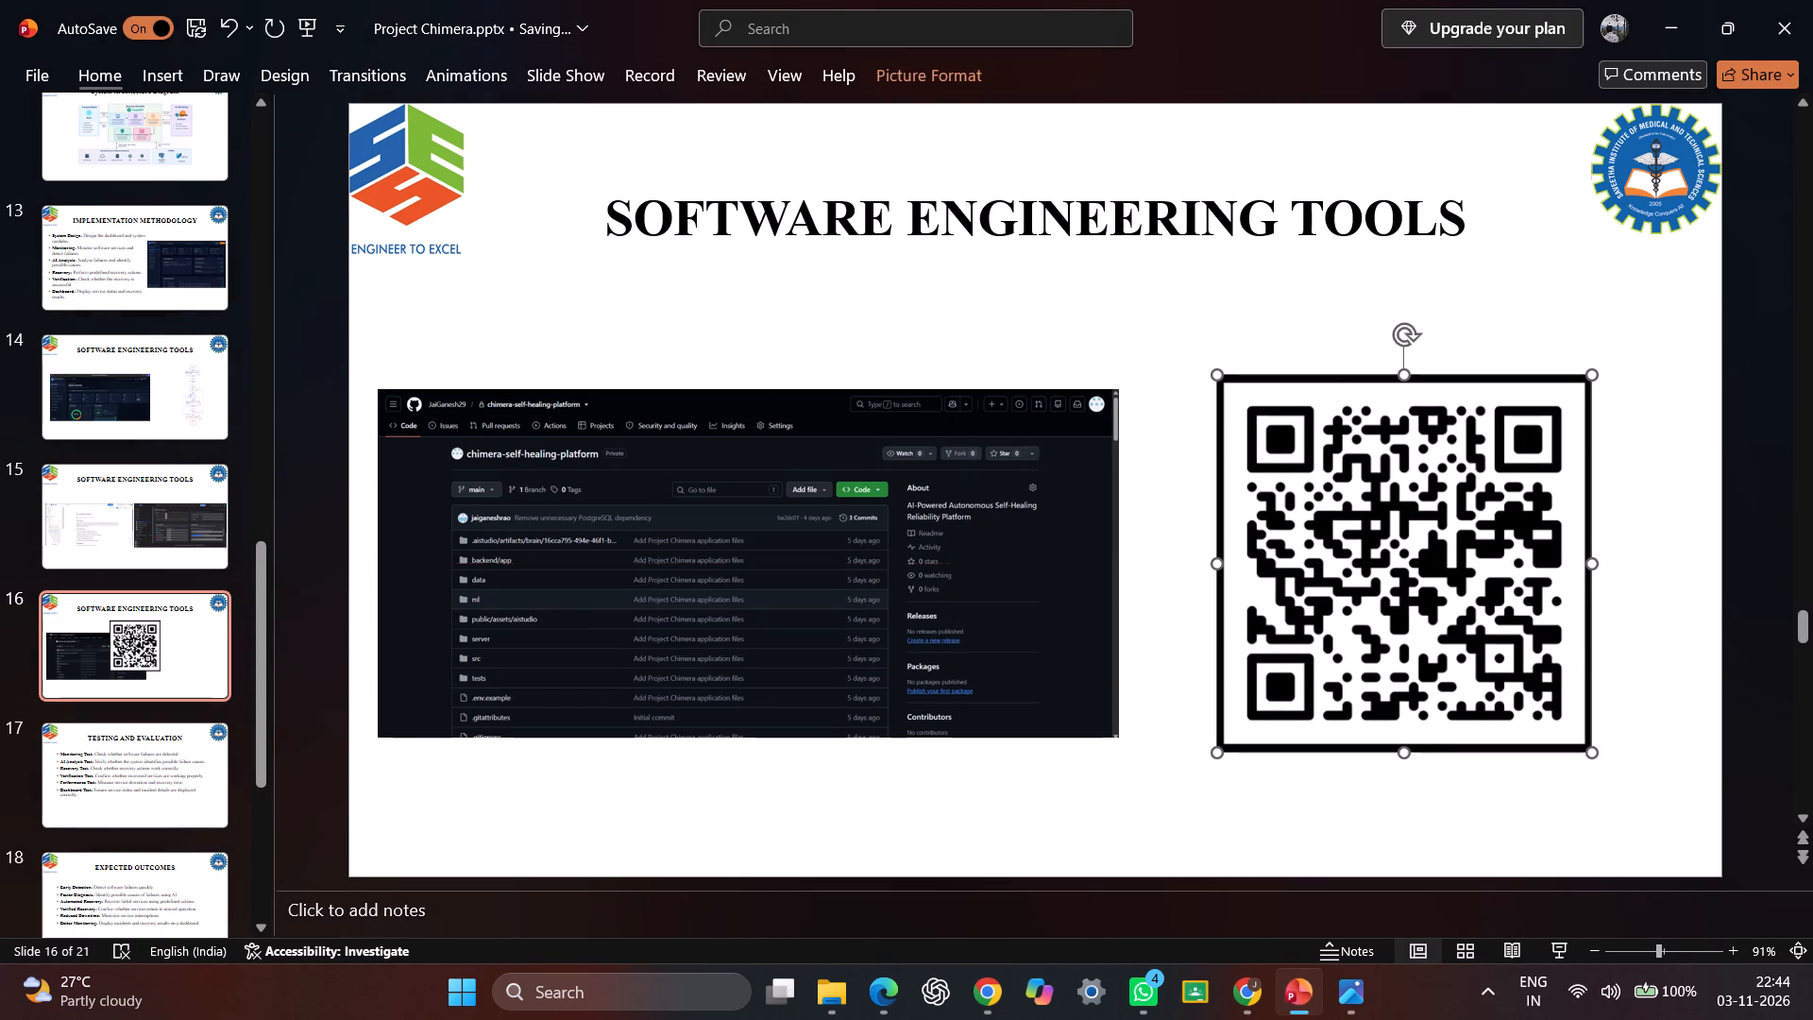
pyautogui.click(1144, 645)
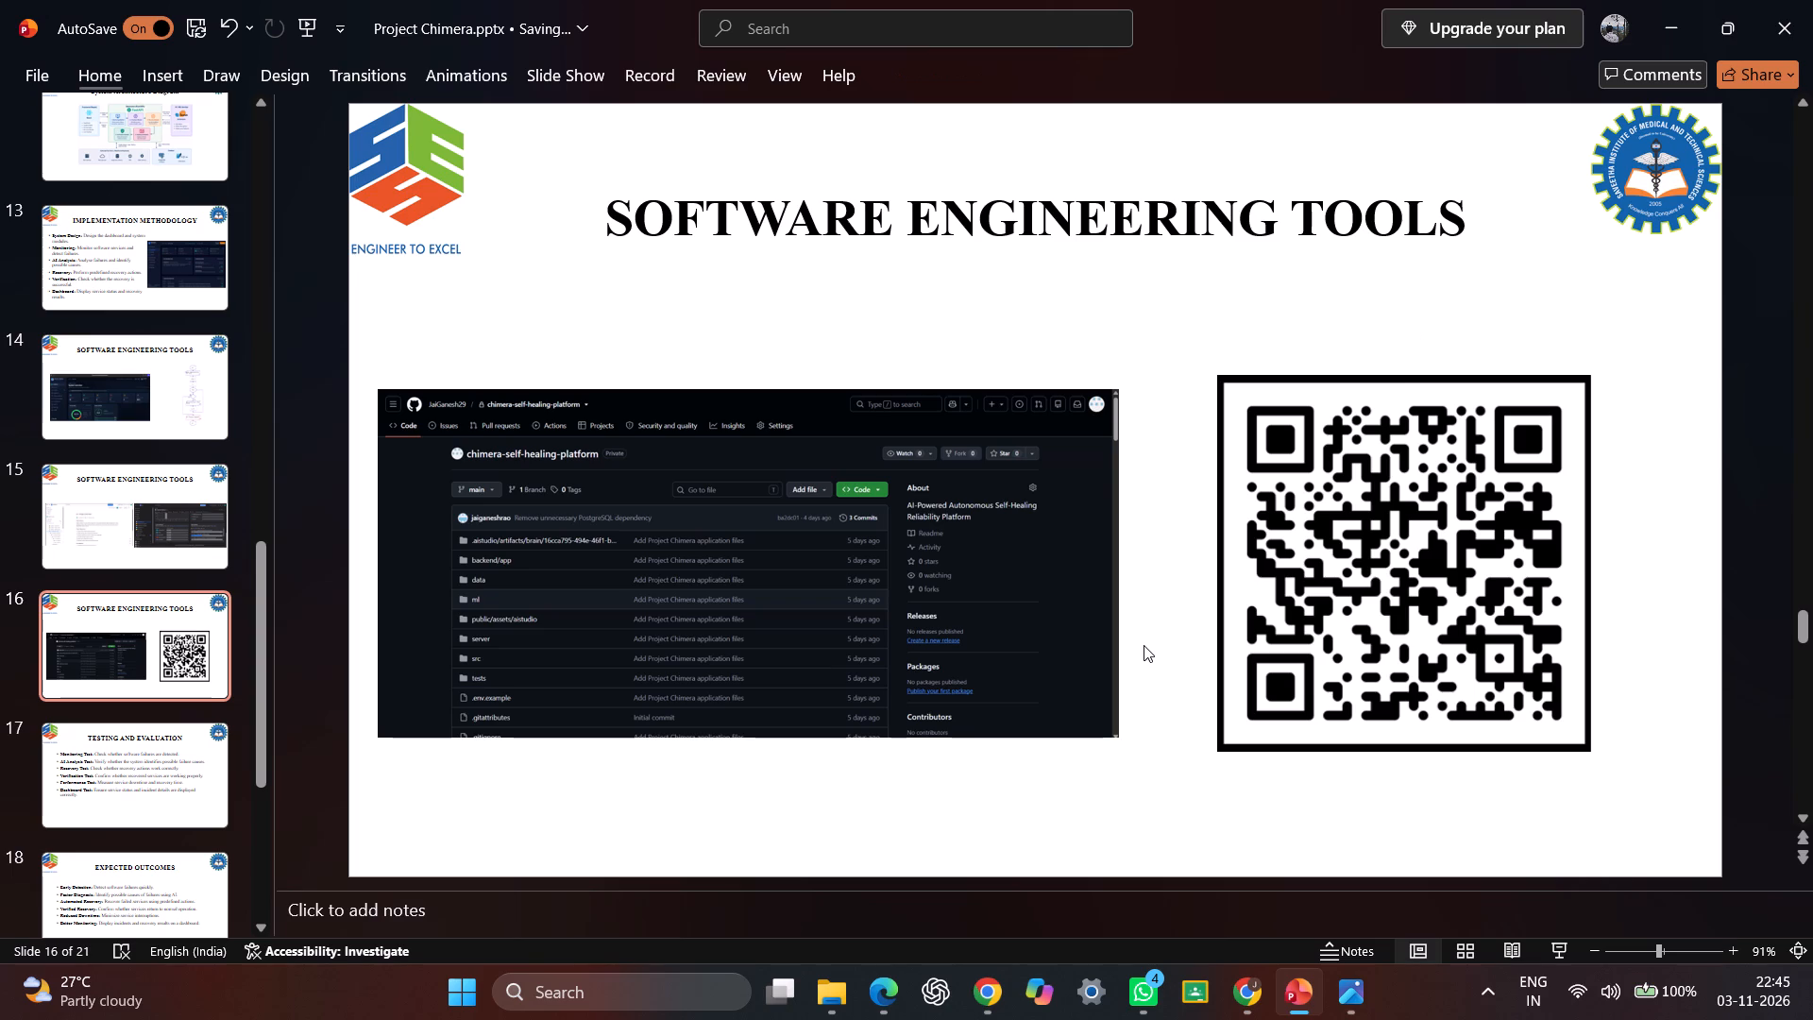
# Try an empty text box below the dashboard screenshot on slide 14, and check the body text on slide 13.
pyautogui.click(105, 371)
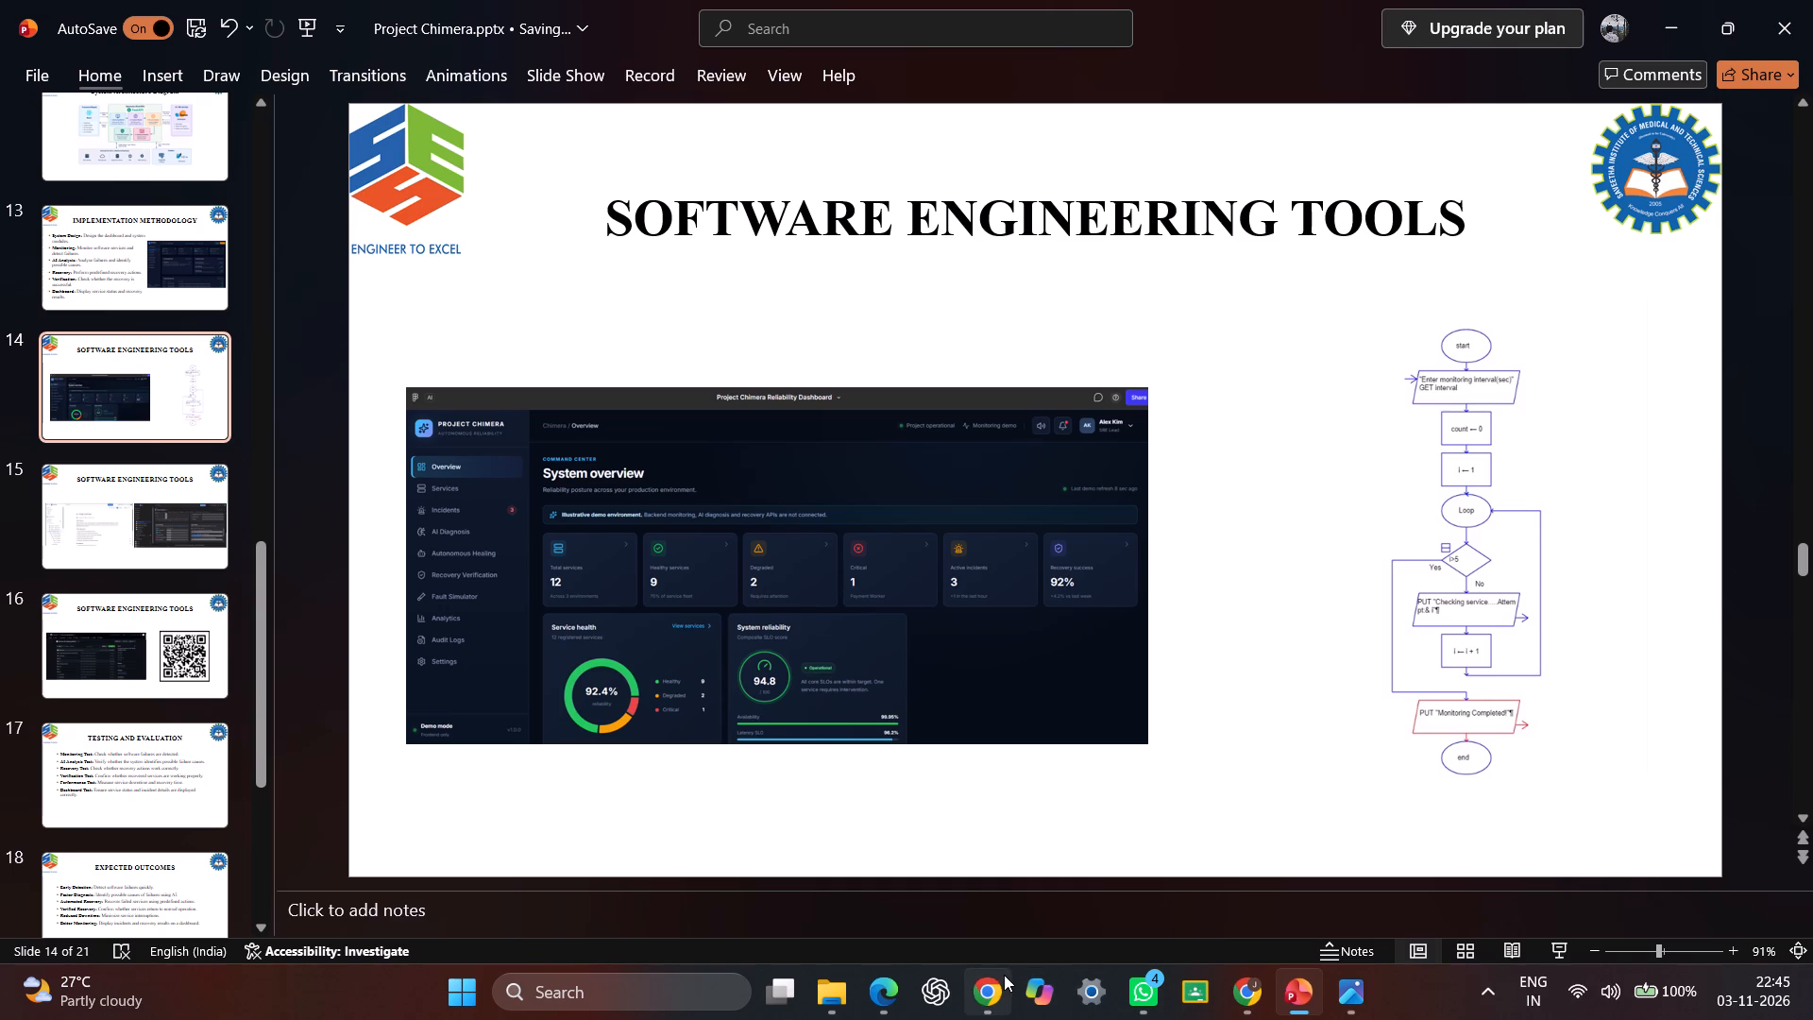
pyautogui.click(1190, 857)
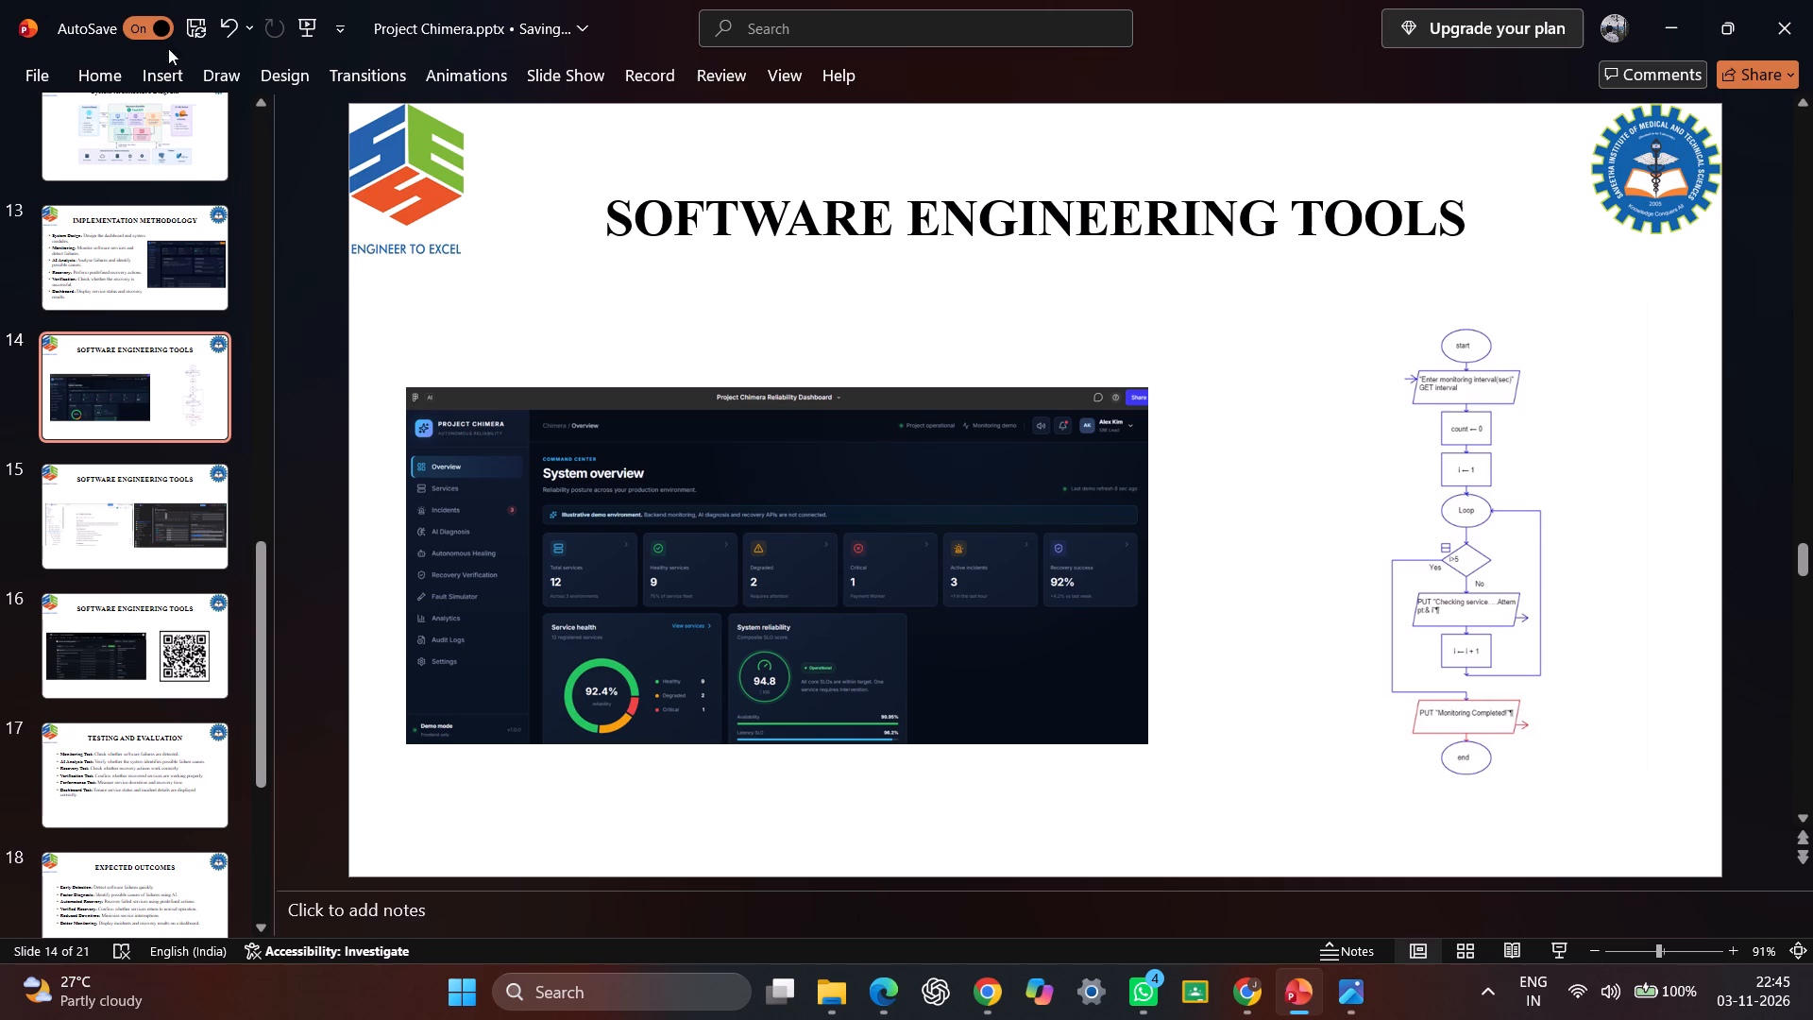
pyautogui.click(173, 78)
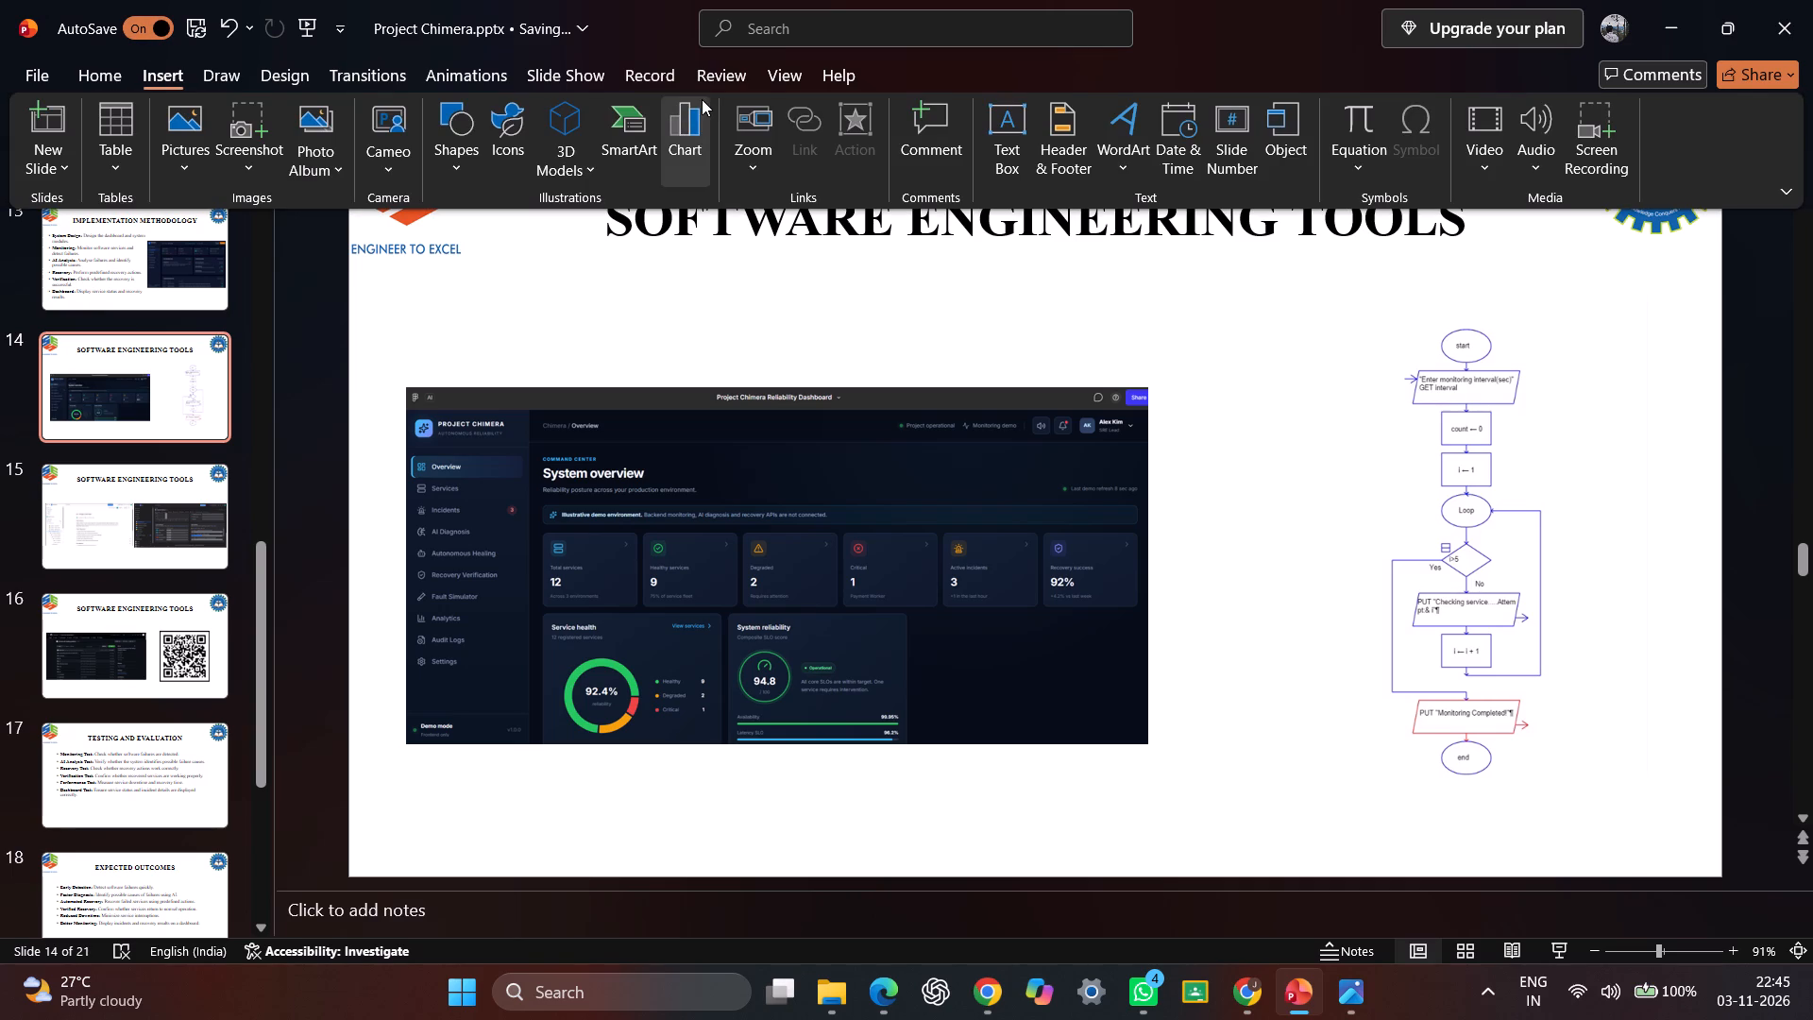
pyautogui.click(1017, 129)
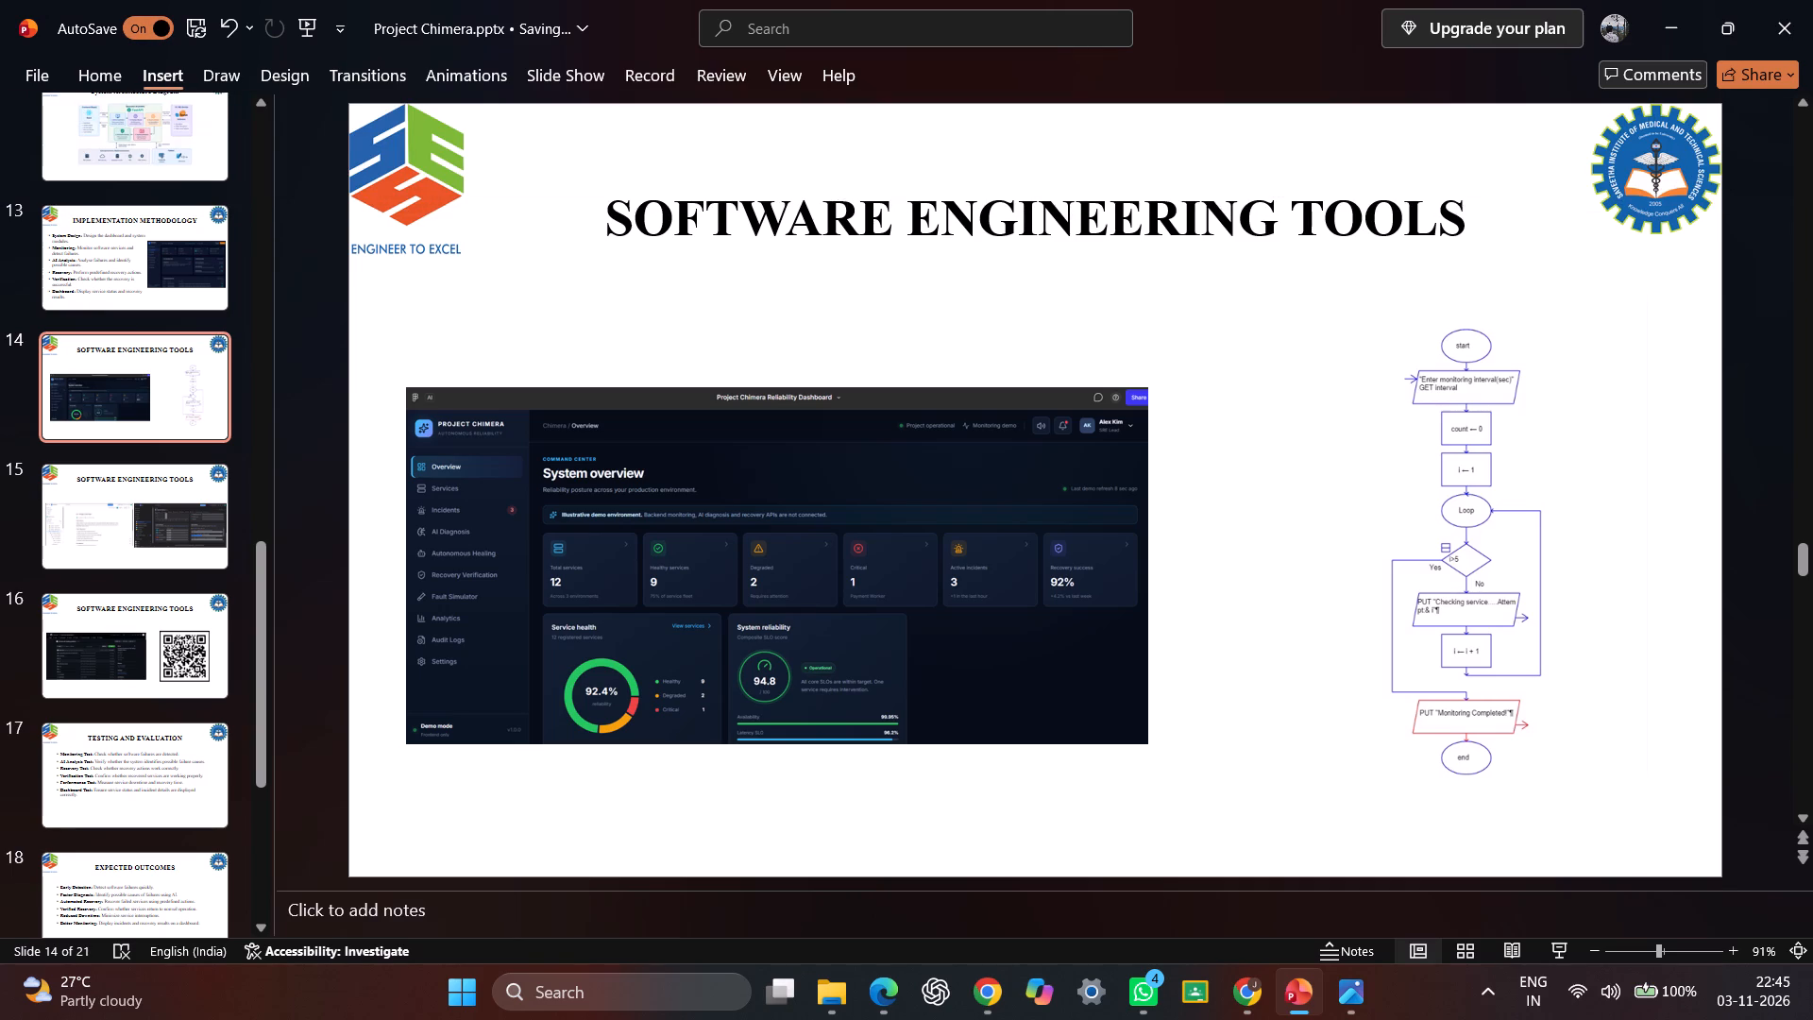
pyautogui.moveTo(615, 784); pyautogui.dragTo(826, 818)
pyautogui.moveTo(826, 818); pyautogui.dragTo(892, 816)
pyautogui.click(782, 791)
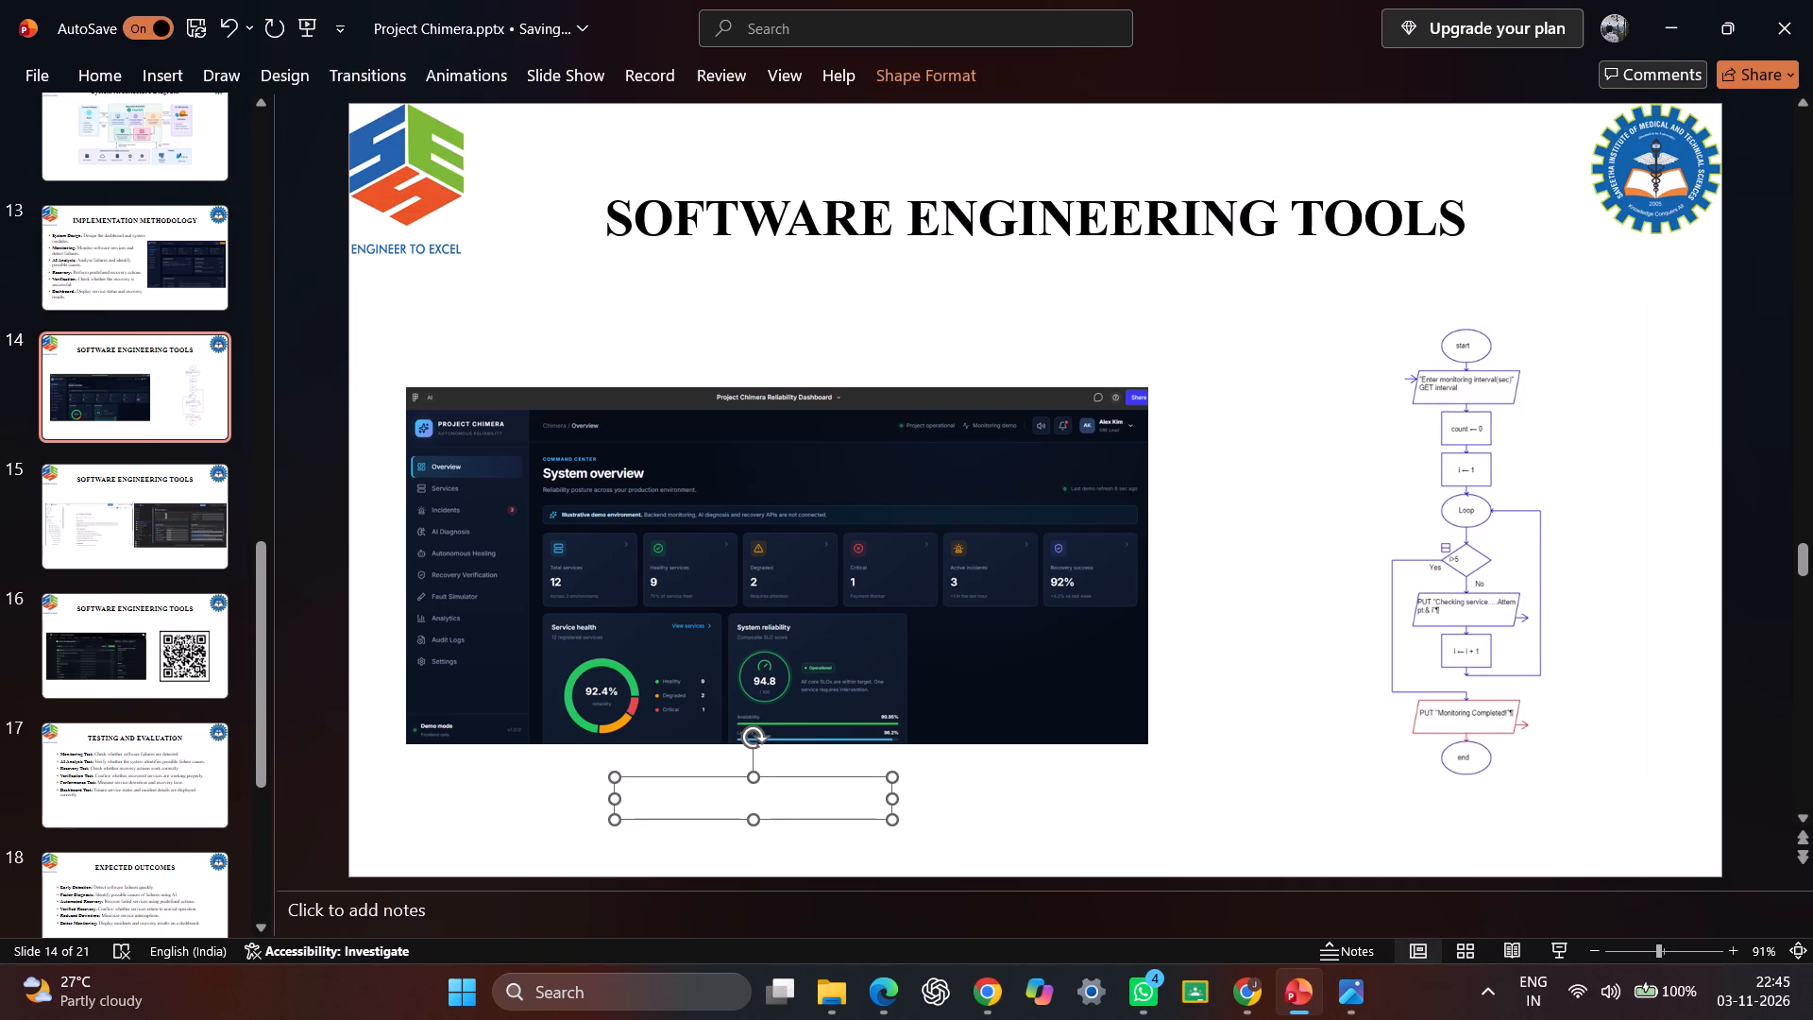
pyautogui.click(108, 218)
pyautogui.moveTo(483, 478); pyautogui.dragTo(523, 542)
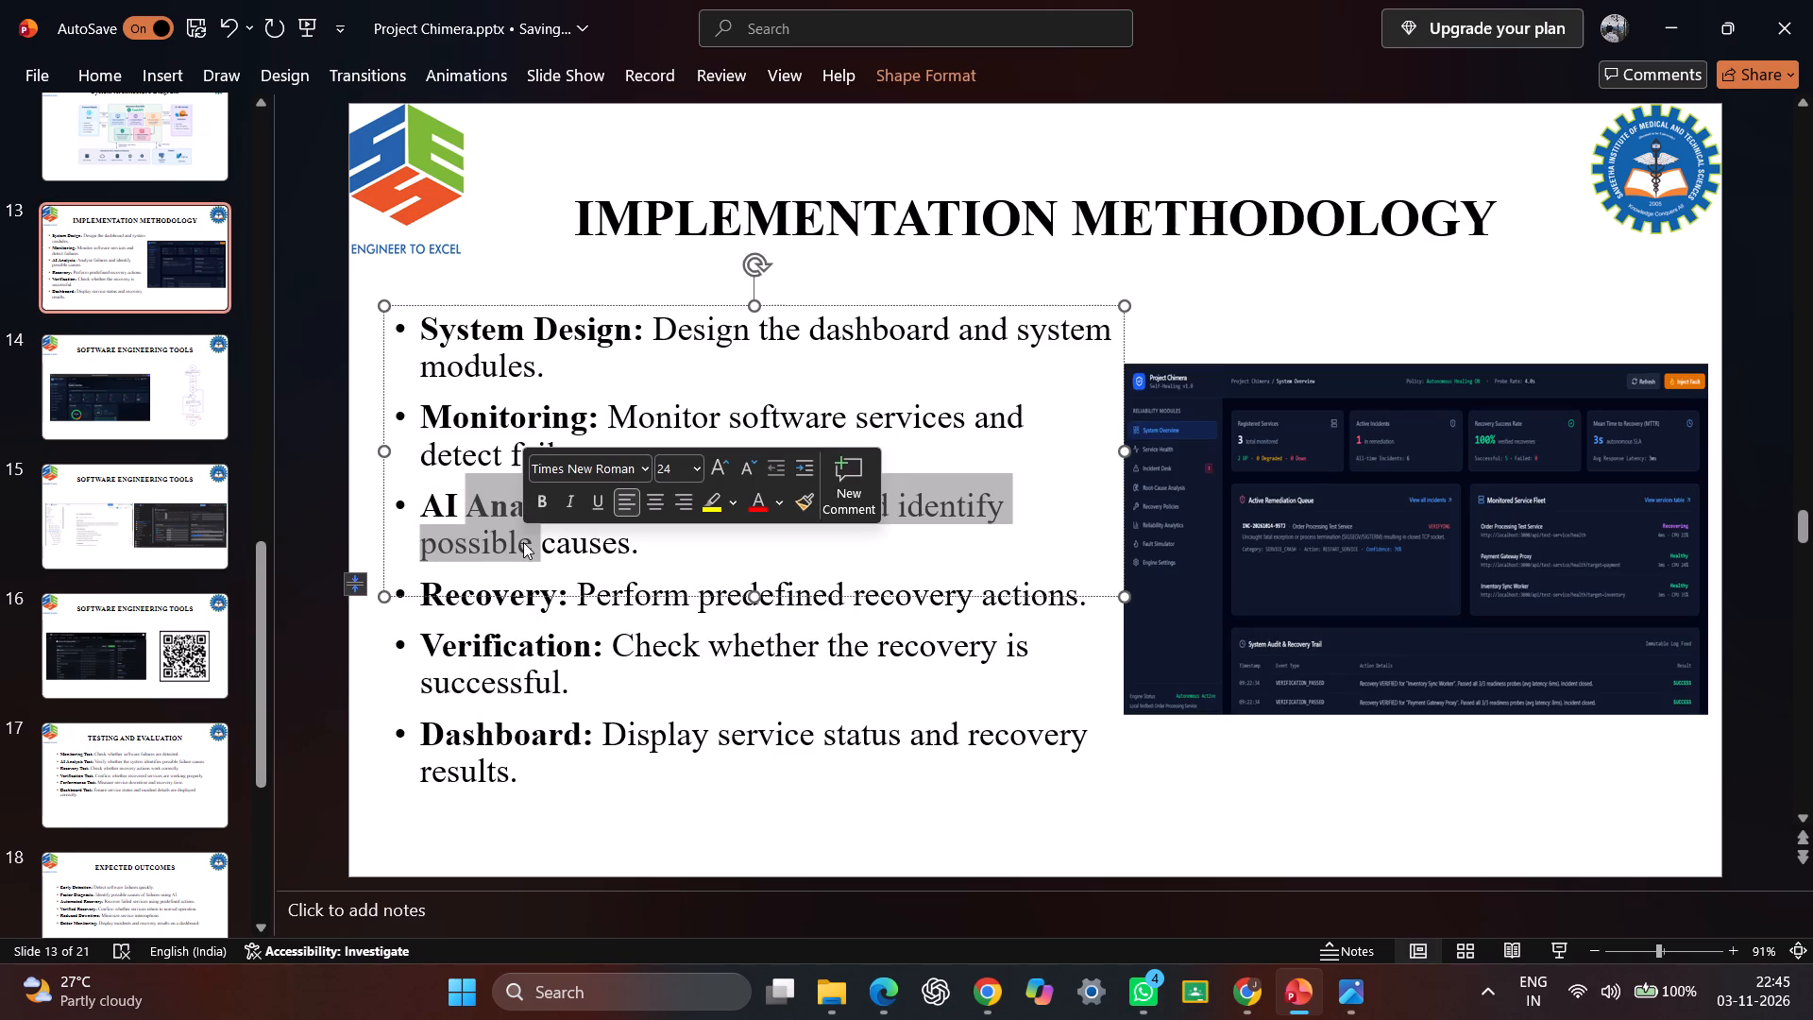
# Add a text box reading "Figma" on slide 14 and position it beneath the middle of the dashboard screenshot.
pyautogui.click(141, 414)
pyautogui.click(735, 778)
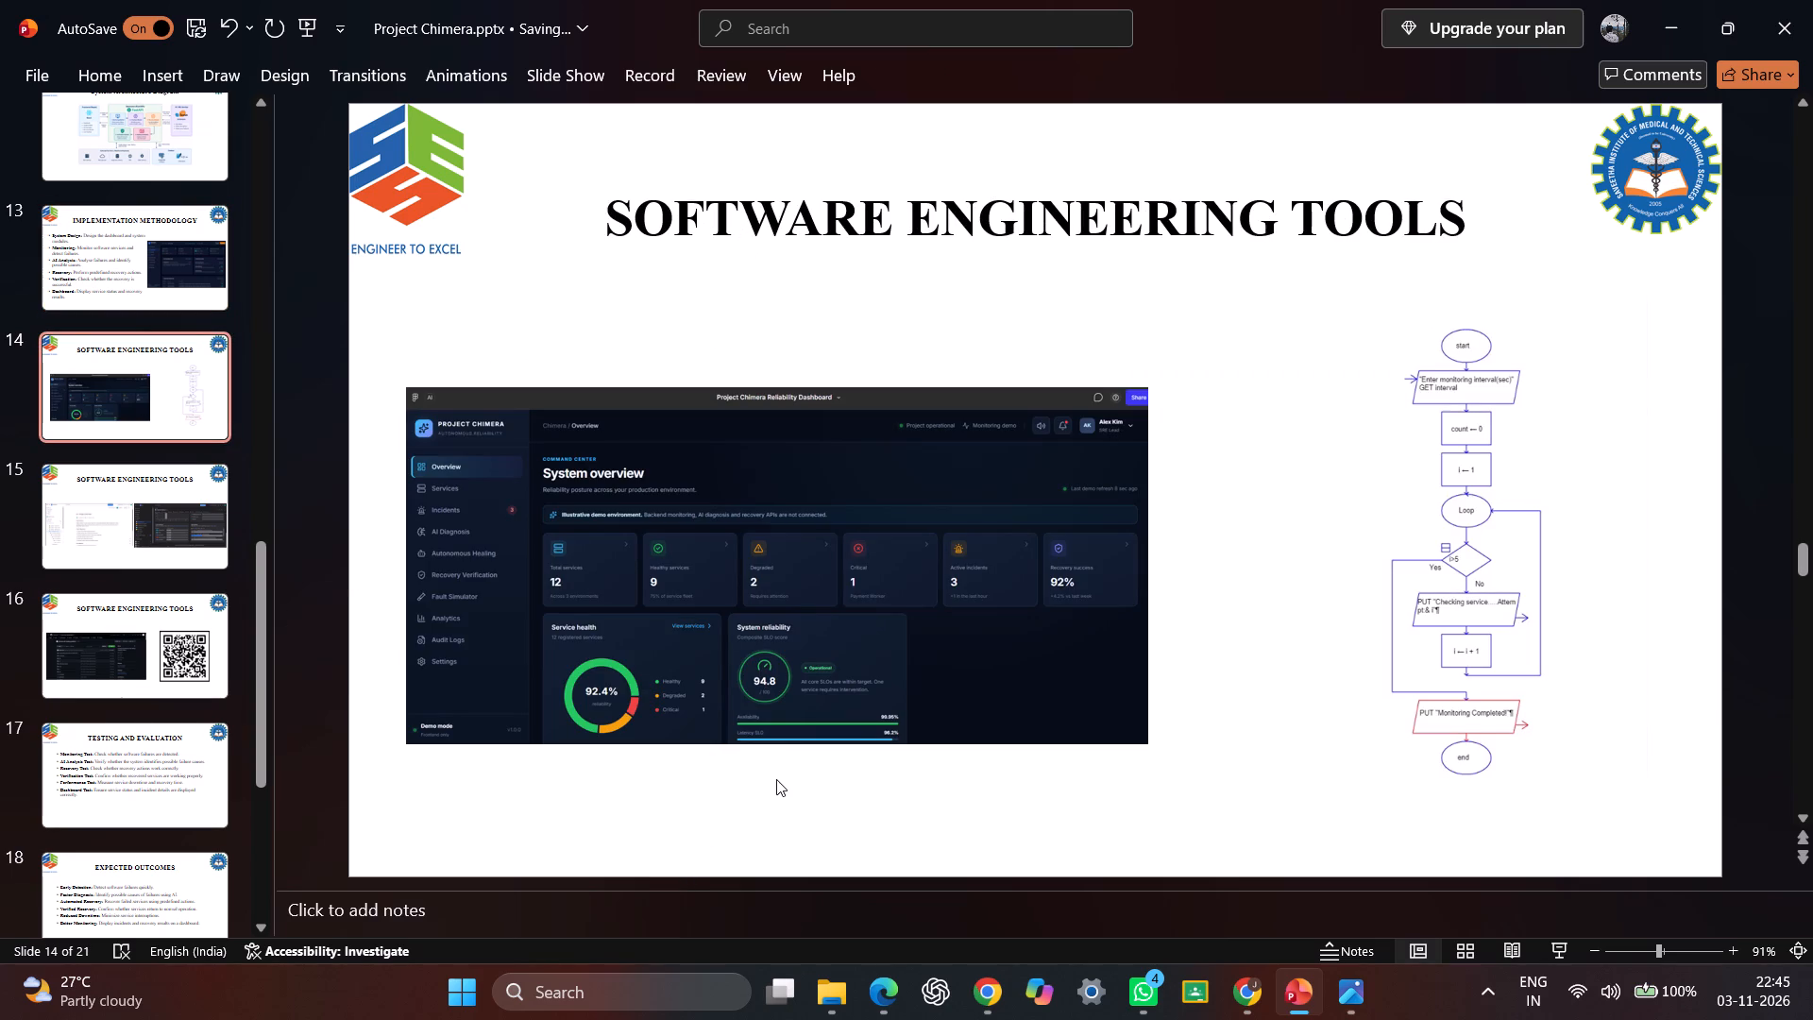
pyautogui.click(776, 779)
pyautogui.click(189, 69)
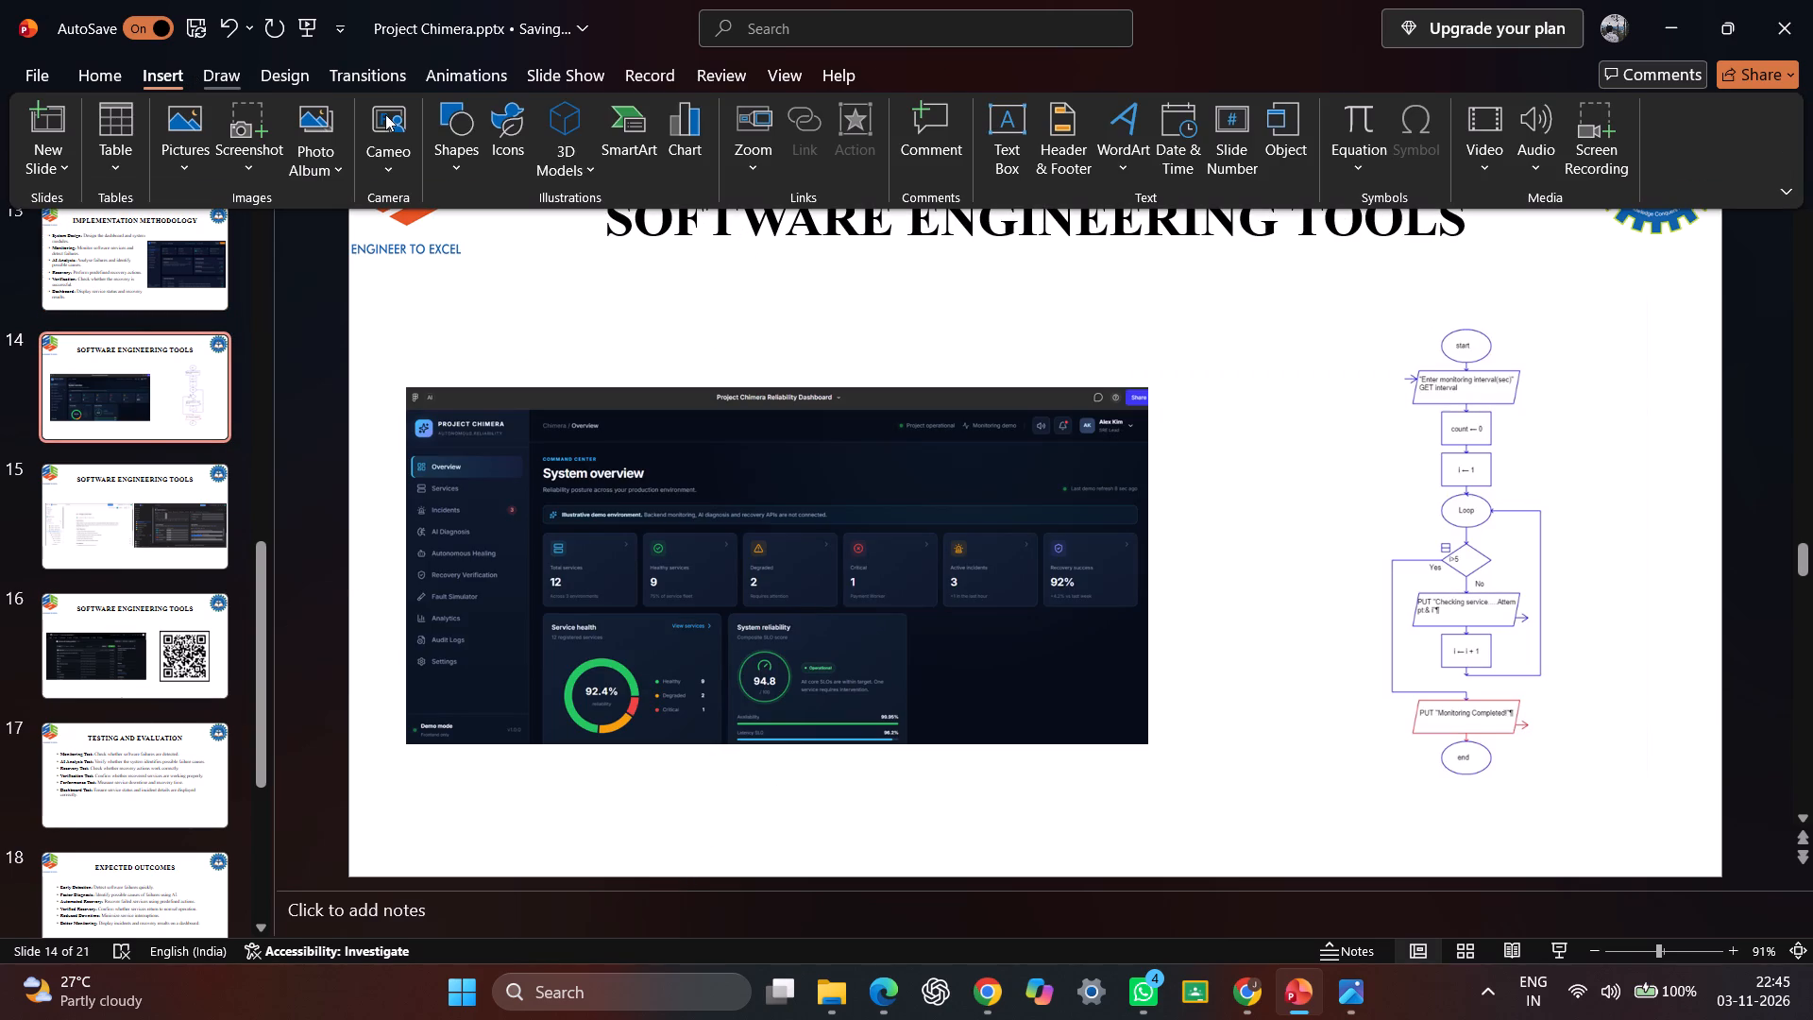
pyautogui.click(993, 123)
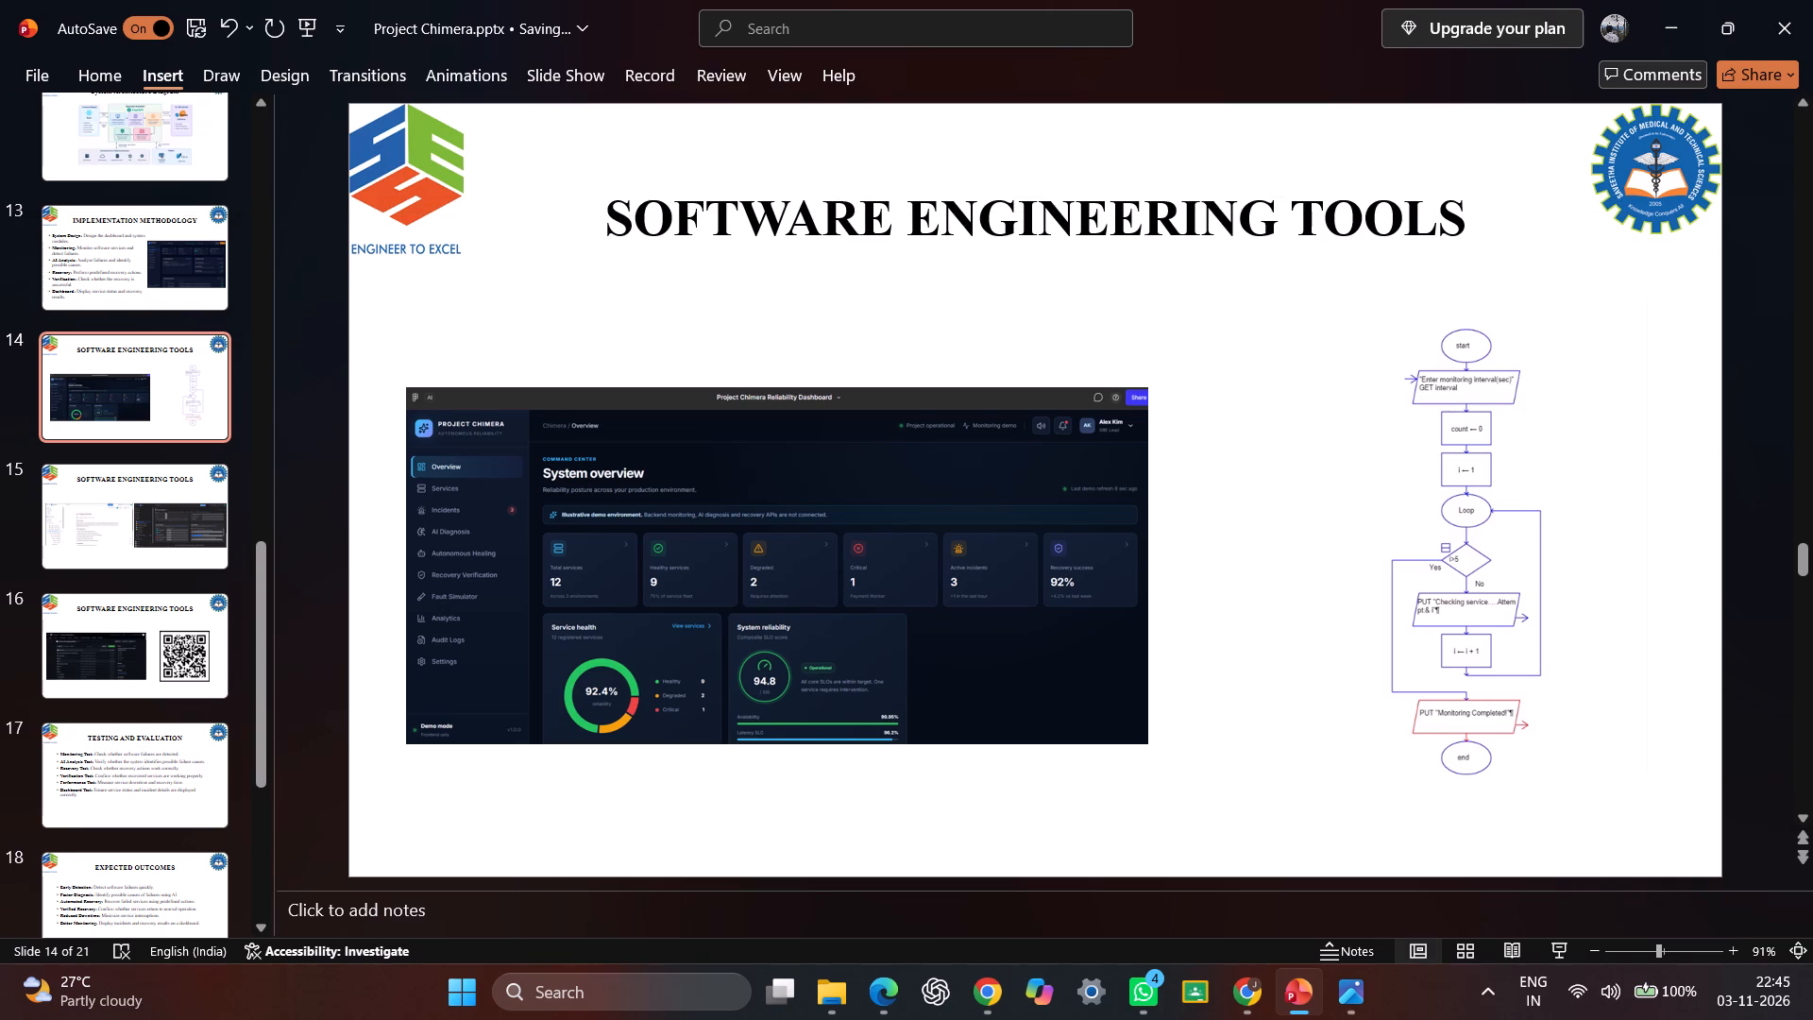
pyautogui.moveTo(602, 773); pyautogui.dragTo(873, 819)
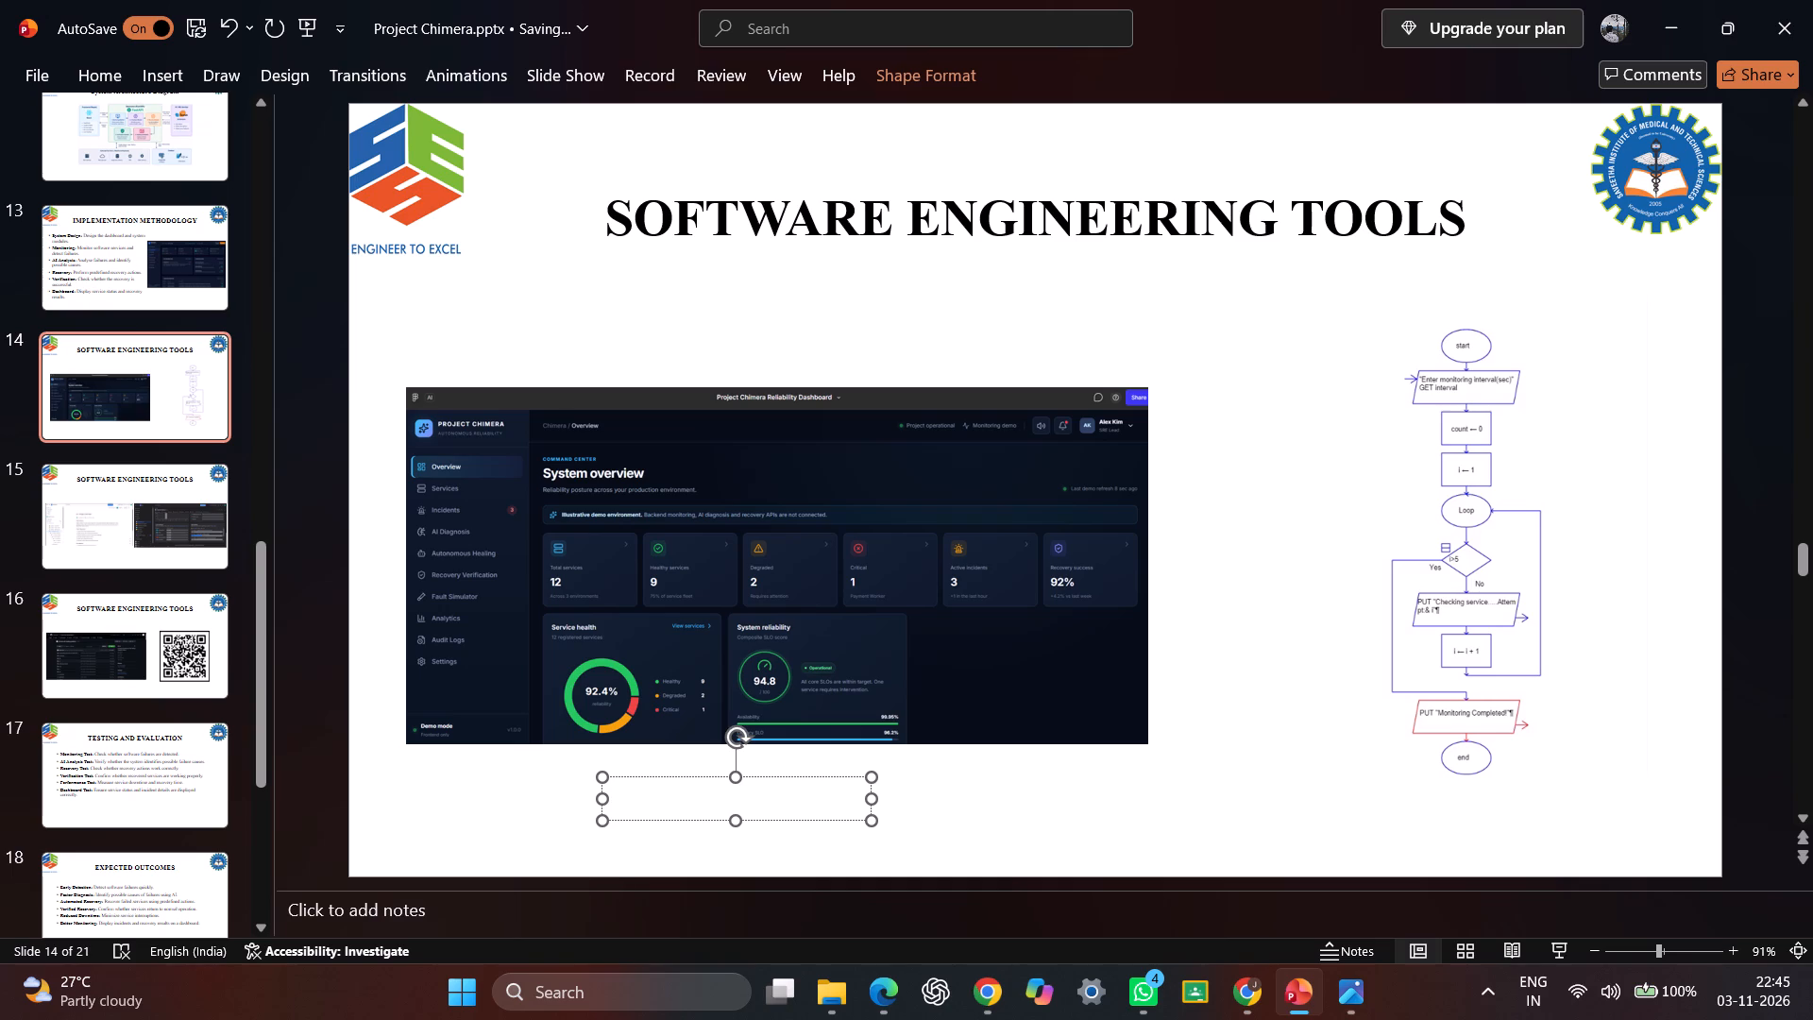
pyautogui.write('Fi')
pyautogui.write('gma')
pyautogui.press('space')
pyautogui.moveTo(717, 793); pyautogui.dragTo(657, 786)
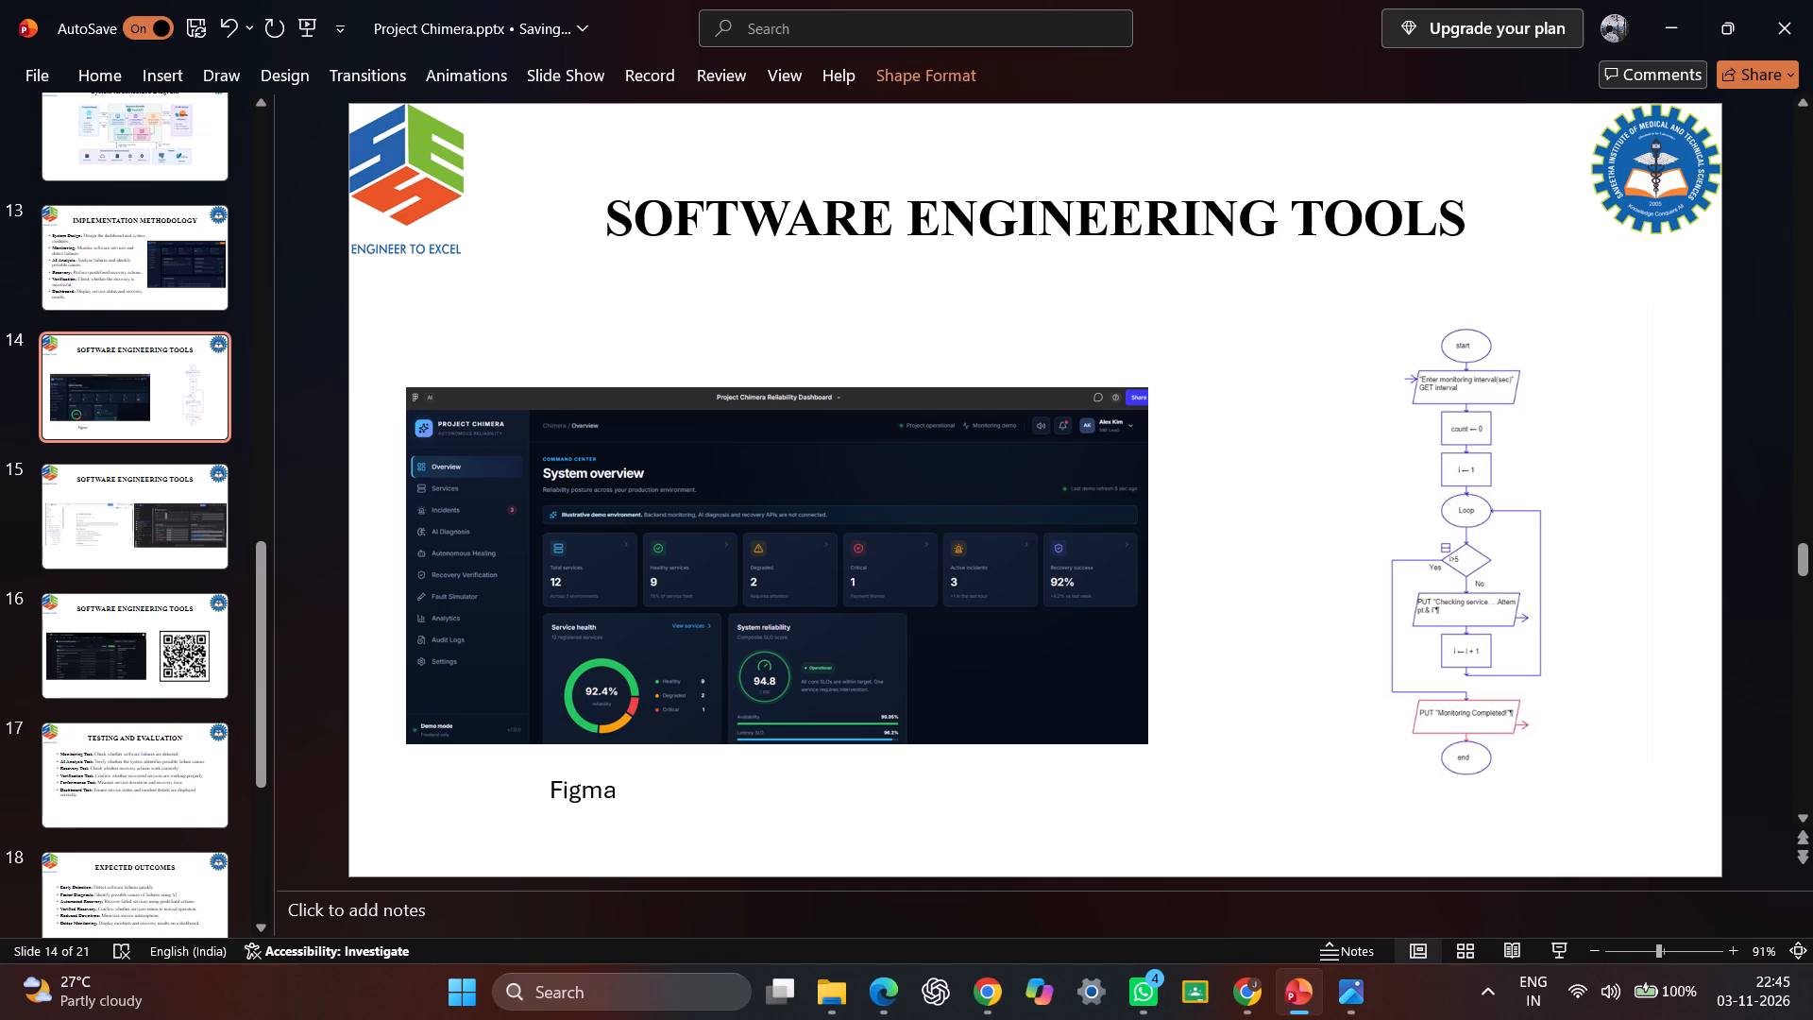
pyautogui.moveTo(657, 786); pyautogui.dragTo(856, 790)
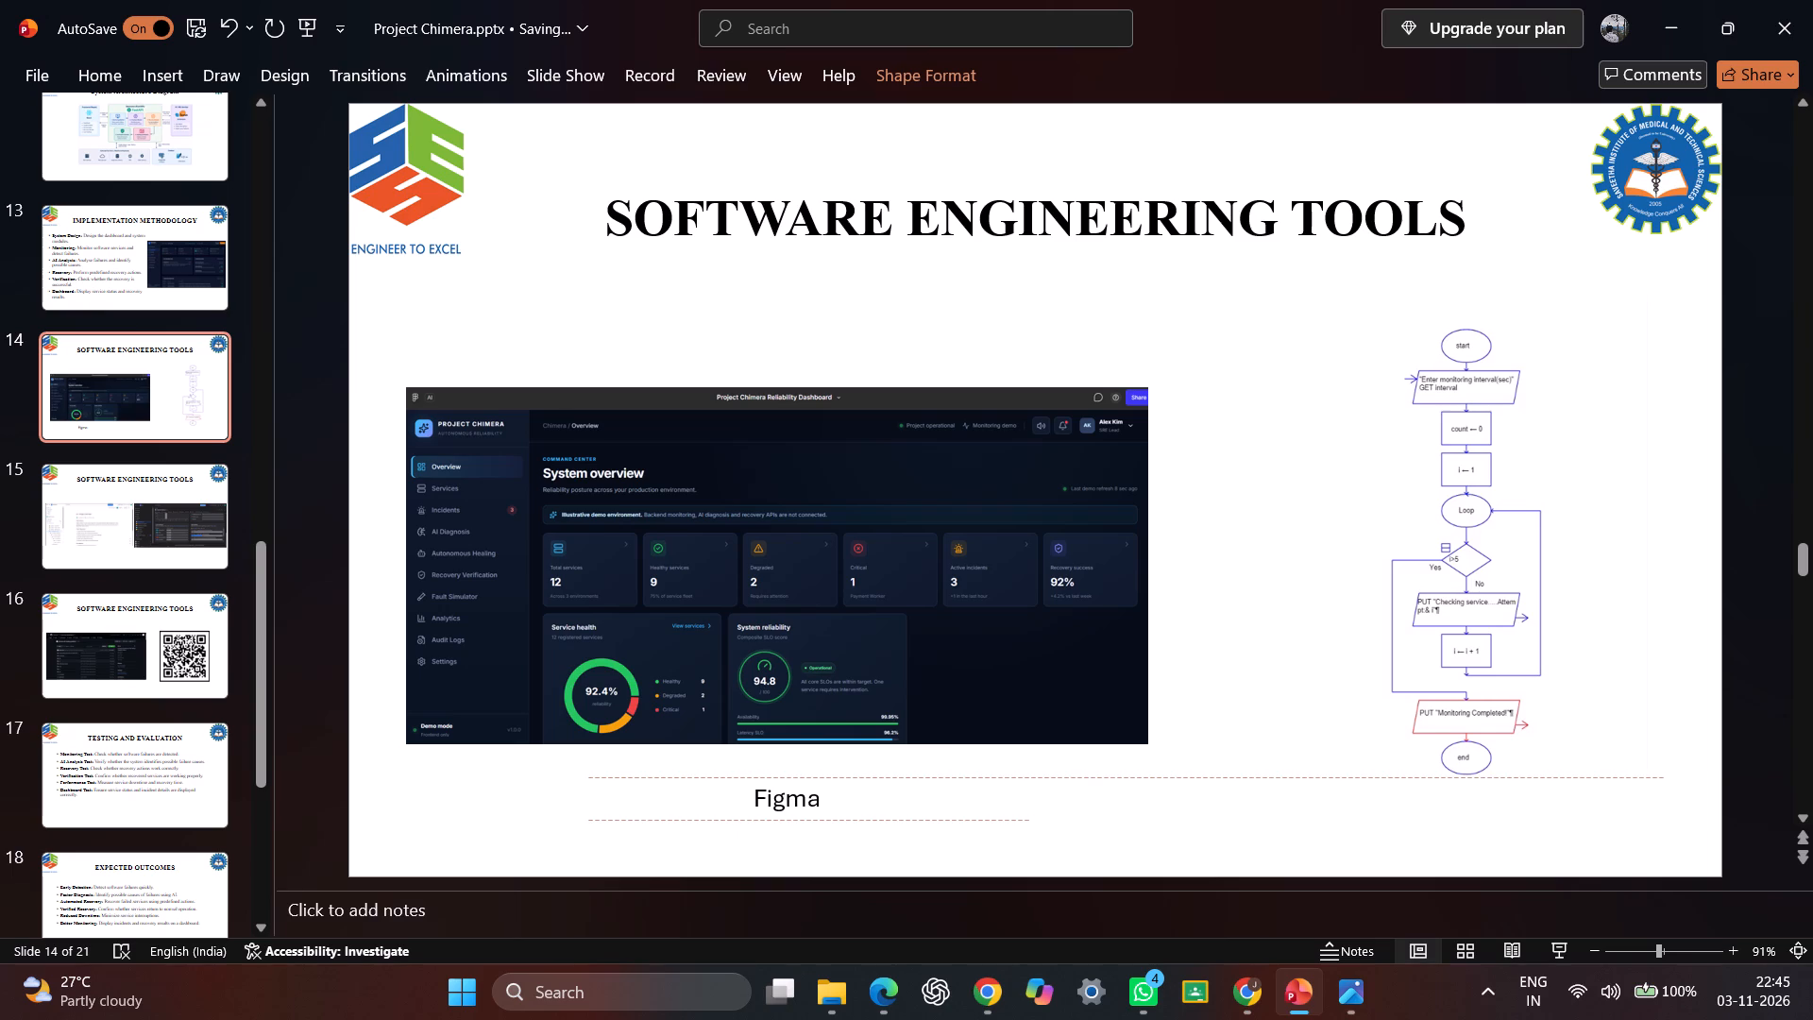
pyautogui.moveTo(856, 790); pyautogui.dragTo(850, 789)
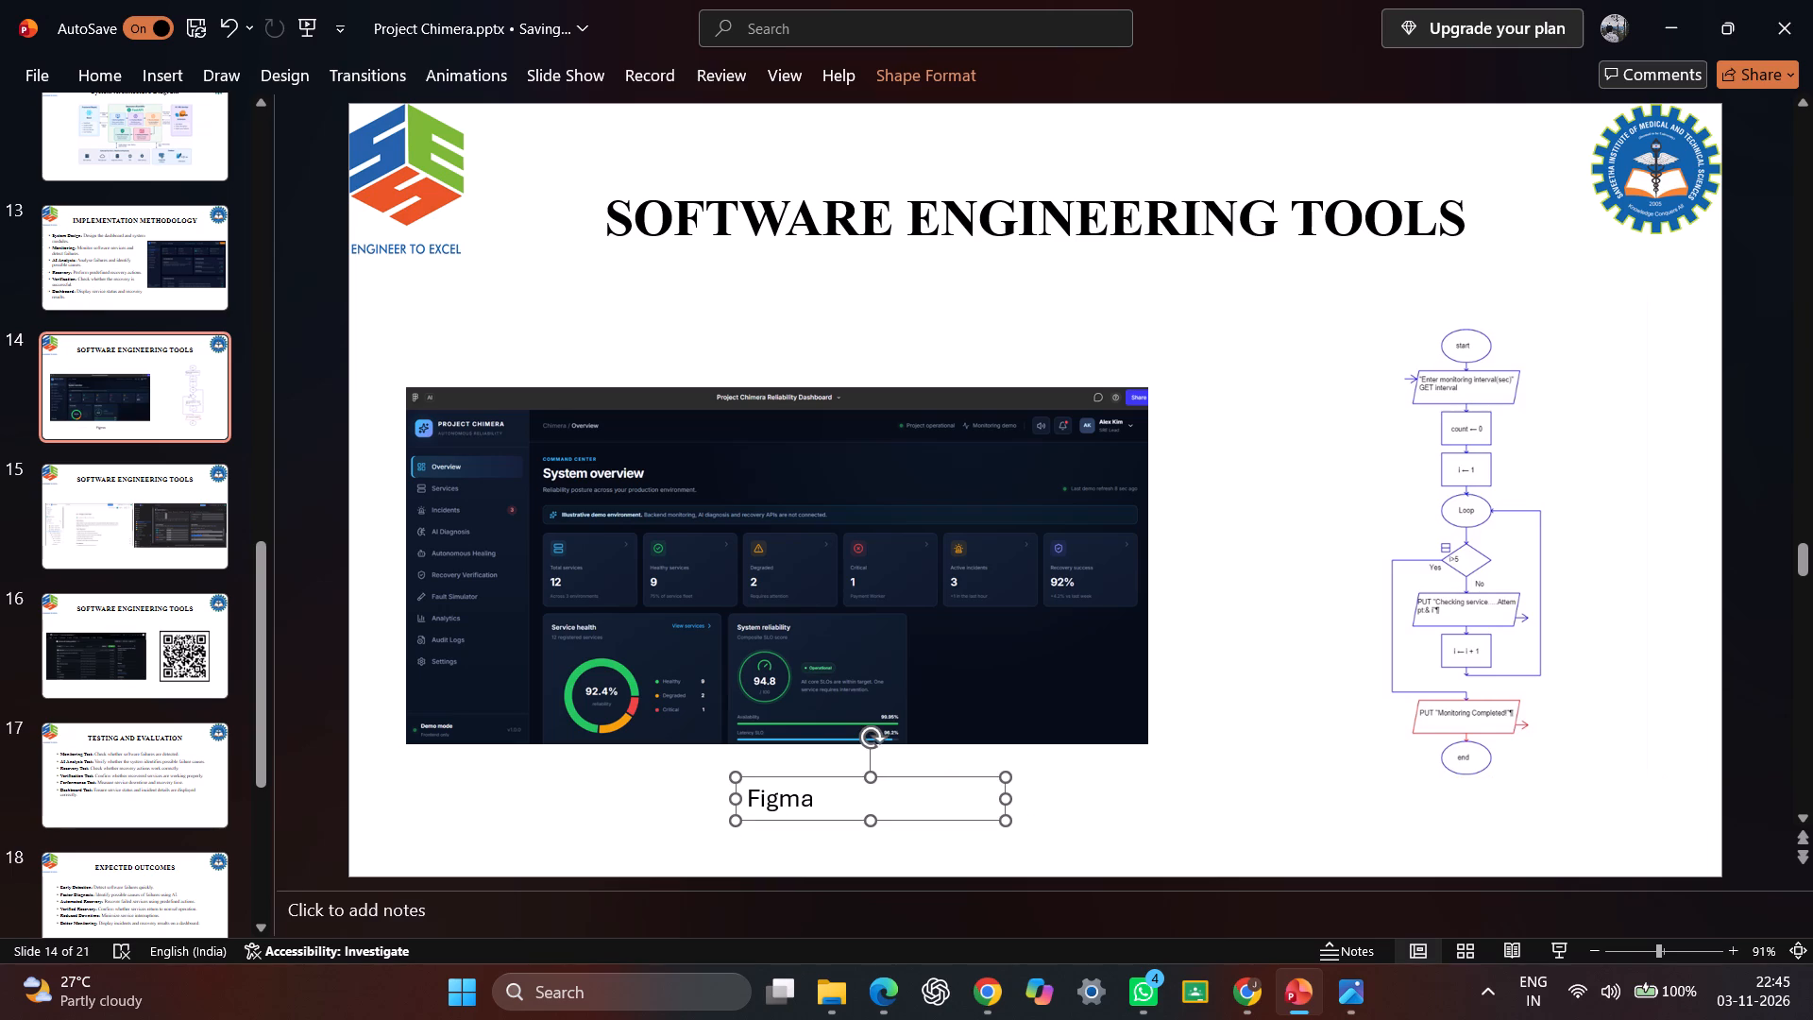
# Format the "Figma" caption on slide 14 in Times New Roman at size 24.
pyautogui.moveTo(812, 798); pyautogui.dragTo(734, 797)
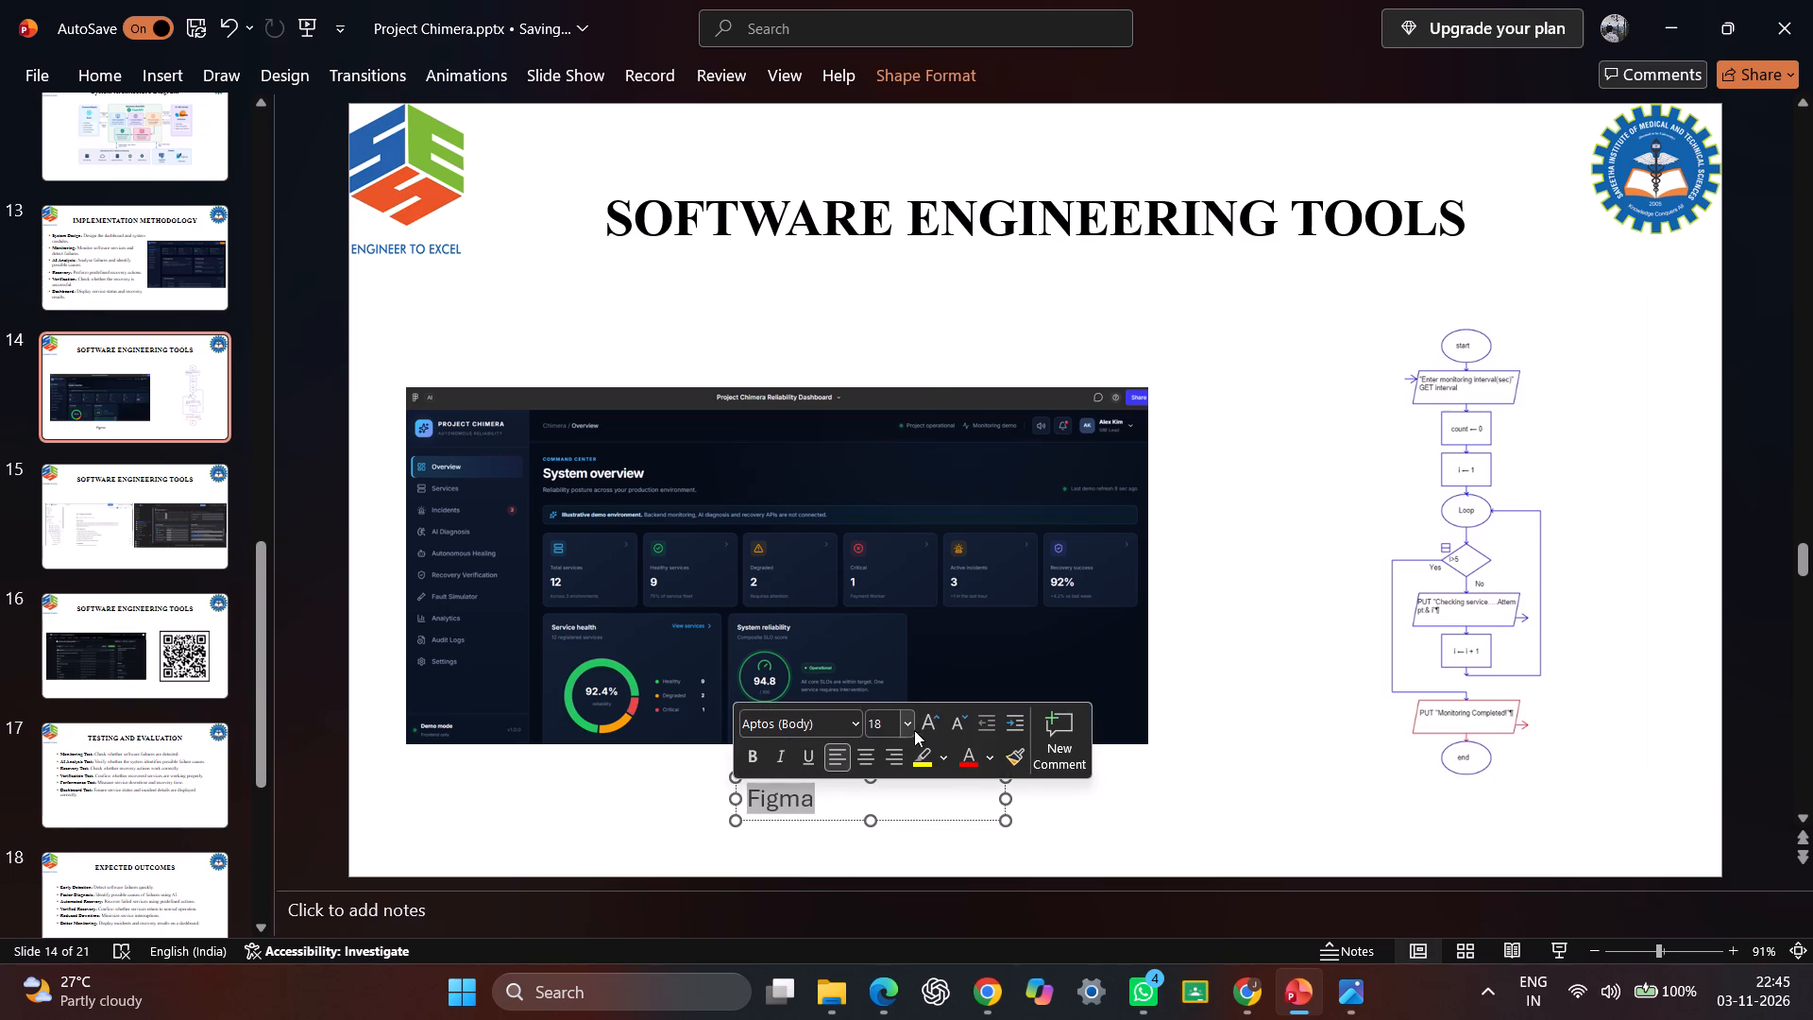
pyautogui.click(908, 728)
pyautogui.click(891, 409)
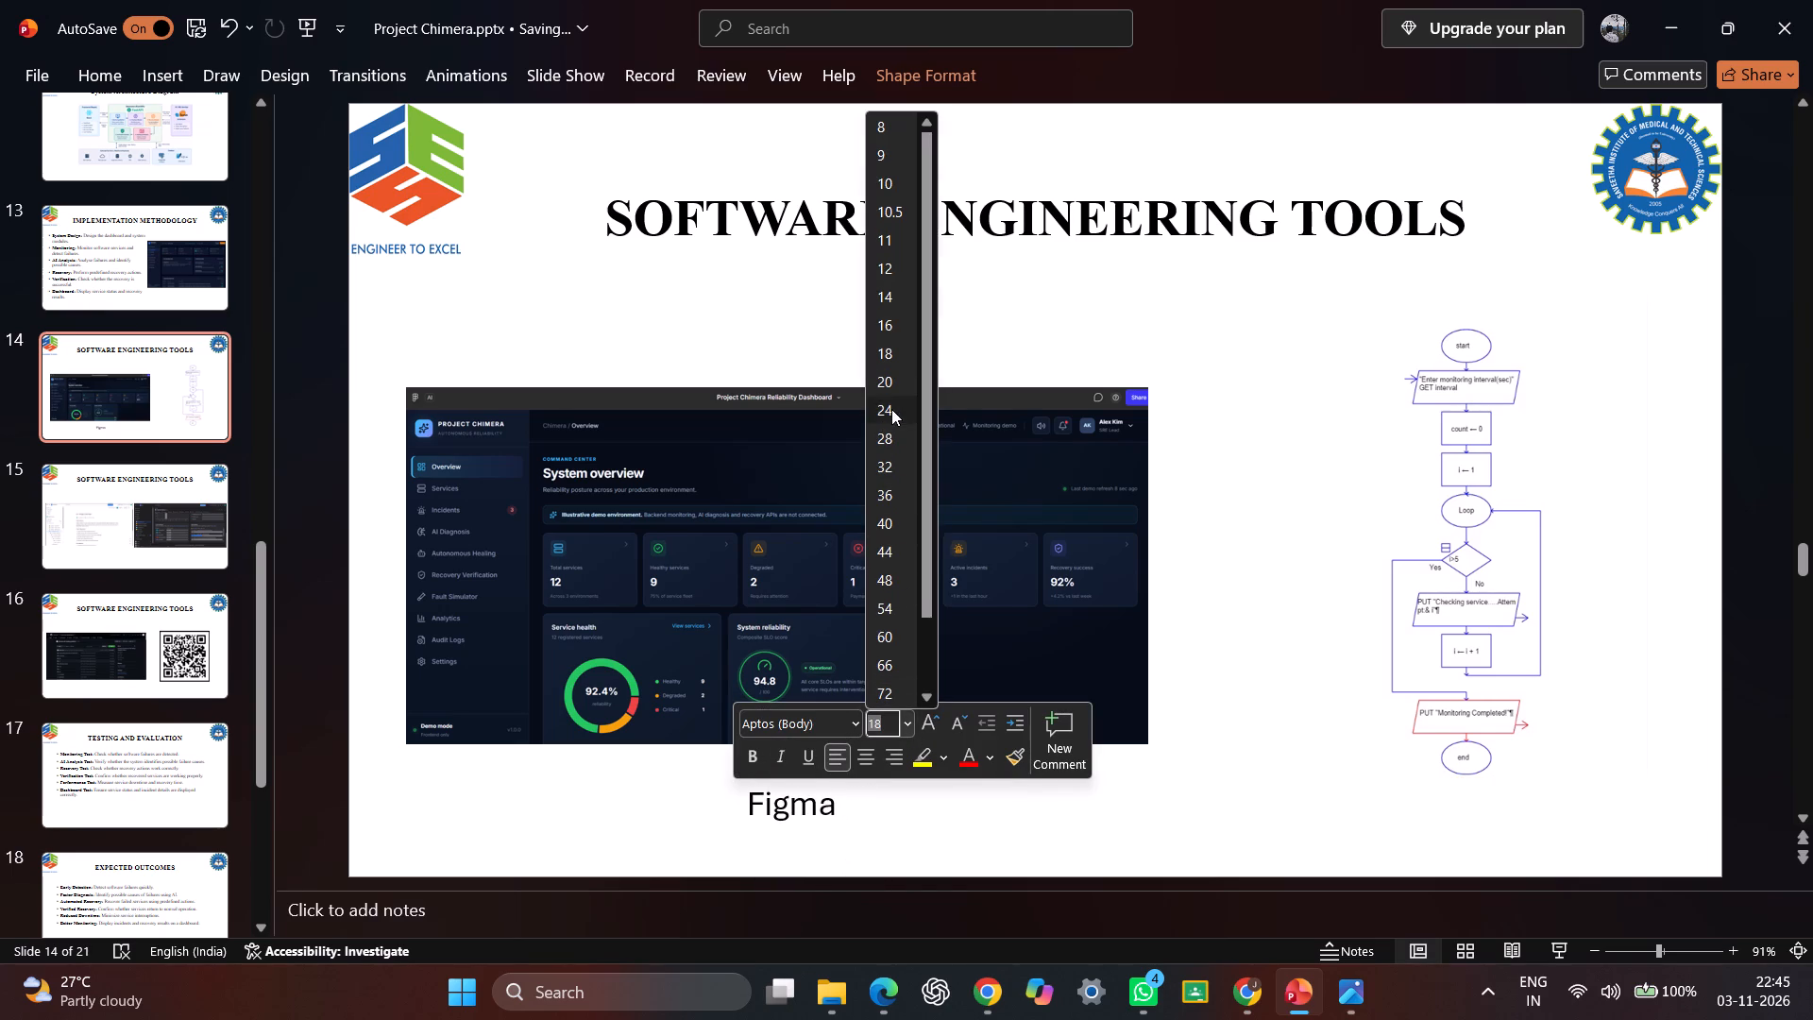
pyautogui.click(857, 722)
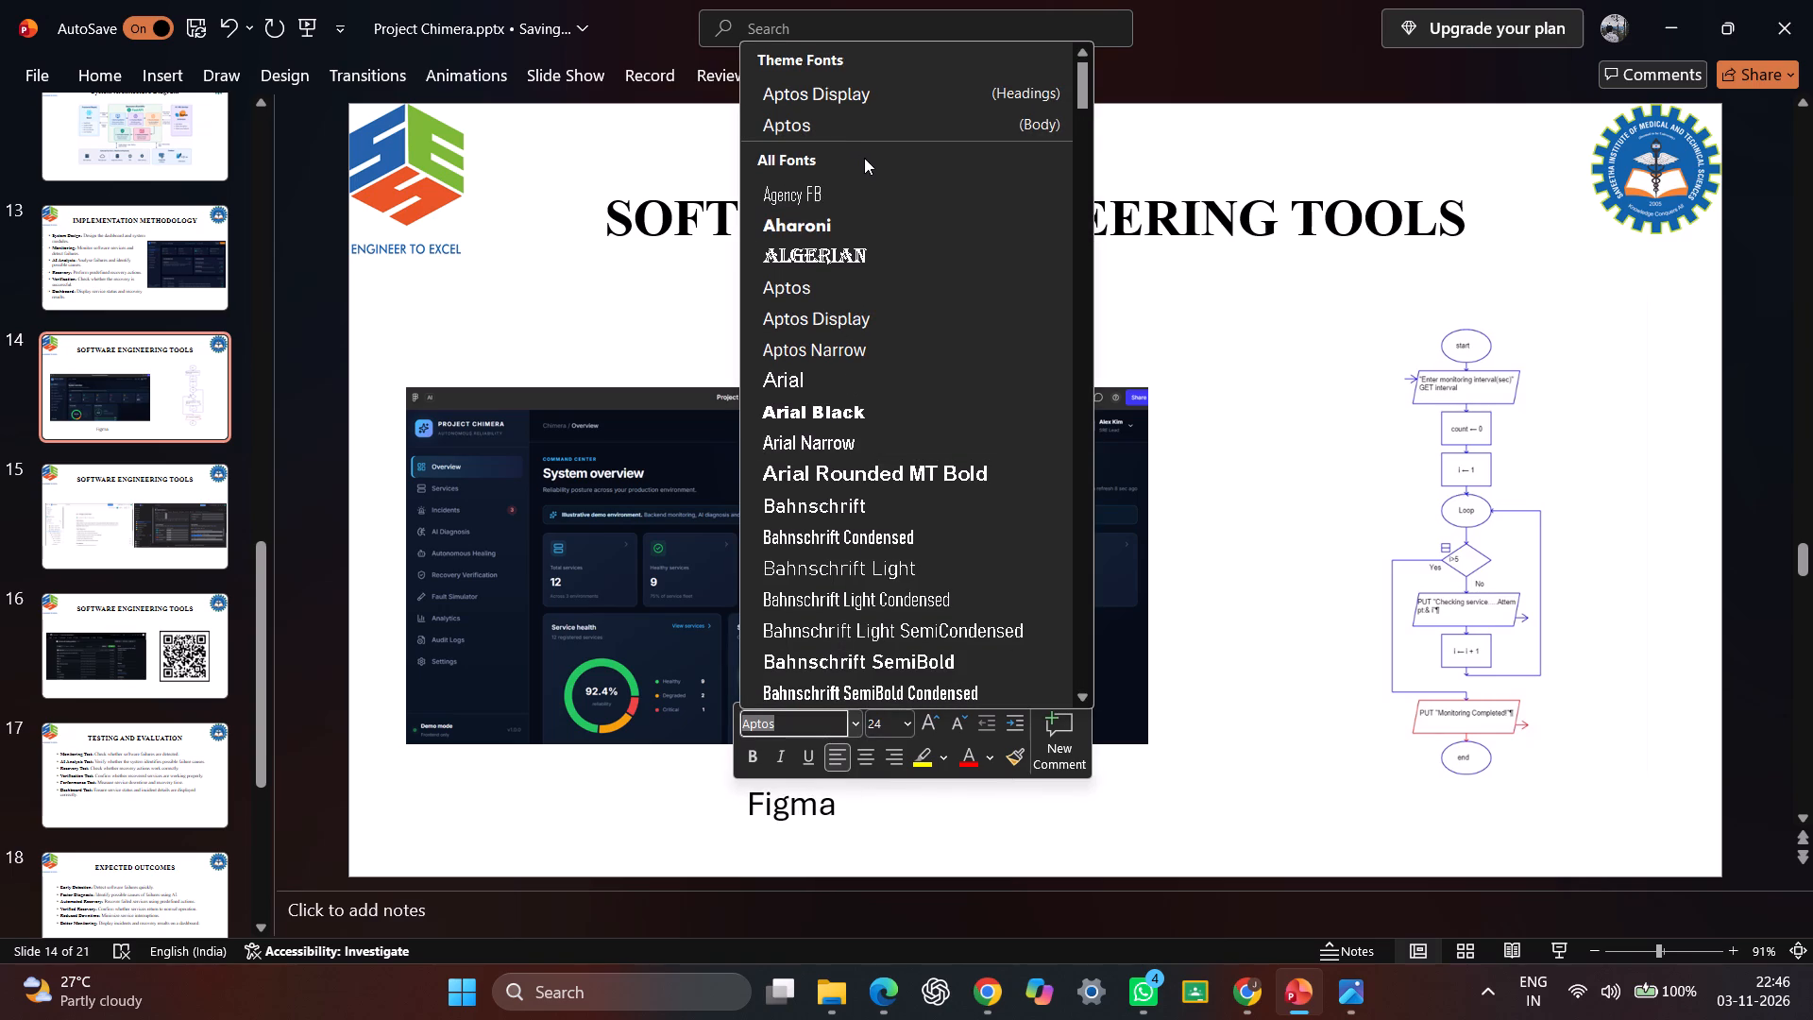
pyautogui.press('BackSpace')
pyautogui.write('tim')
pyautogui.click(856, 683)
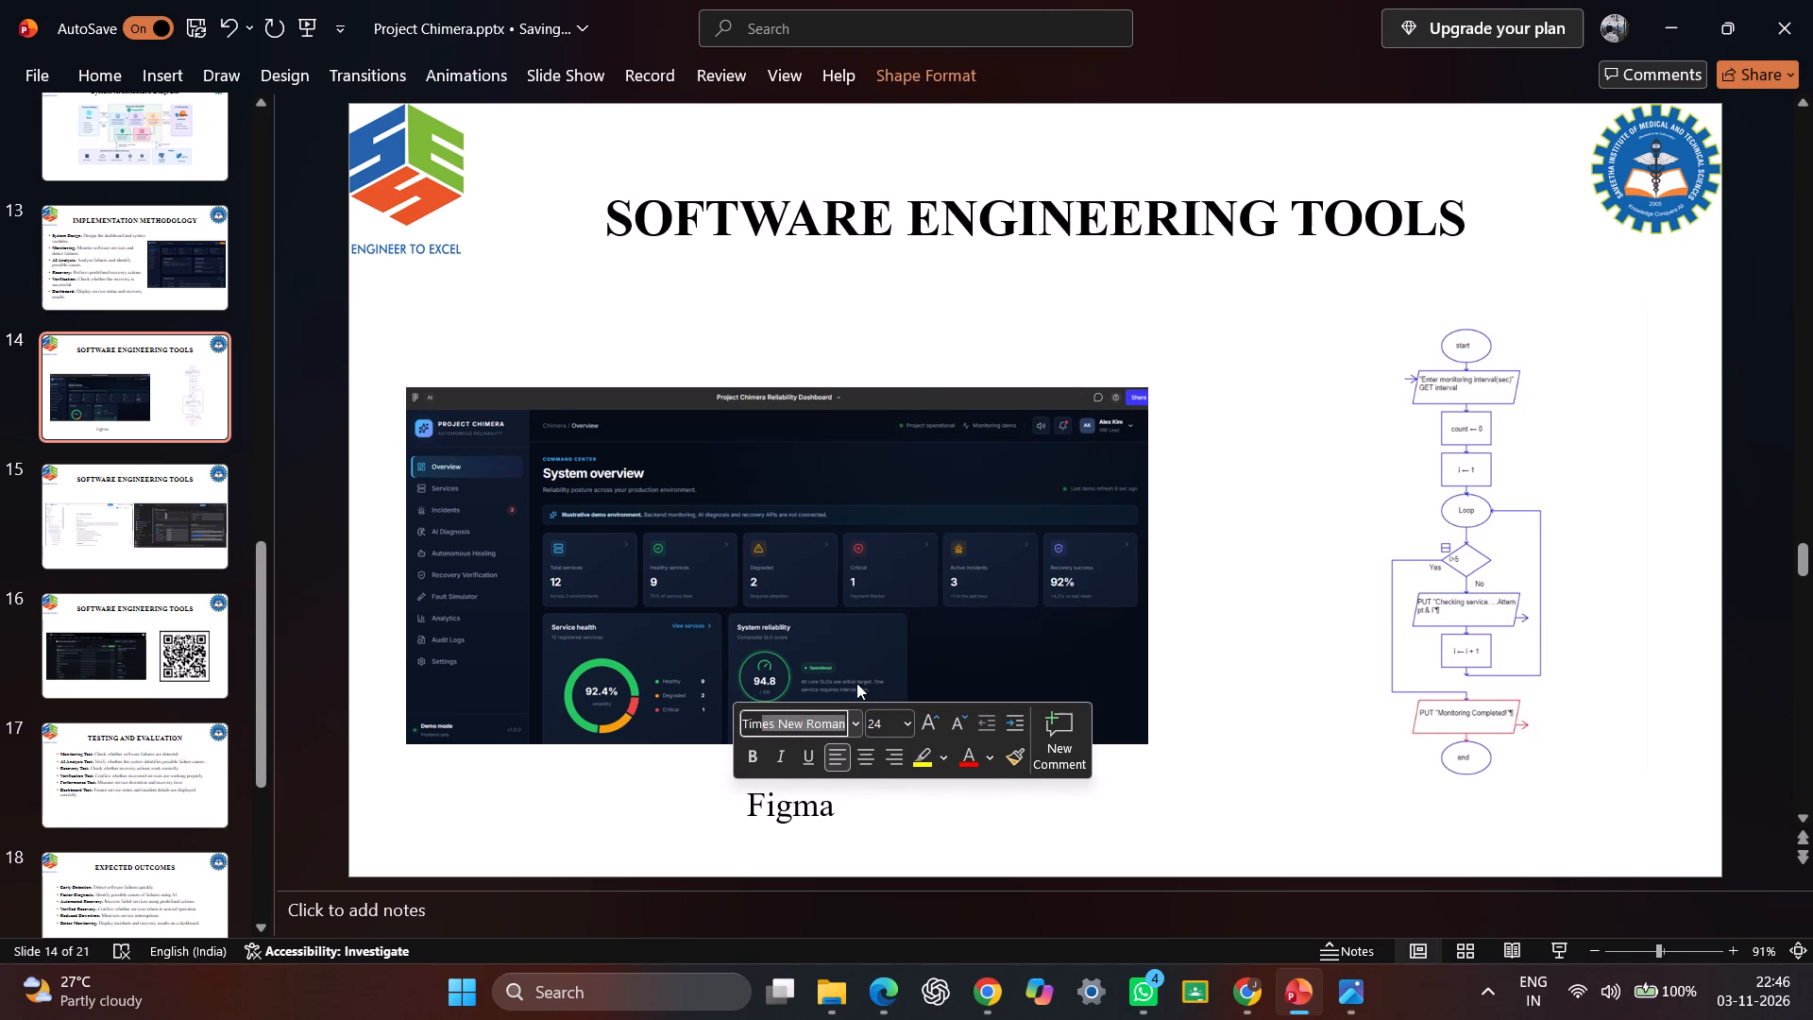
pyautogui.click(1067, 819)
# Duplicate the "Figma" caption on slide 14 and place the copy beneath the flowchart, level with the original.
pyautogui.click(945, 804)
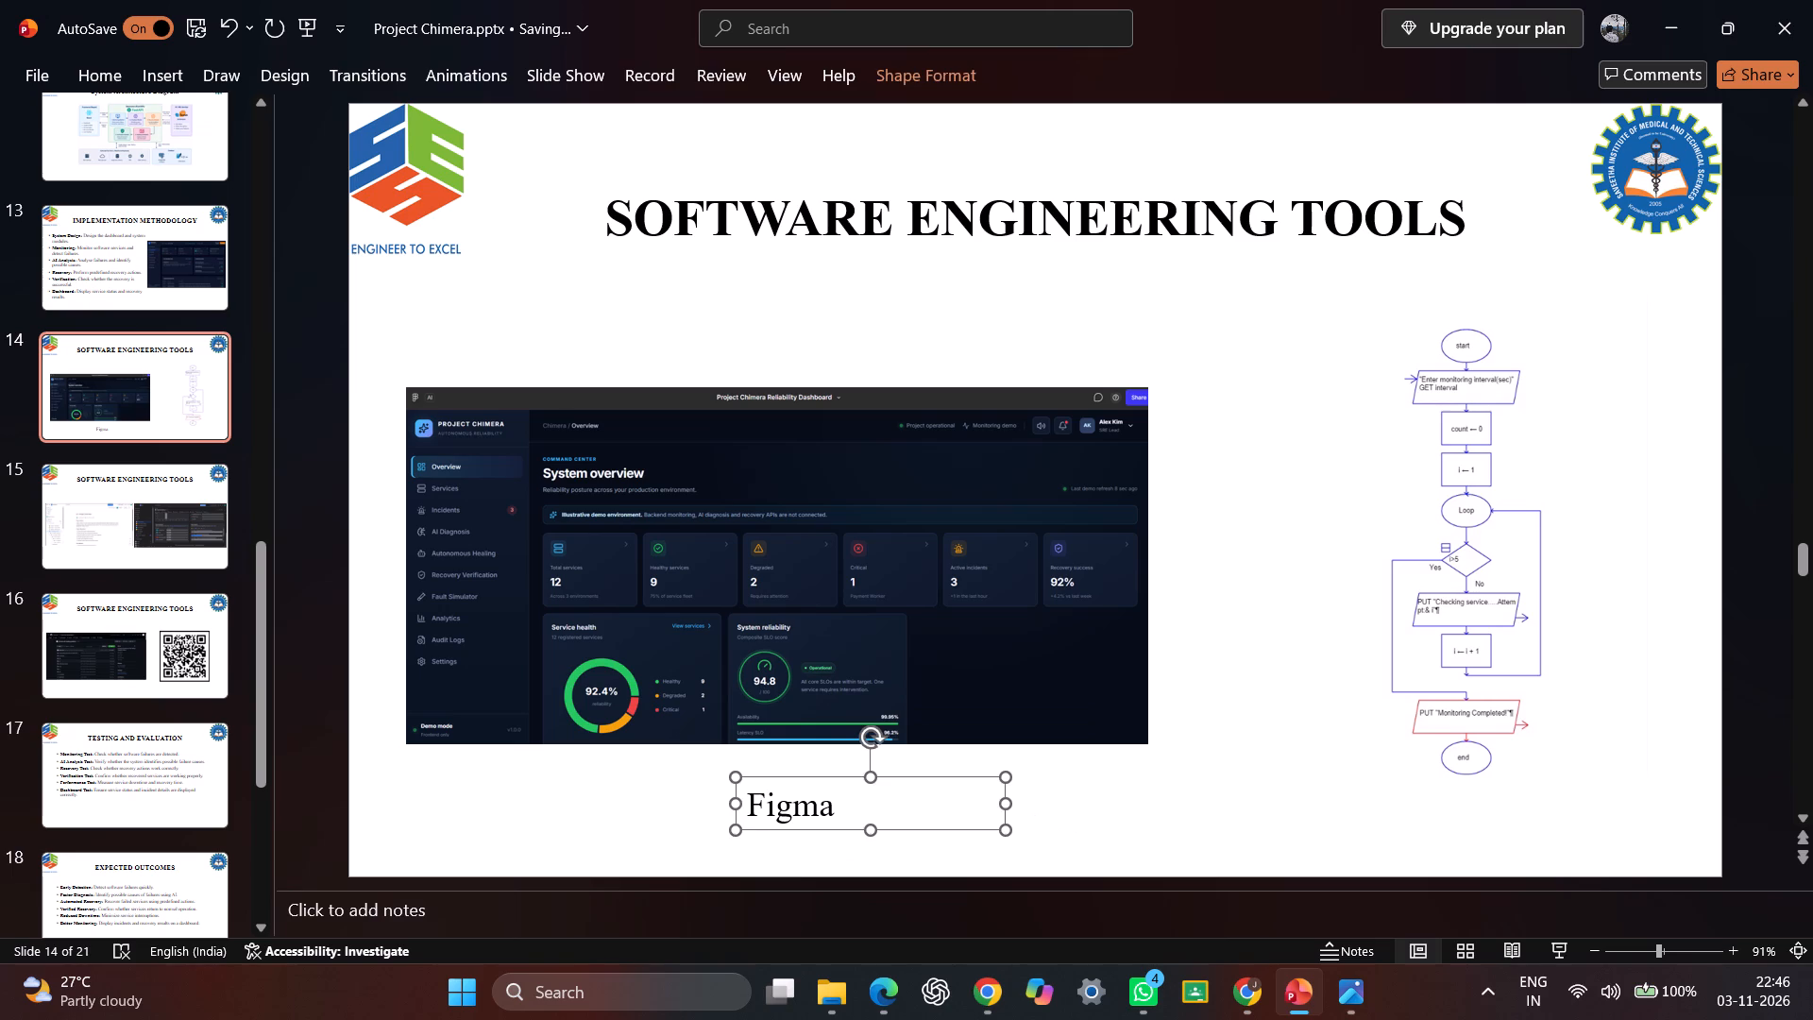
pyautogui.click(945, 804)
pyautogui.hotkey('ctrl', 'c')
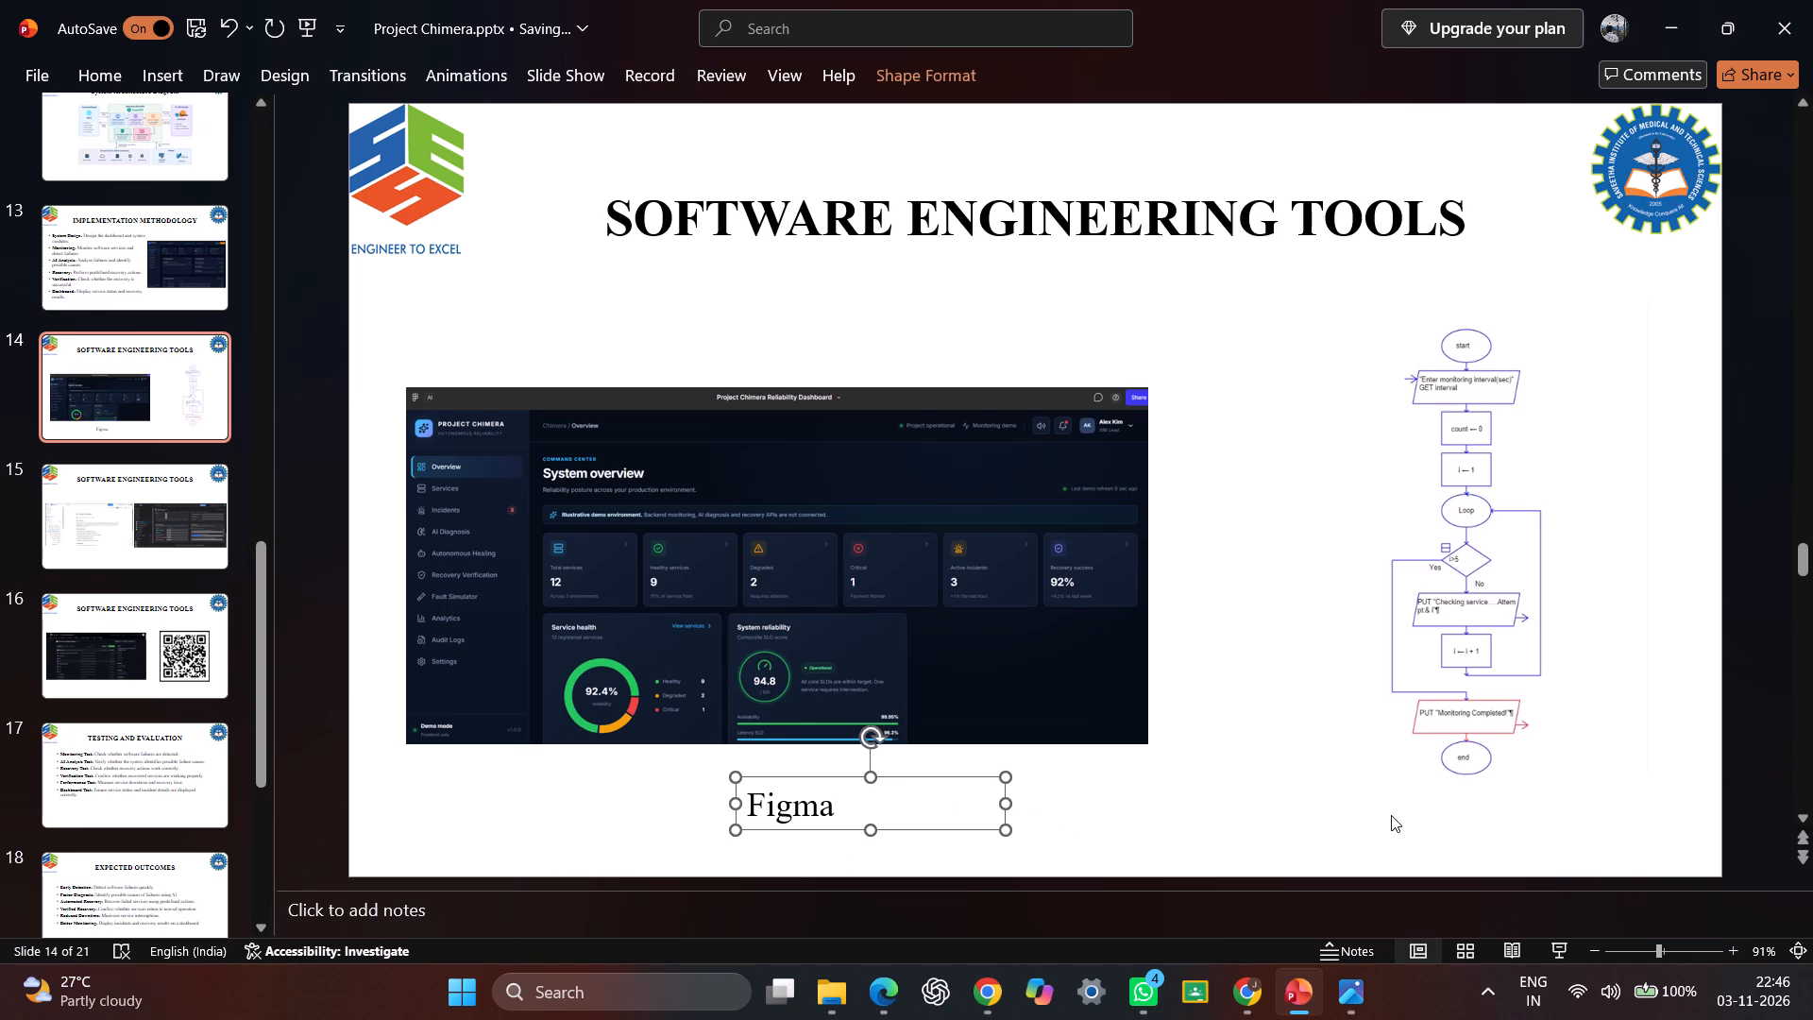
pyautogui.click(1391, 815)
pyautogui.hotkey('ctrl', 'v')
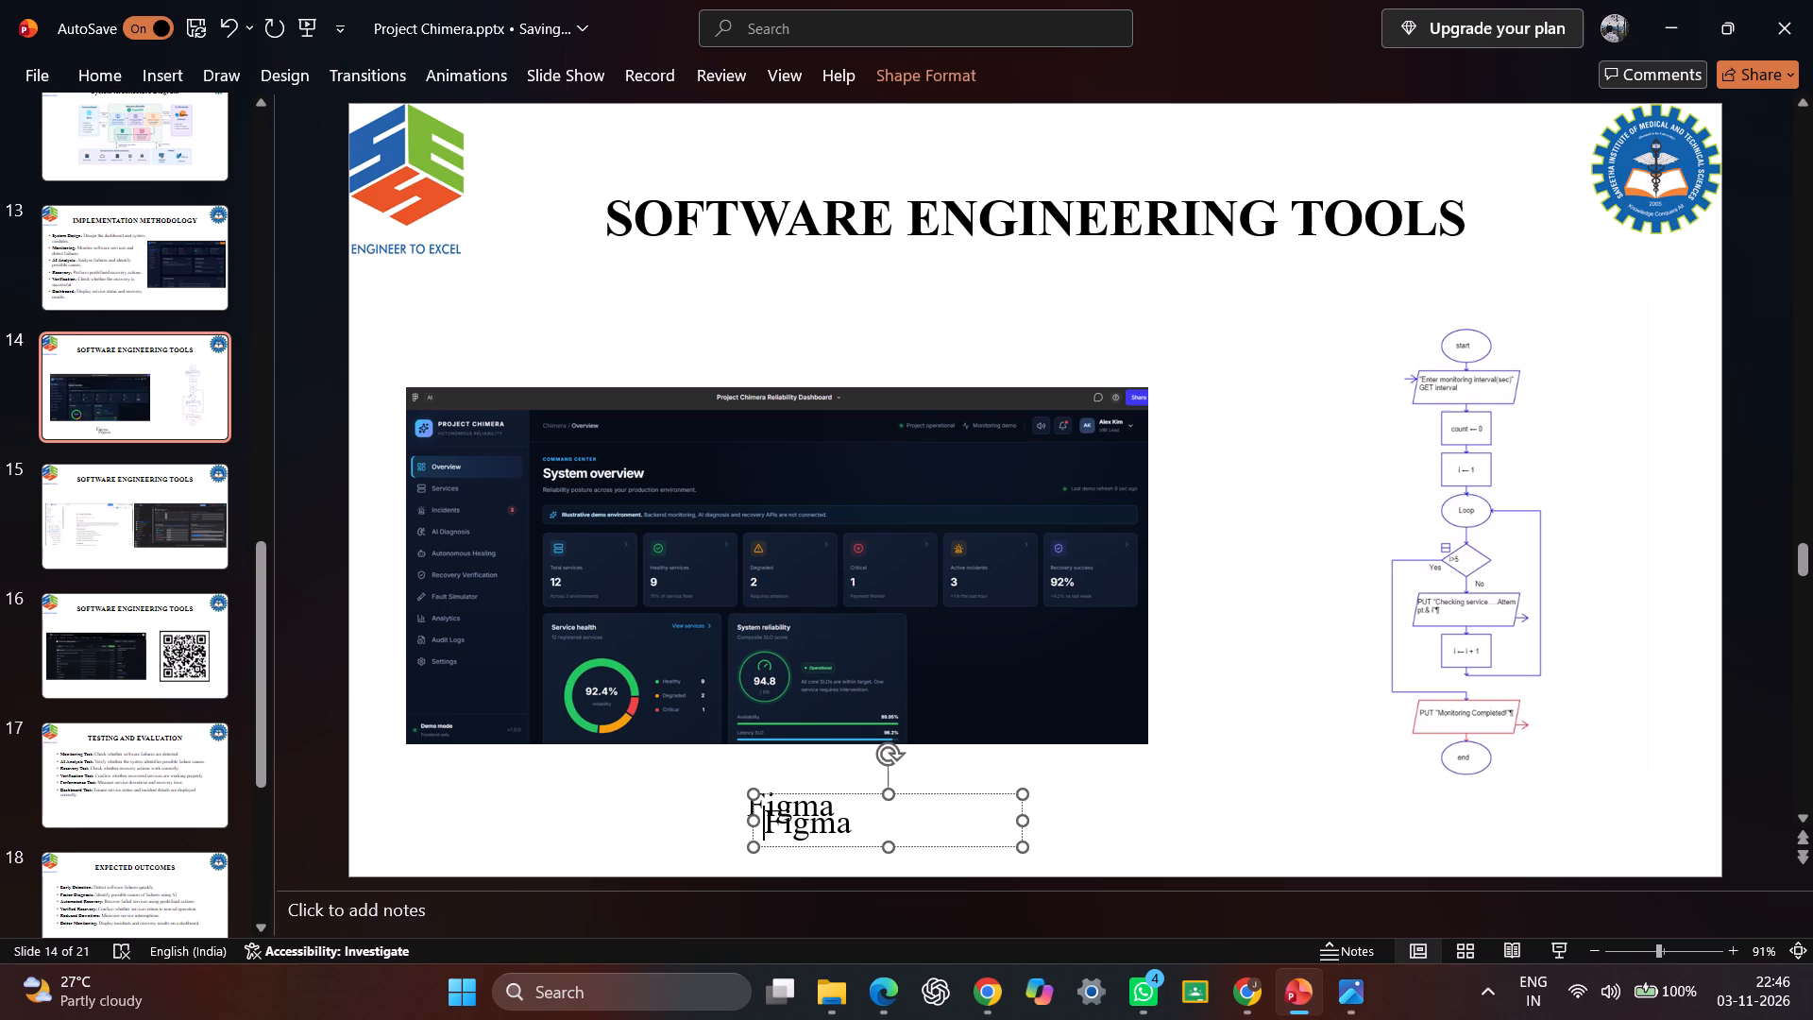
pyautogui.moveTo(976, 849); pyautogui.dragTo(1631, 824)
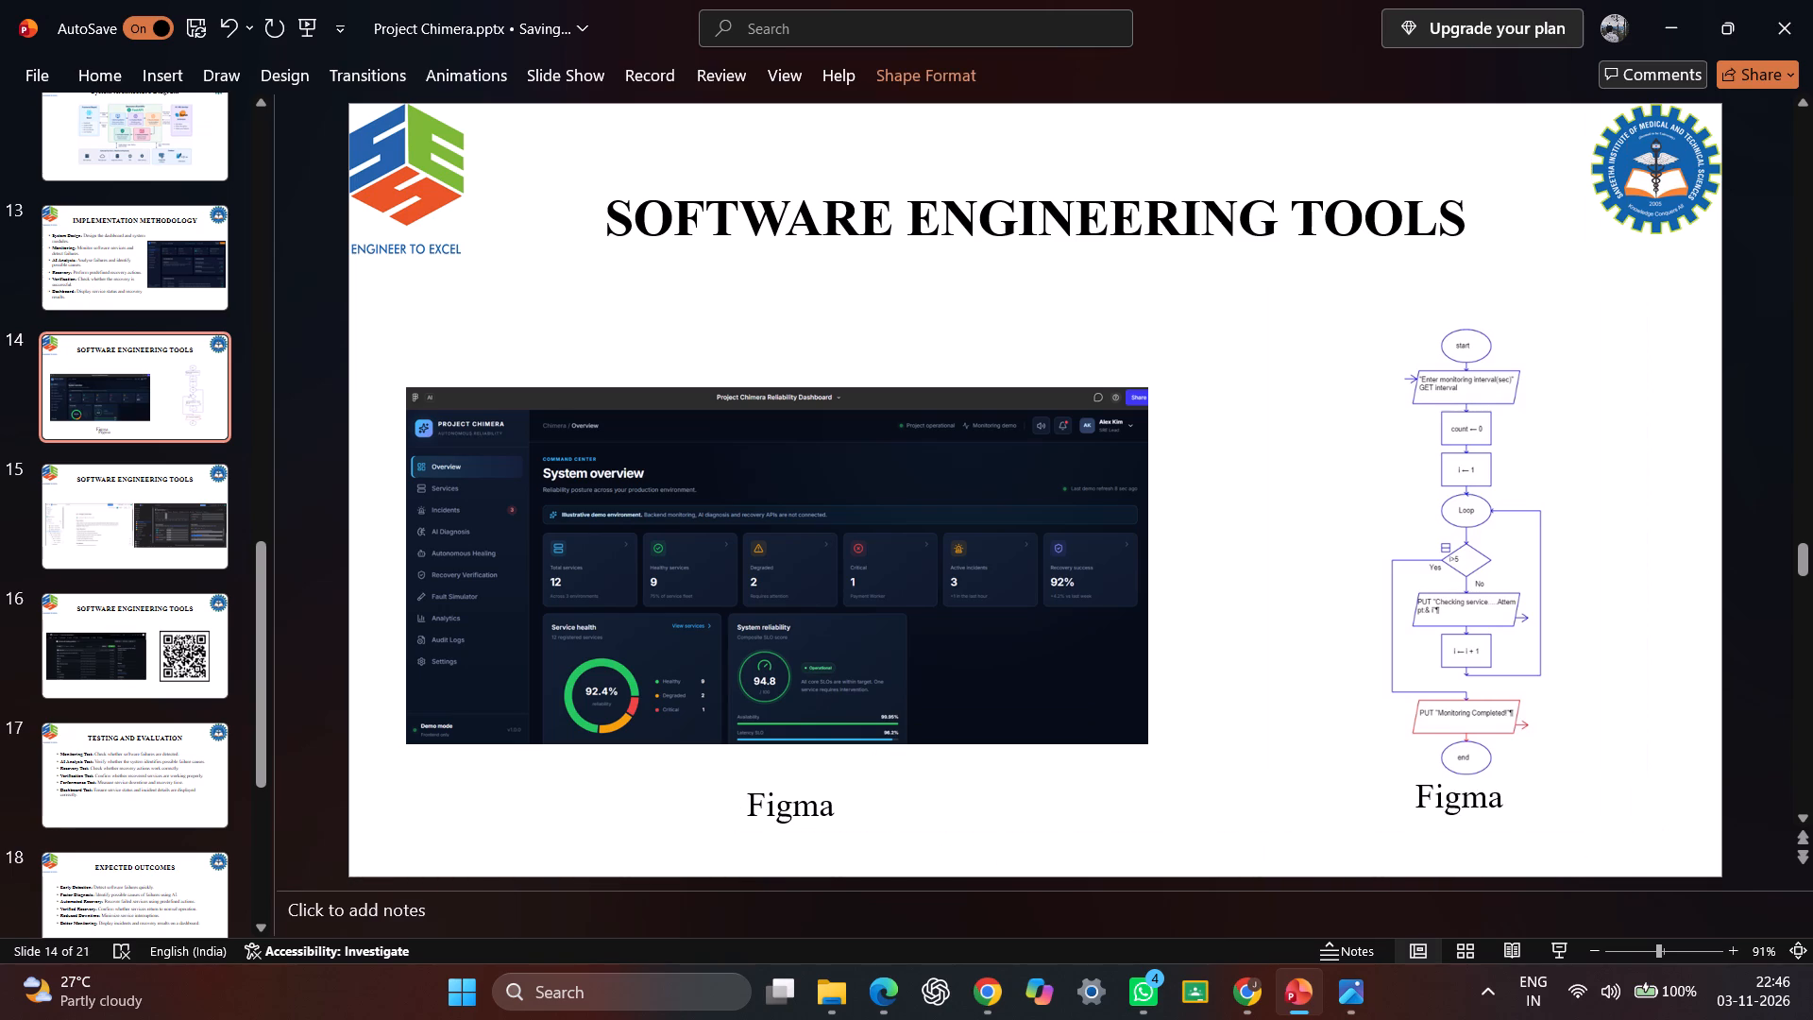
pyautogui.moveTo(1631, 824); pyautogui.dragTo(1635, 831)
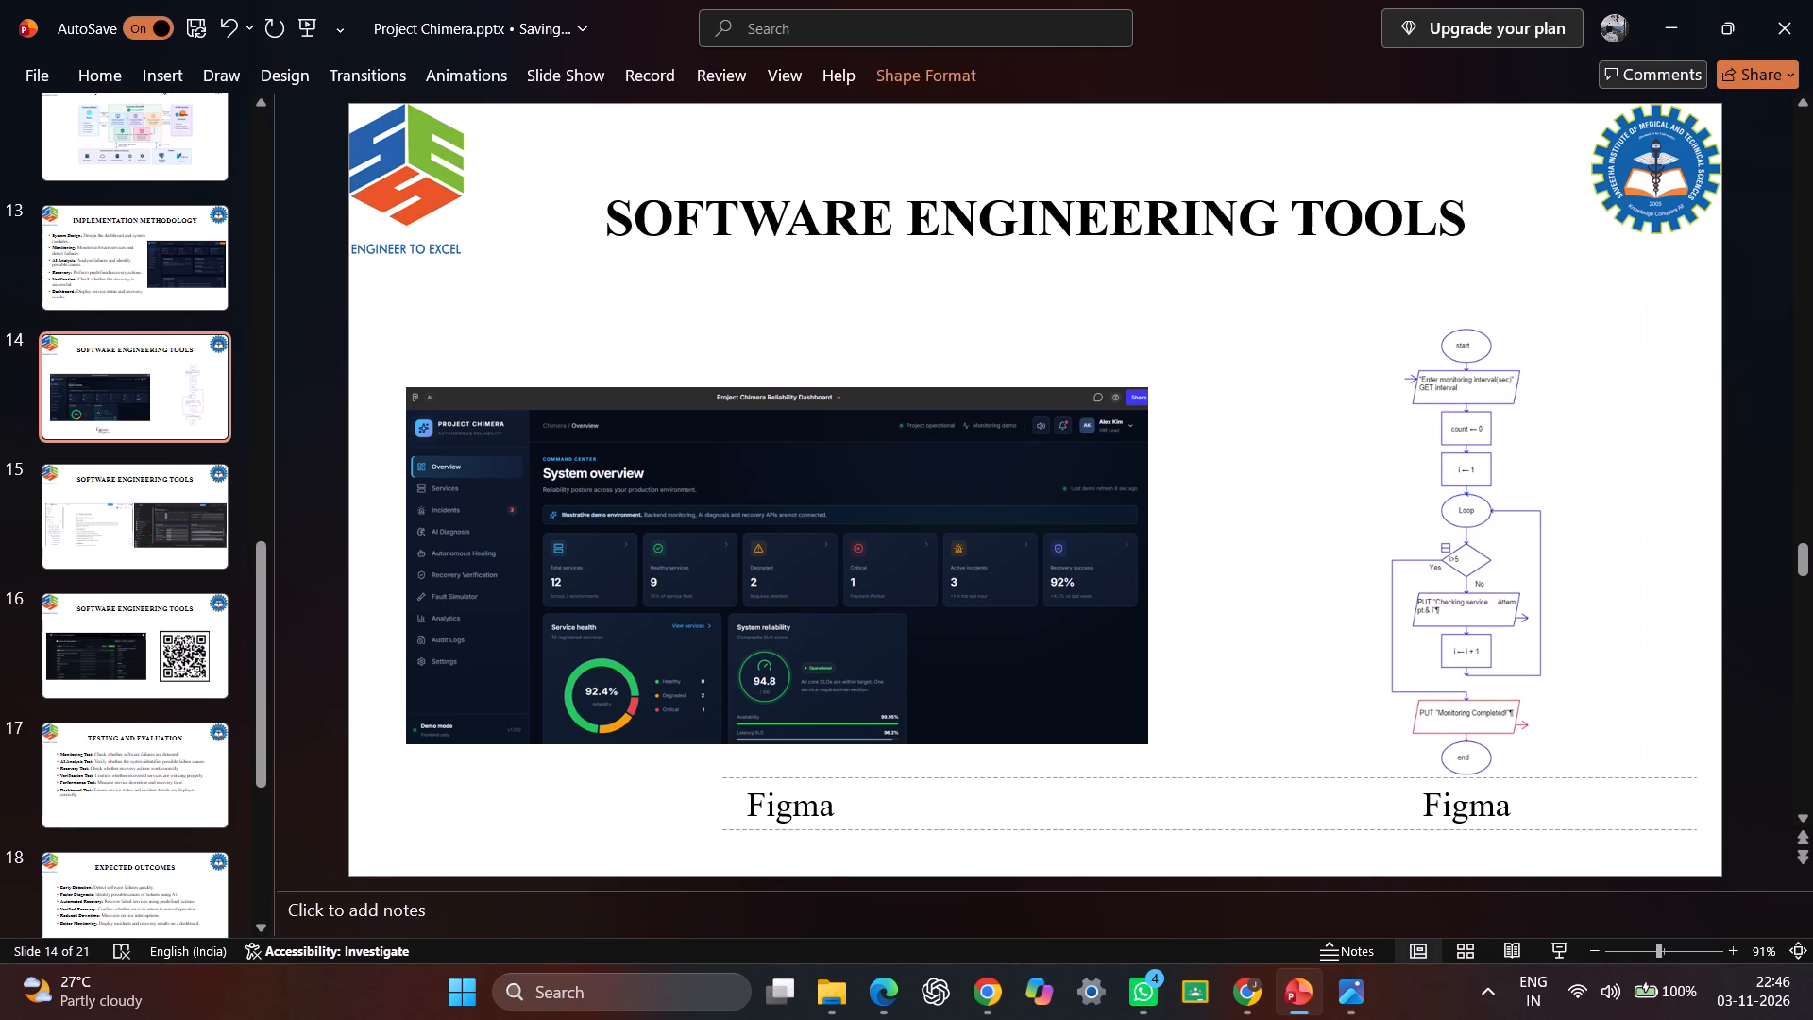
pyautogui.moveTo(1635, 831); pyautogui.dragTo(1658, 832)
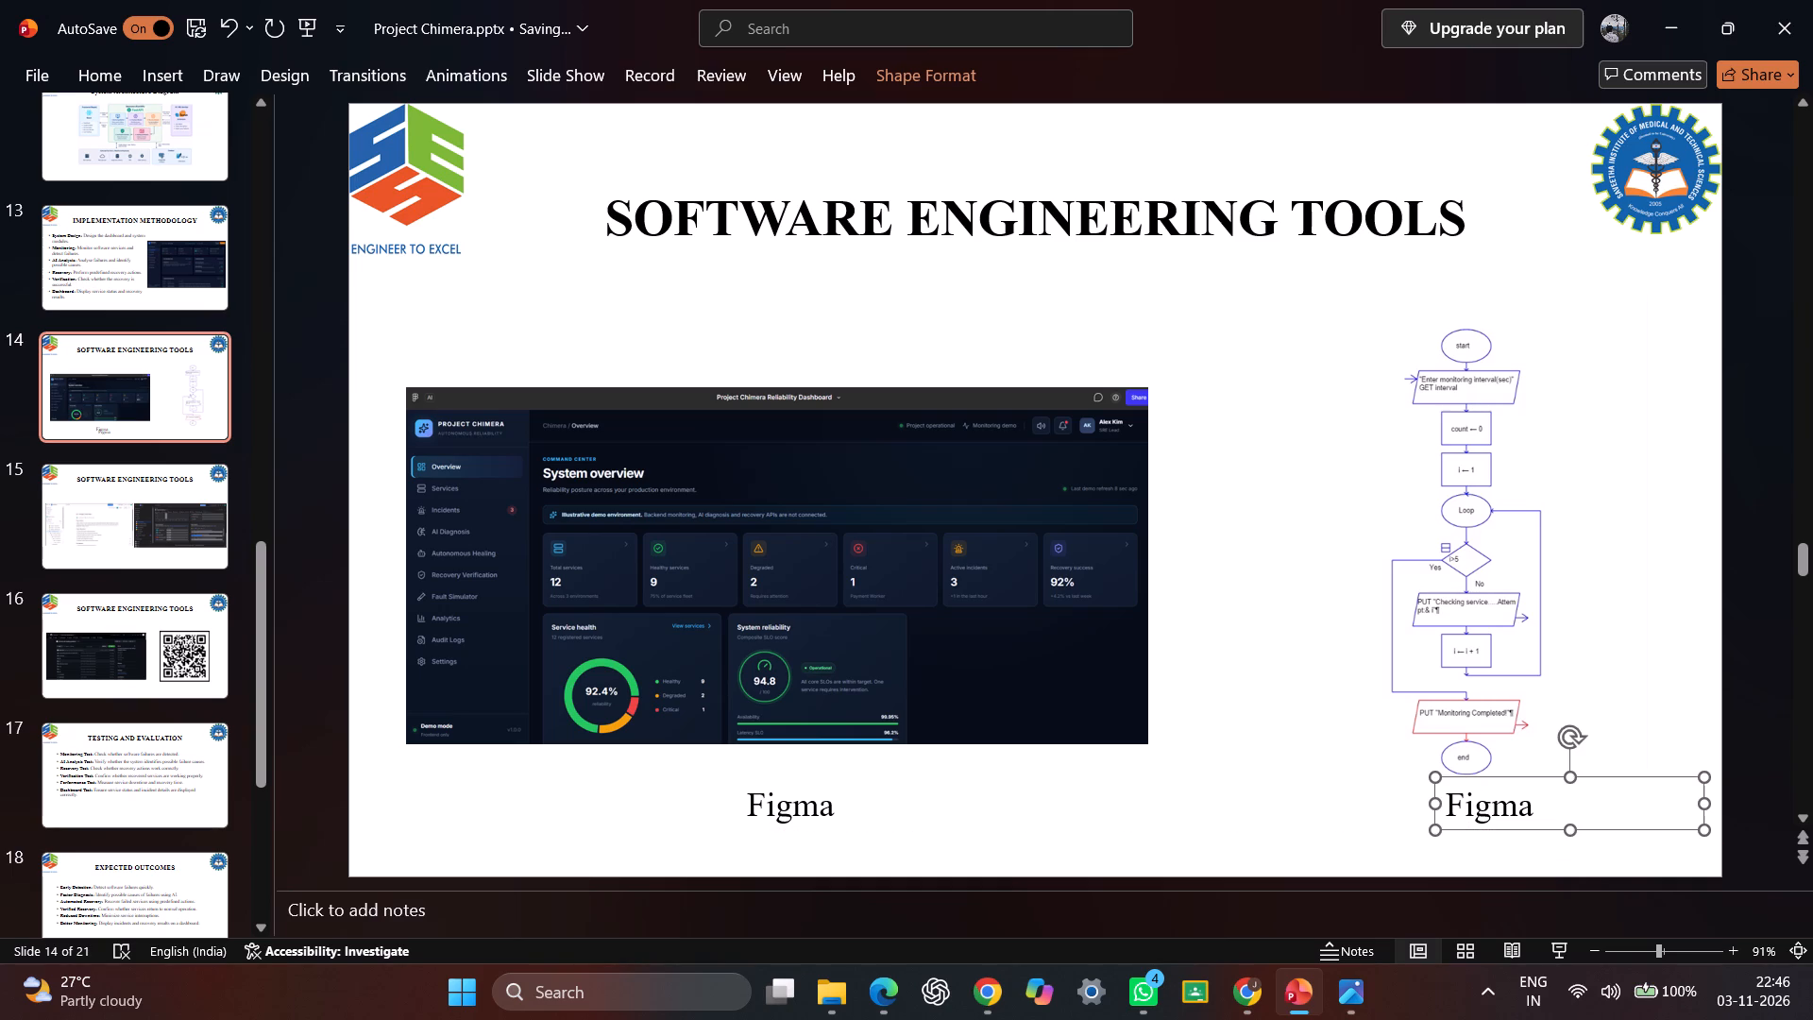
# Replace the text of the caption beneath the flowchart with "Raptor".
pyautogui.click(1529, 805)
pyautogui.press('BackSpace')
pyautogui.press('BackSpace')
pyautogui.press('BackSpace')
pyautogui.press('BackSpace')
pyautogui.press('BackSpace')
pyautogui.press('BackSpace')
pyautogui.press('BackSpace')
pyautogui.press('BackSpace')
pyautogui.press('BackSpace')
pyautogui.press('BackSpace')
pyautogui.write('Ra')
pyautogui.write('ptor')
# Shift the "Raptor" caption slightly so its text sits centred beneath the flowchart.
pyautogui.moveTo(1532, 808); pyautogui.dragTo(1425, 807)
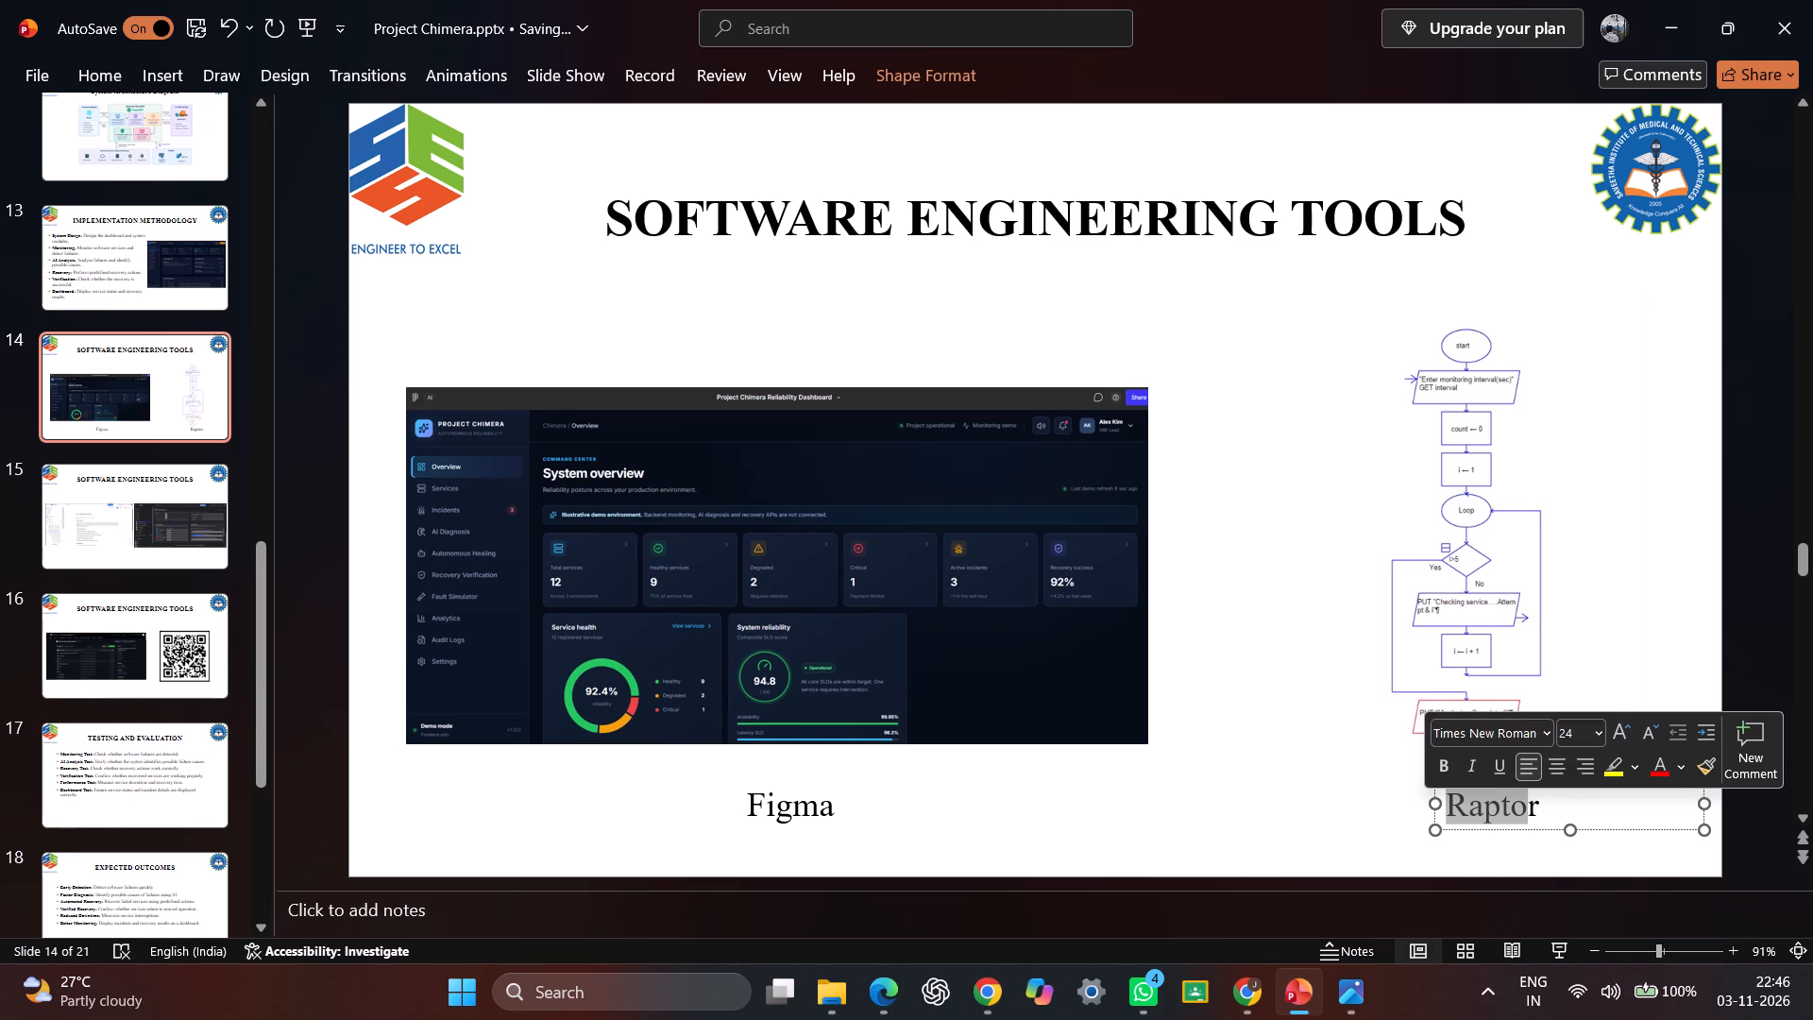
pyautogui.click(1535, 813)
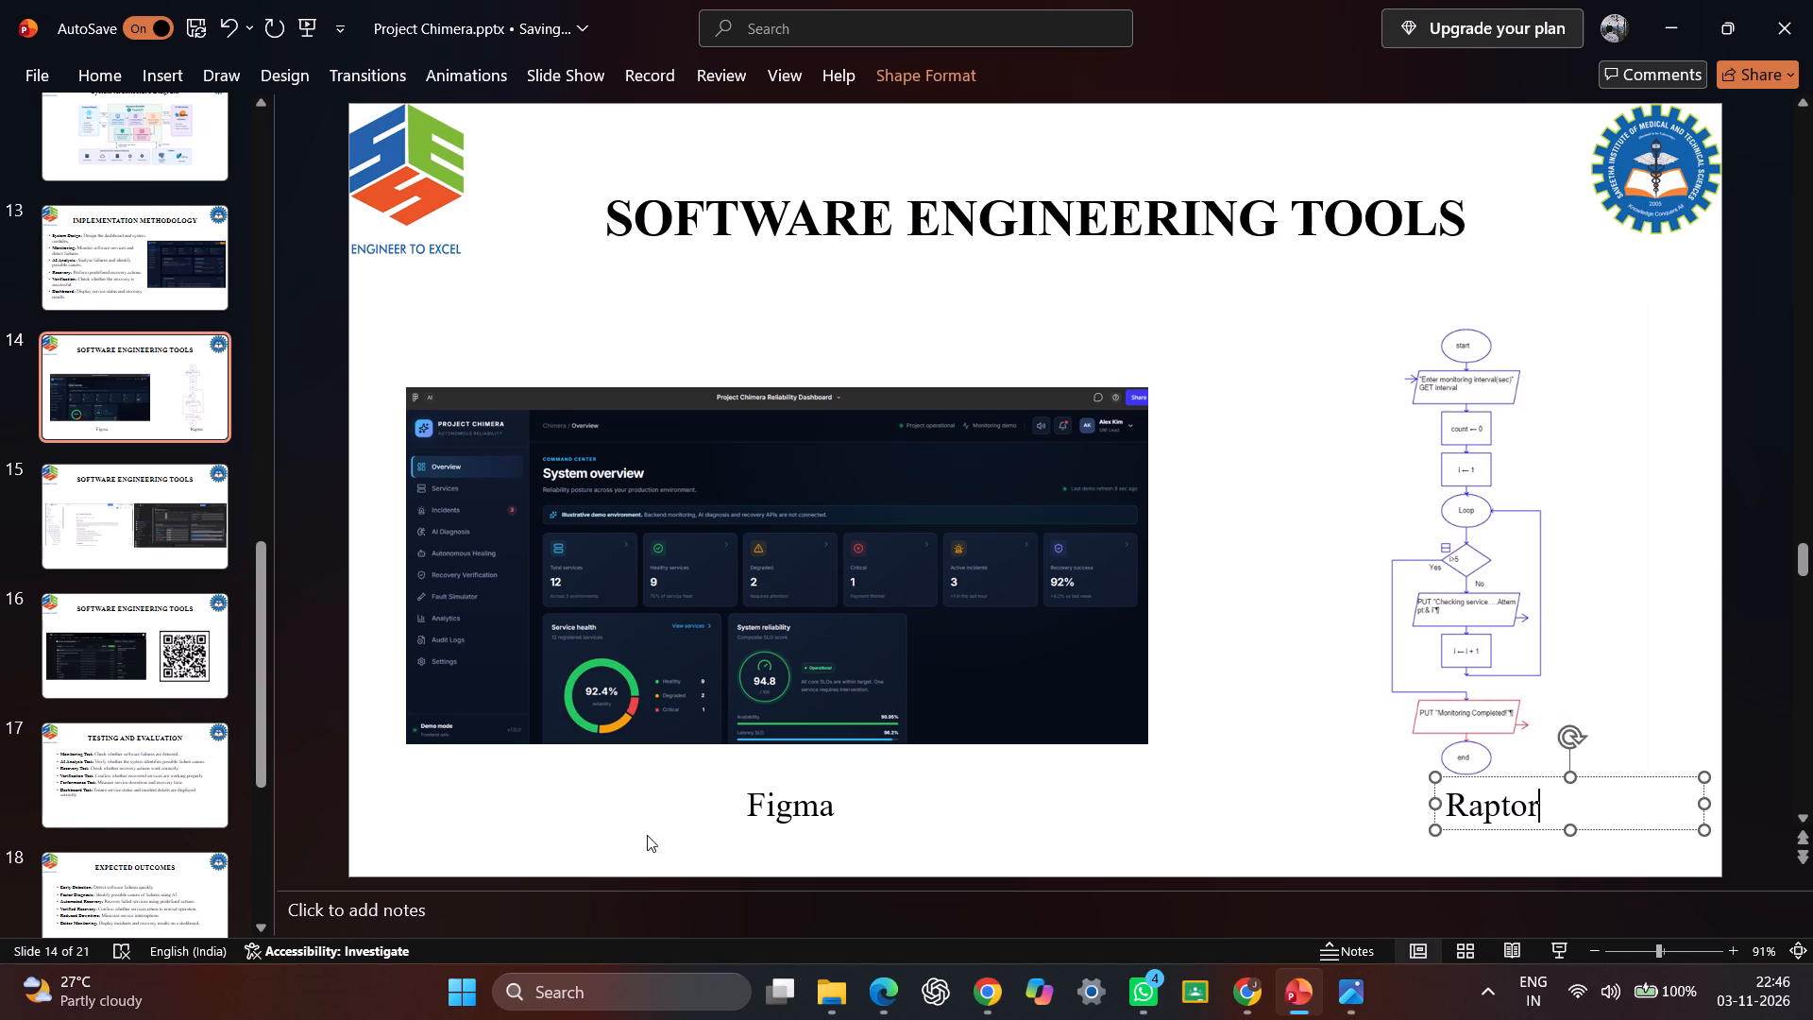
pyautogui.click(615, 830)
pyautogui.click(1489, 812)
pyautogui.moveTo(1479, 827); pyautogui.dragTo(1458, 832)
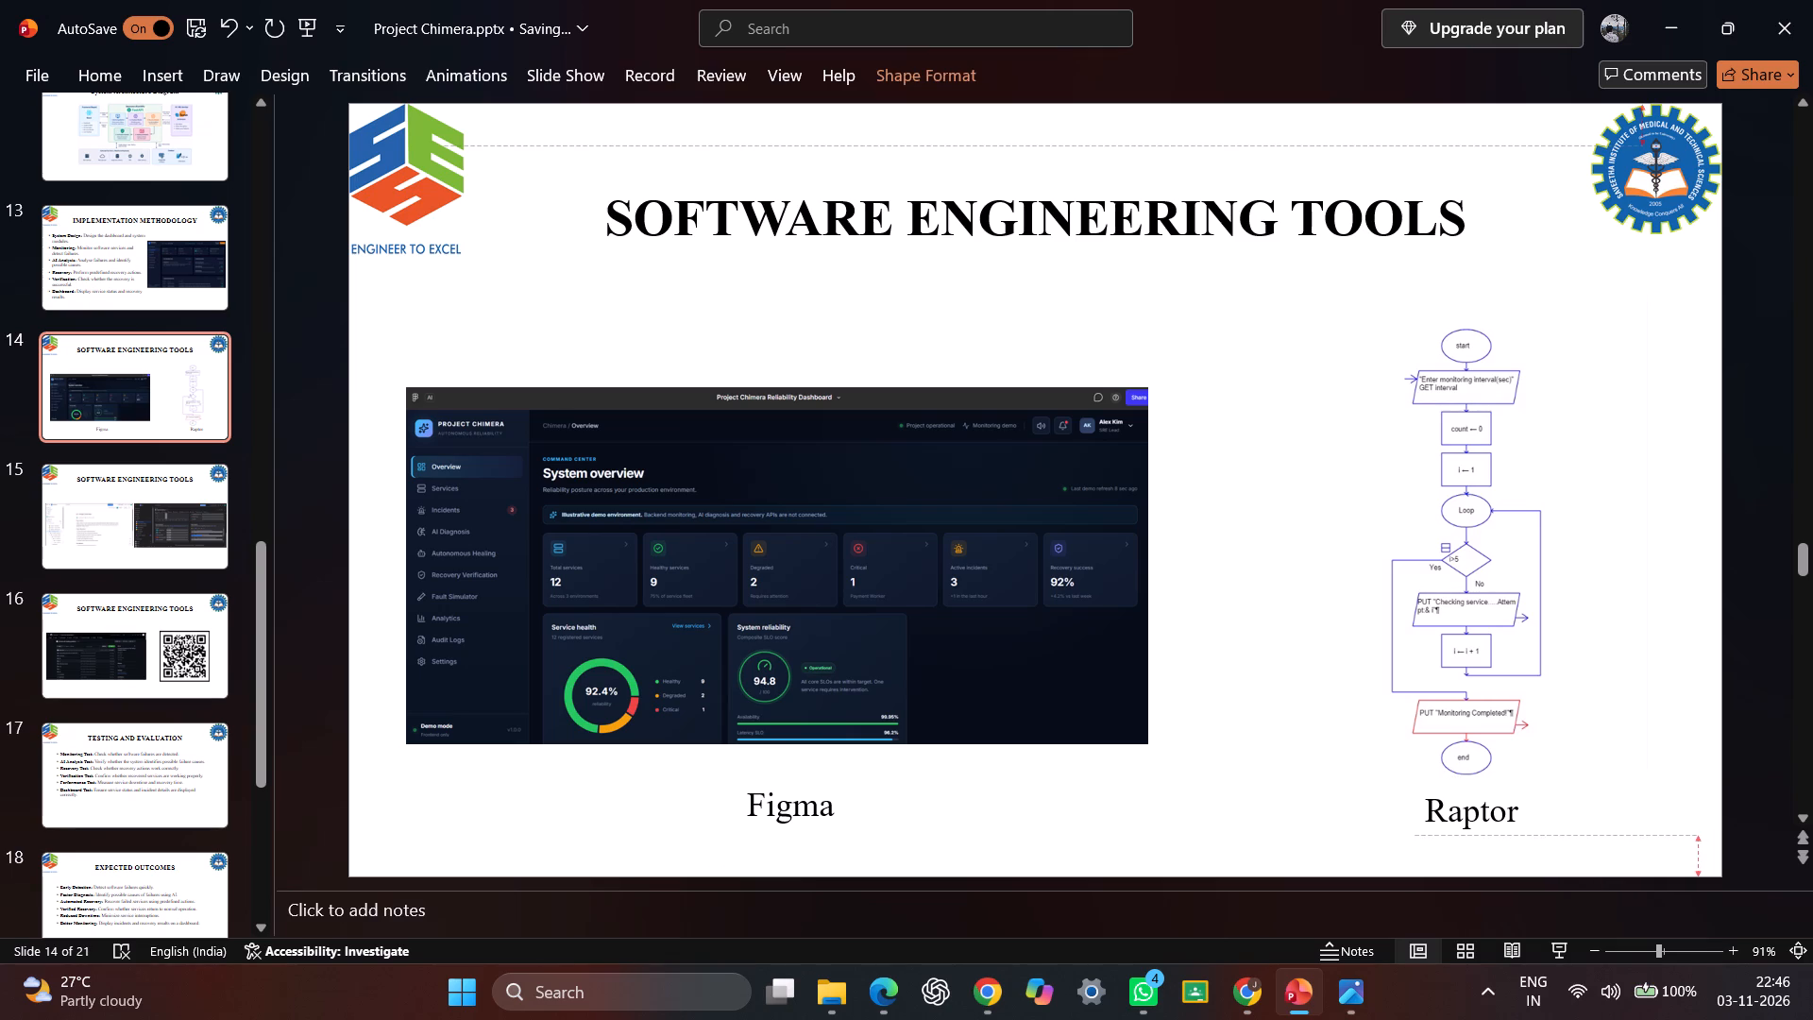
pyautogui.moveTo(1458, 832); pyautogui.dragTo(1455, 830)
pyautogui.click(1335, 839)
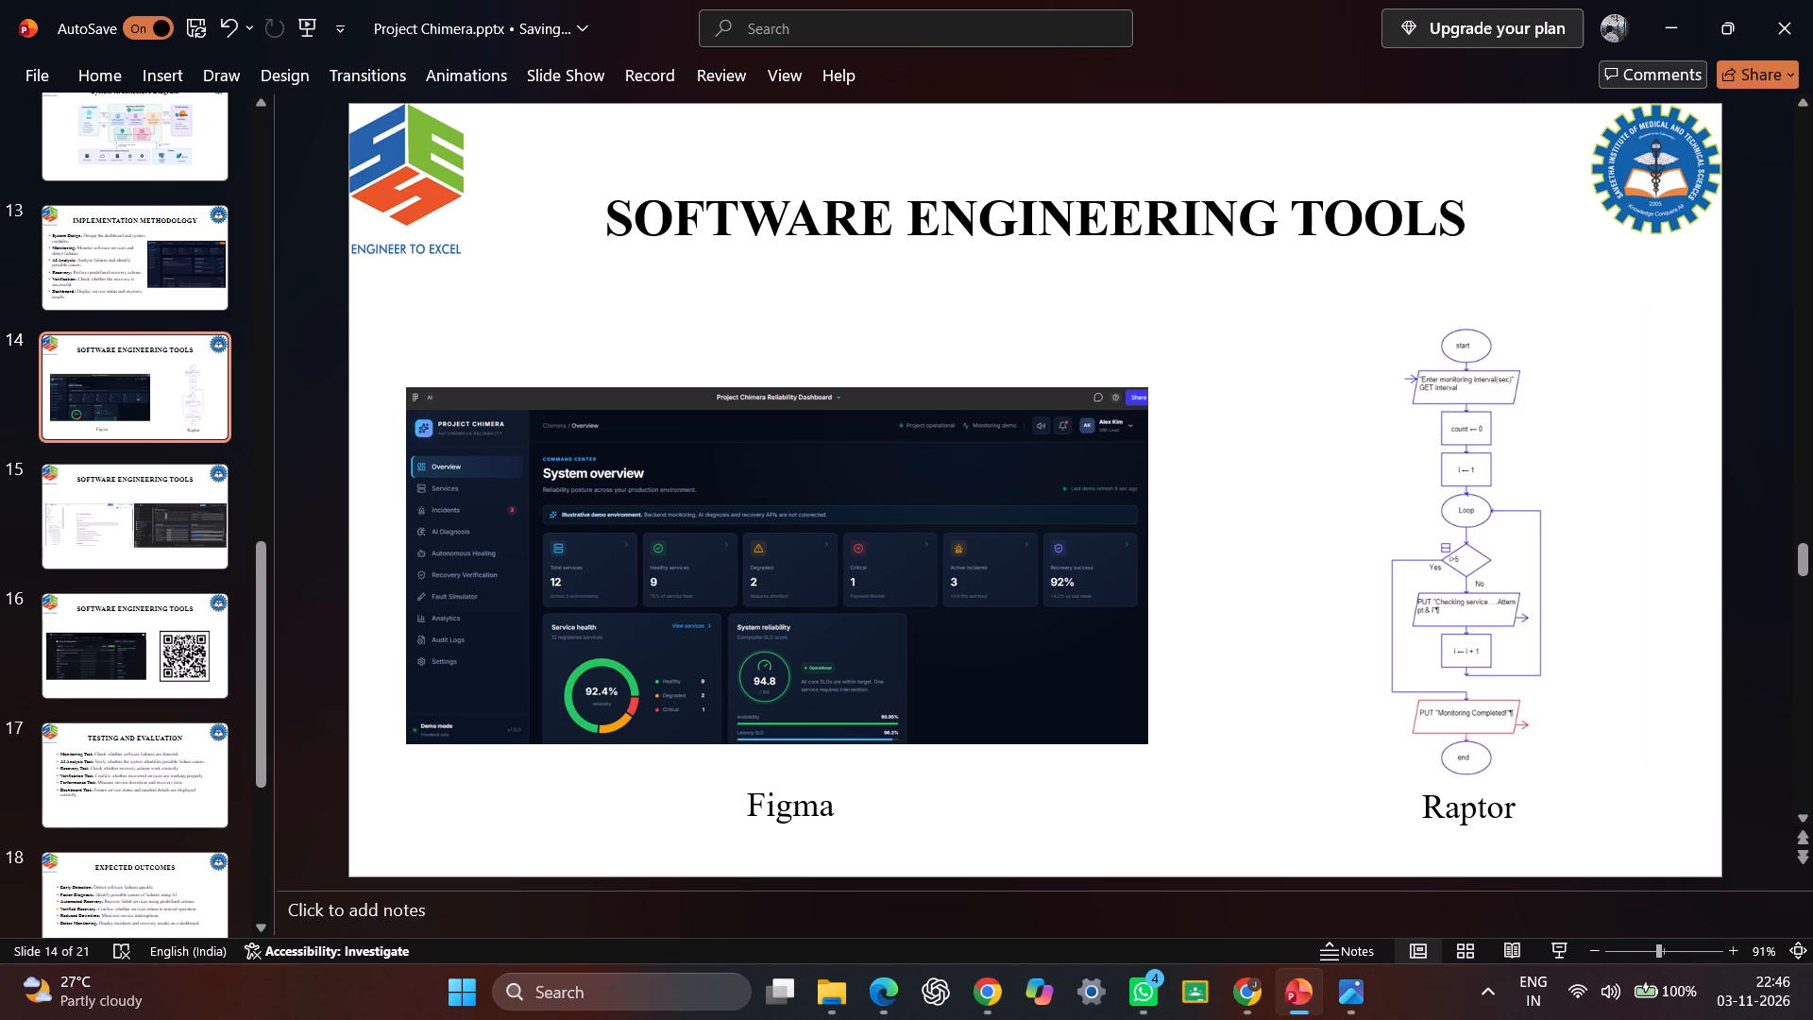
# Paste the copied caption on slide 15 and place it beneath the middle of the Confluence screenshot.
pyautogui.click(142, 484)
pyautogui.click(507, 854)
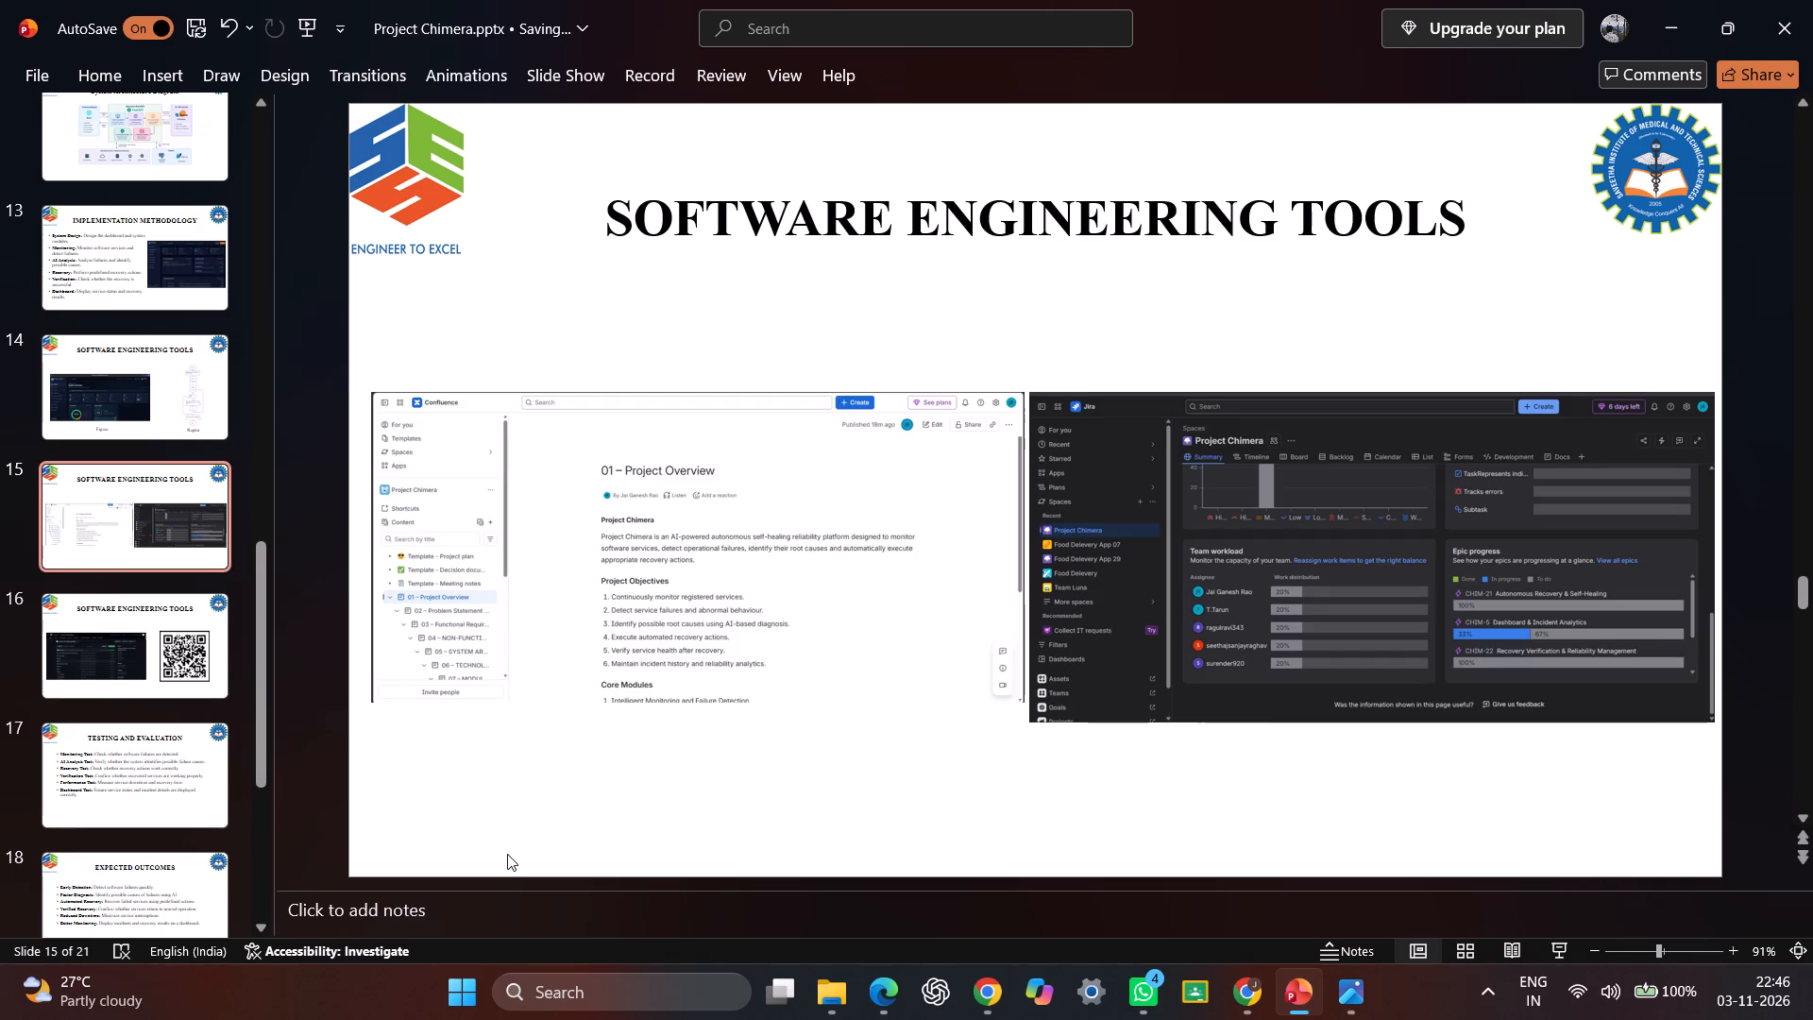
pyautogui.hotkey('ctrl', 'v')
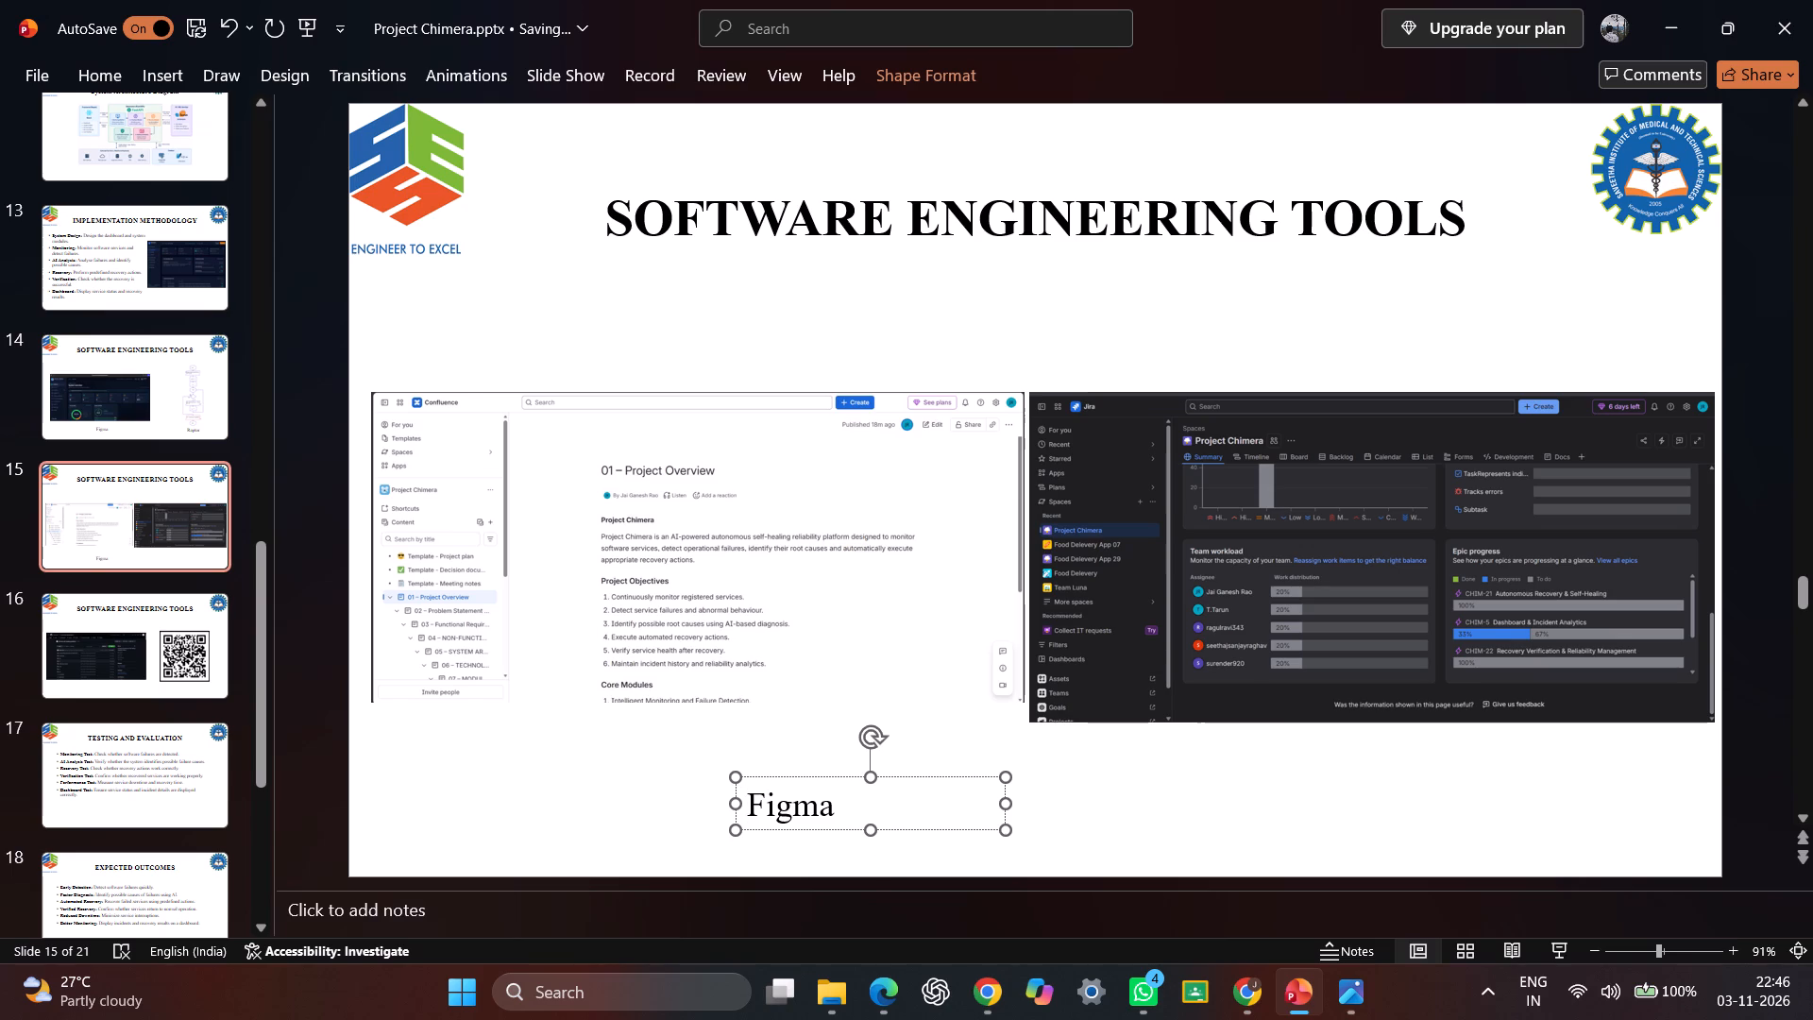
pyautogui.moveTo(892, 827); pyautogui.dragTo(714, 791)
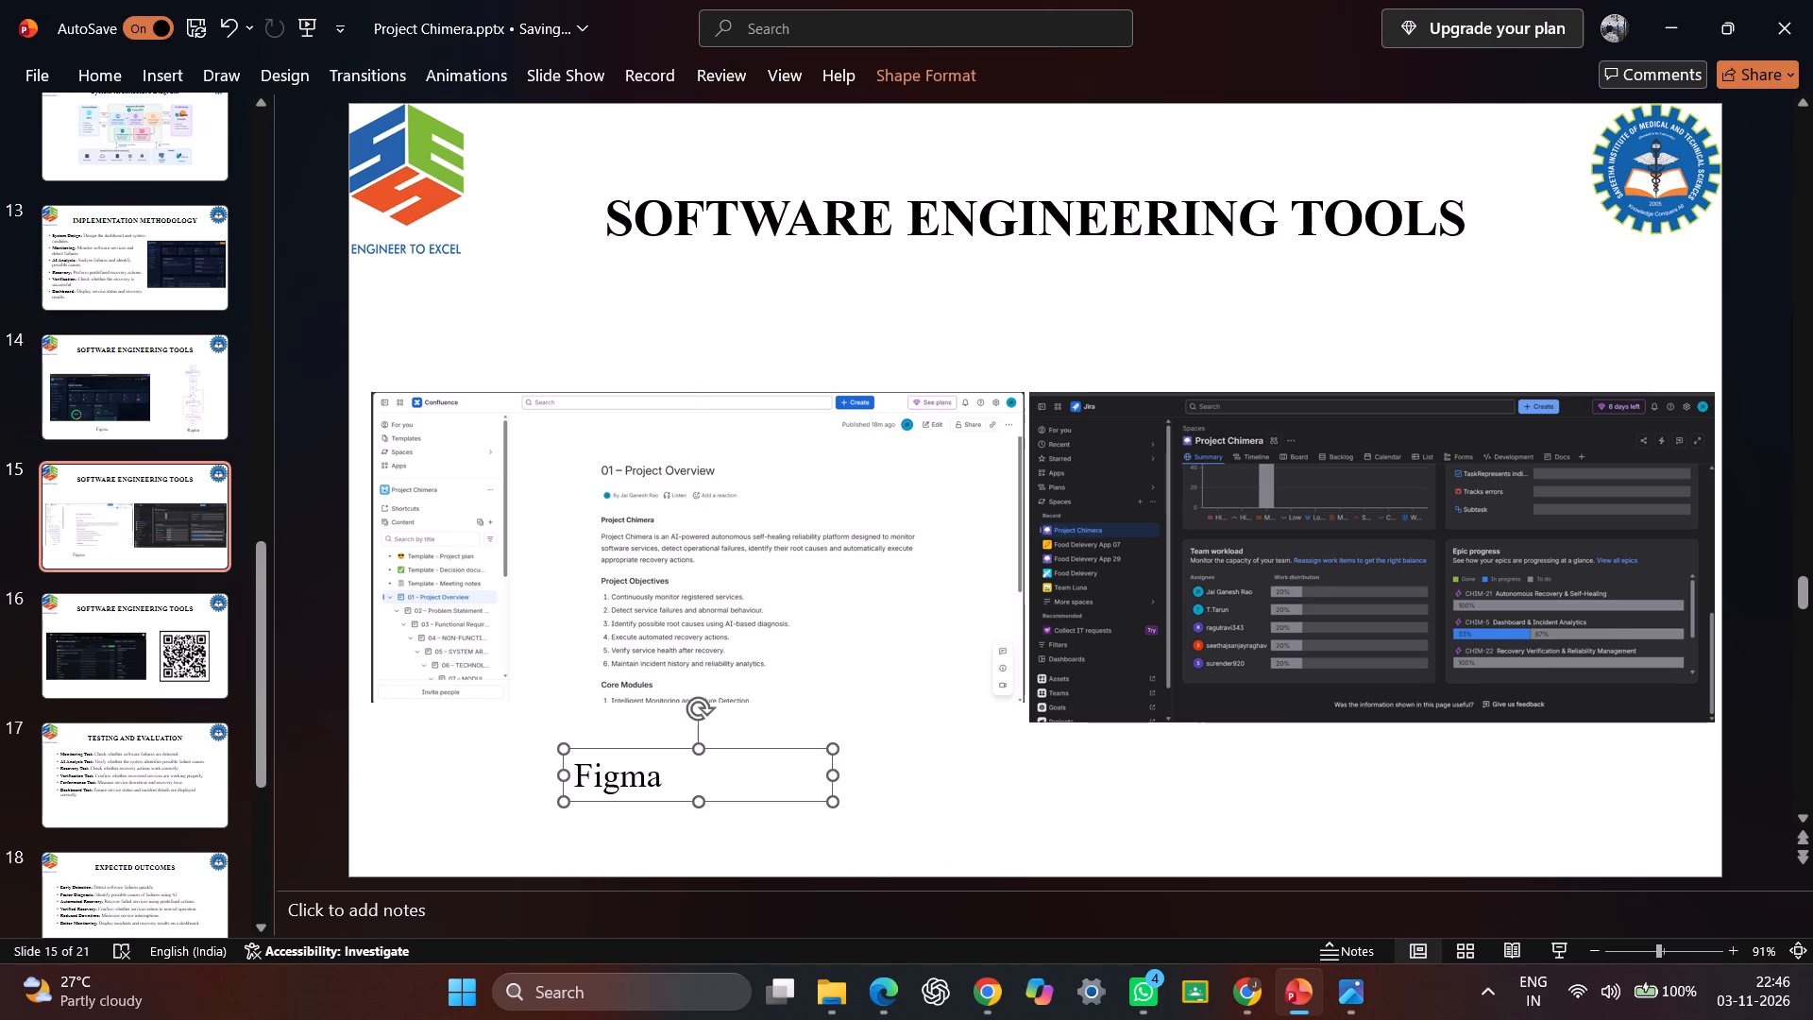
# Replace the text of the caption beneath the Confluence screenshot with "Confluence".
pyautogui.click(661, 776)
pyautogui.press('BackSpace')
pyautogui.press('BackSpace')
pyautogui.press('BackSpace')
pyautogui.press('BackSpace')
pyautogui.press('BackSpace')
pyautogui.press('BackSpace')
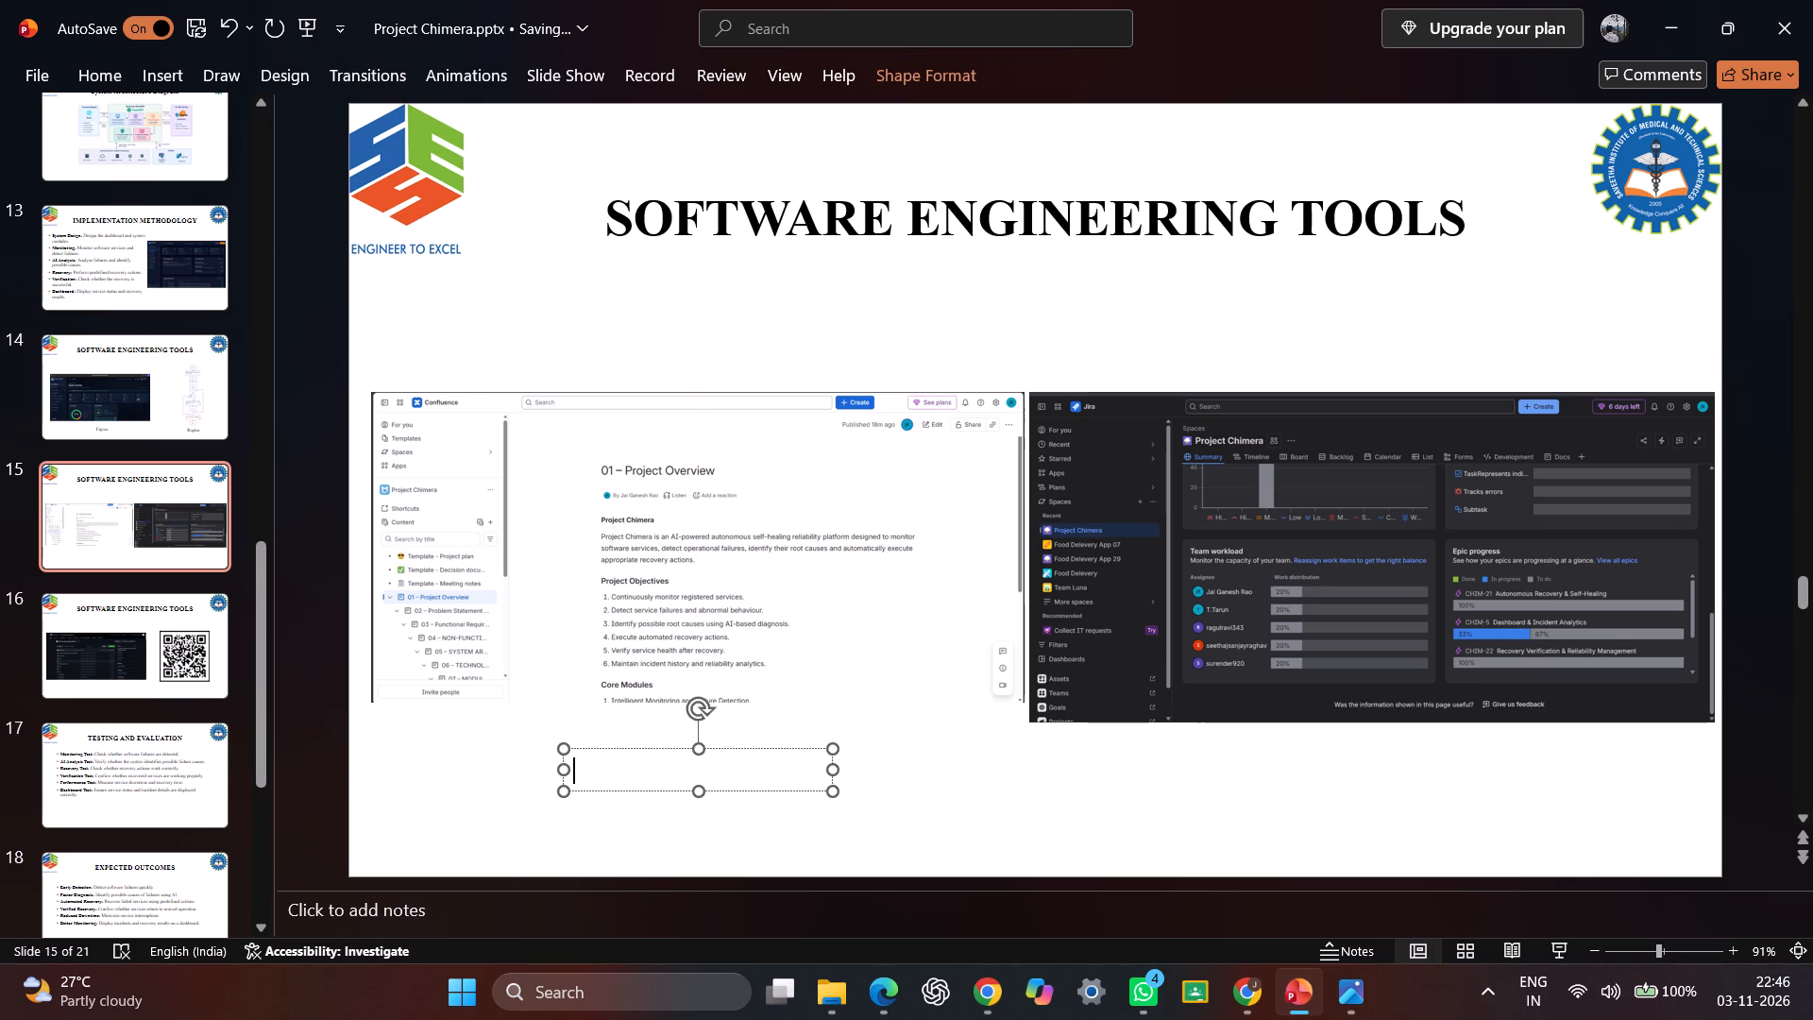
pyautogui.write('Con')
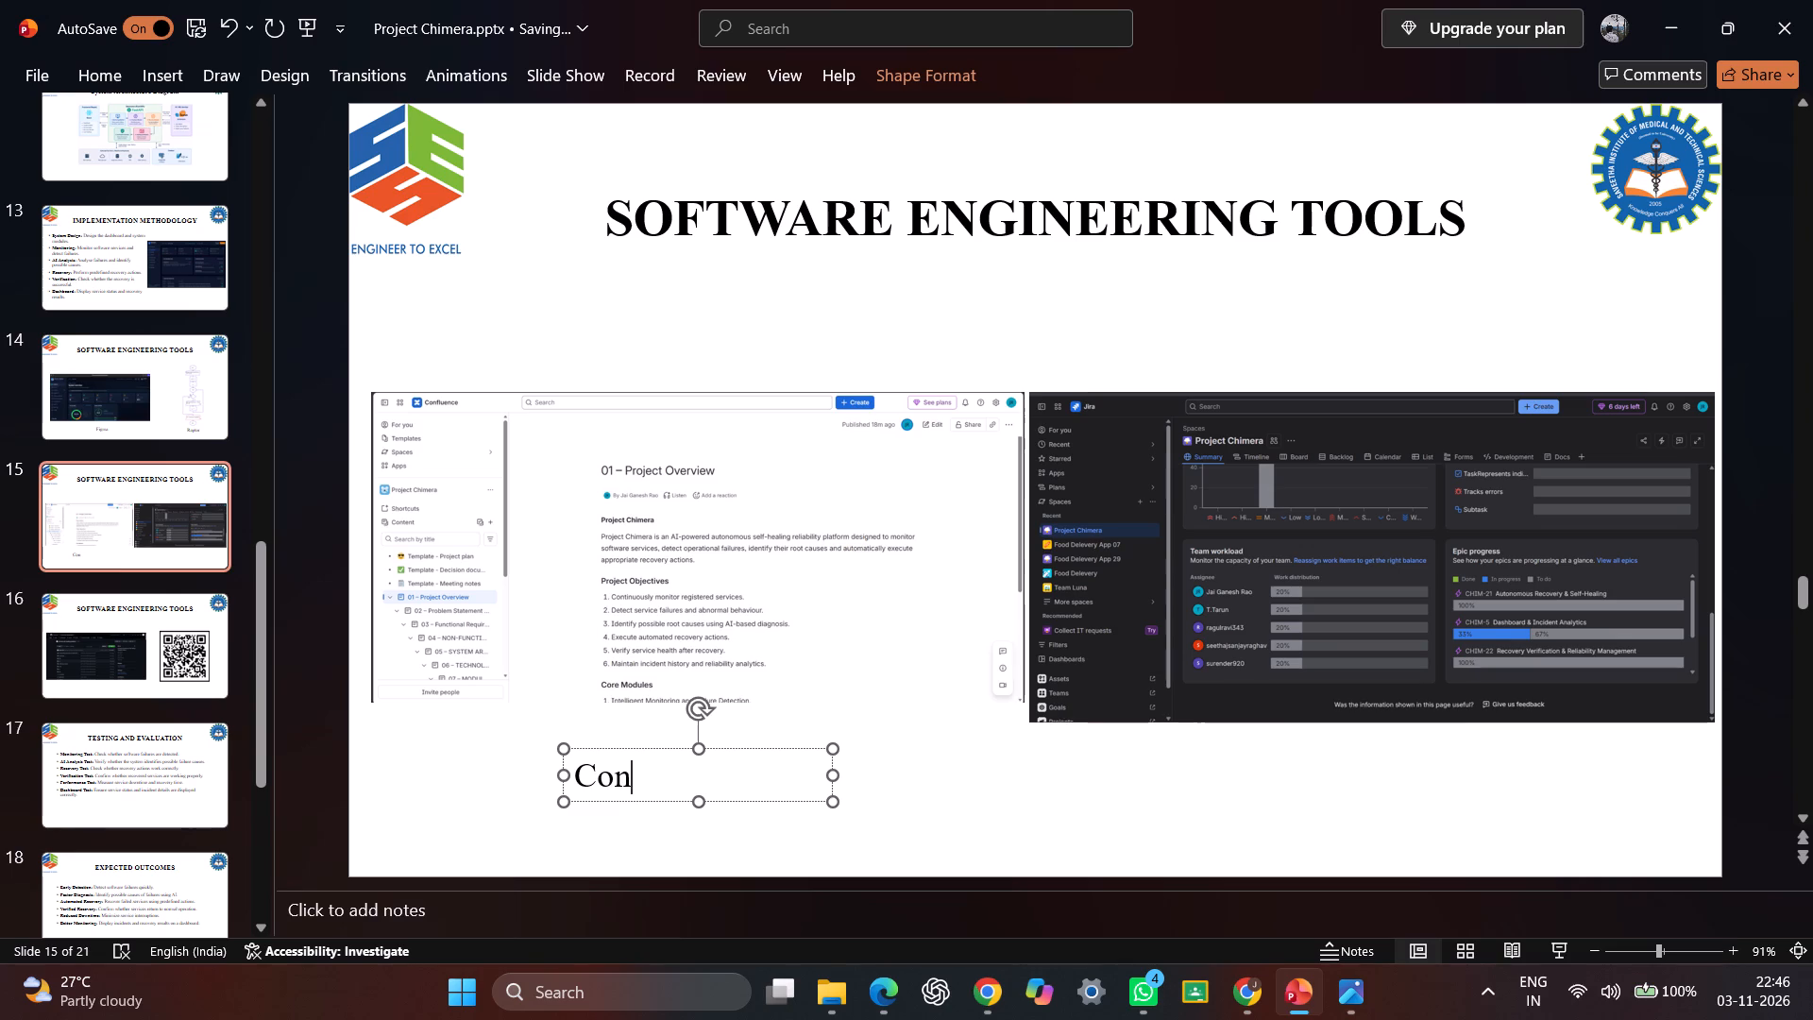
pyautogui.write('fl')
pyautogui.write('uence')
# Centre-align the "Confluence" caption text within its text box.
pyautogui.moveTo(728, 779); pyautogui.dragTo(595, 762)
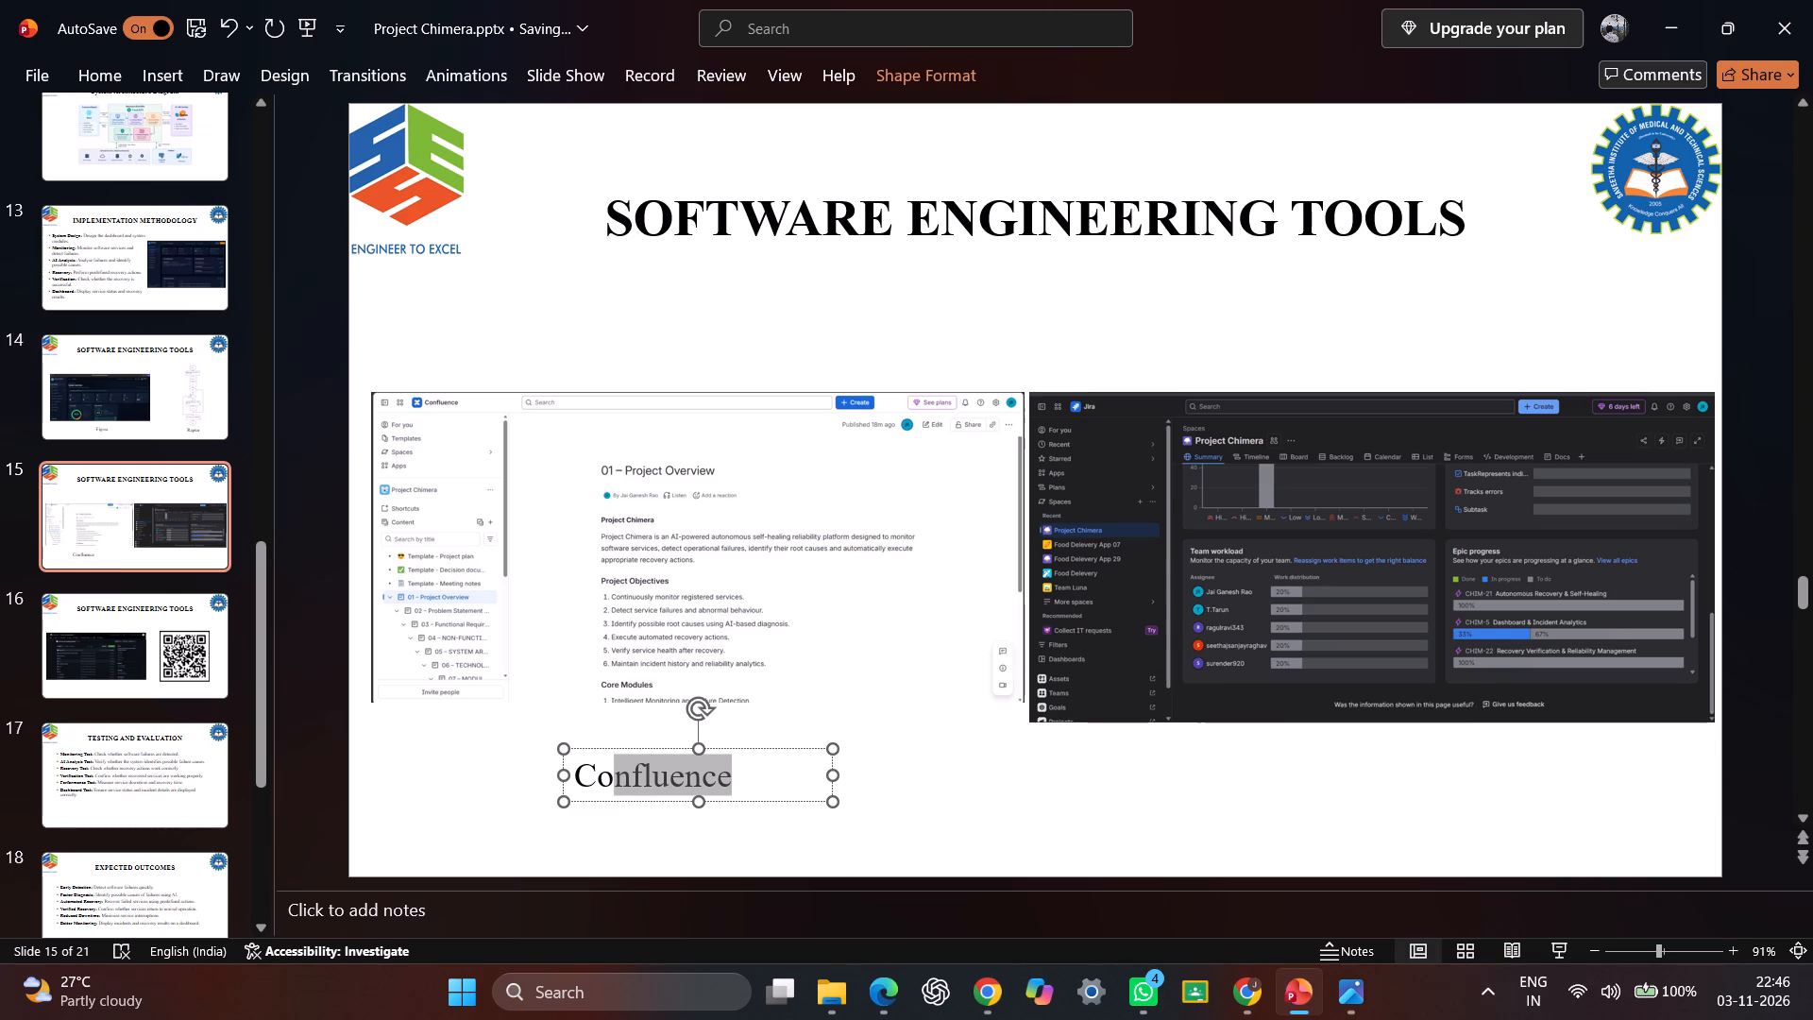
pyautogui.moveTo(595, 762); pyautogui.dragTo(578, 766)
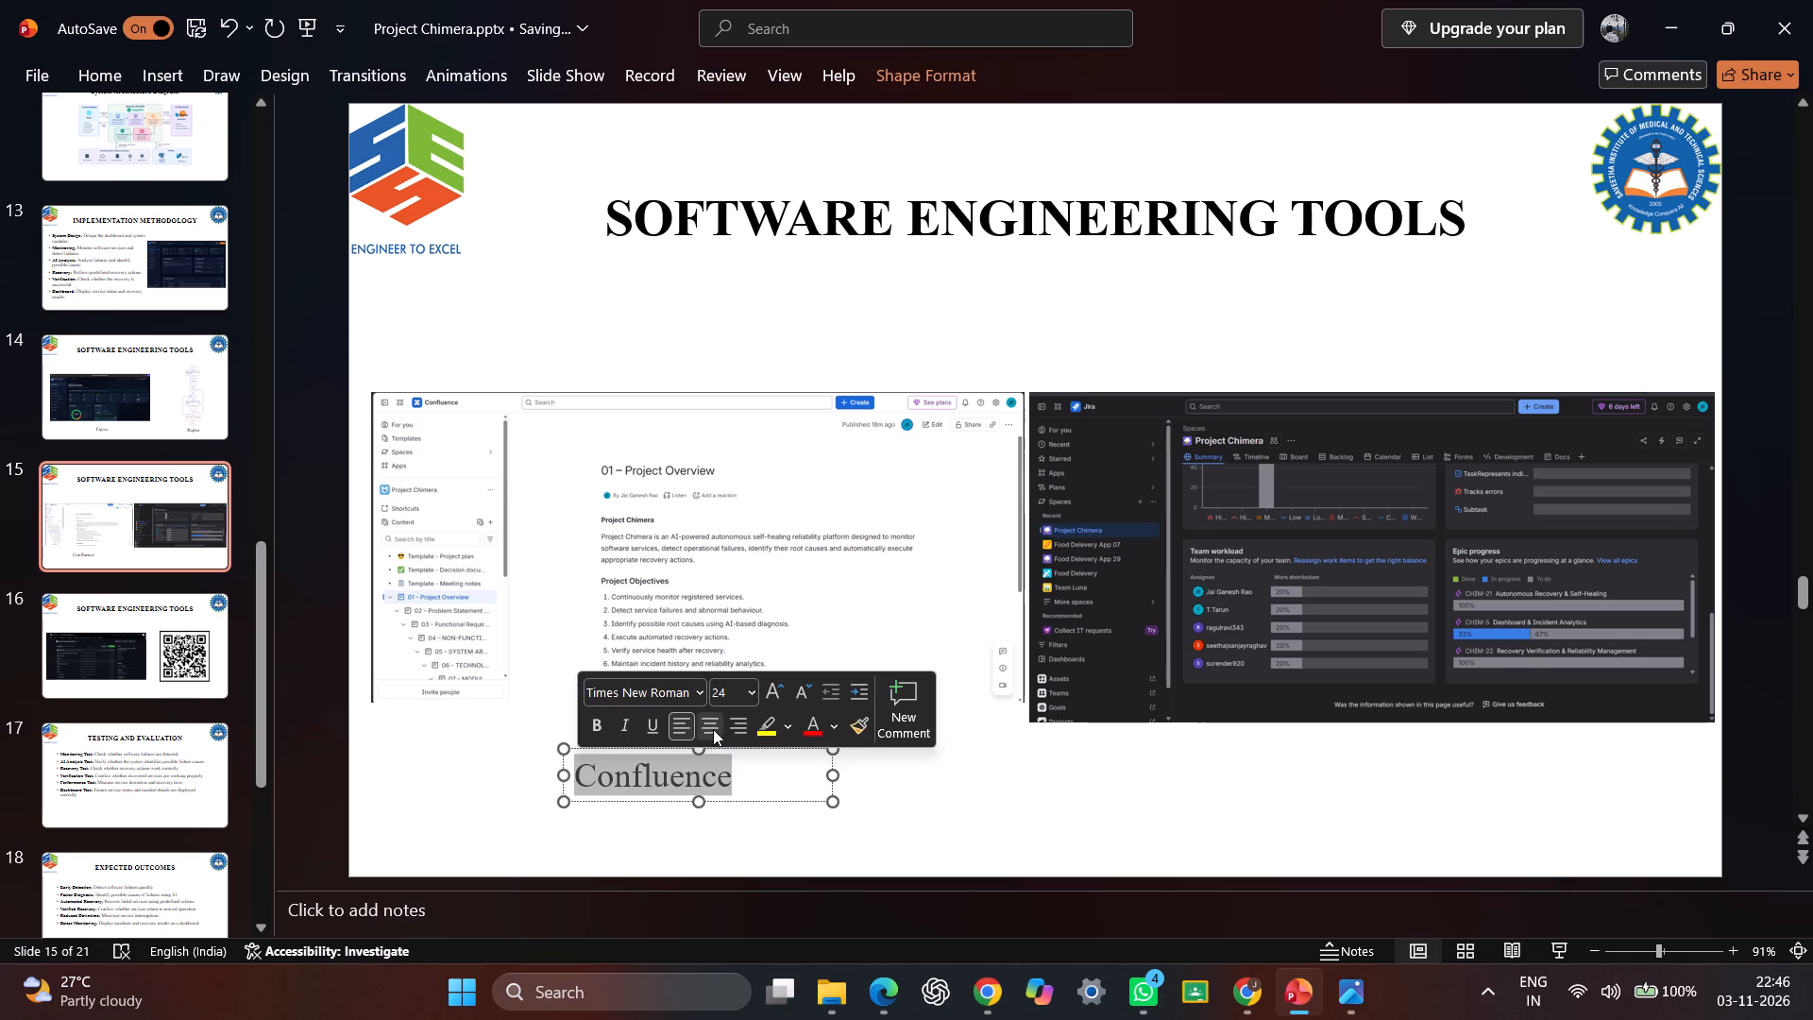
pyautogui.click(713, 729)
pyautogui.click(1100, 824)
# Paste another copy of the caption on slide 15 and place it beneath the Jira screenshot, level with the "Confluence" caption.
pyautogui.click(1415, 771)
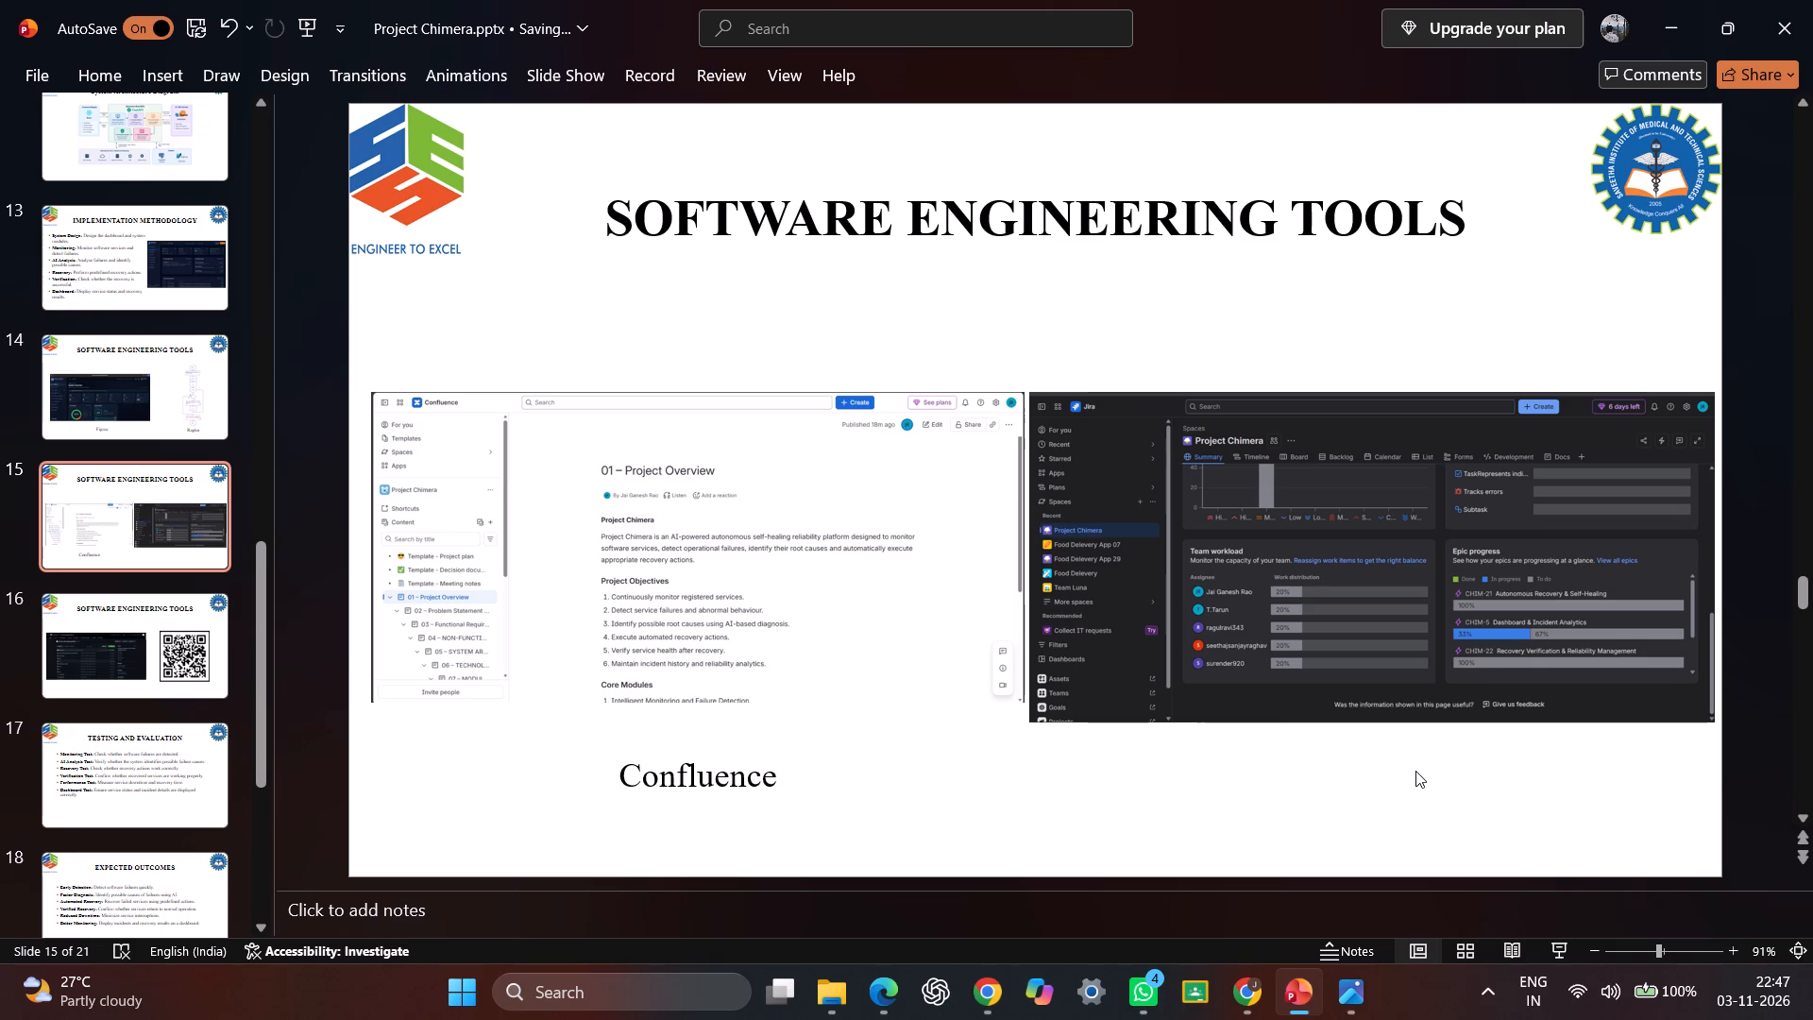
pyautogui.hotkey('ctrl', 'v')
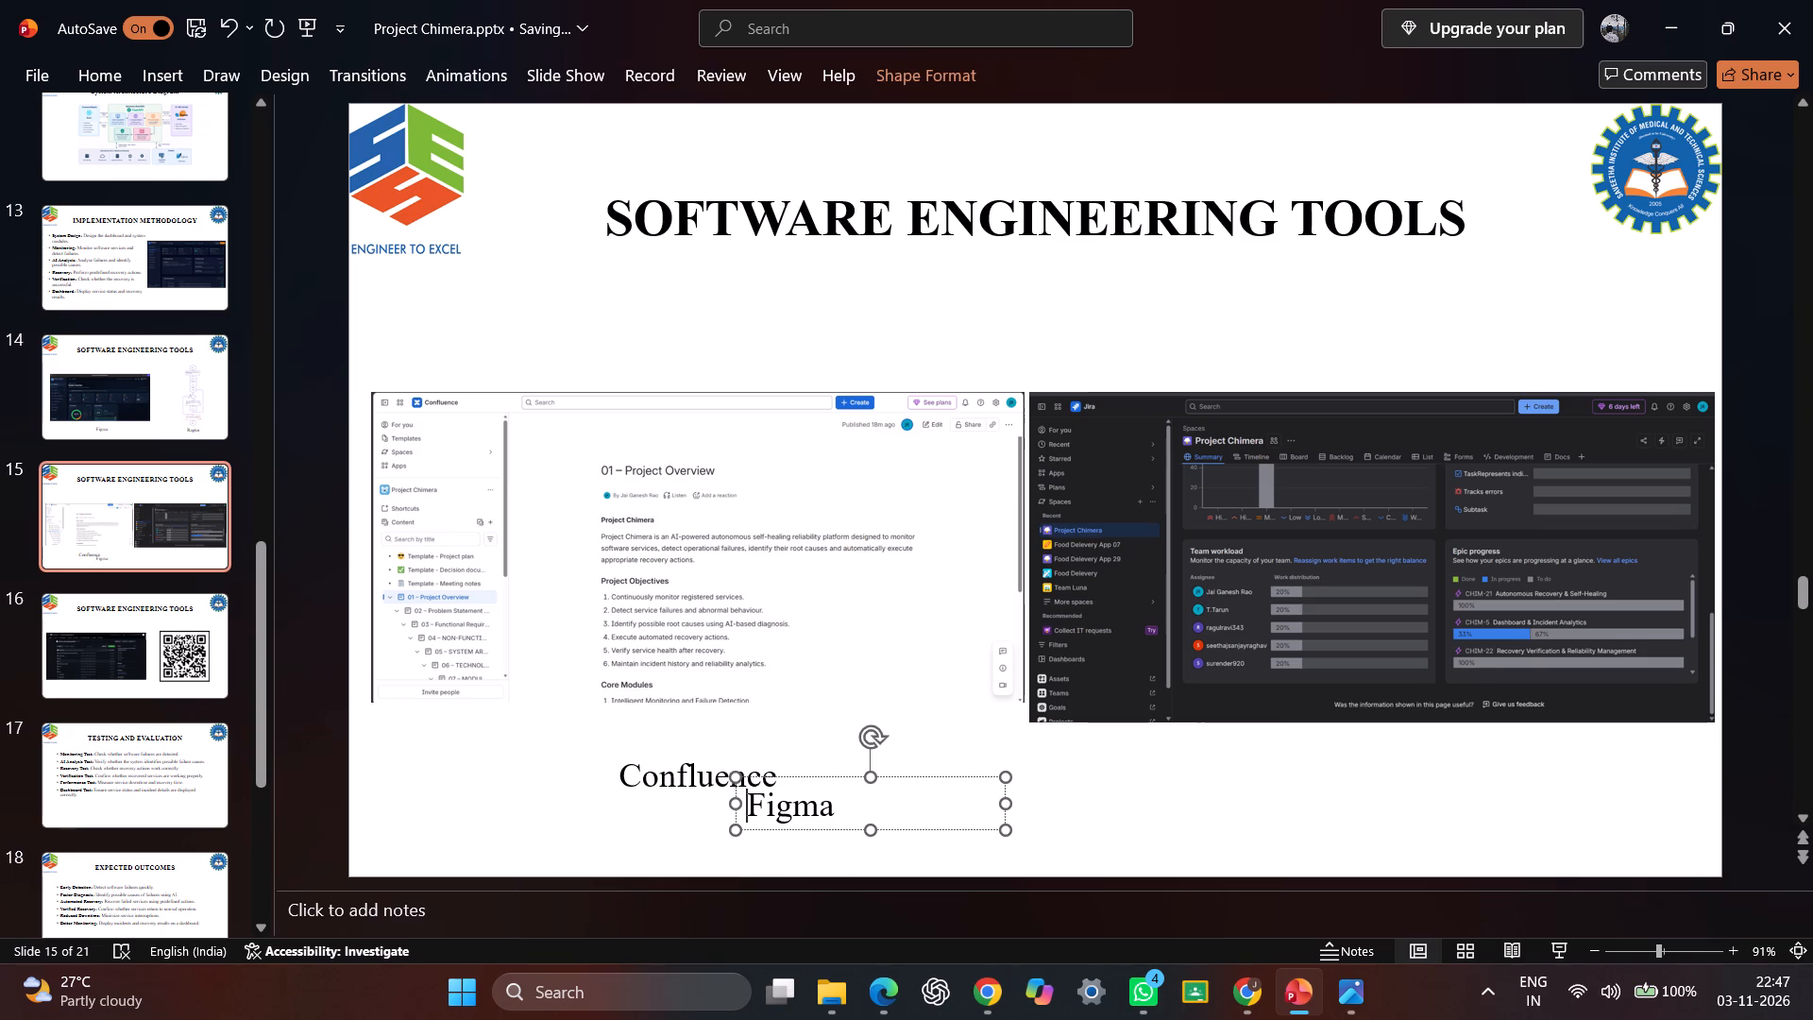
pyautogui.moveTo(900, 836); pyautogui.dragTo(1521, 814)
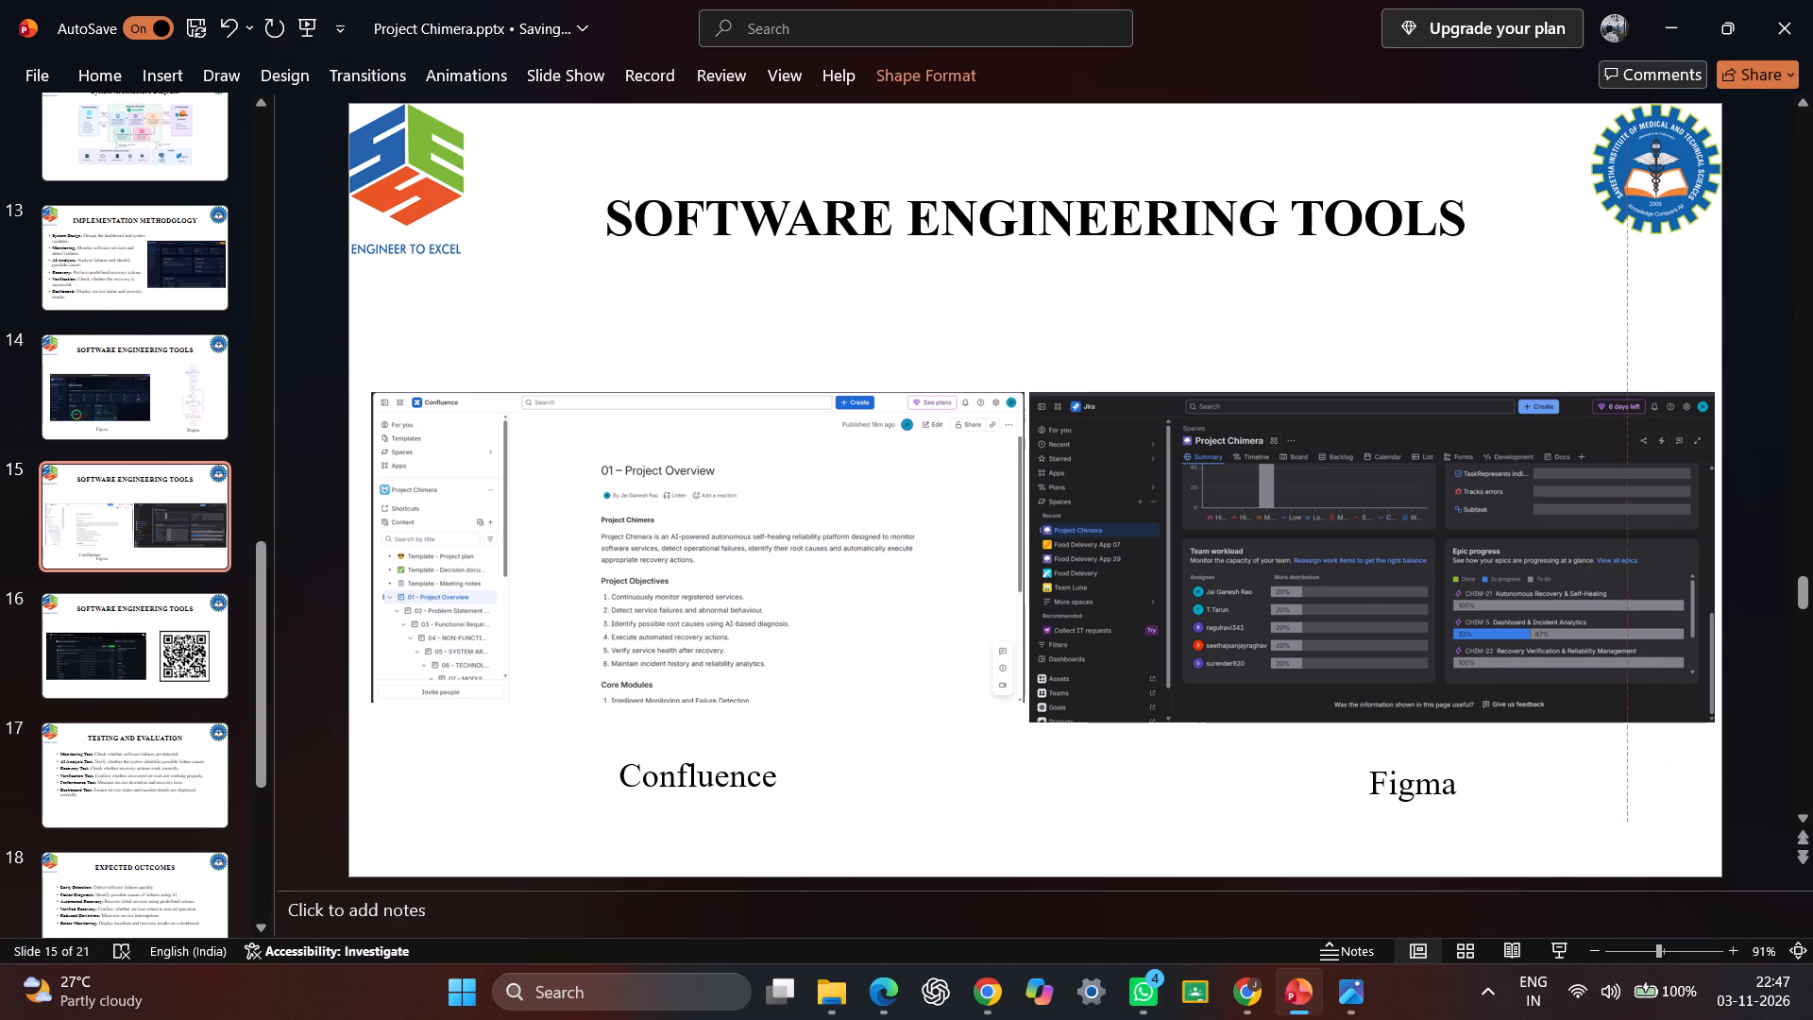
pyautogui.moveTo(1521, 814); pyautogui.dragTo(1522, 807)
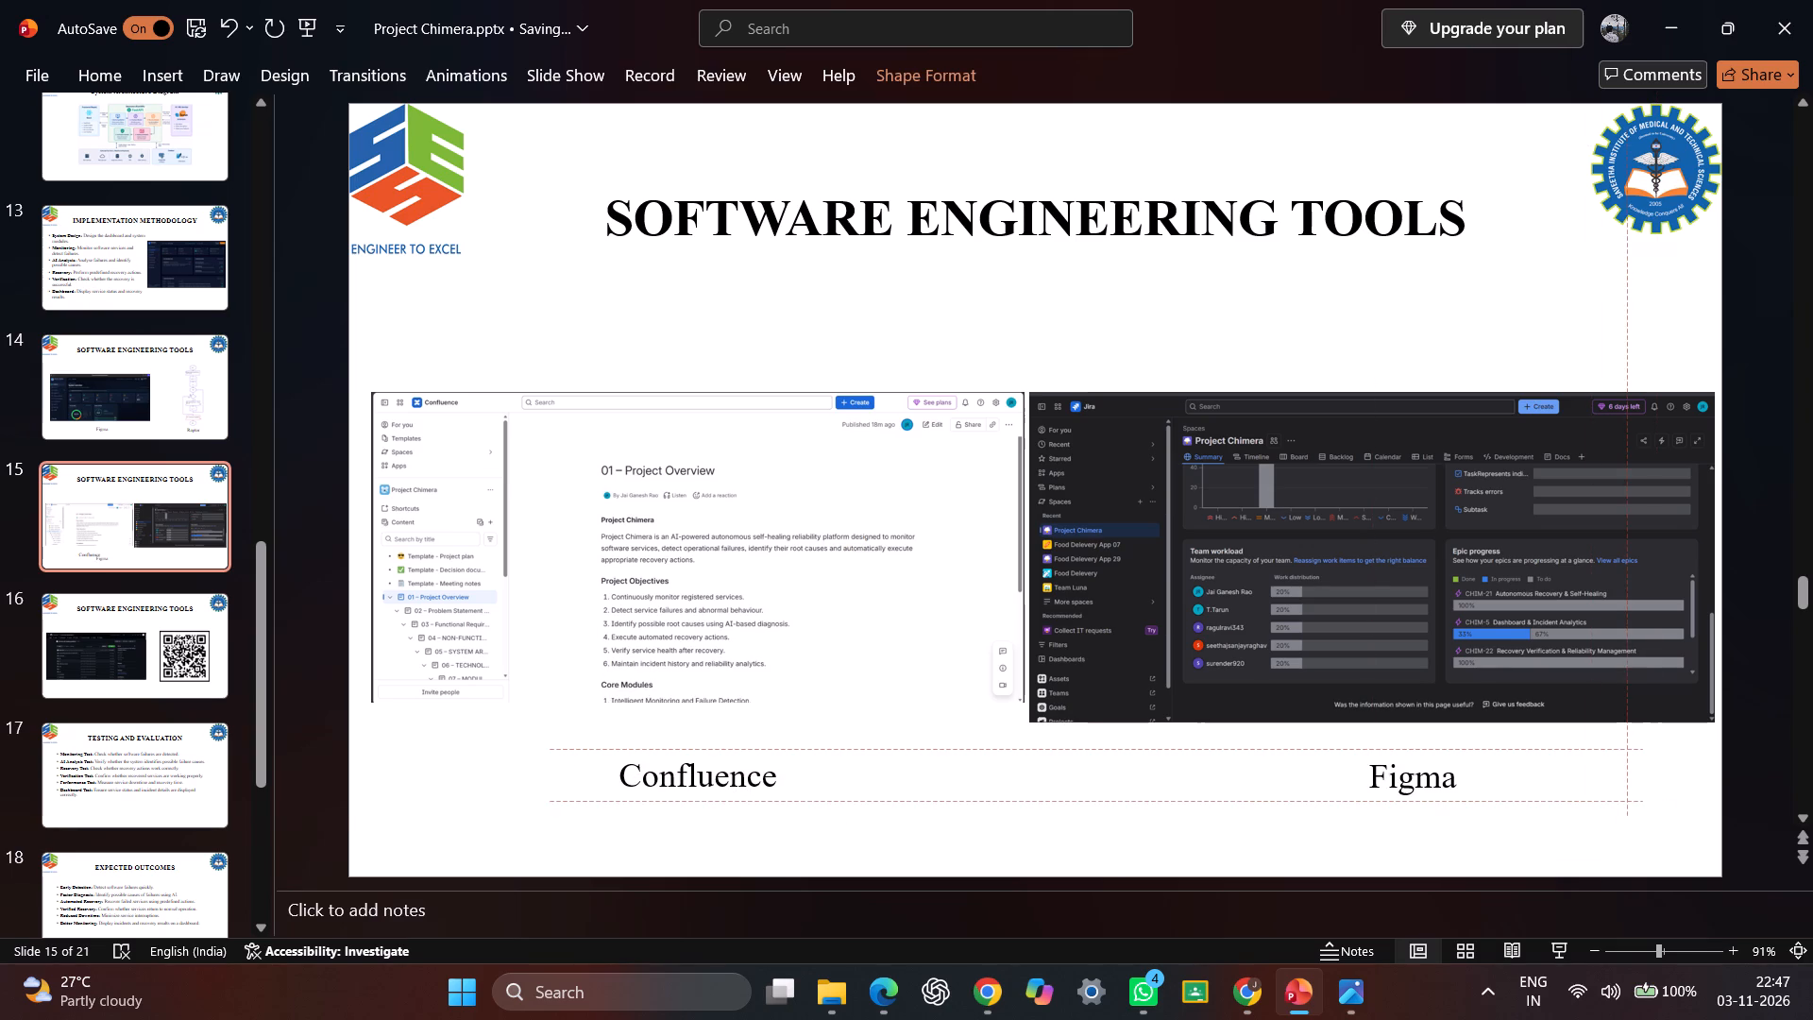
pyautogui.moveTo(1522, 807); pyautogui.dragTo(1531, 809)
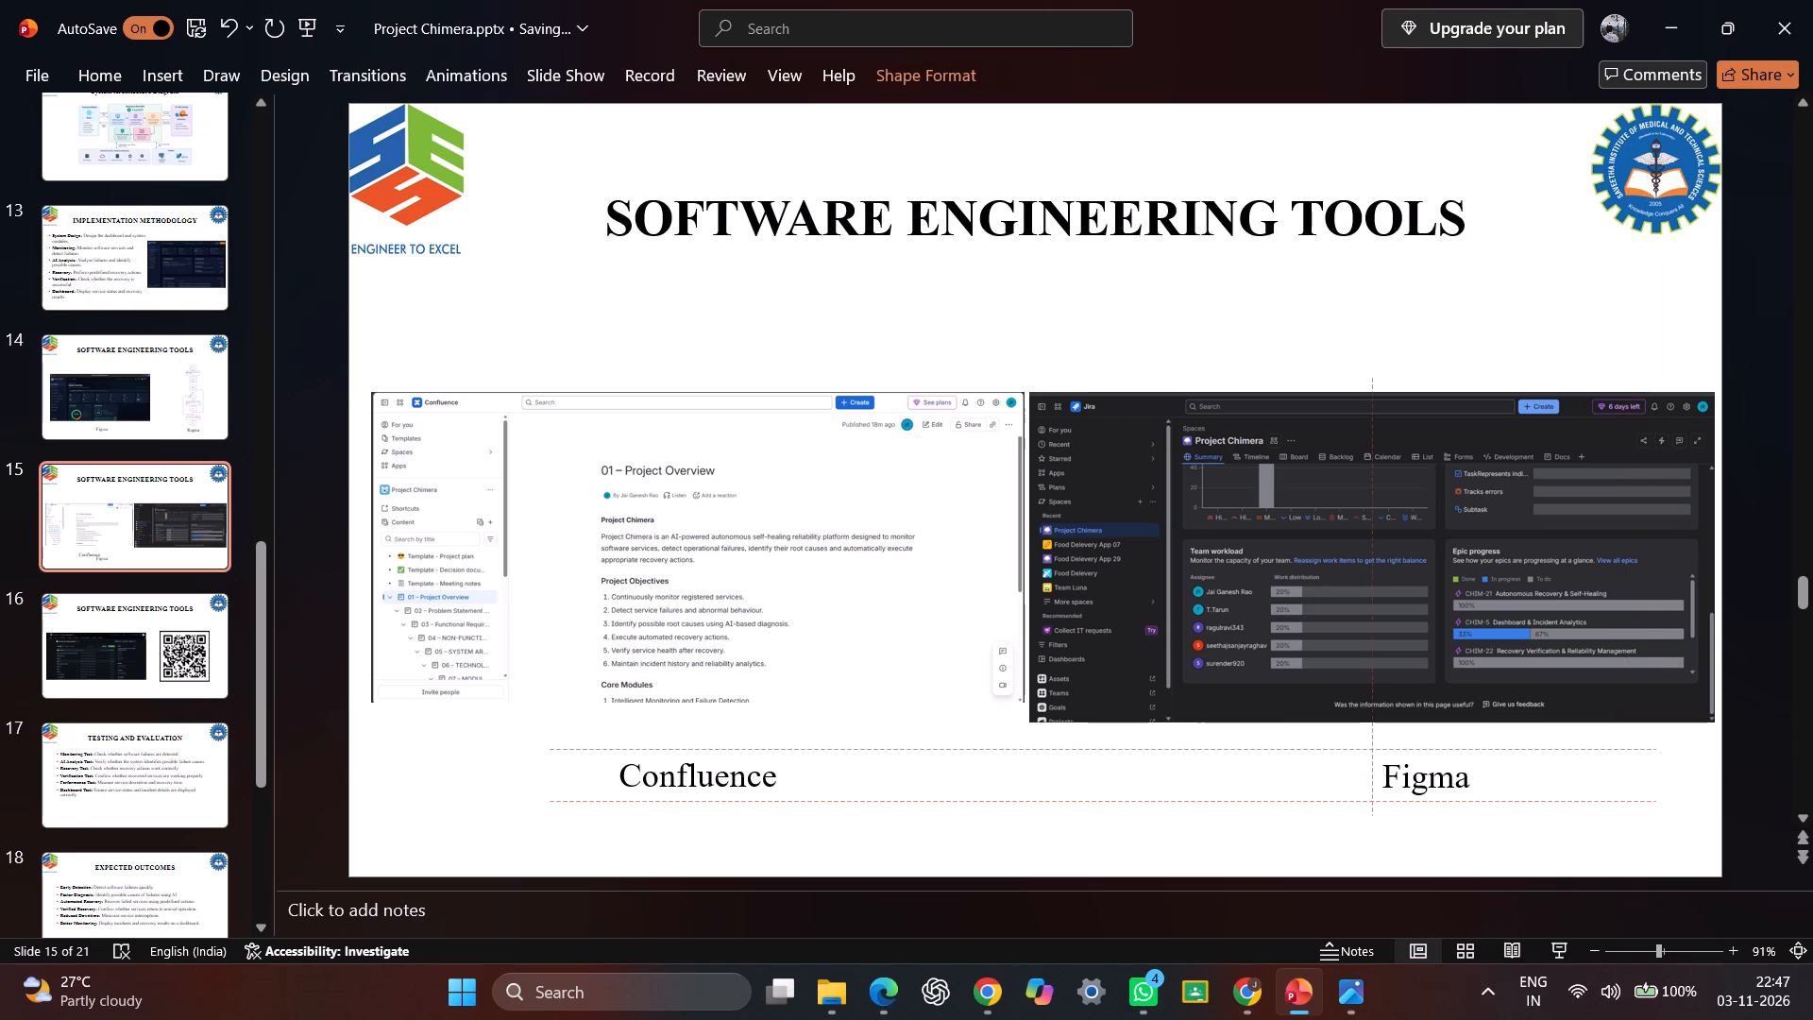
pyautogui.moveTo(1531, 809); pyautogui.dragTo(1530, 809)
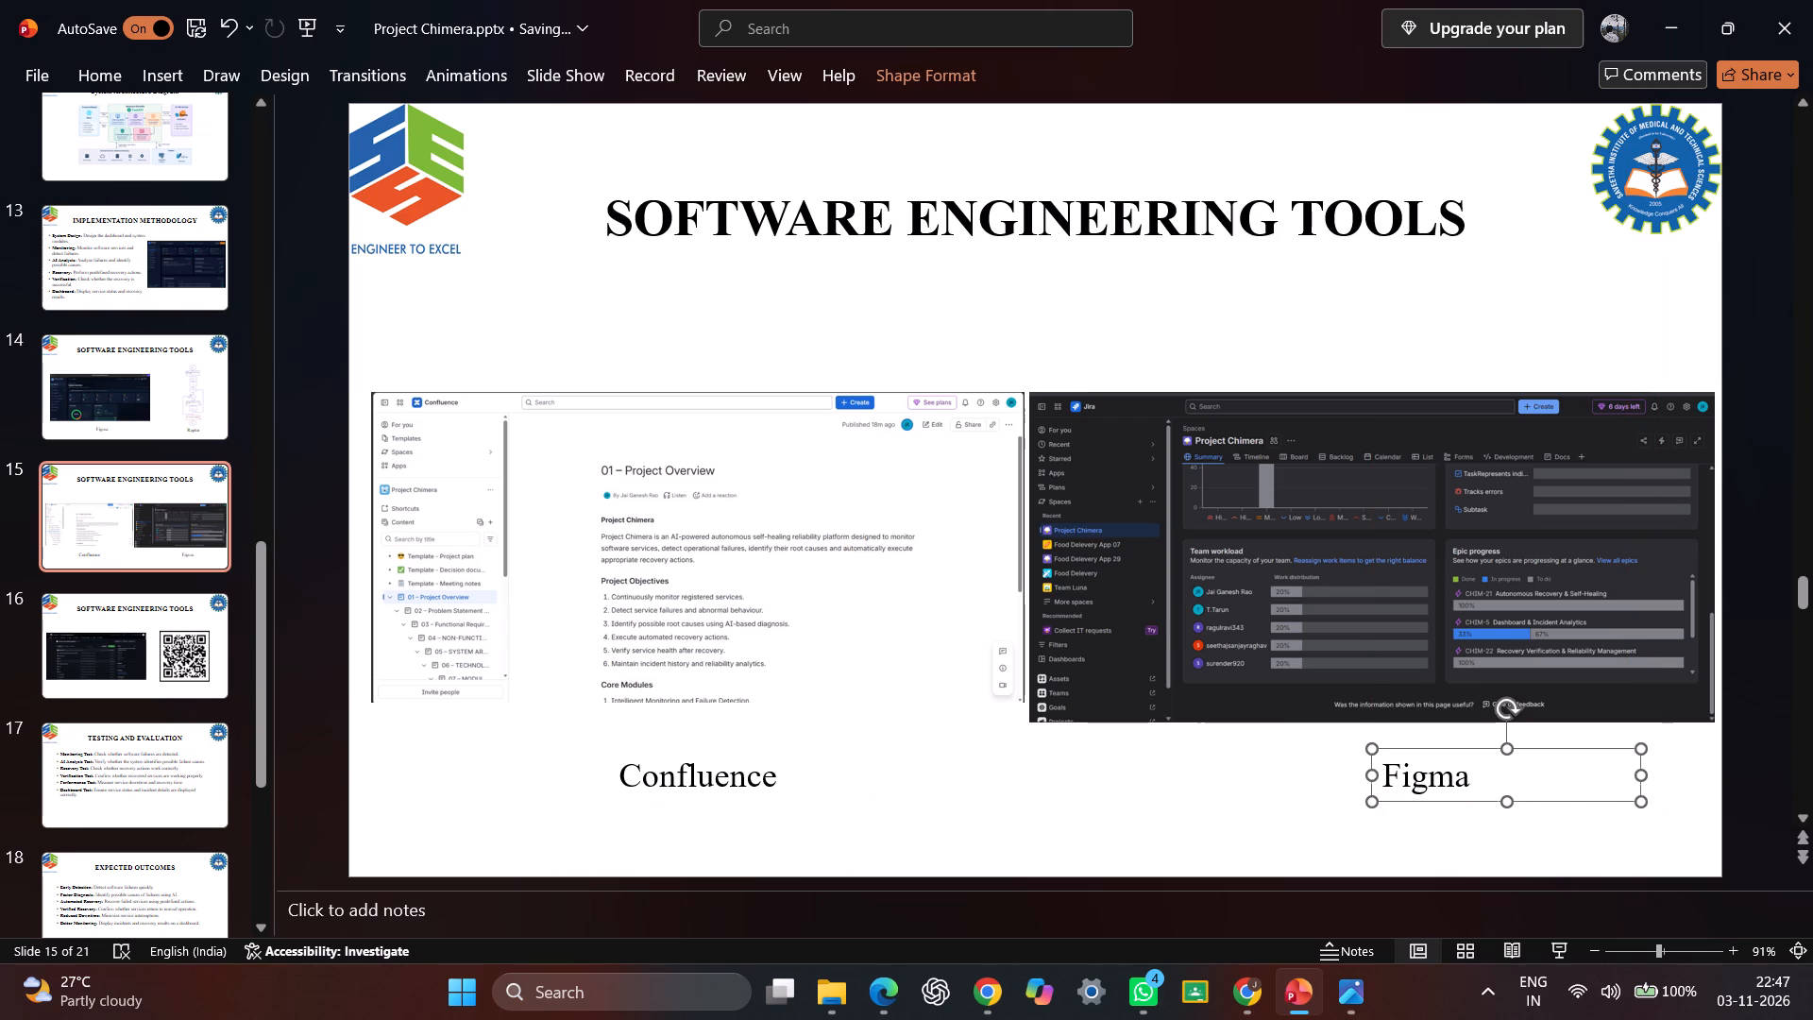
# Replace the text of the caption beneath the Jira screenshot with "Jira".
pyautogui.click(1466, 777)
pyautogui.press('BackSpace')
pyautogui.press('BackSpace')
pyautogui.press('BackSpace')
pyautogui.press('BackSpace')
pyautogui.press('BackSpace')
pyautogui.press('BackSpace')
pyautogui.press('BackSpace')
pyautogui.press('BackSpace')
pyautogui.press('BackSpace')
pyautogui.press('BackSpace')
pyautogui.write('Jira')
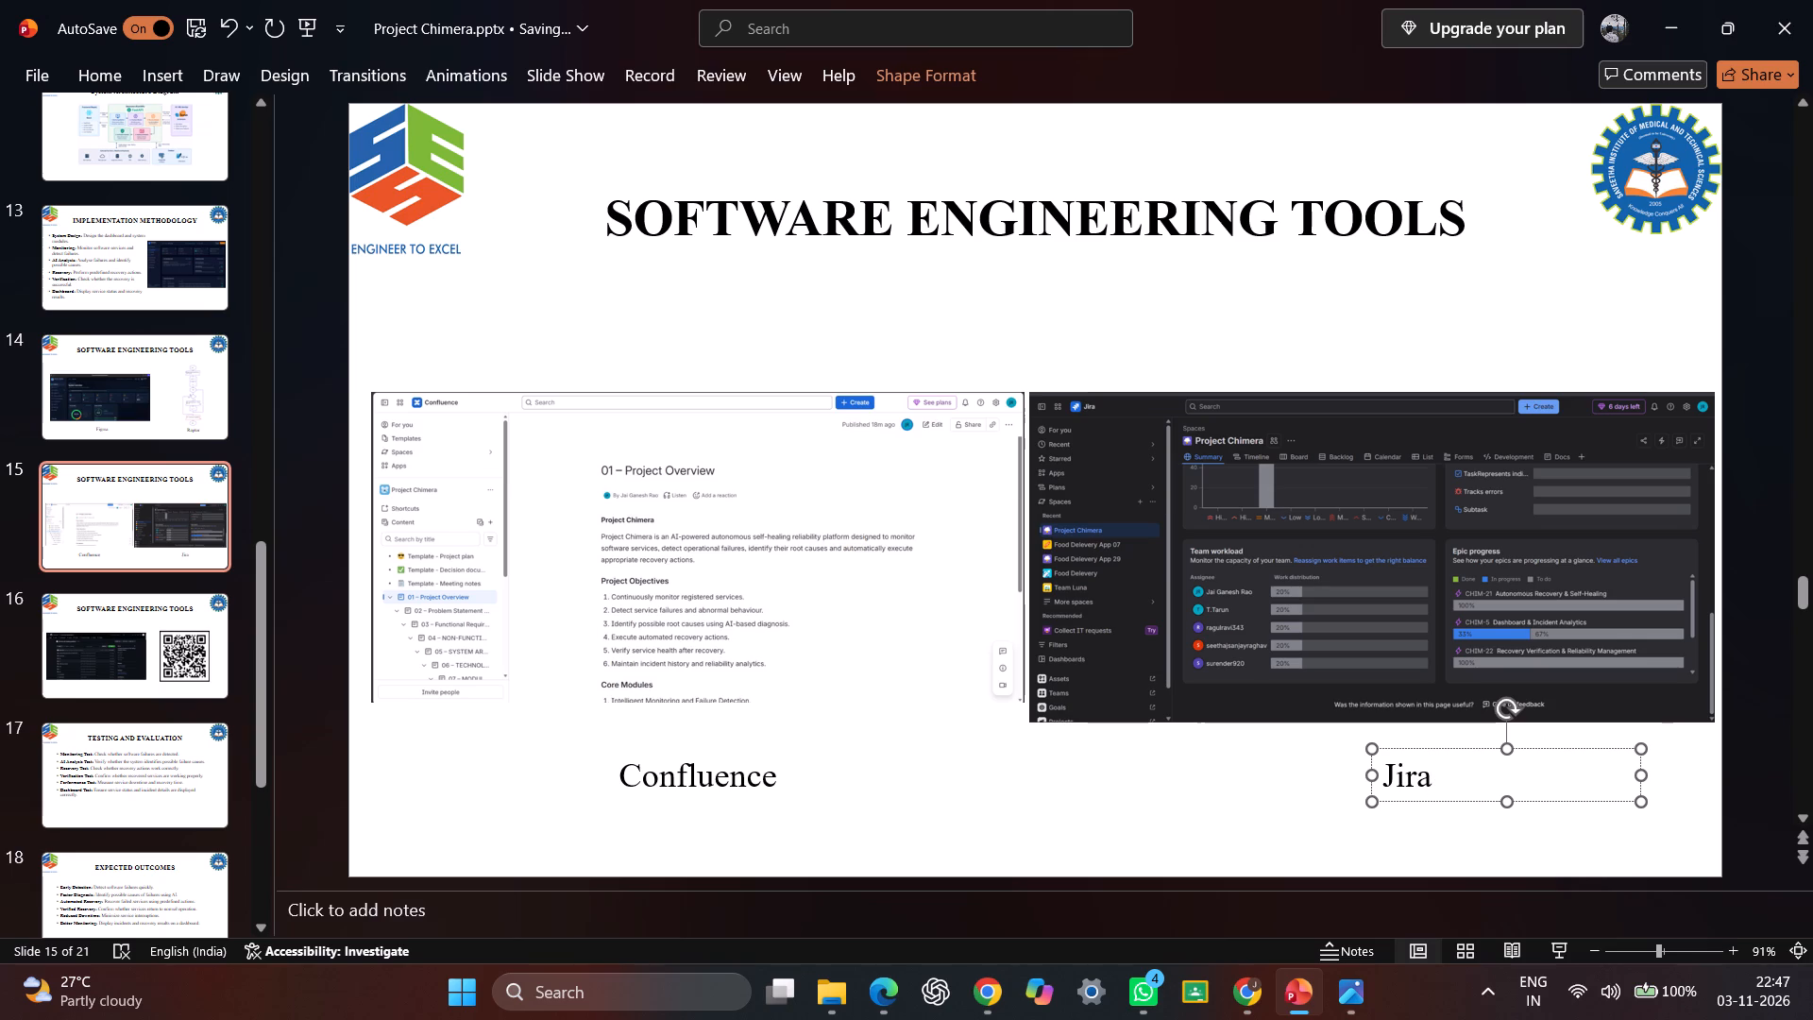
# Centre-align the "Jira" caption text within its text box.
pyautogui.click(1434, 786)
pyautogui.moveTo(1425, 778); pyautogui.dragTo(1387, 778)
pyautogui.moveTo(1387, 778); pyautogui.dragTo(1374, 778)
pyautogui.click(1516, 733)
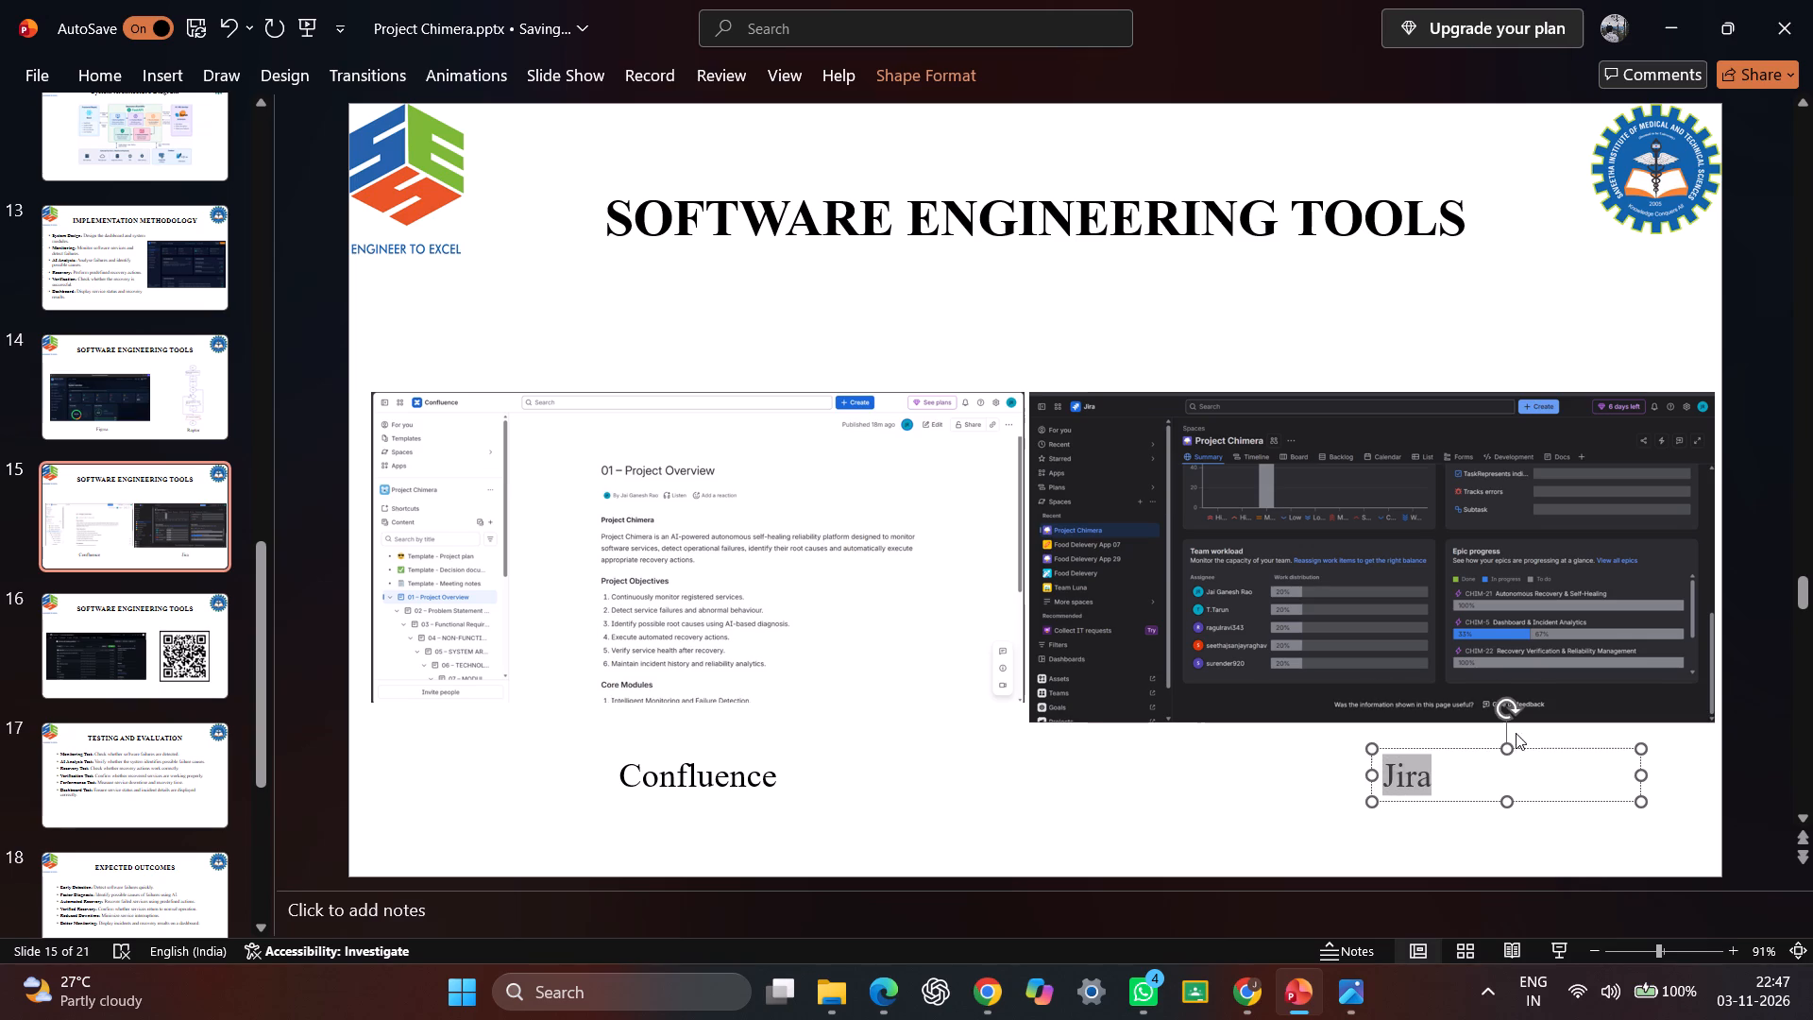
# Move the "Jira" caption sideways toward the middle of the Jira screenshot, keeping it level with the "Confluence" caption.
pyautogui.moveTo(1461, 803); pyautogui.dragTo(1405, 801)
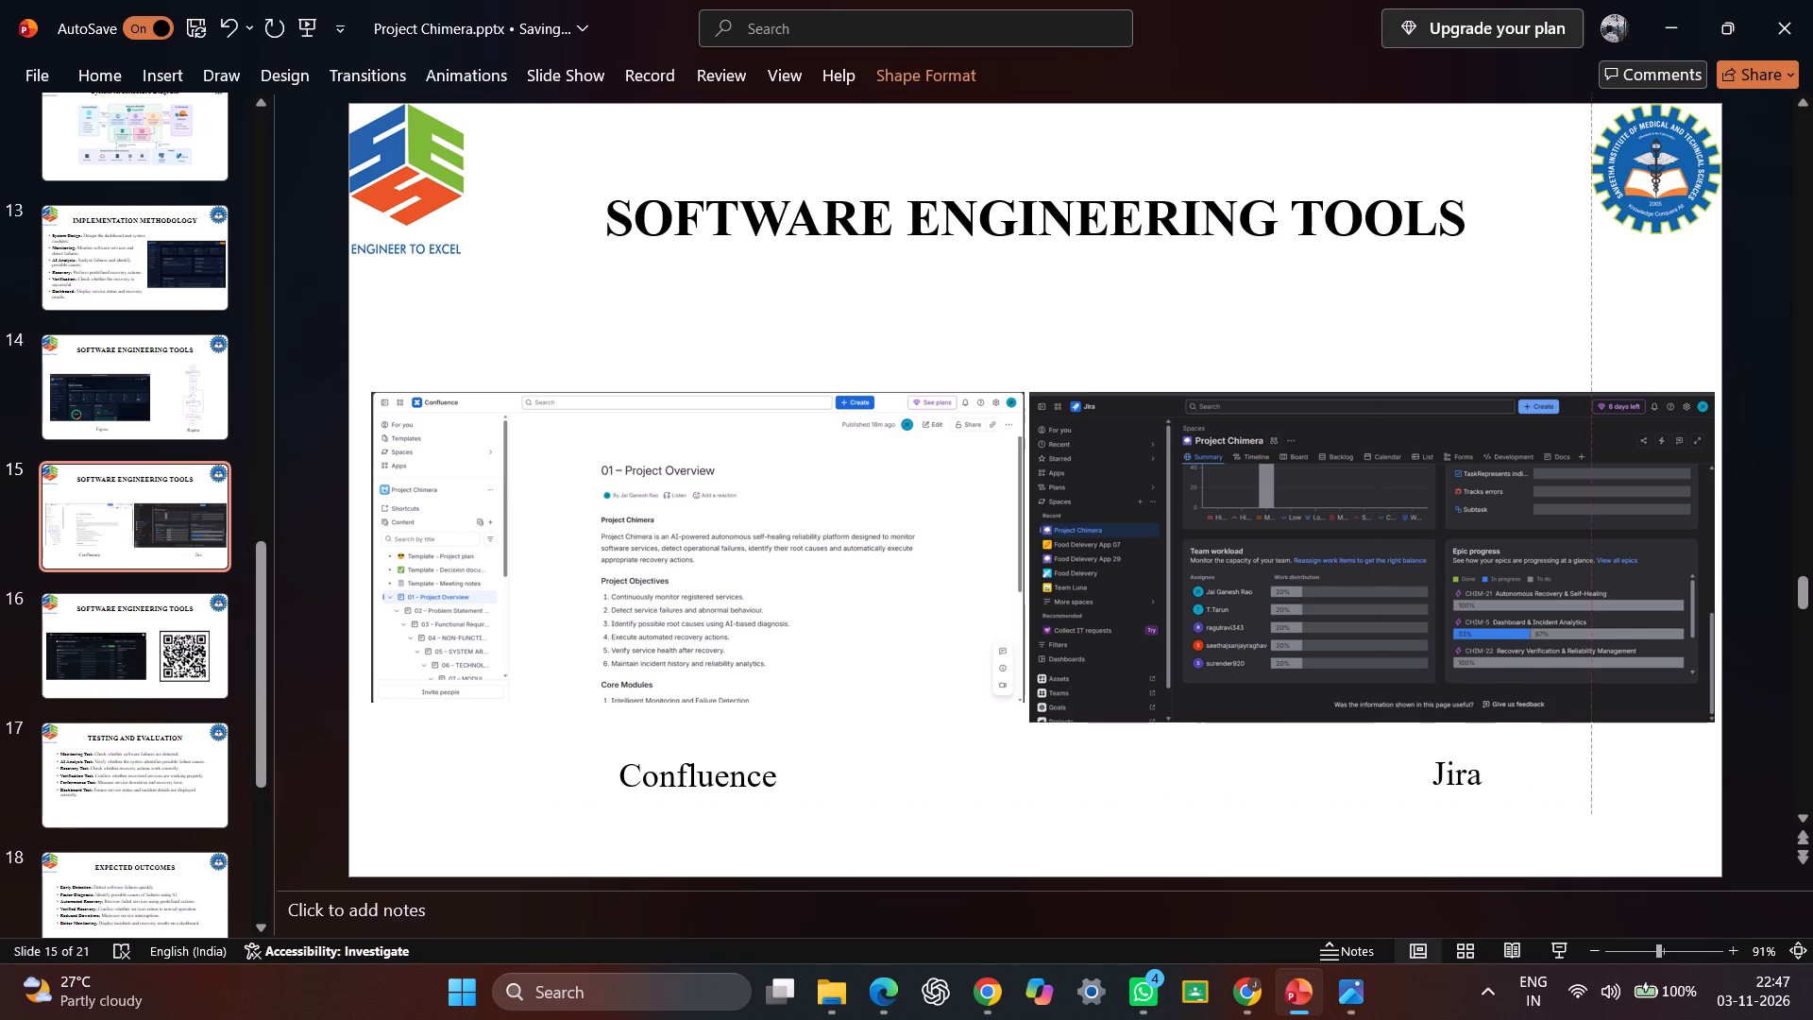
pyautogui.moveTo(1405, 801); pyautogui.dragTo(1408, 805)
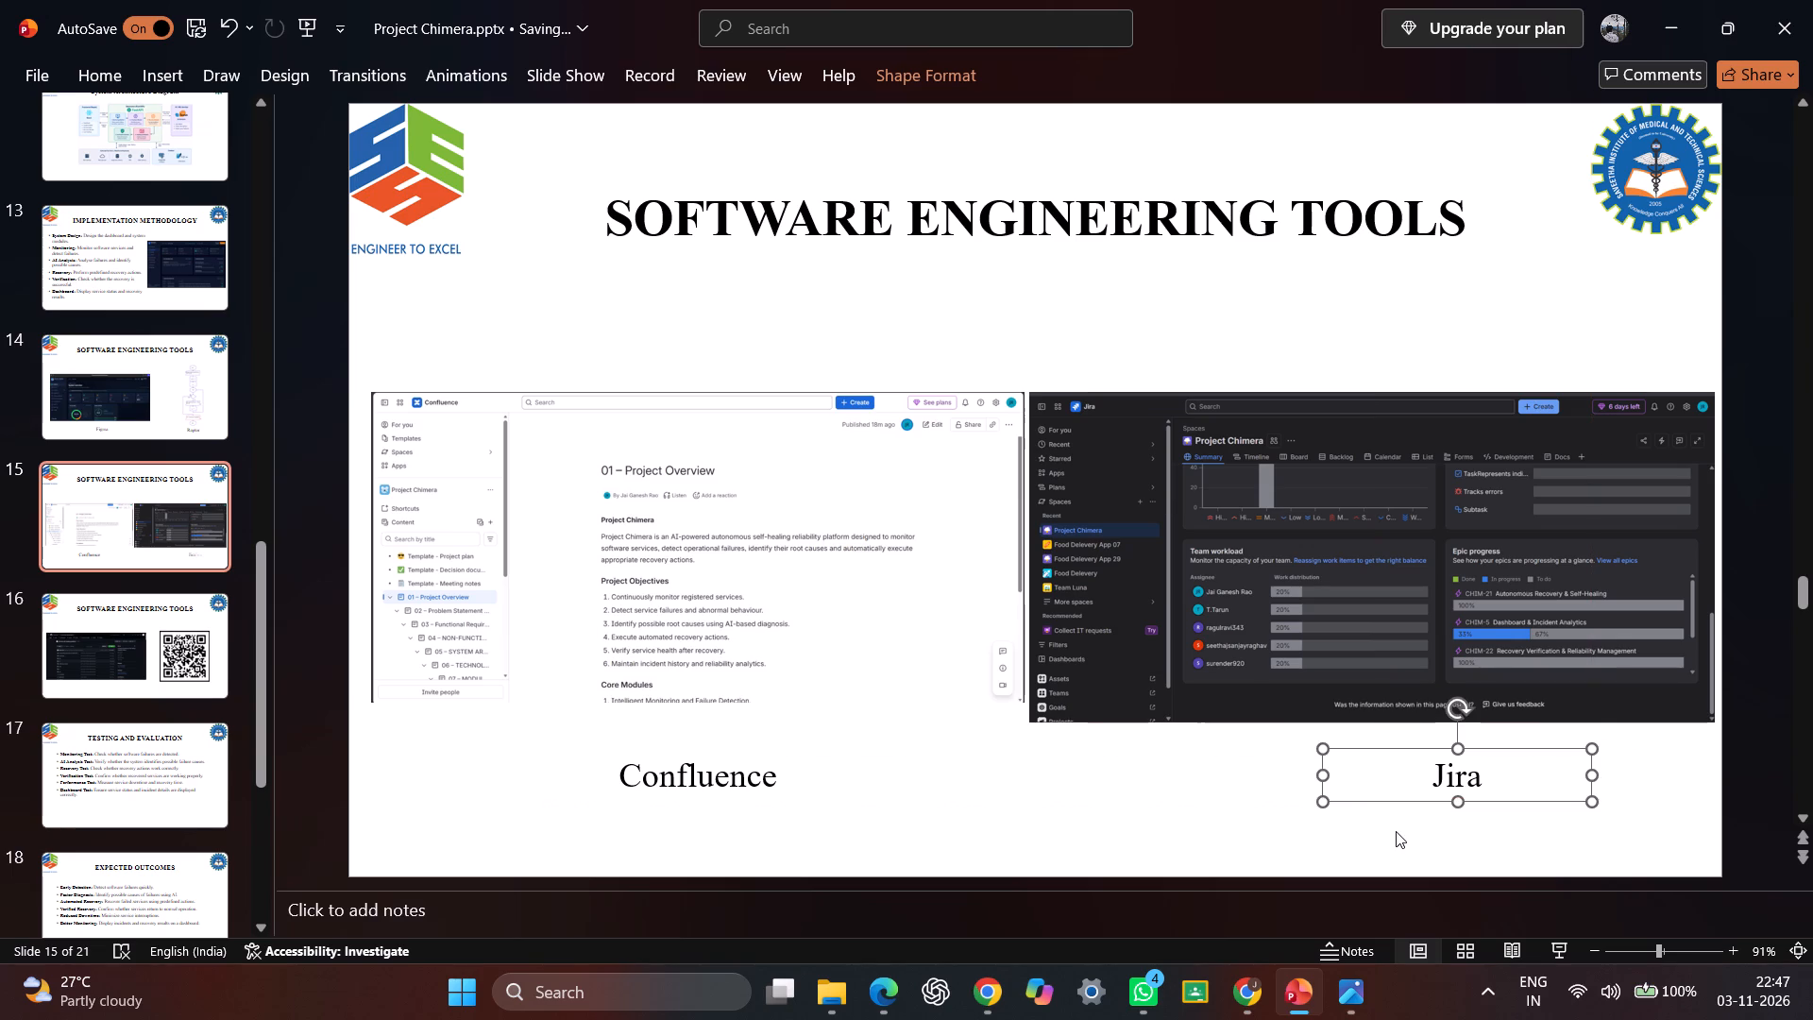
pyautogui.click(1396, 831)
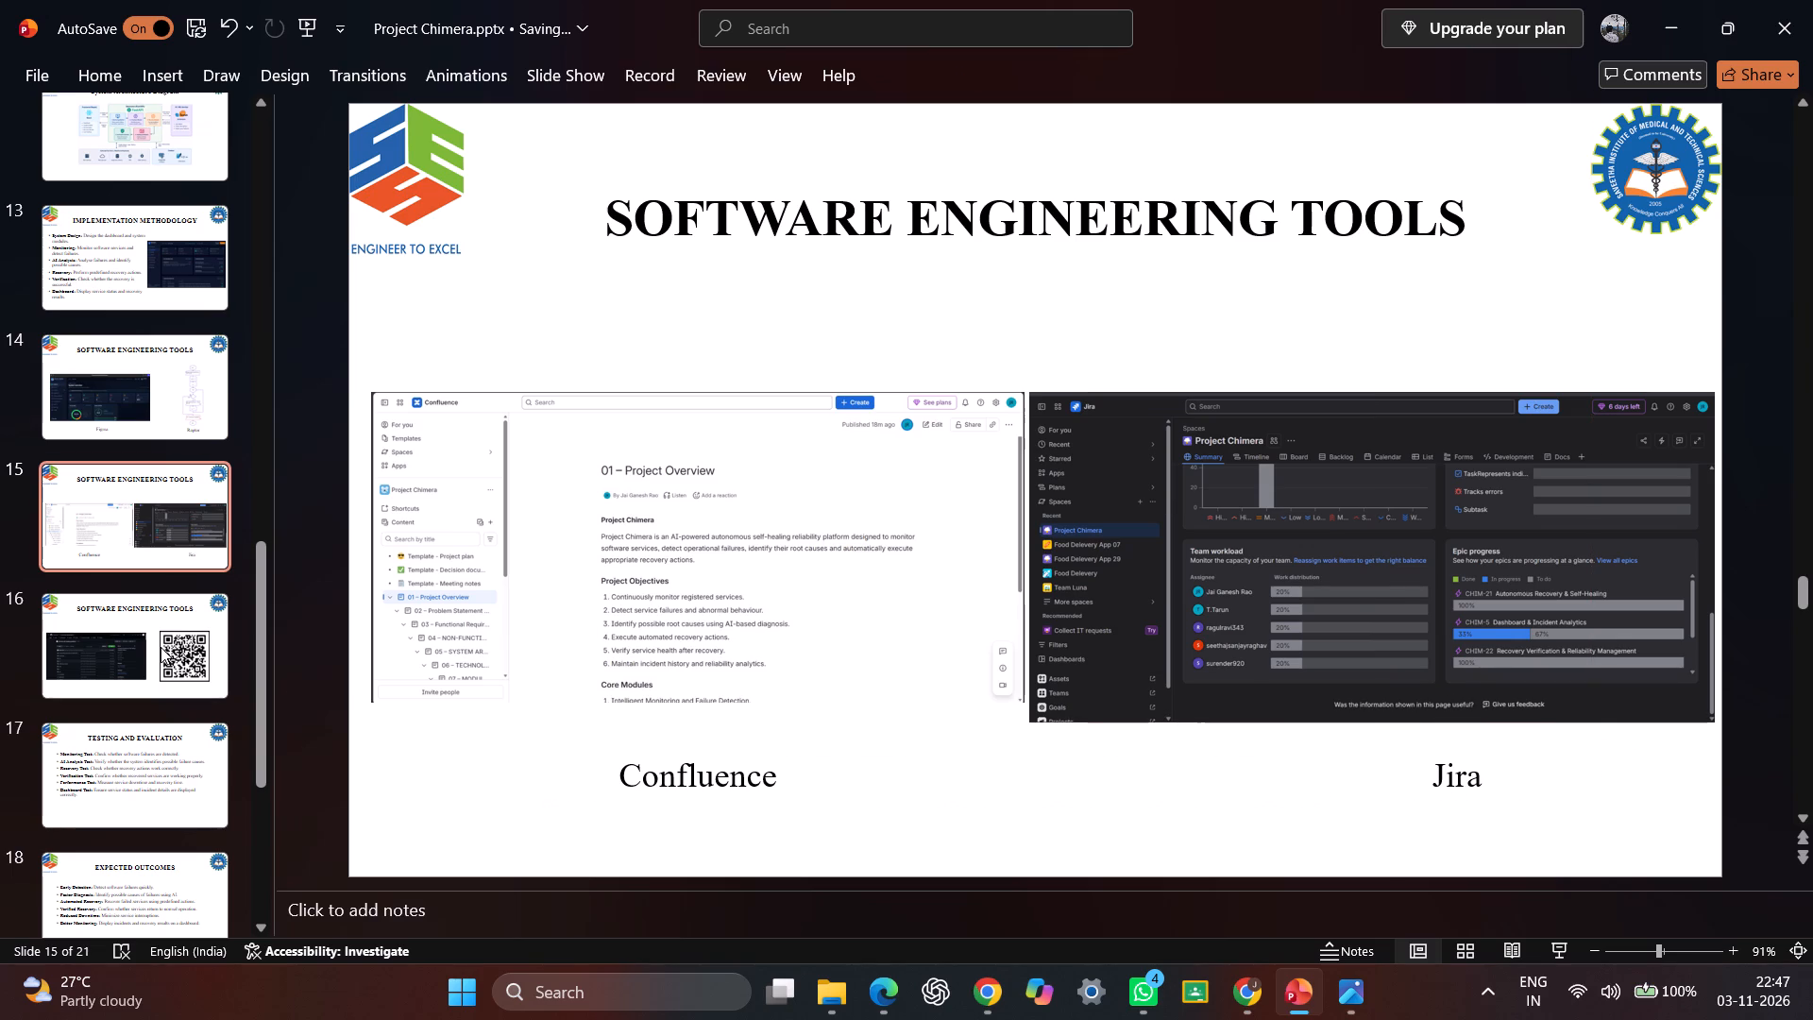
# Paste a copy of the caption on slide 16 and centre its box beneath the GitHub screenshot.
pyautogui.click(161, 647)
pyautogui.click(669, 819)
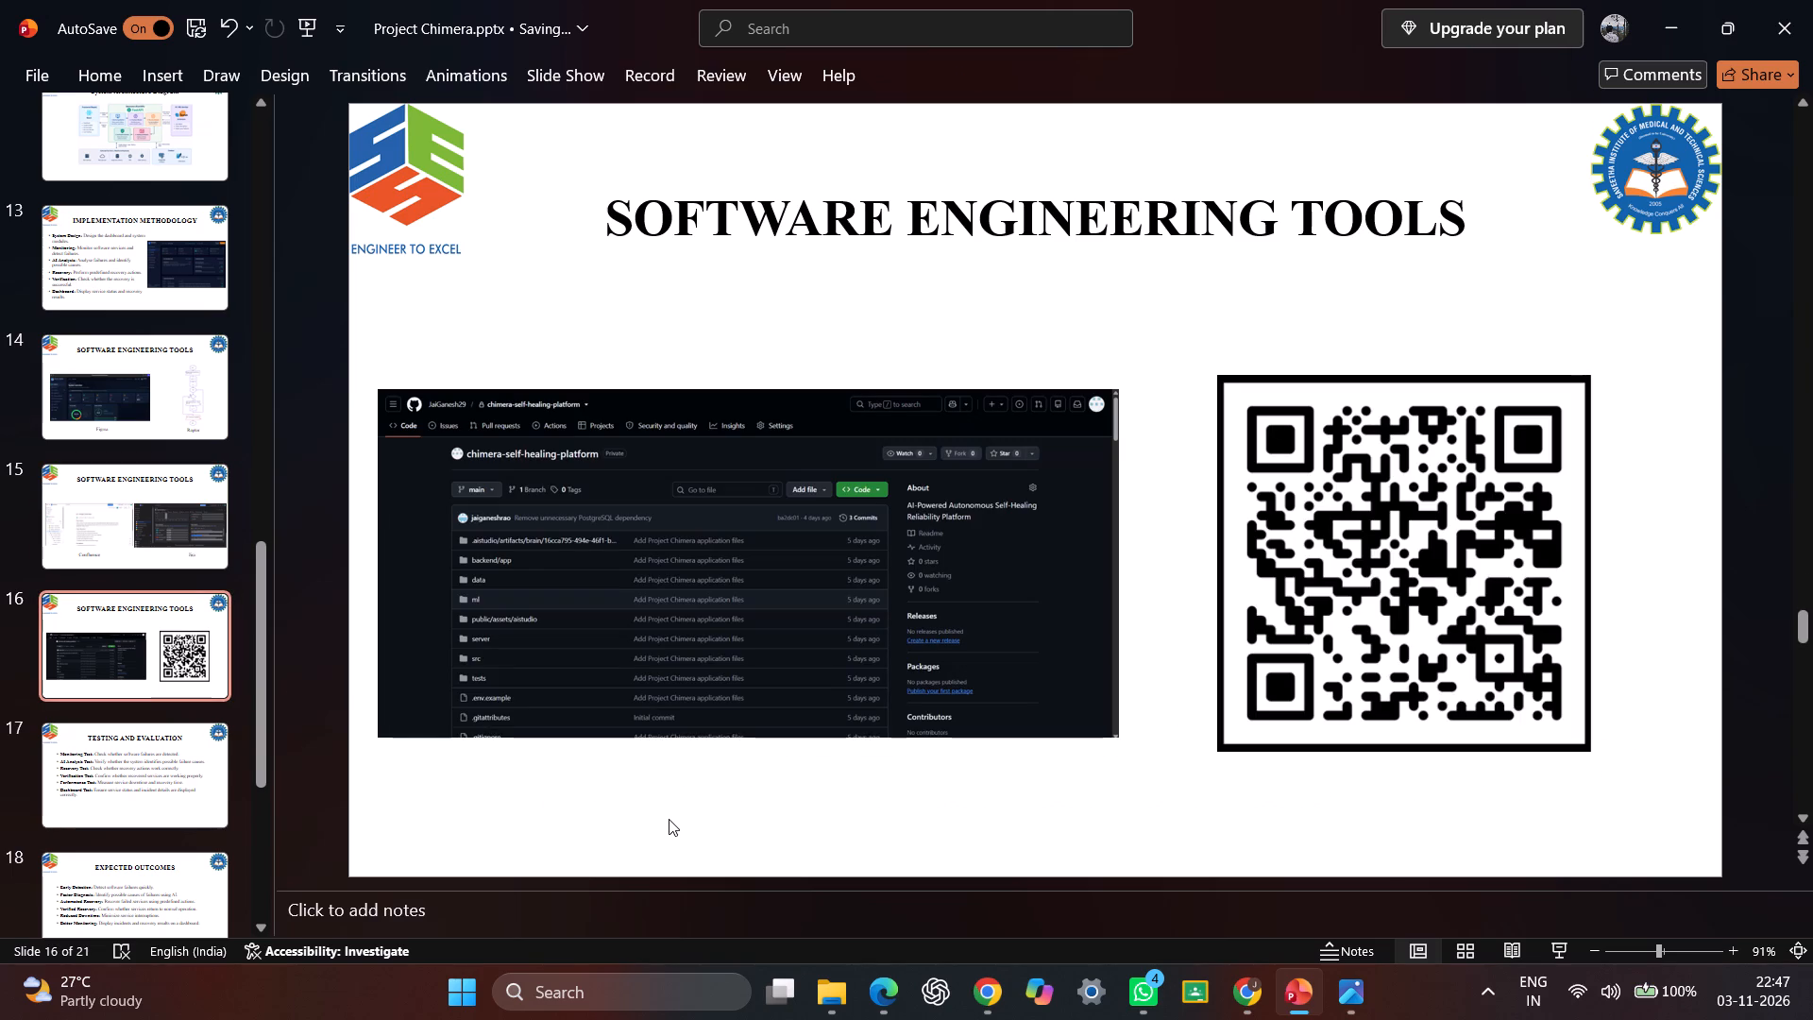
pyautogui.click(599, 782)
pyautogui.hotkey('ctrl', 'v')
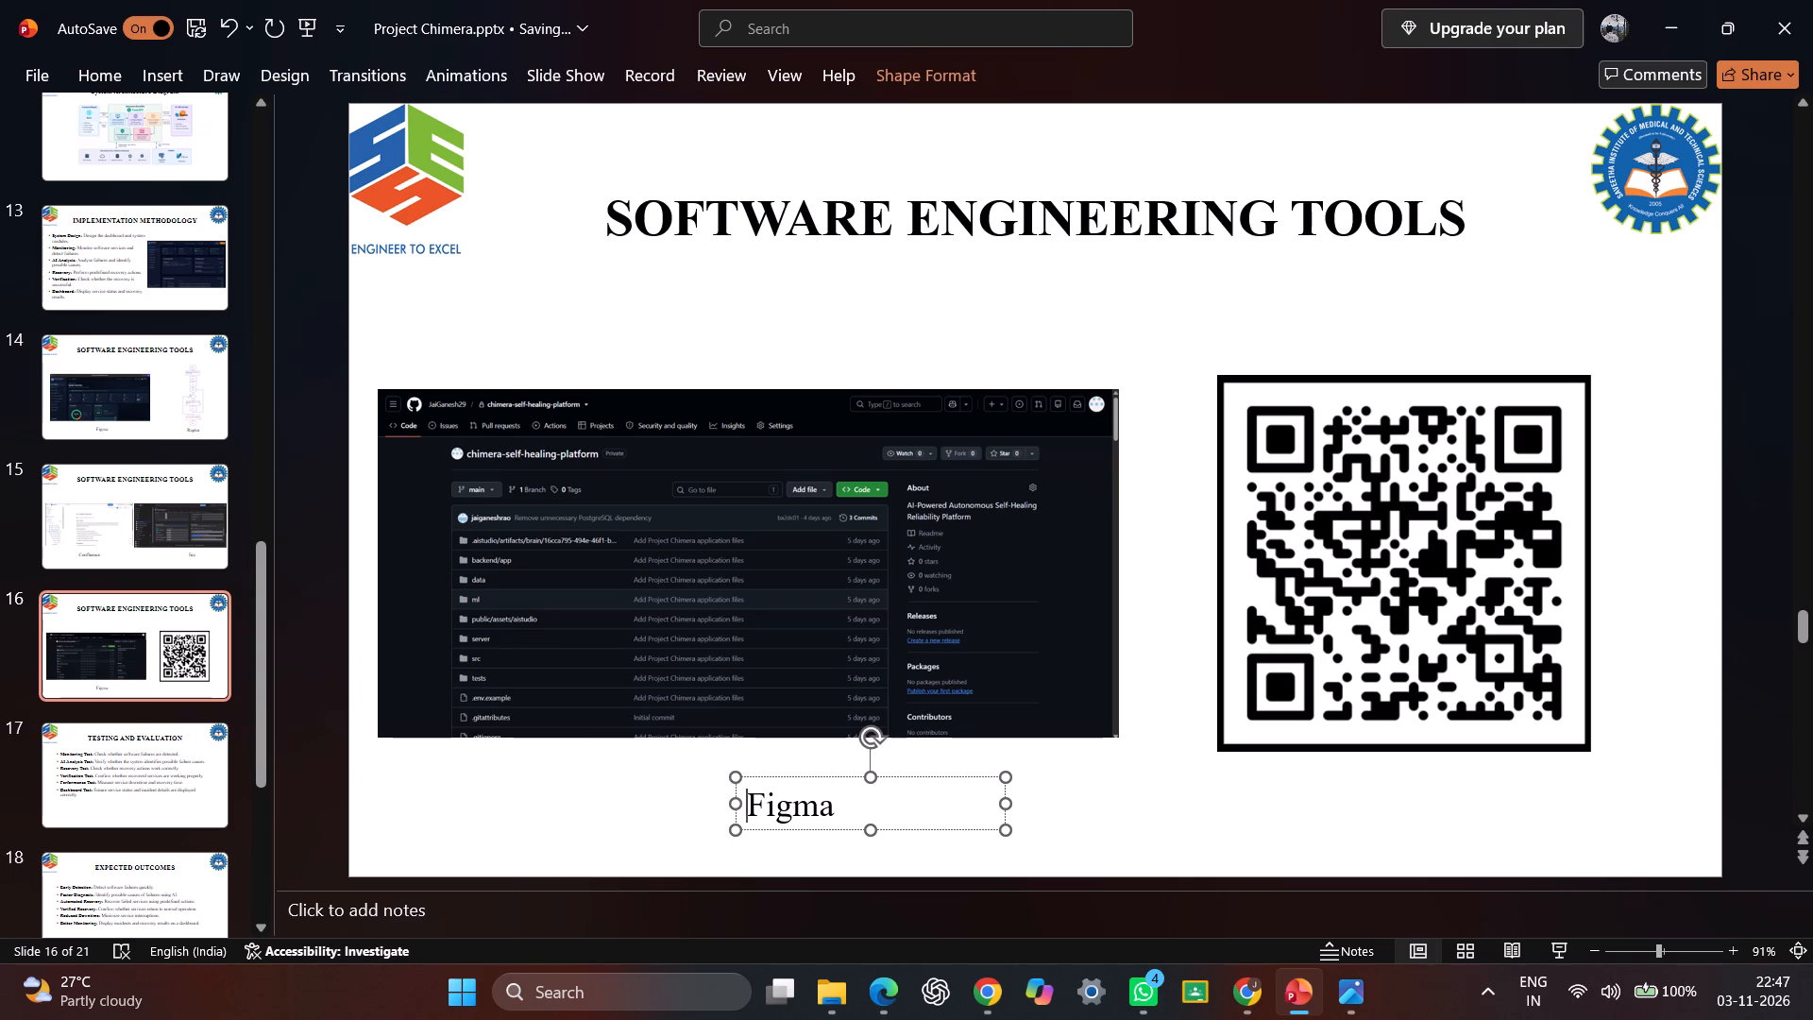
pyautogui.moveTo(851, 774); pyautogui.dragTo(725, 769)
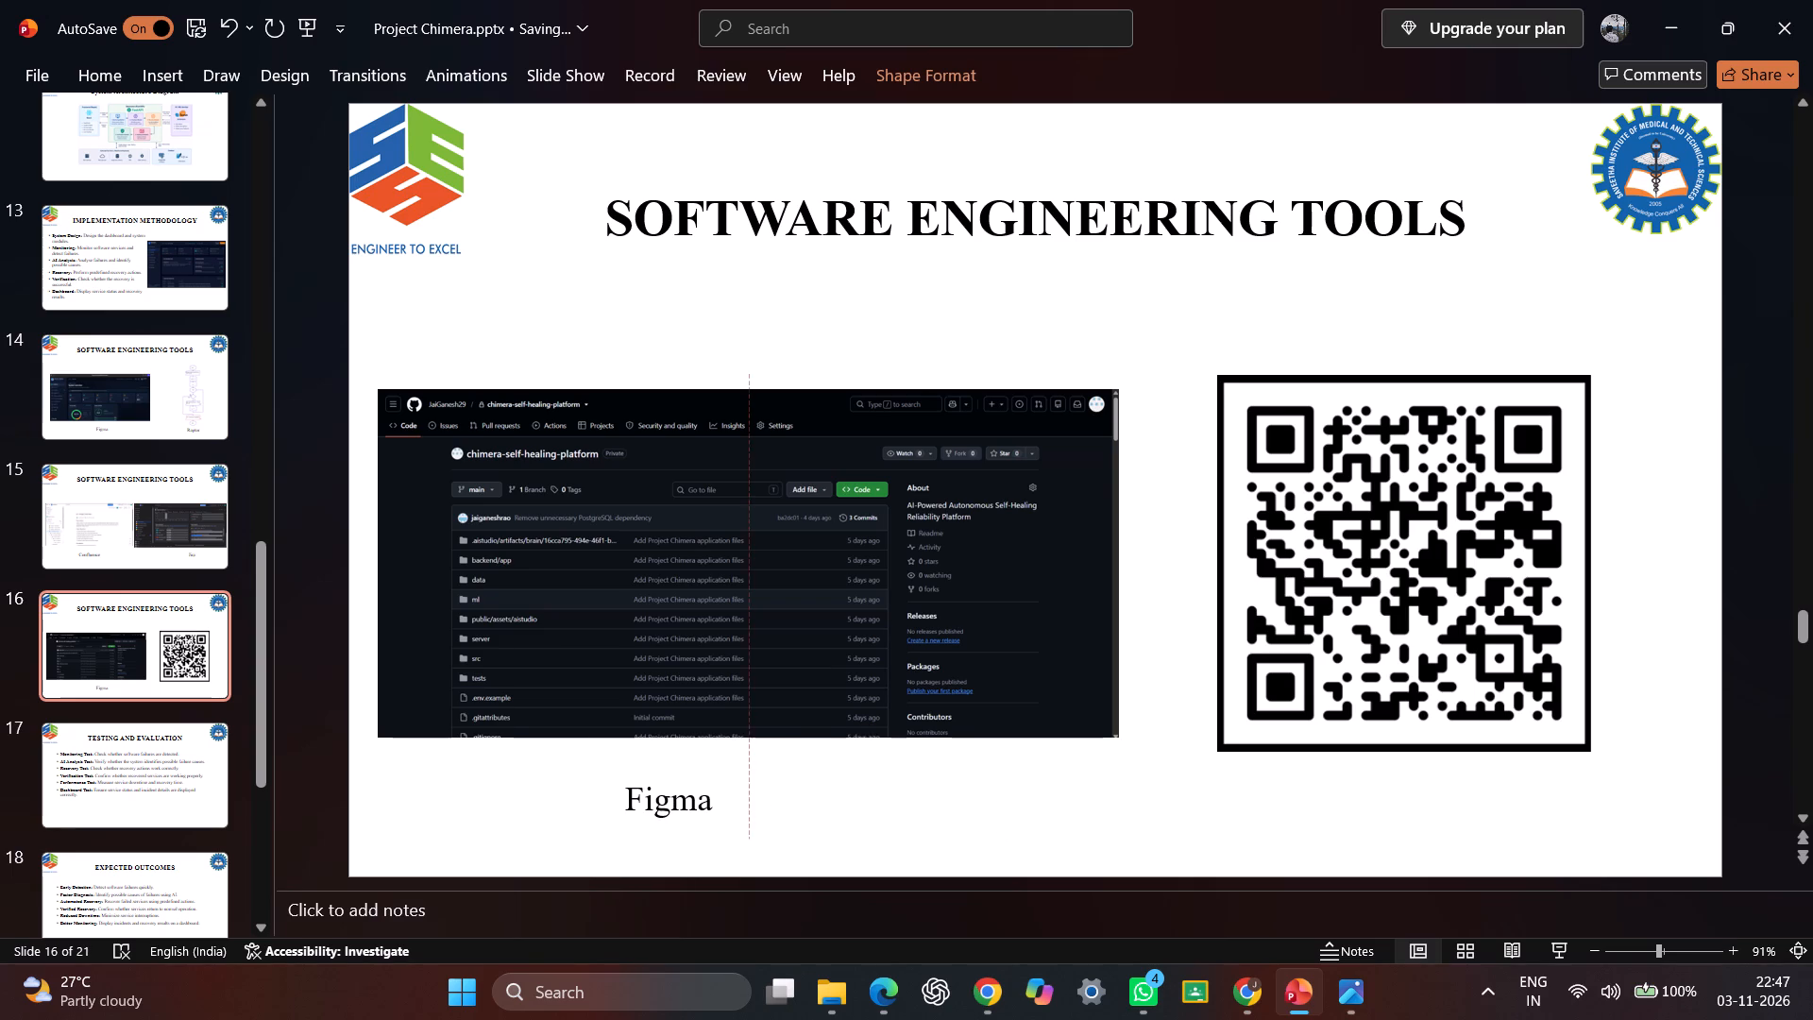
pyautogui.moveTo(725, 769); pyautogui.dragTo(728, 769)
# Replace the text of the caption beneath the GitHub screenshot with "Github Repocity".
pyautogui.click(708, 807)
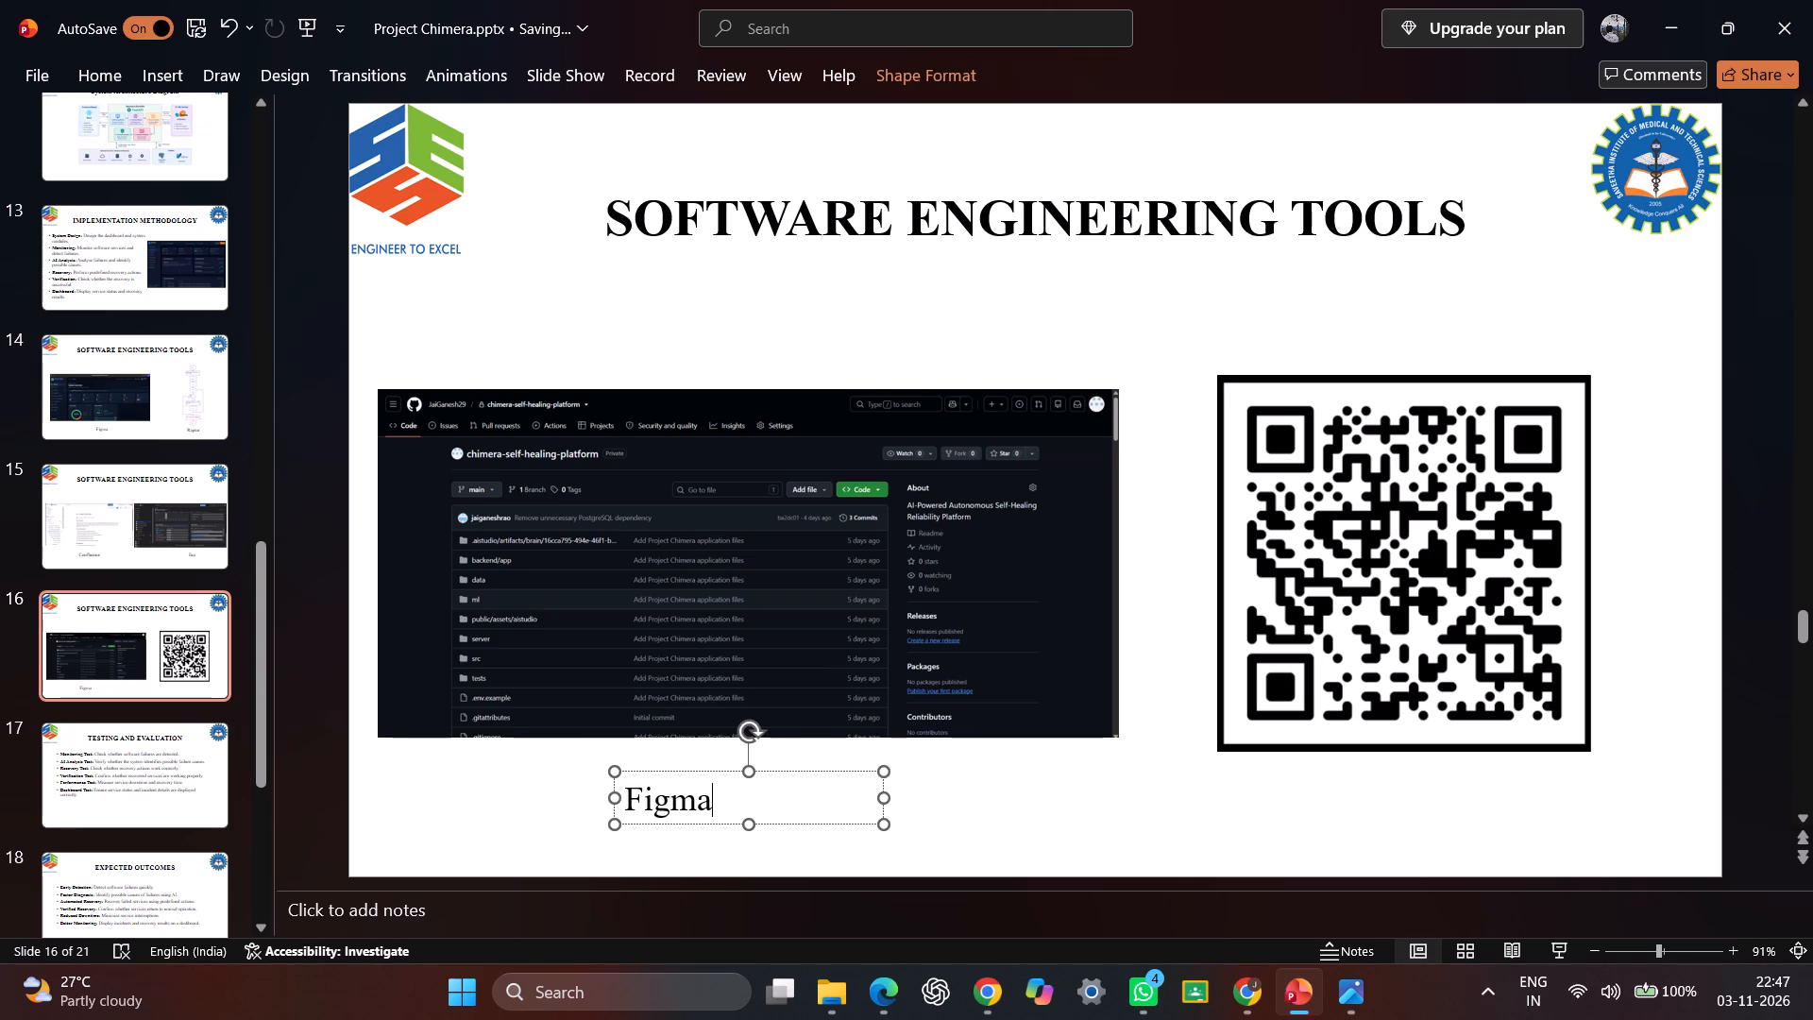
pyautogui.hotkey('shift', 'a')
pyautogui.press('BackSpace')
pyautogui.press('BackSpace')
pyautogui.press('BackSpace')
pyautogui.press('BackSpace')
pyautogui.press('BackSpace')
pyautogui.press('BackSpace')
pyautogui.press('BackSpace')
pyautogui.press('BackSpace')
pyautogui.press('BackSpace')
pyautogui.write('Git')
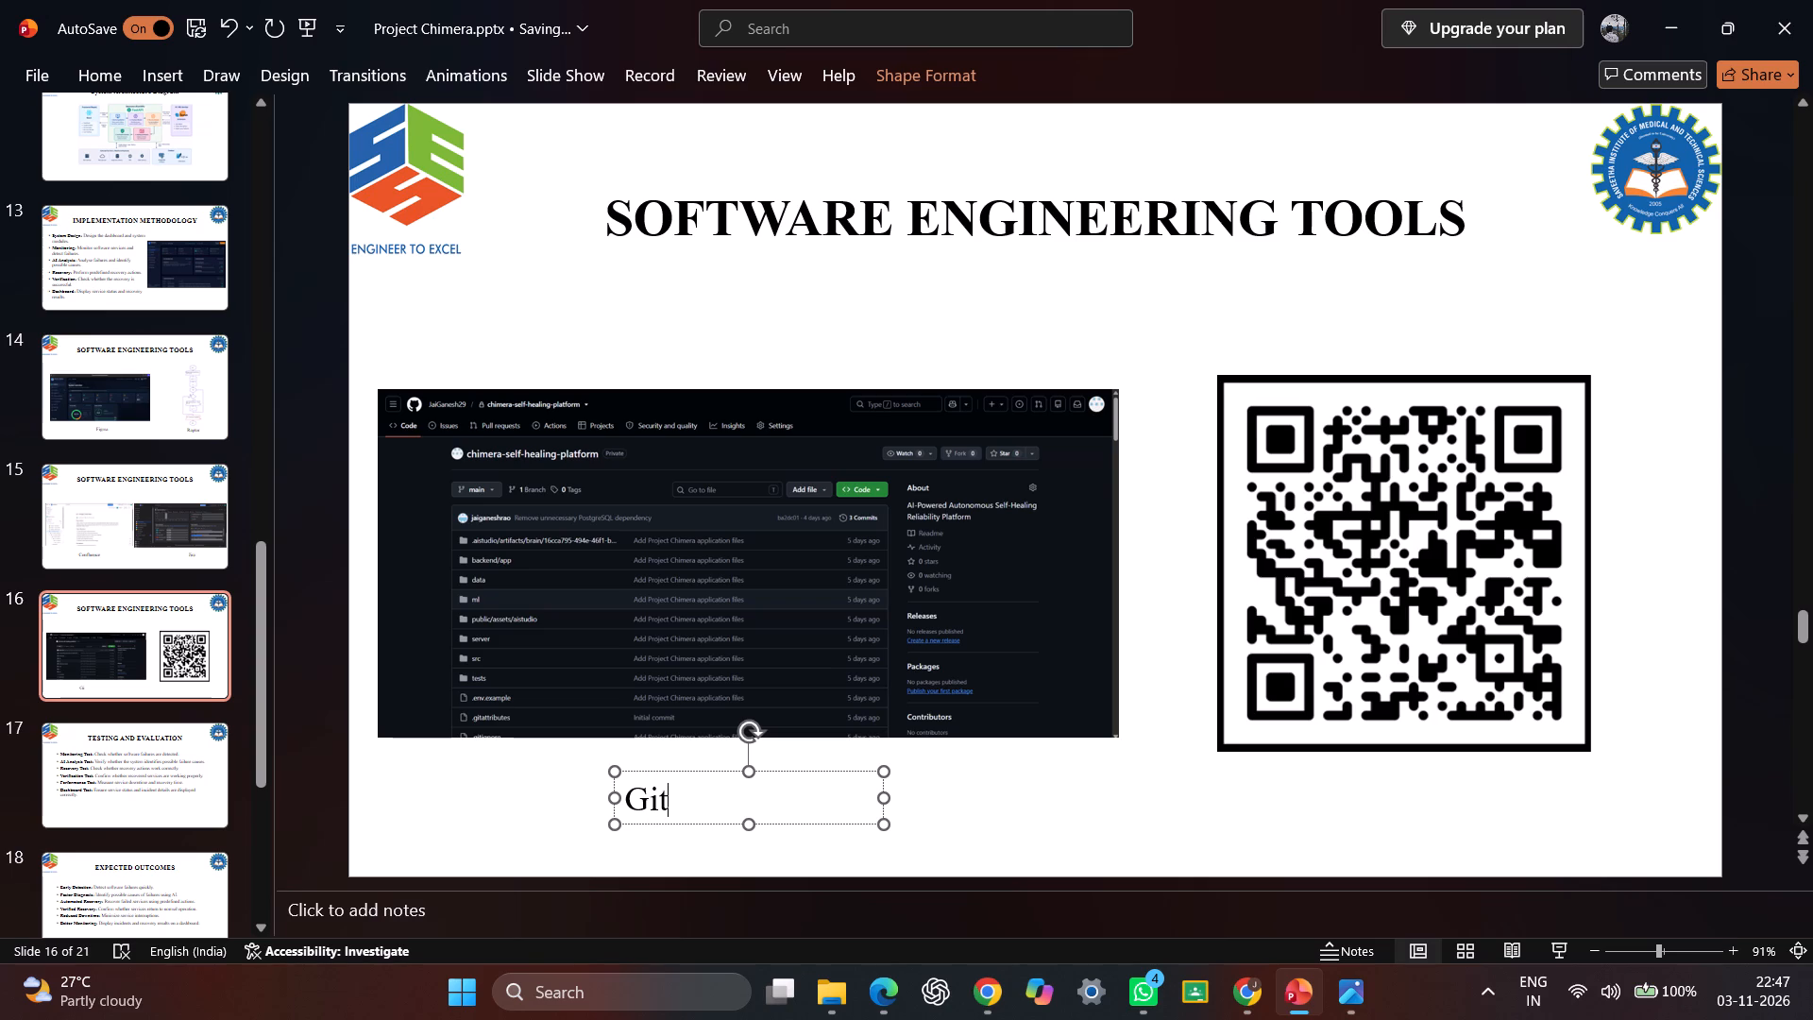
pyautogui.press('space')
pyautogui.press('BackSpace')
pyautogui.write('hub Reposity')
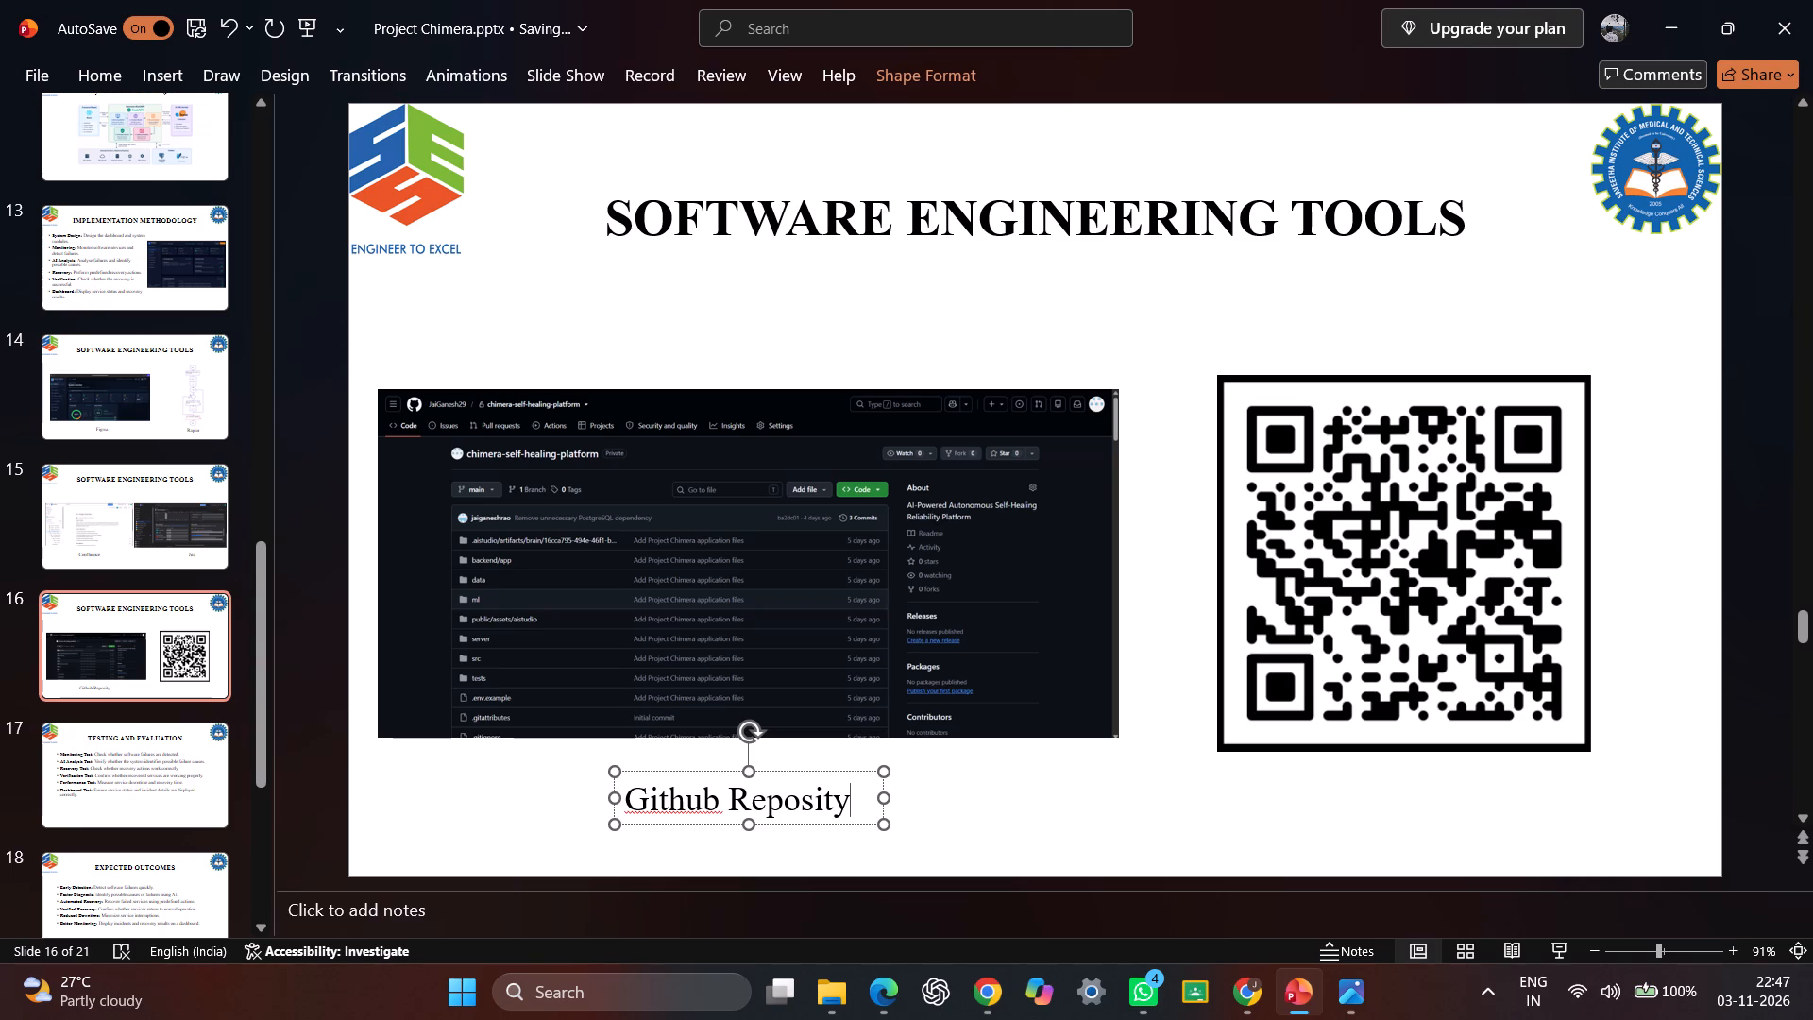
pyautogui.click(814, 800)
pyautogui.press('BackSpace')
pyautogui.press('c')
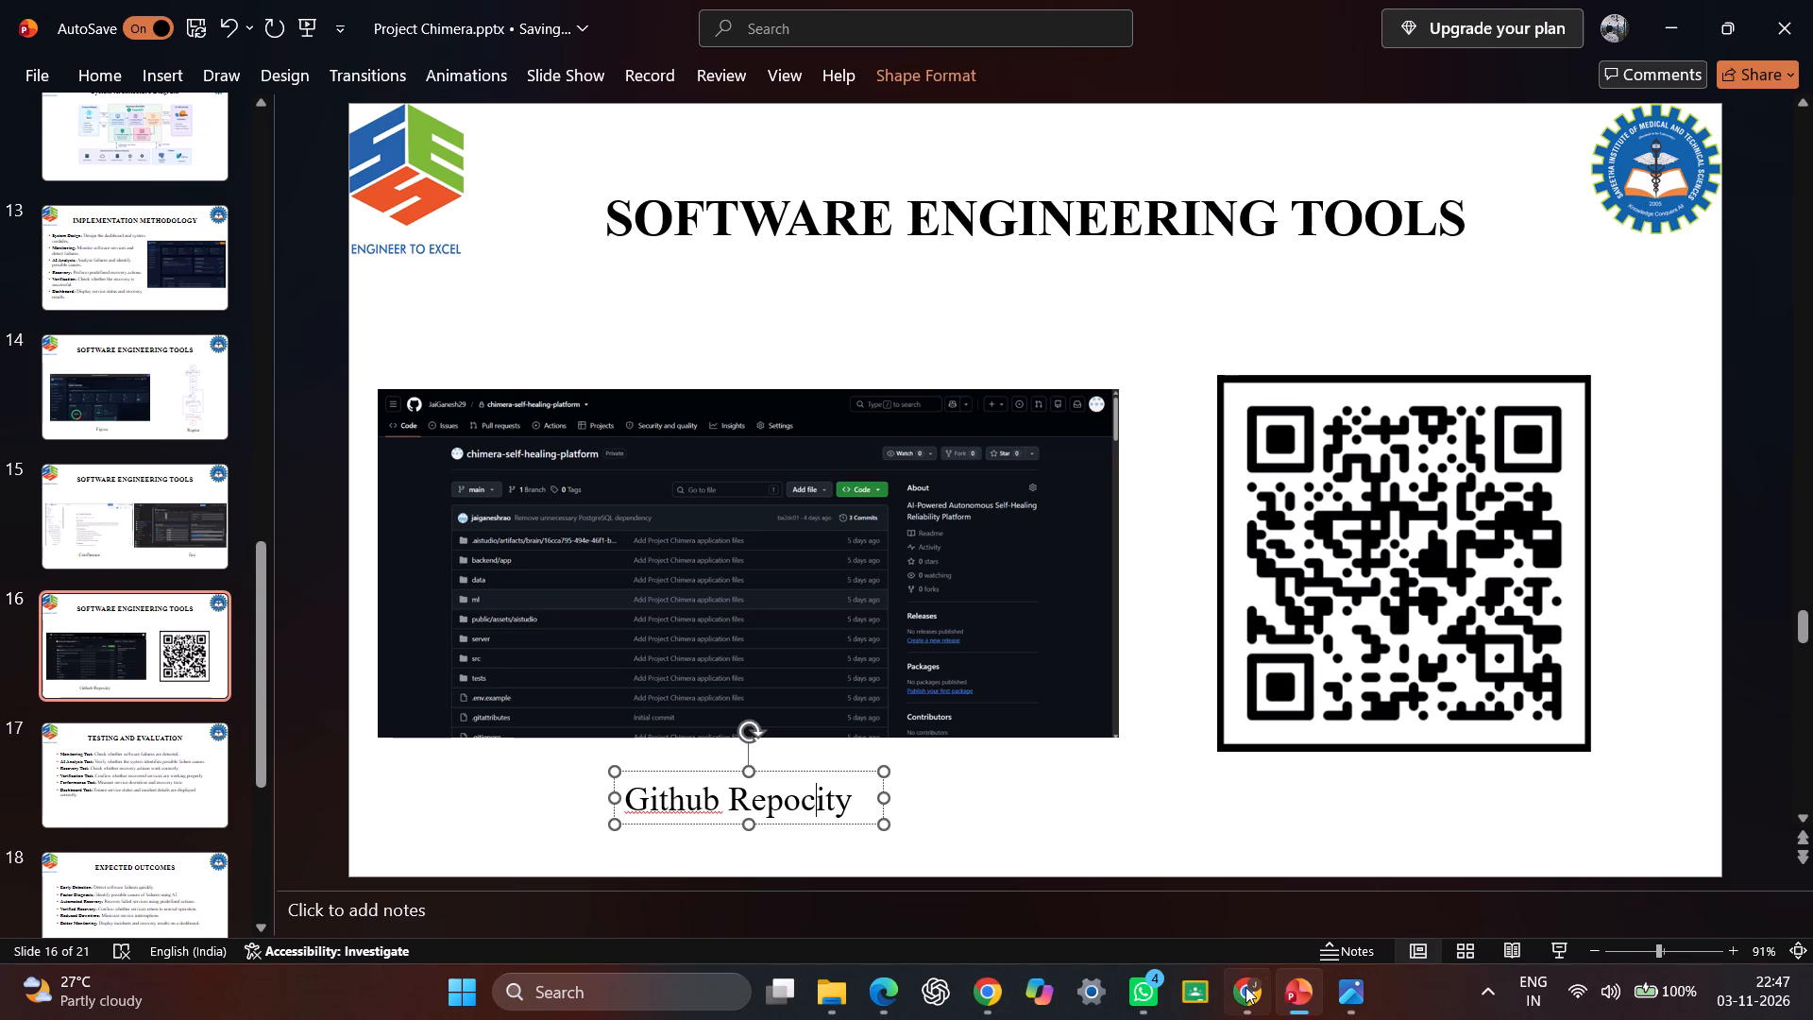
# Switch to Chrome and examine the GitHub project page and its navigation for the spelling of "repository".
pyautogui.click(1245, 987)
pyautogui.click(1049, 27)
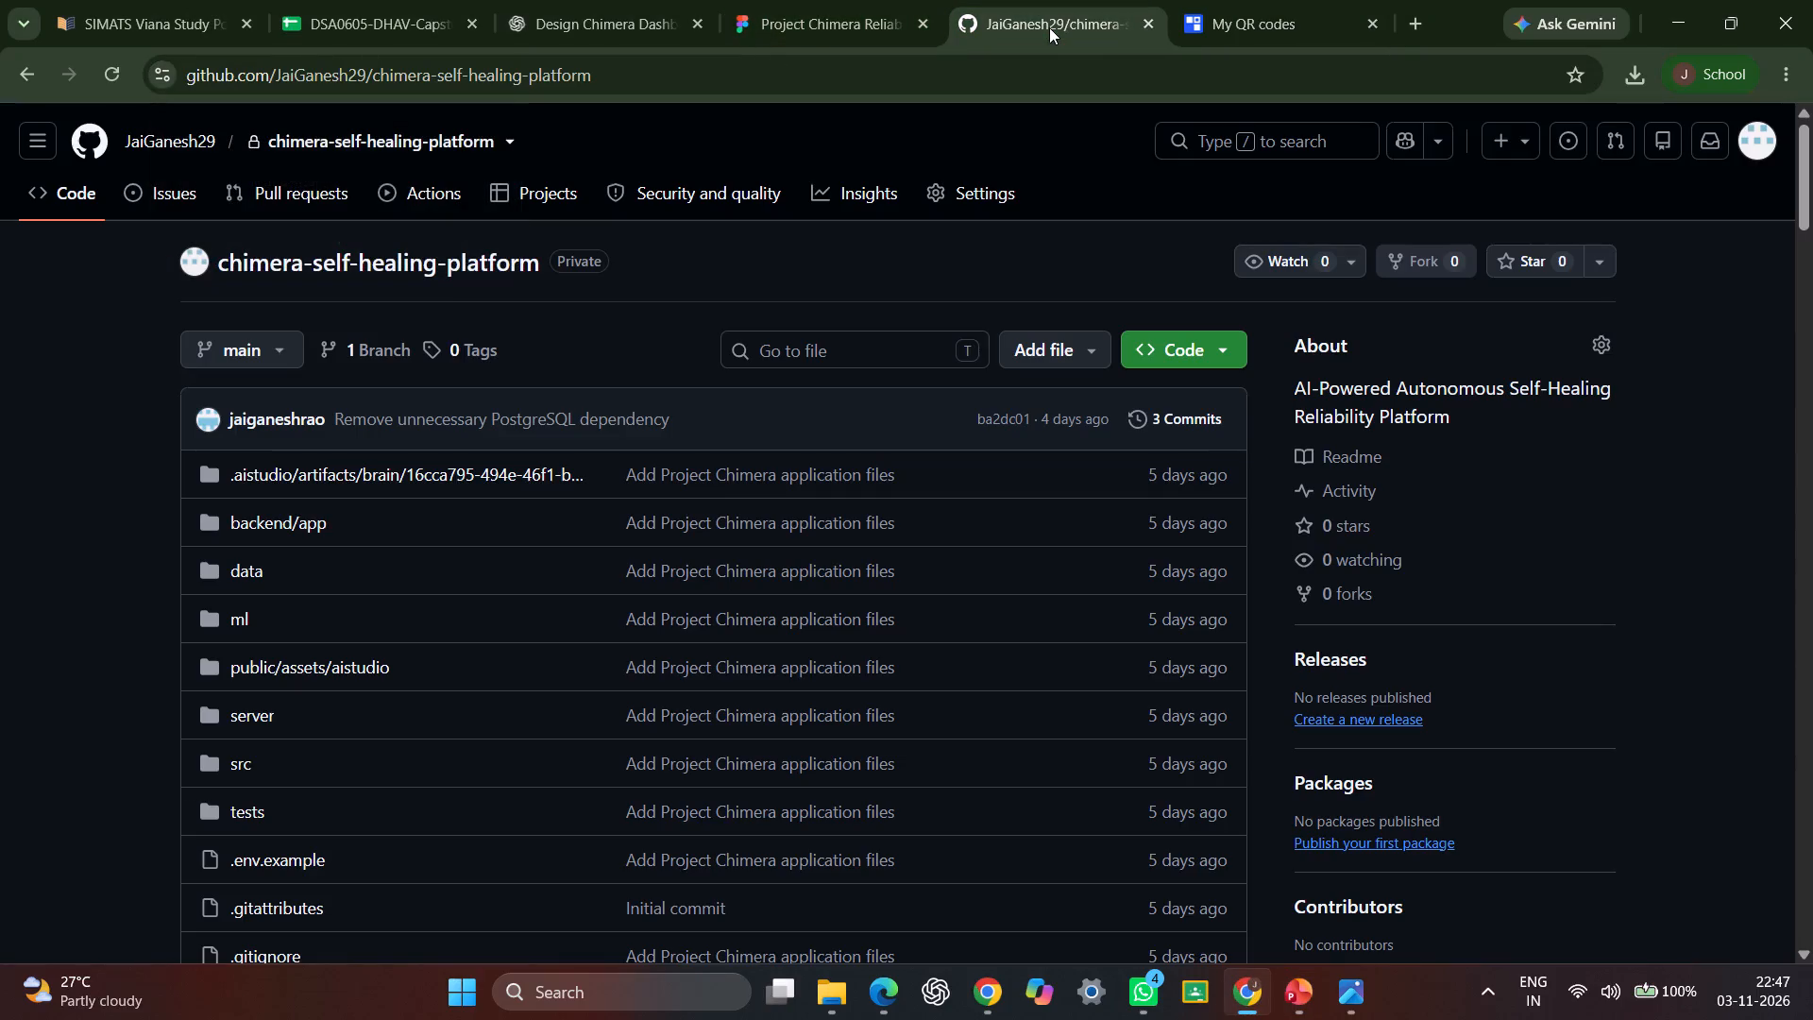
pyautogui.scroll(2, 777, 265)
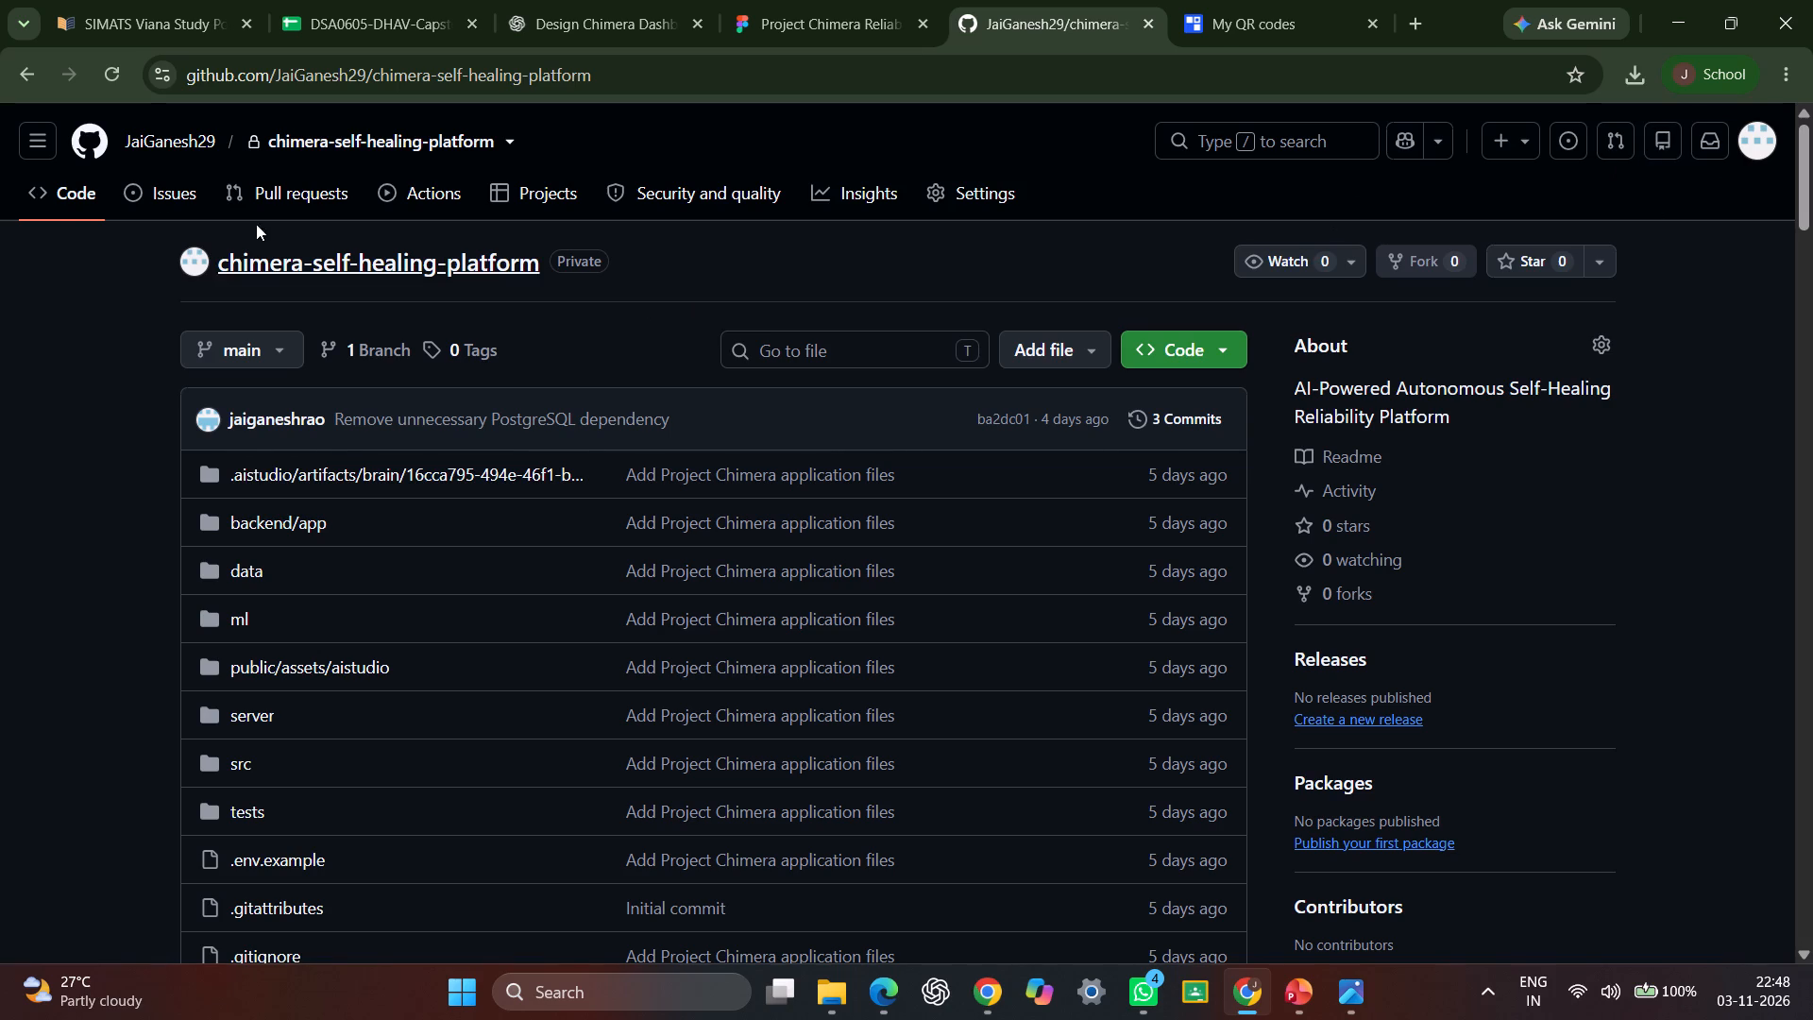
pyautogui.click(29, 138)
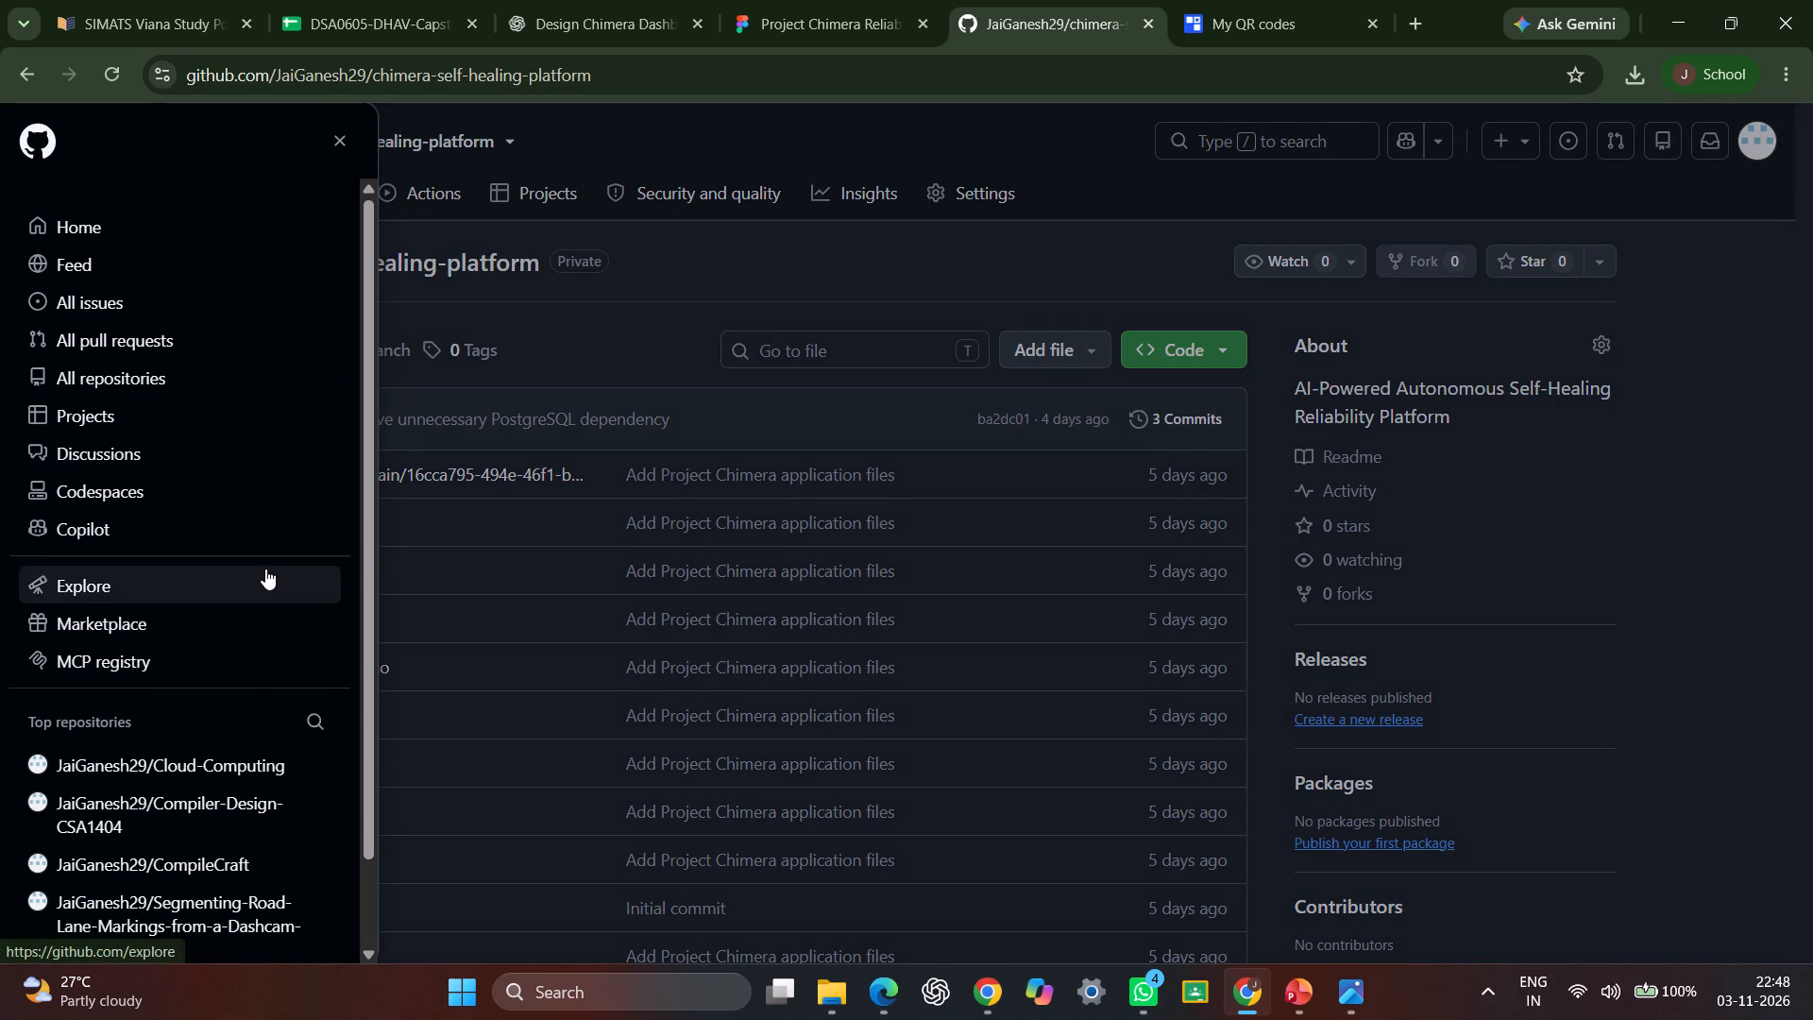
pyautogui.scroll(-1, 236, 667)
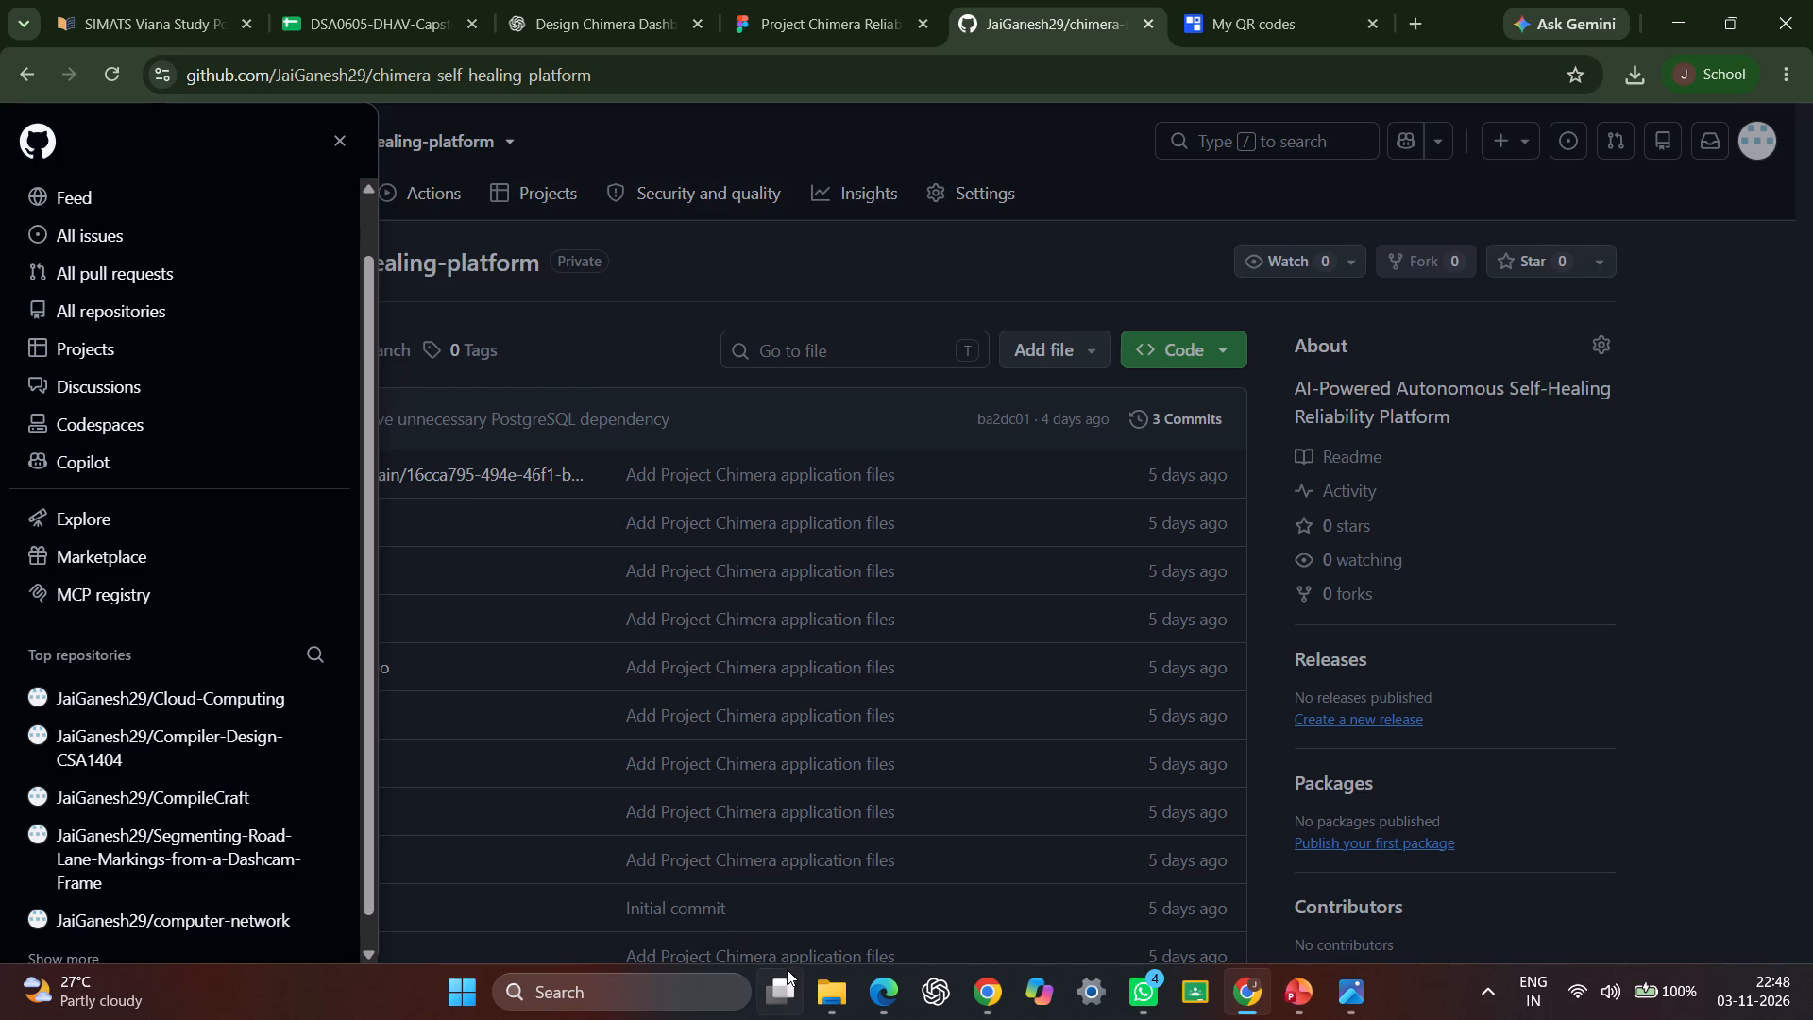
# Search the web for "github repository" in a new browser tab and copy the phrase from the search query.
pyautogui.click(1409, 17)
pyautogui.click(939, 426)
pyautogui.write('git')
pyautogui.write('hub')
pyautogui.press('space')
pyautogui.write('re')
pyautogui.press('Return')
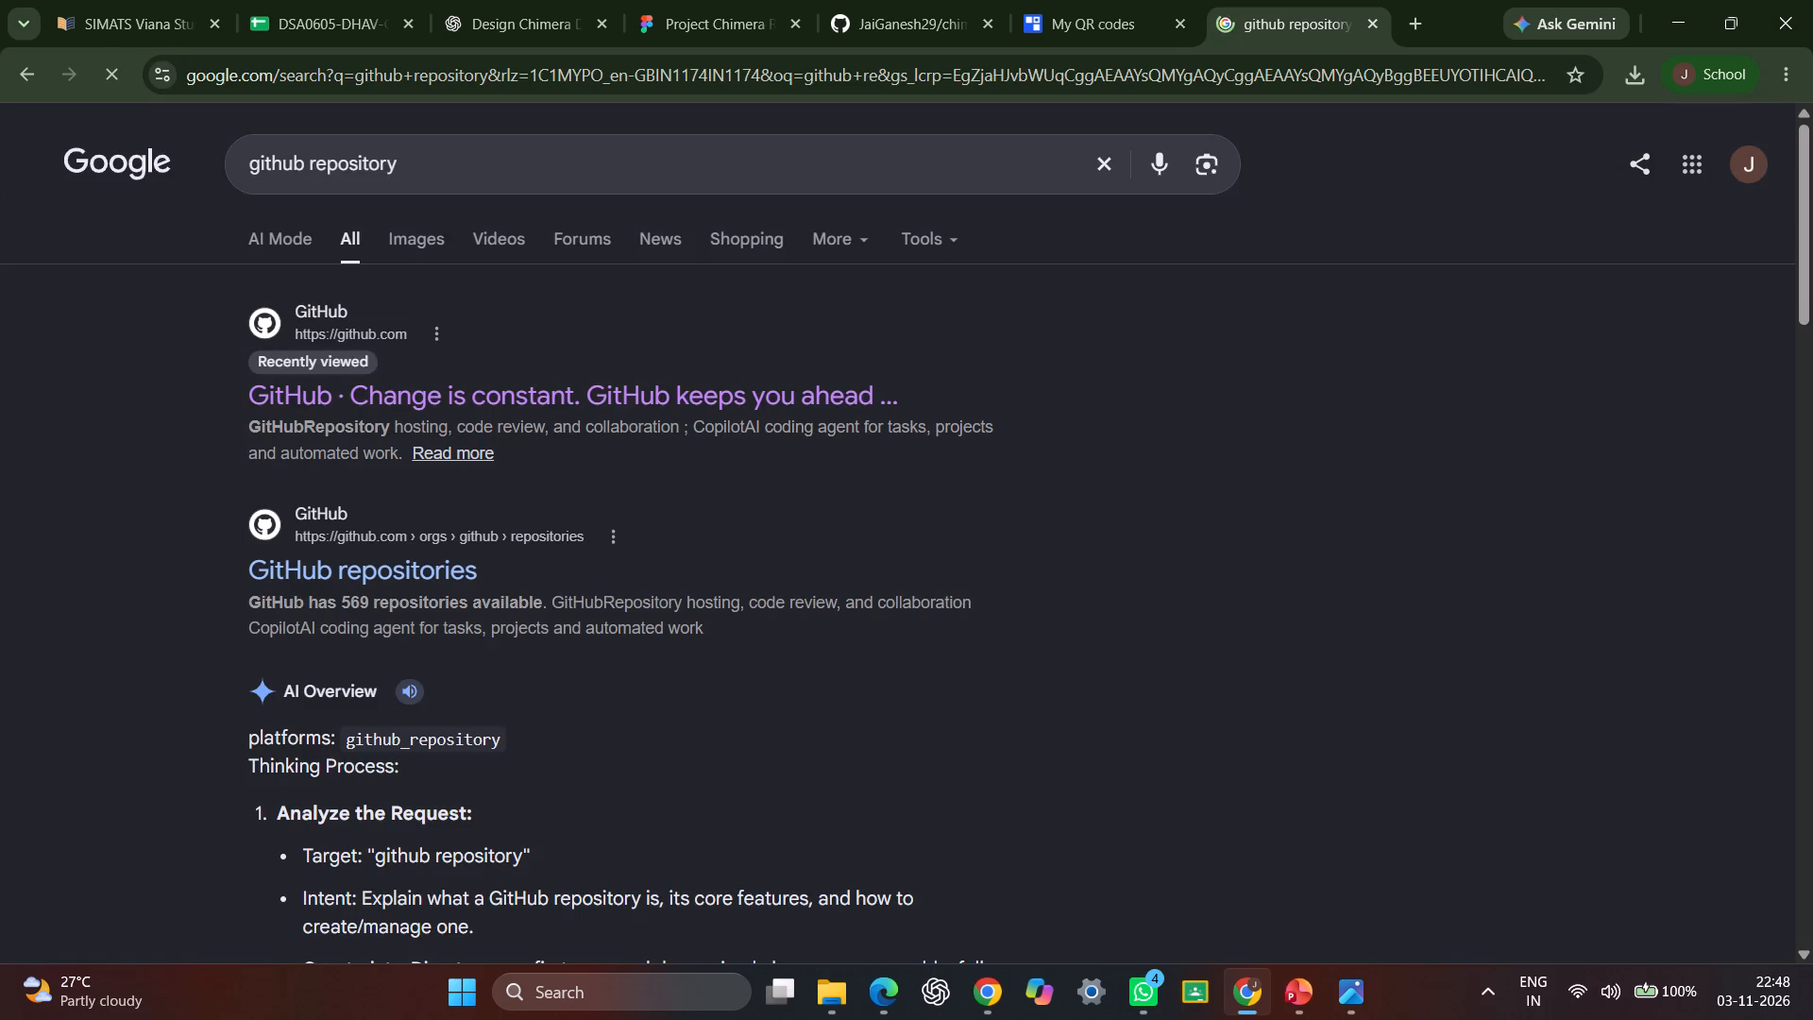
pyautogui.moveTo(424, 158); pyautogui.dragTo(263, 143)
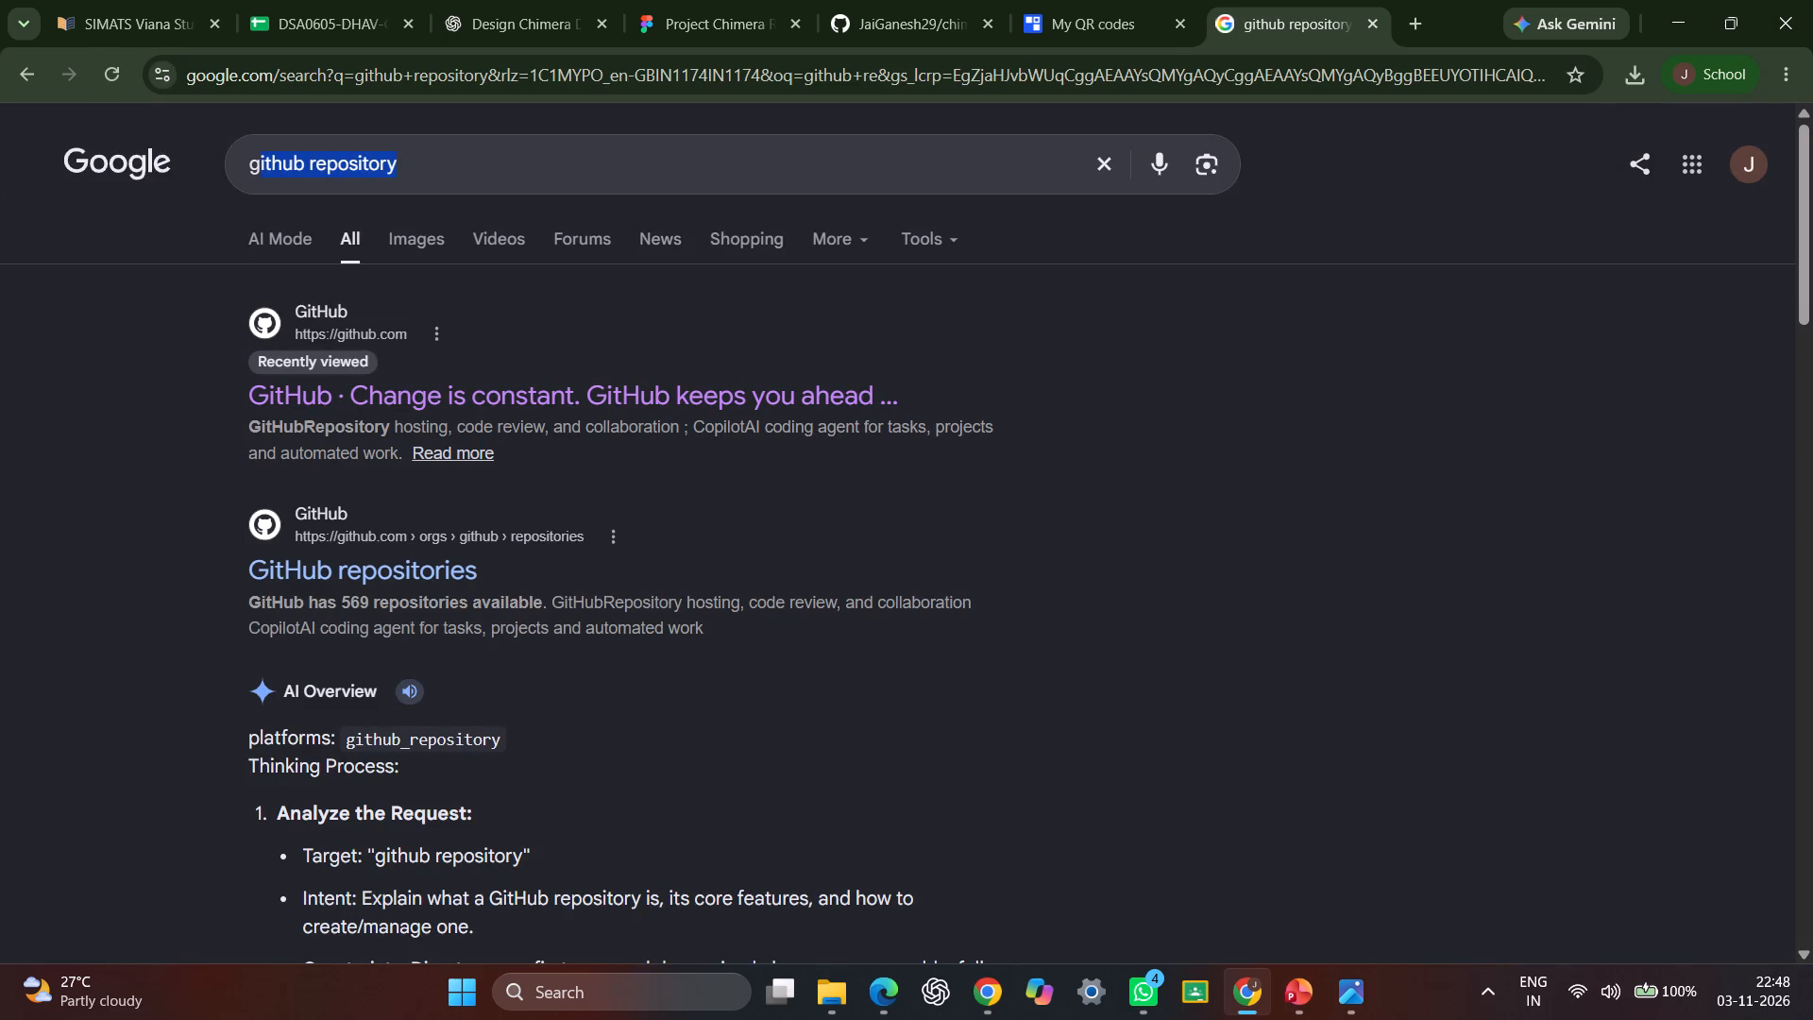
pyautogui.moveTo(263, 143); pyautogui.dragTo(252, 142)
pyautogui.hotkey('ctrl', 'c')
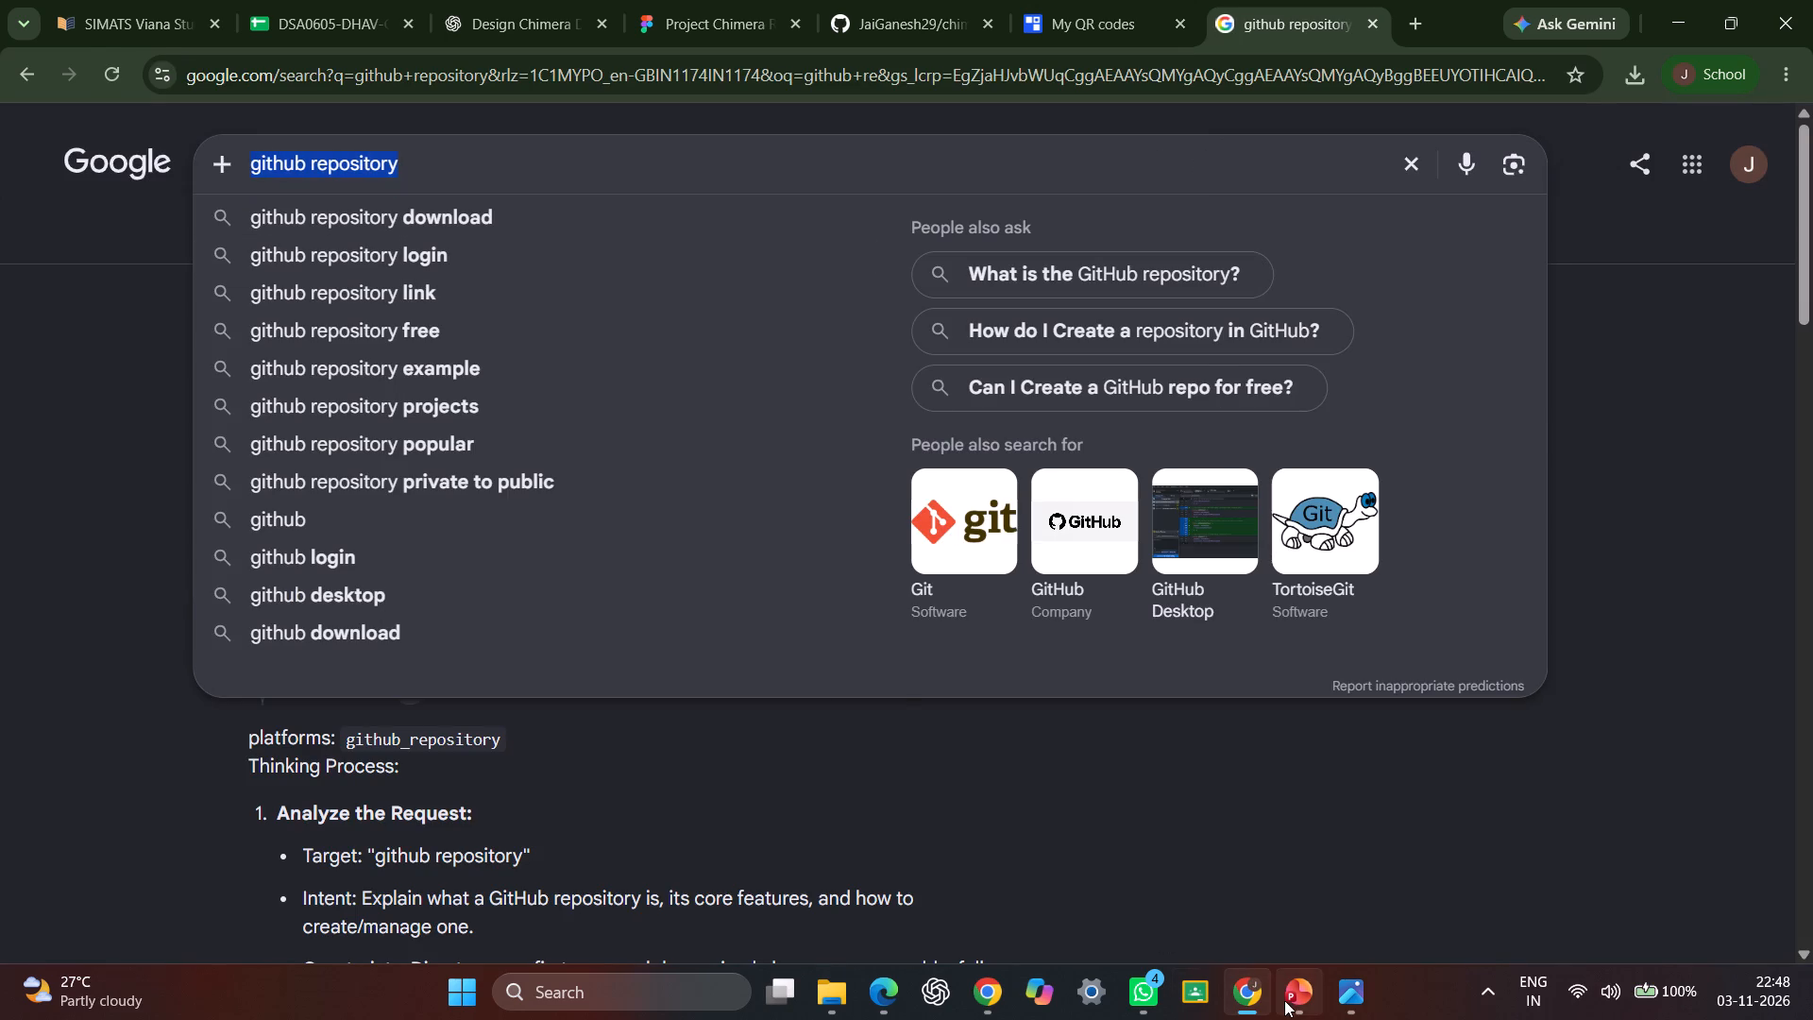
# Return to PowerPoint, replace the GitHub caption text with the copied phrase, and capitalise it as "Github Repository".
pyautogui.click(1284, 1000)
pyautogui.moveTo(849, 803); pyautogui.dragTo(650, 787)
pyautogui.press('BackSpace')
pyautogui.hotkey('ctrl', 'v')
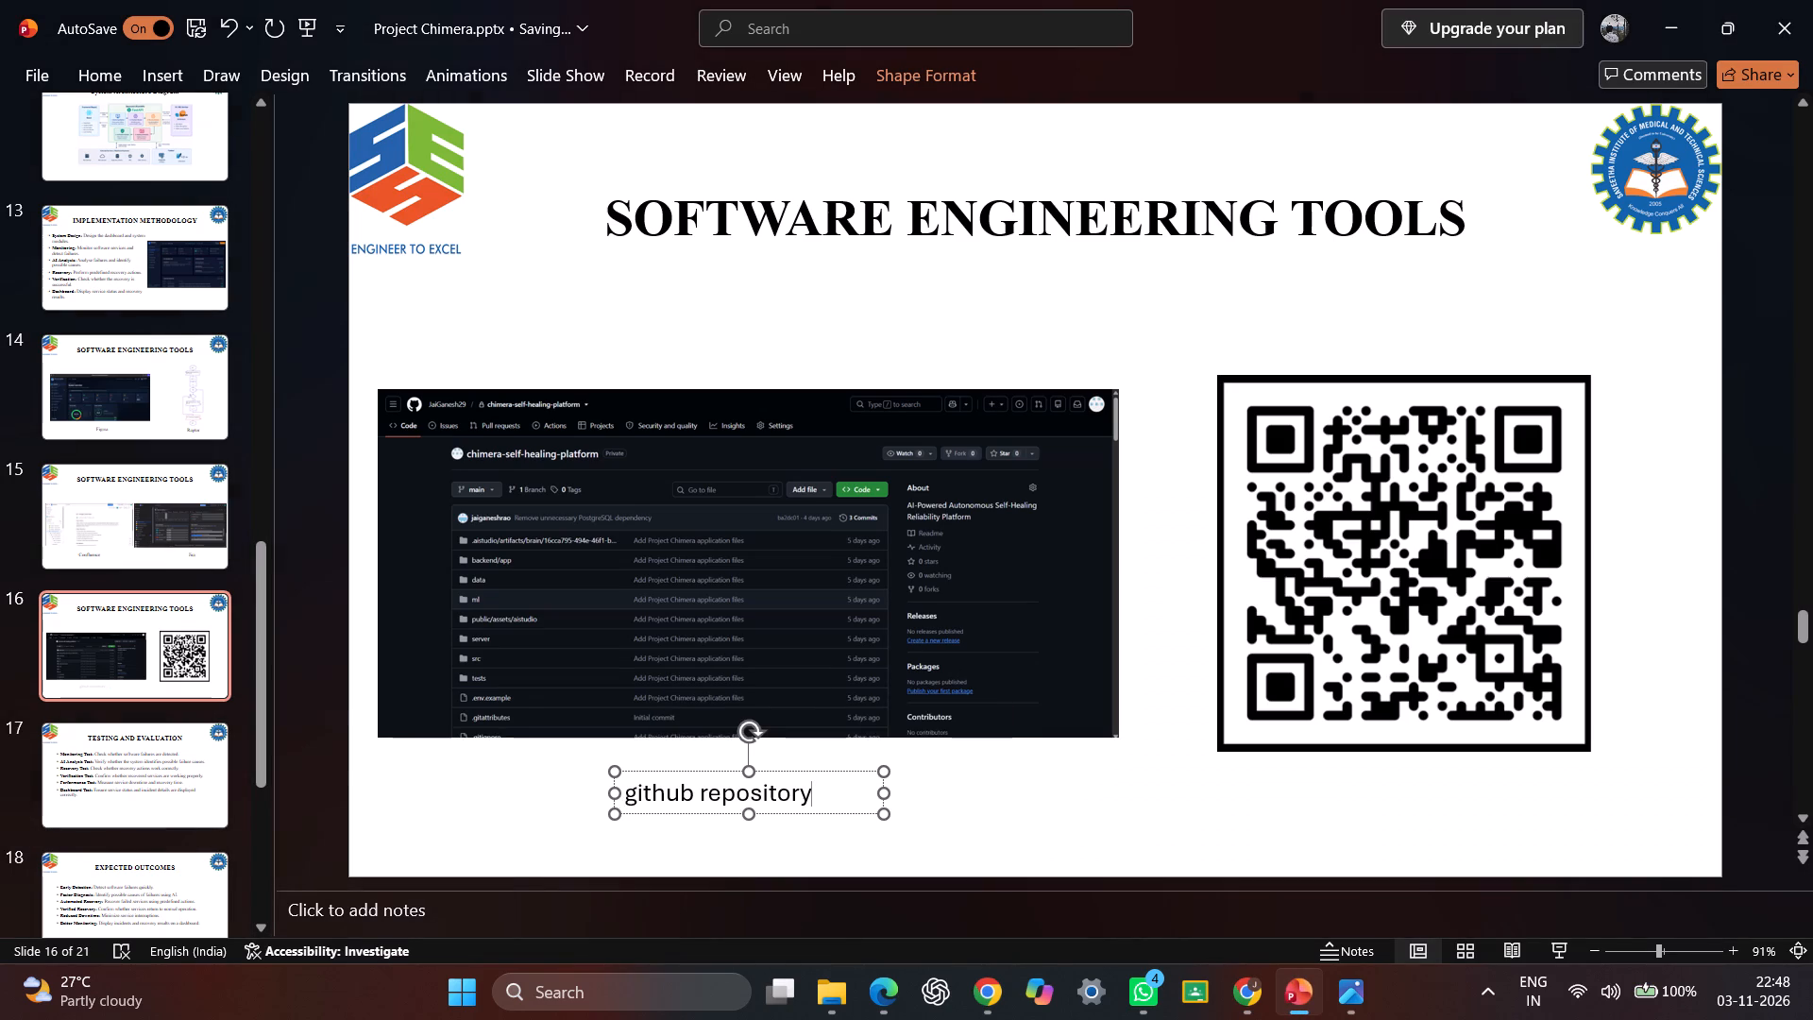
pyautogui.click(635, 795)
pyautogui.press('BackSpace')
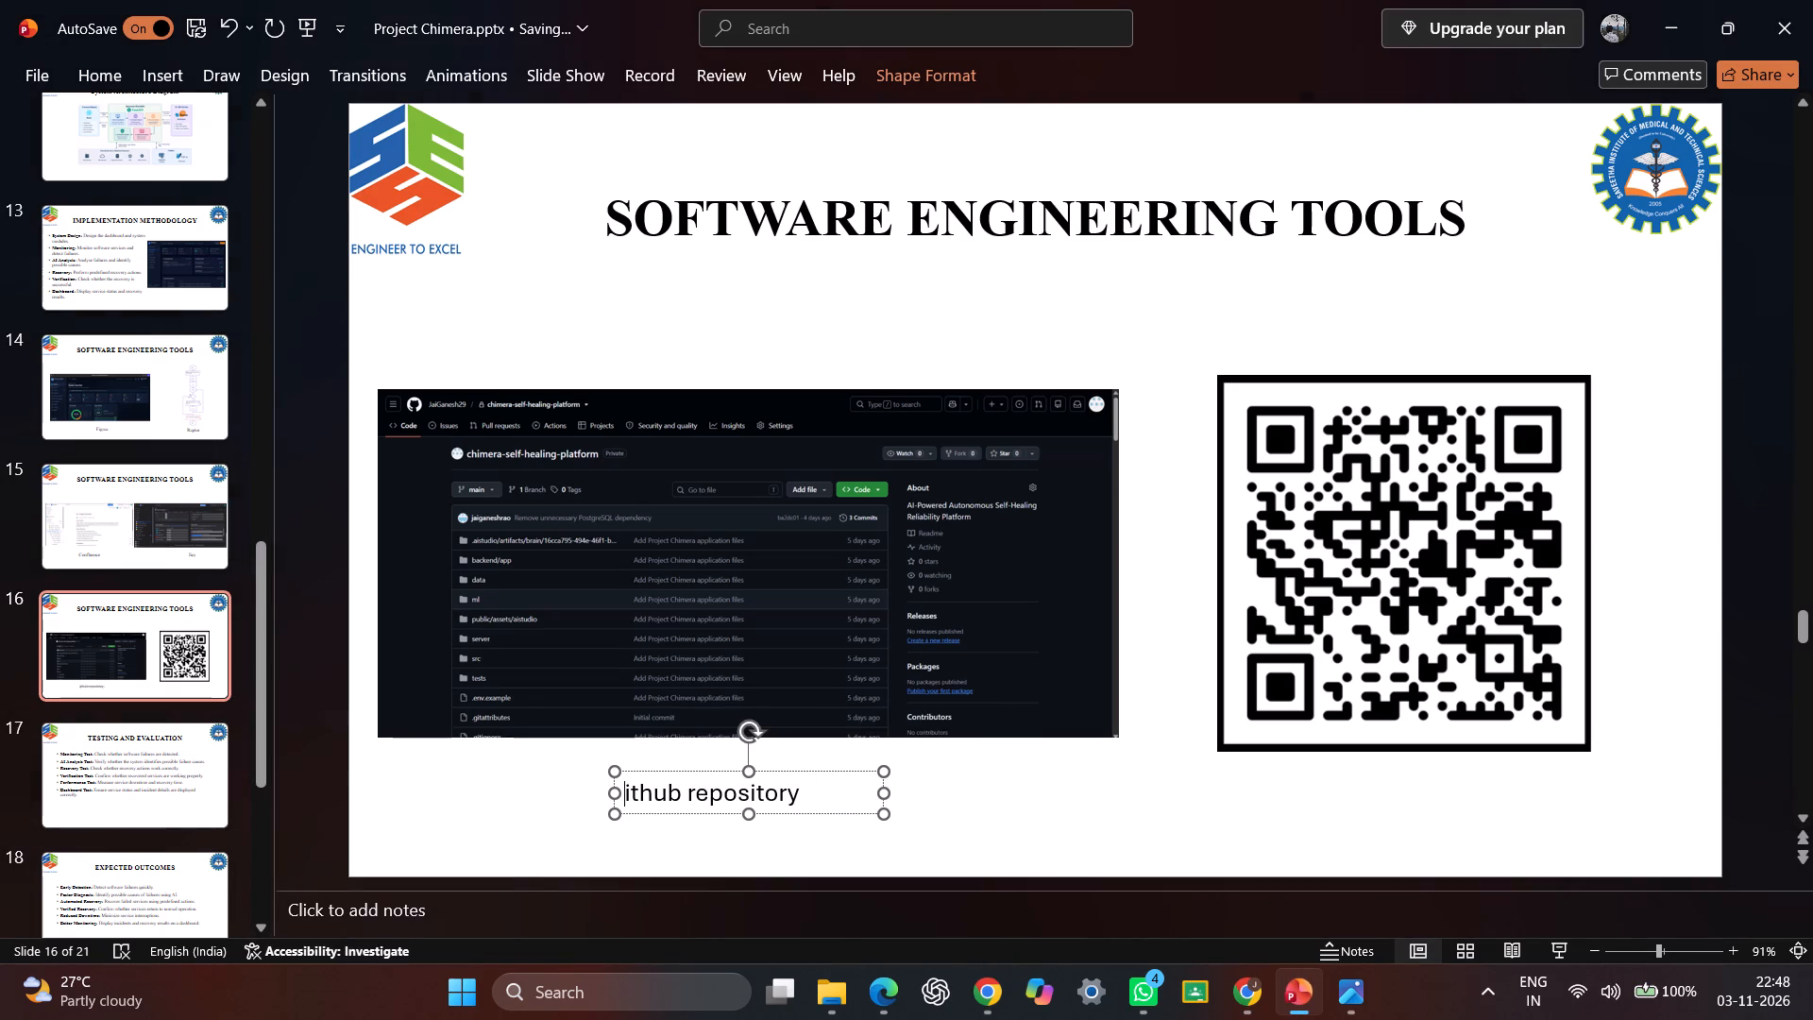
pyautogui.hotkey('shift', 'g')
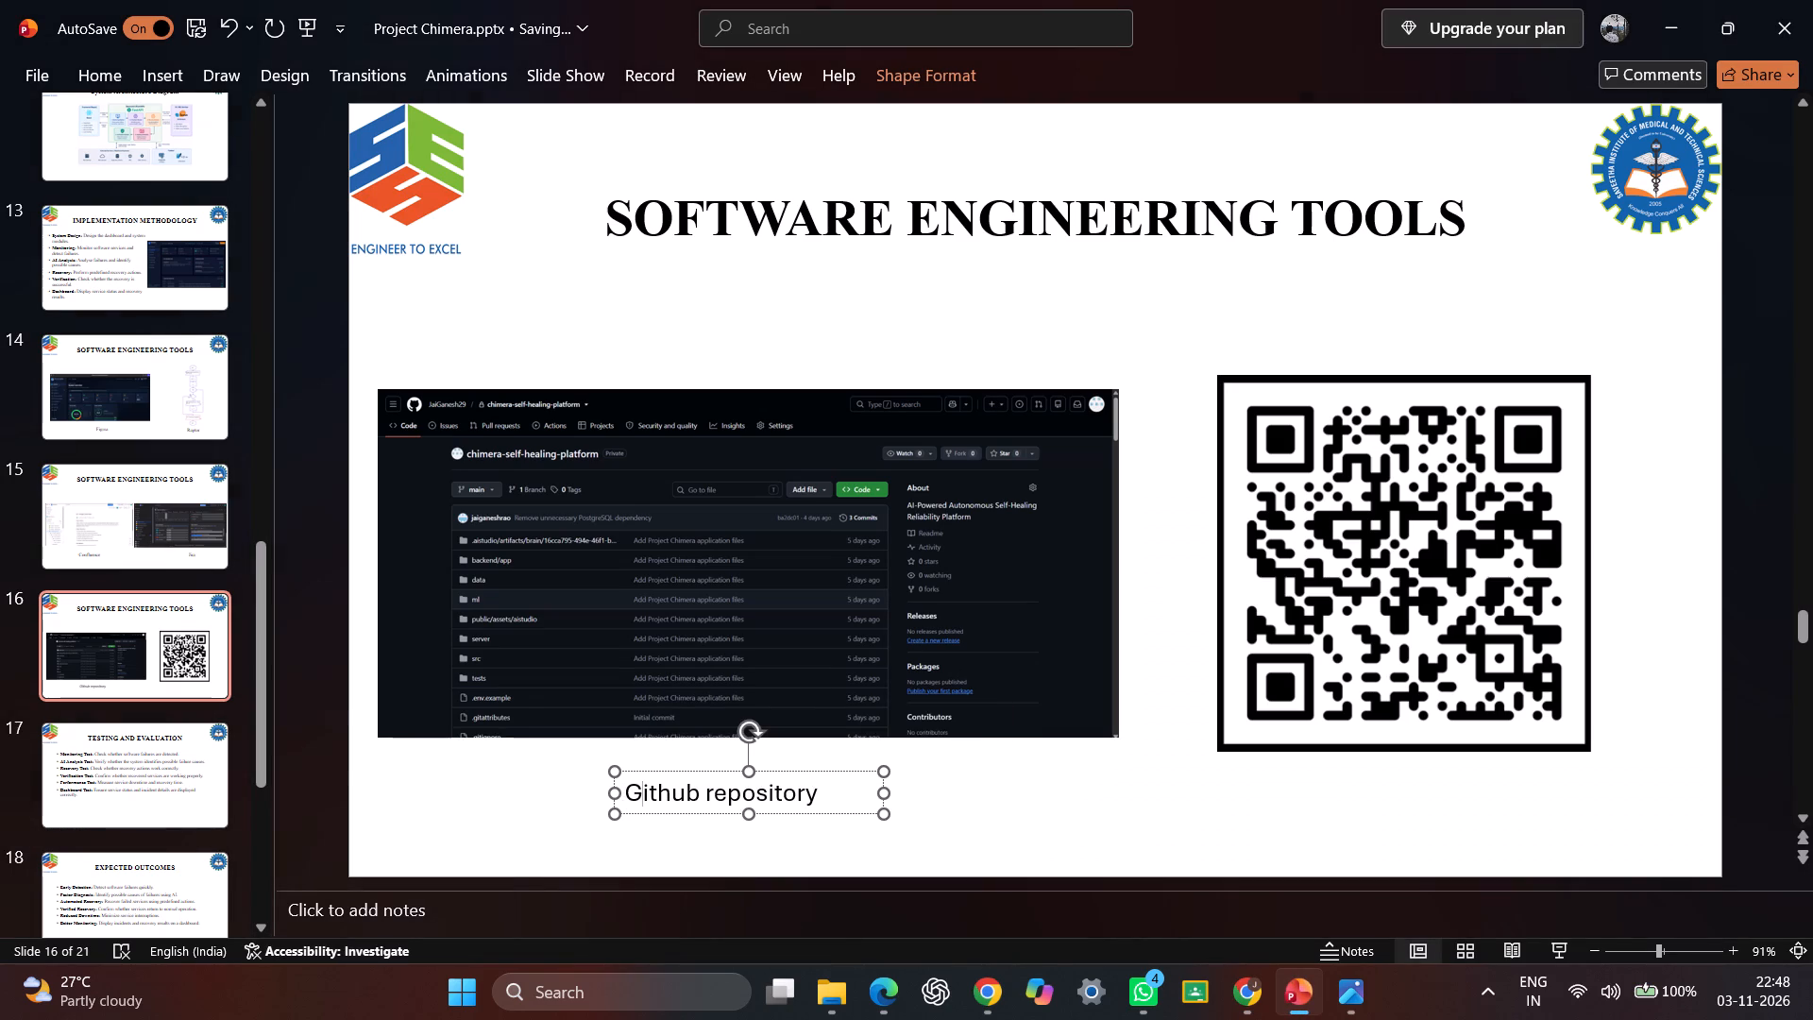
pyautogui.click(717, 797)
pyautogui.press('BackSpace')
pyautogui.hotkey('shift', 'r')
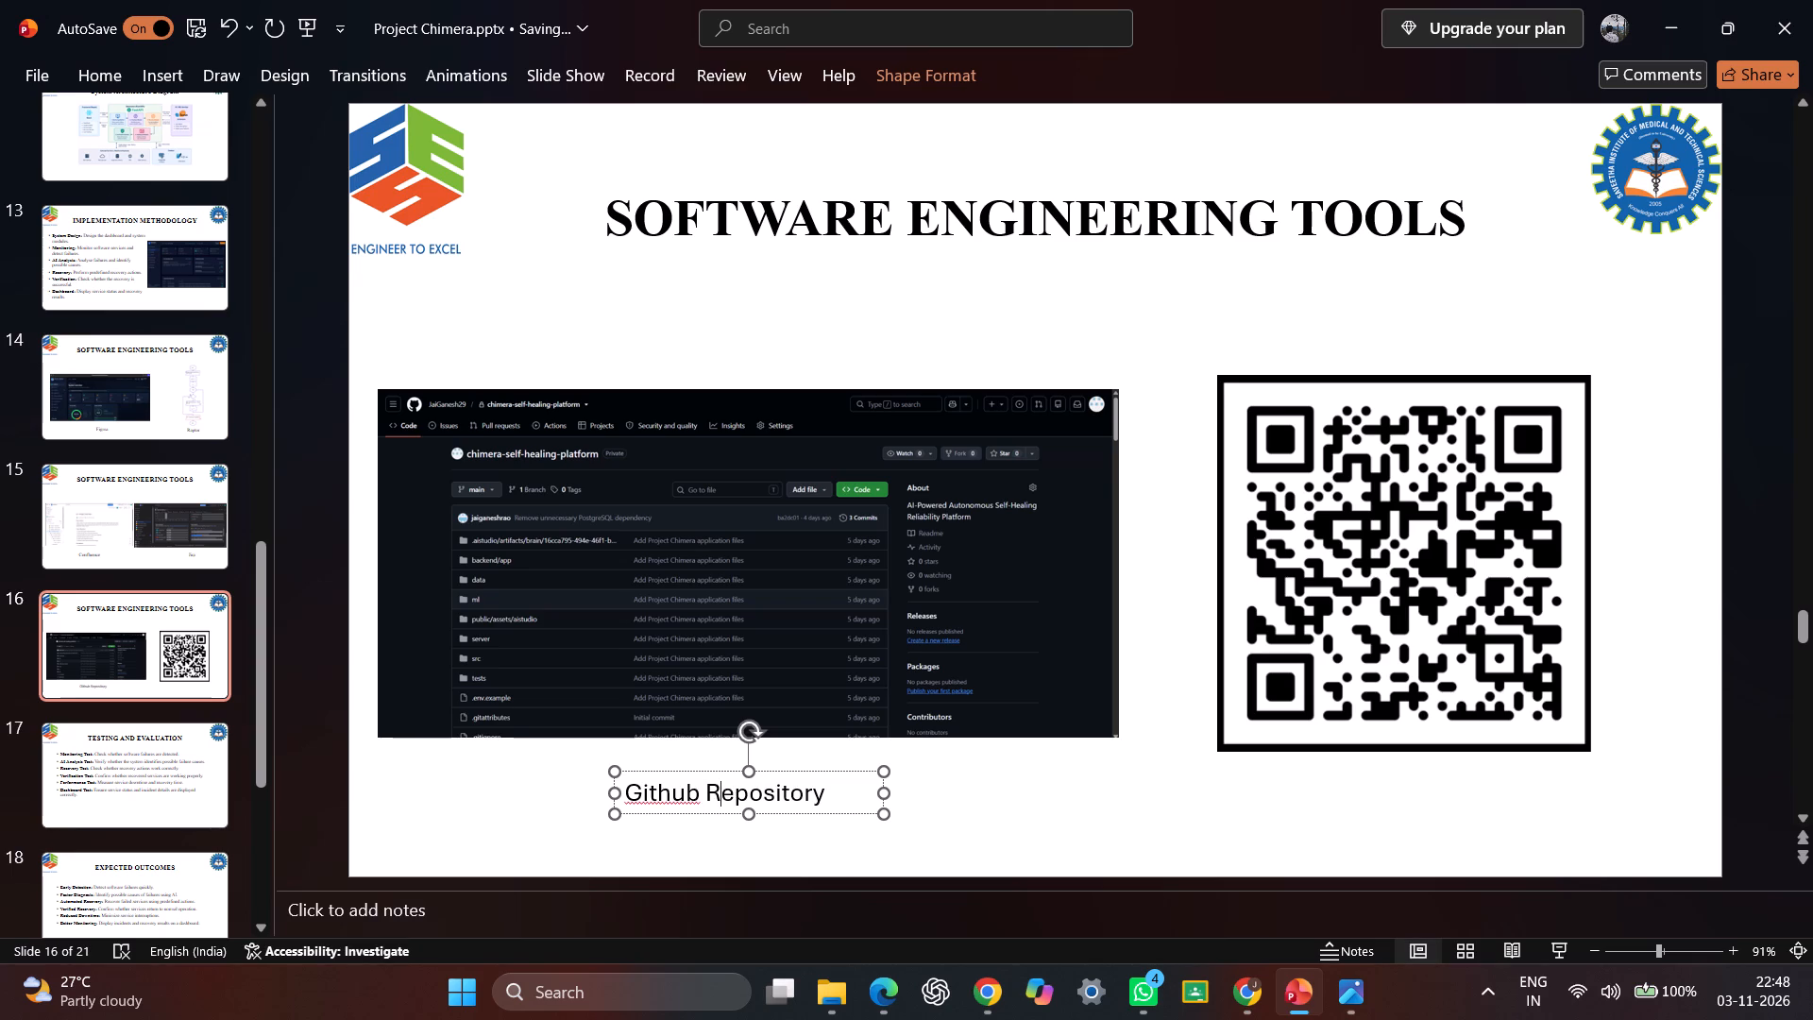
# Format the "Github Repository" caption in Times New Roman at size 24.
pyautogui.moveTo(822, 794); pyautogui.dragTo(646, 788)
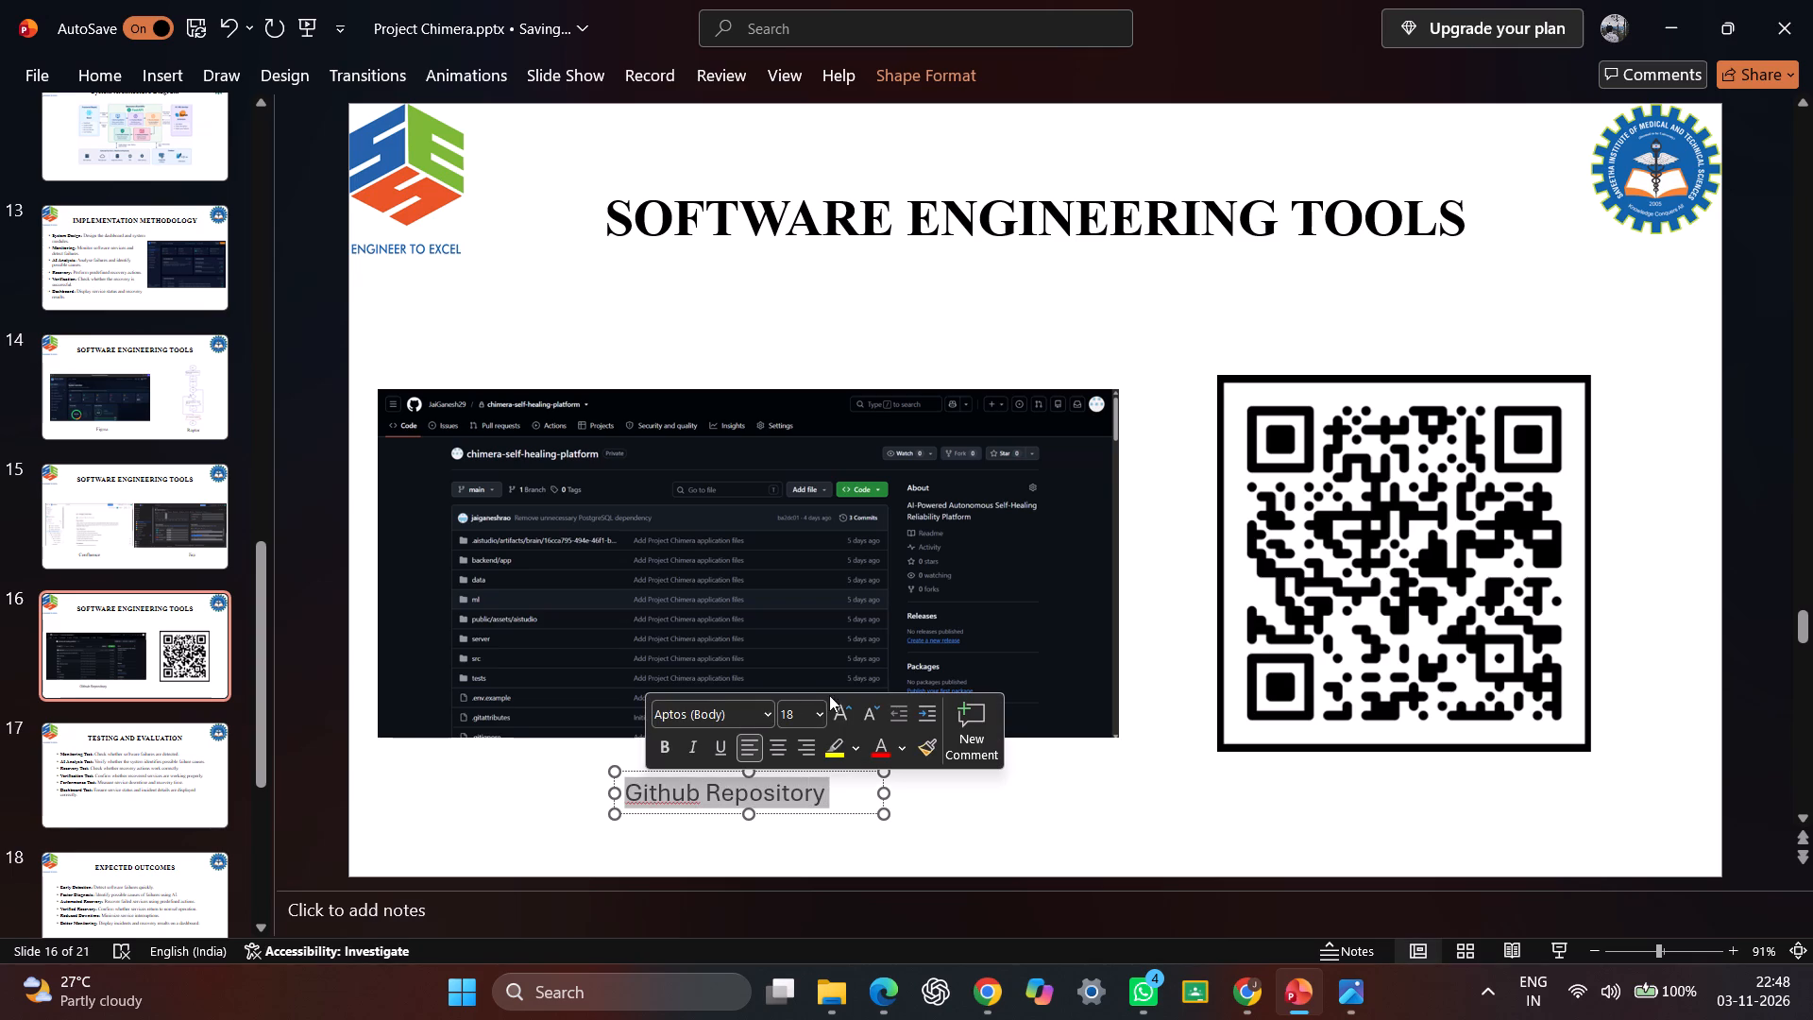
pyautogui.click(826, 705)
pyautogui.click(801, 397)
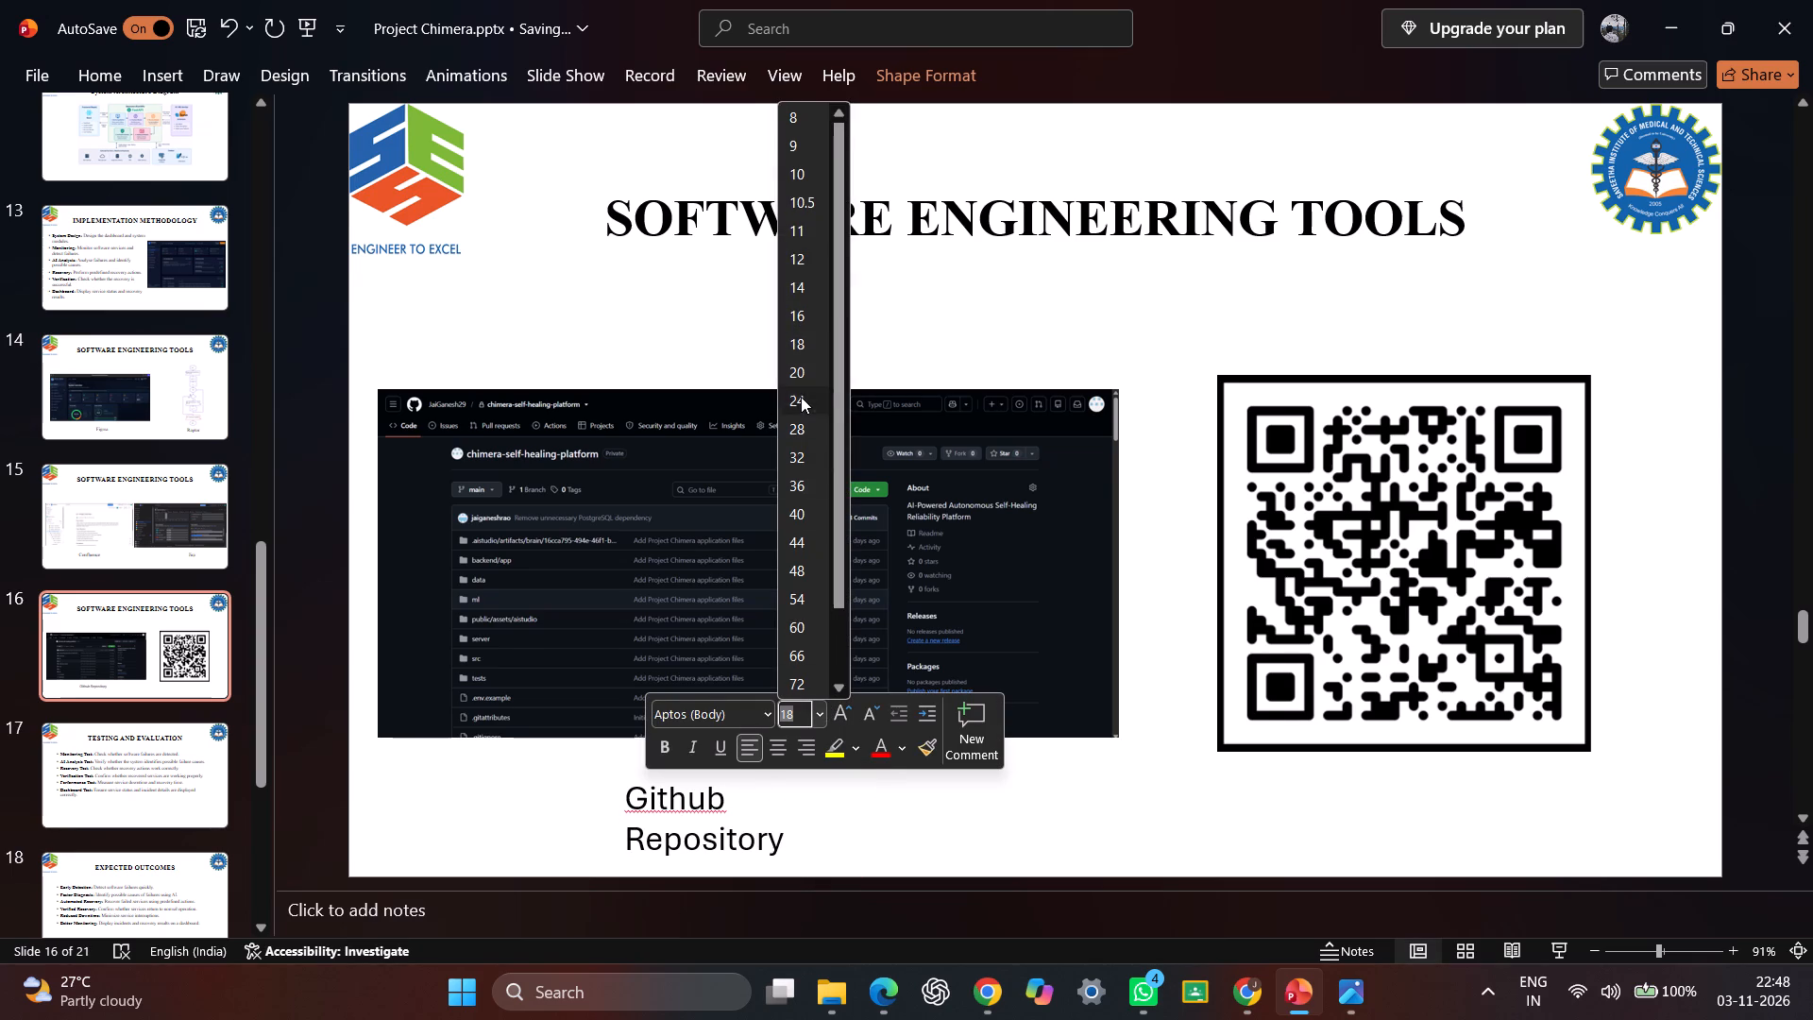
pyautogui.click(760, 712)
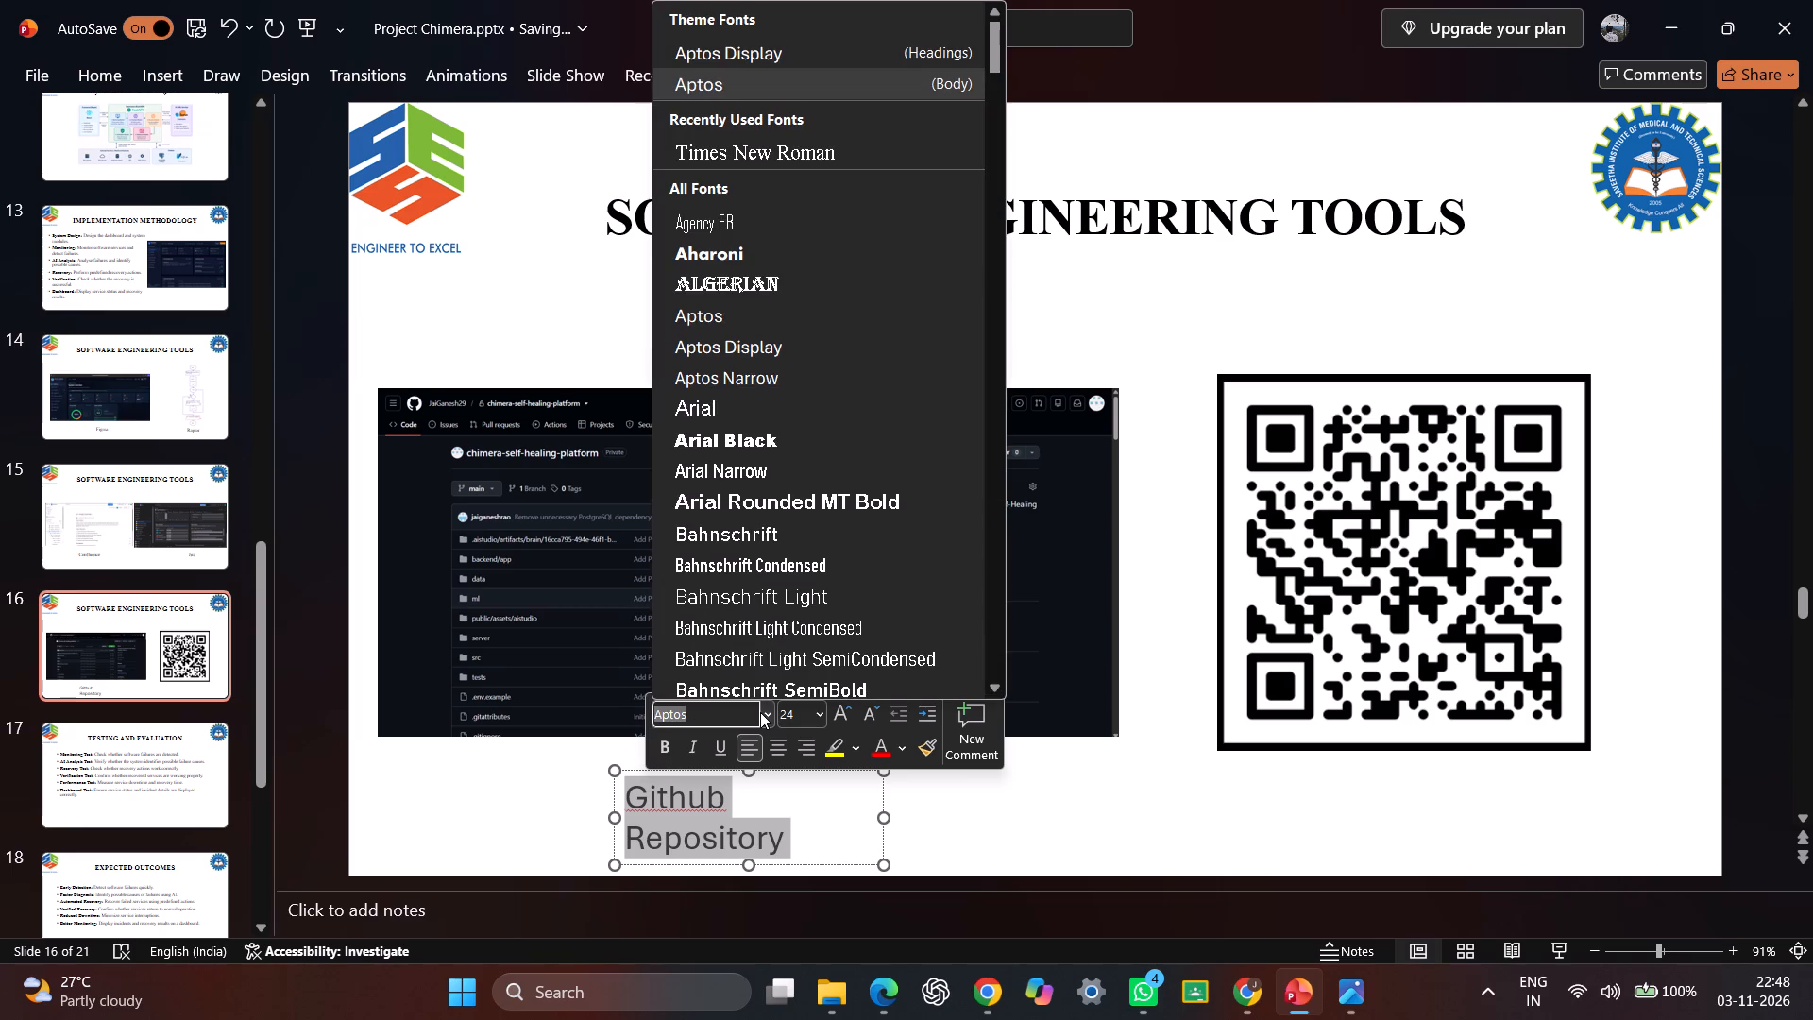
pyautogui.click(843, 158)
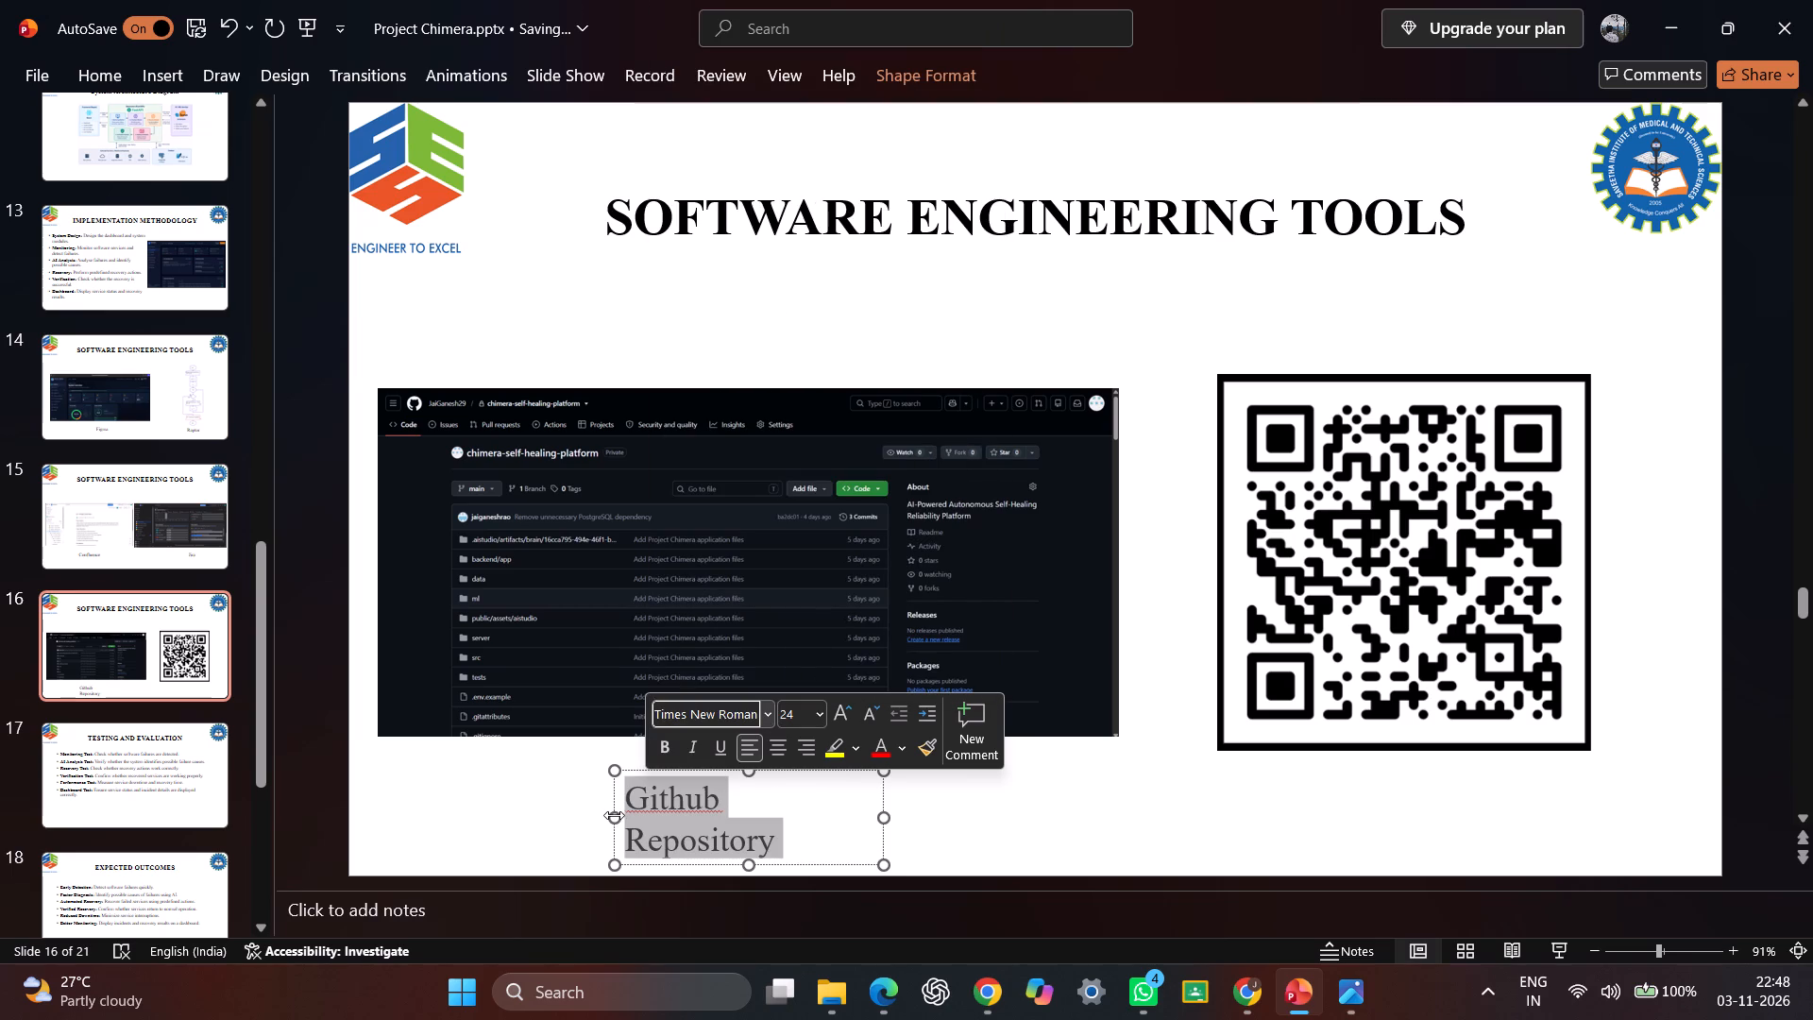
# Widen the "Github Repository" text box to fit one line and centre the box beneath the GitHub screenshot.
pyautogui.moveTo(614, 815); pyautogui.dragTo(547, 809)
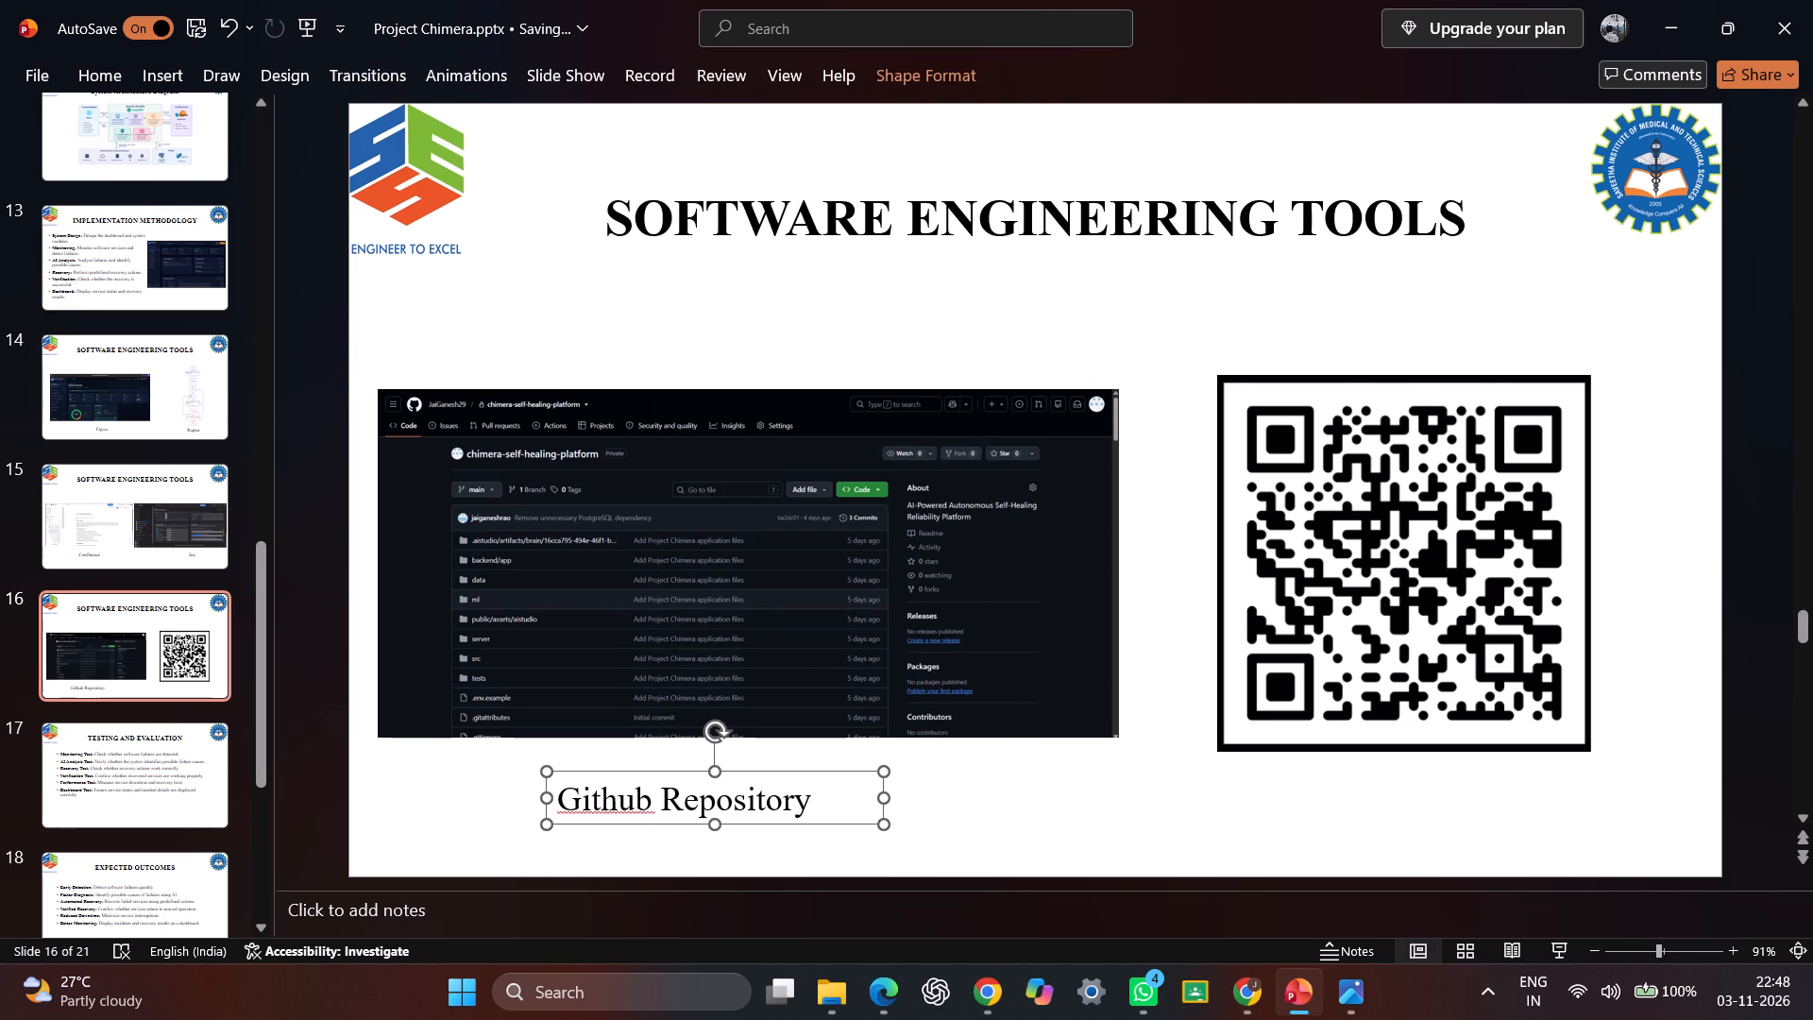
pyautogui.moveTo(765, 772); pyautogui.dragTo(801, 769)
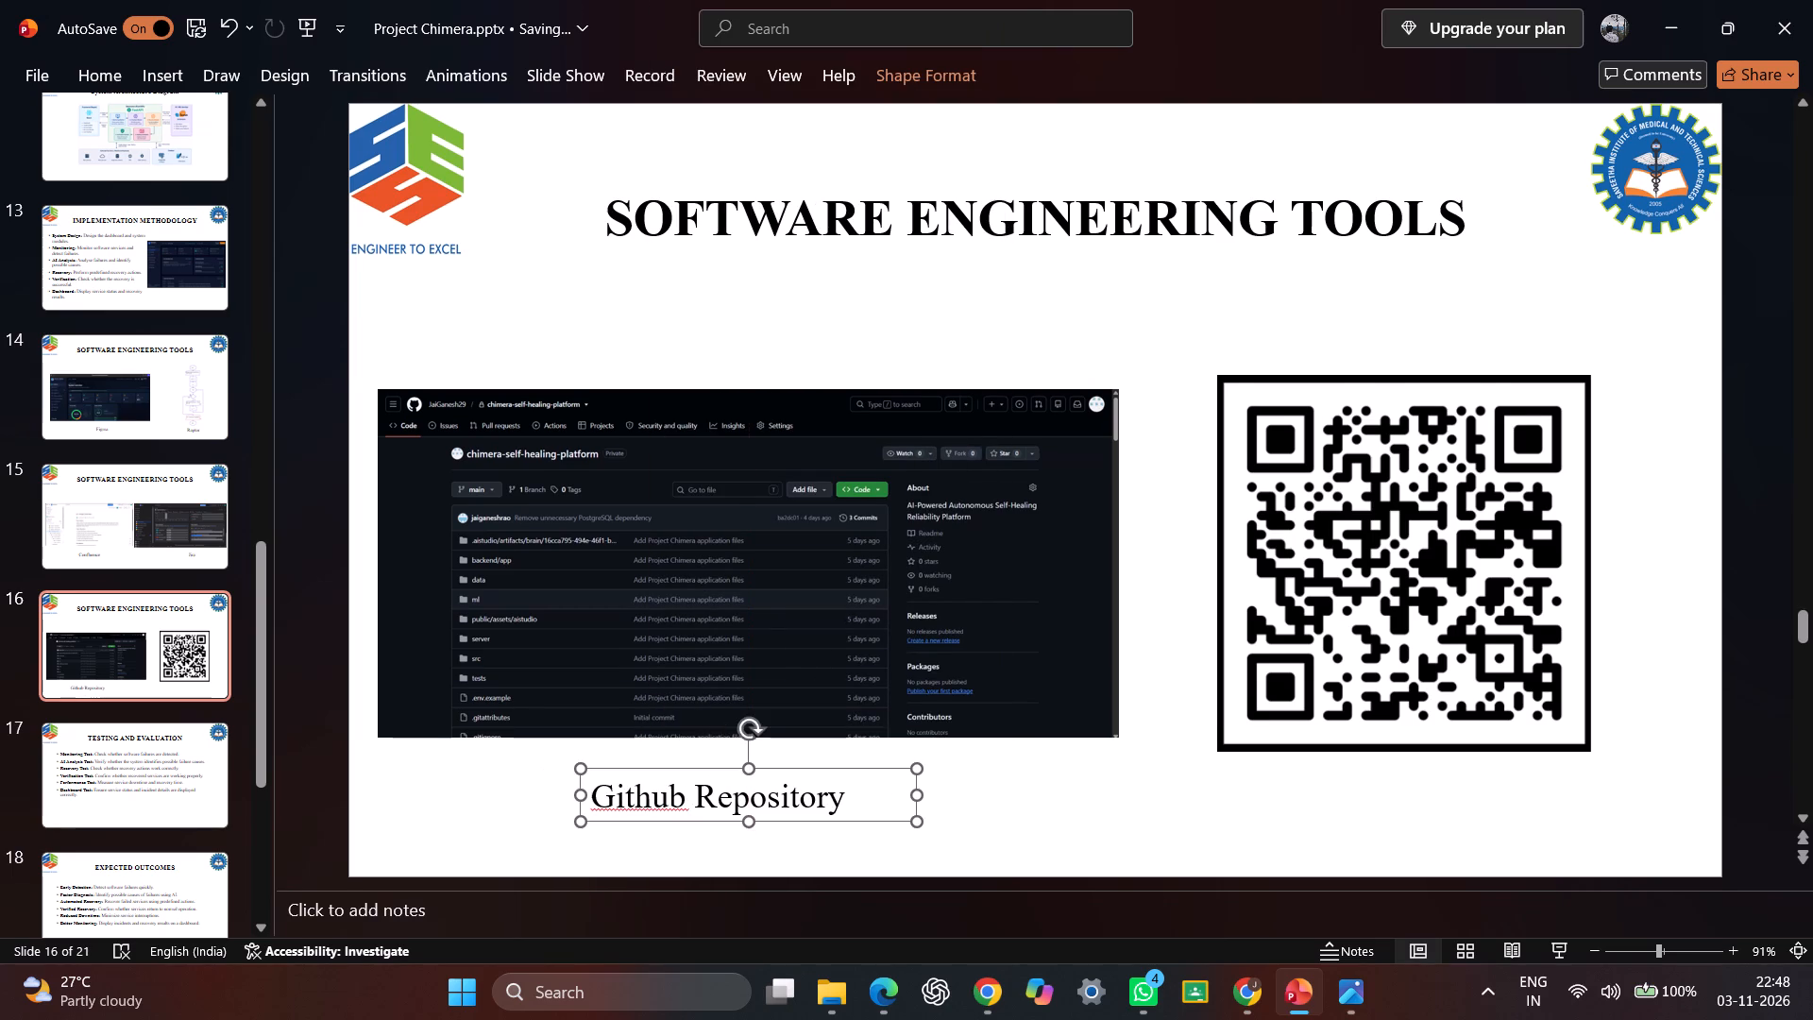
pyautogui.click(971, 852)
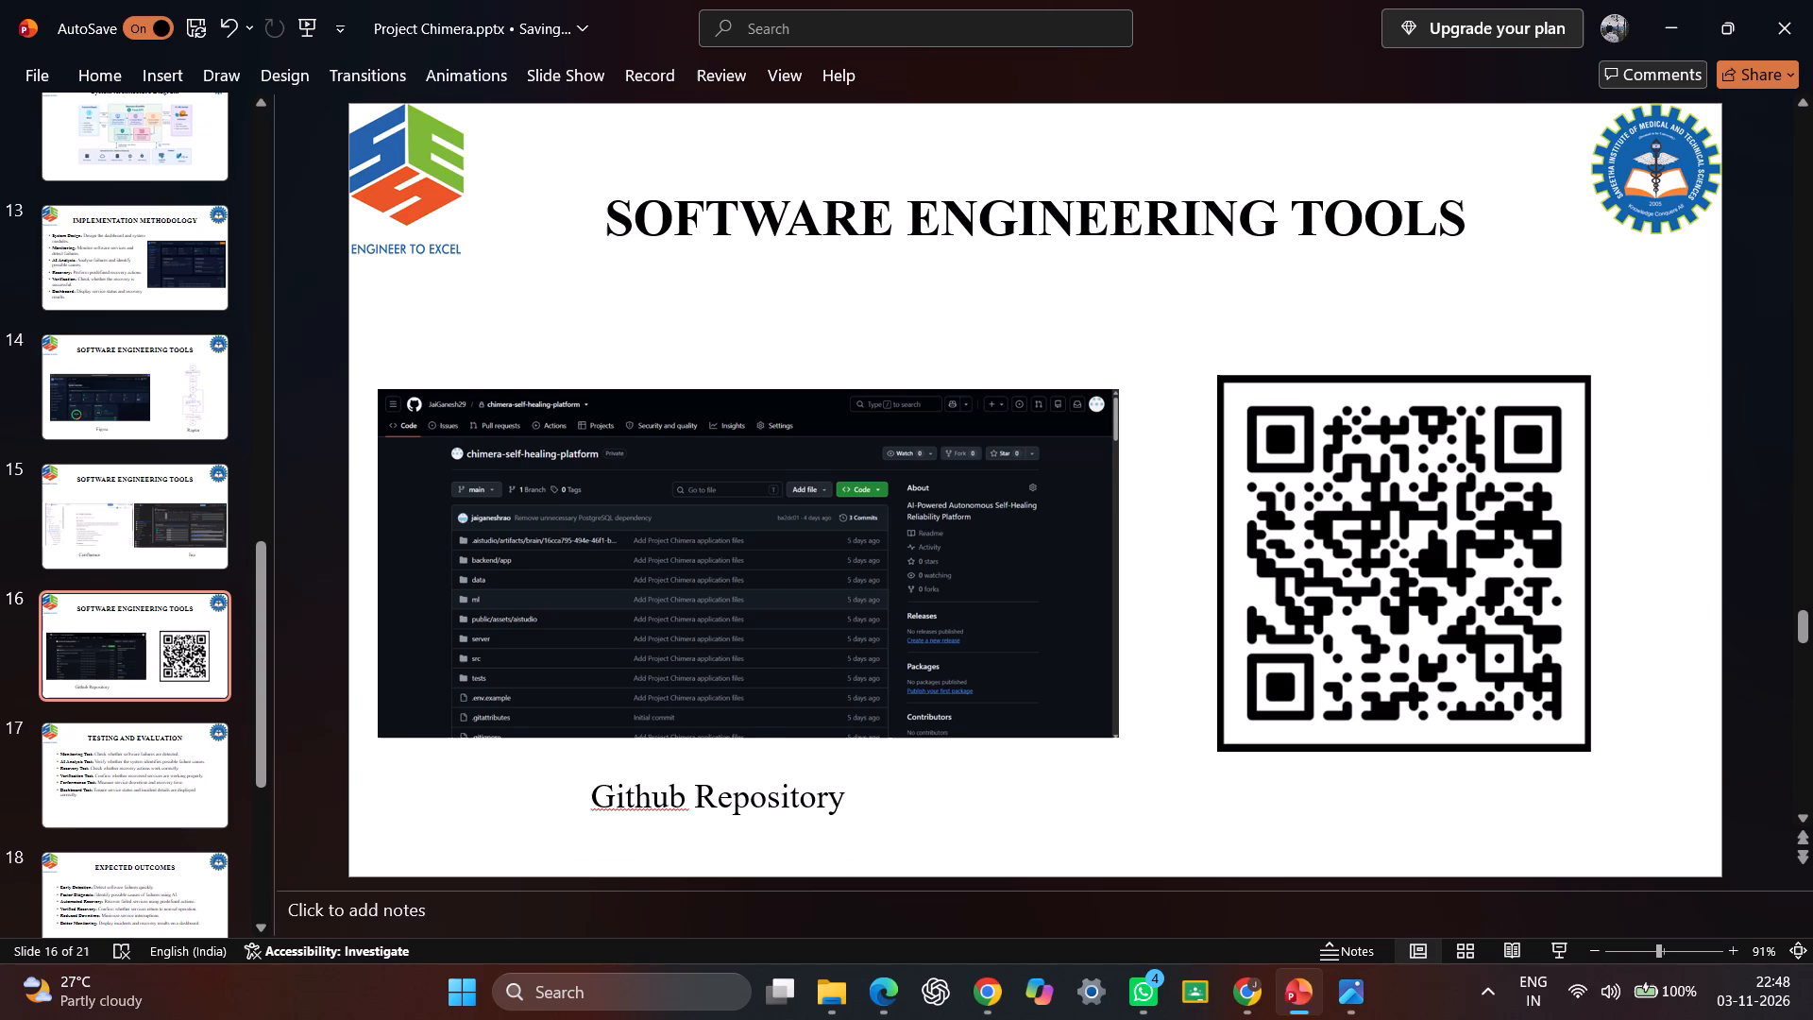
# Shift the "Github Repository" caption sideways so it sits centred beneath the GitHub screenshot.
pyautogui.click(780, 789)
pyautogui.moveTo(789, 768); pyautogui.dragTo(832, 767)
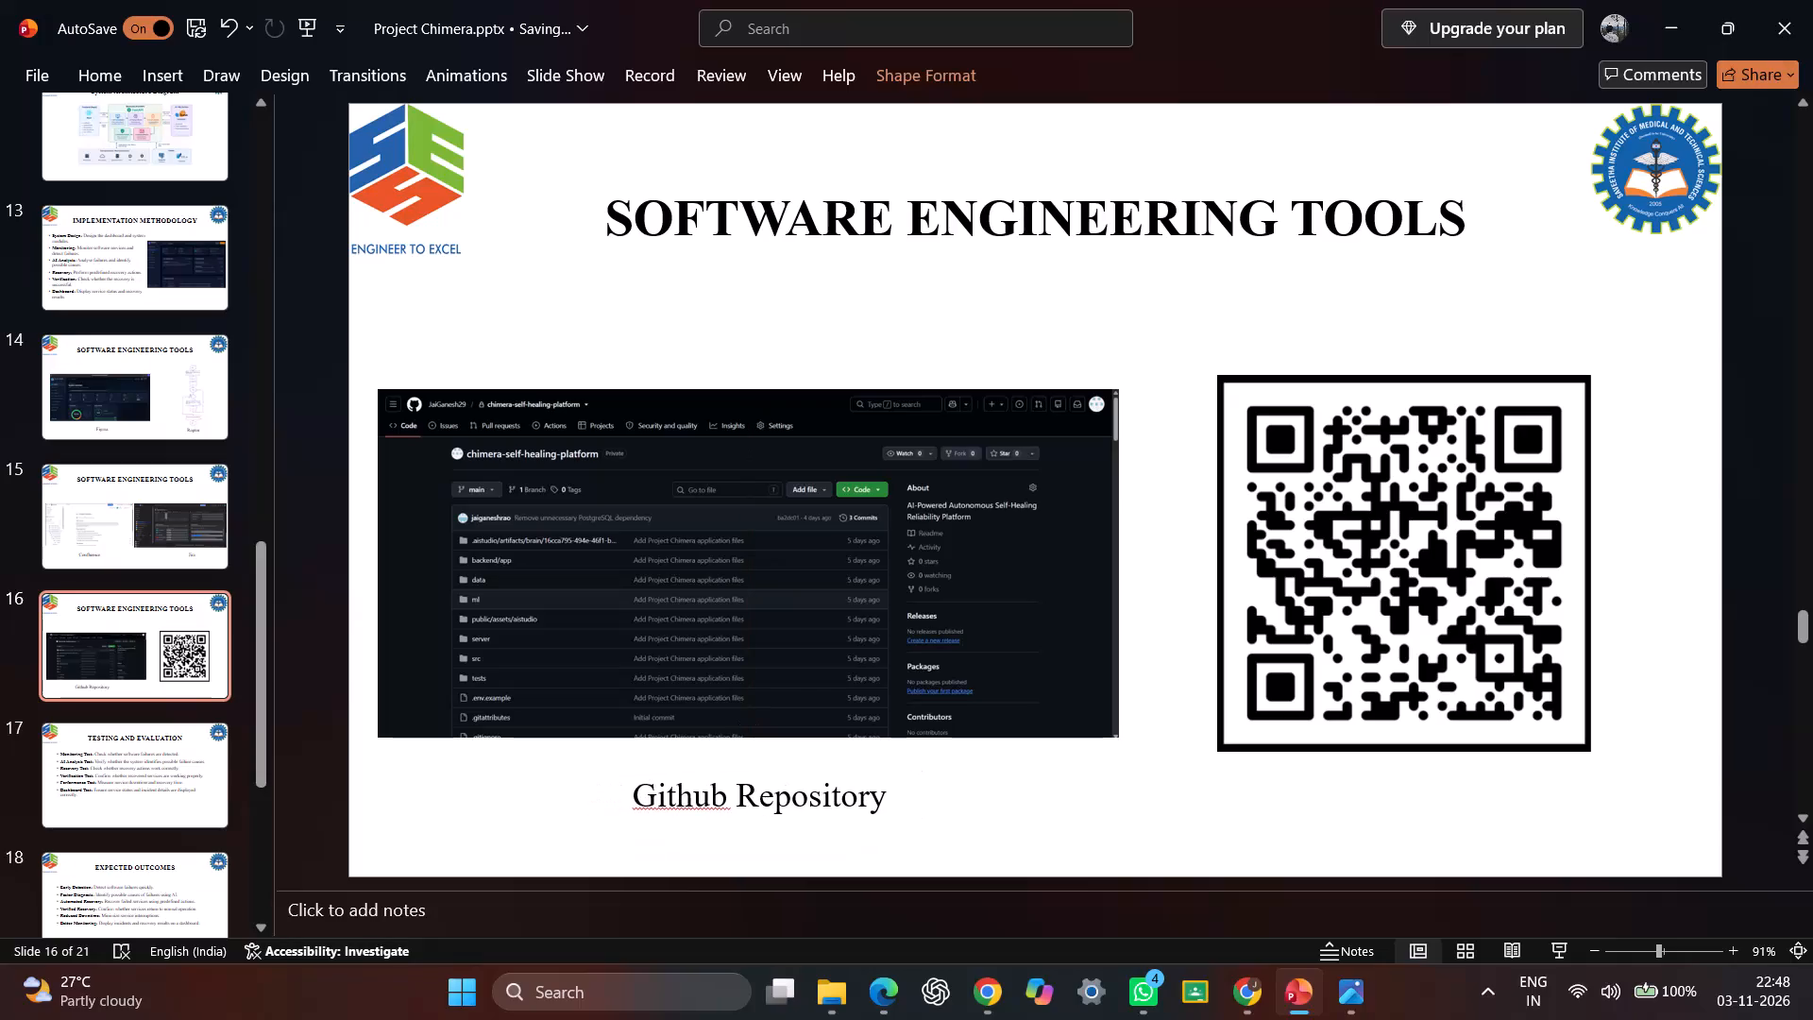
pyautogui.moveTo(832, 767); pyautogui.dragTo(836, 771)
pyautogui.click(1078, 795)
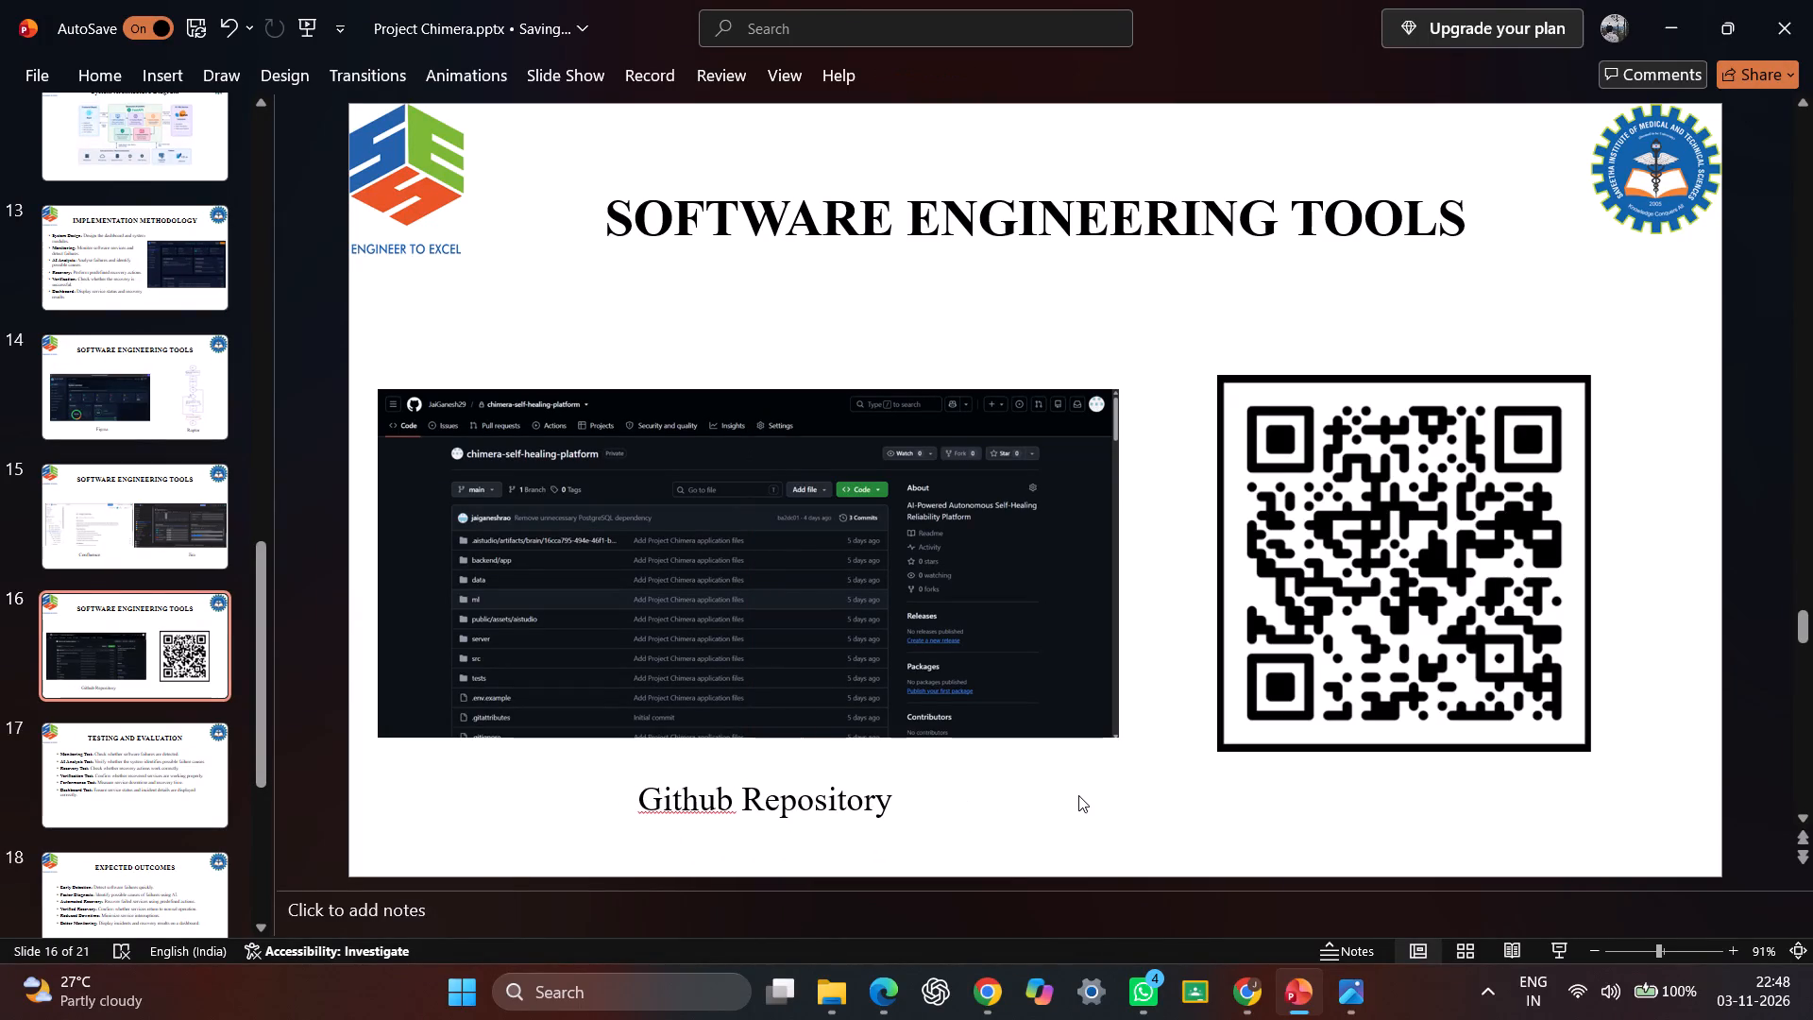
# Paste the copied phrase as a new text box, move it beneath the QR code, and narrow the box to fit the slide.
pyautogui.click(1458, 802)
pyautogui.hotkey('ctrl', 'v')
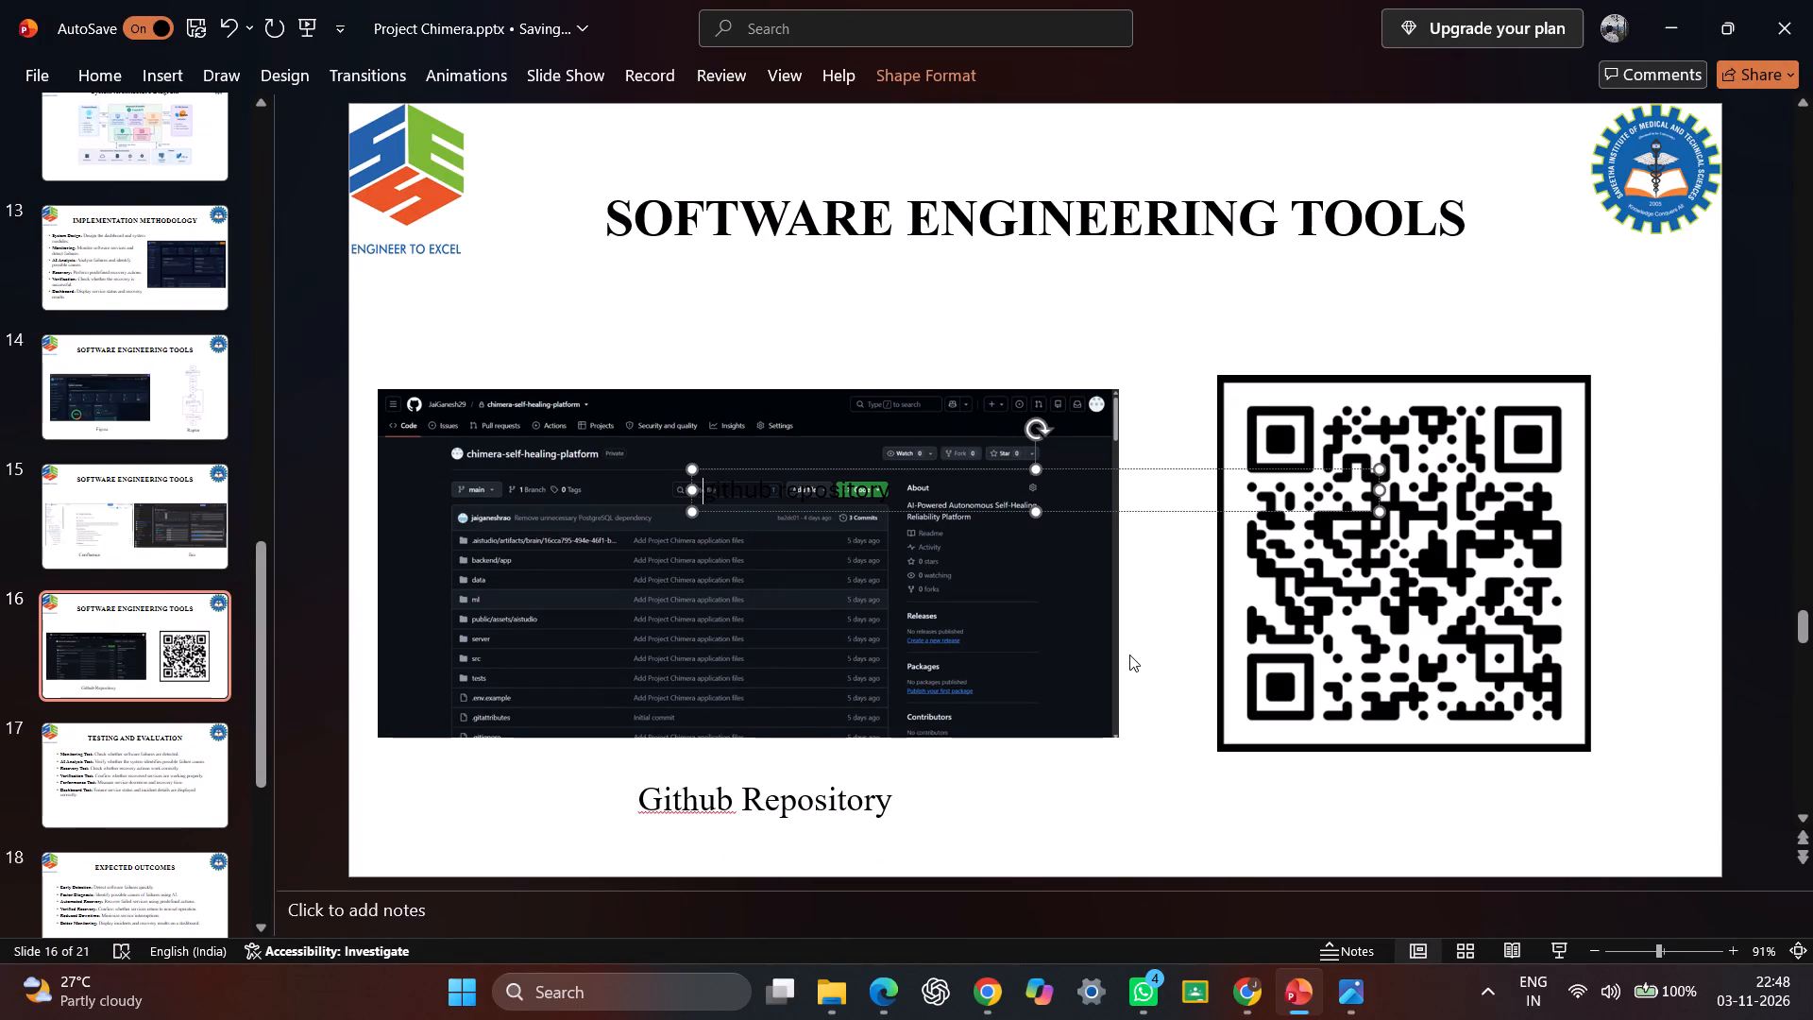
pyautogui.moveTo(1120, 511); pyautogui.dragTo(1455, 828)
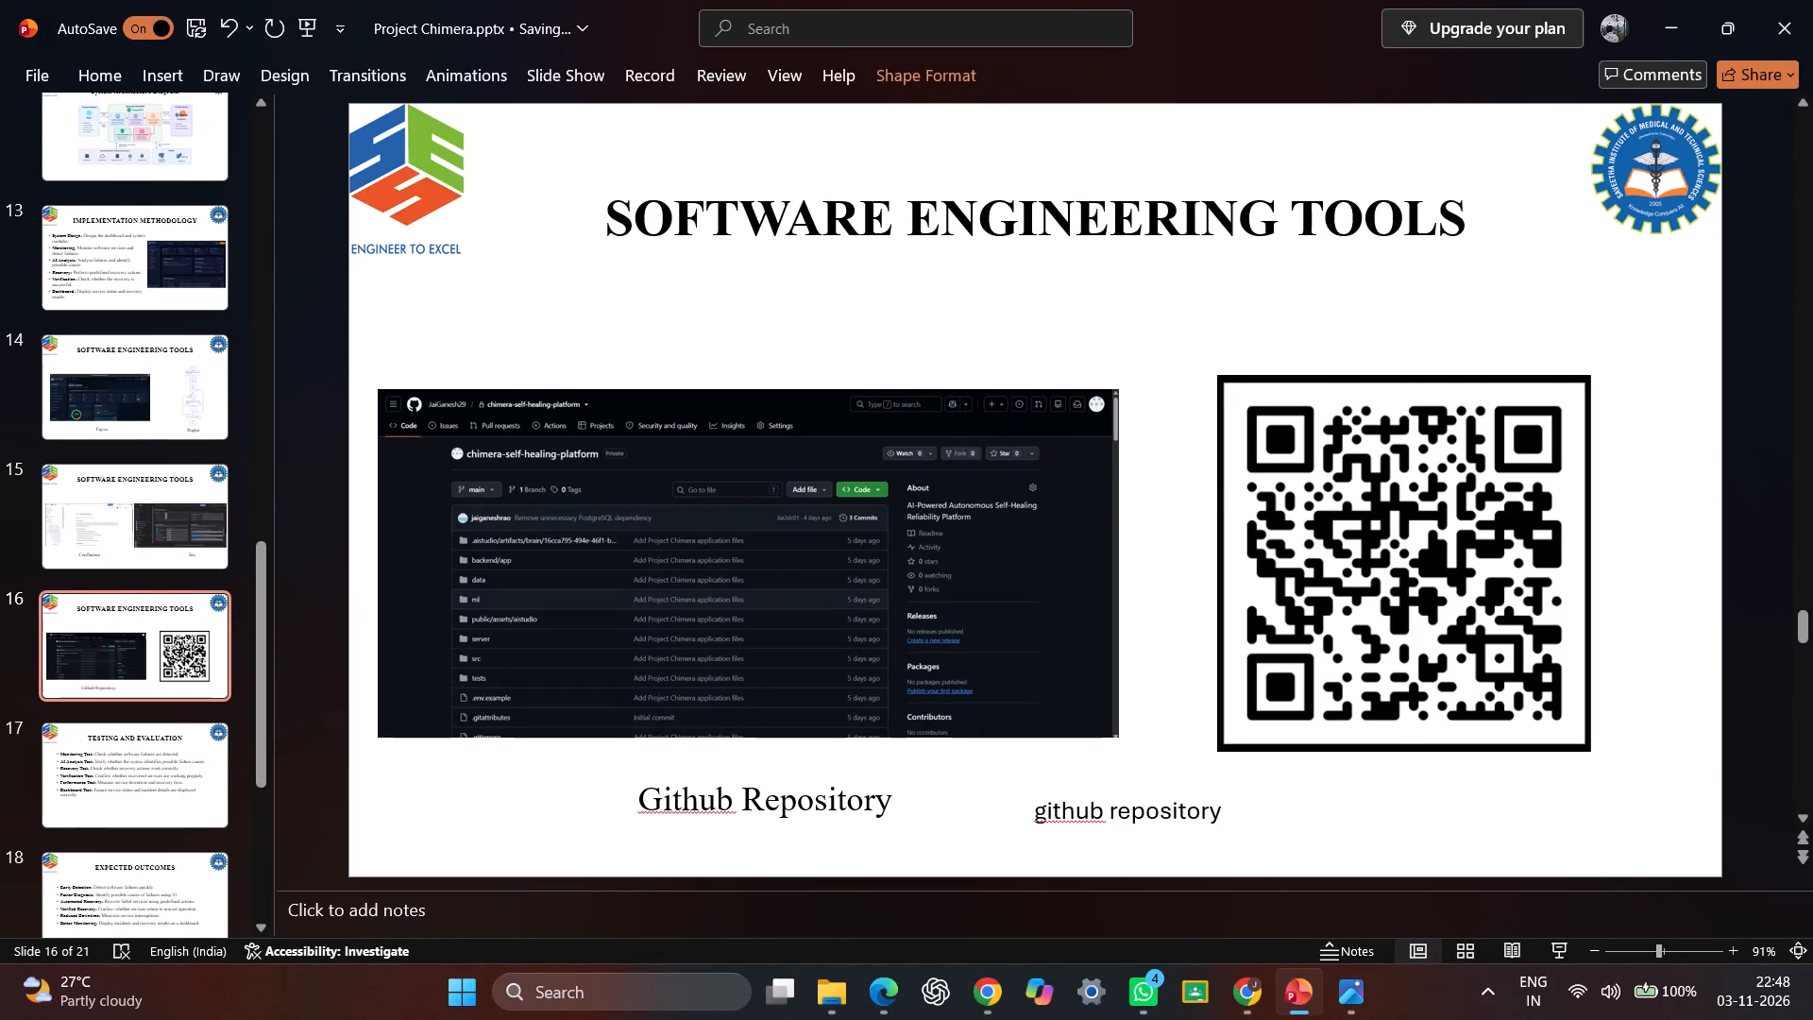
pyautogui.moveTo(1455, 828); pyautogui.dragTo(1651, 829)
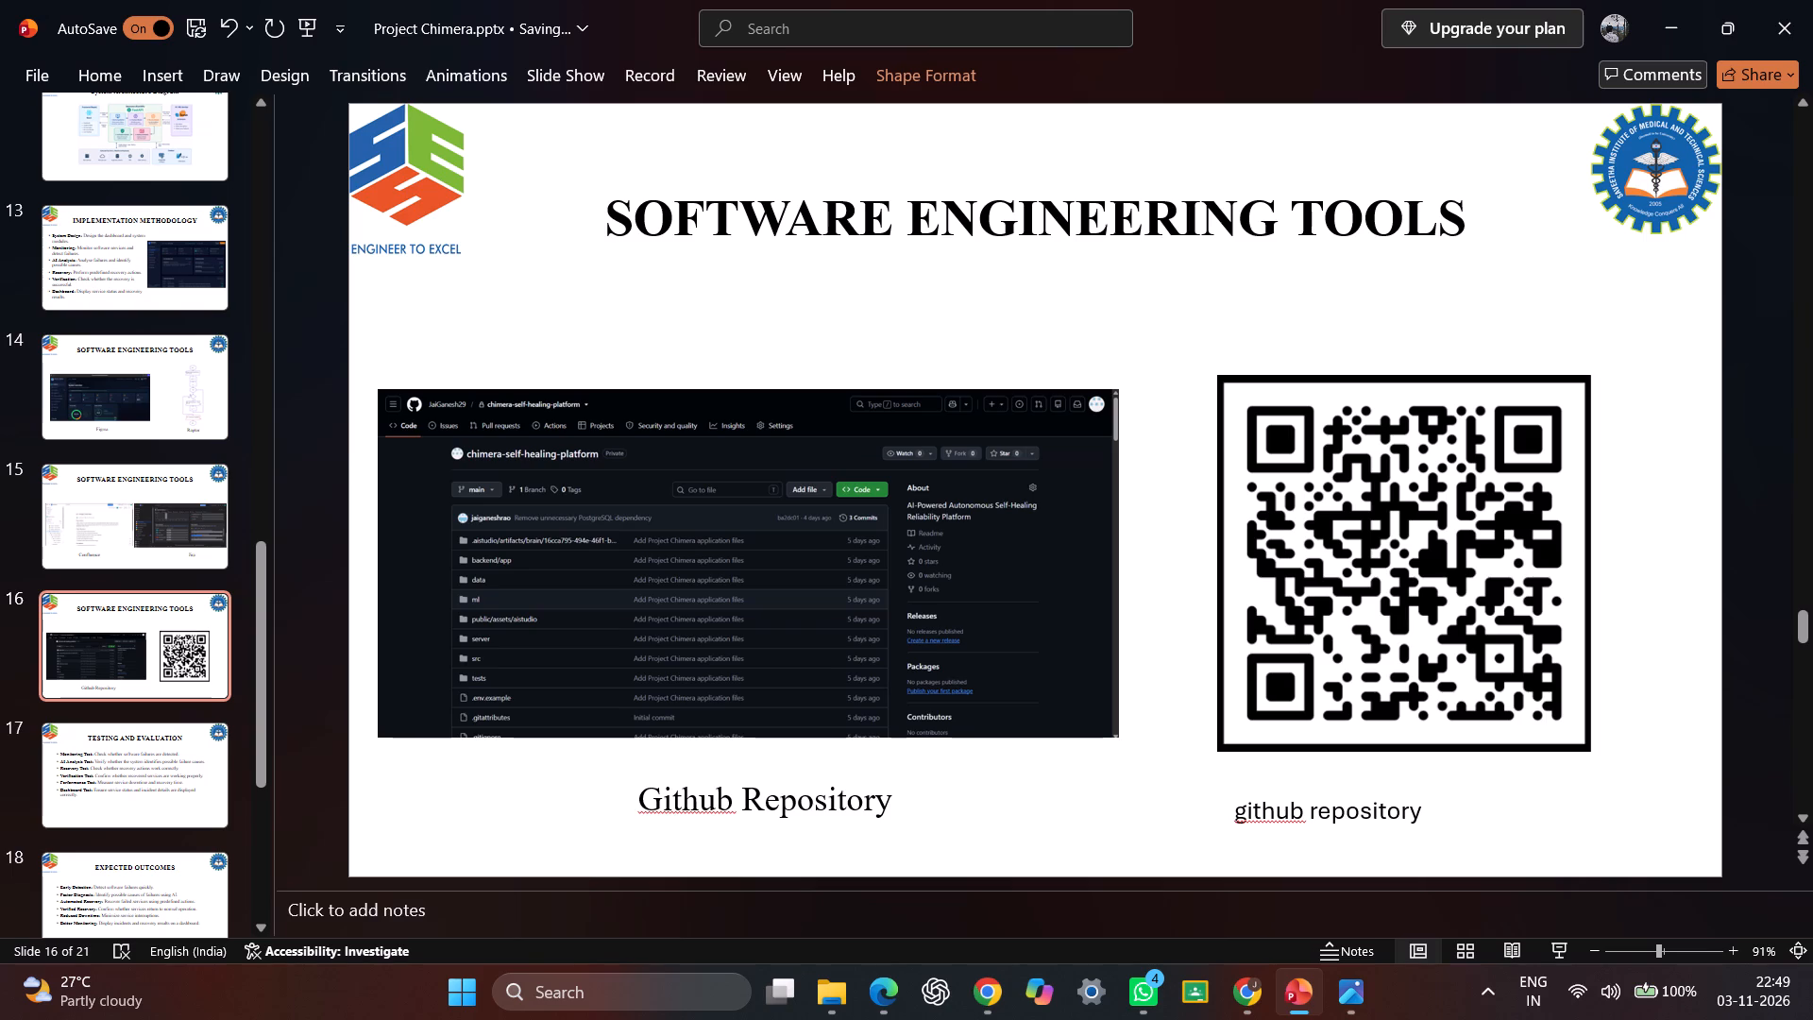
pyautogui.moveTo(1651, 829); pyautogui.dragTo(1648, 829)
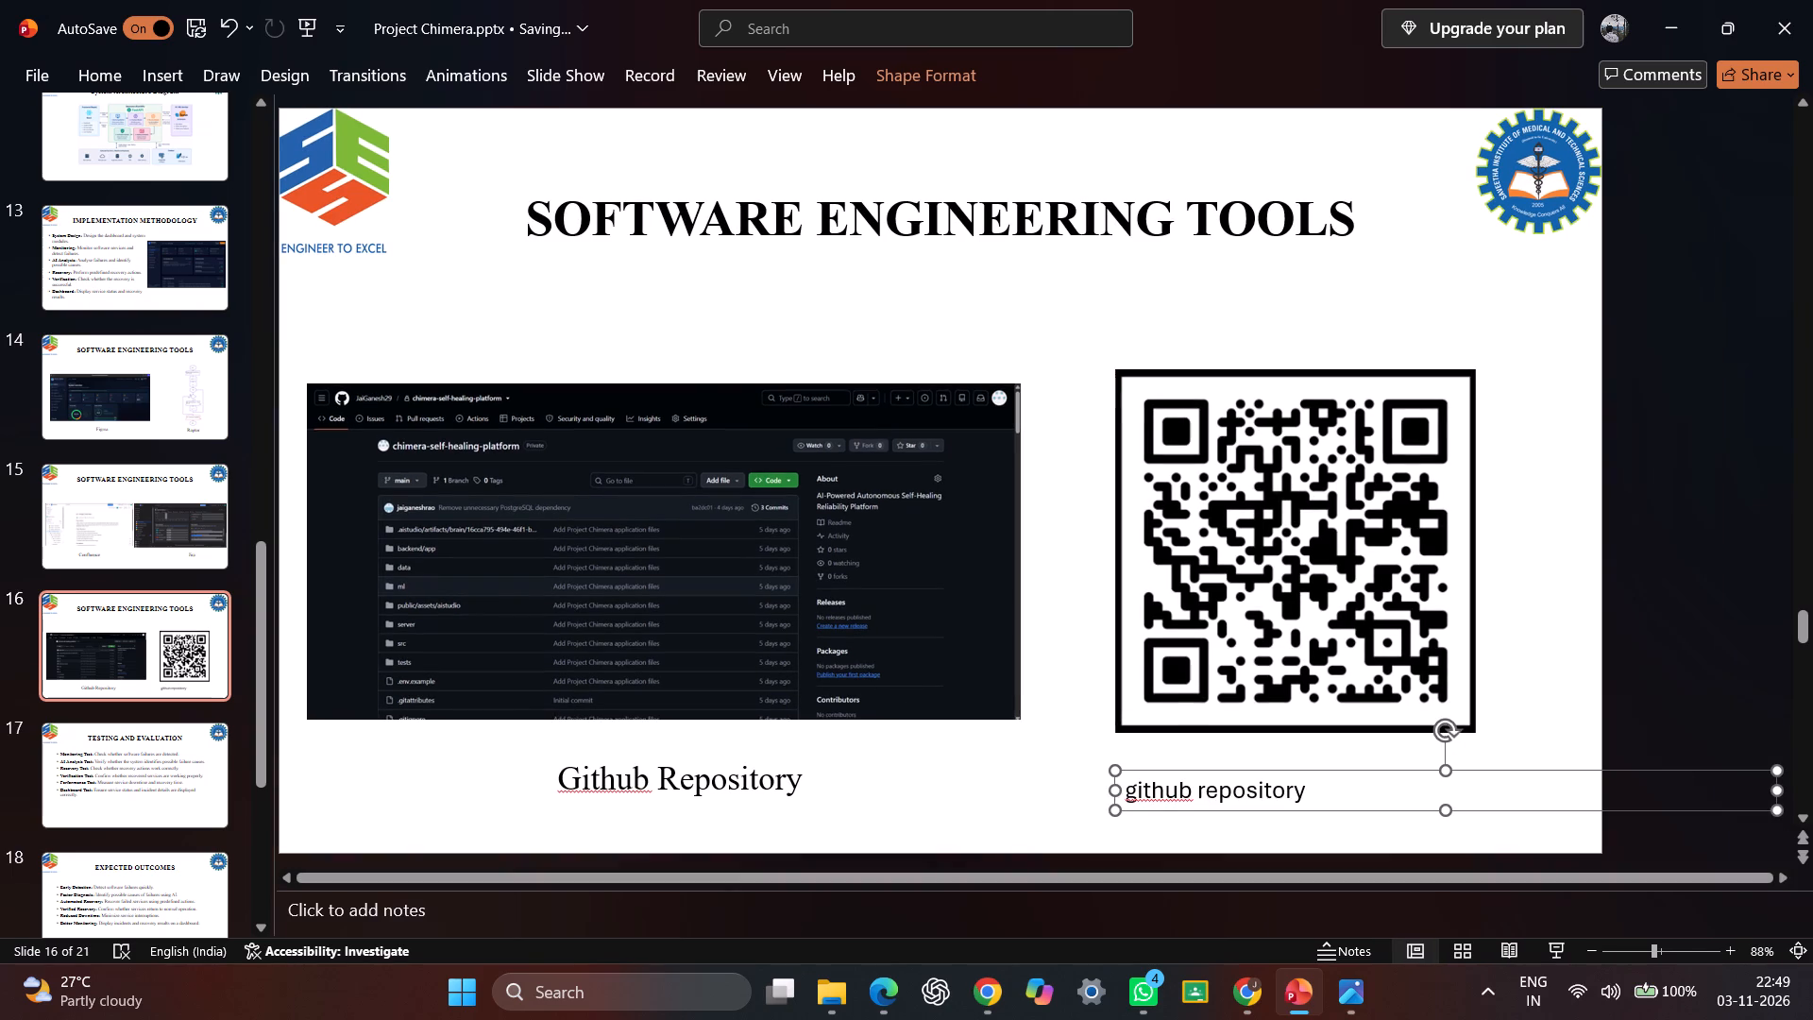
pyautogui.moveTo(1774, 790); pyautogui.dragTo(1390, 786)
# Replace the pasted text beneath the QR code with "Scan this for Deployment" and widen its box to fit one line.
pyautogui.click(1393, 793)
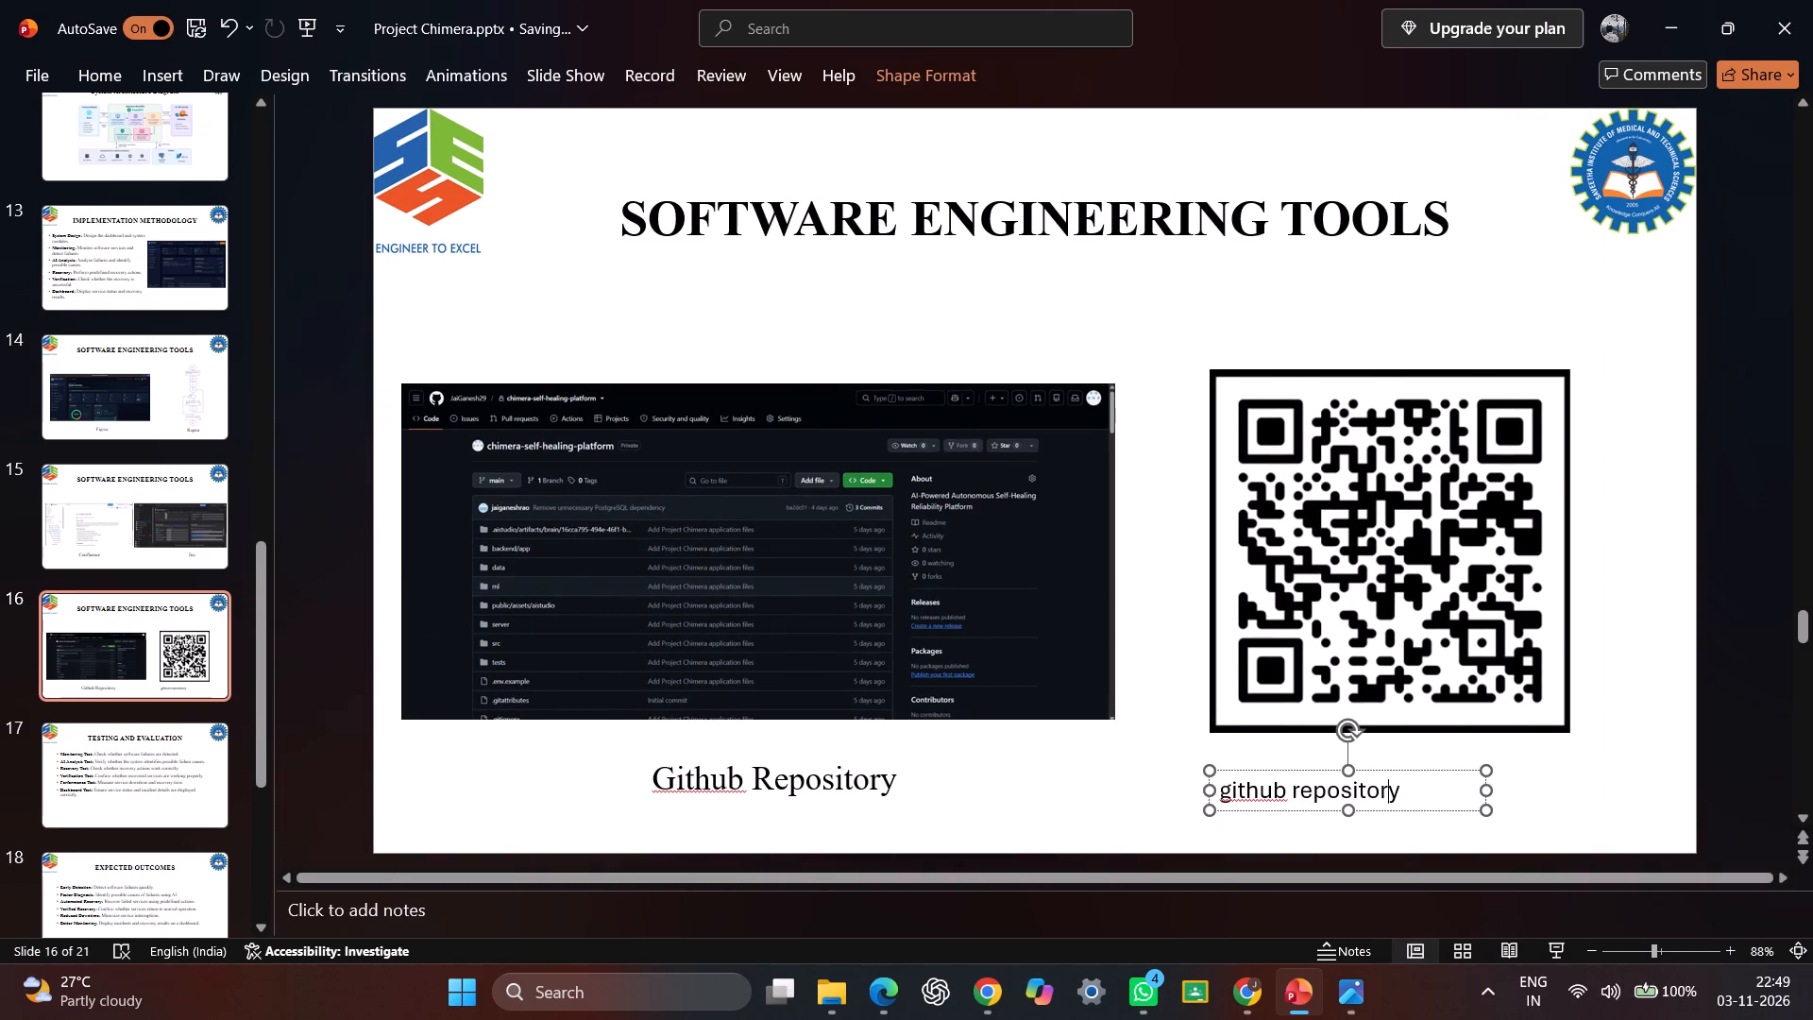
pyautogui.click(1396, 793)
pyautogui.press('BackSpace')
pyautogui.press('BackSpace')
pyautogui.press('BackSpace')
pyautogui.press('BackSpace')
pyautogui.press('BackSpace')
pyautogui.press('BackSpace')
pyautogui.press('BackSpace')
pyautogui.press('BackSpace')
pyautogui.press('BackSpace')
pyautogui.press('BackSpace')
pyautogui.press('BackSpace')
pyautogui.press('BackSpace')
pyautogui.press('BackSpace')
pyautogui.press('BackSpace')
pyautogui.press('BackSpace')
pyautogui.press('BackSpace')
pyautogui.press('BackSpace')
pyautogui.press('BackSpace')
pyautogui.press('BackSpace')
pyautogui.press('BackSpace')
pyautogui.write('Scan')
pyautogui.press('space')
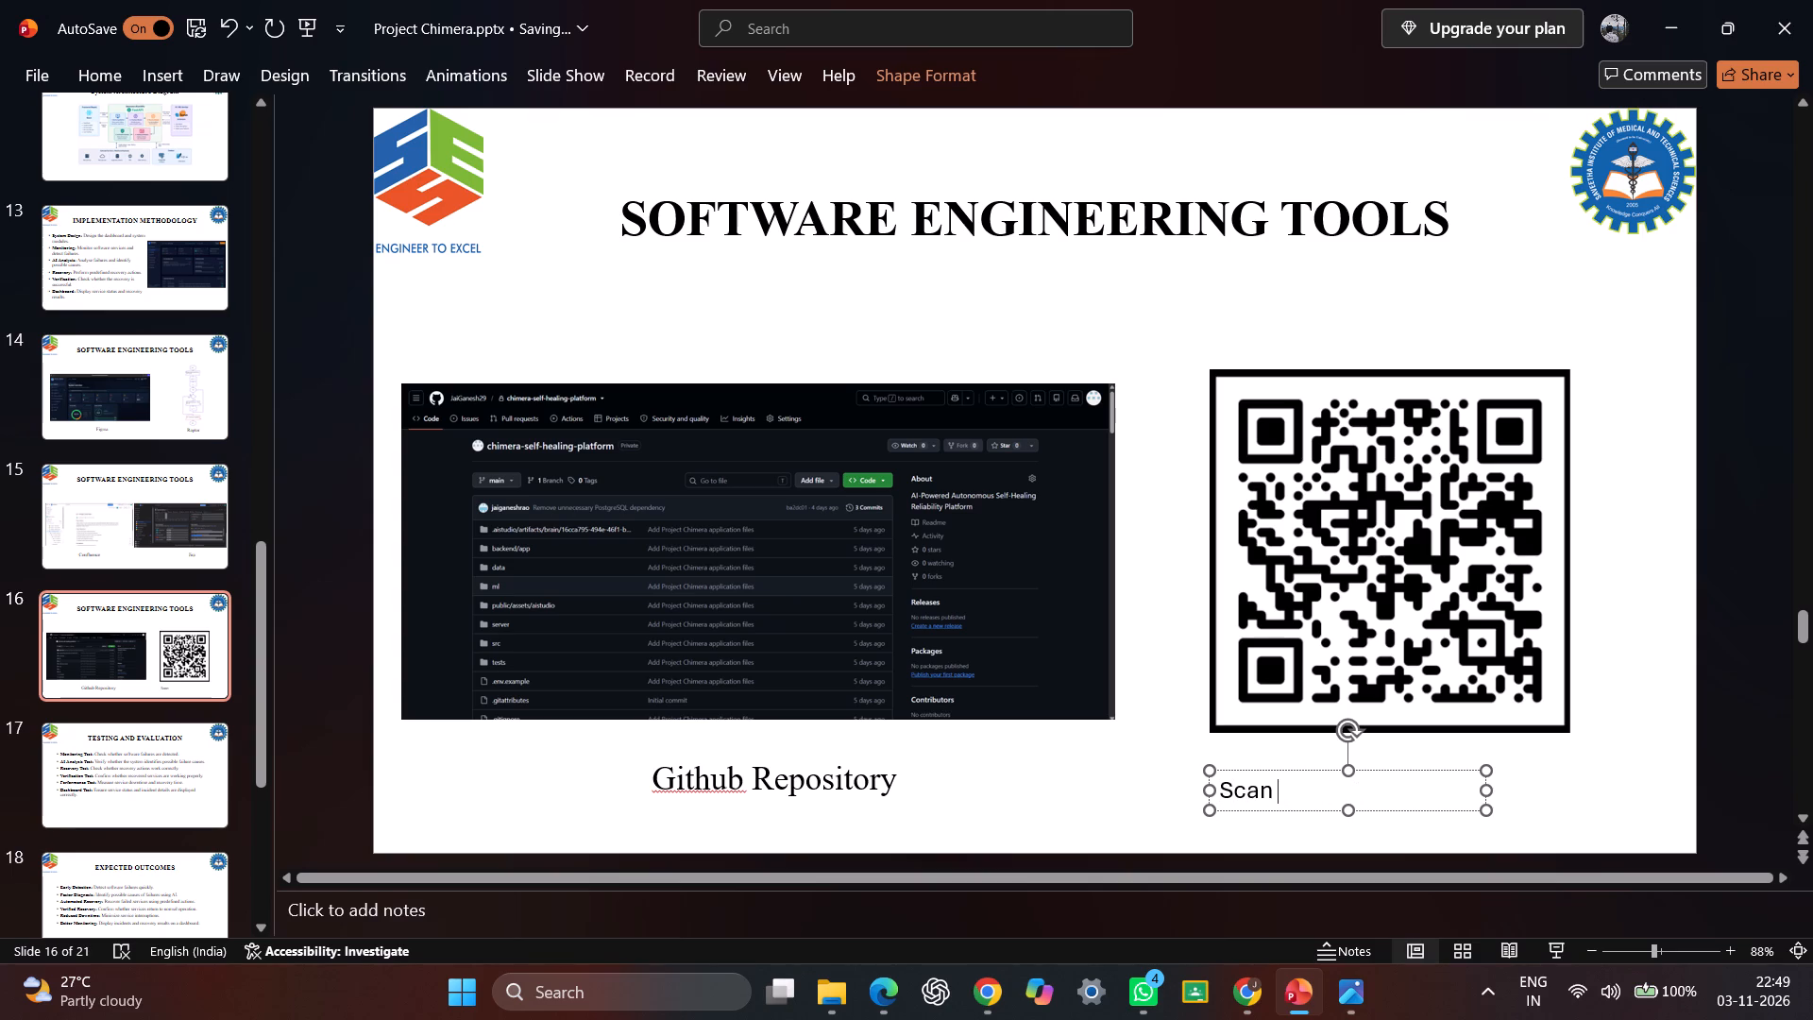
pyautogui.hotkey('shift', 't')
pyautogui.press('BackSpace')
pyautogui.write('this')
pyautogui.press('space')
pyautogui.write('for')
pyautogui.press('space')
pyautogui.write('Deplo')
pyautogui.write('yment')
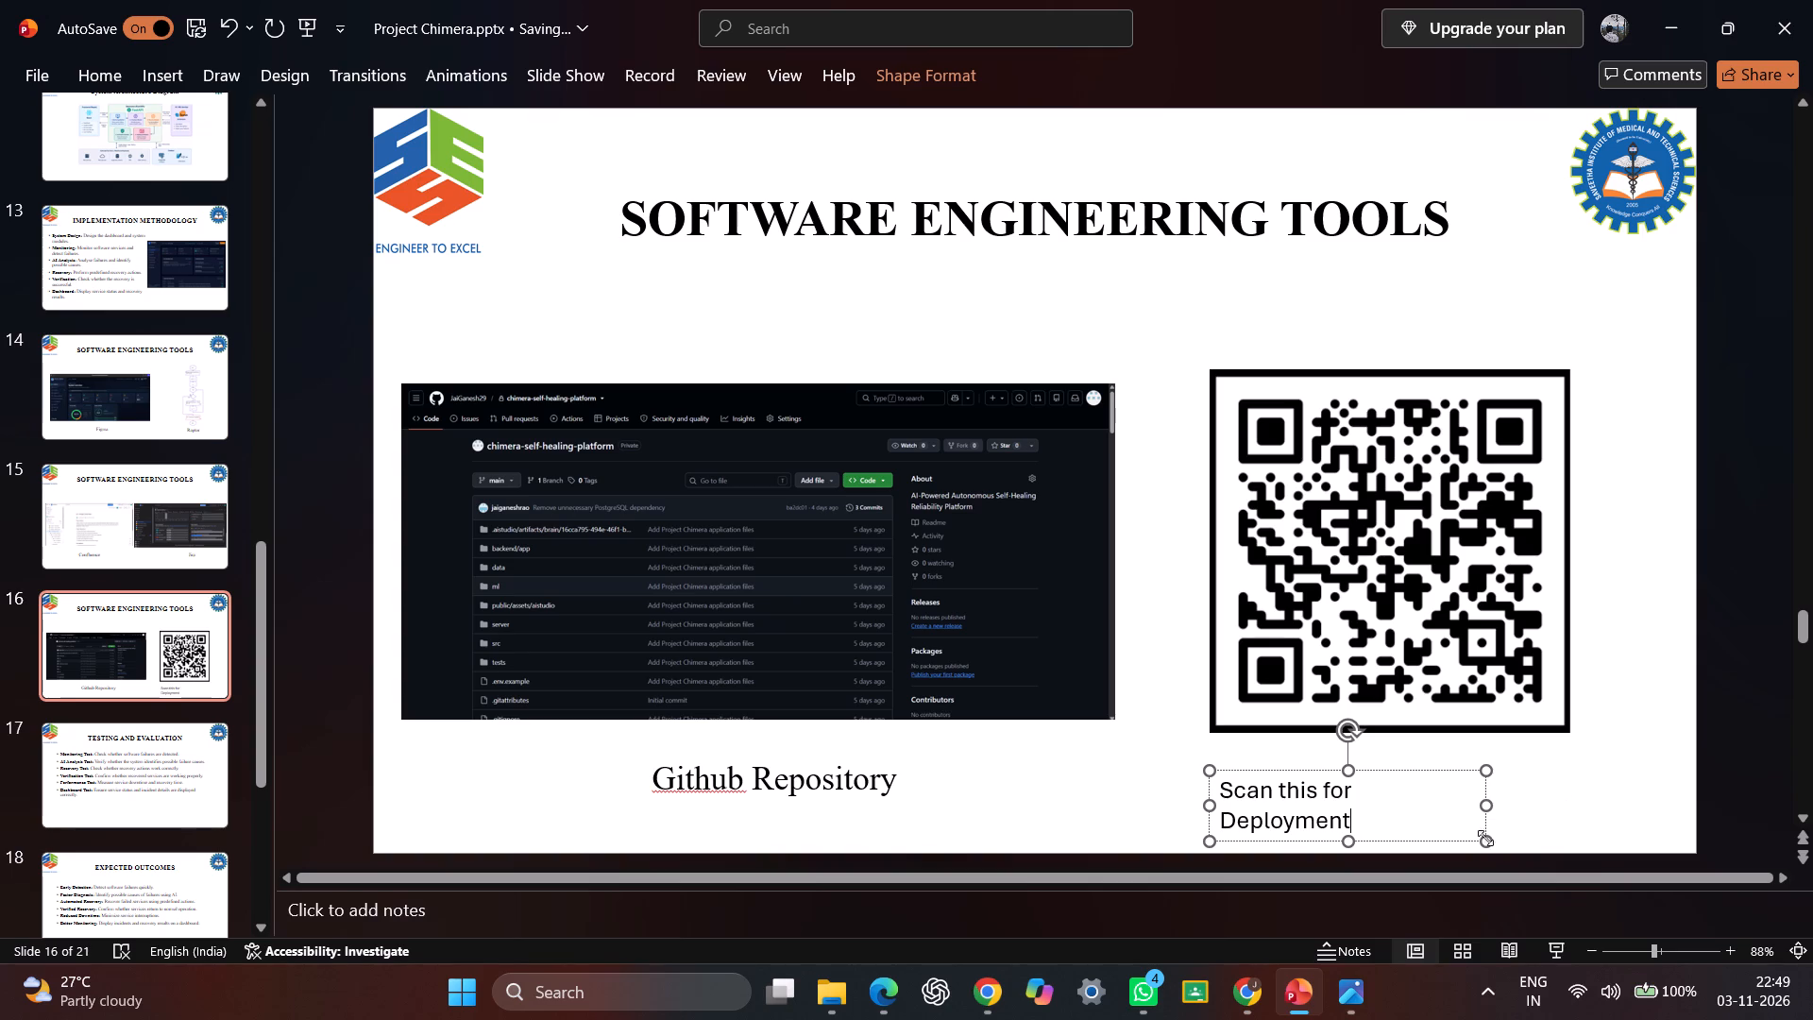
pyautogui.moveTo(1493, 806); pyautogui.dragTo(1633, 799)
# Format the "Scan this for Deployment" caption in Times New Roman at size 24.
pyautogui.click(1488, 790)
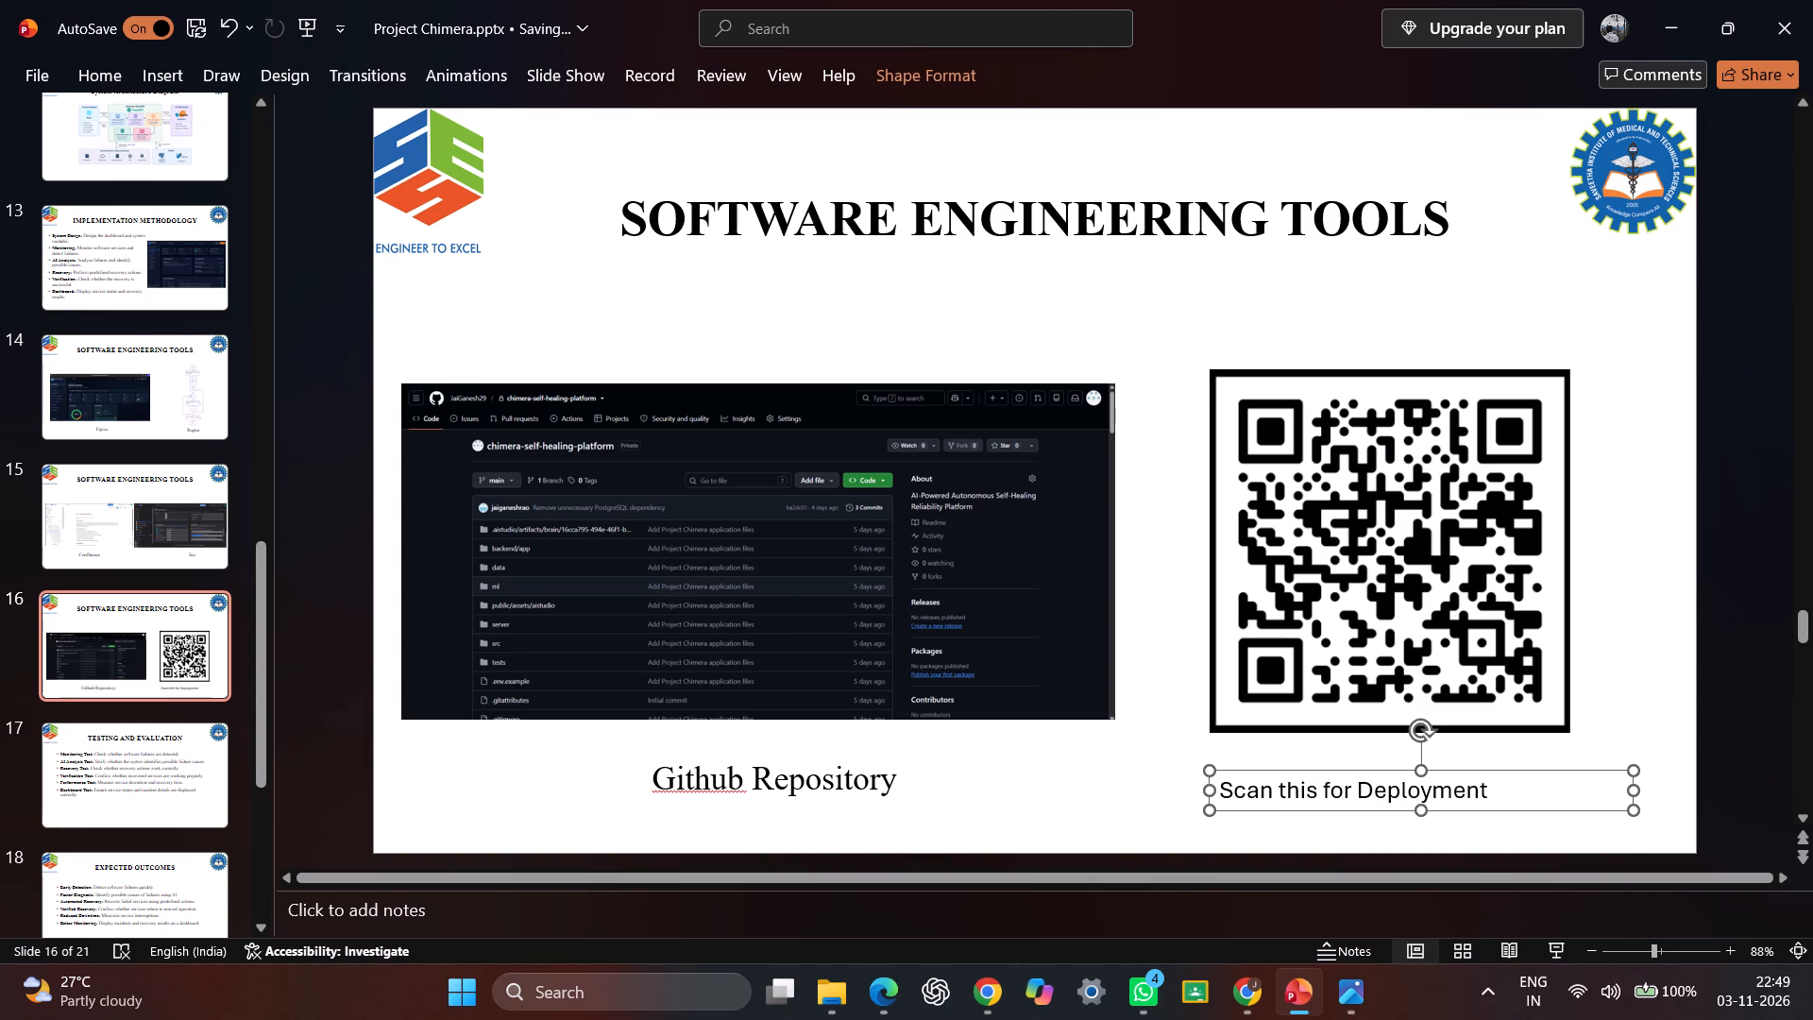
pyautogui.moveTo(1481, 791); pyautogui.dragTo(1228, 776)
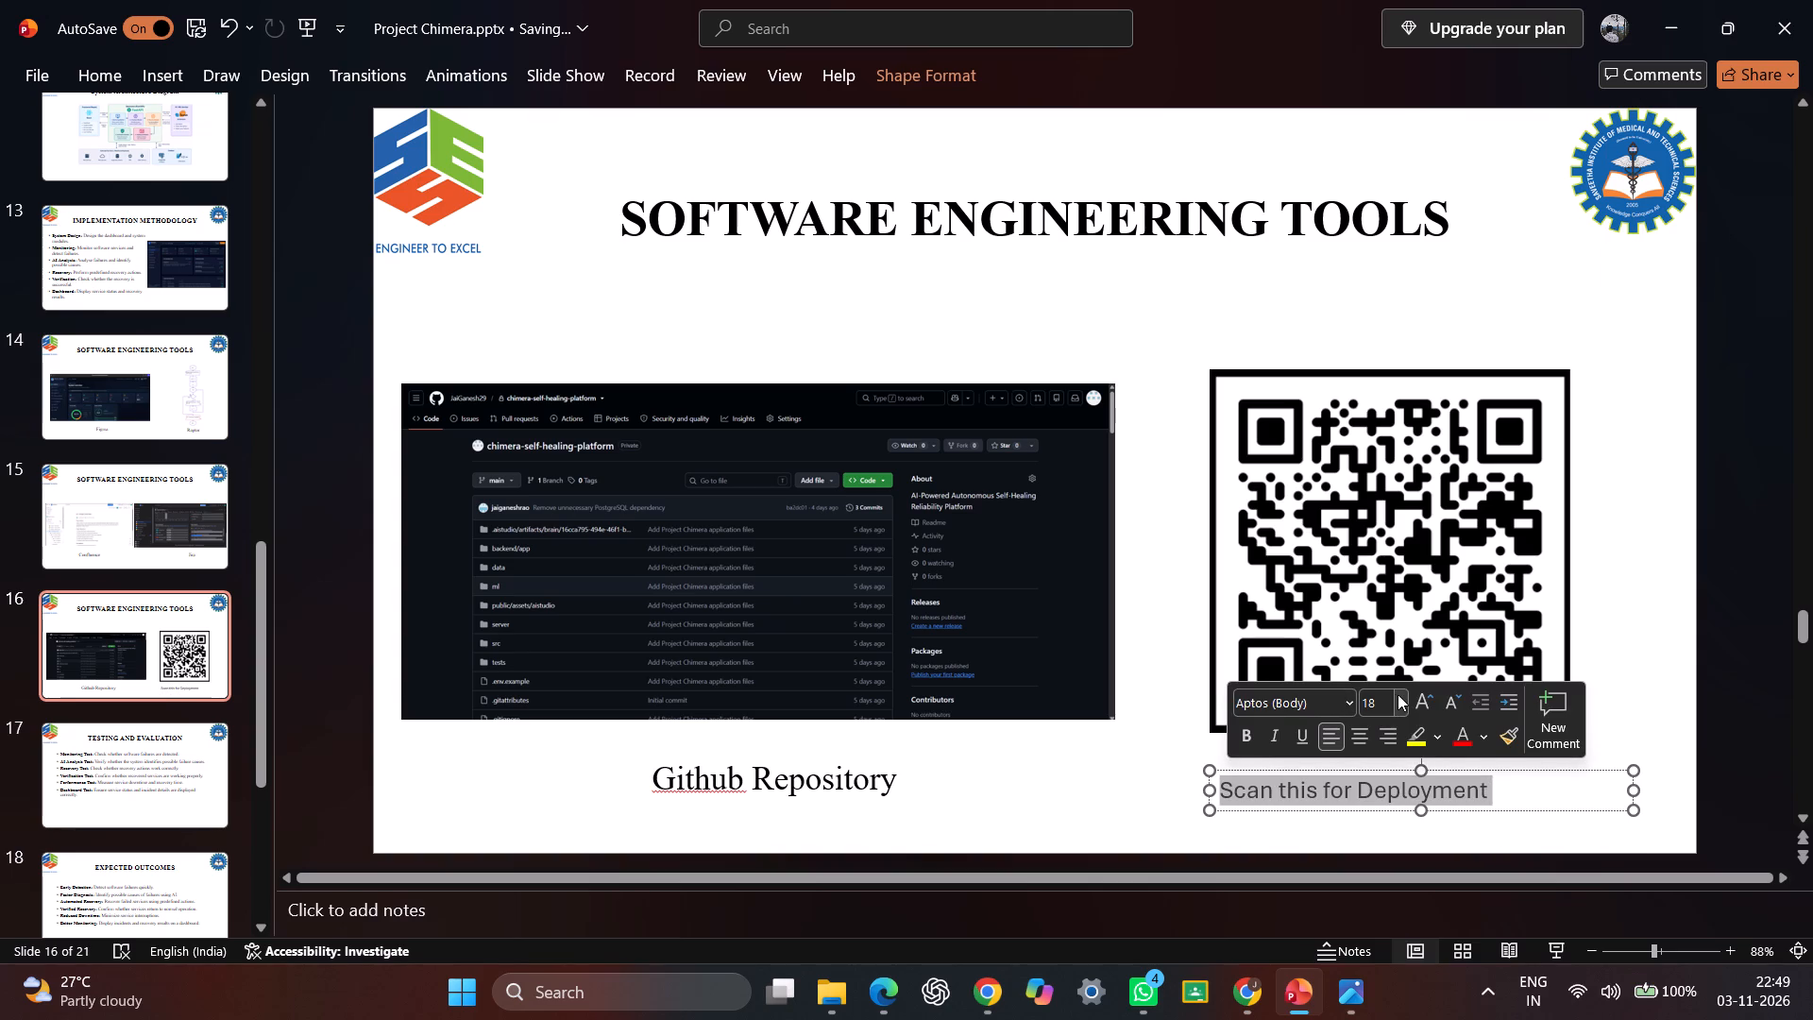
pyautogui.click(1398, 699)
pyautogui.click(1381, 391)
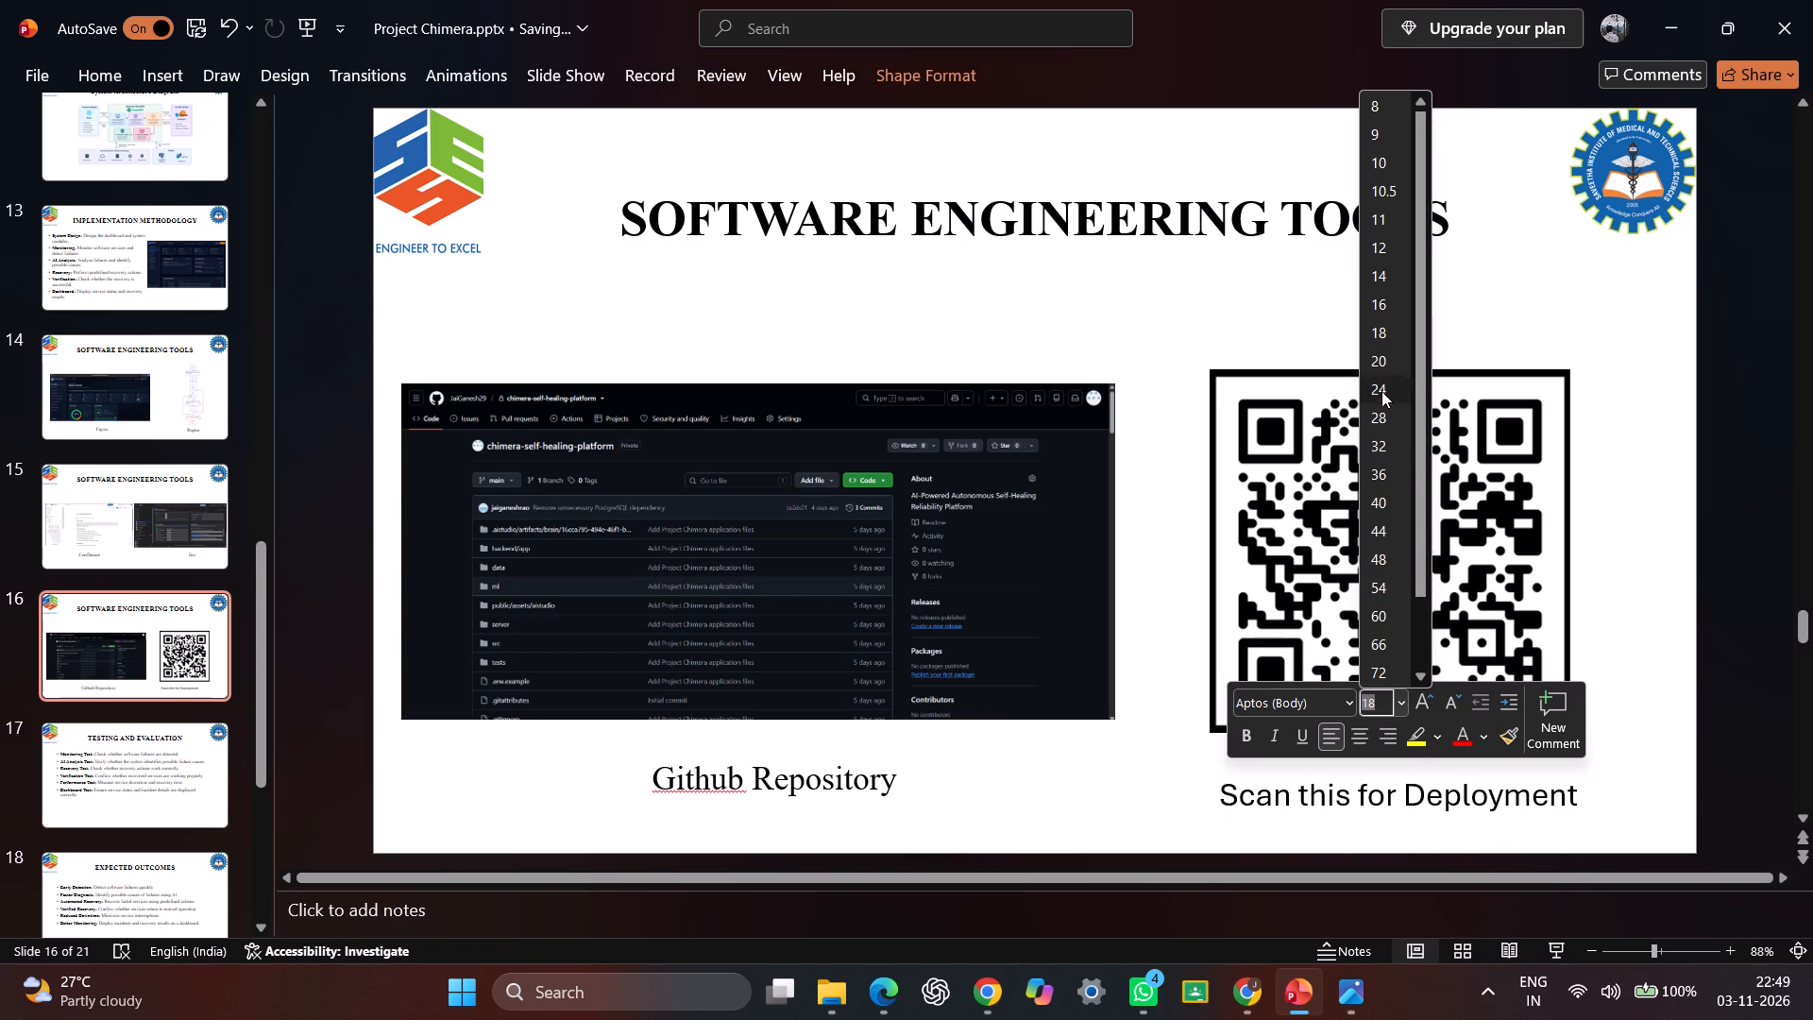
pyautogui.click(1351, 700)
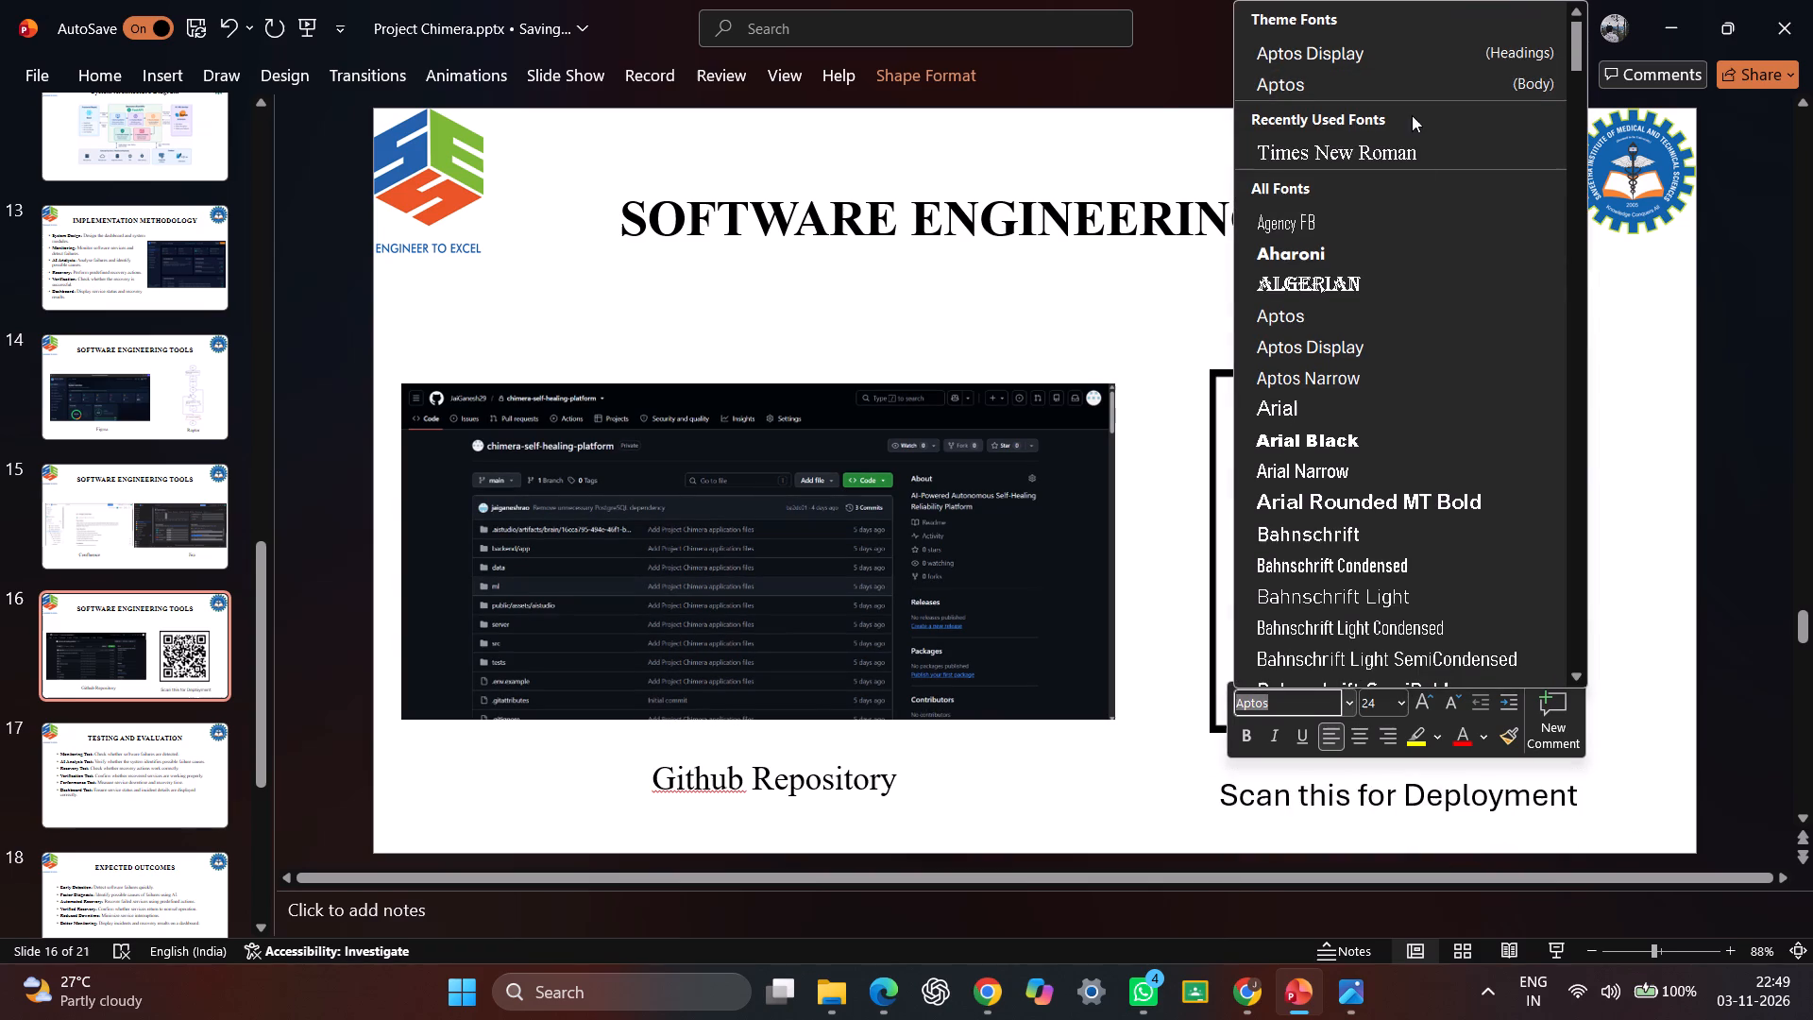
pyautogui.moveTo(1410, 148); pyautogui.dragTo(1440, 178)
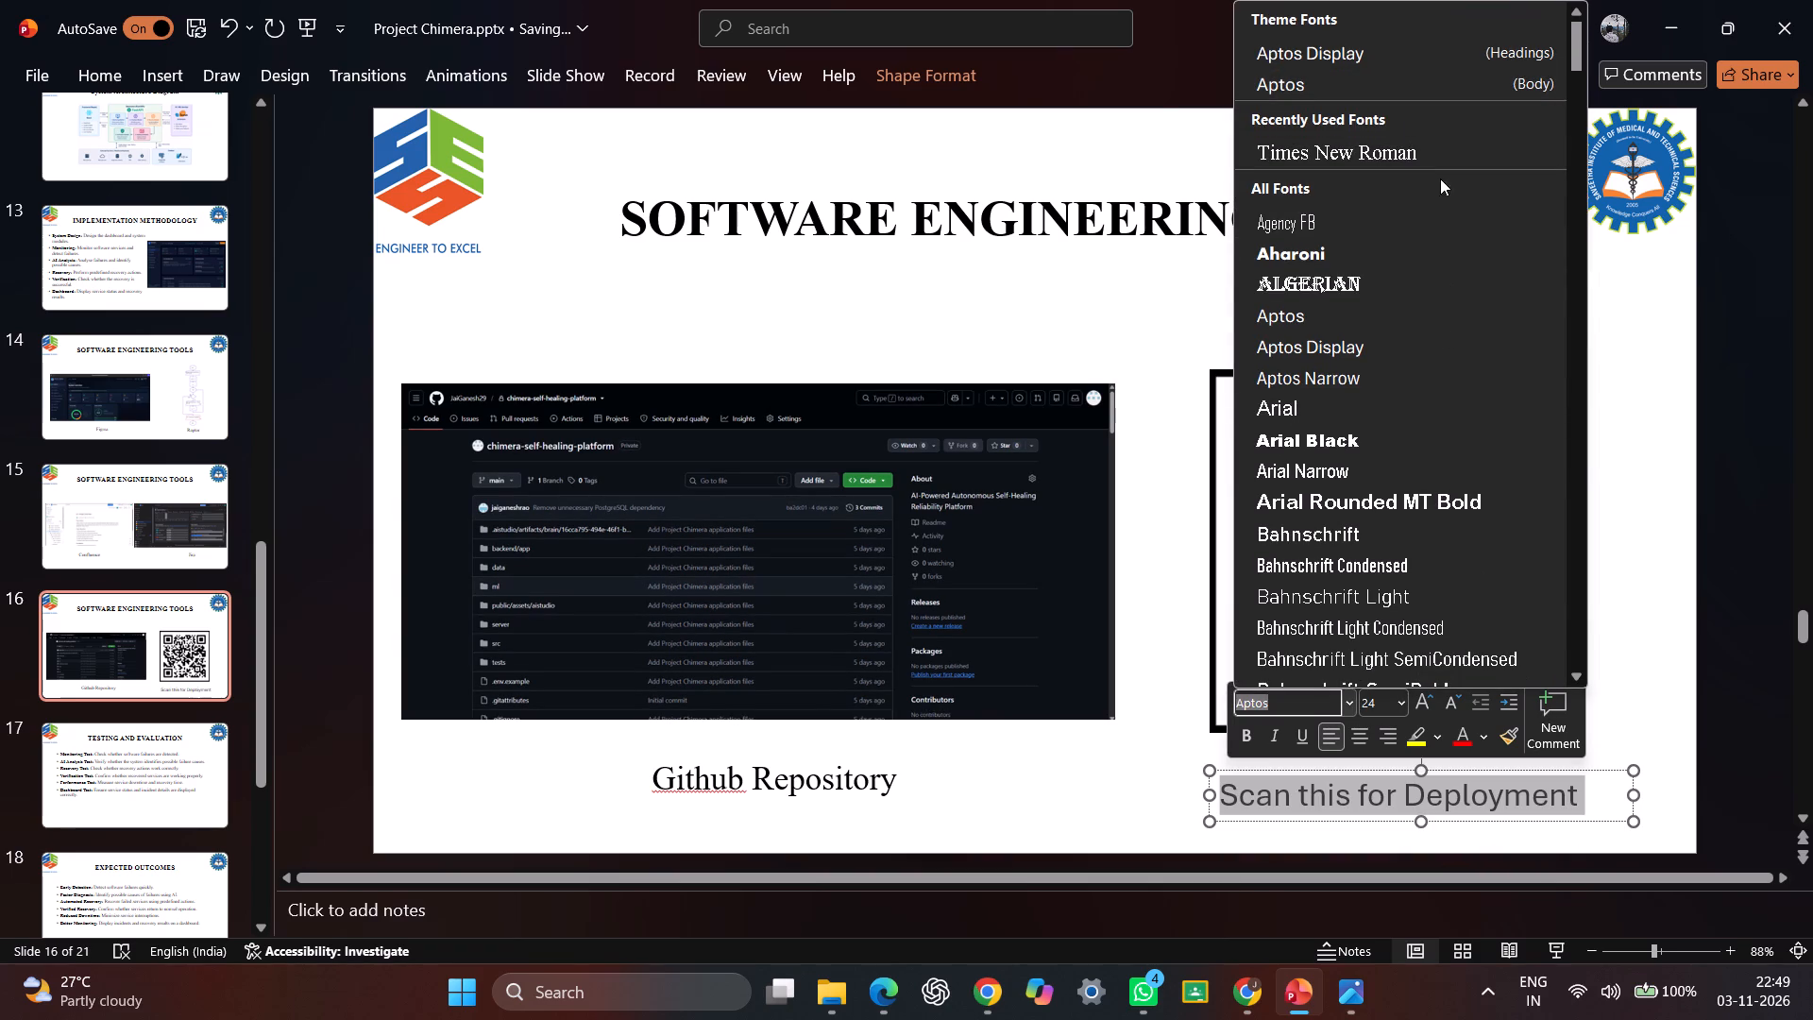
pyautogui.moveTo(1440, 178); pyautogui.dragTo(1435, 125)
pyautogui.click(1431, 149)
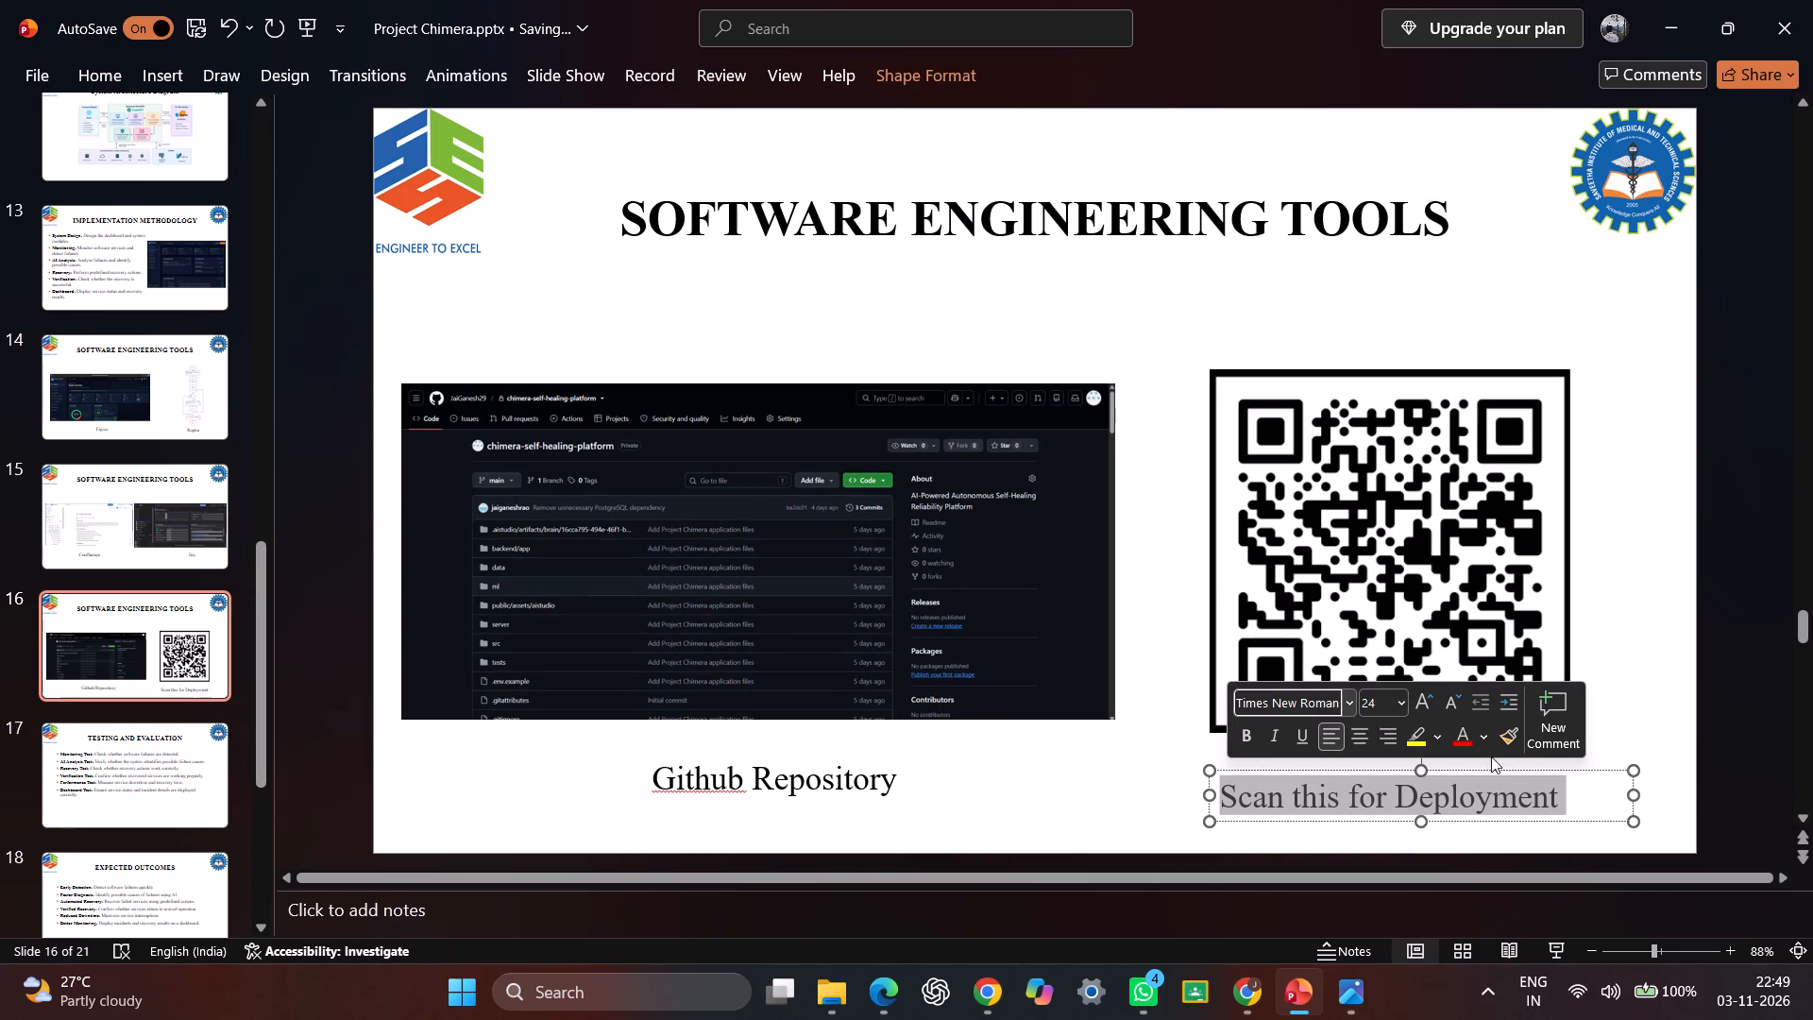
# Deselect the QR code caption and save the Project Chimera presentation.
pyautogui.click(1492, 768)
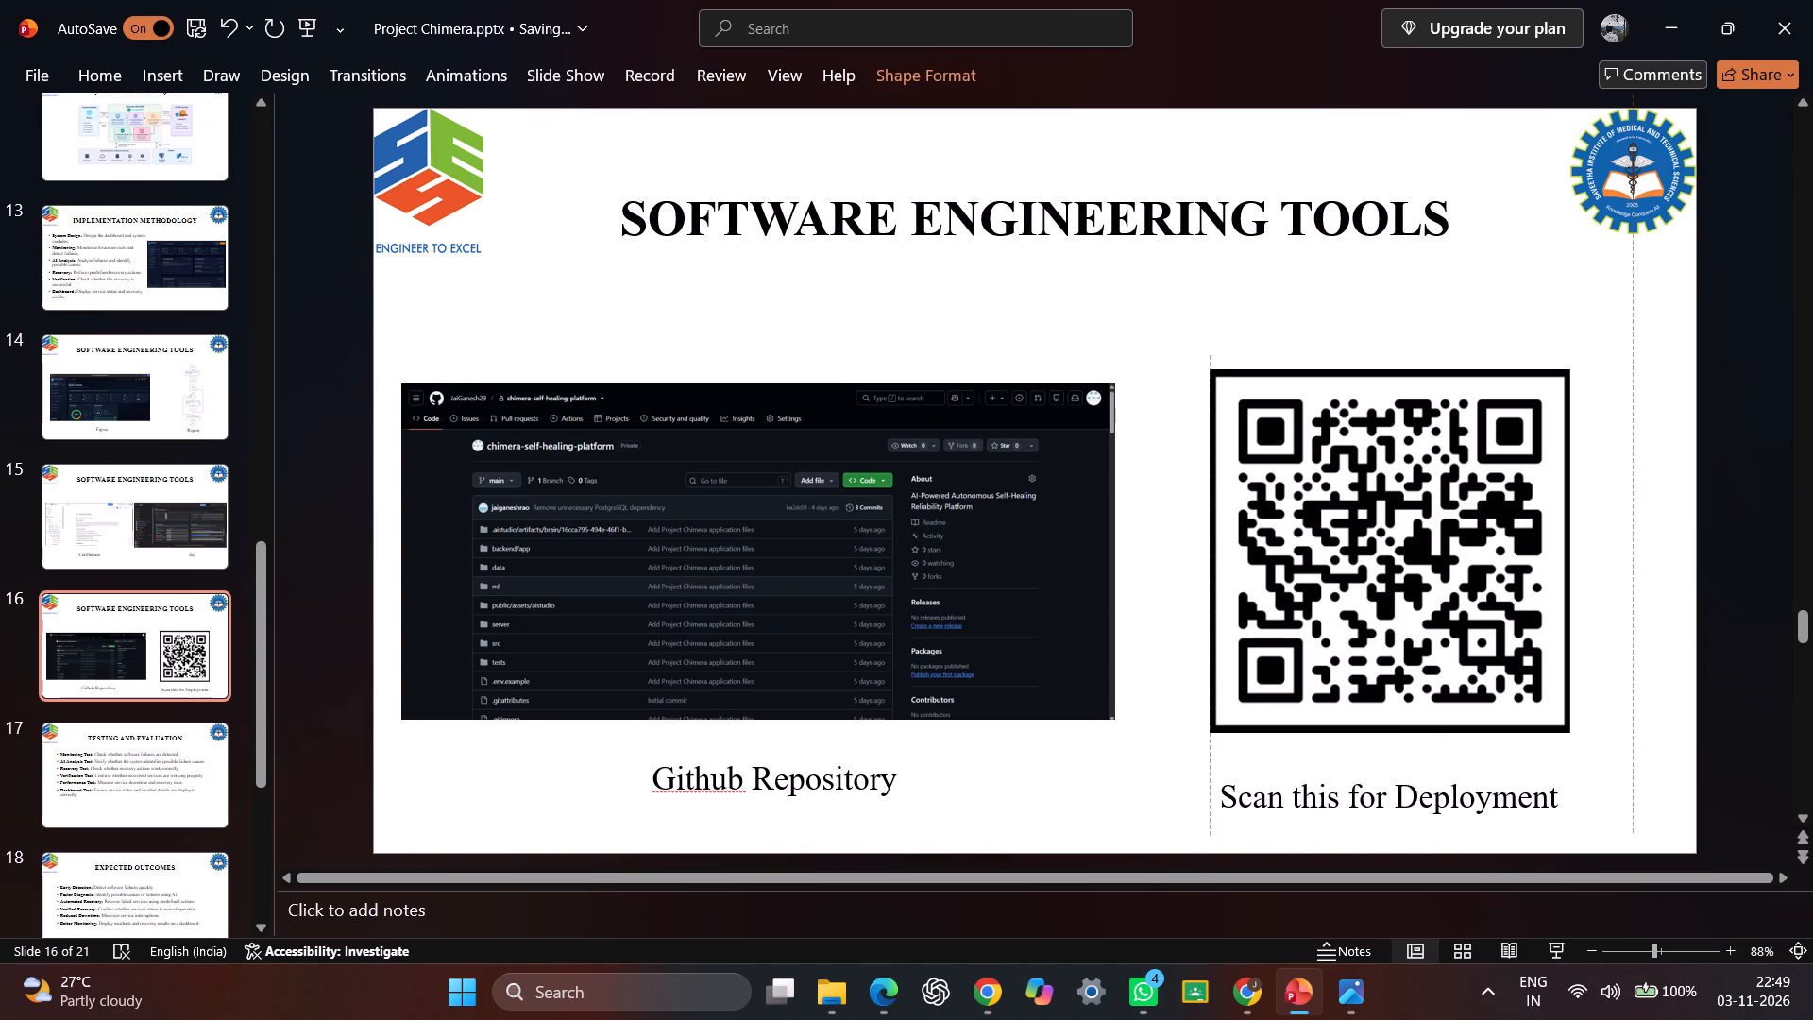
pyautogui.click(1668, 707)
pyautogui.hotkey('ctrl', 's')
pyautogui.hotkey('ctrl', 's')
pyautogui.hotkey('ctrl', 's')
pyautogui.hotkey('ctrl', 's')
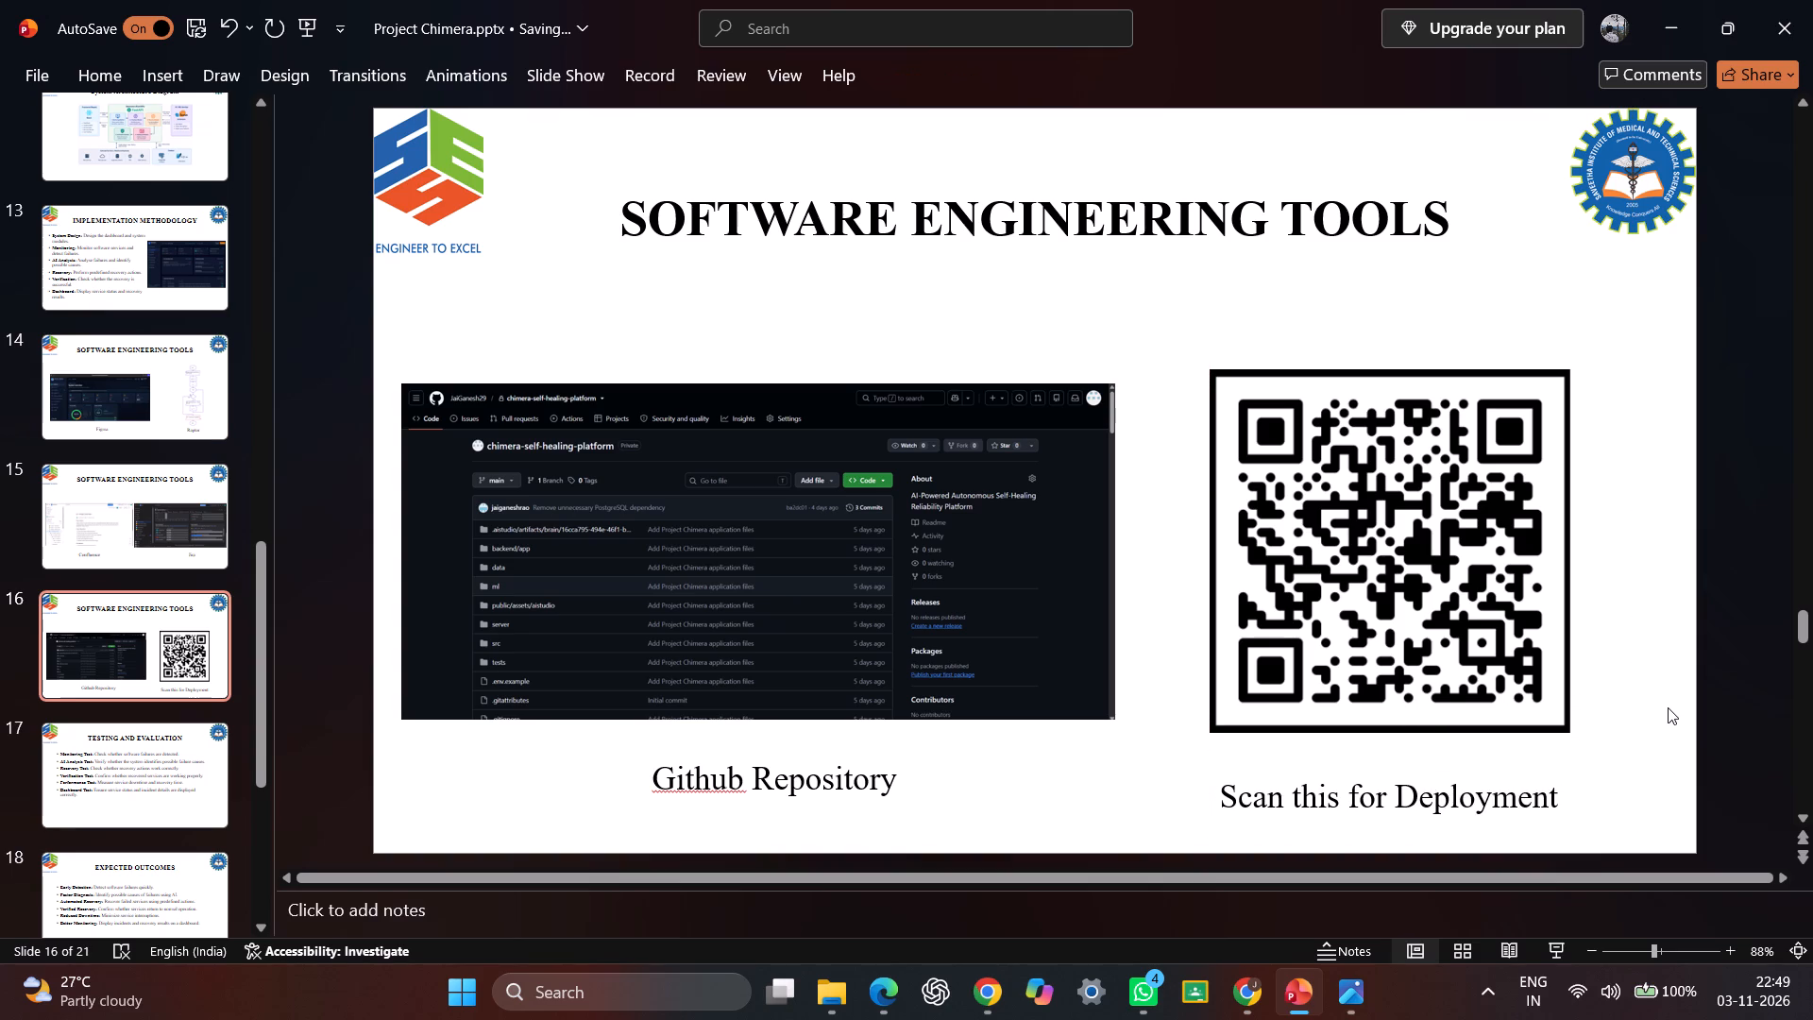
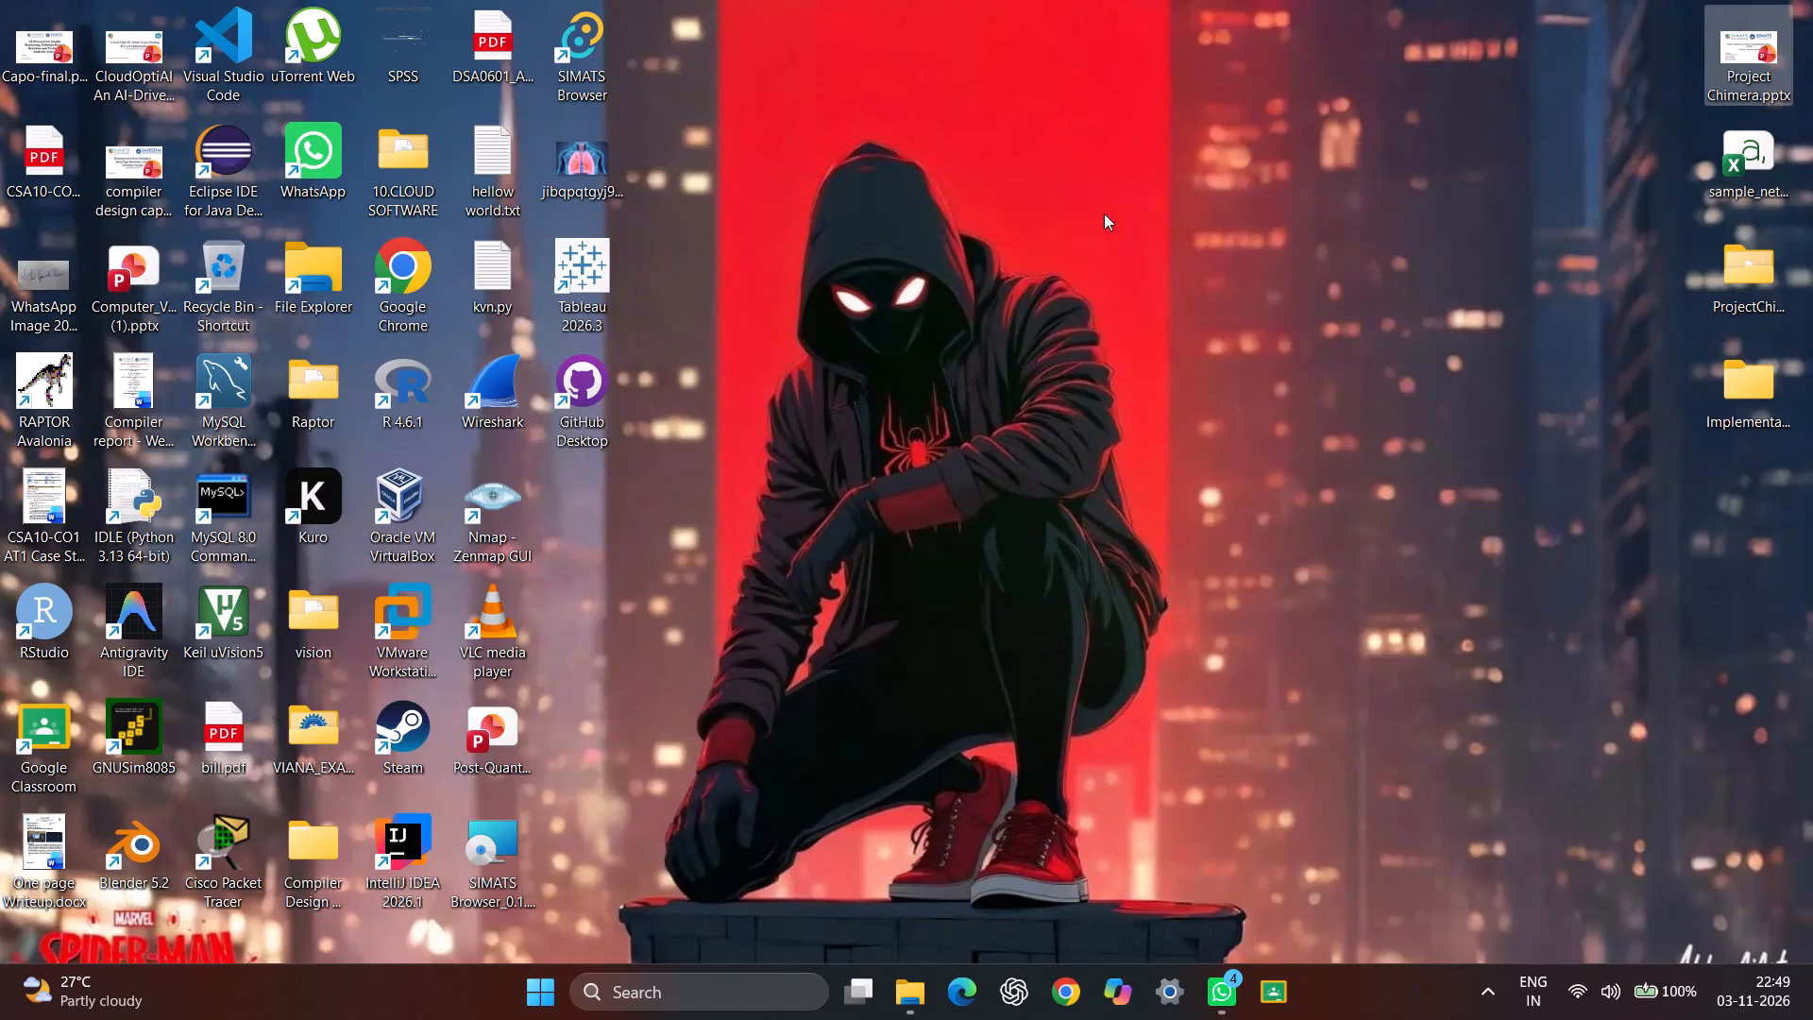
# Copy the Project Chimera.pptx file on the desktop.
pyautogui.rightClick(1724, 74)
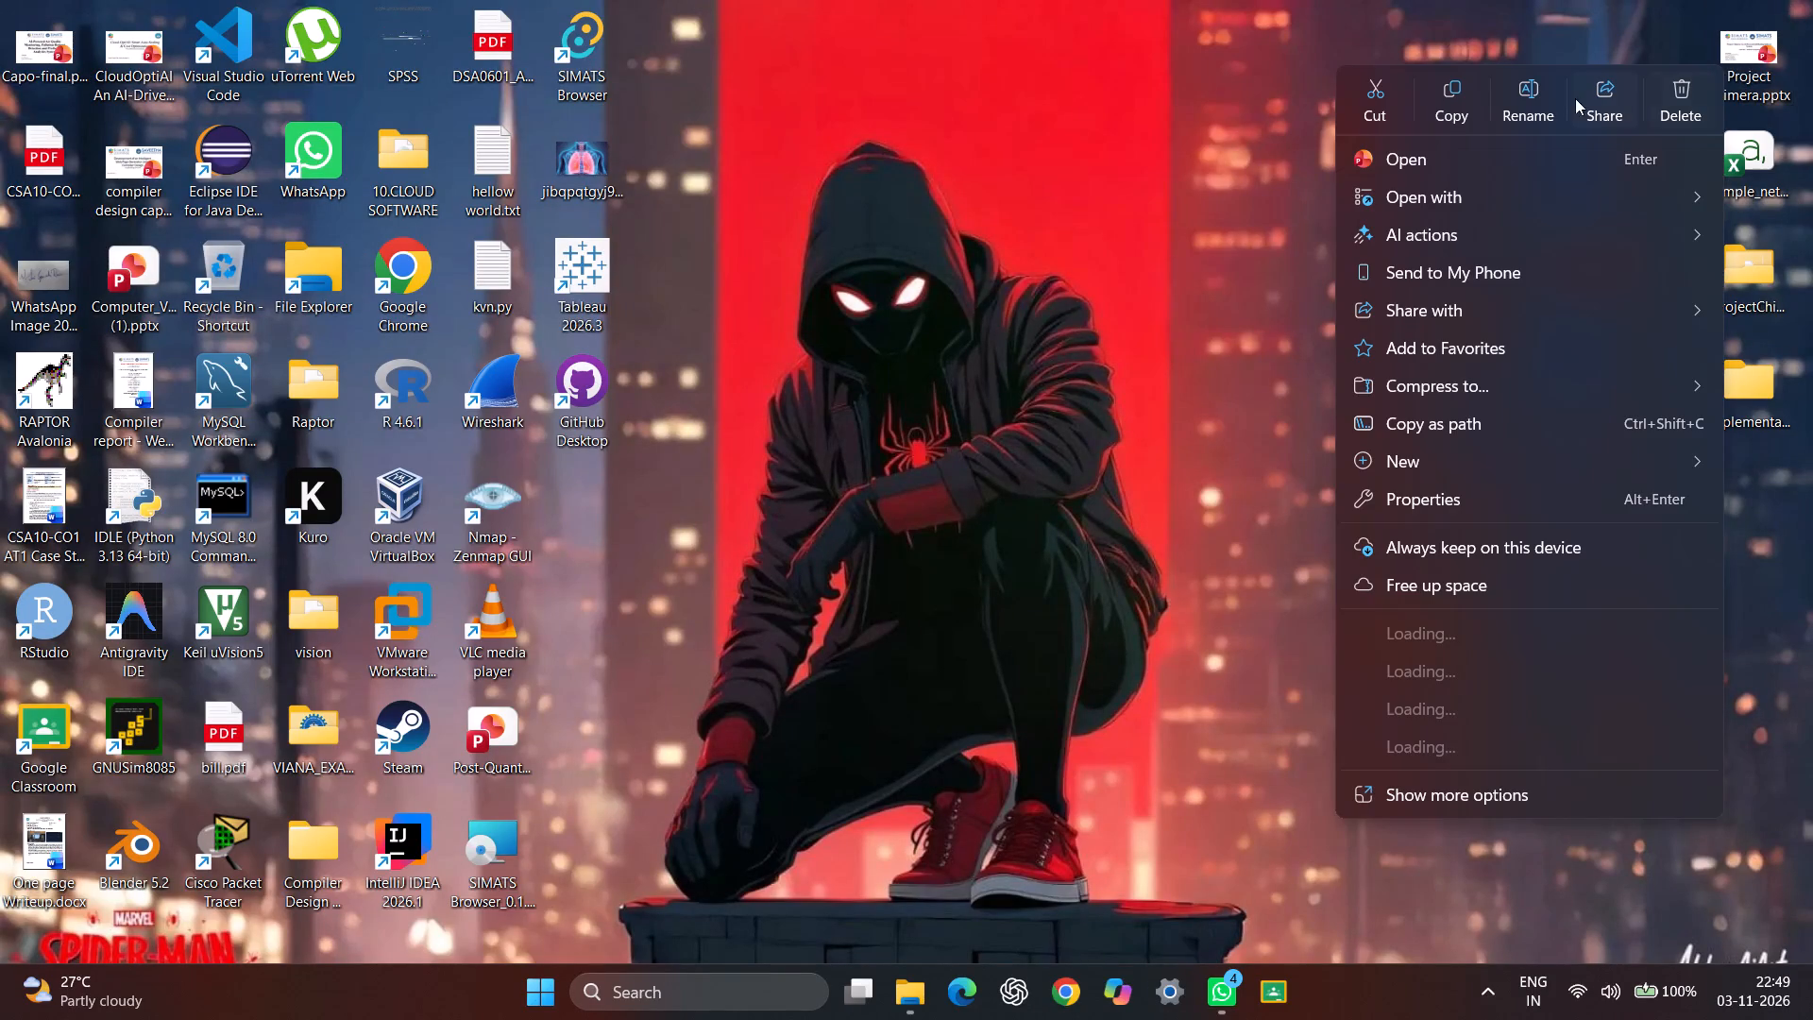
pyautogui.click(1456, 93)
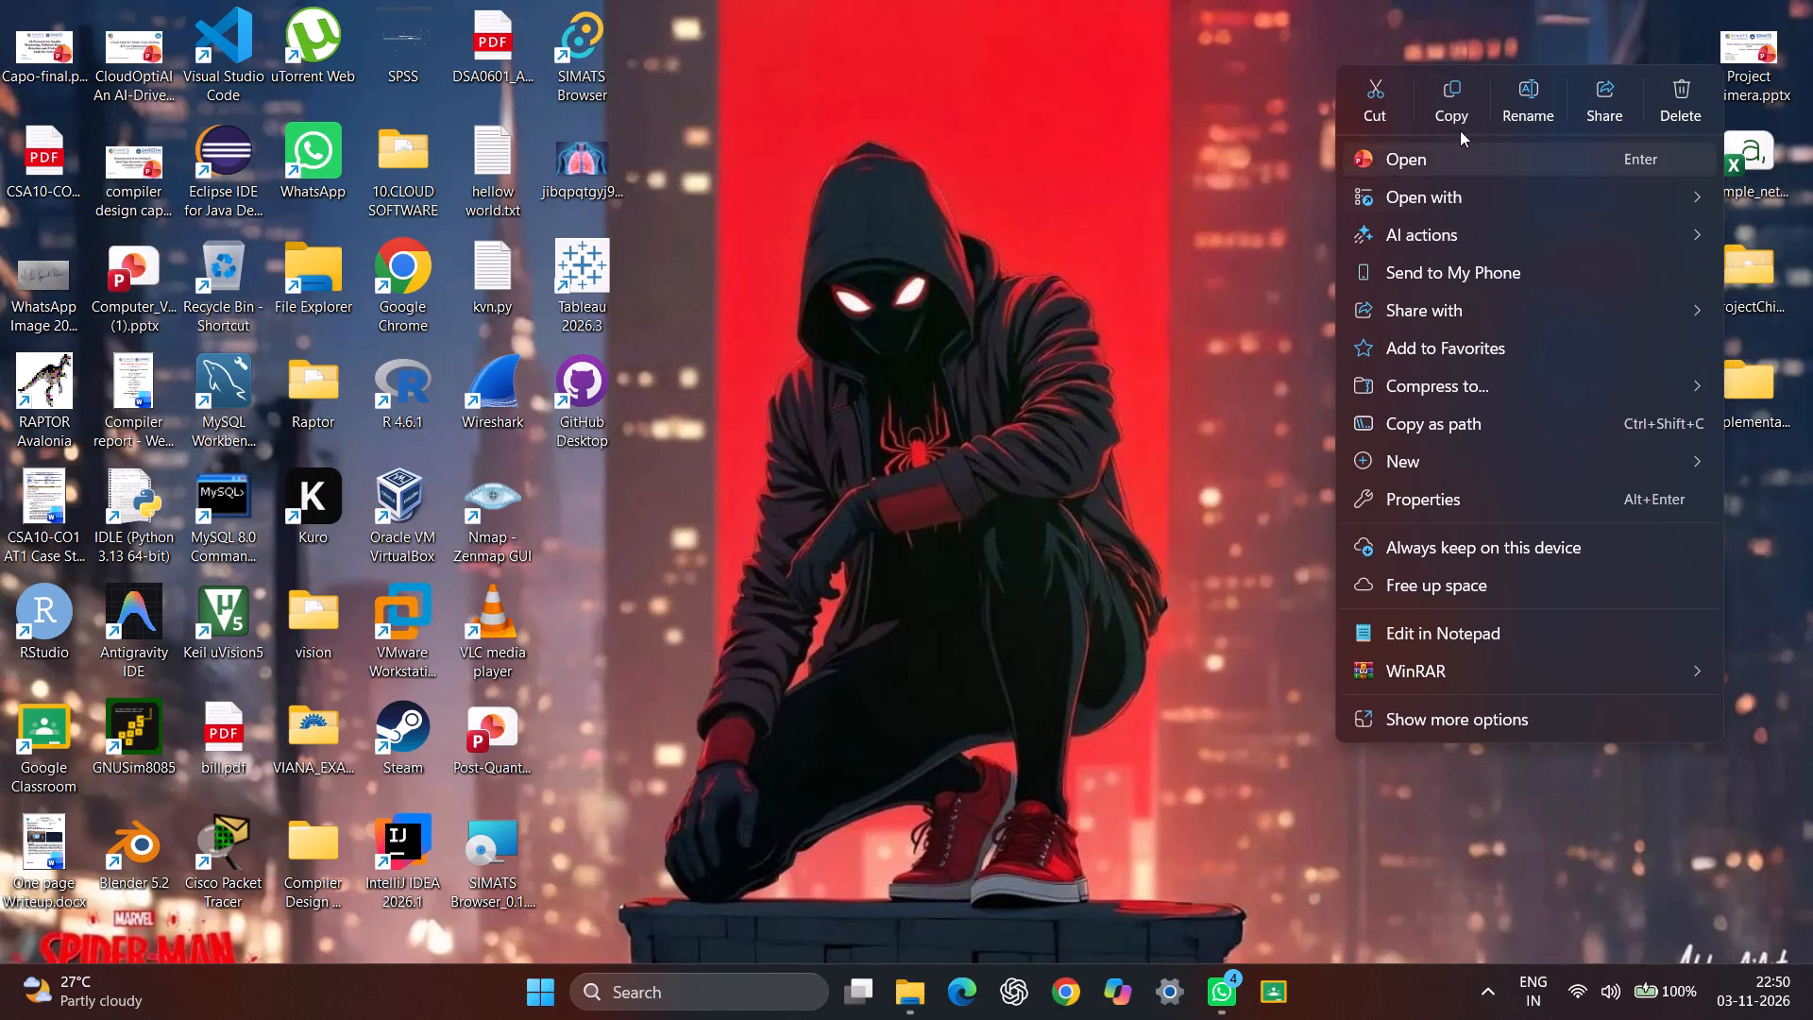
# Open the Project Chimera.pptx presentation from the desktop in PowerPoint.
pyautogui.click(1754, 39)
pyautogui.click(1754, 39)
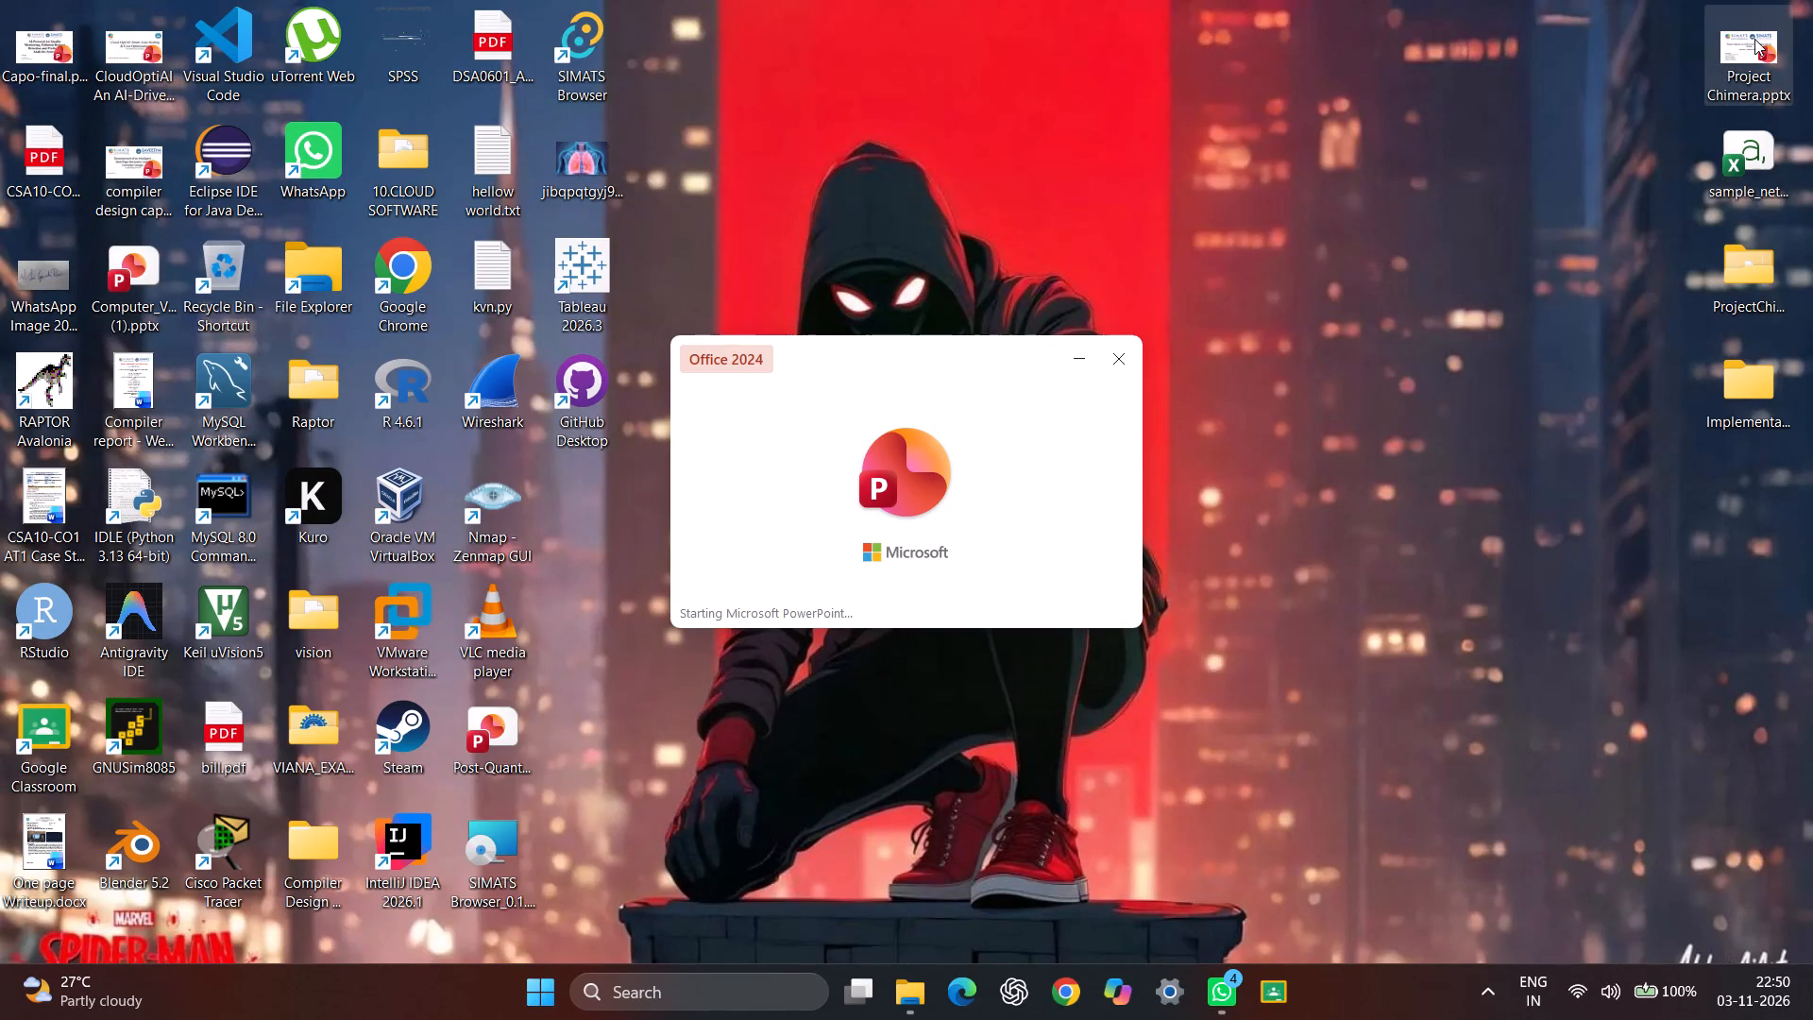
# Check the slides of the reopened Project Chimera presentation through the Software Engineering Tools slides, and close it.
pyautogui.click(1124, 356)
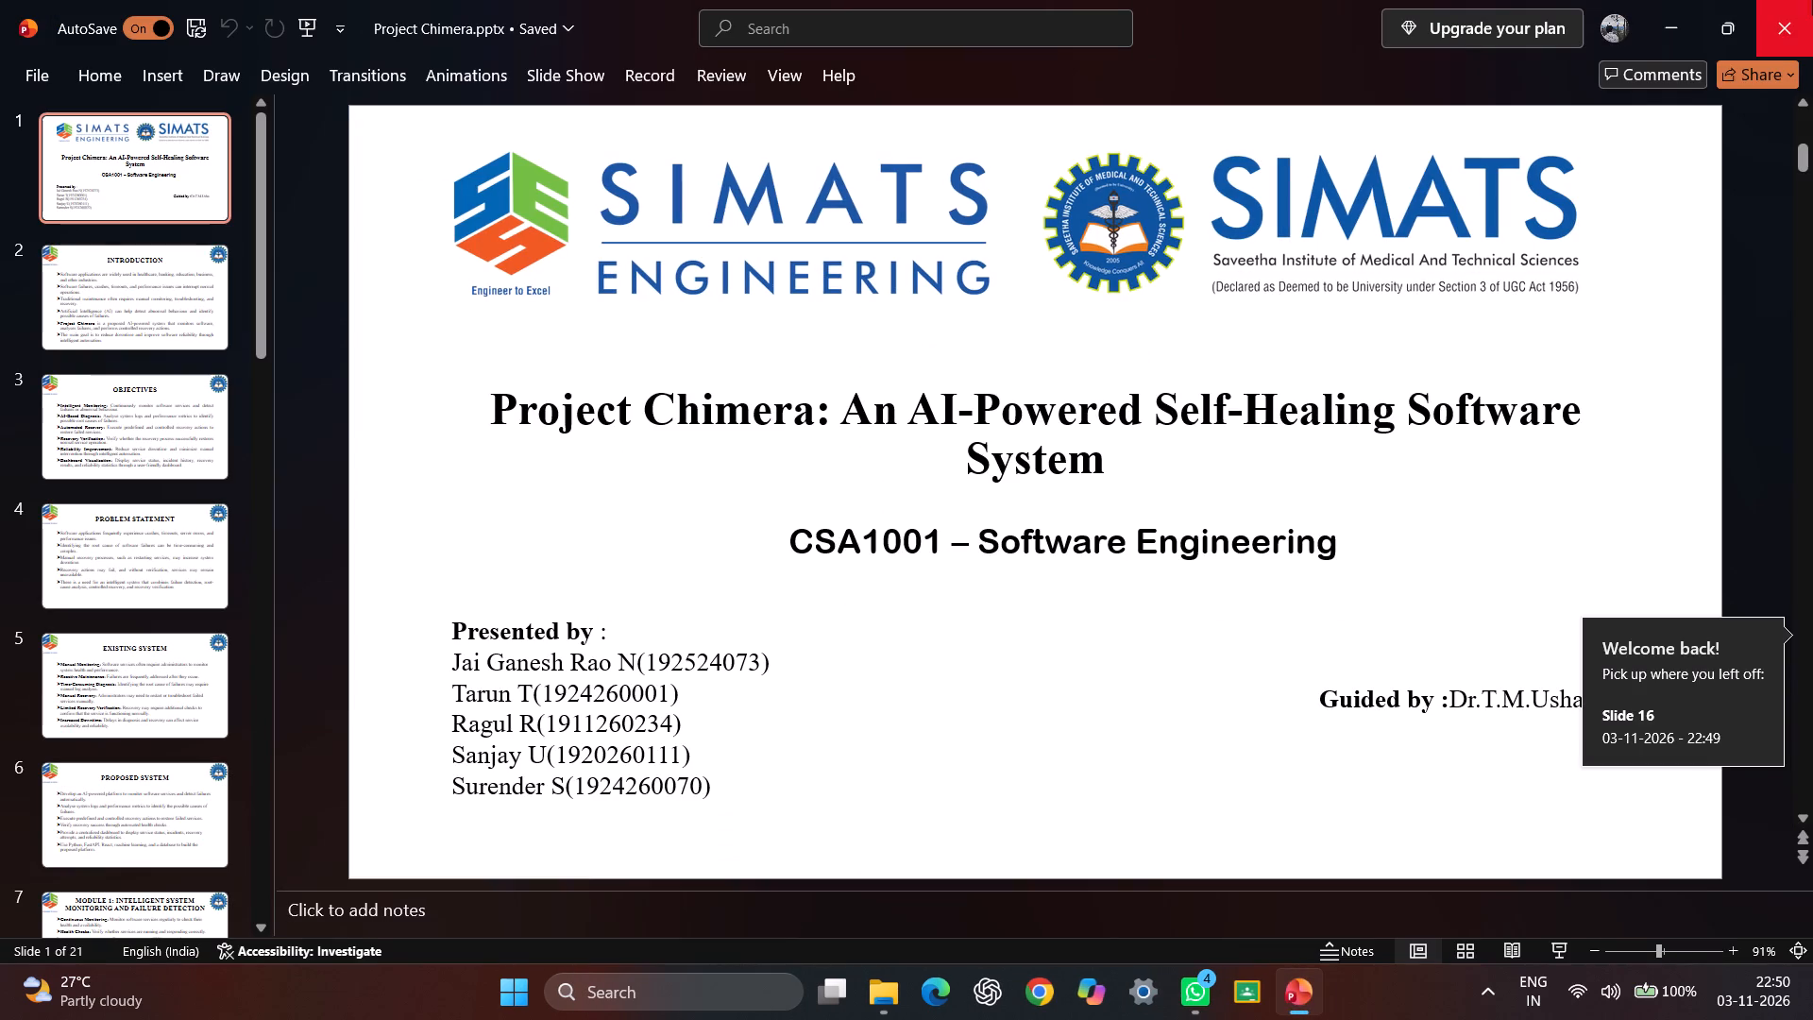
pyautogui.scroll(-4, 713, 703)
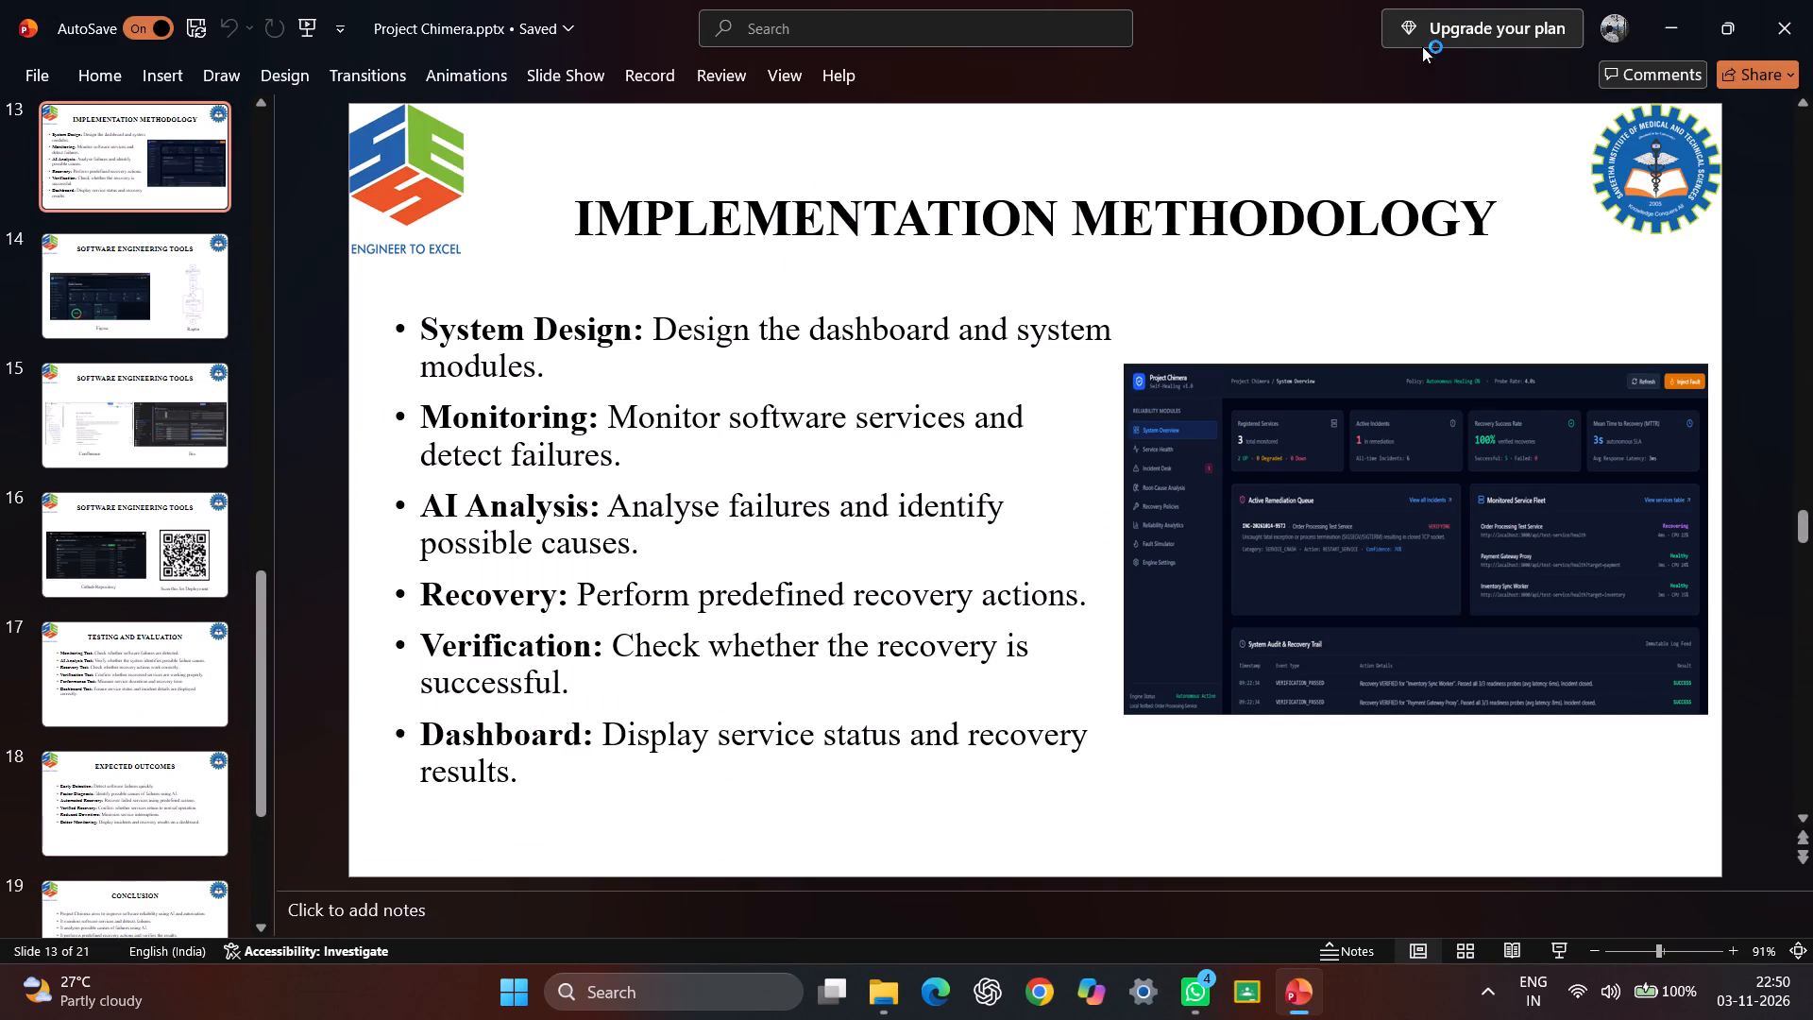
pyautogui.click(1797, 25)
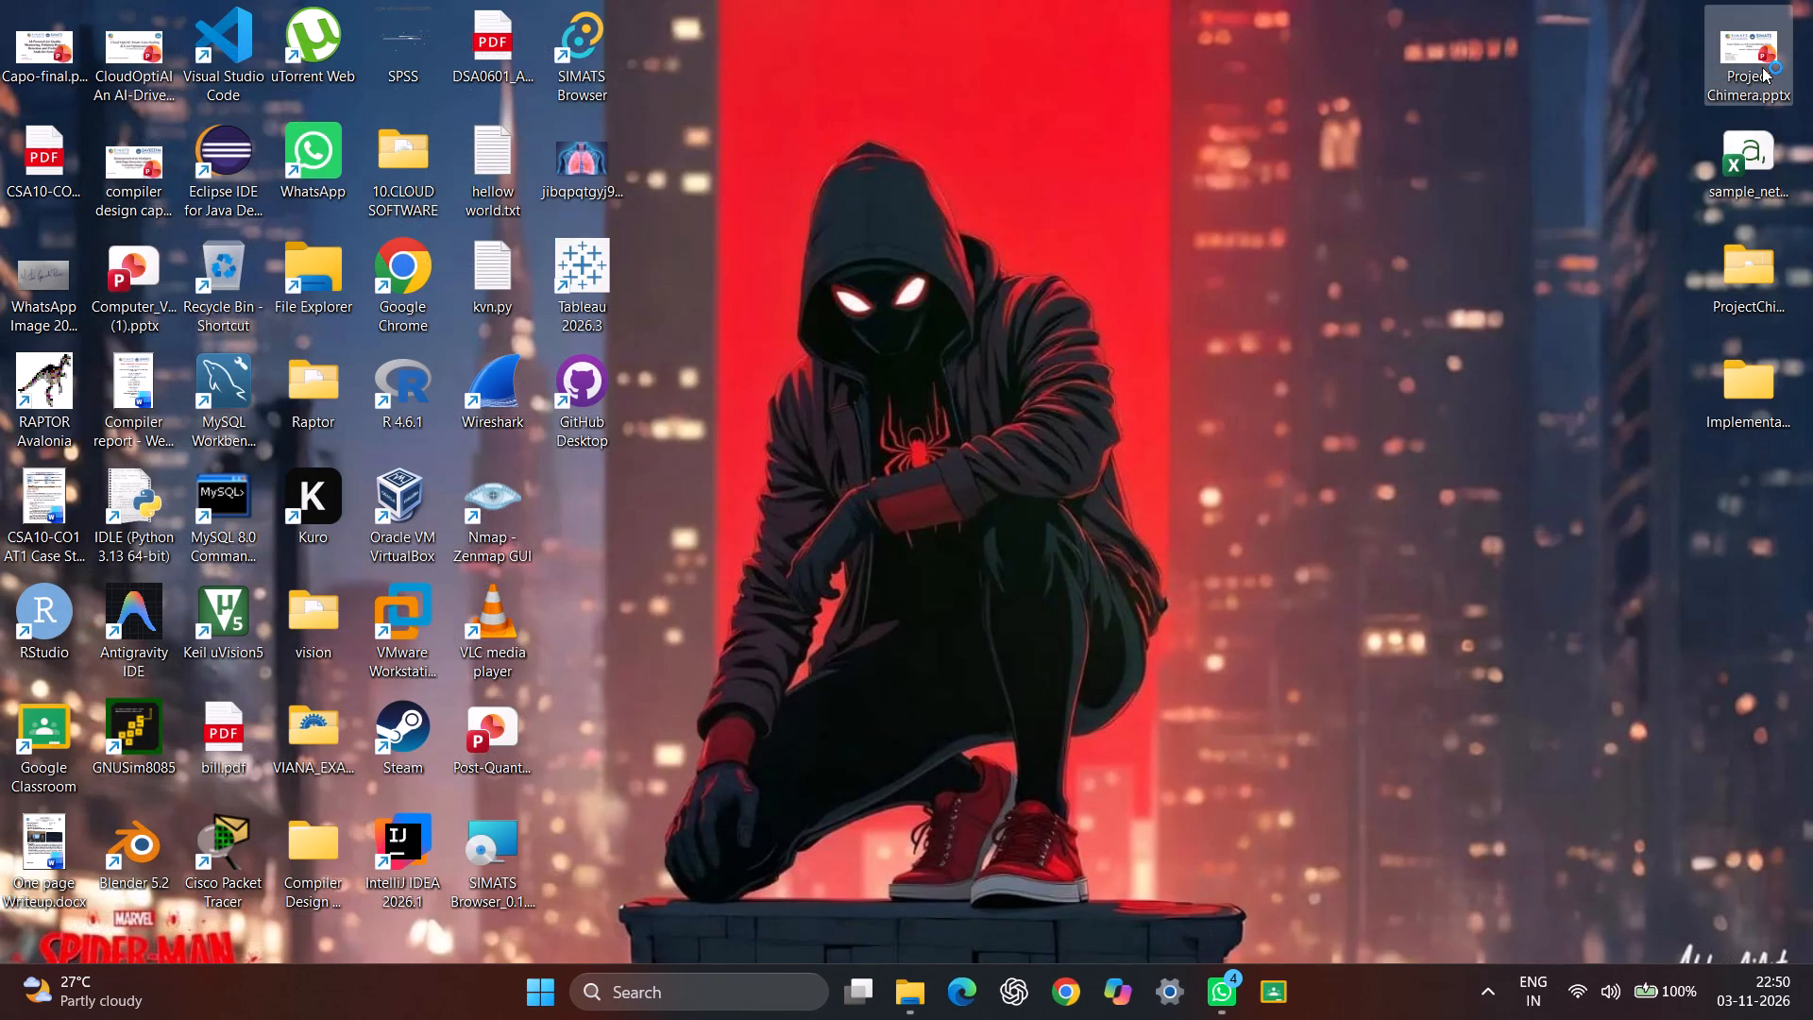
# Copy the Project Chimera.pptx file from the desktop.
pyautogui.rightClick(1762, 67)
pyautogui.click(1495, 83)
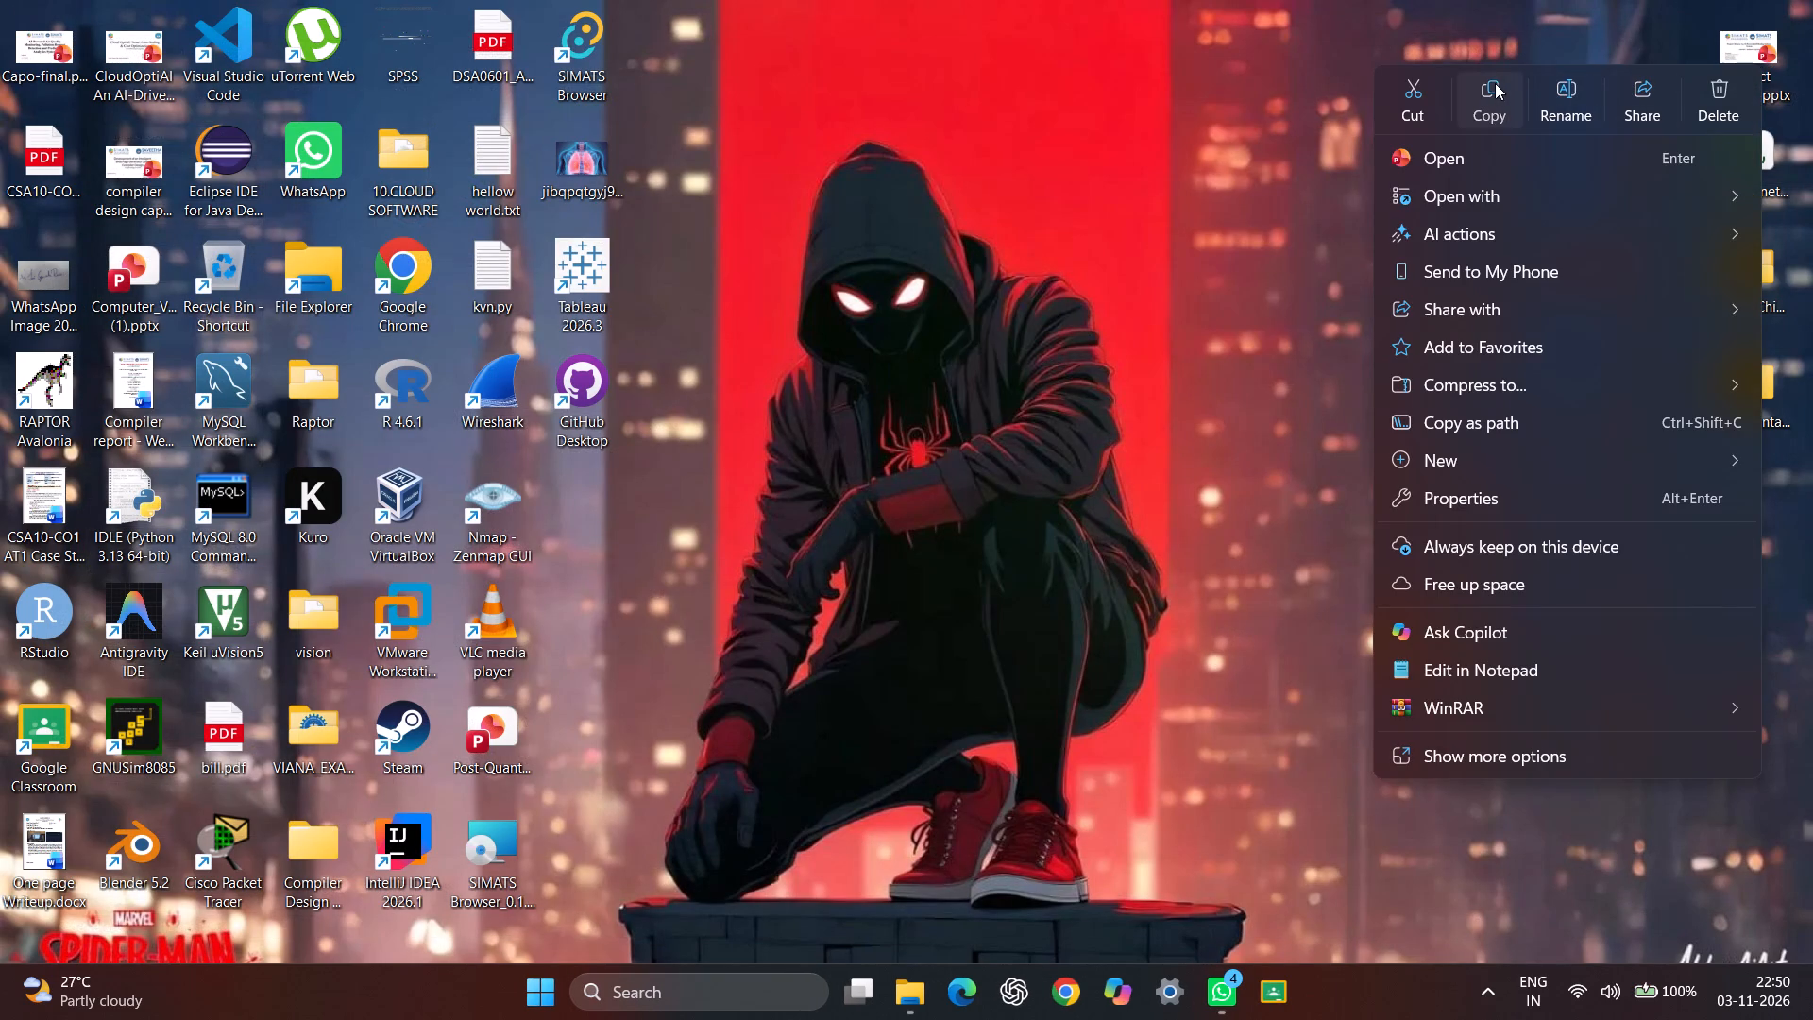
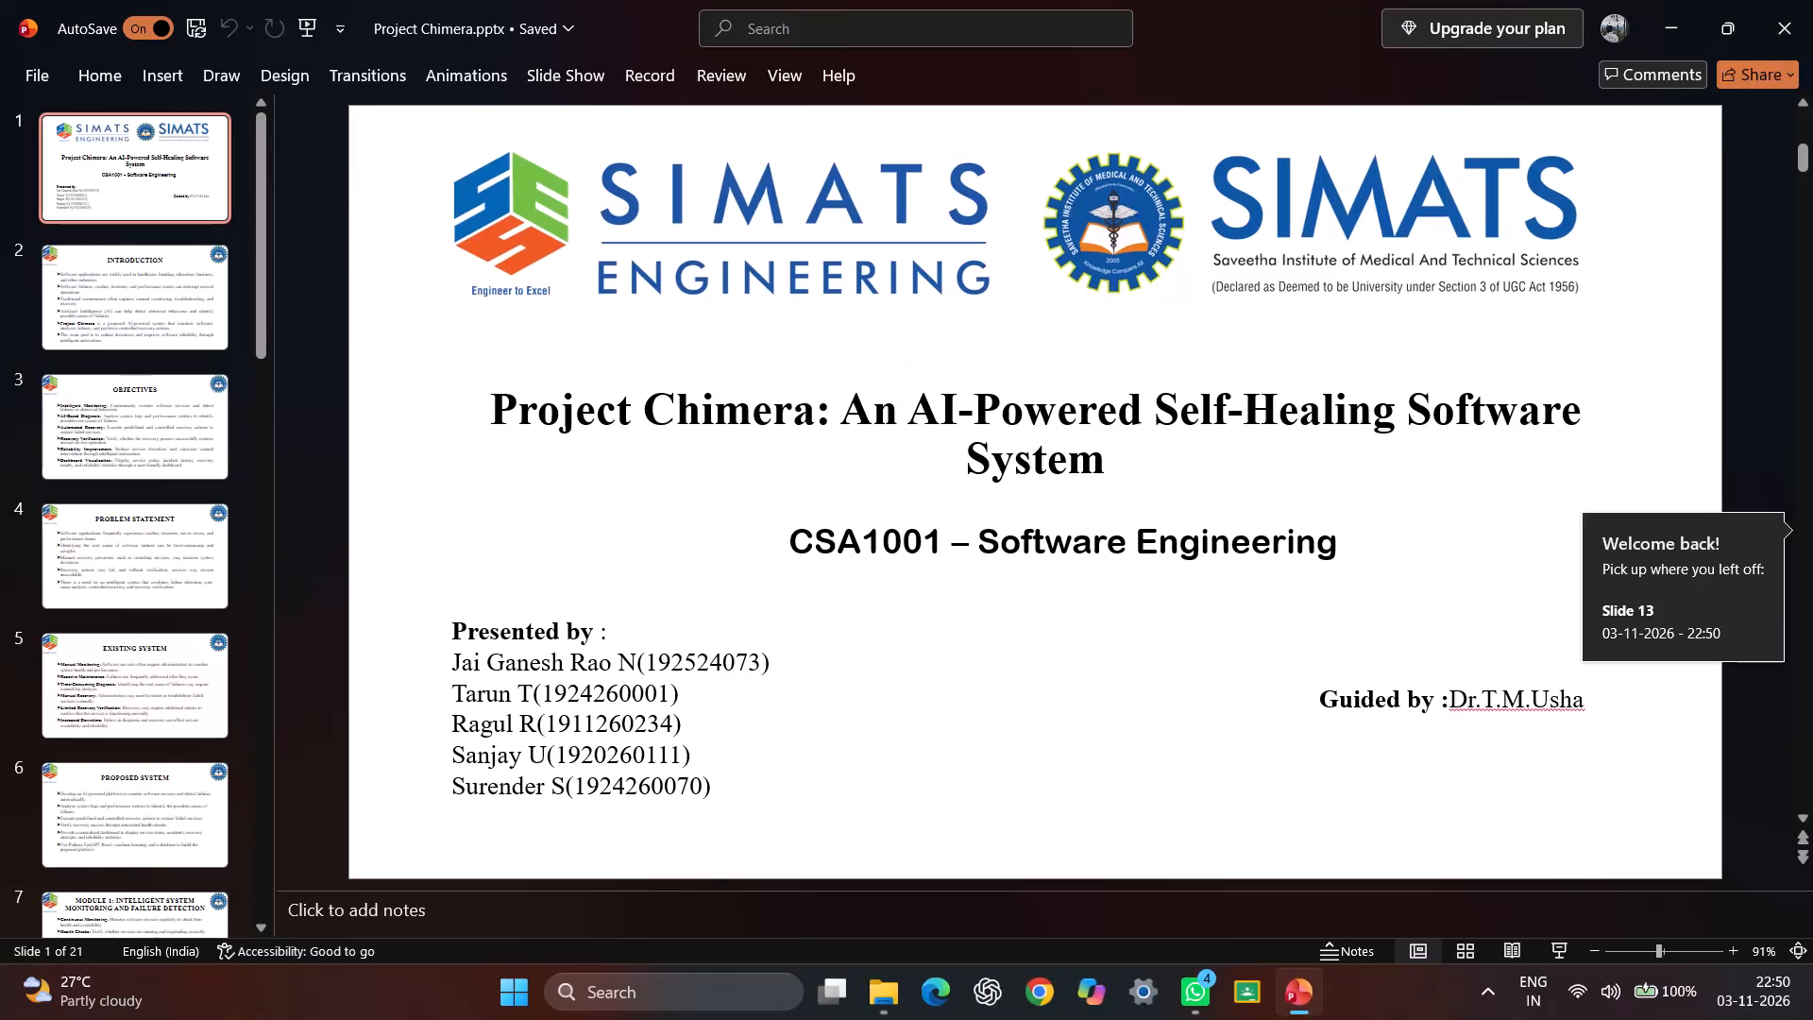
# Look through the reopened presentation's implementation and Software Engineering Tools slides, and read the Module 1 and Module 2 slides.
pyautogui.scroll(-2, 839, 461)
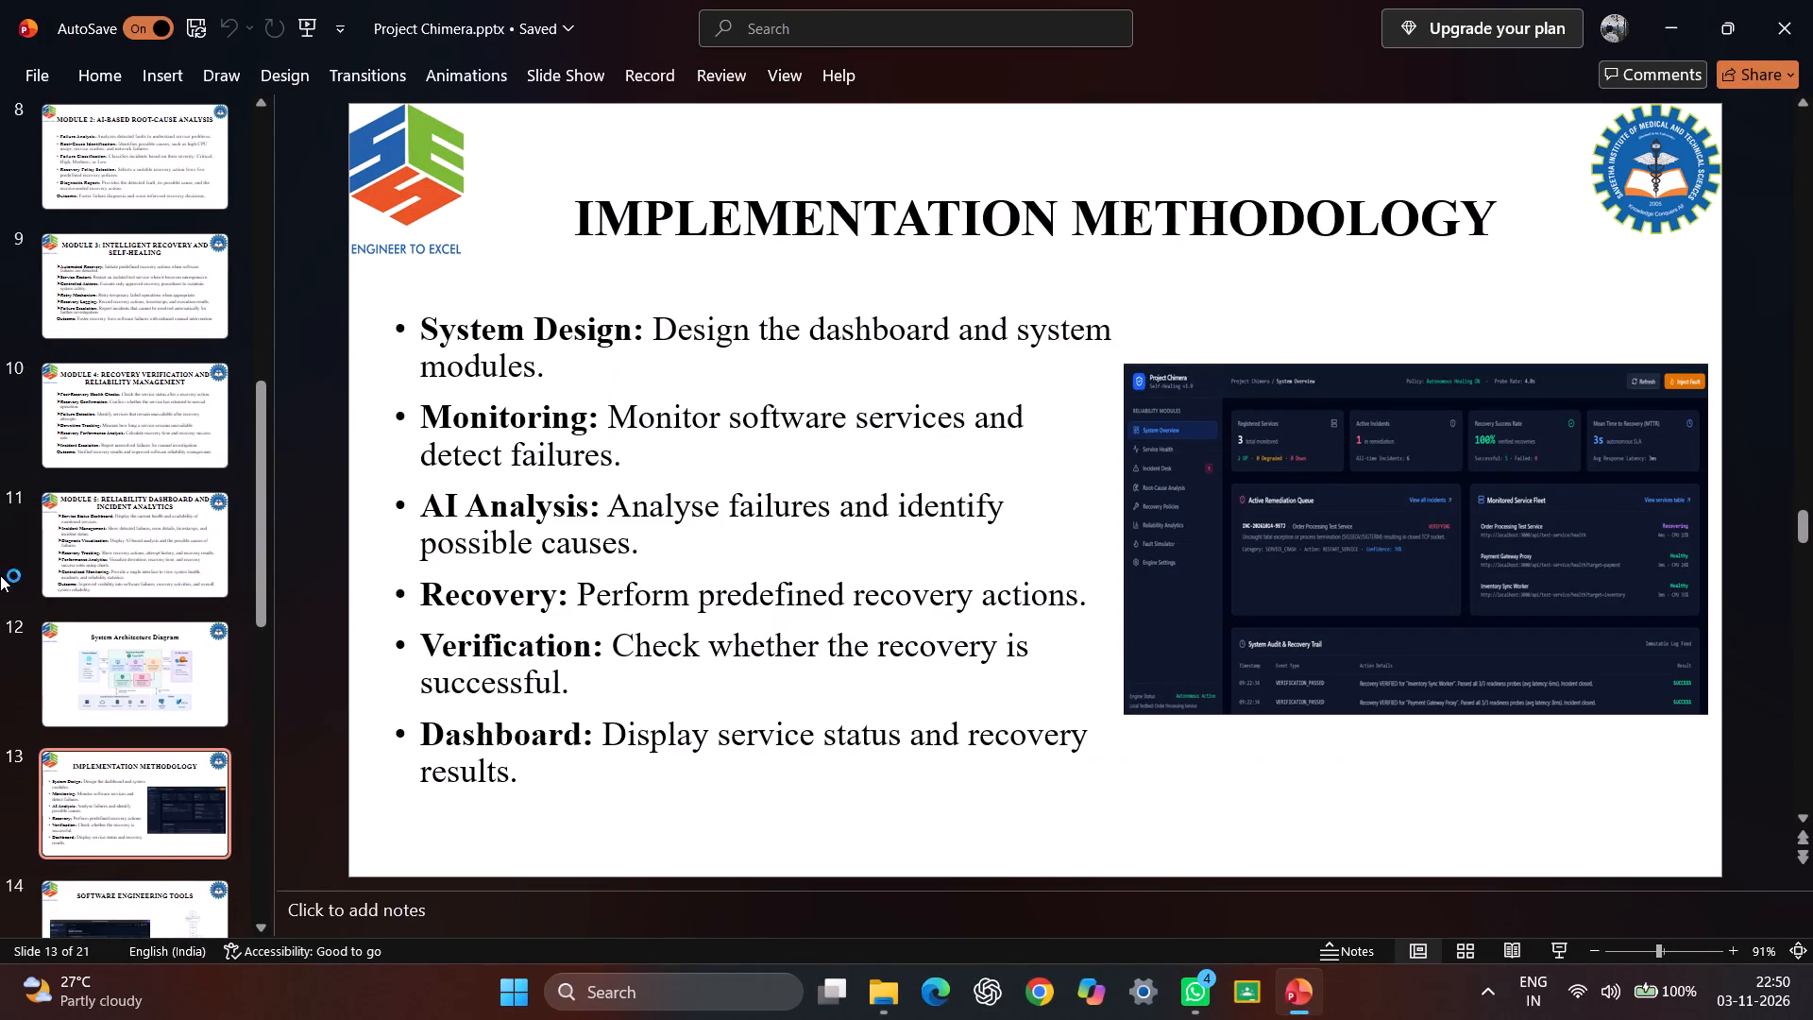
pyautogui.scroll(-1, 0, 575)
pyautogui.scroll(-1, 116, 696)
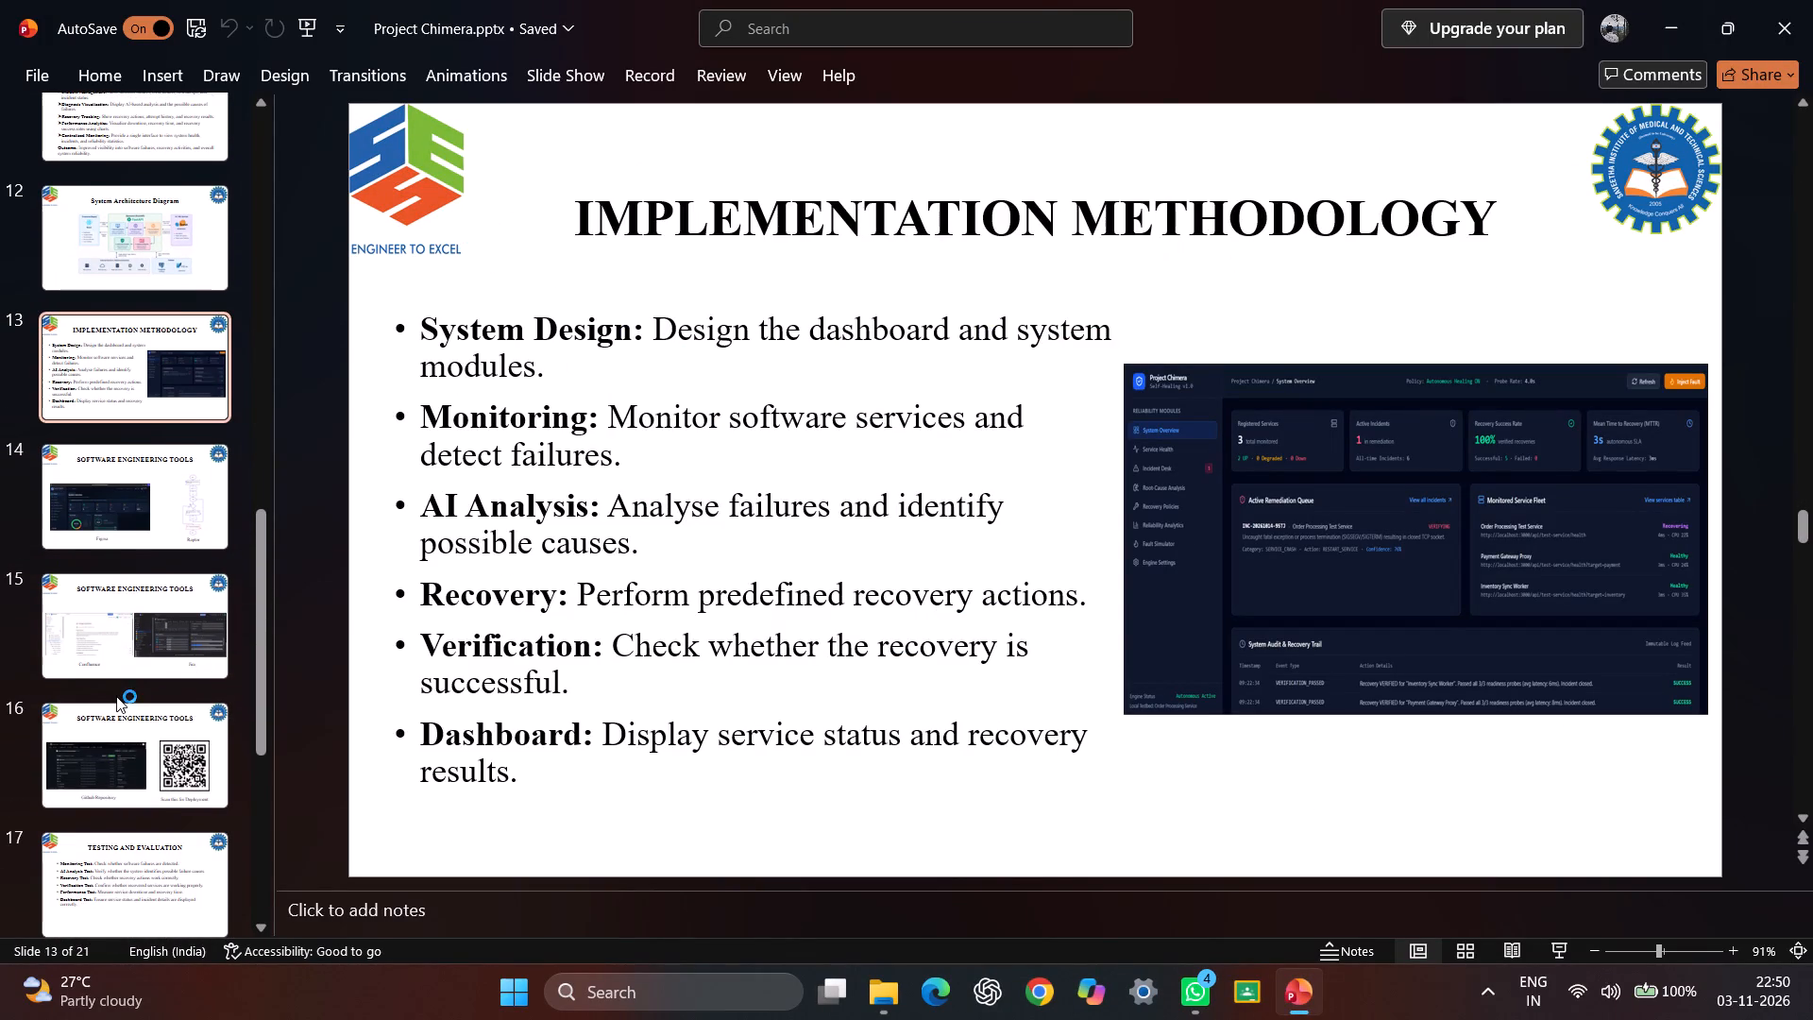
pyautogui.scroll(-1, 116, 696)
pyautogui.scroll(1, 116, 696)
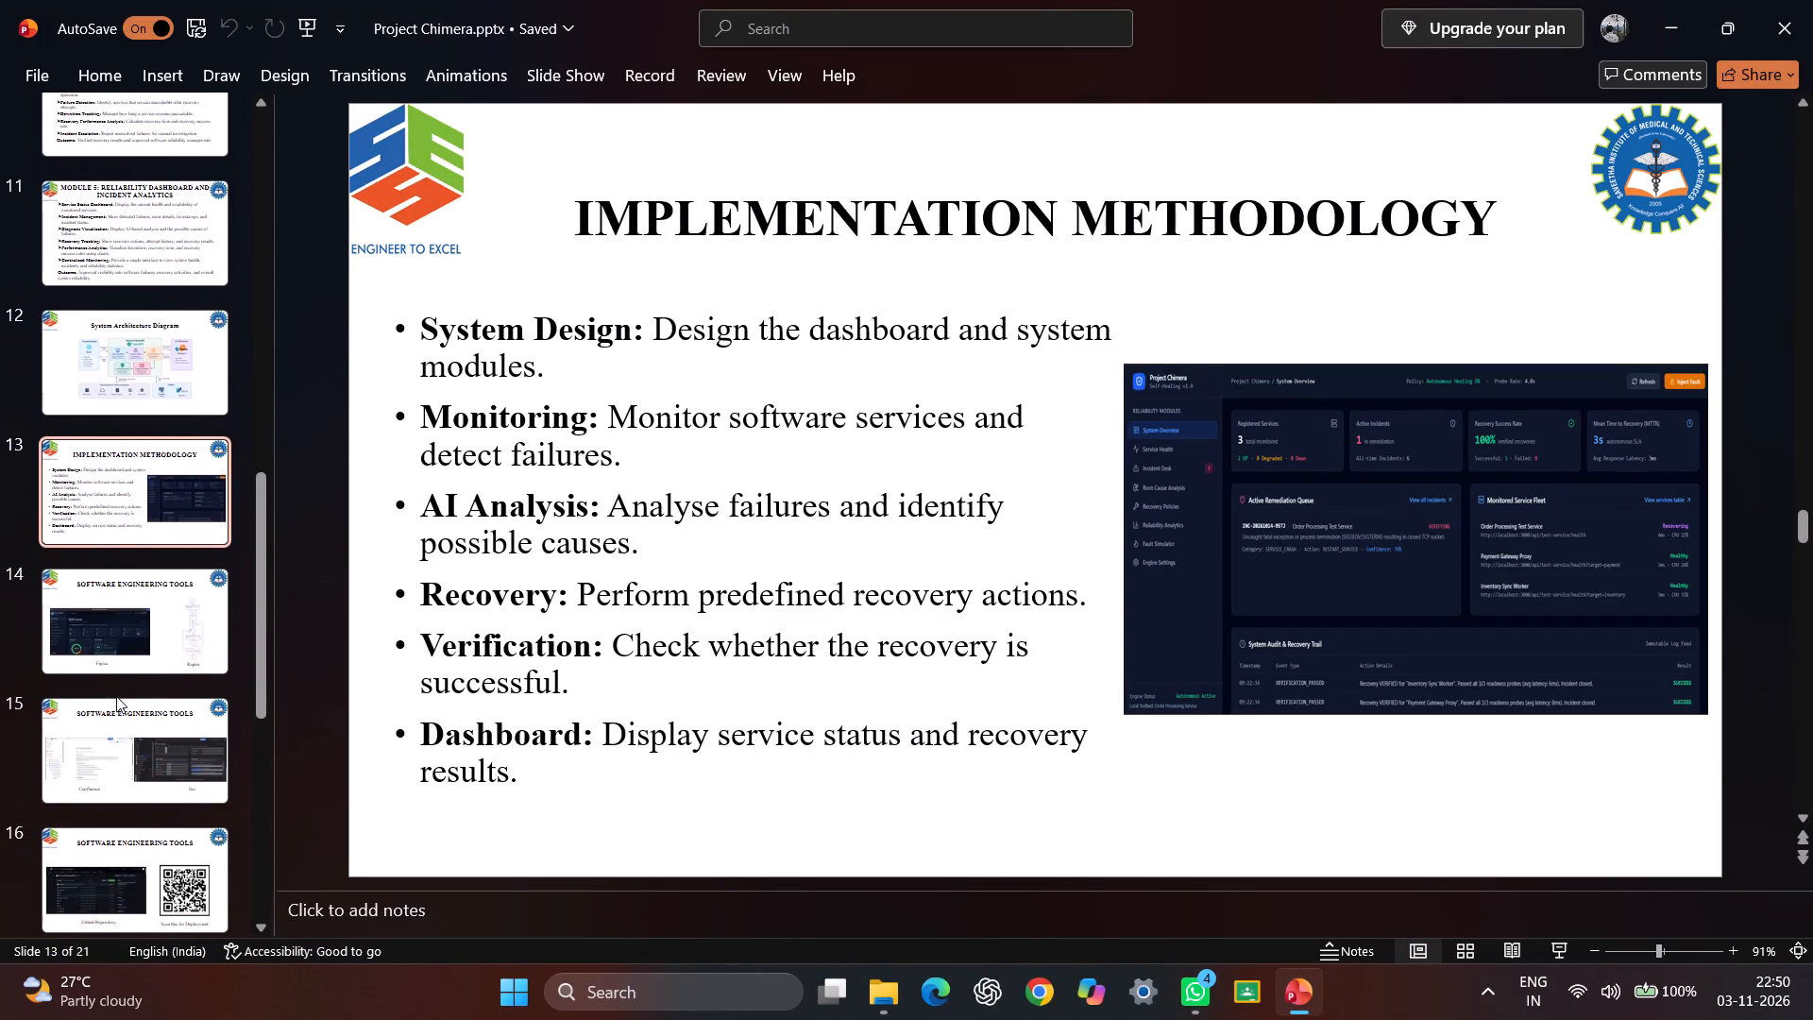
pyautogui.scroll(1, 116, 696)
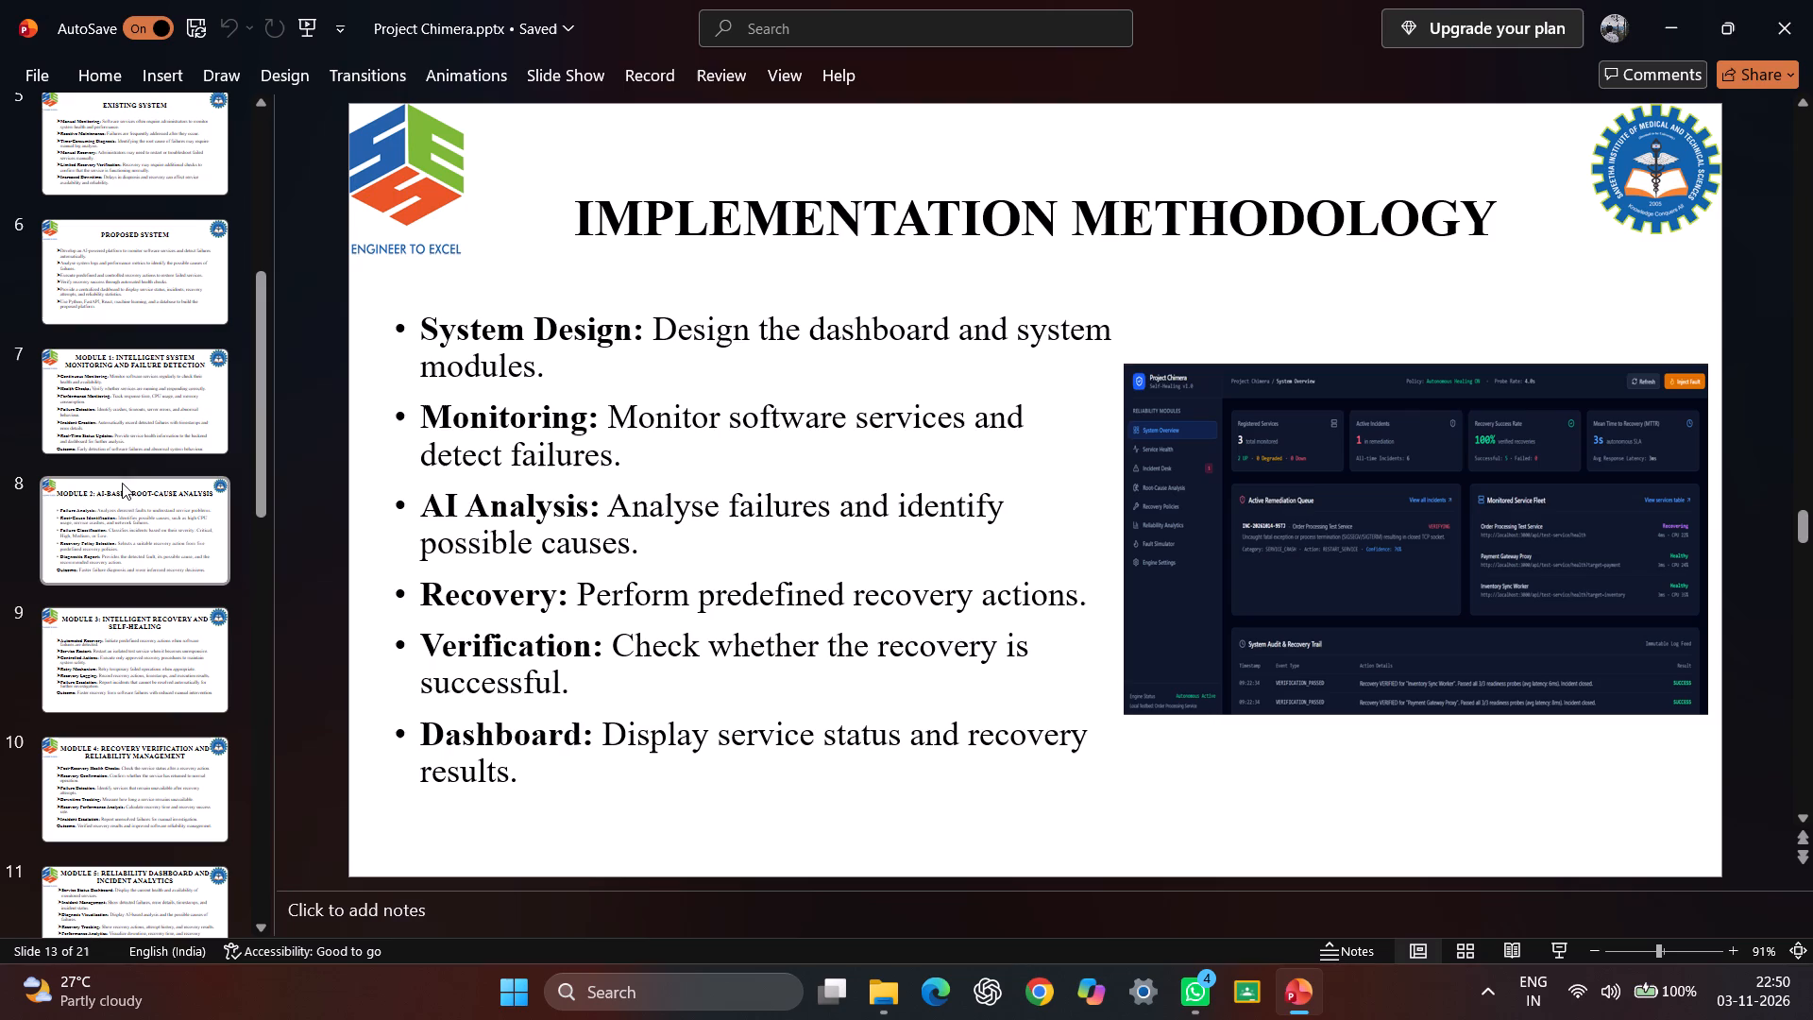
pyautogui.click(122, 431)
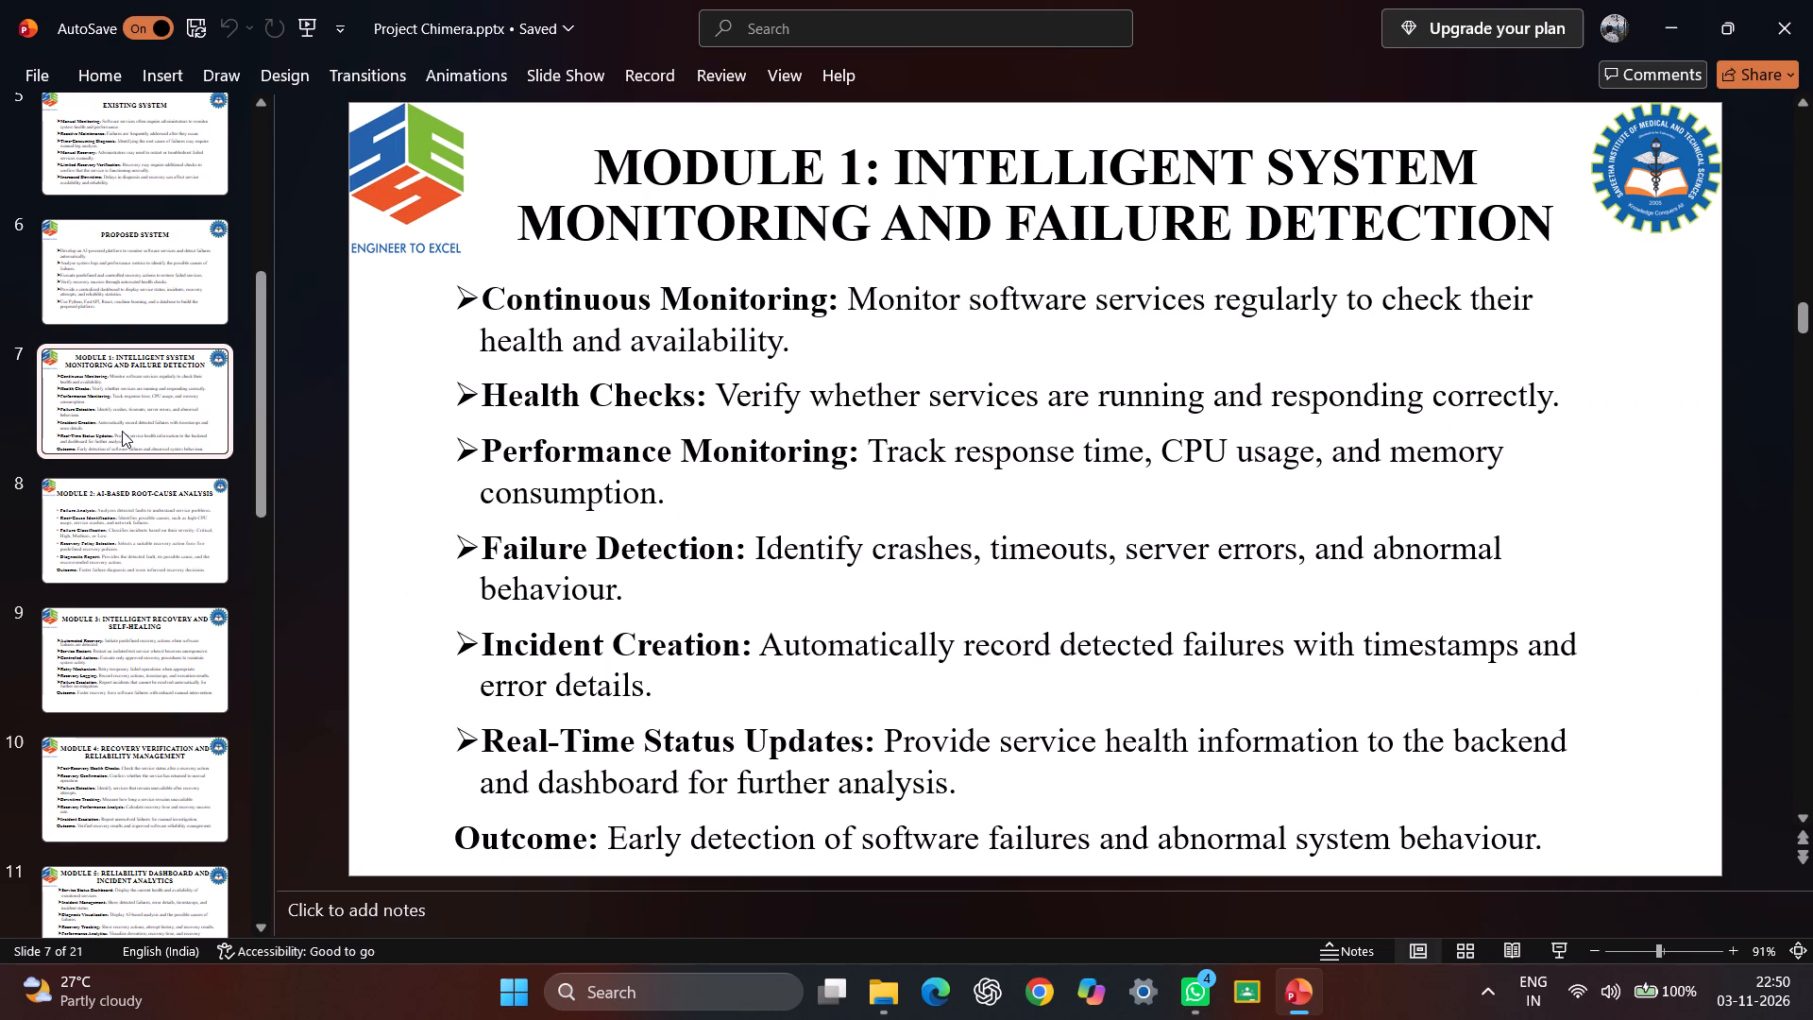
pyautogui.press('Down')
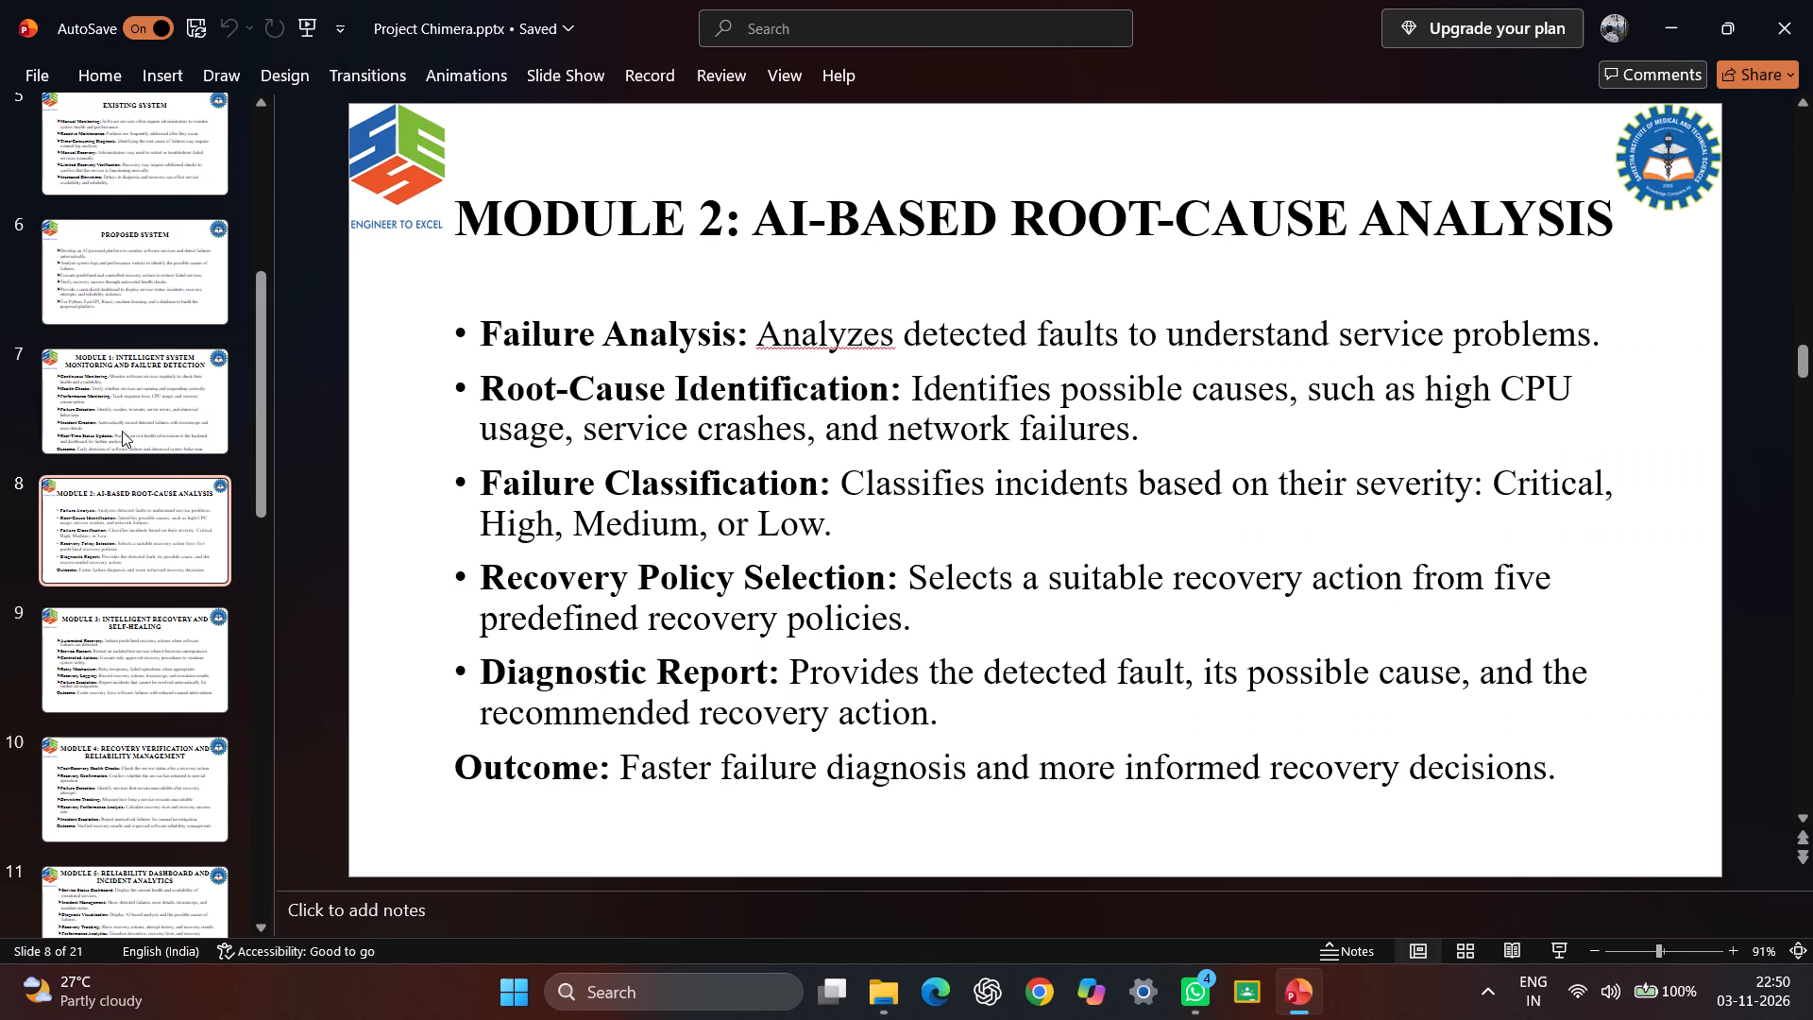
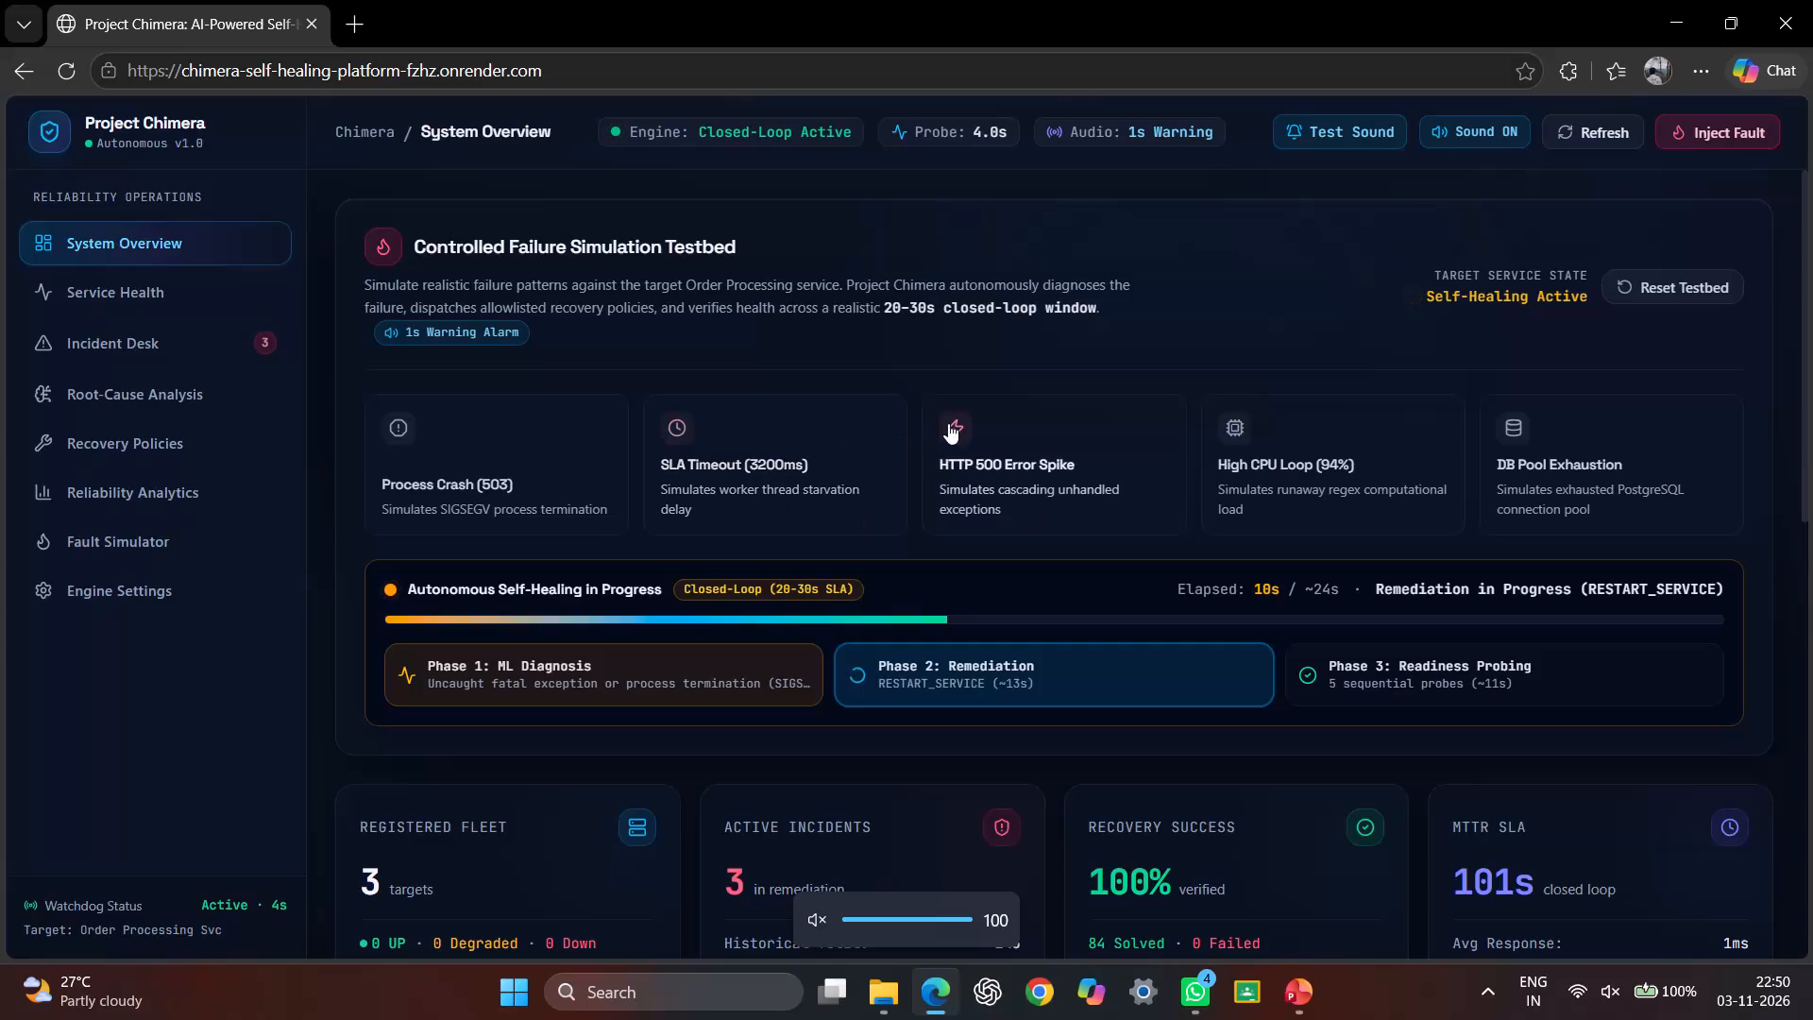
pyautogui.click(147, 375)
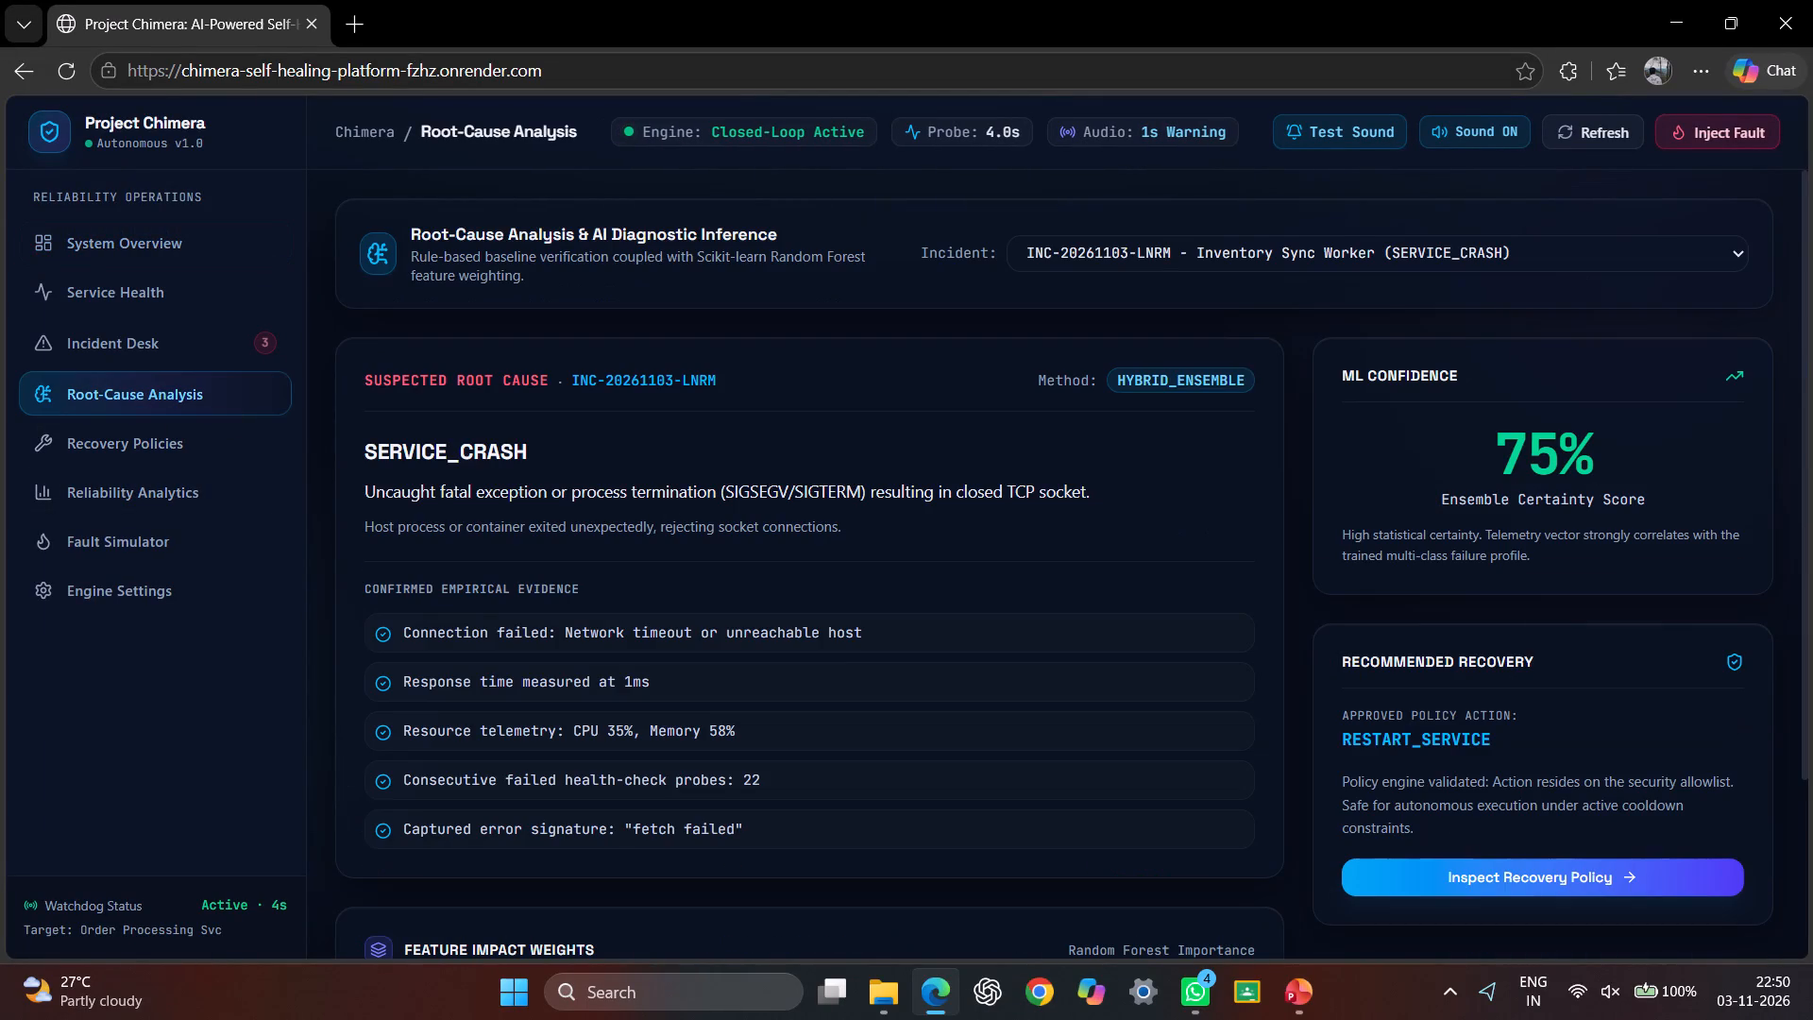
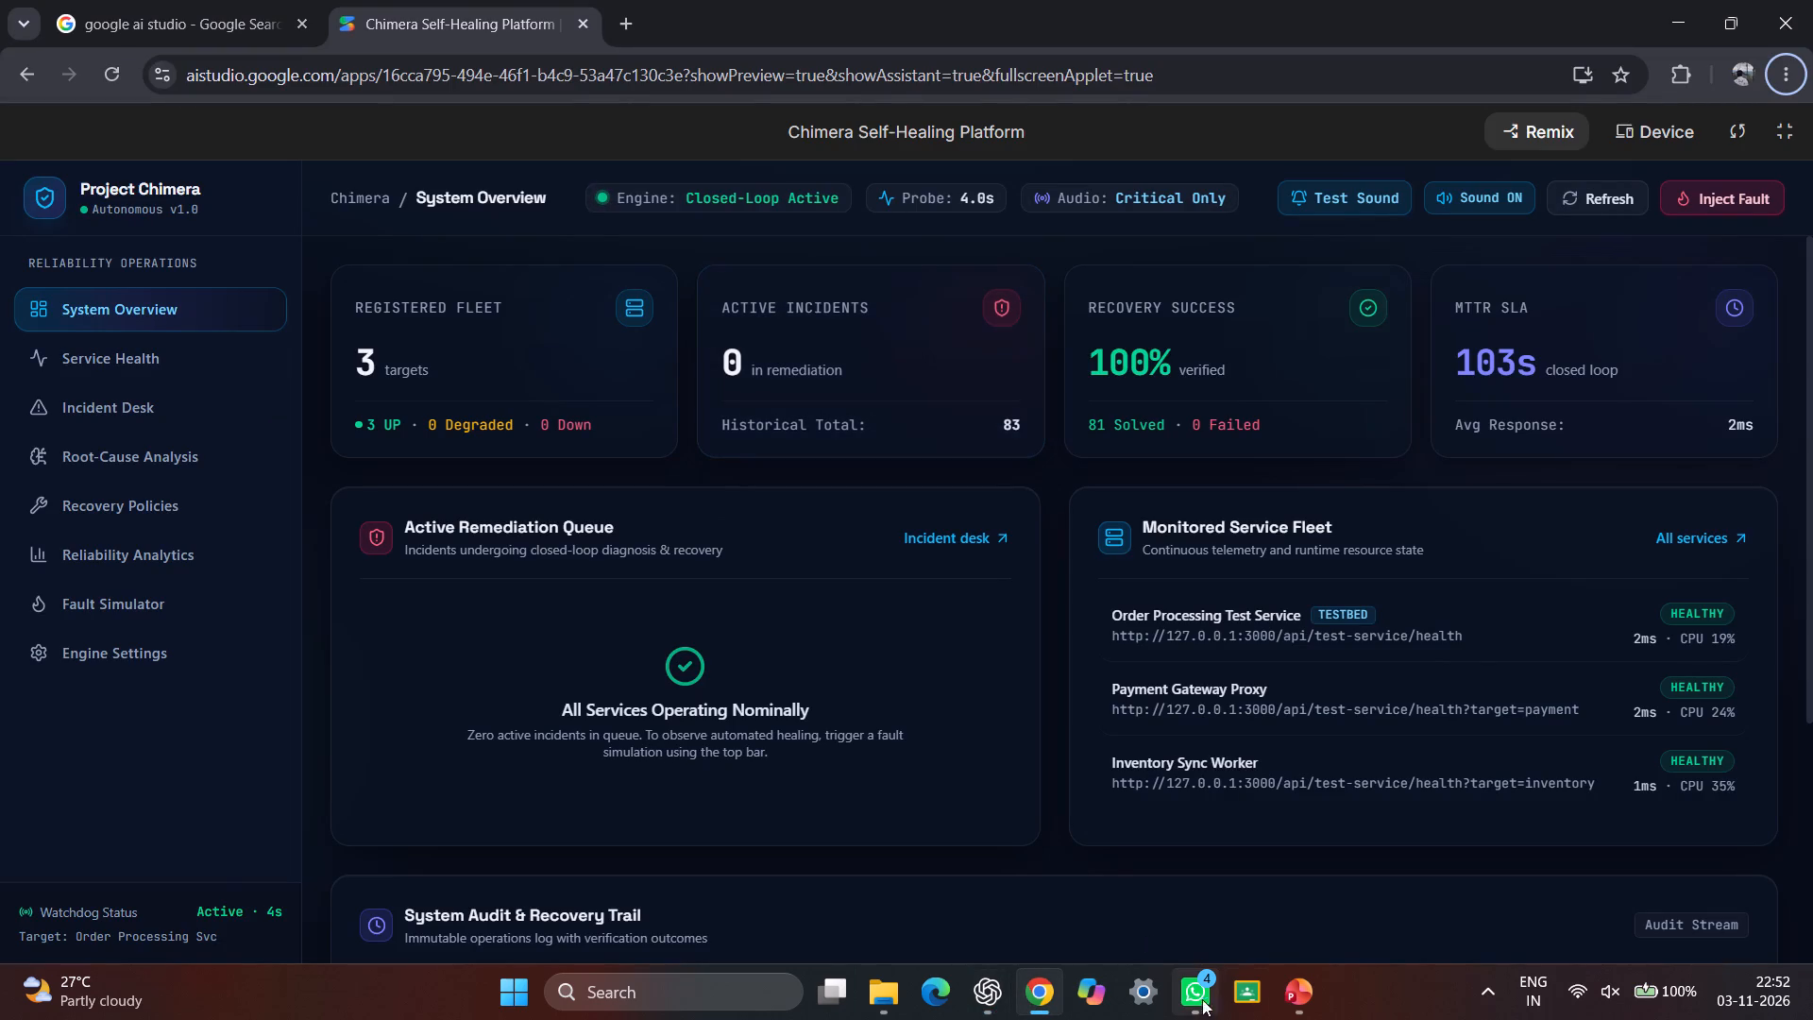
pyautogui.click(1004, 1001)
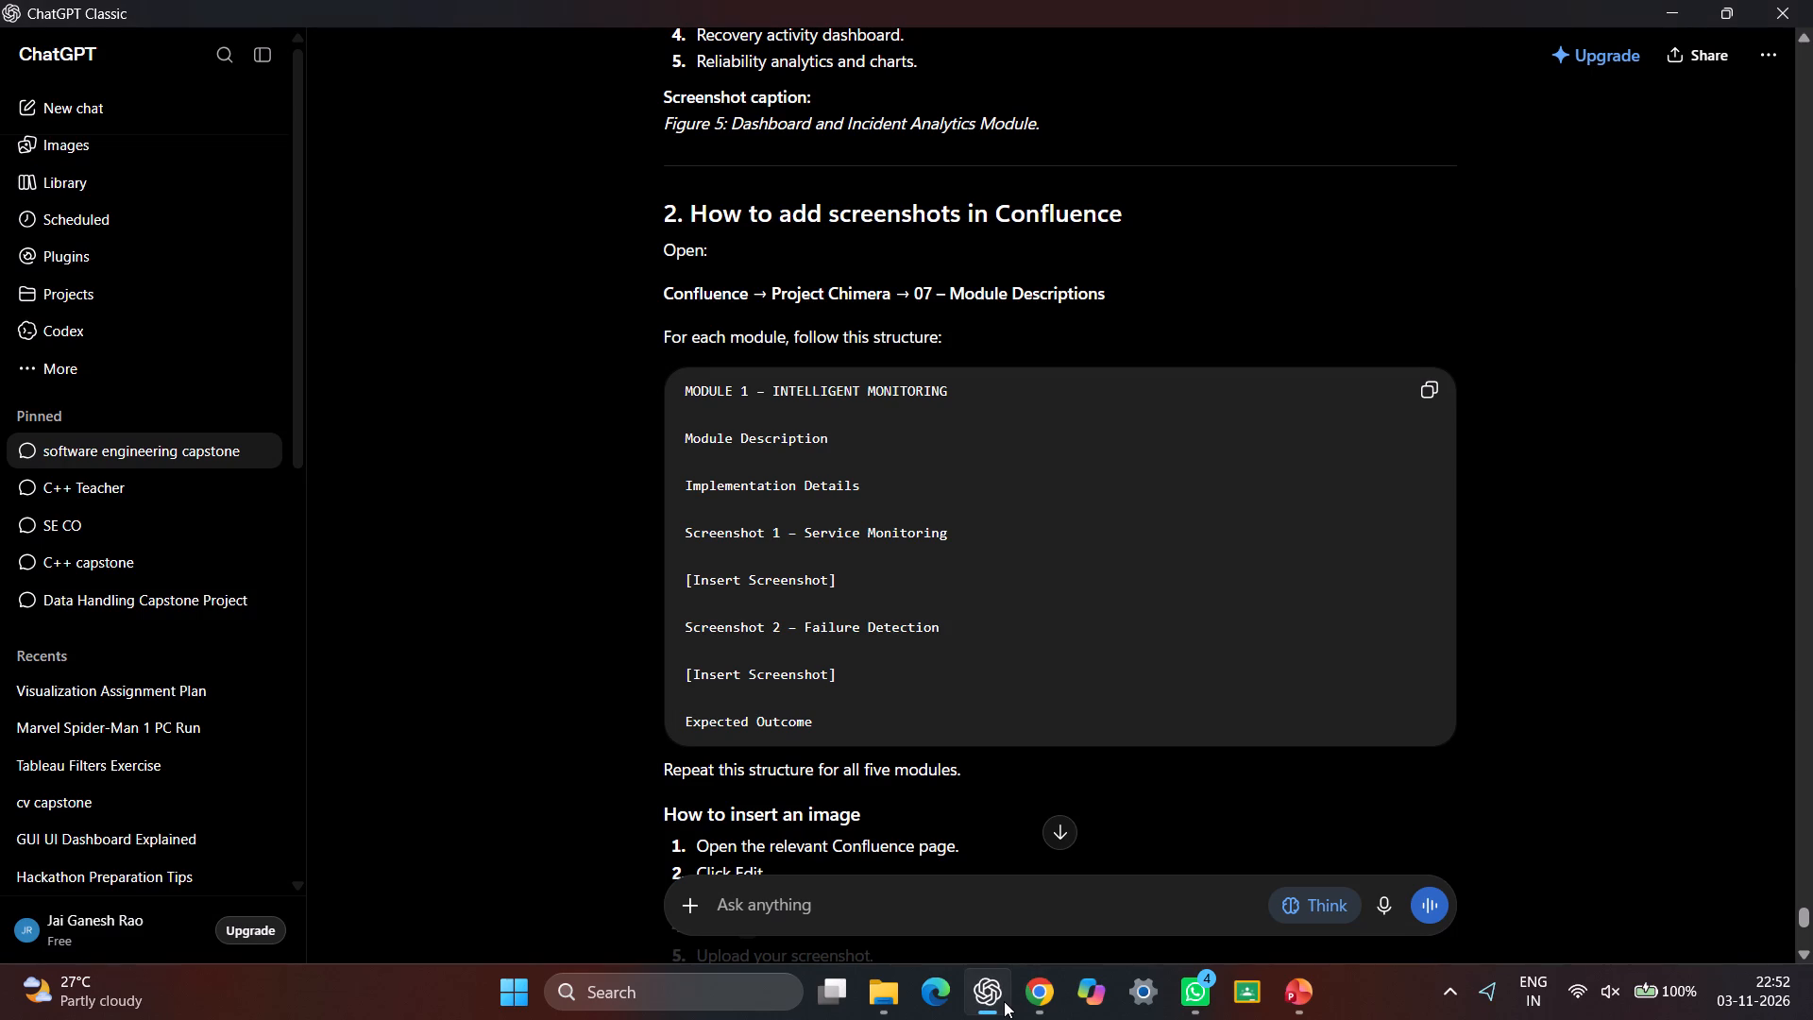
pyautogui.click(1004, 1001)
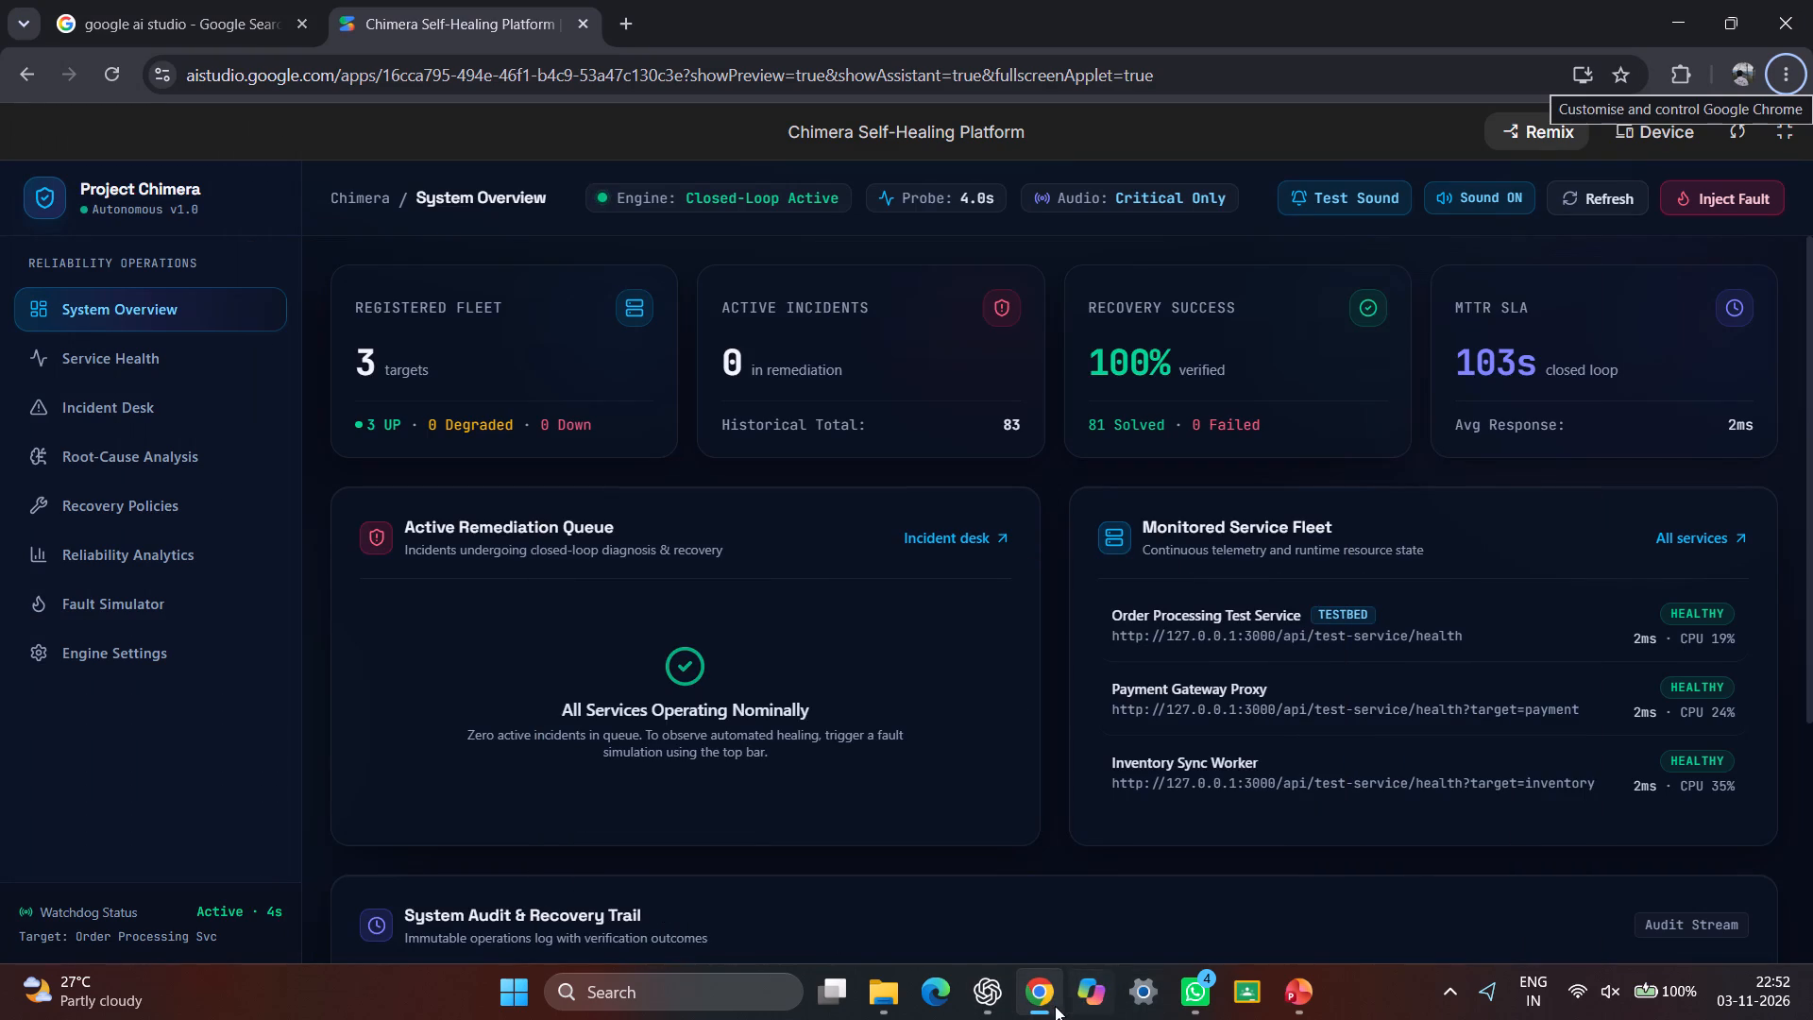
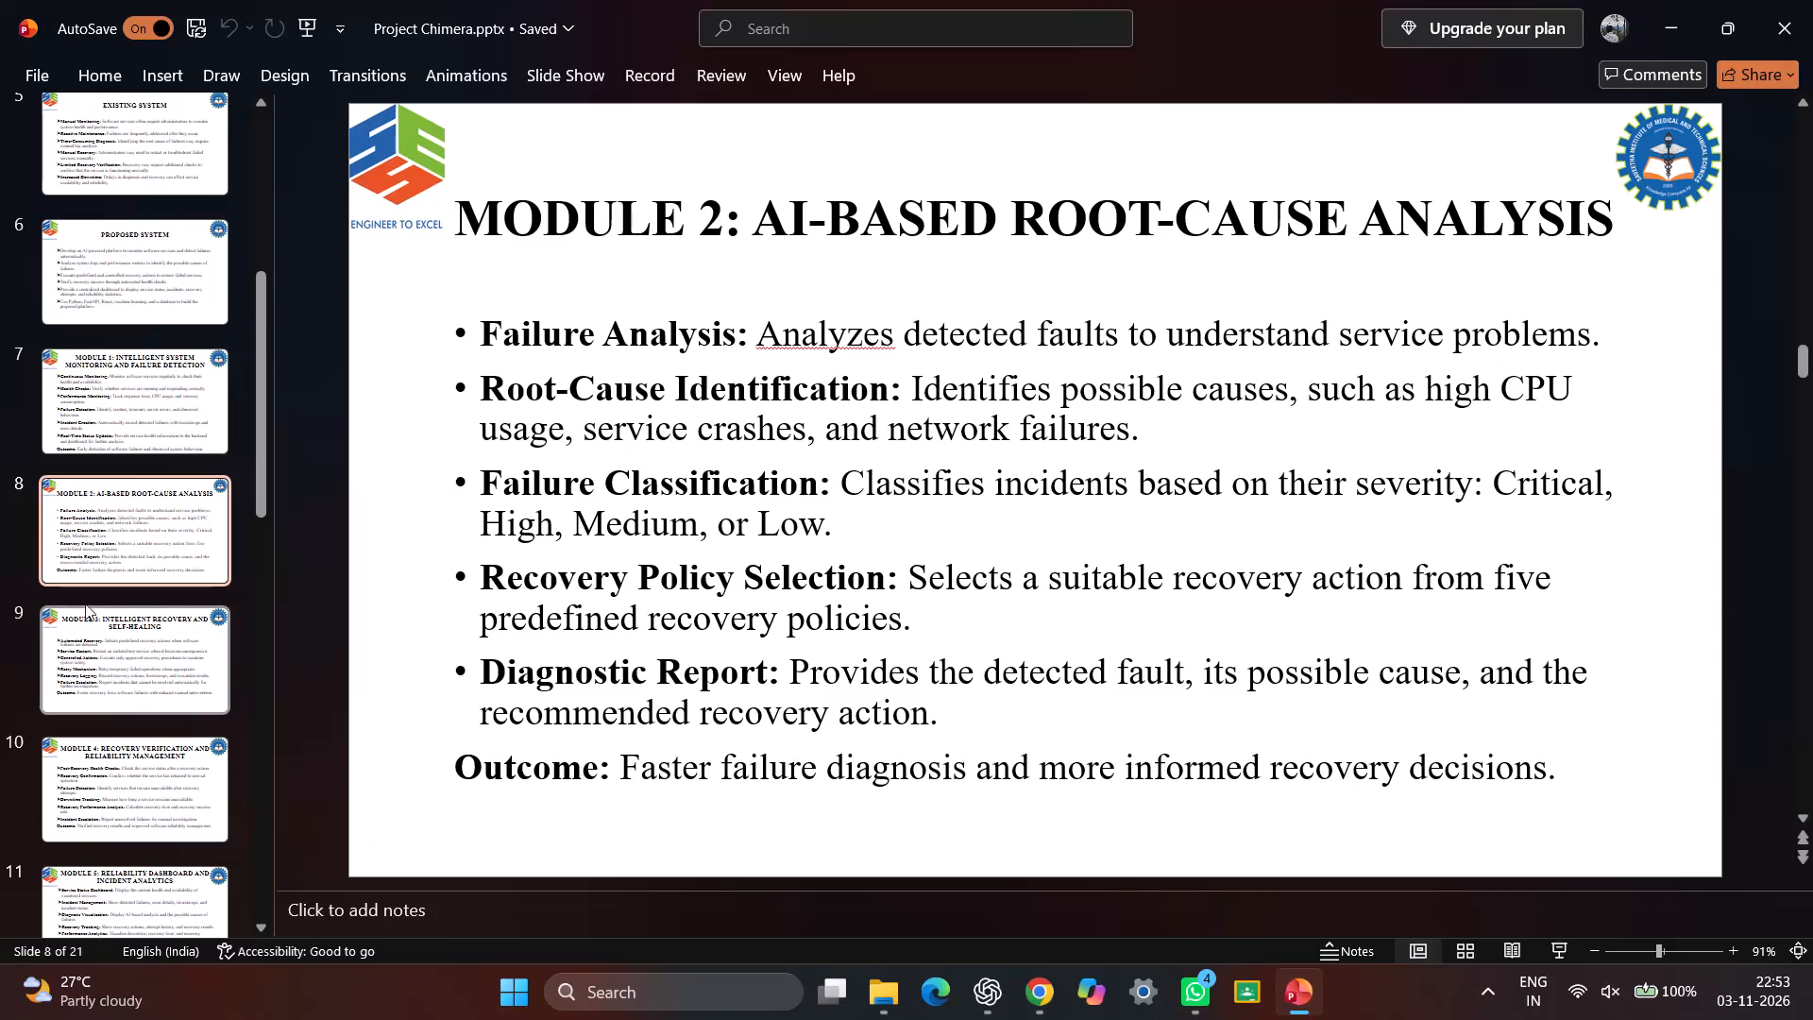
# Switch to Chrome and copy a snip of the Chimera app's System Overview page, excluding the browser bar and taskbar.
pyautogui.click(133, 443)
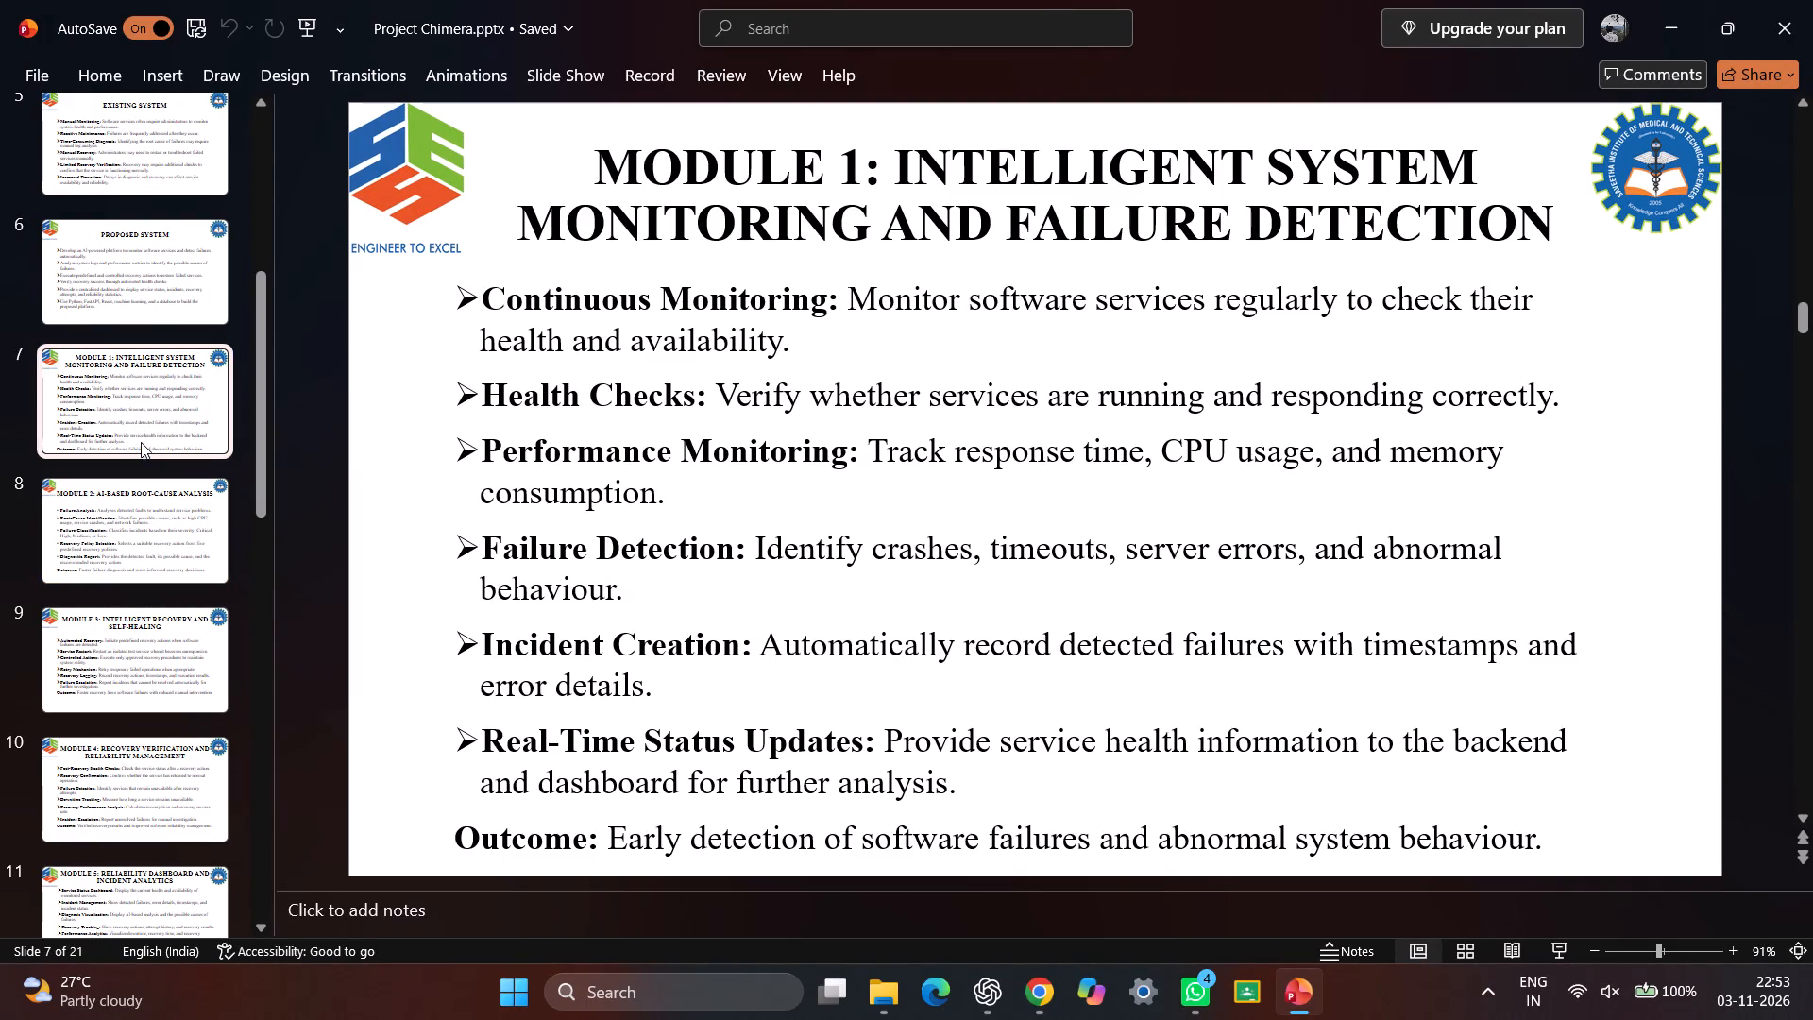
pyautogui.hotkey('alt', 'Tab')
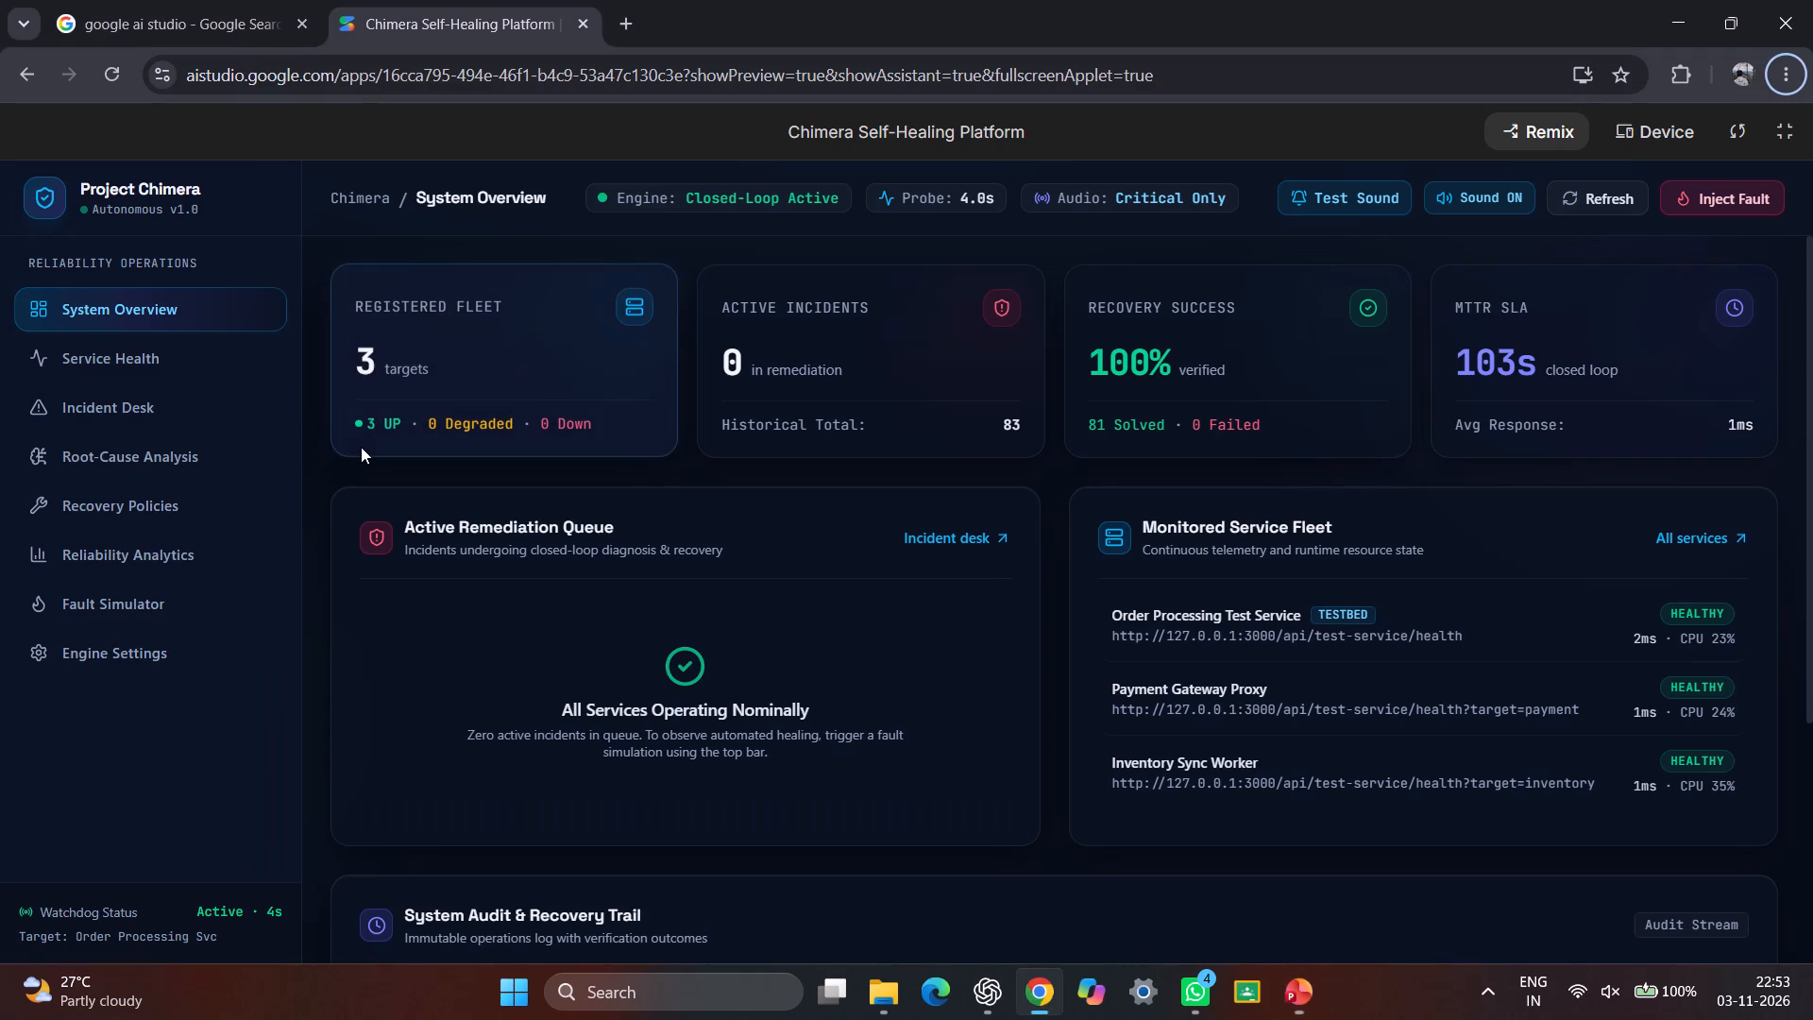
pyautogui.click(230, 361)
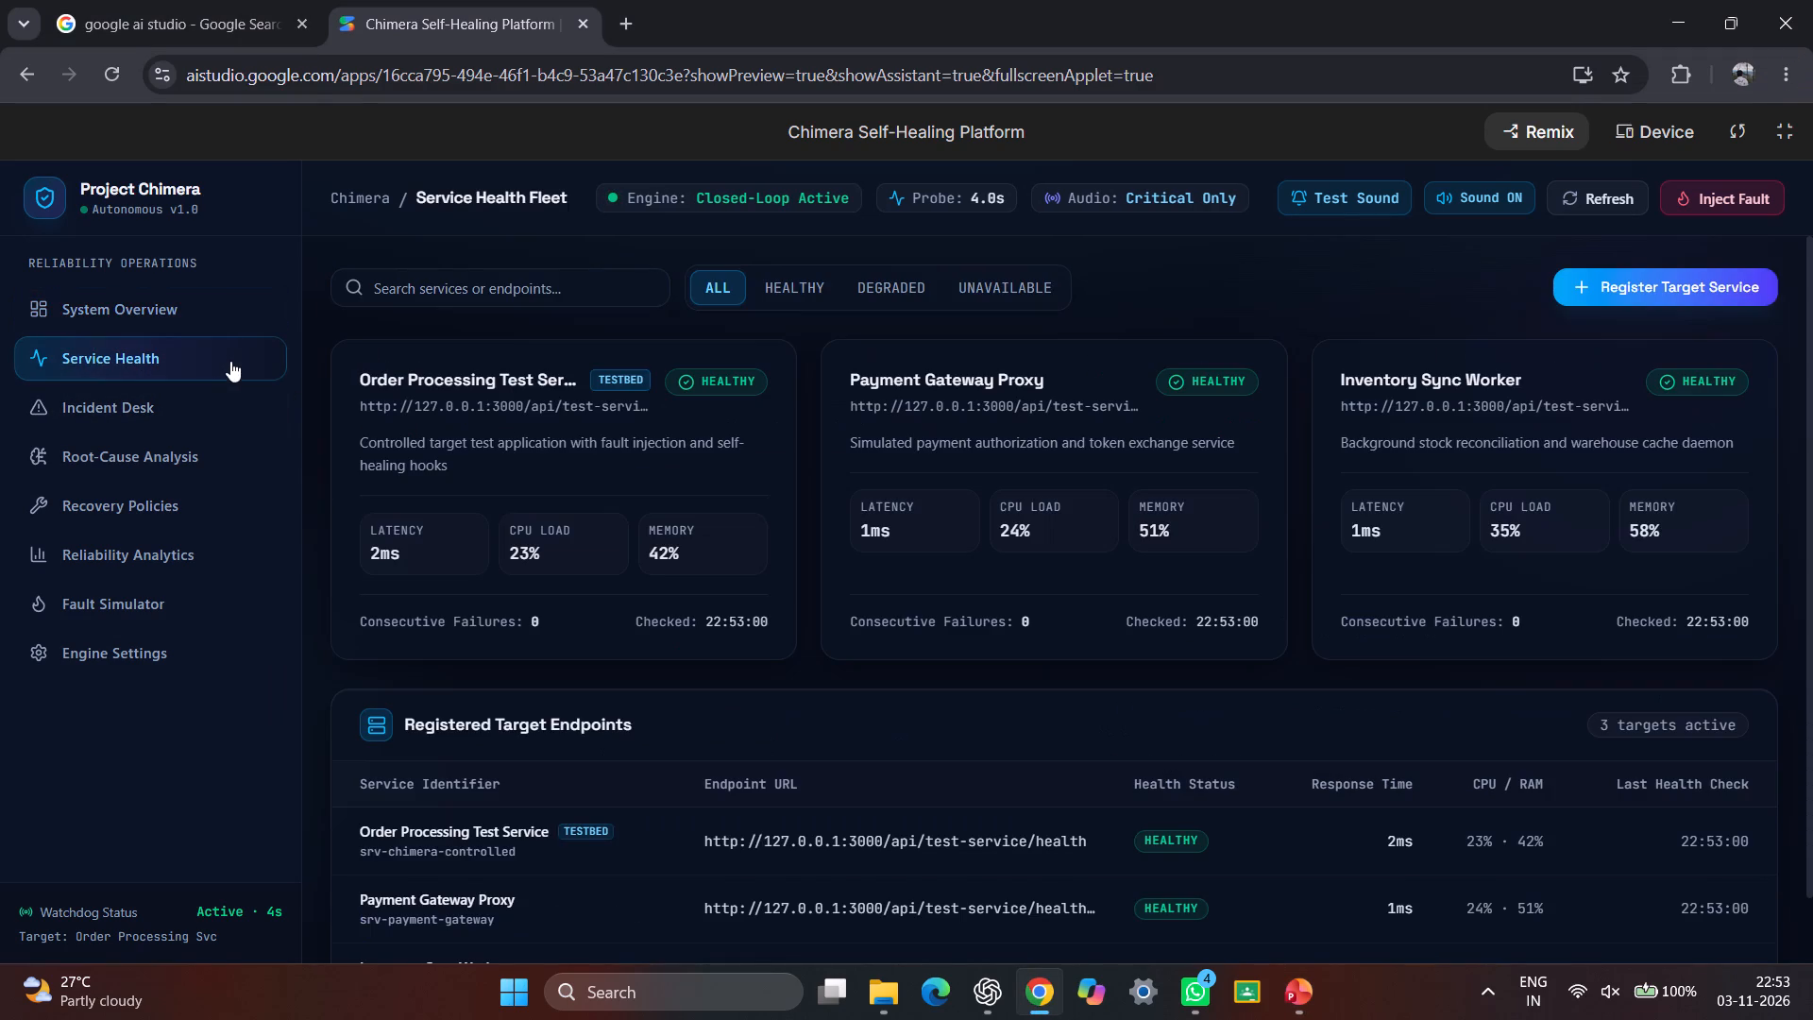
pyautogui.click(200, 298)
pyautogui.press('Print')
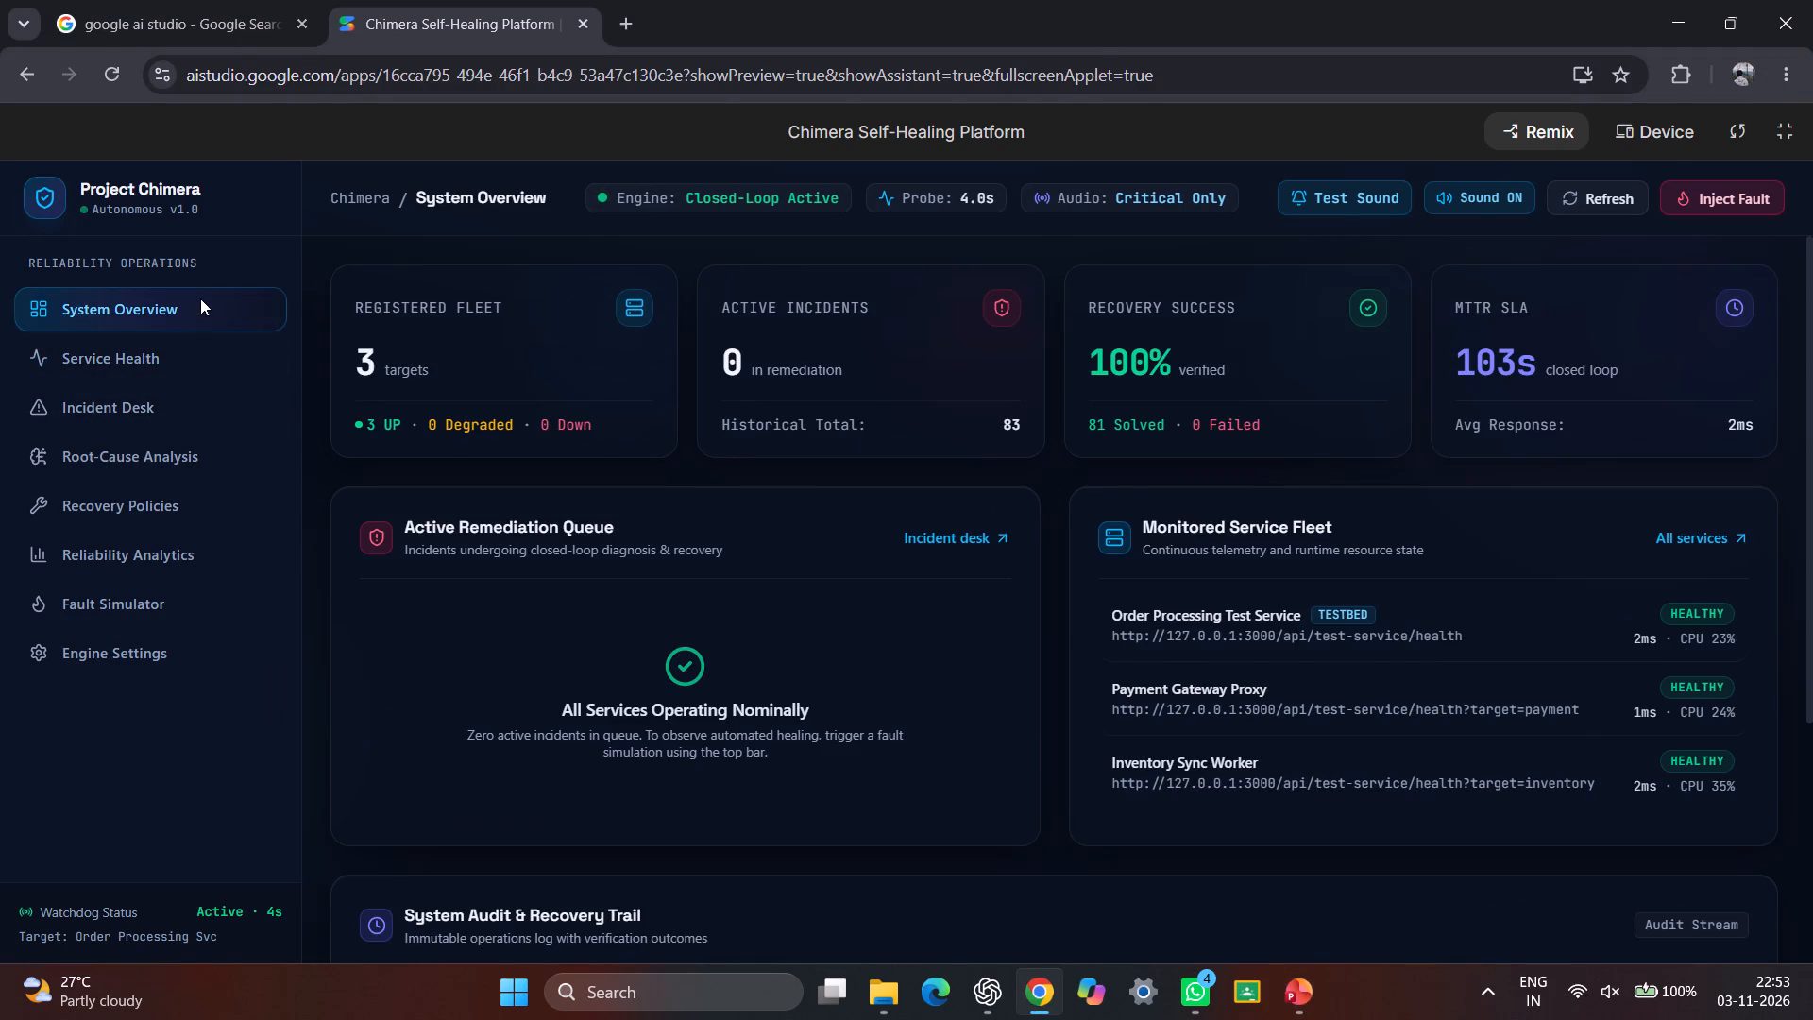
pyautogui.moveTo(0, 100); pyautogui.dragTo(1812, 1006)
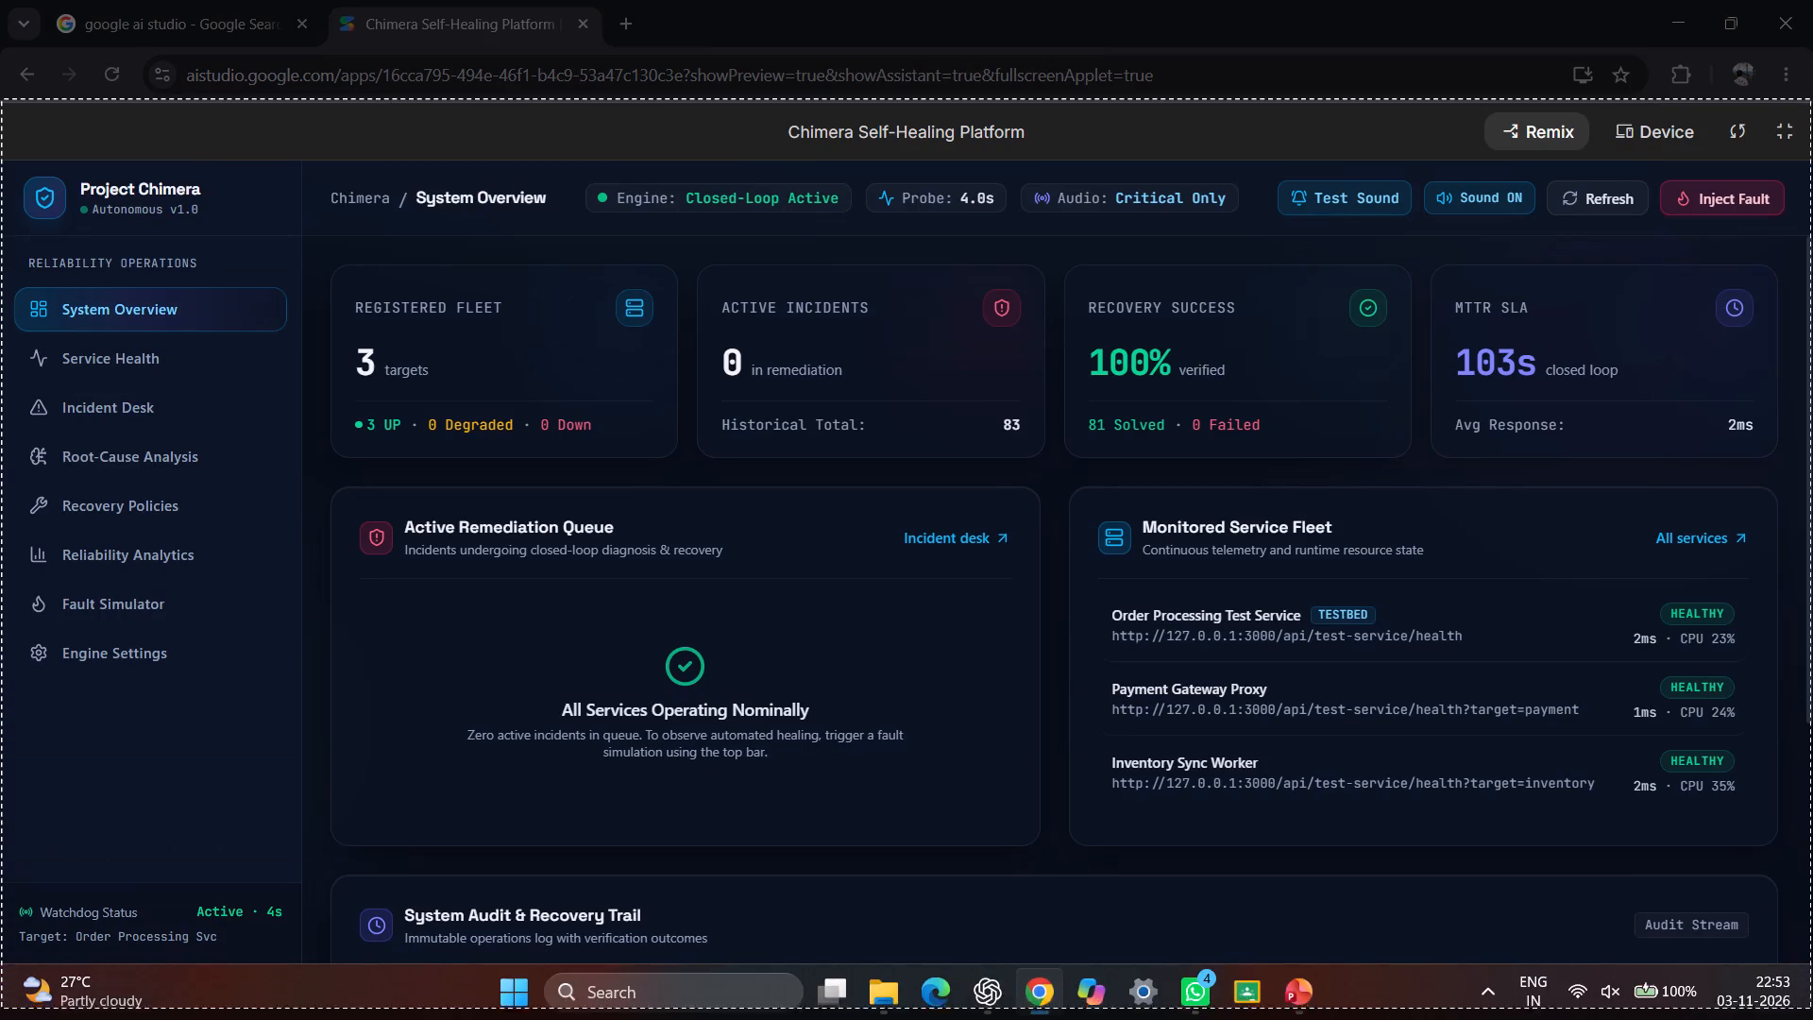
pyautogui.moveTo(1812, 1006); pyautogui.dragTo(1812, 963)
pyautogui.hotkey('ctrl', 'c')
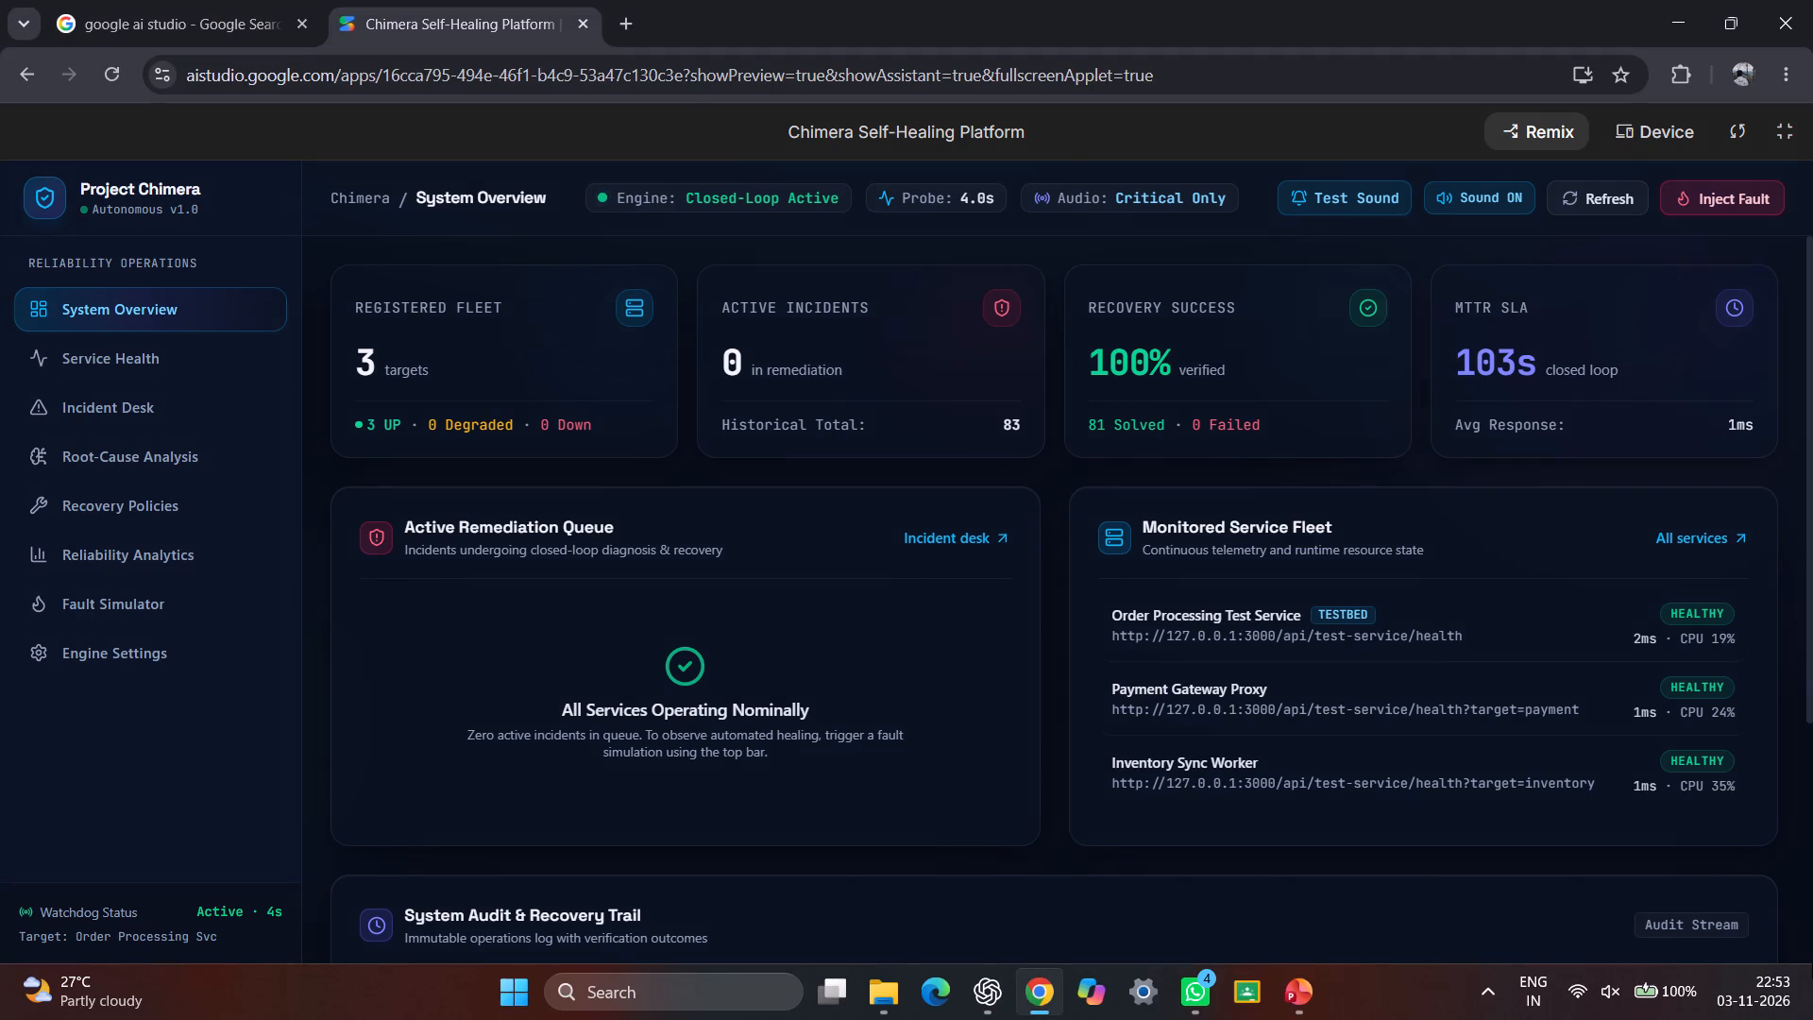
# Return to PowerPoint, add a new slide after the Module 1 slide and paste the System Overview screenshot into its content area.
pyautogui.hotkey('alt', 'Tab')
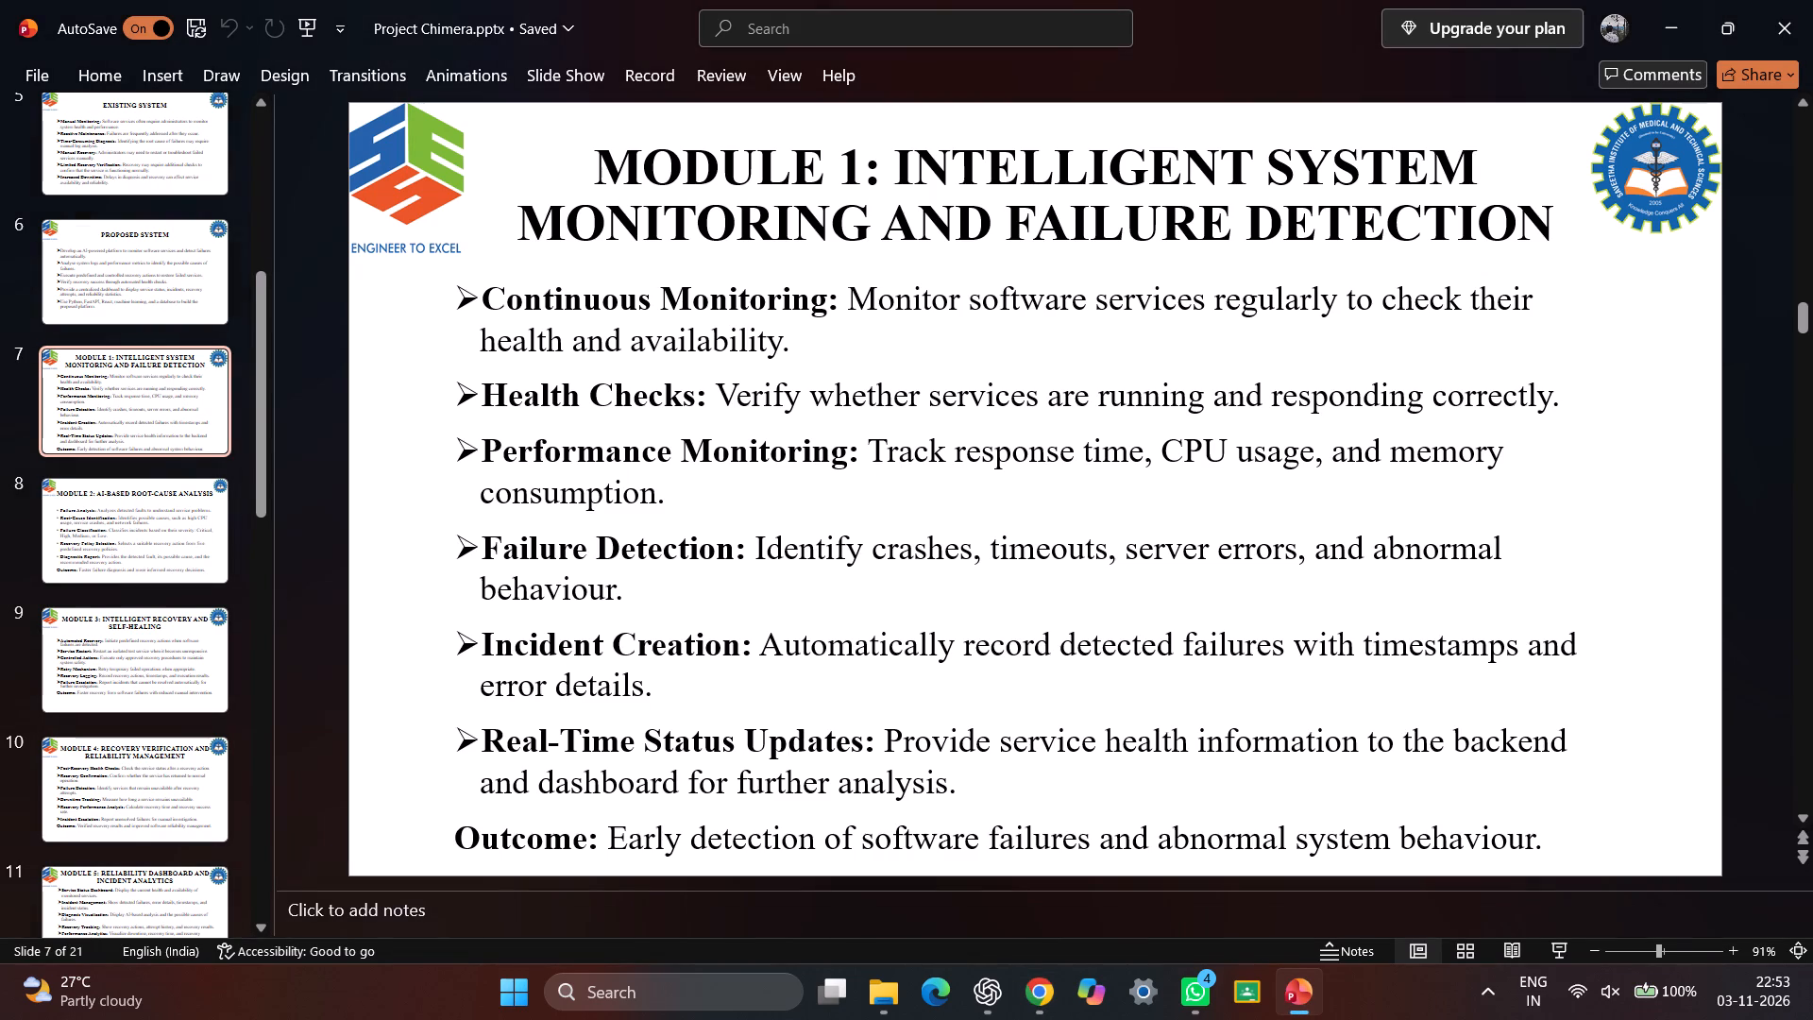
pyautogui.click(90, 76)
pyautogui.click(169, 127)
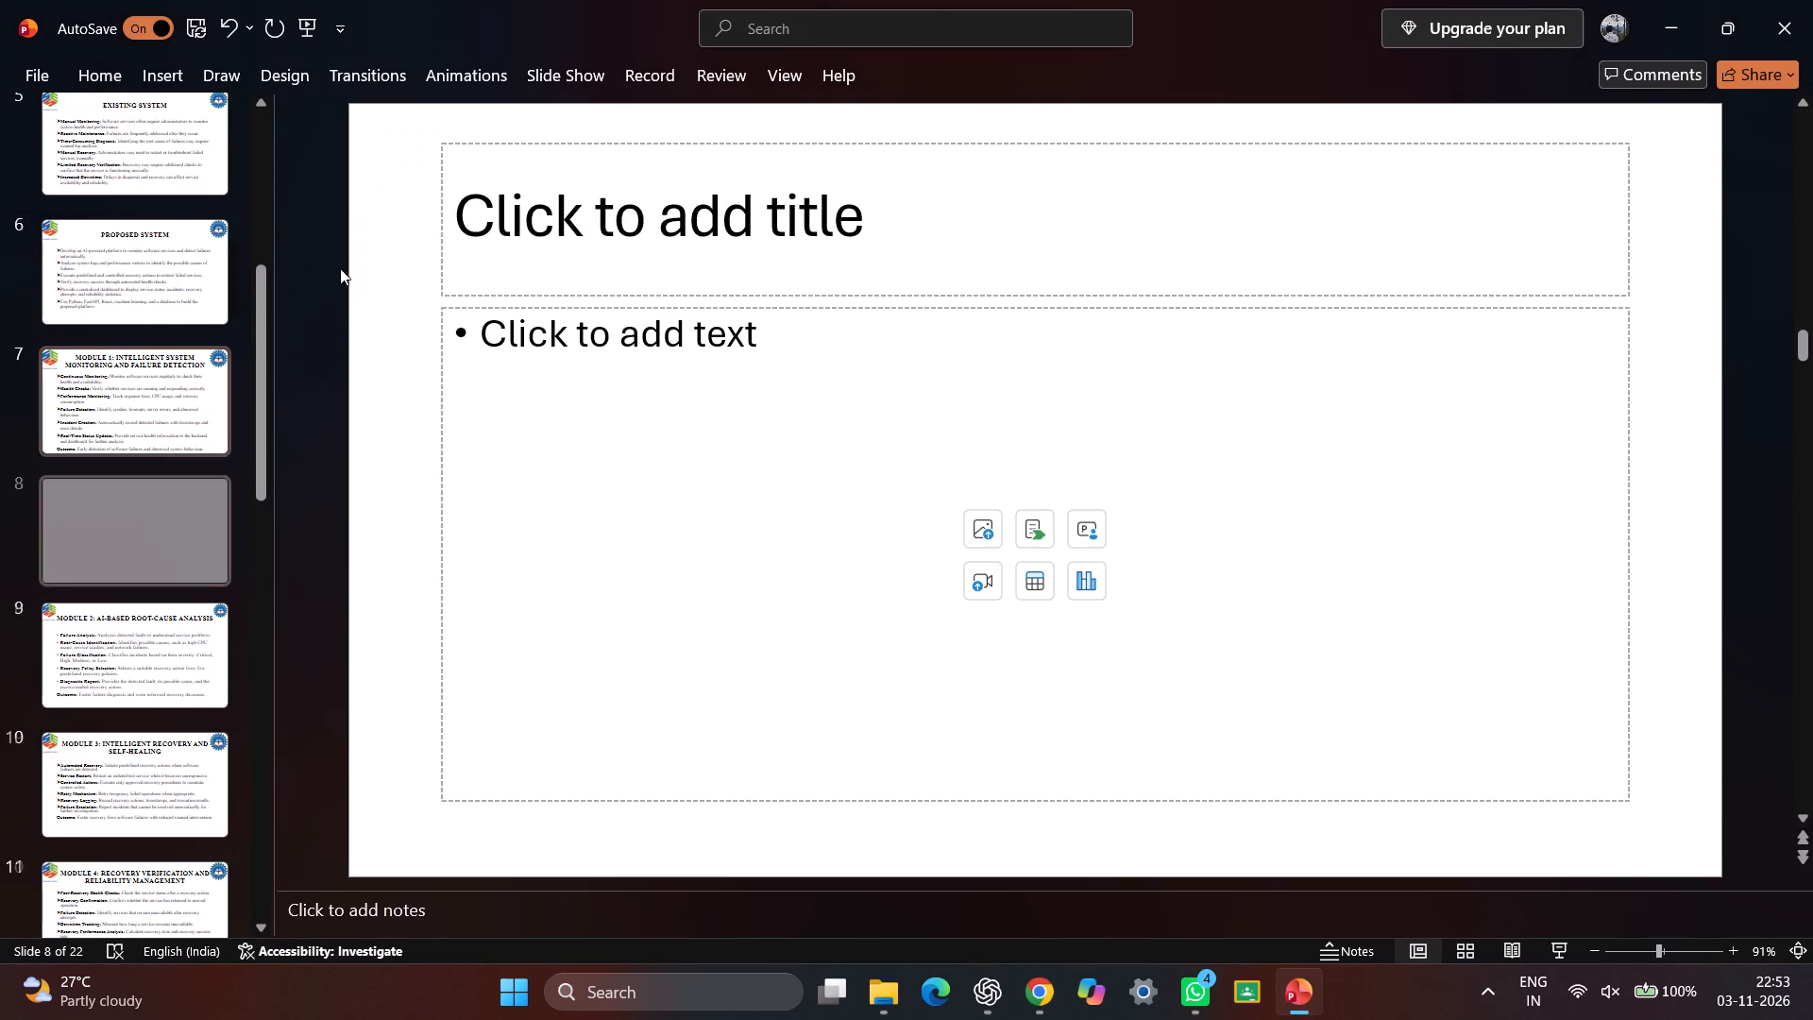
pyautogui.click(791, 402)
pyautogui.hotkey('ctrl', 'v')
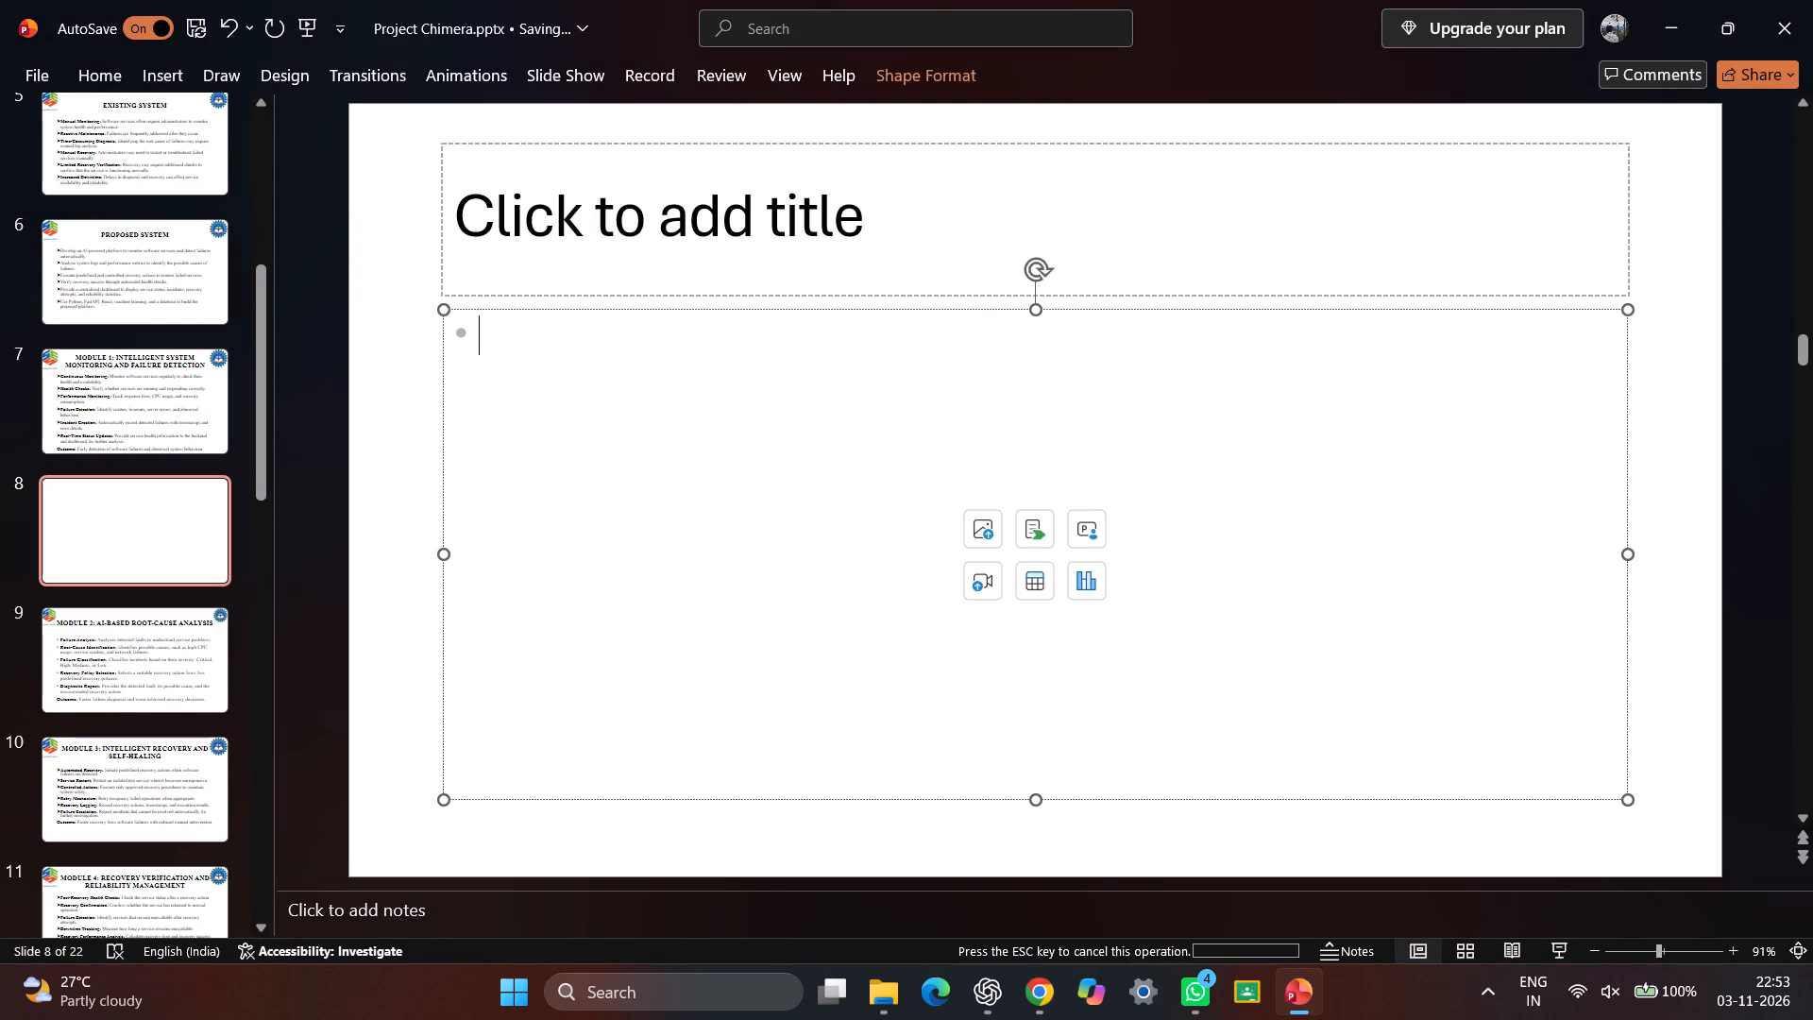
# Delete the empty title placeholder from the new screenshot slide.
pyautogui.click(814, 243)
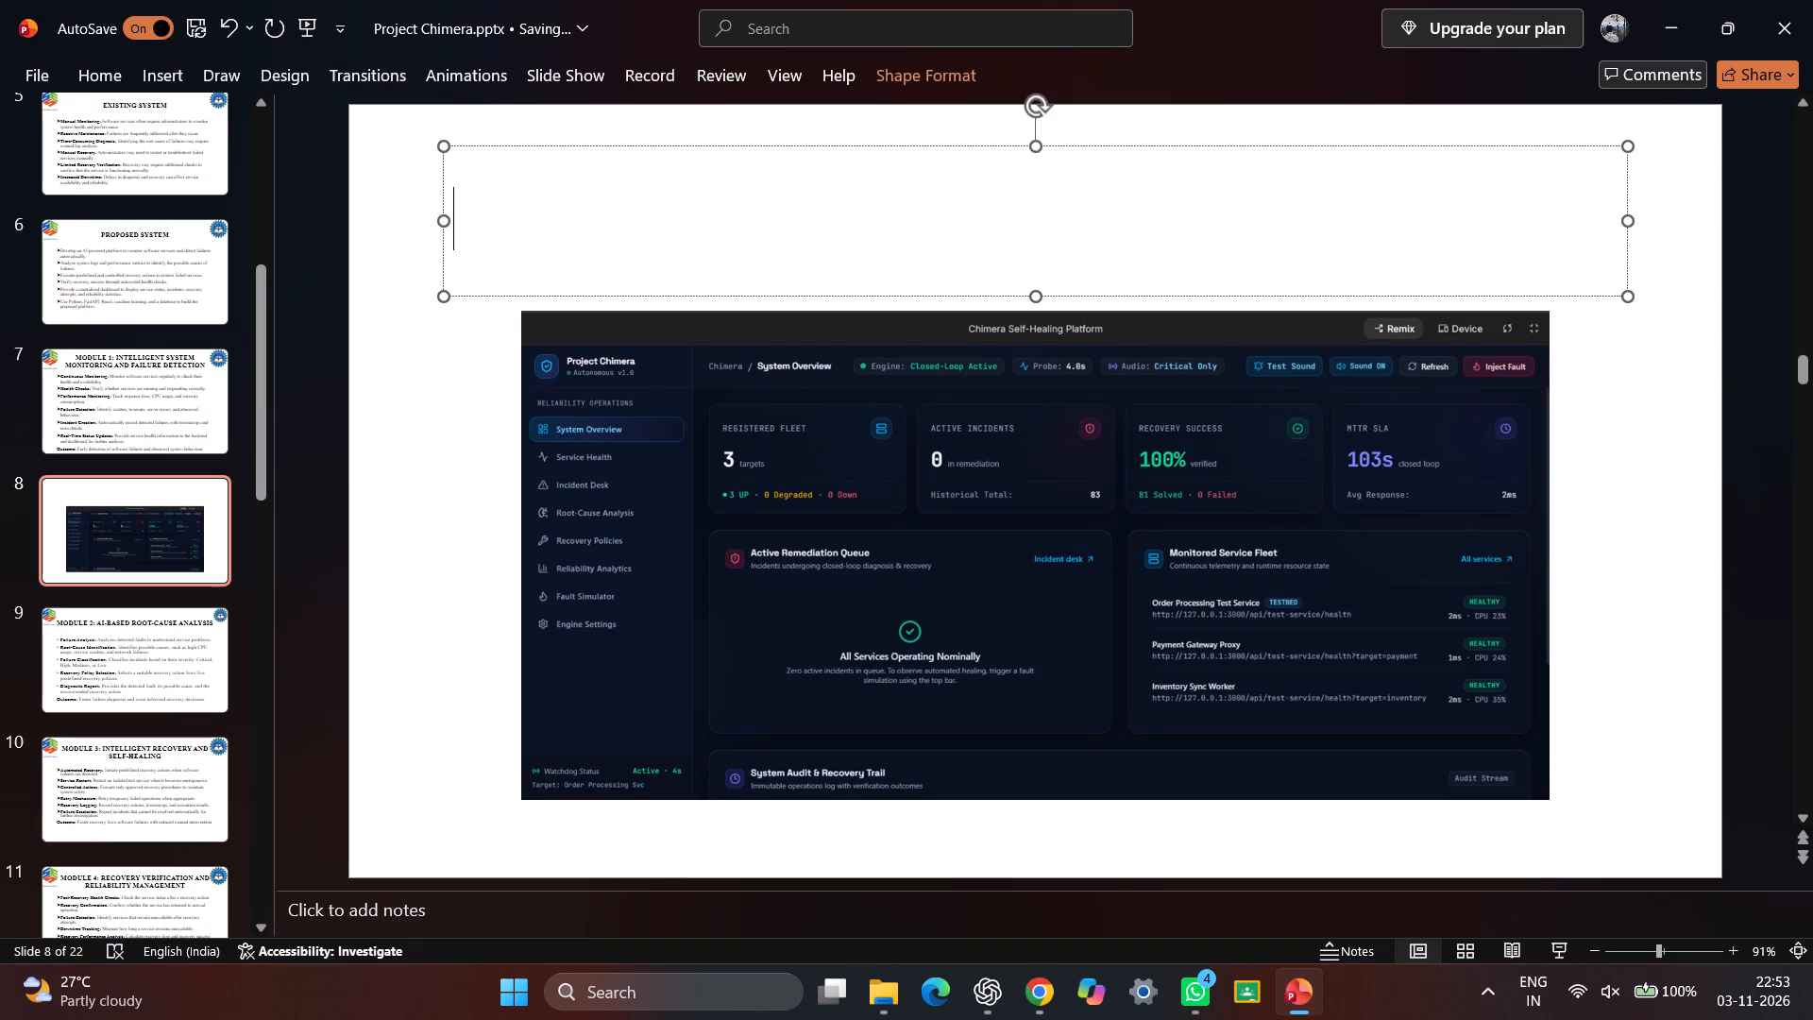
pyautogui.click(829, 147)
pyautogui.press('Delete')
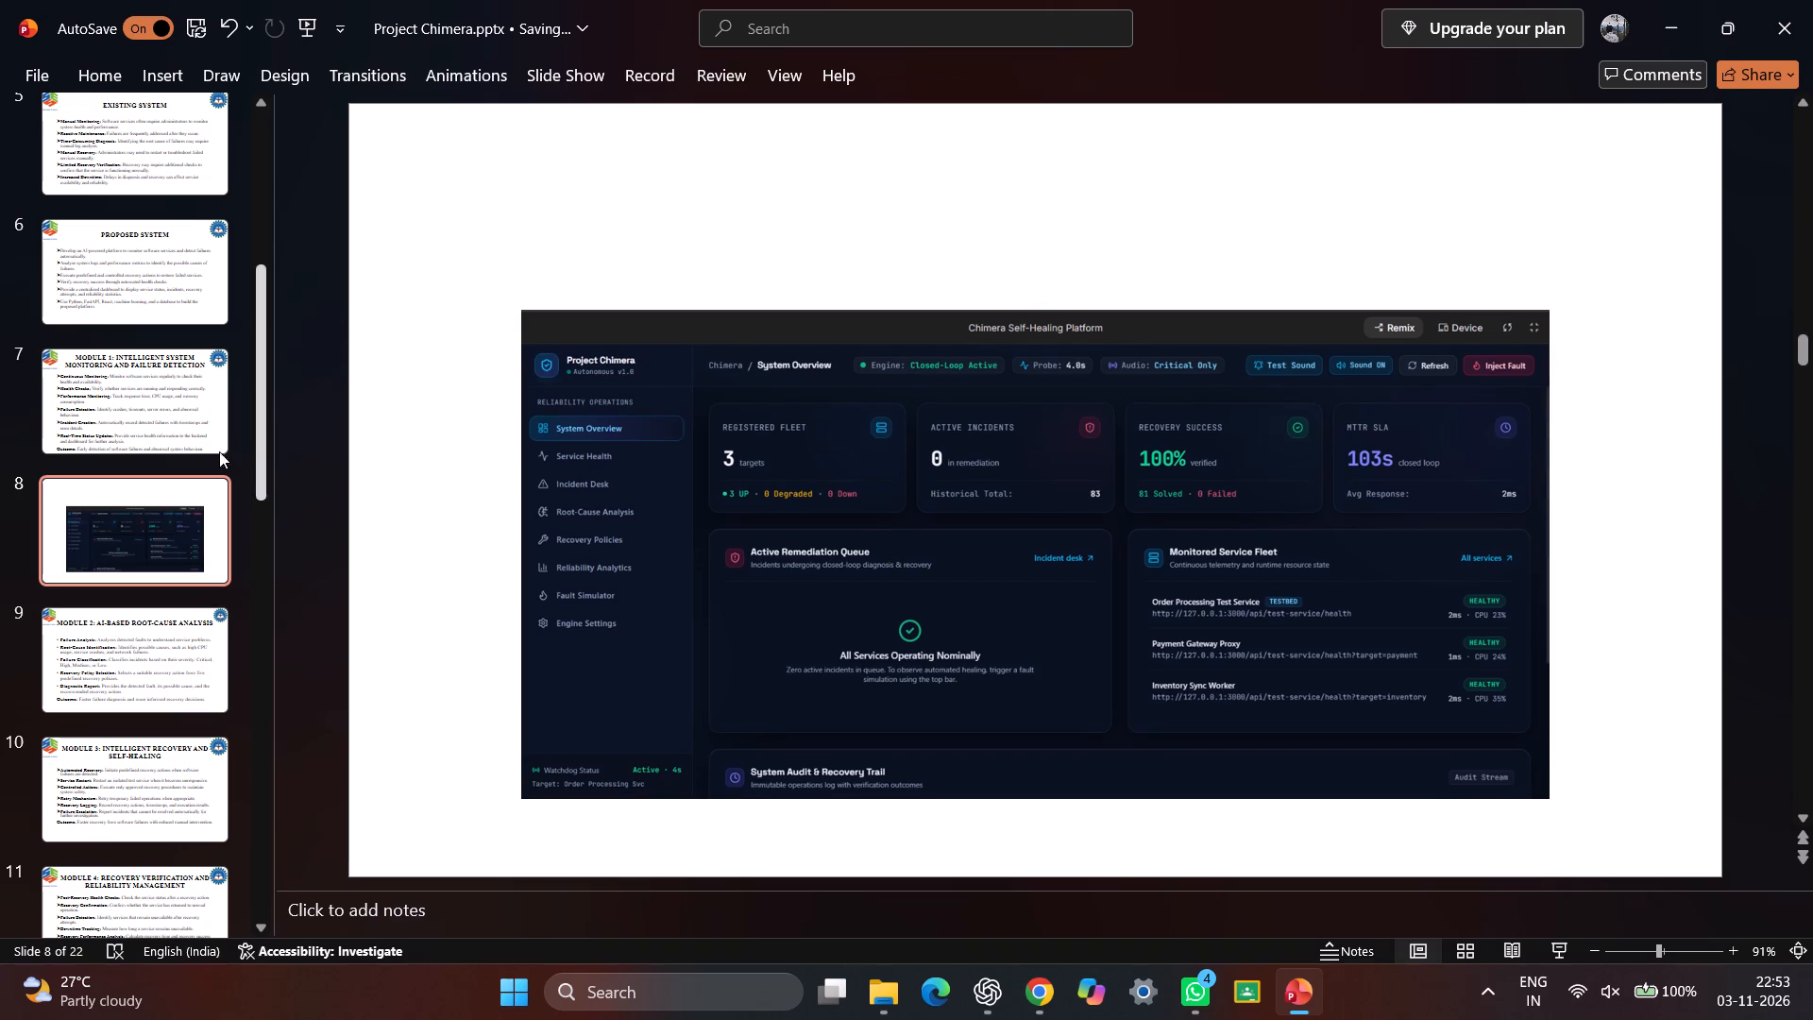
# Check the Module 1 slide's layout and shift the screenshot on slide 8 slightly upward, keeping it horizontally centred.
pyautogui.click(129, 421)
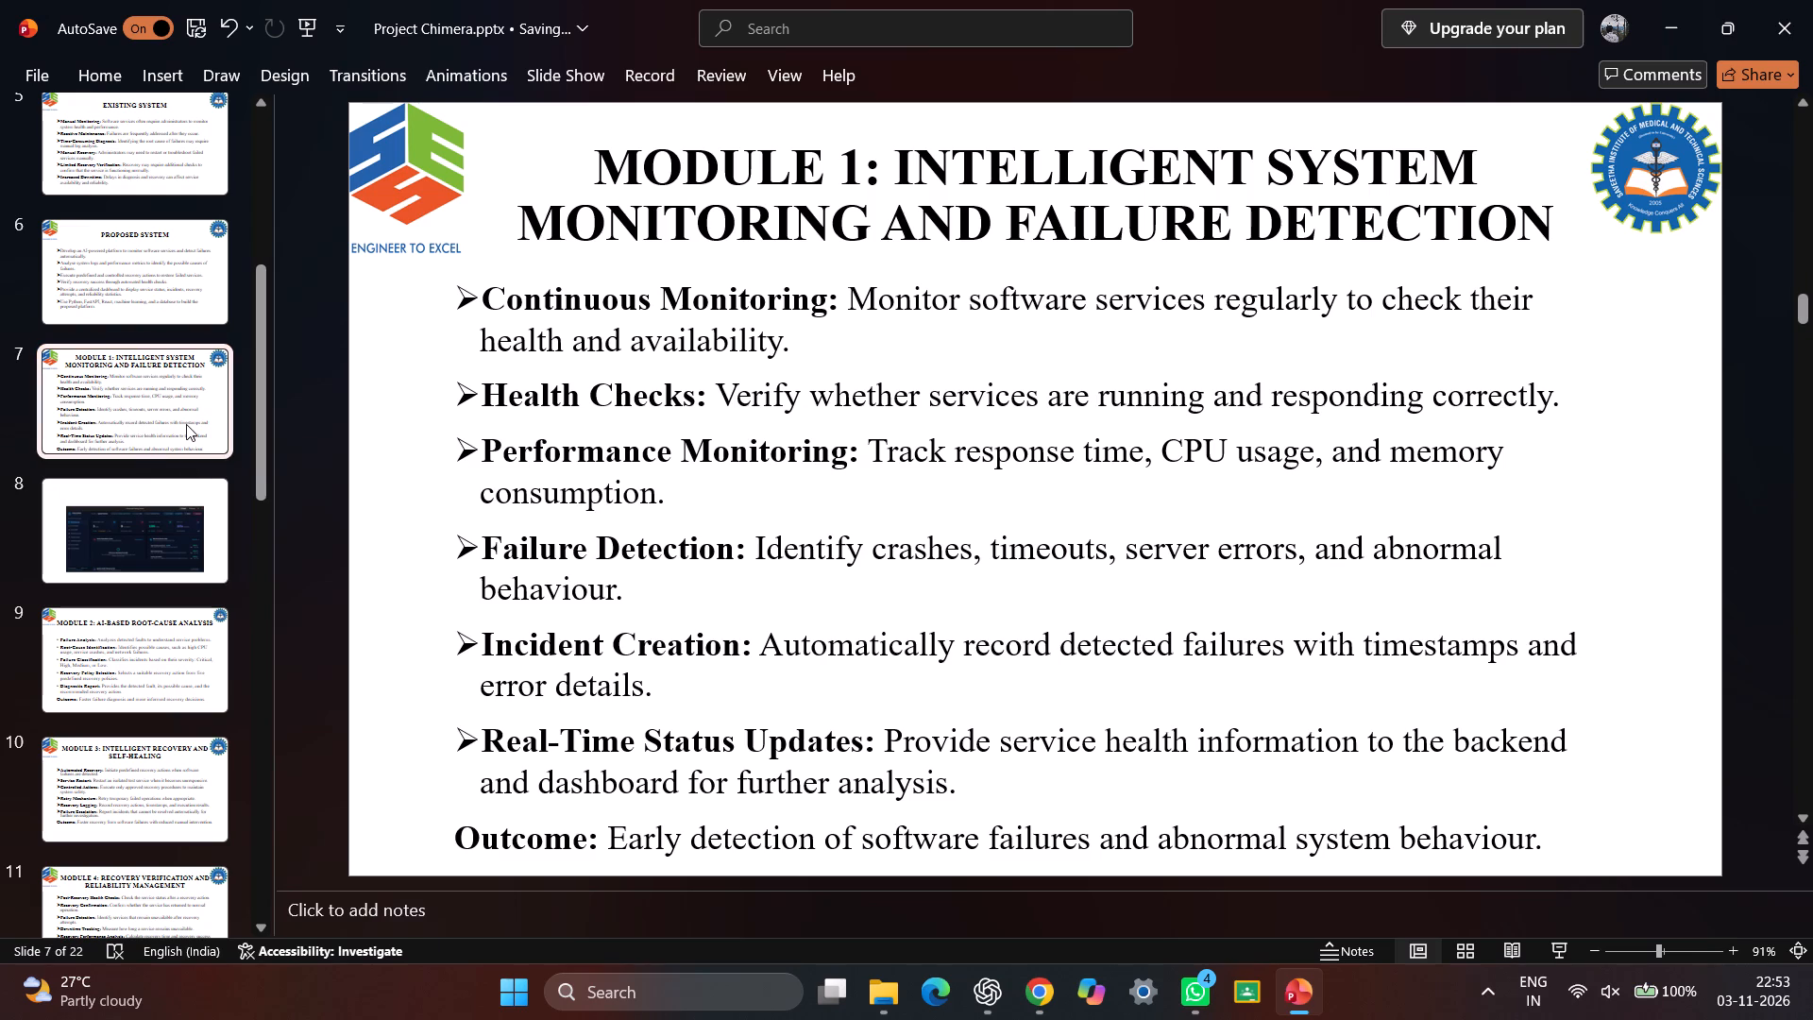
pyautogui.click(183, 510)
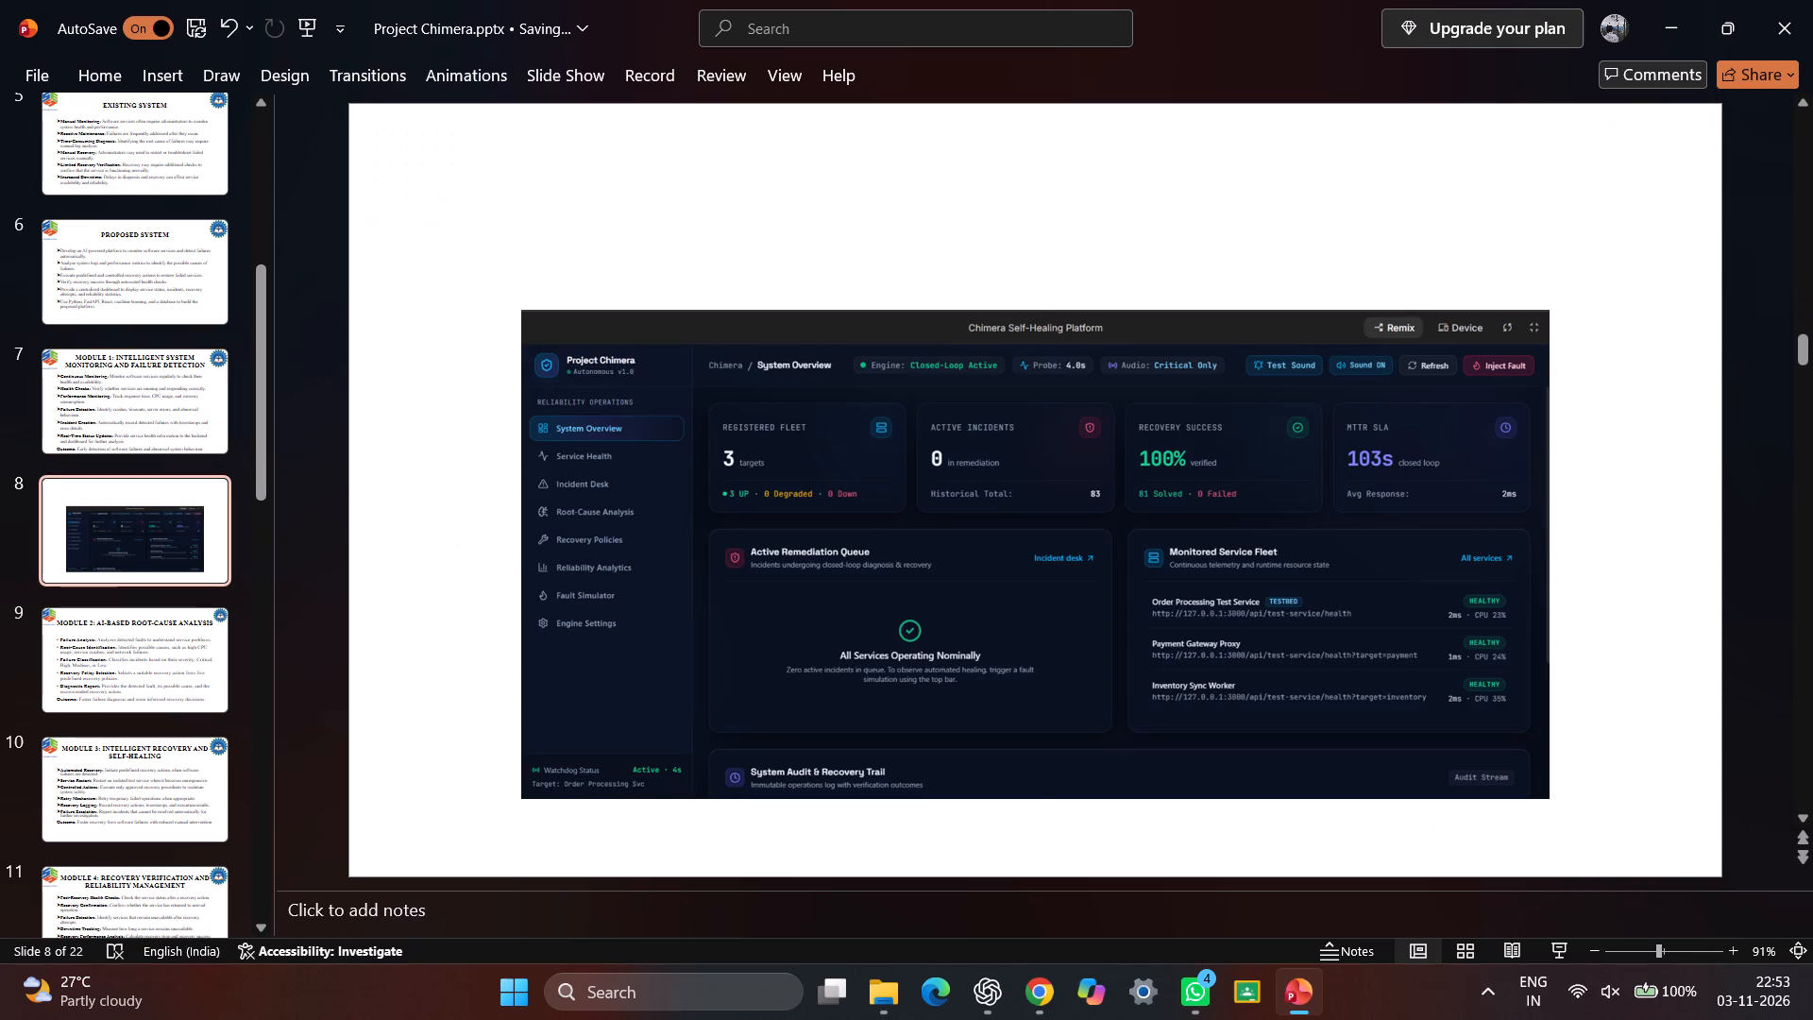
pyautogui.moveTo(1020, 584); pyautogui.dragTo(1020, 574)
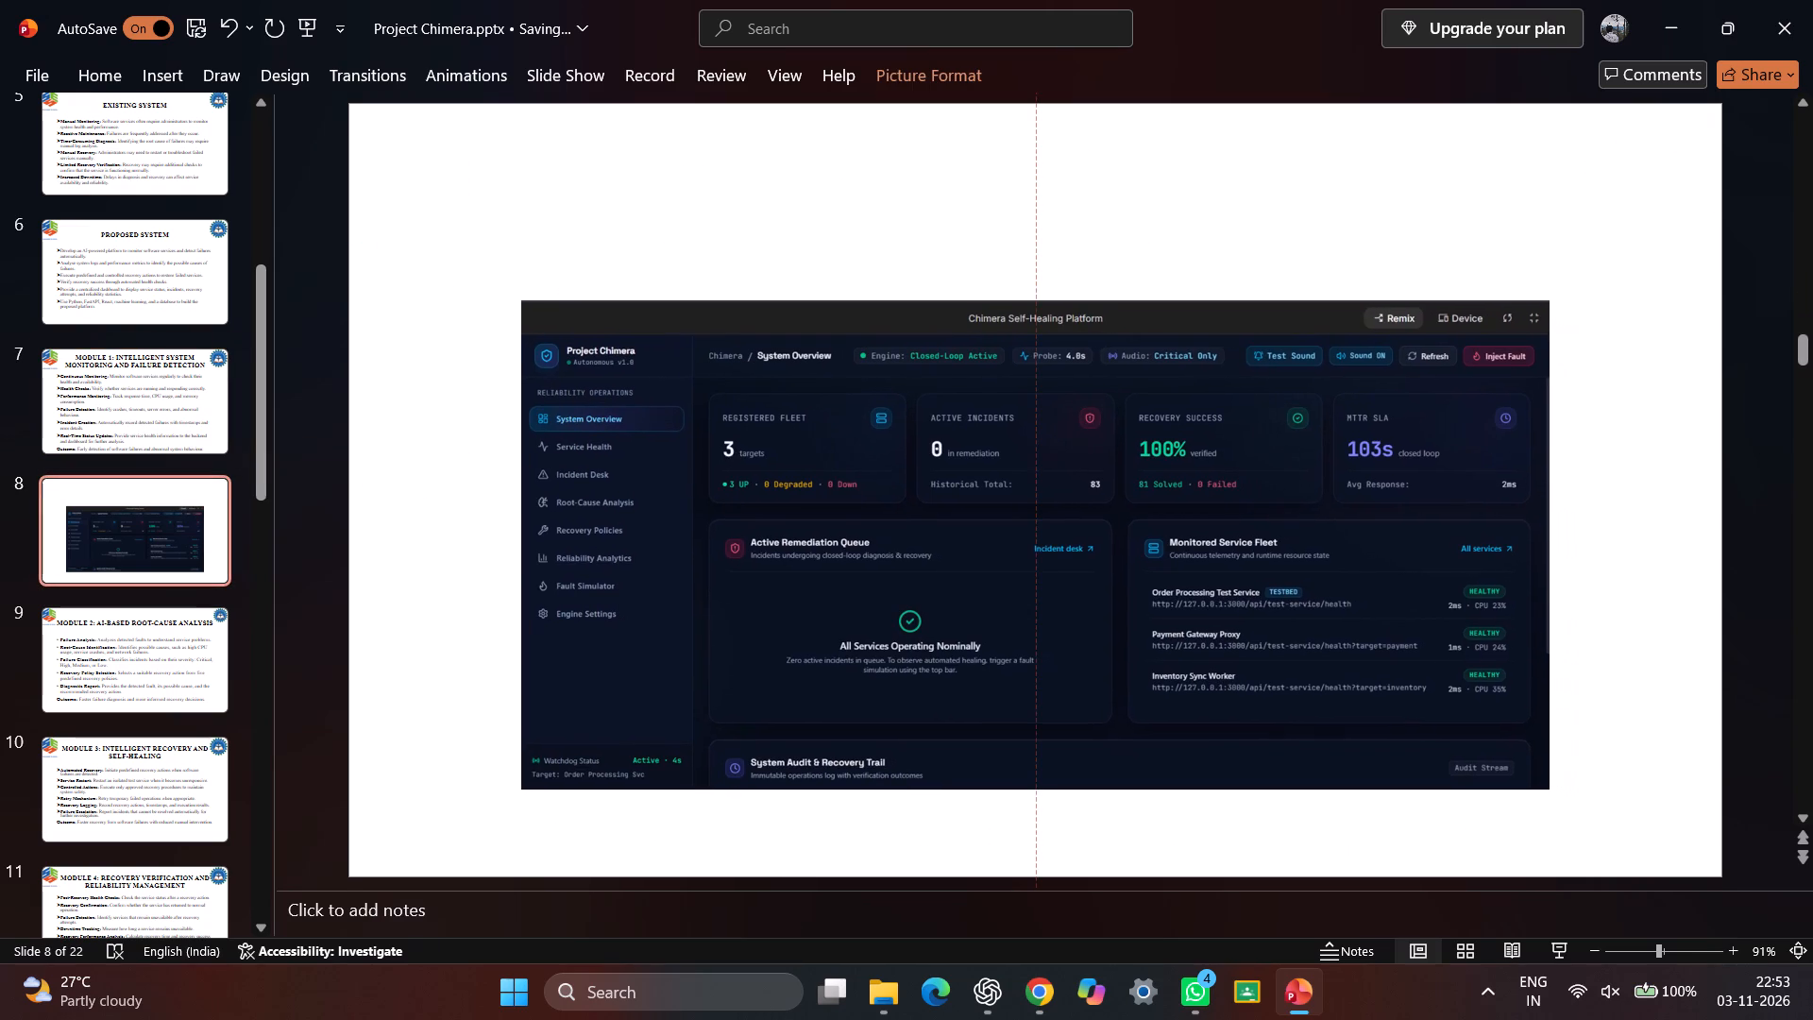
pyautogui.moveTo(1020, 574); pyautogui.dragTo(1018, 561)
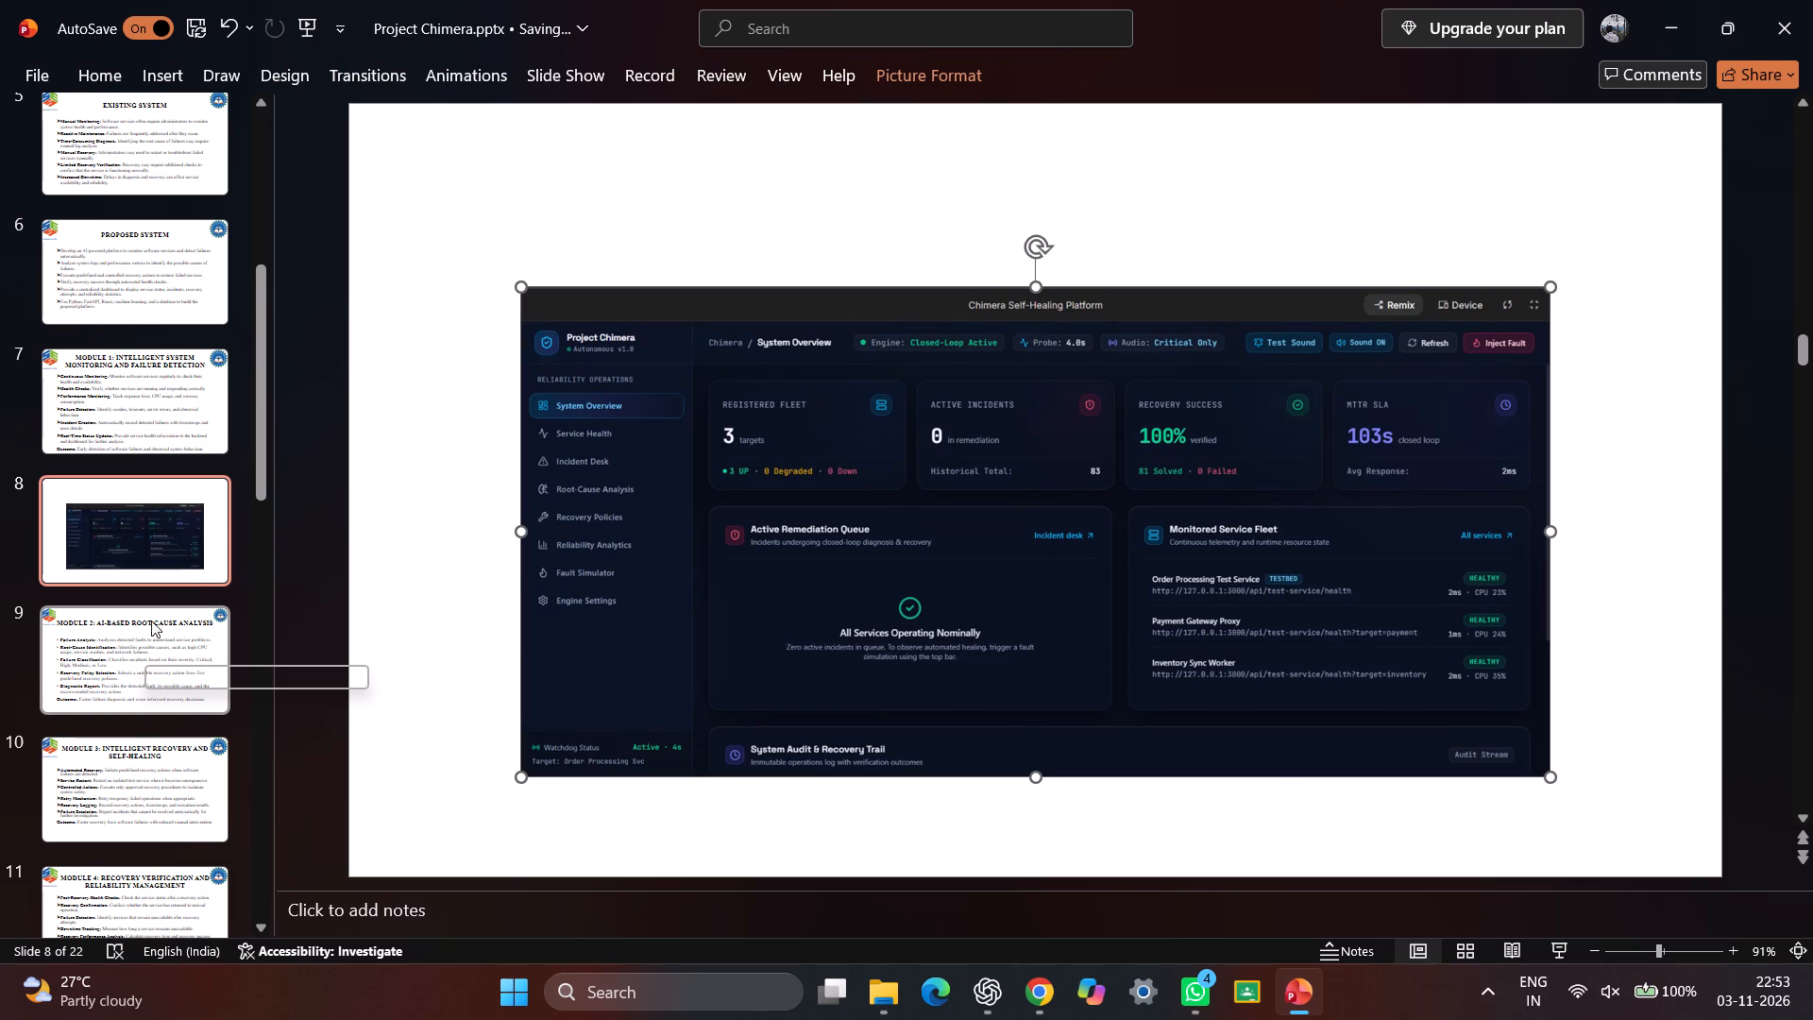
# Copy the Engineer to Excel logo and the round institute logo from the Module 1 slide onto the screenshot slide.
pyautogui.click(147, 427)
pyautogui.click(405, 182)
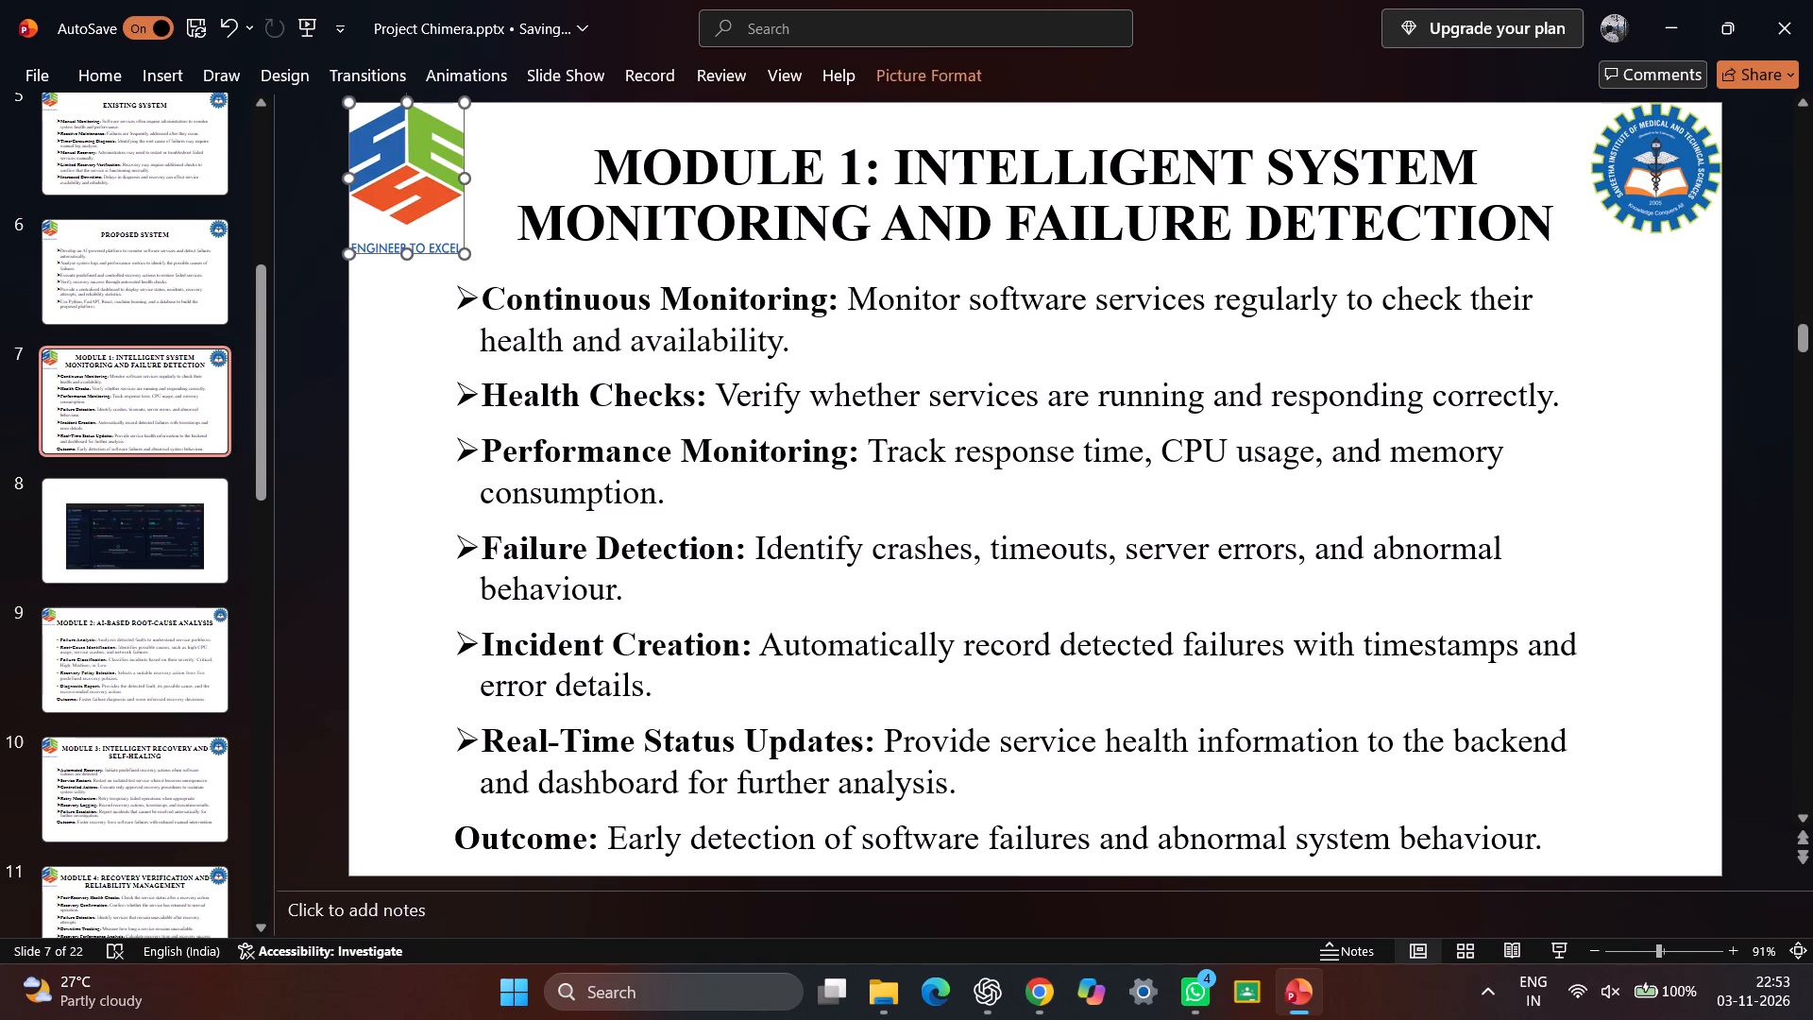
pyautogui.hotkey('ctrl', 'c')
pyautogui.click(136, 498)
pyautogui.hotkey('ctrl', 'v')
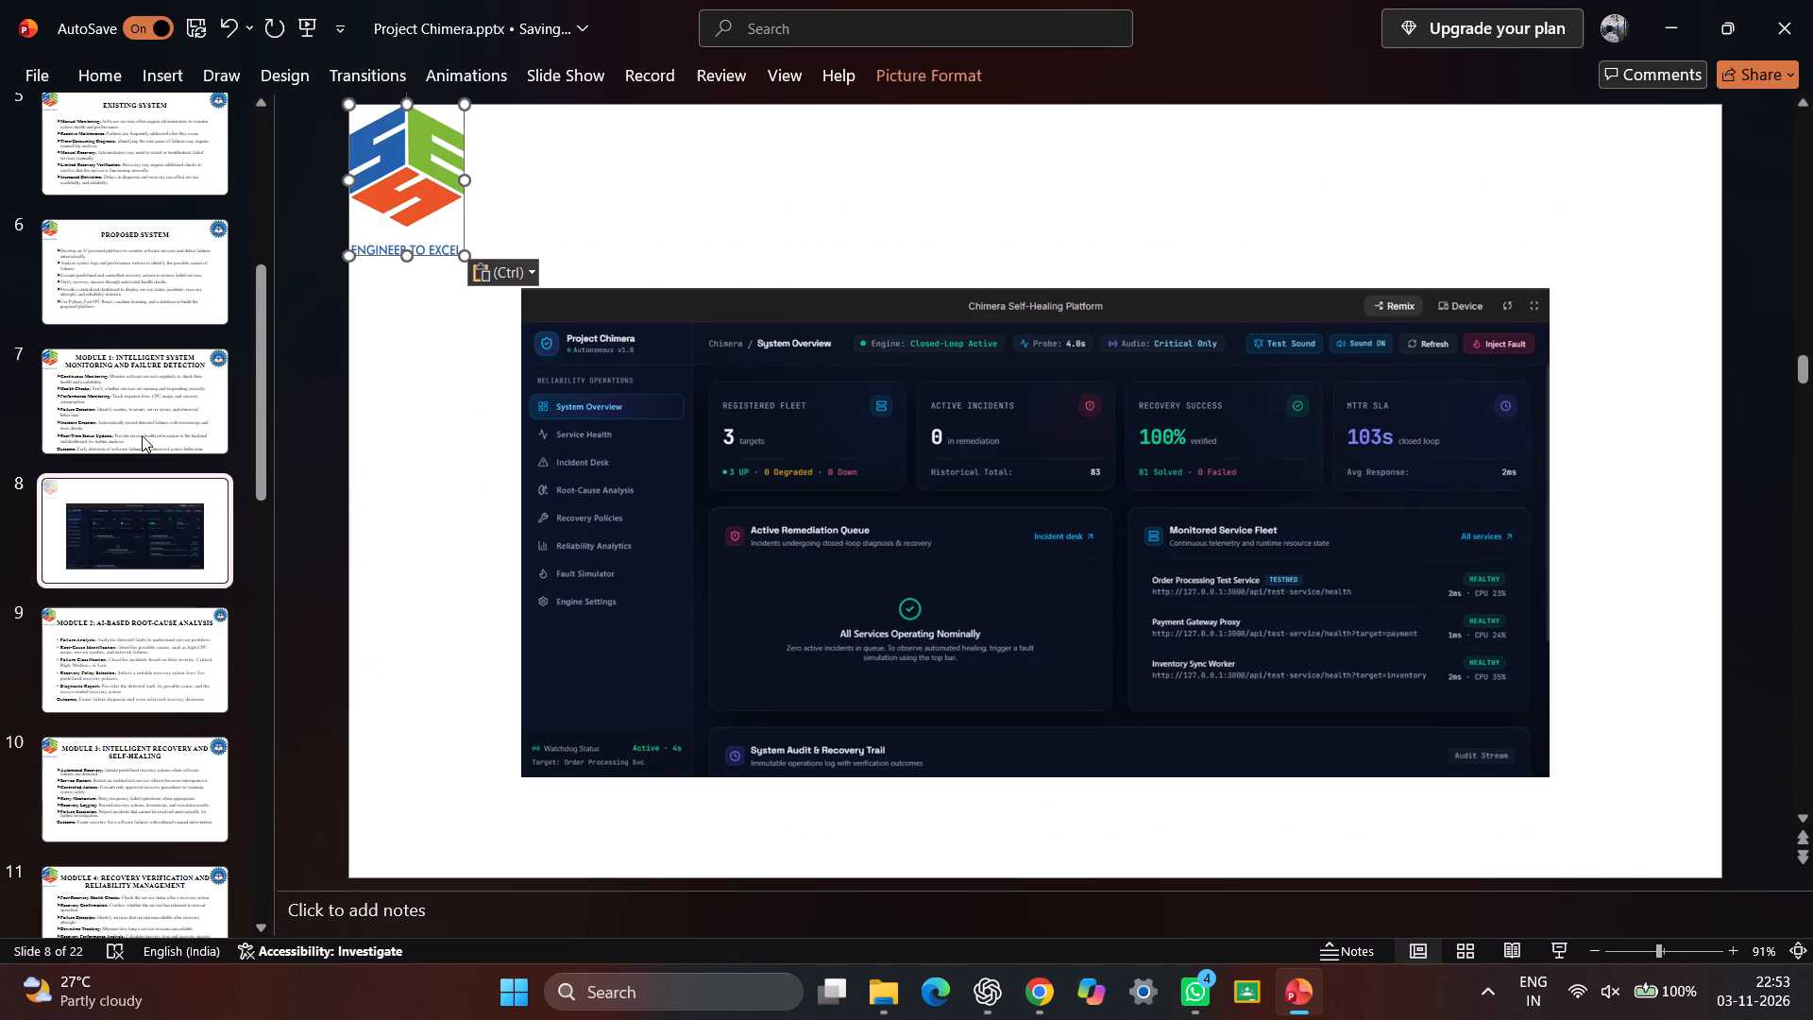
pyautogui.click(144, 399)
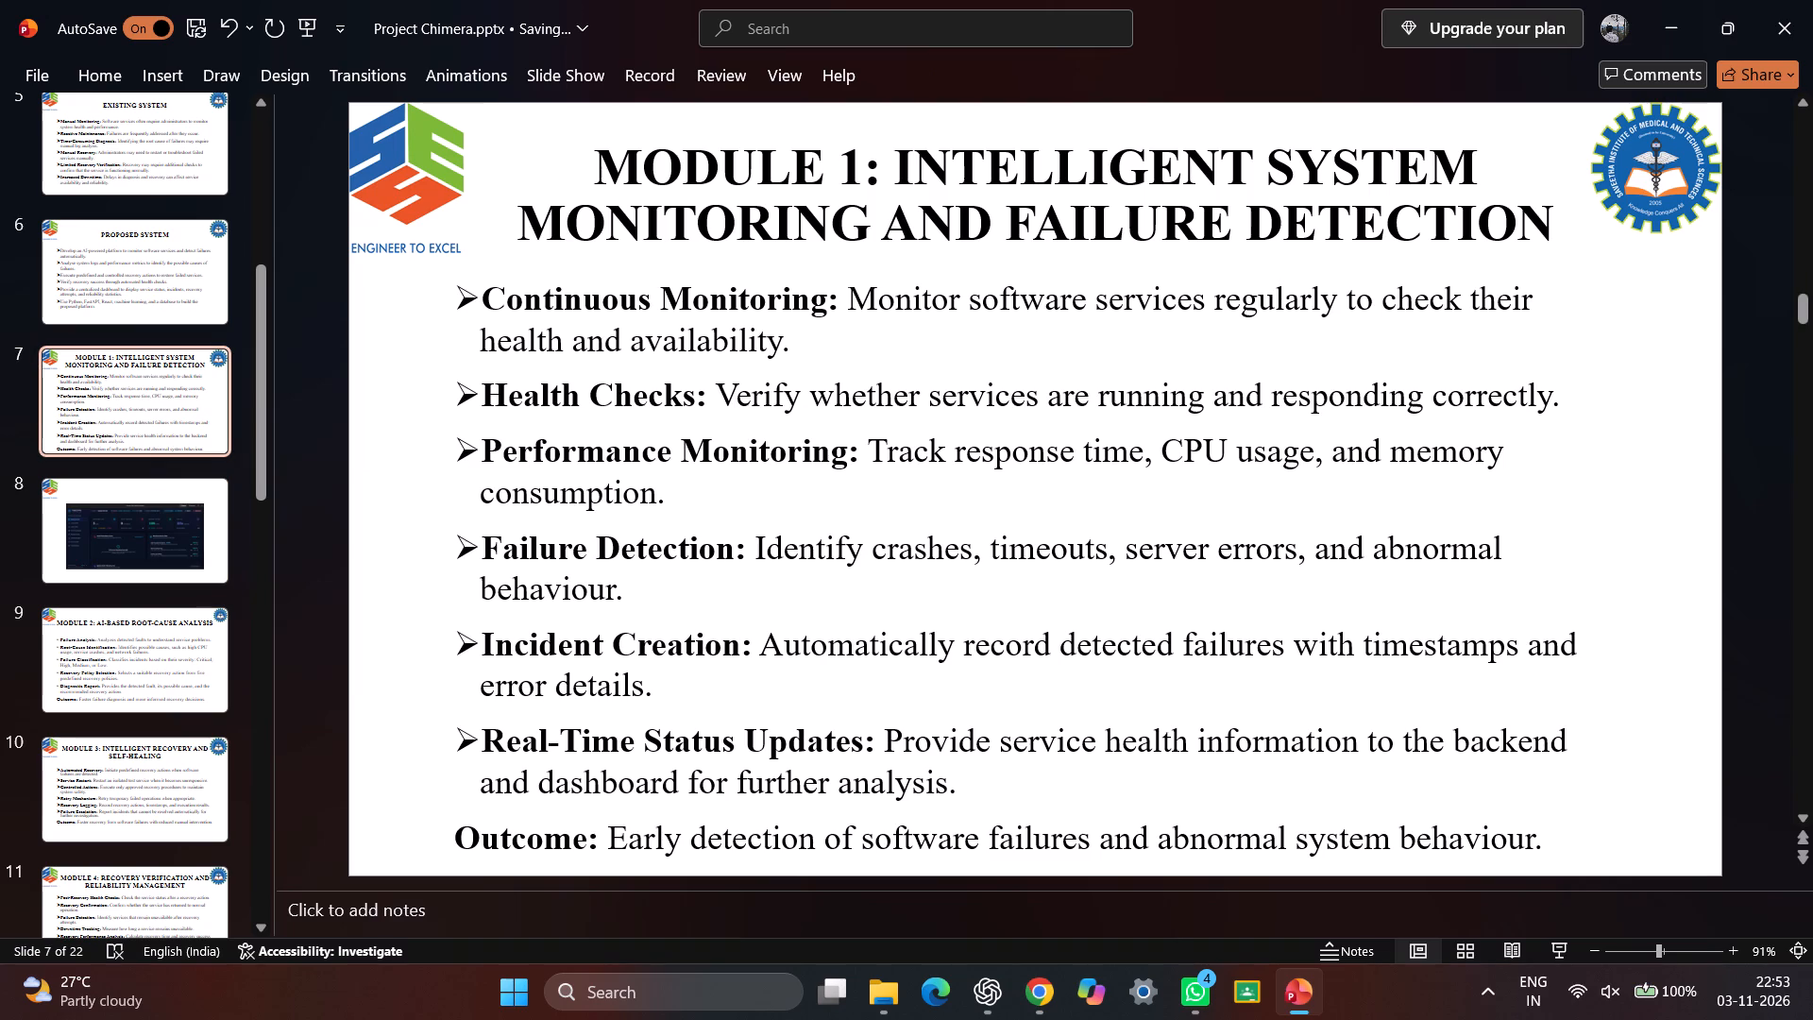
pyautogui.click(1612, 197)
pyautogui.hotkey('ctrl', 'c')
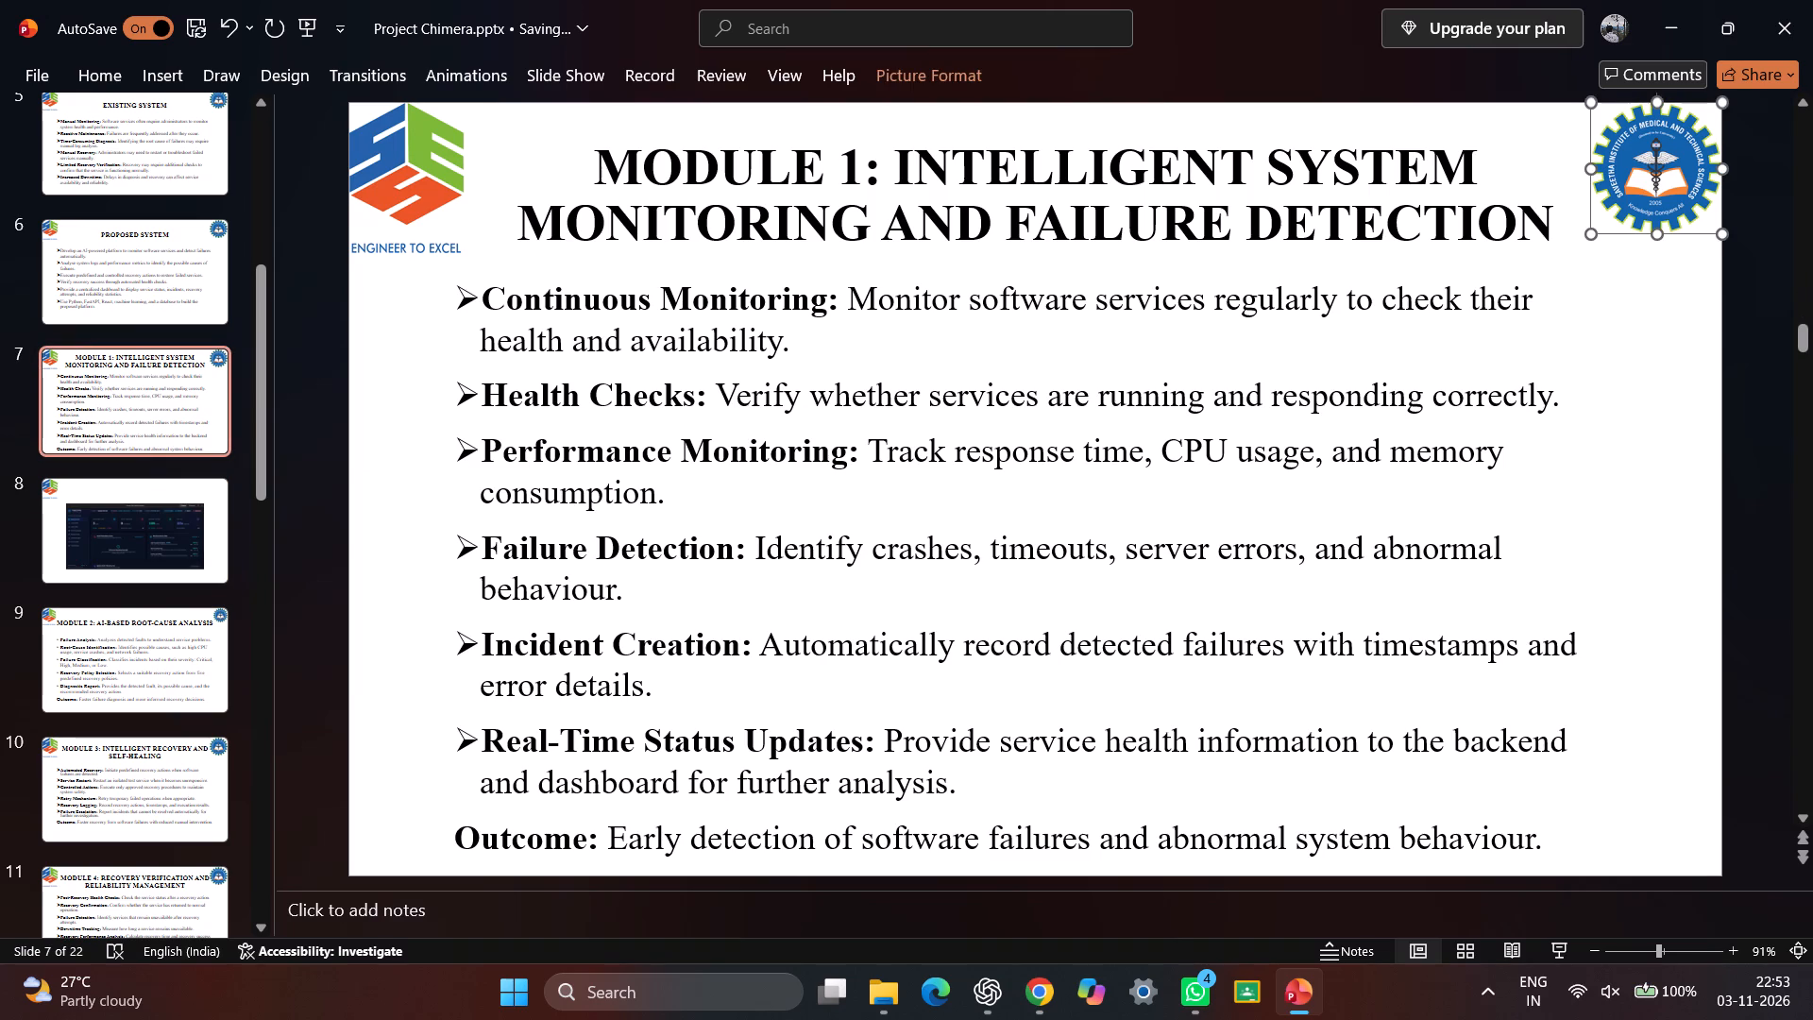
pyautogui.click(143, 554)
pyautogui.hotkey('ctrl', 'v')
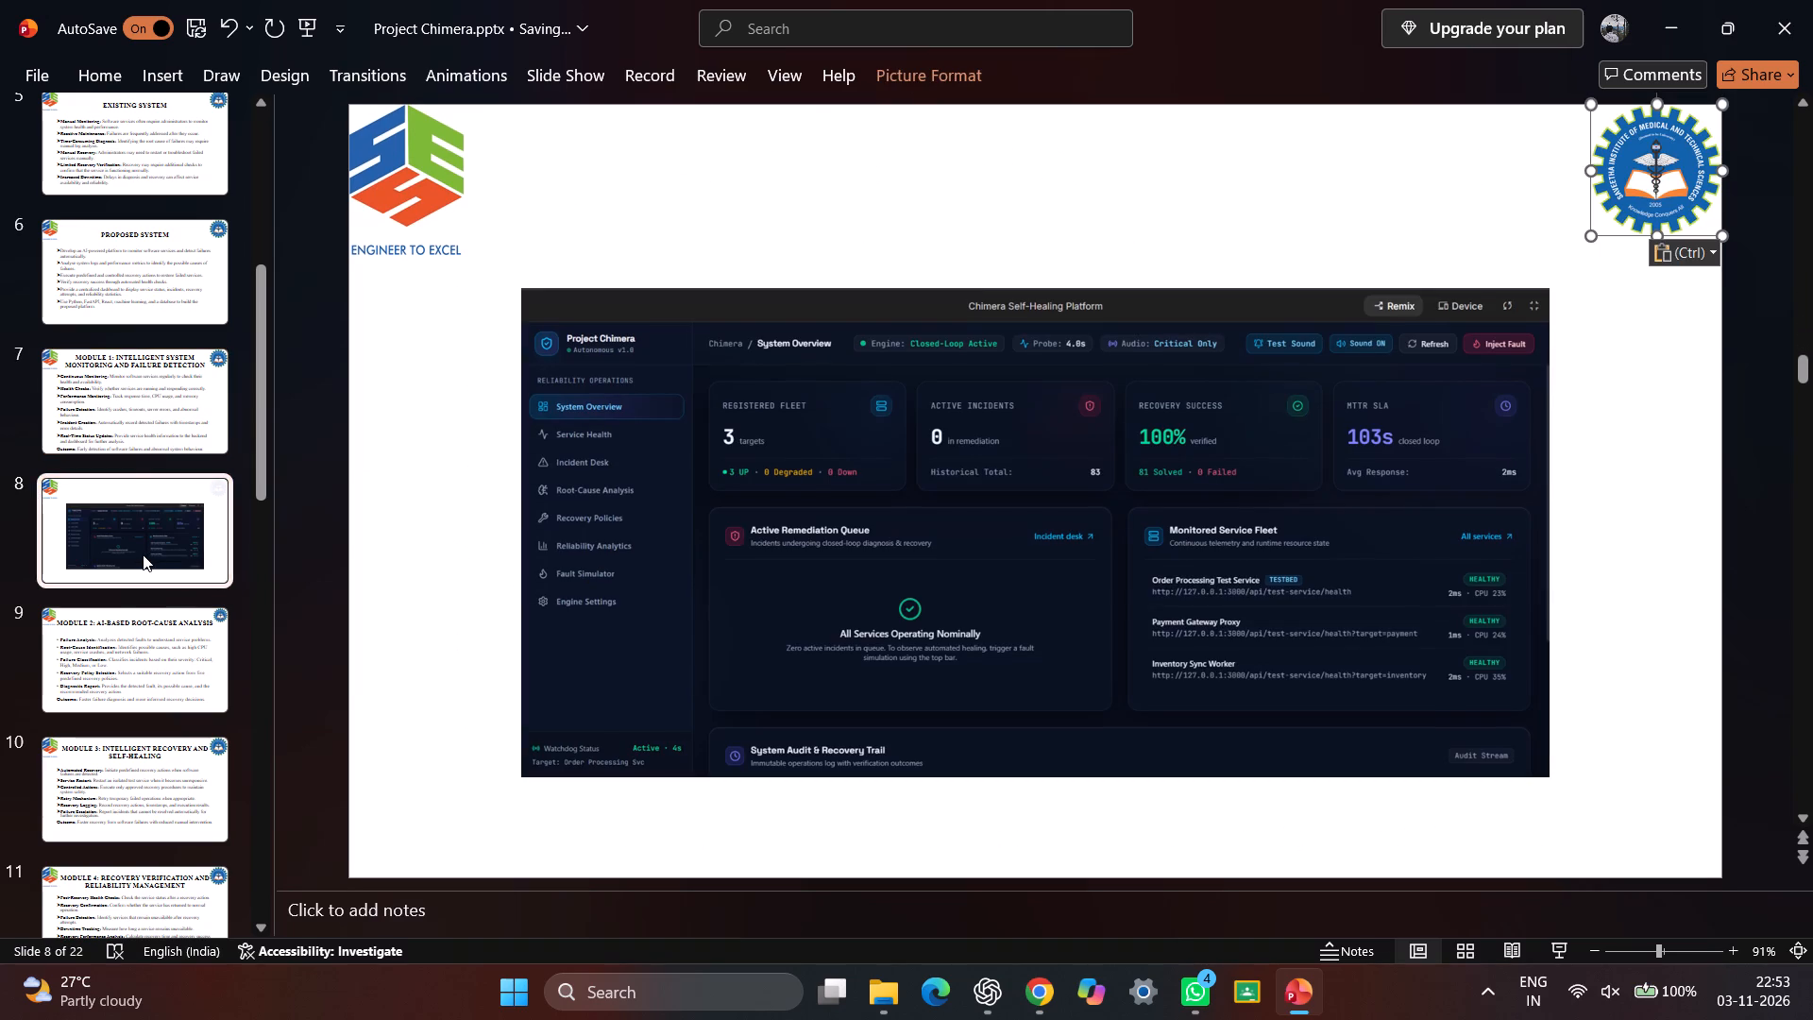
# Copy the "MODULE 1: INTELLIGENT SYSTEM MONITORING AND FAILURE DETECTION" title box from slide 7 onto the screenshot slide.
pyautogui.click(167, 393)
pyautogui.click(798, 229)
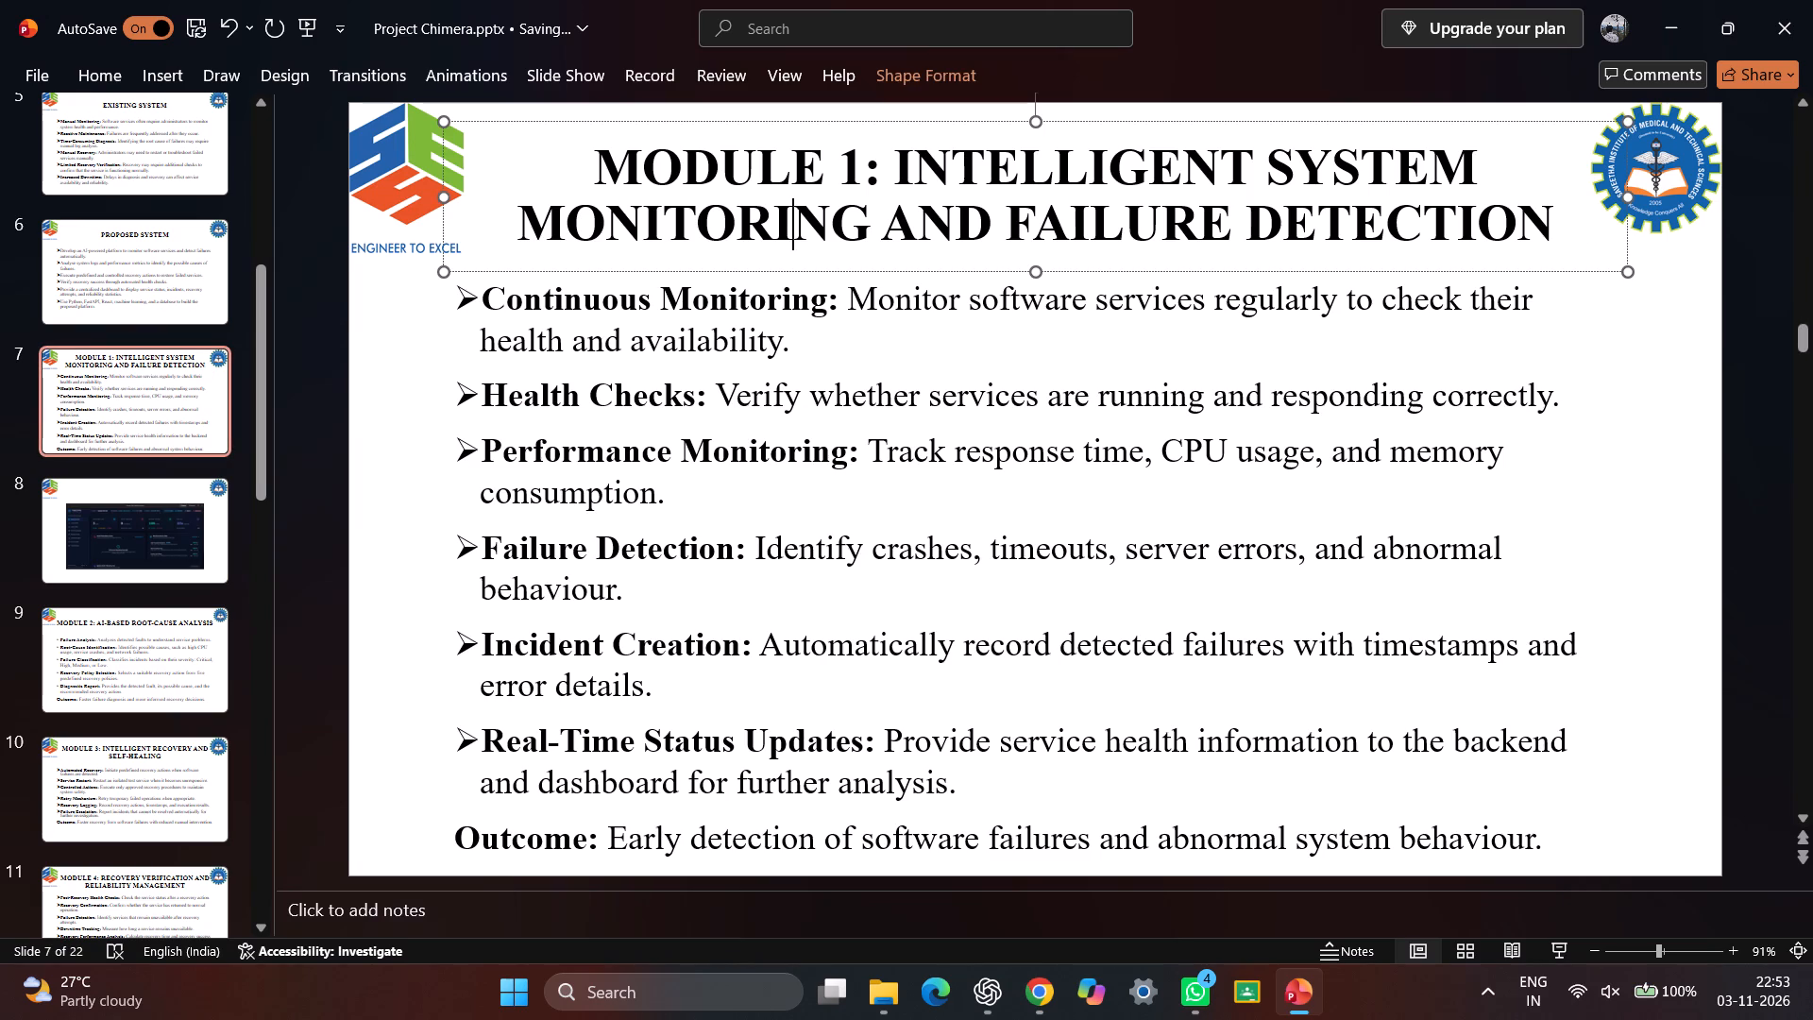
pyautogui.click(582, 118)
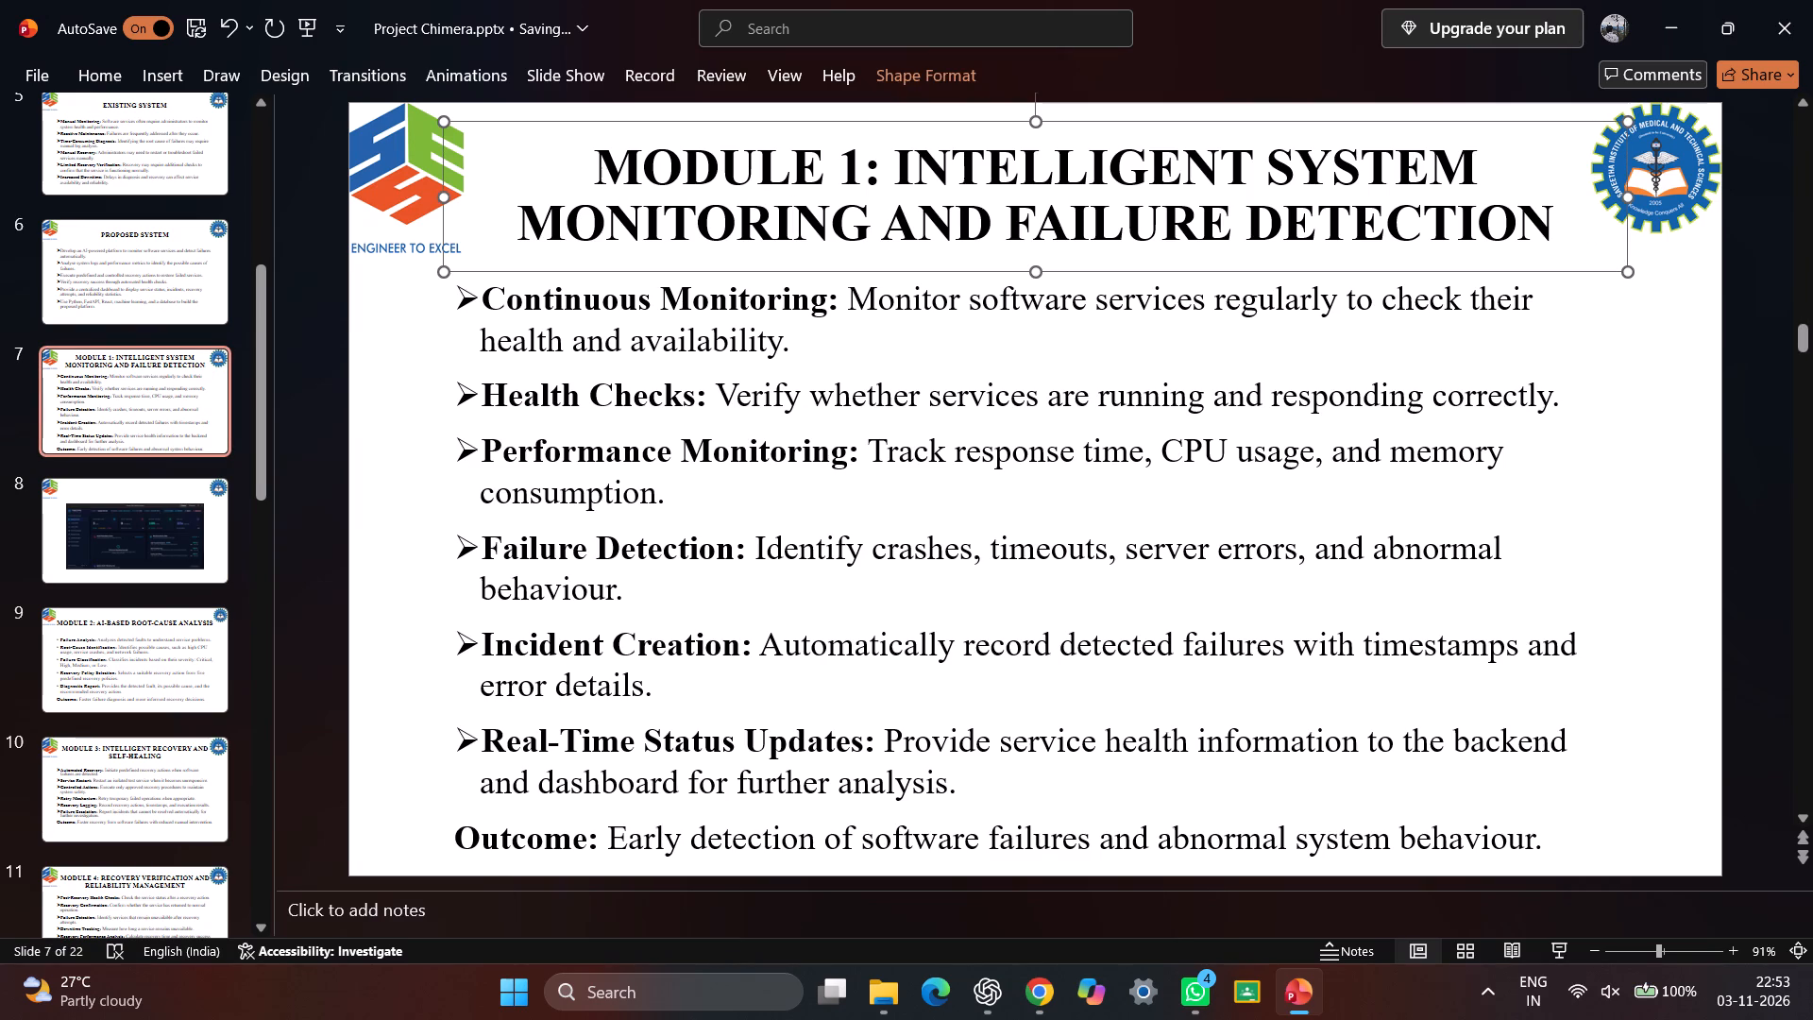
pyautogui.hotkey('ctrl', 'c')
pyautogui.click(165, 546)
pyautogui.hotkey('ctrl', 'v')
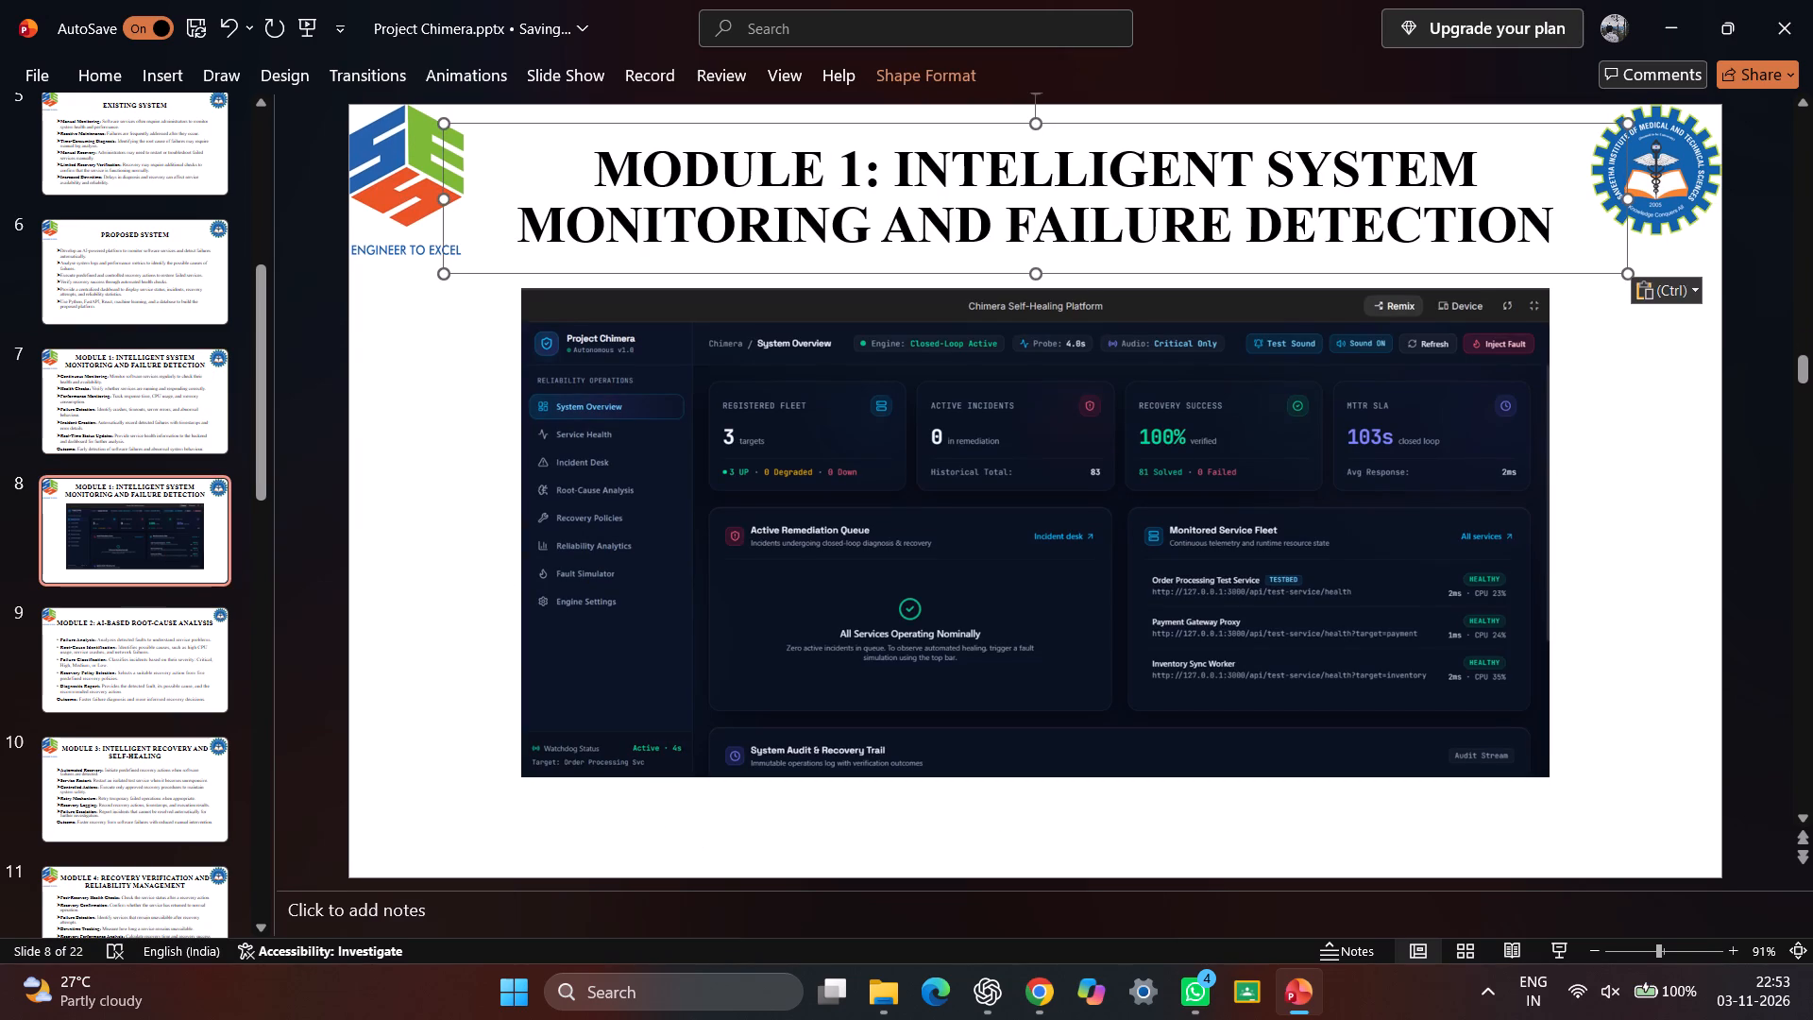
# Move the screenshot down to sit just below the Module 1 title, horizontally centred on the slide.
pyautogui.click(366, 704)
pyautogui.moveTo(686, 631); pyautogui.dragTo(695, 655)
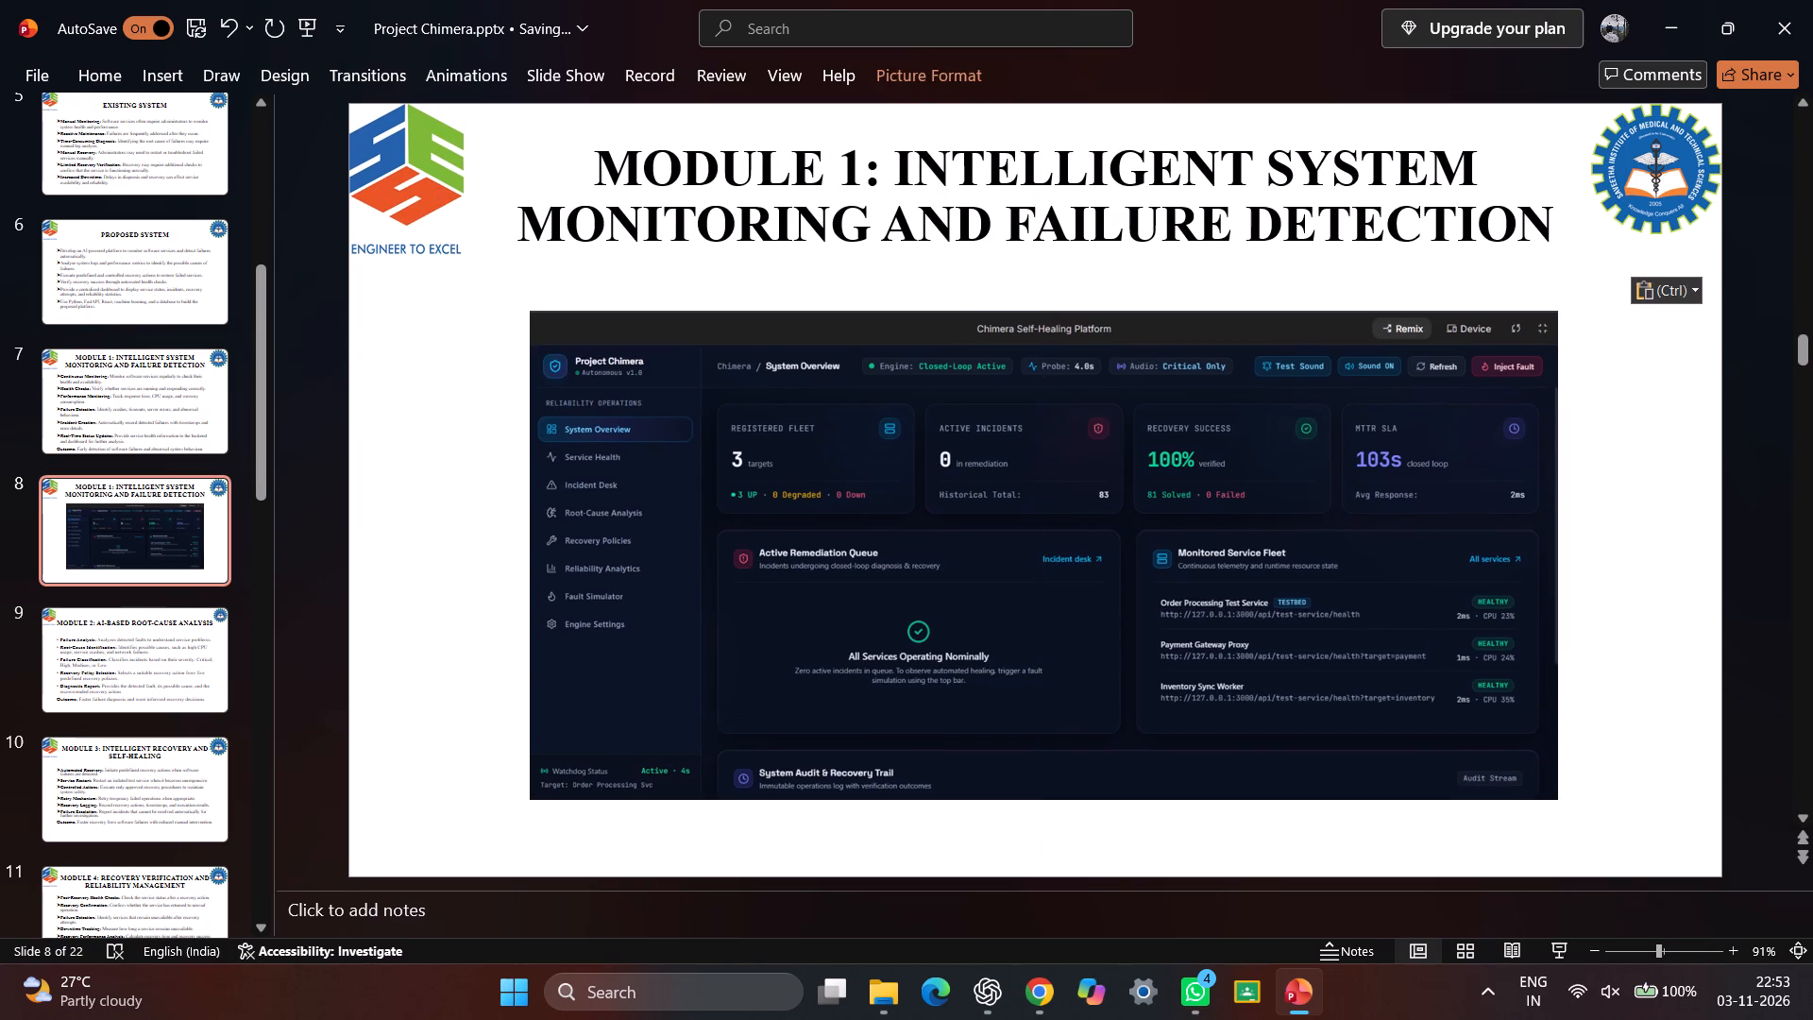
pyautogui.moveTo(695, 655); pyautogui.dragTo(687, 659)
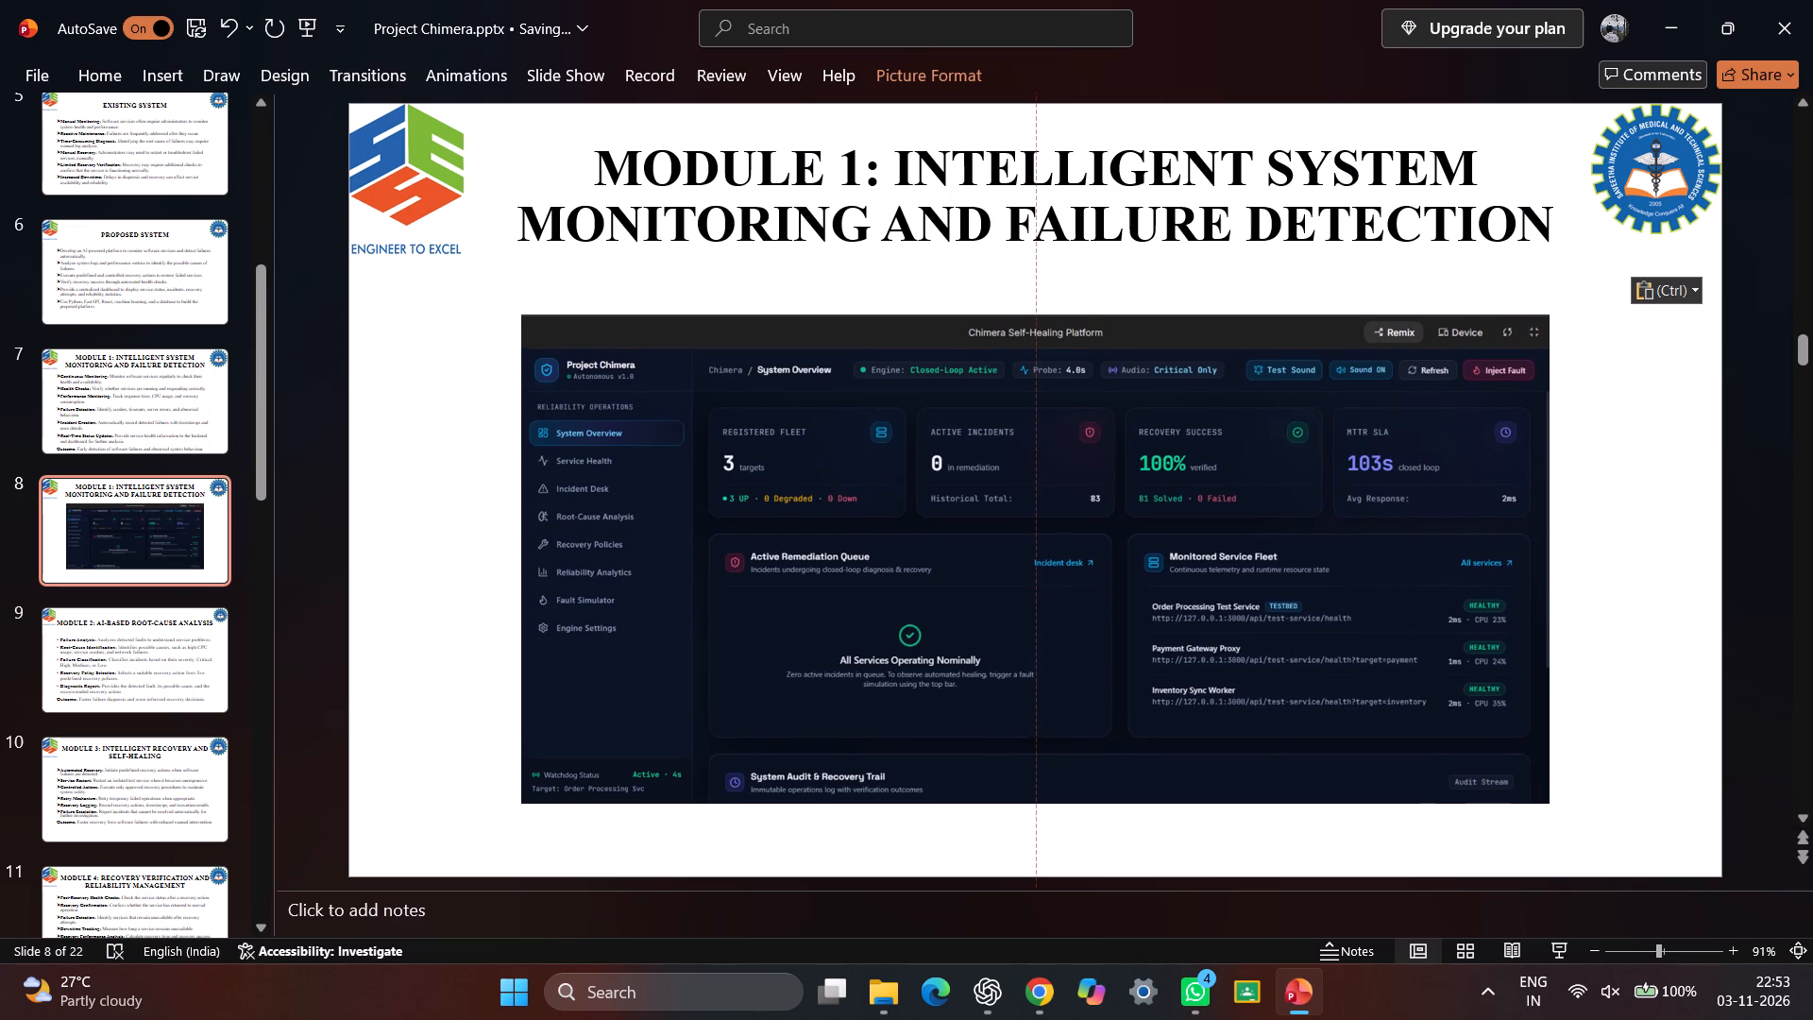
pyautogui.moveTo(687, 659); pyautogui.dragTo(686, 651)
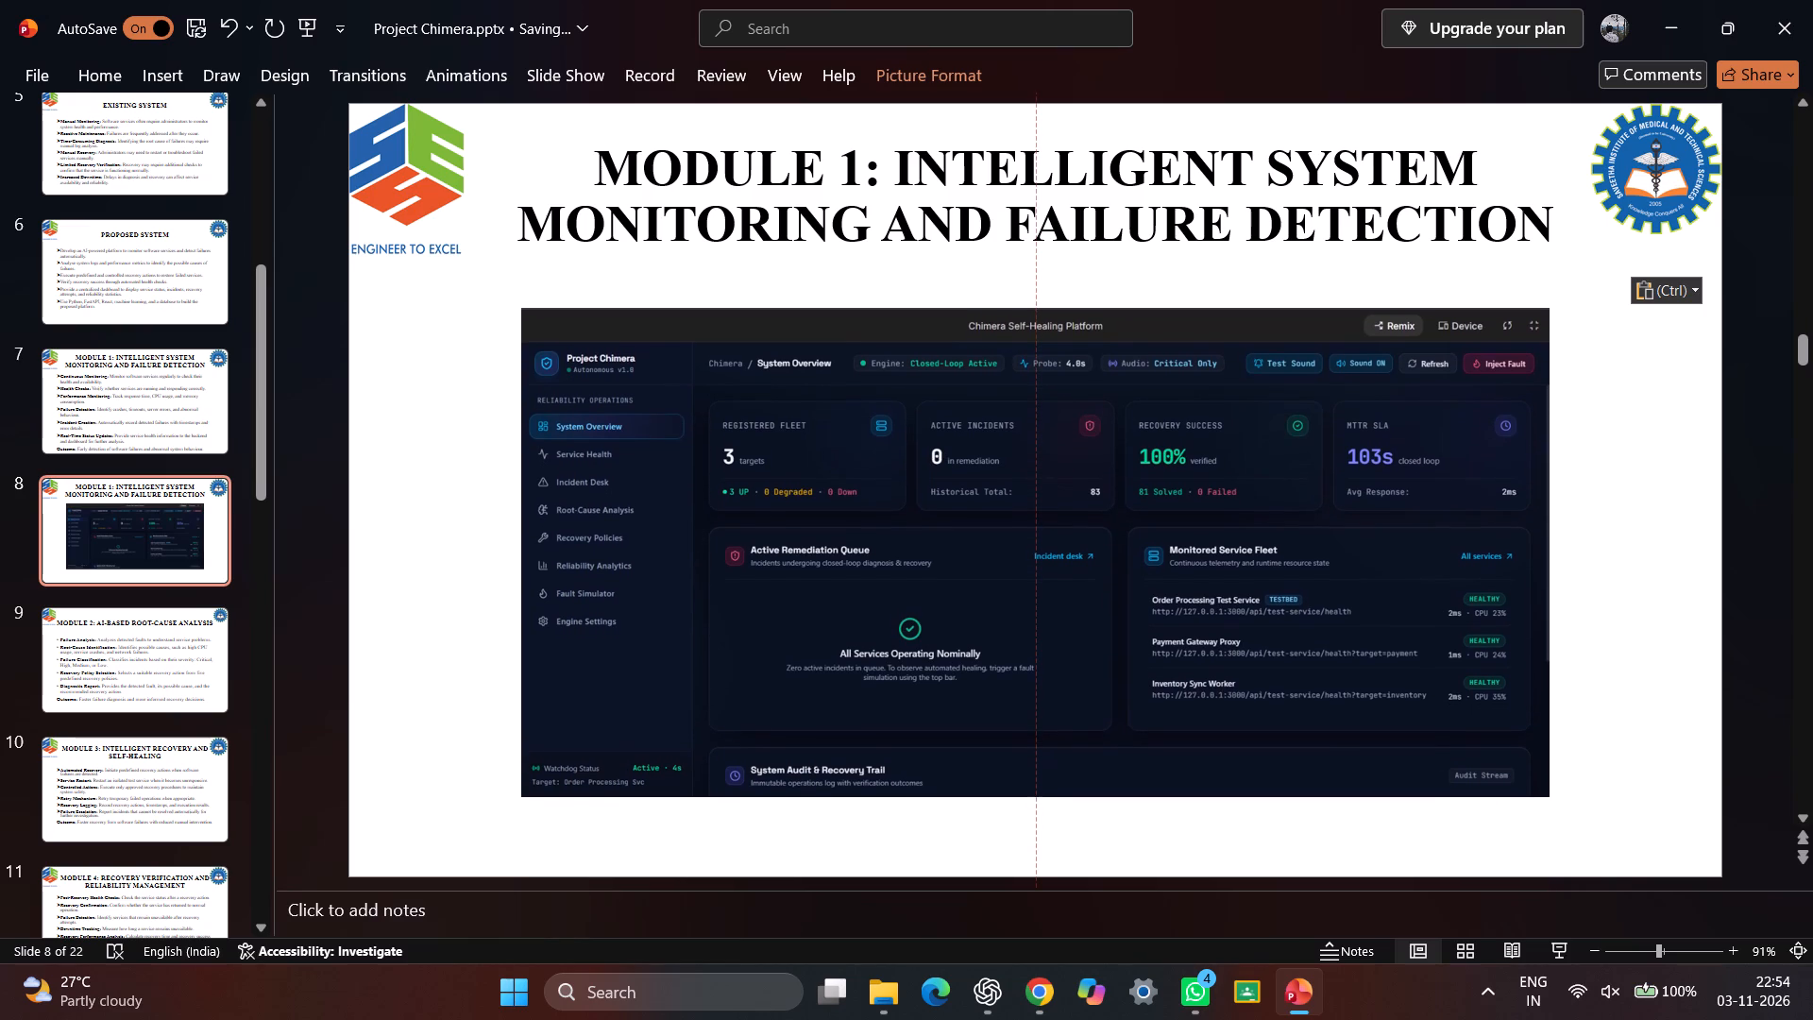
pyautogui.moveTo(686, 651); pyautogui.dragTo(685, 657)
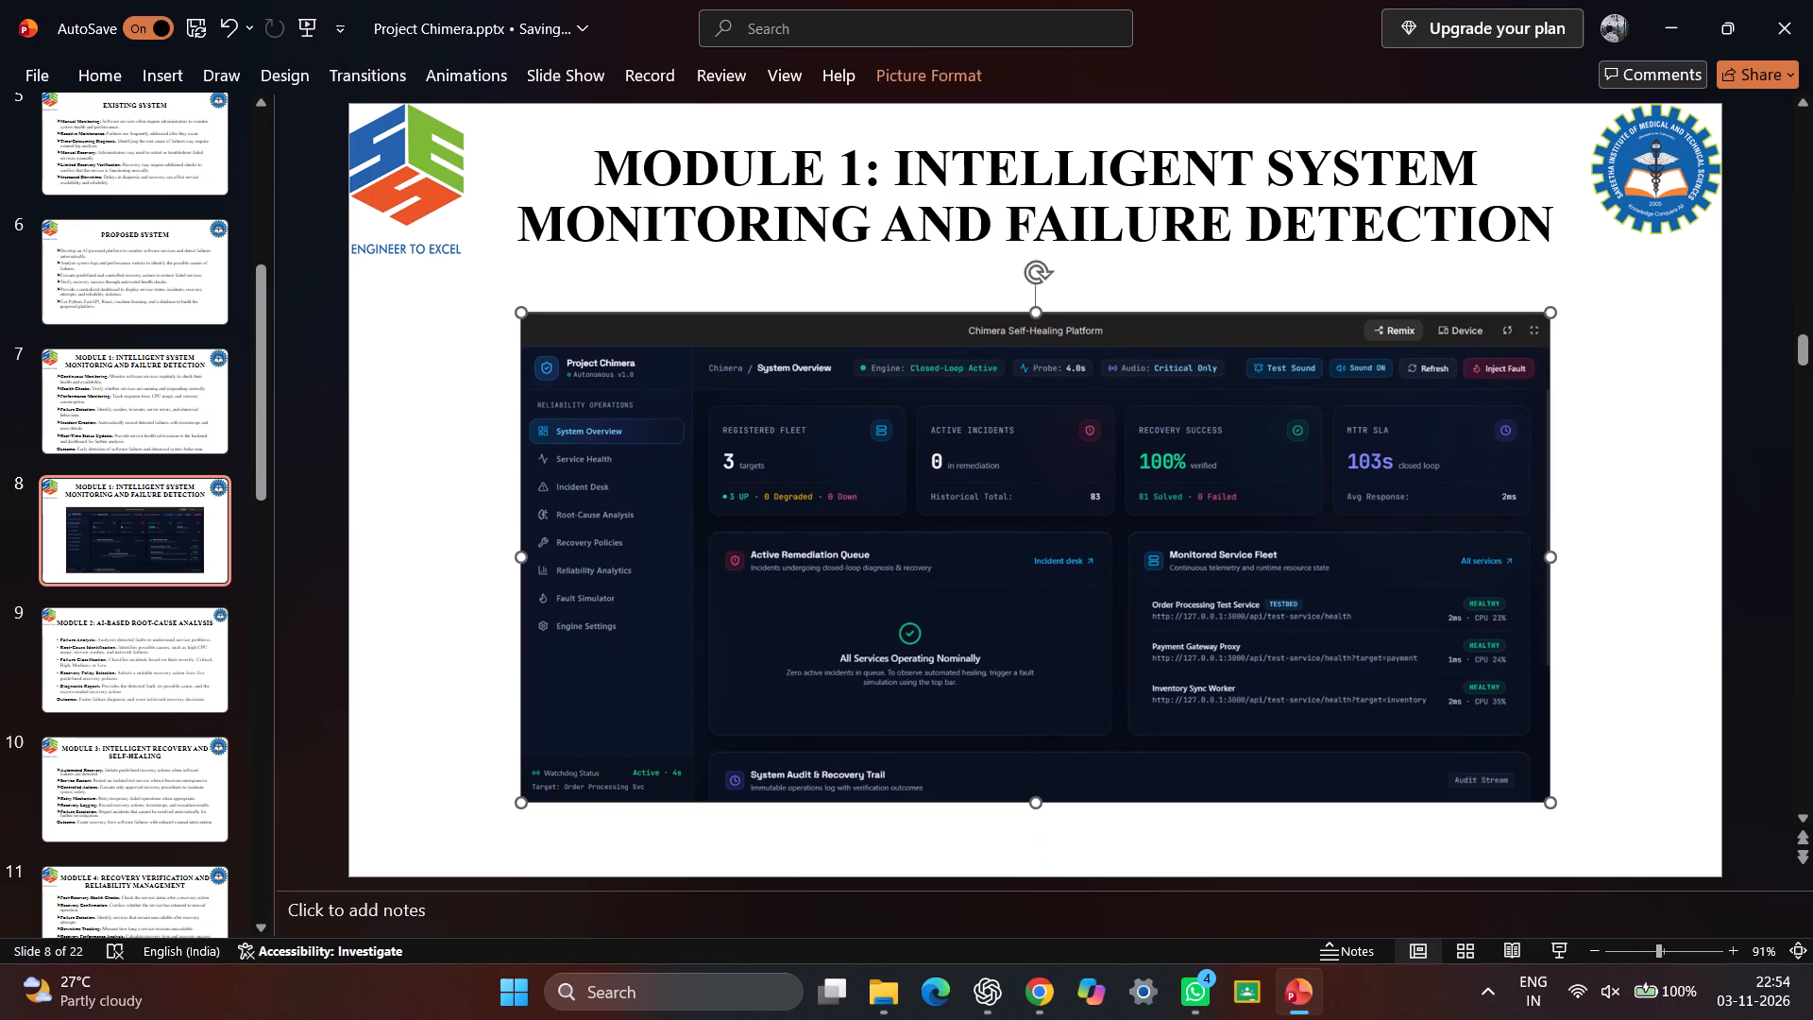
pyautogui.click(460, 630)
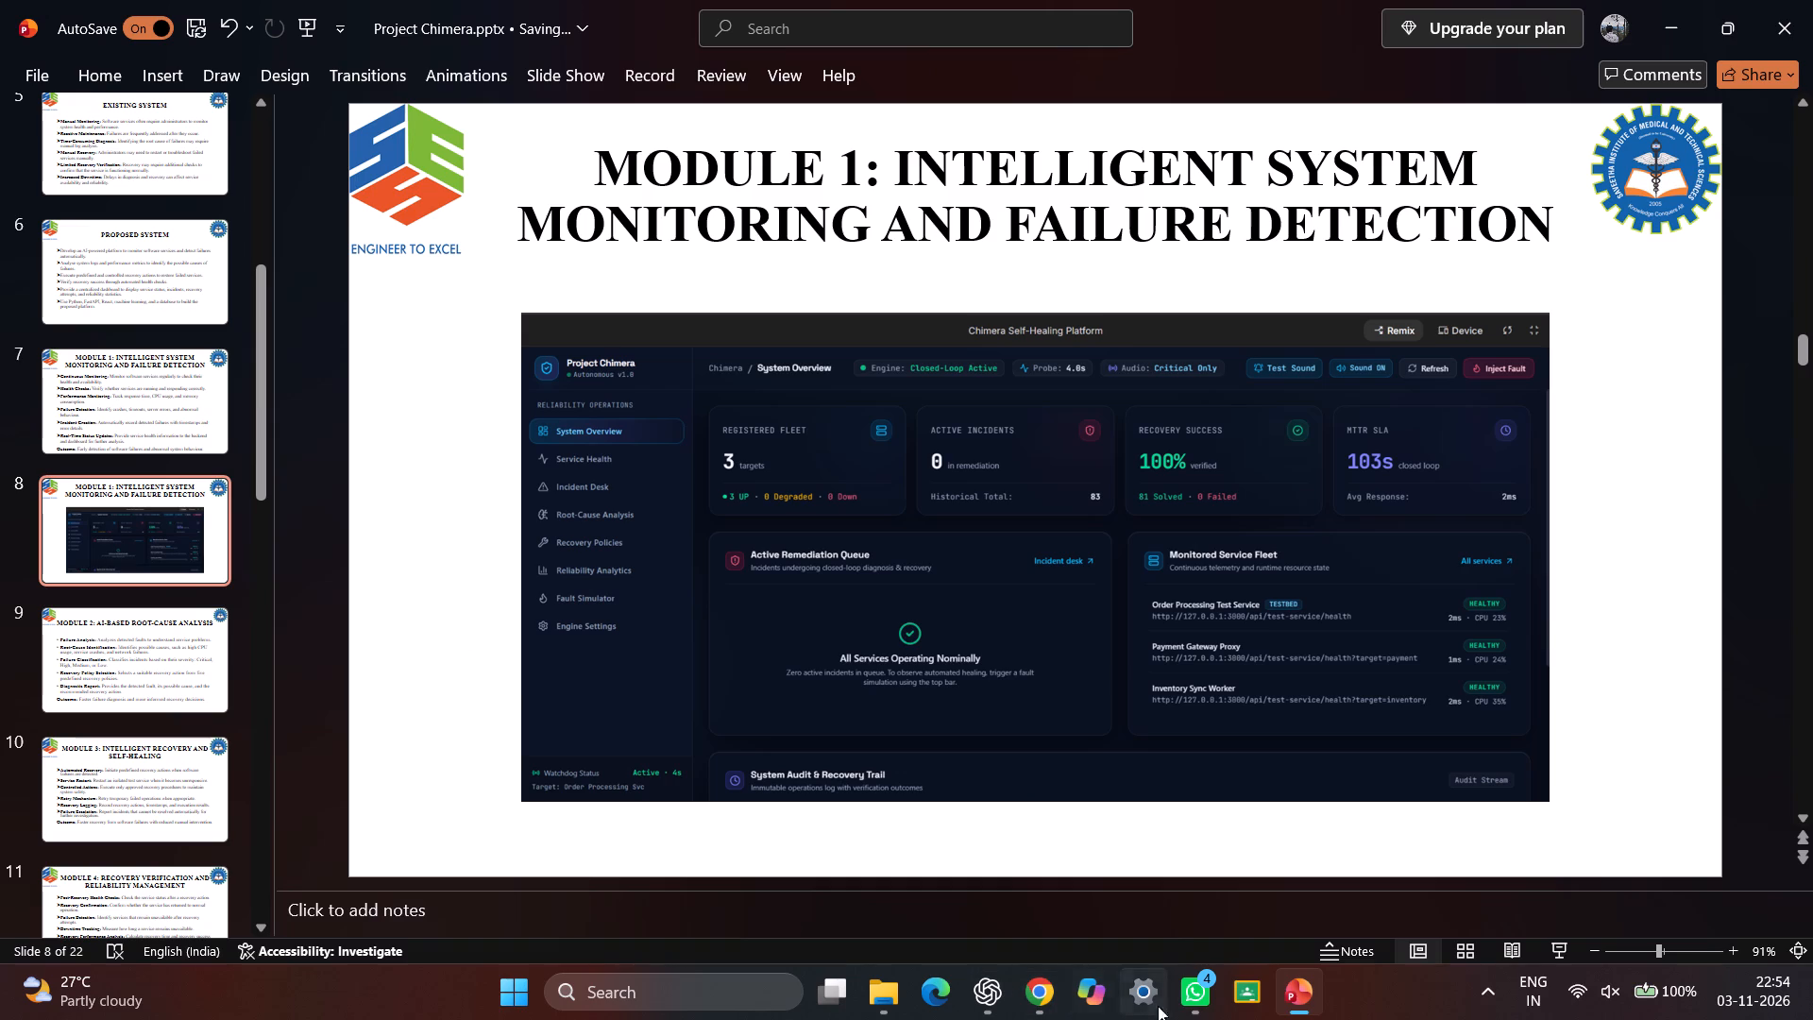
# Switch to the Chimera app in Chrome and display incident INC-20261103-QXAO on the Root-Cause Analysis page for the Module 2 screenshot.
pyautogui.click(183, 675)
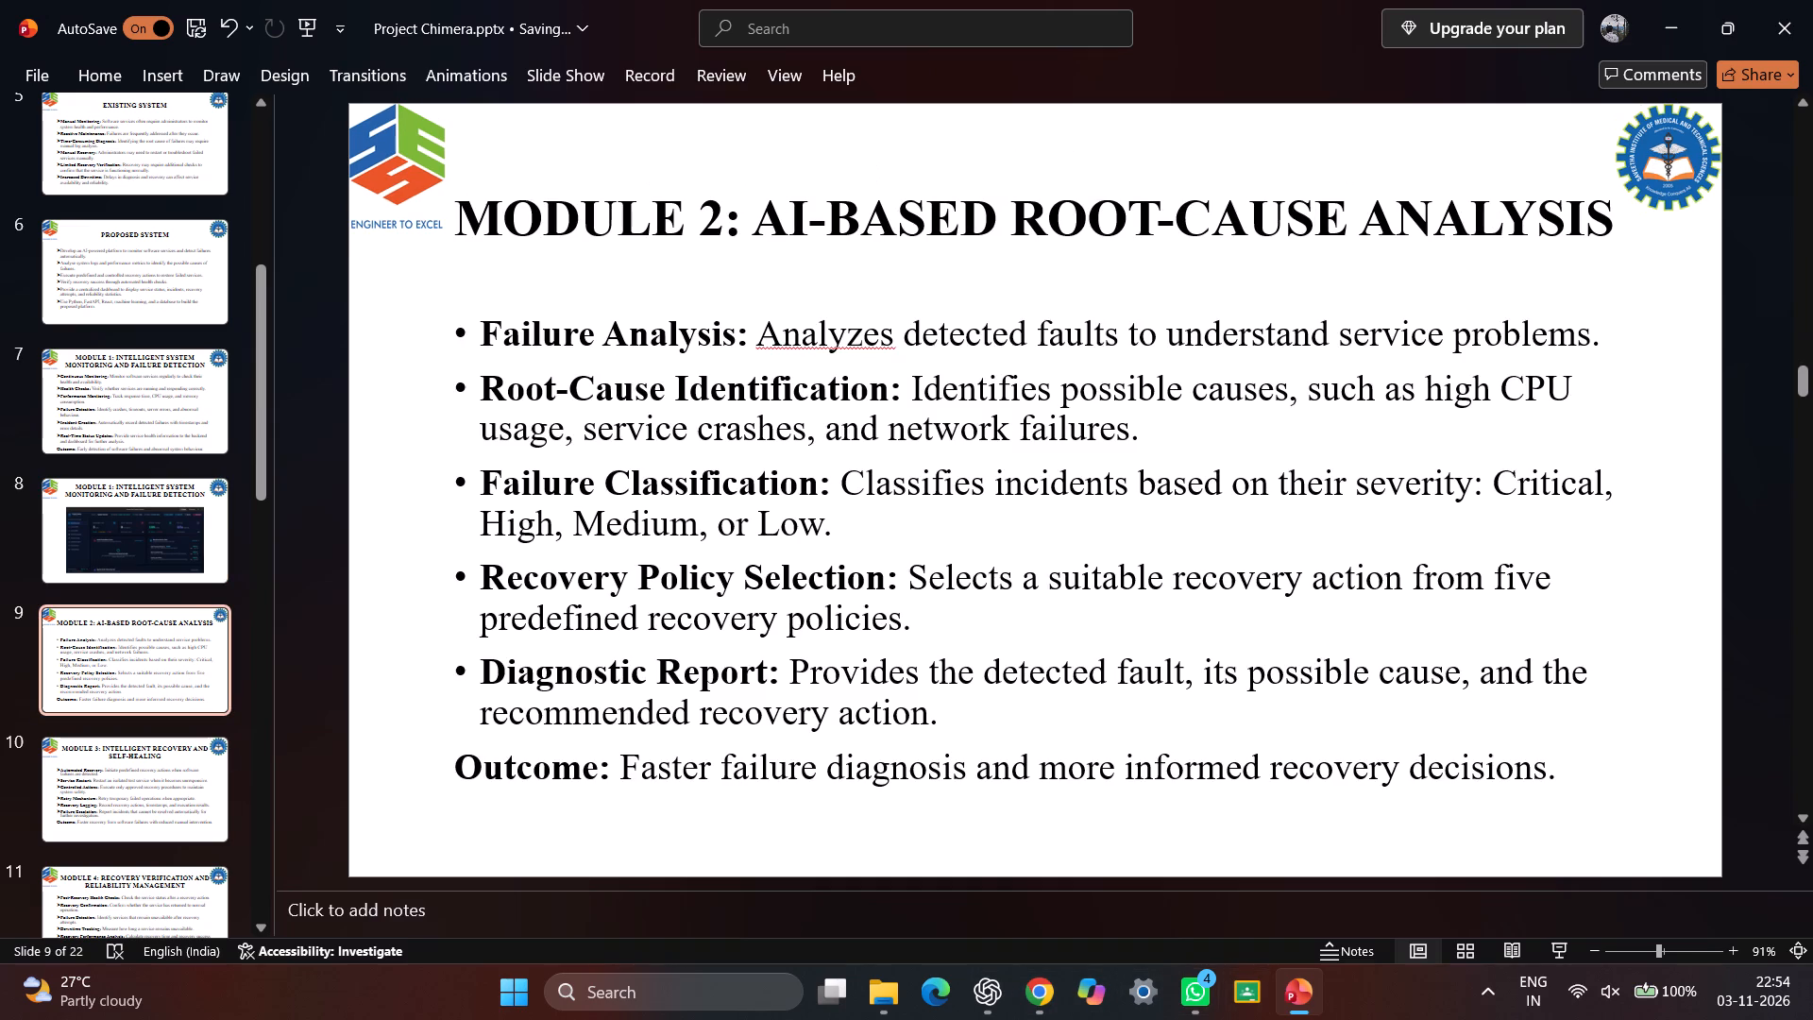
pyautogui.click(1040, 984)
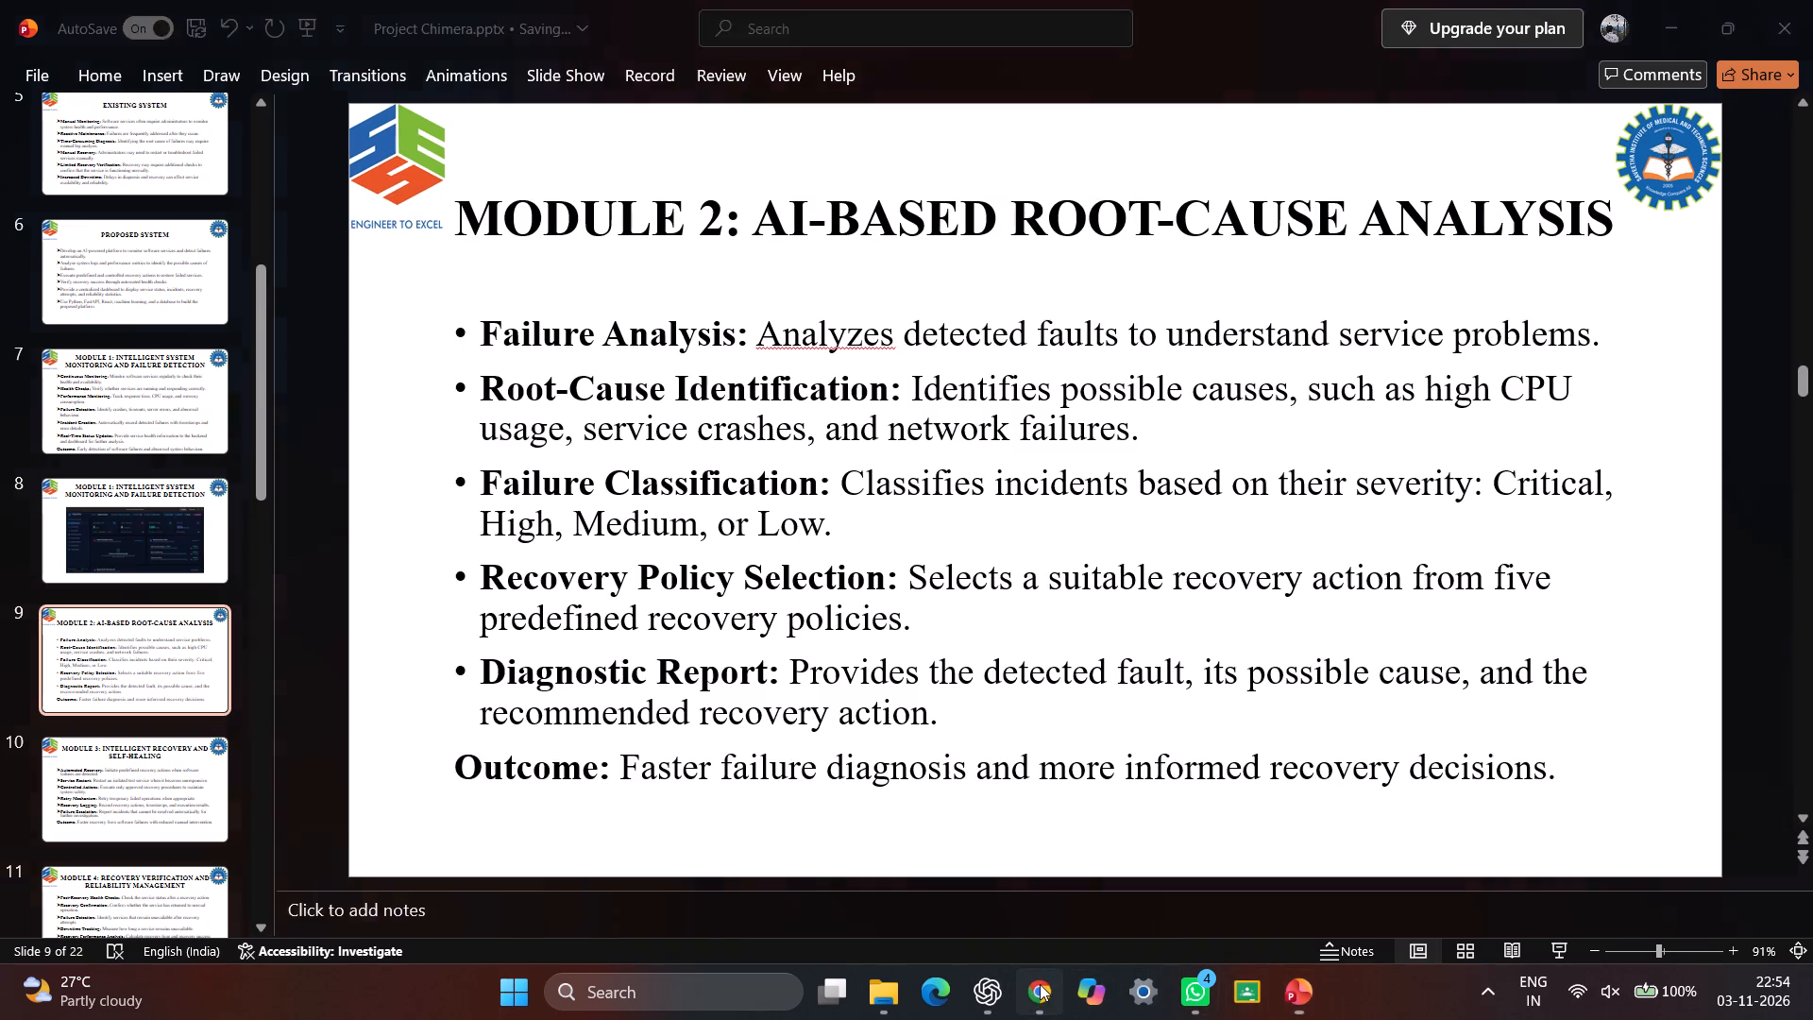
pyautogui.click(202, 446)
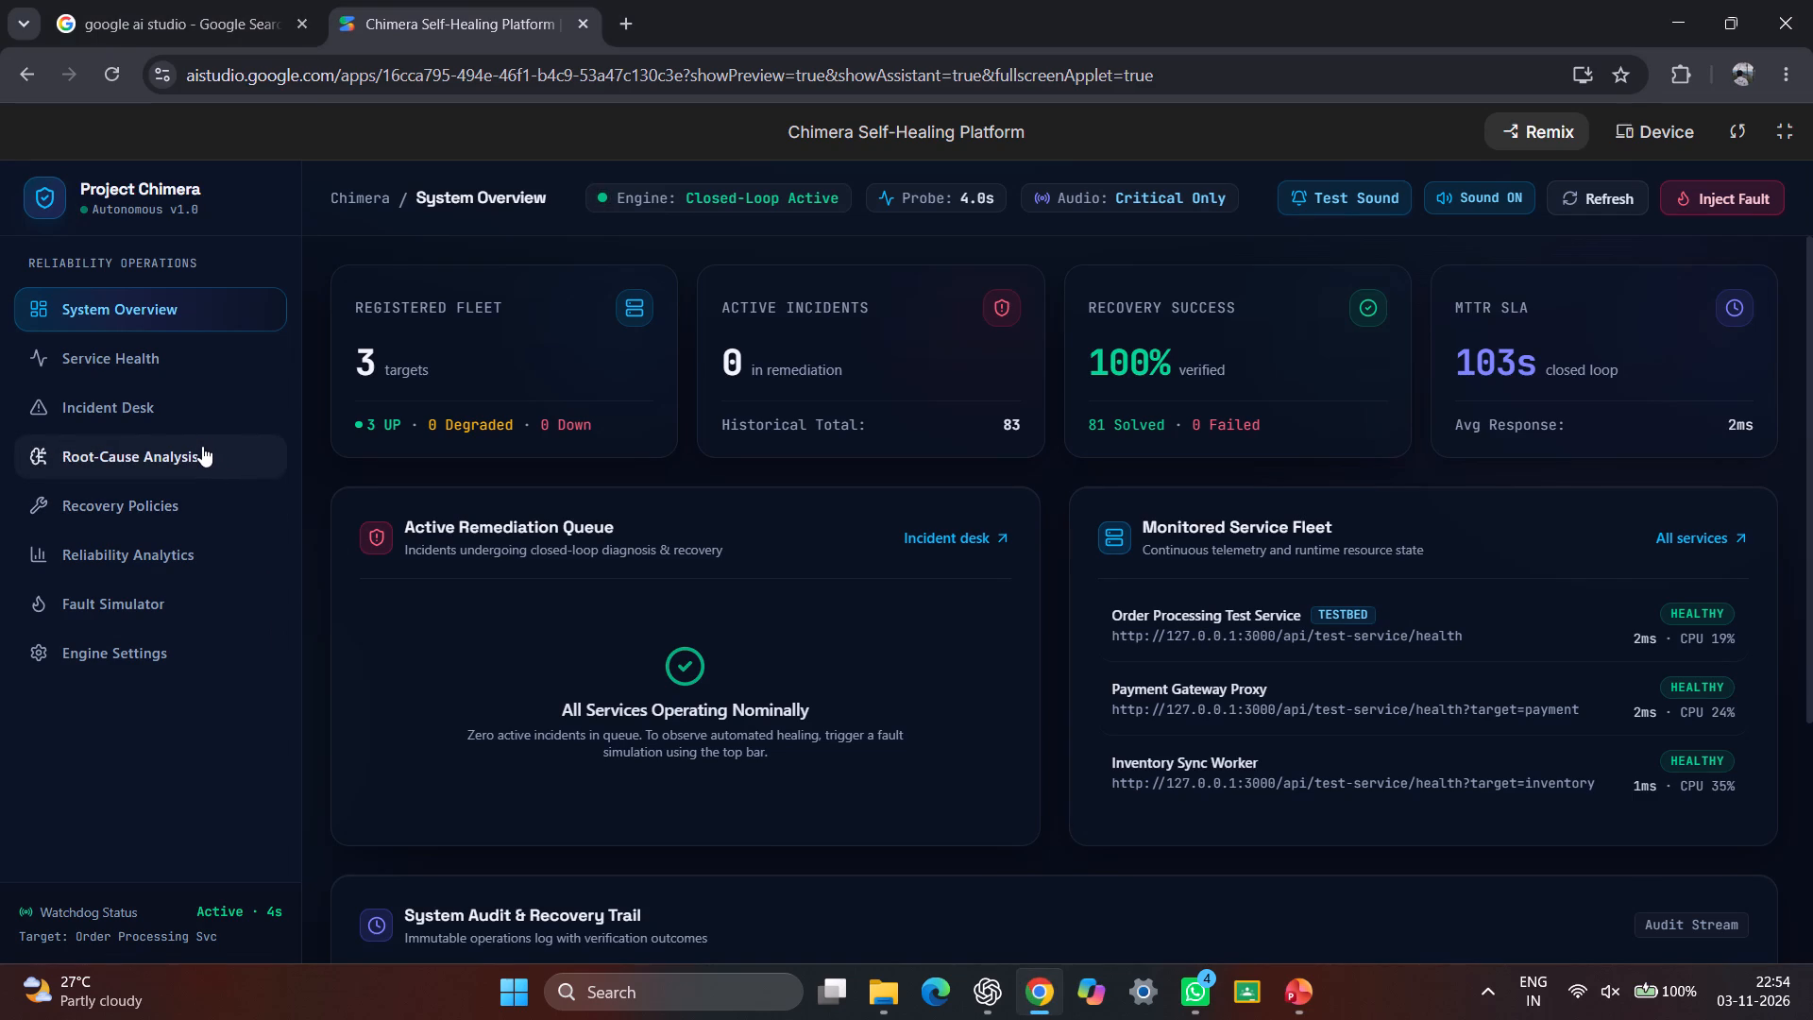
pyautogui.scroll(-1, 867, 750)
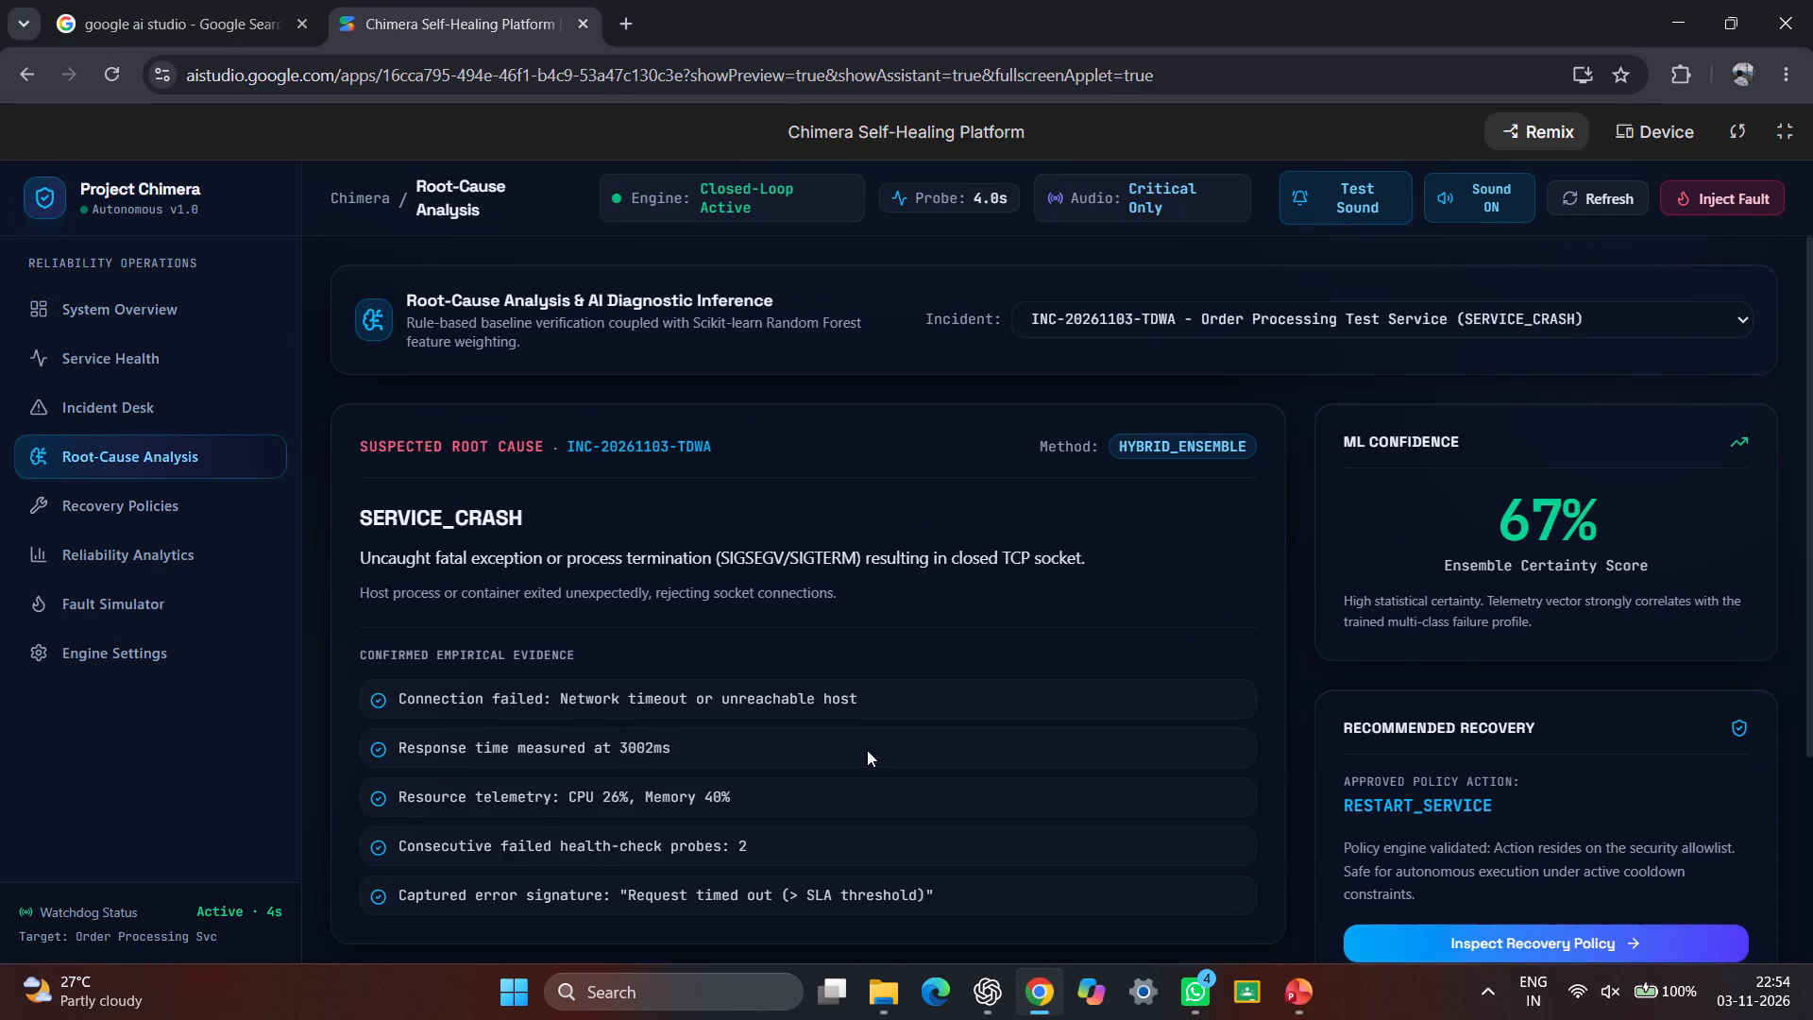
pyautogui.scroll(-1, 867, 750)
pyautogui.click(862, 718)
pyautogui.scroll(1, 1182, 450)
pyautogui.click(1322, 339)
pyautogui.click(1744, 326)
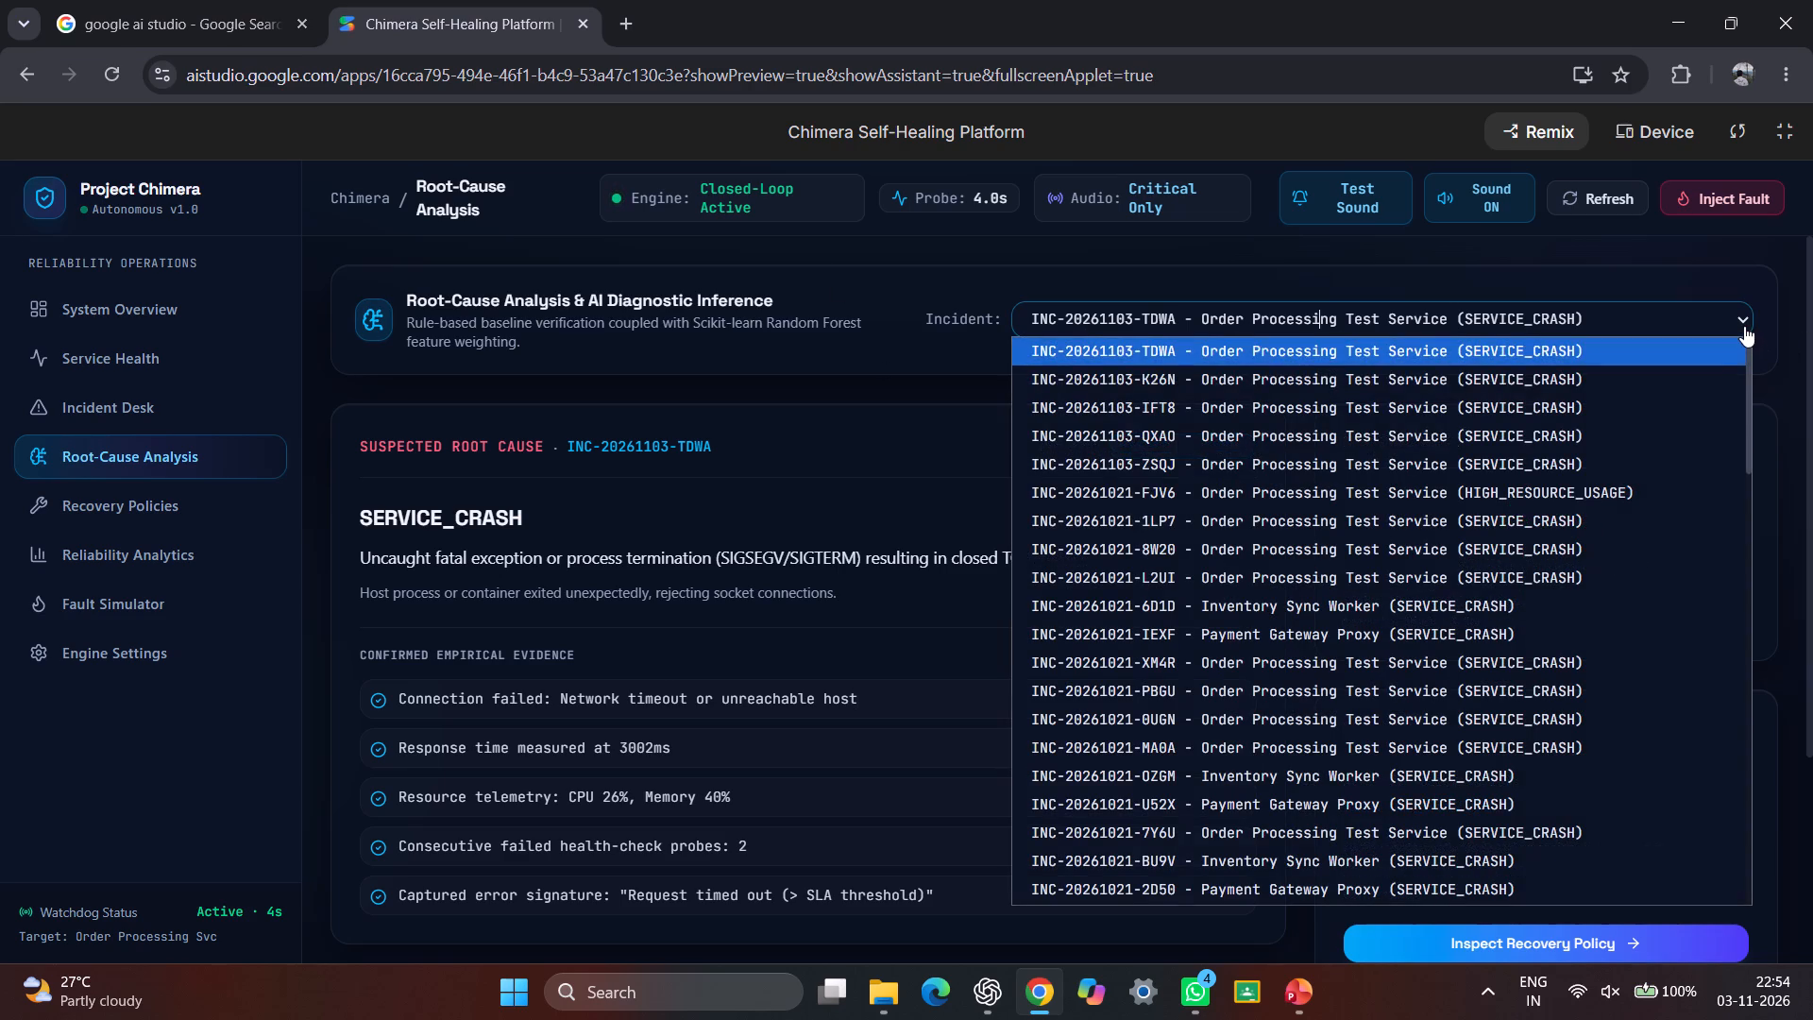
pyautogui.click(1535, 440)
pyautogui.scroll(-1, 1099, 521)
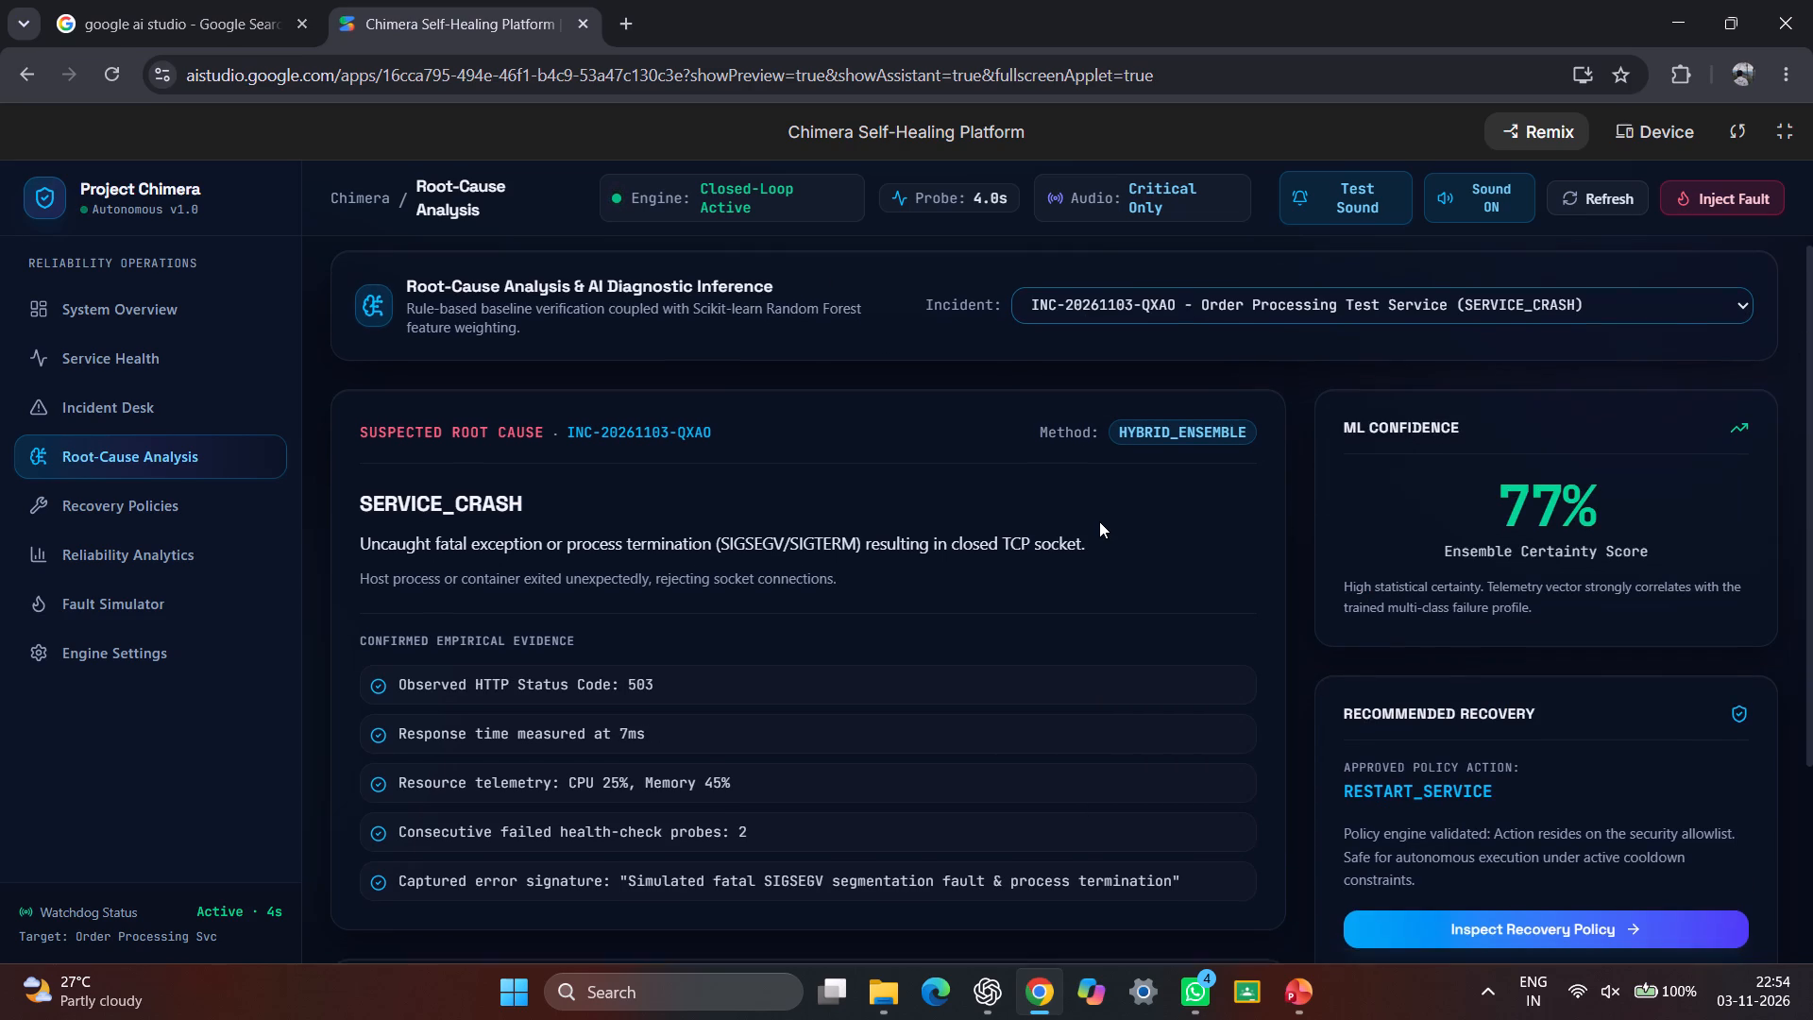
pyautogui.scroll(-4, 1099, 521)
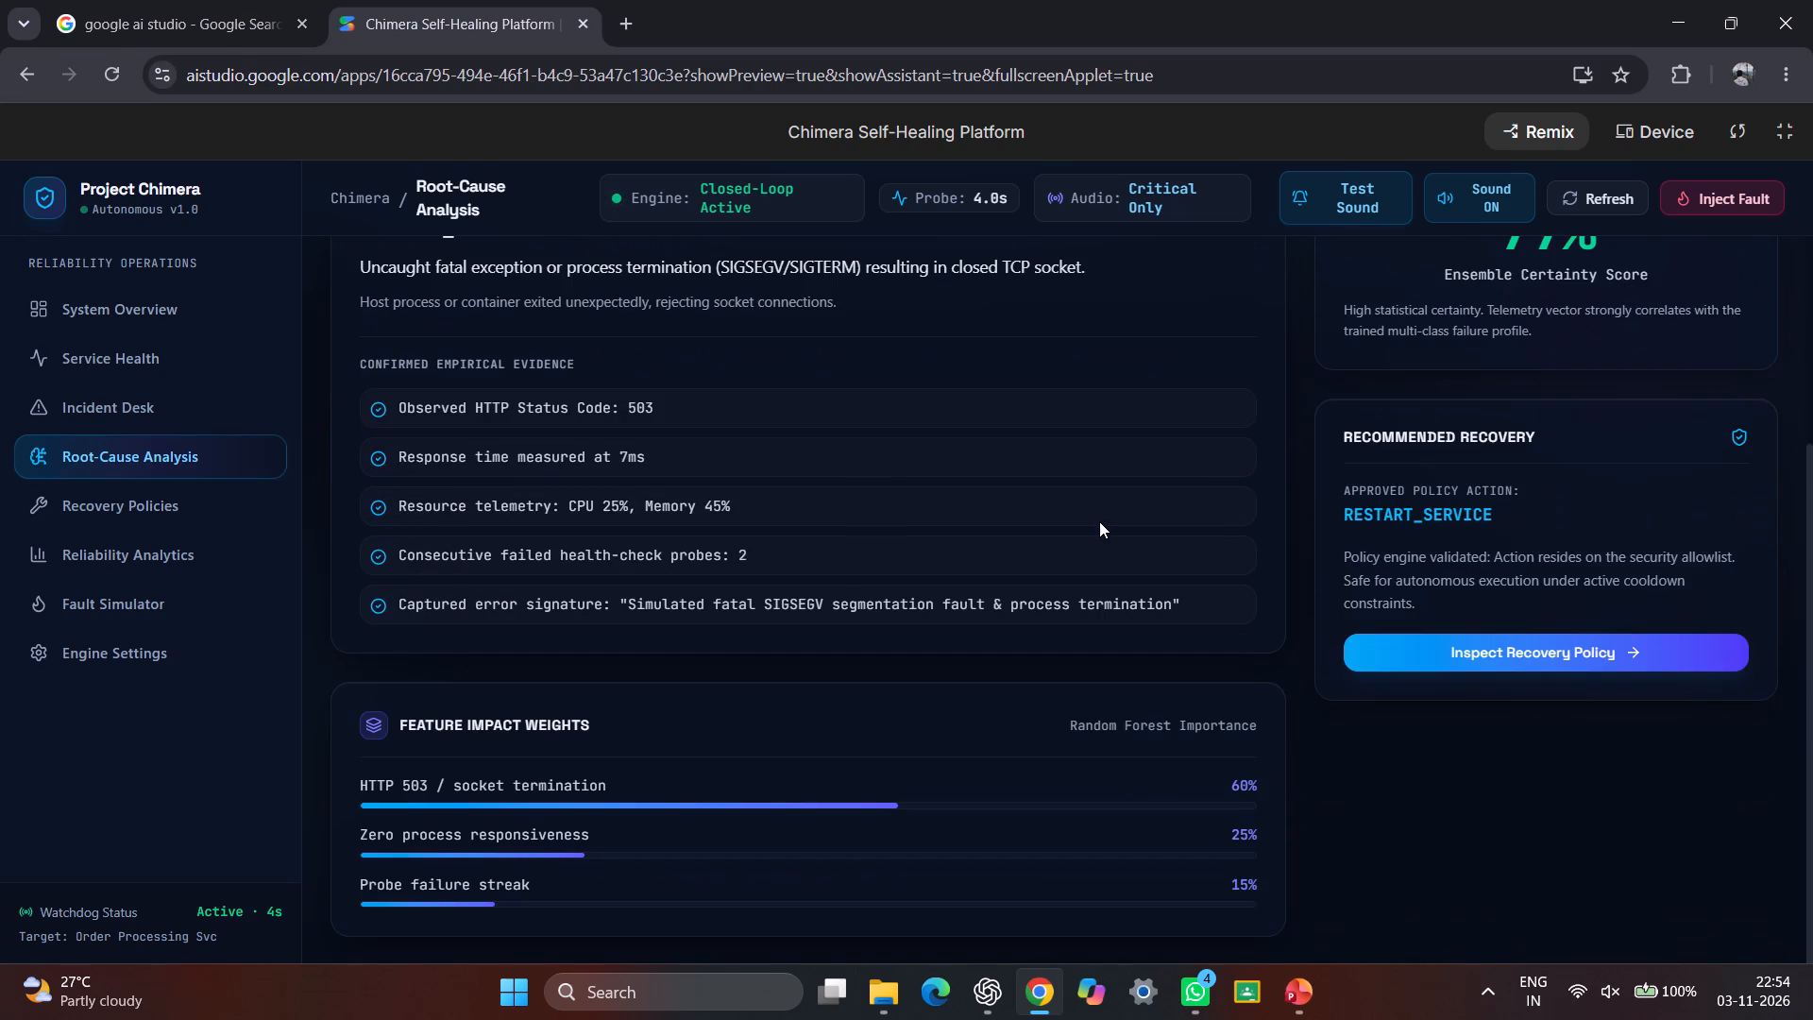
pyautogui.scroll(4, 1099, 521)
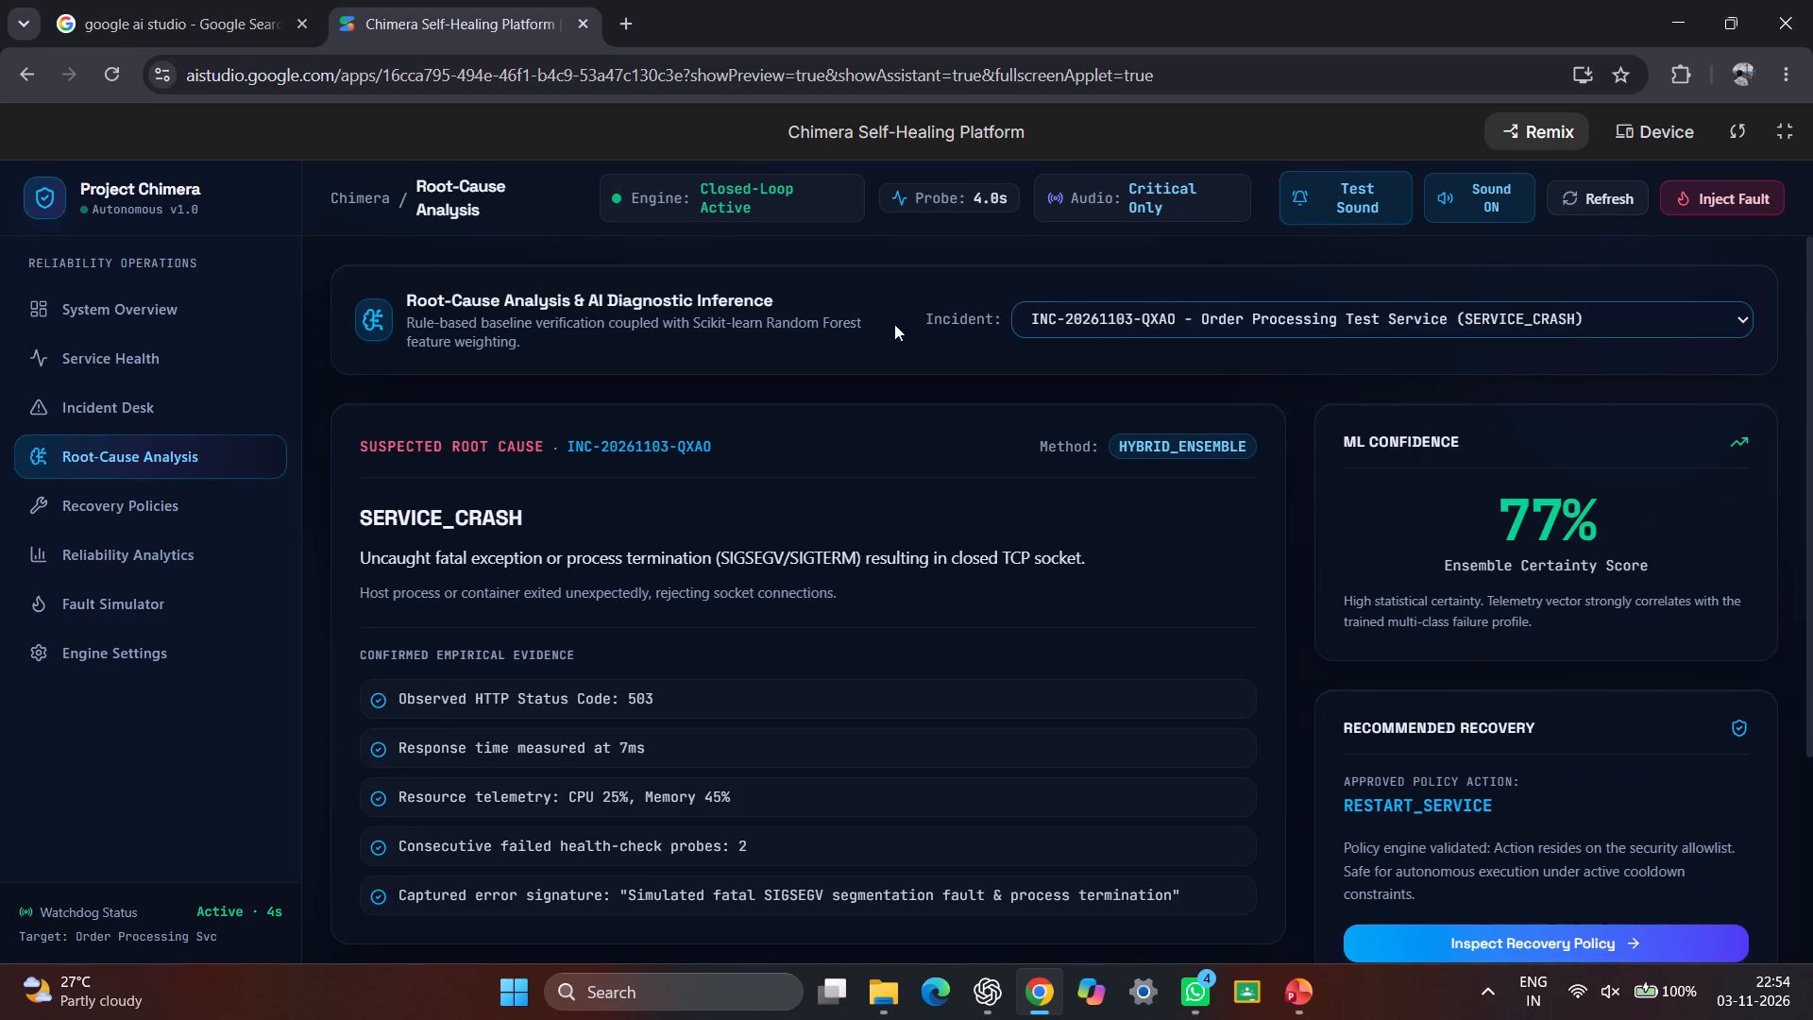
# Compare the app's Recovery Policies page with the Module 2, 3 and 4 slides in PowerPoint to decide which page illustrates which module.
pyautogui.click(162, 496)
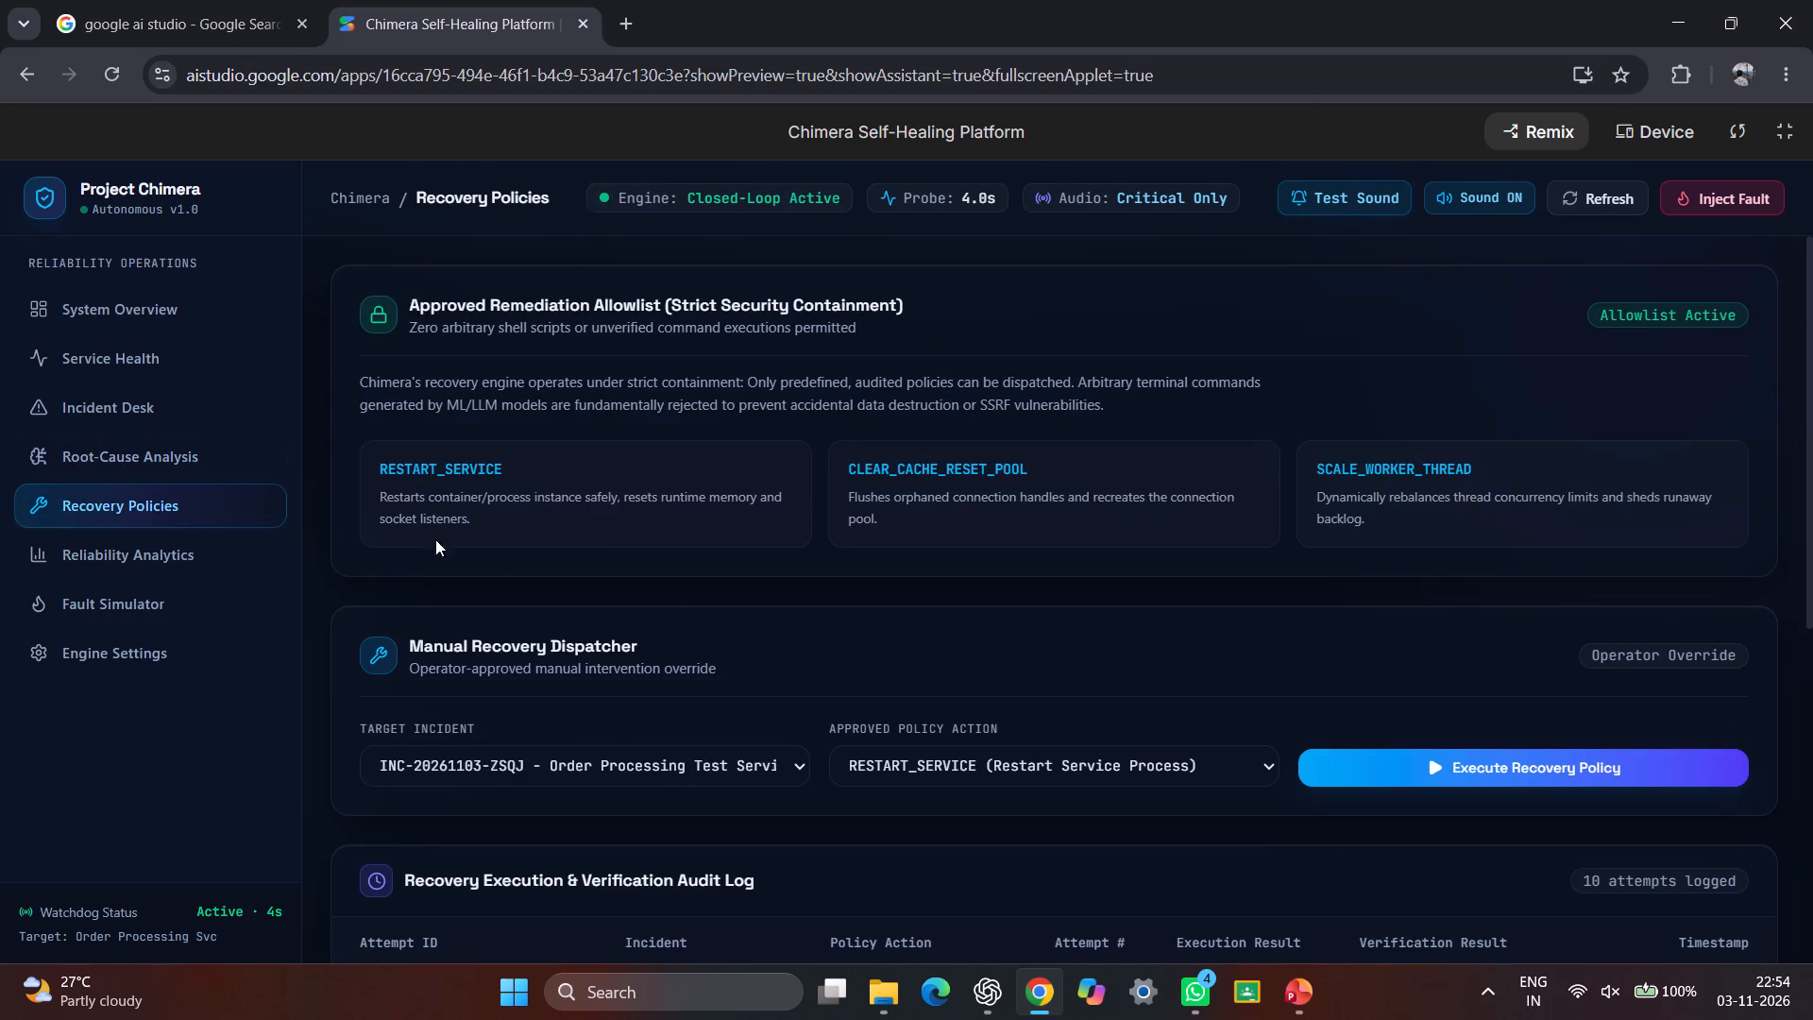
pyautogui.scroll(-3, 837, 634)
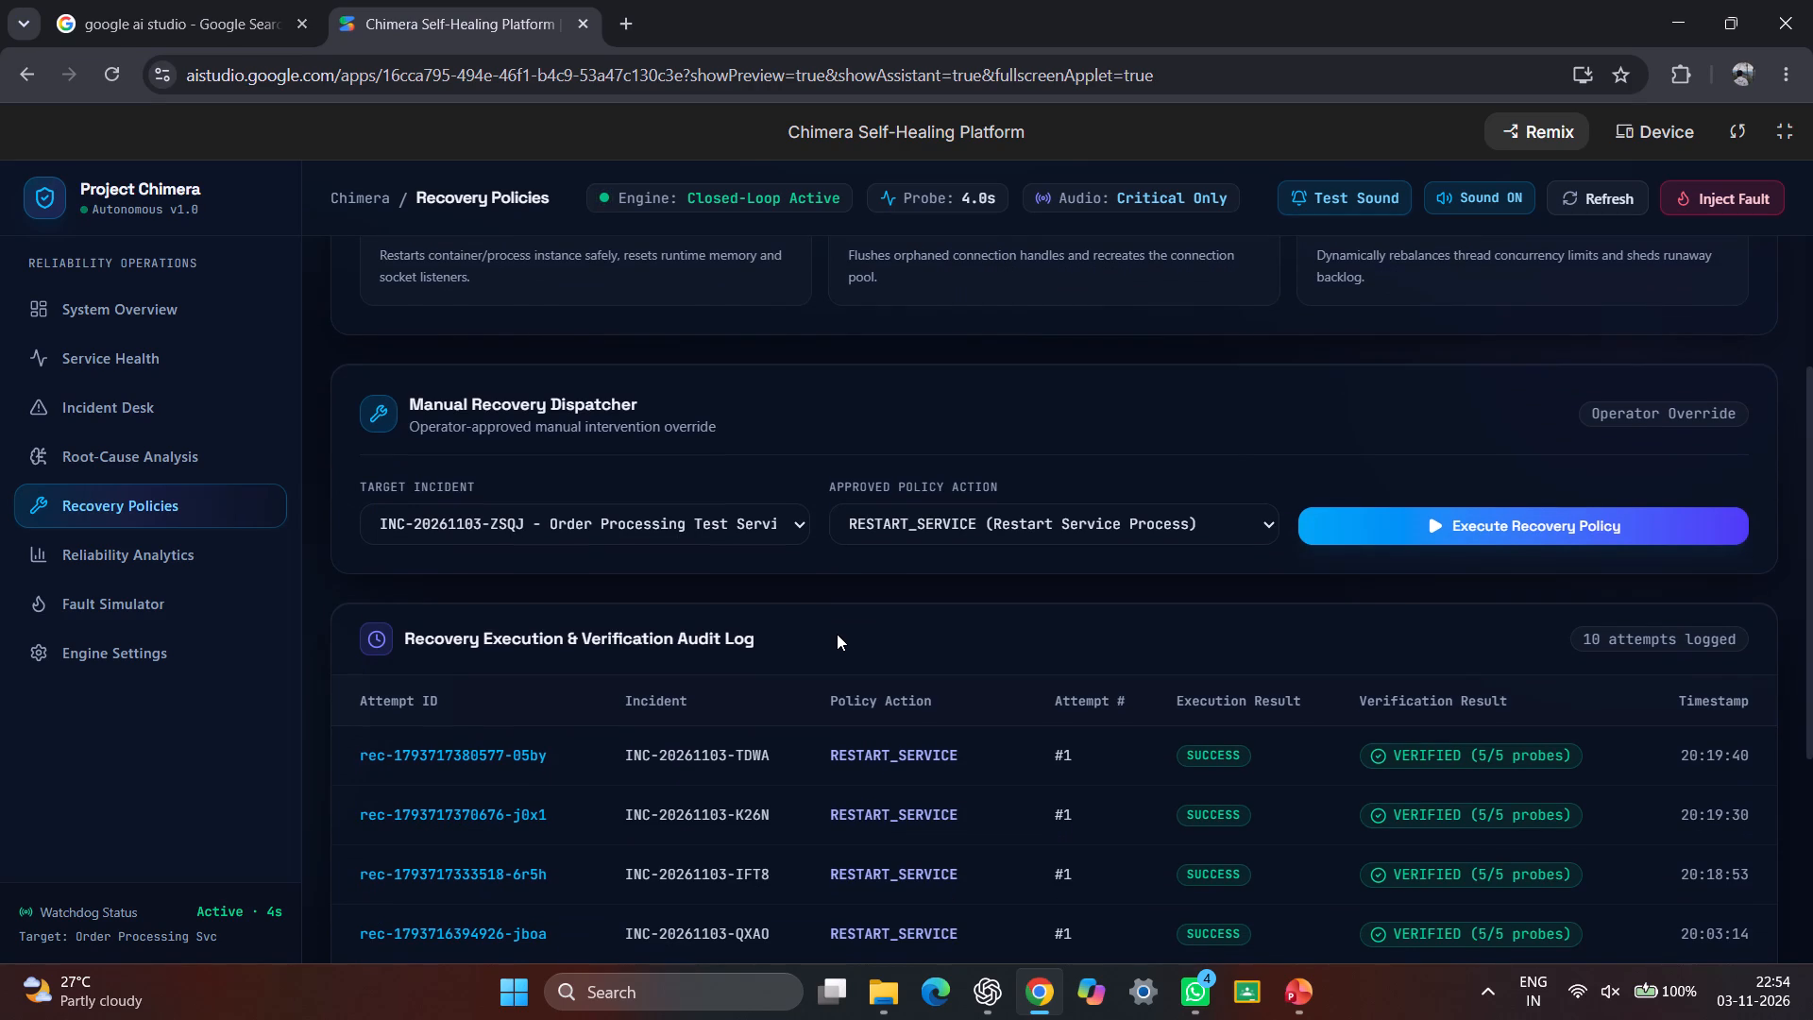
pyautogui.hotkey('alt', 'Tab')
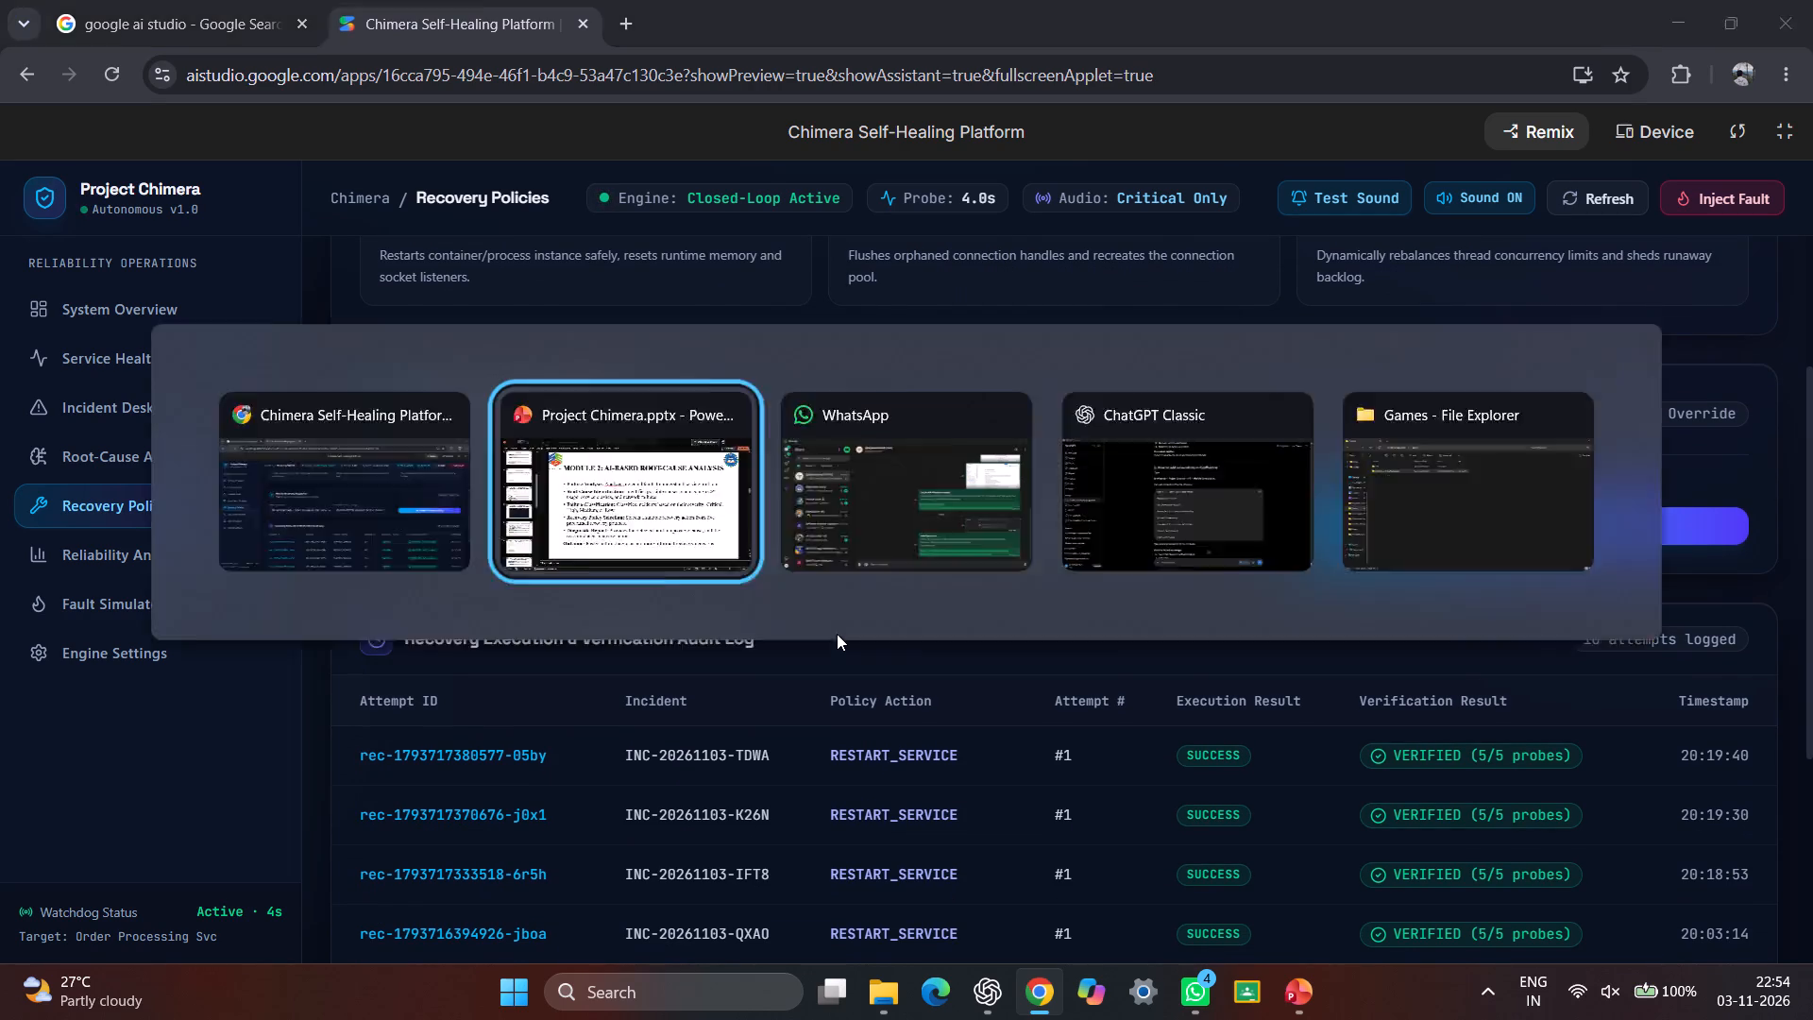
pyautogui.click(130, 702)
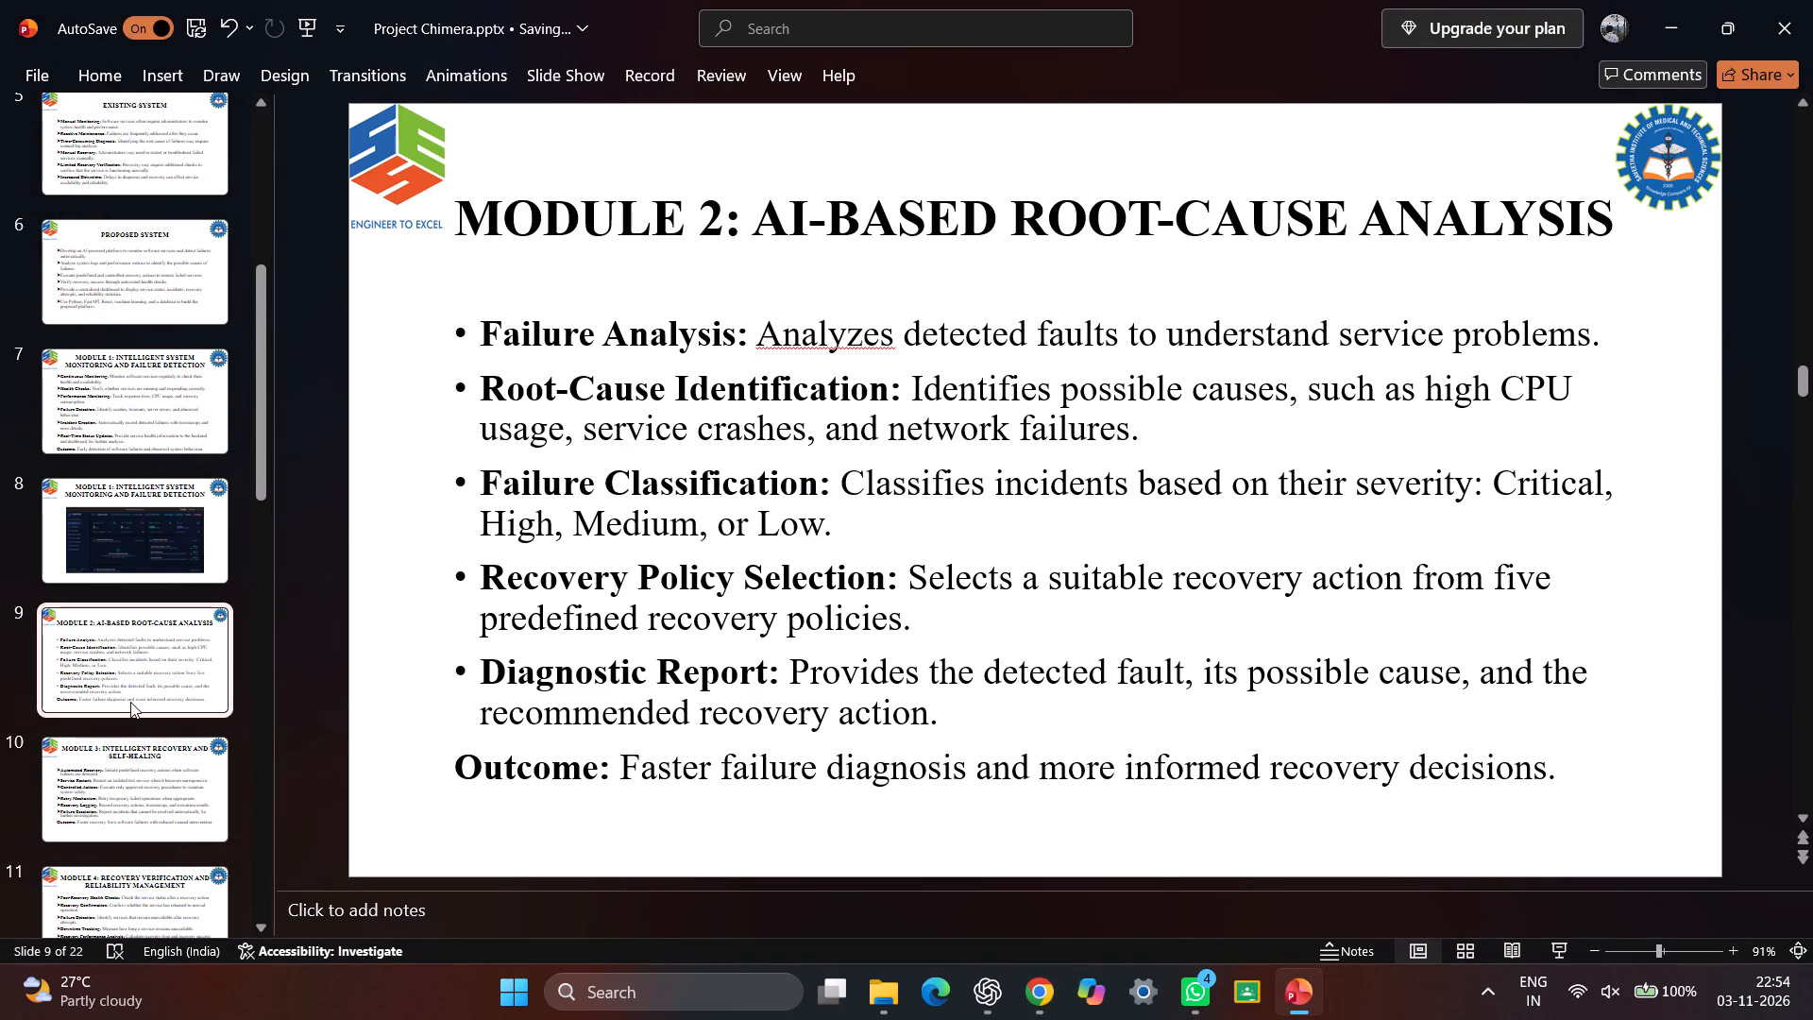
pyautogui.click(132, 785)
pyautogui.scroll(-1, 132, 785)
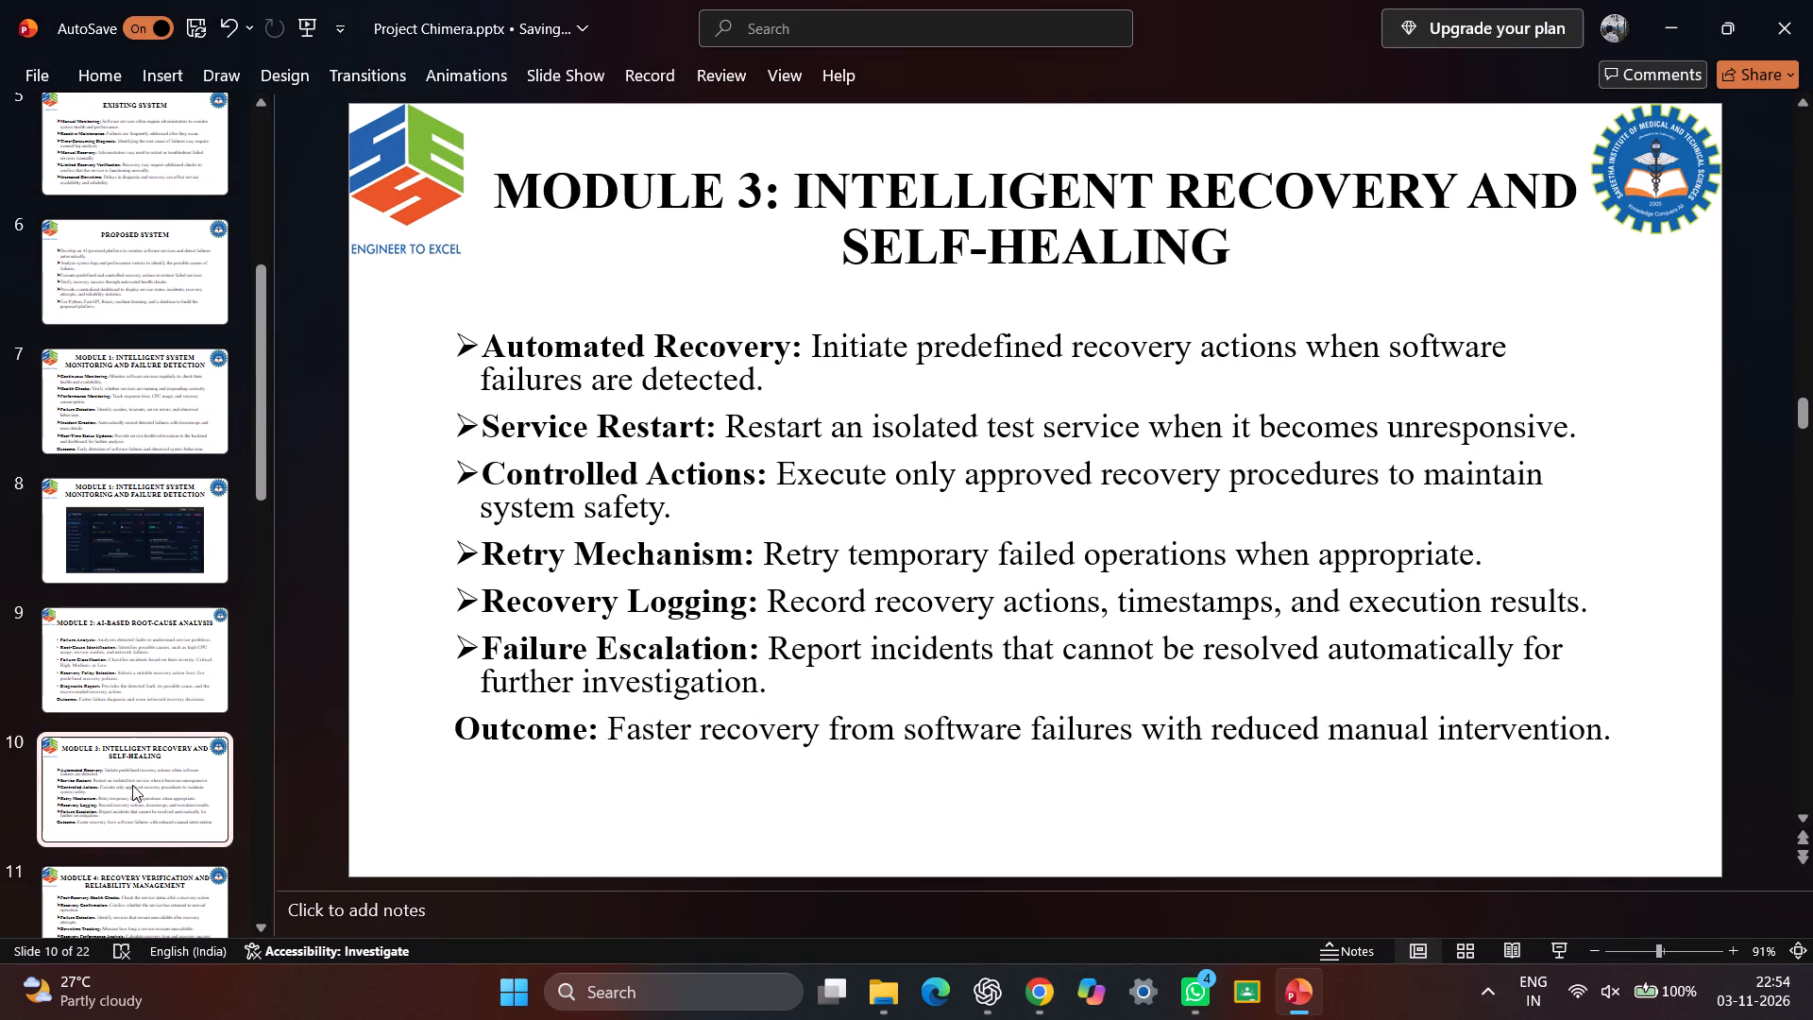
pyautogui.scroll(-1, 132, 785)
pyautogui.click(130, 720)
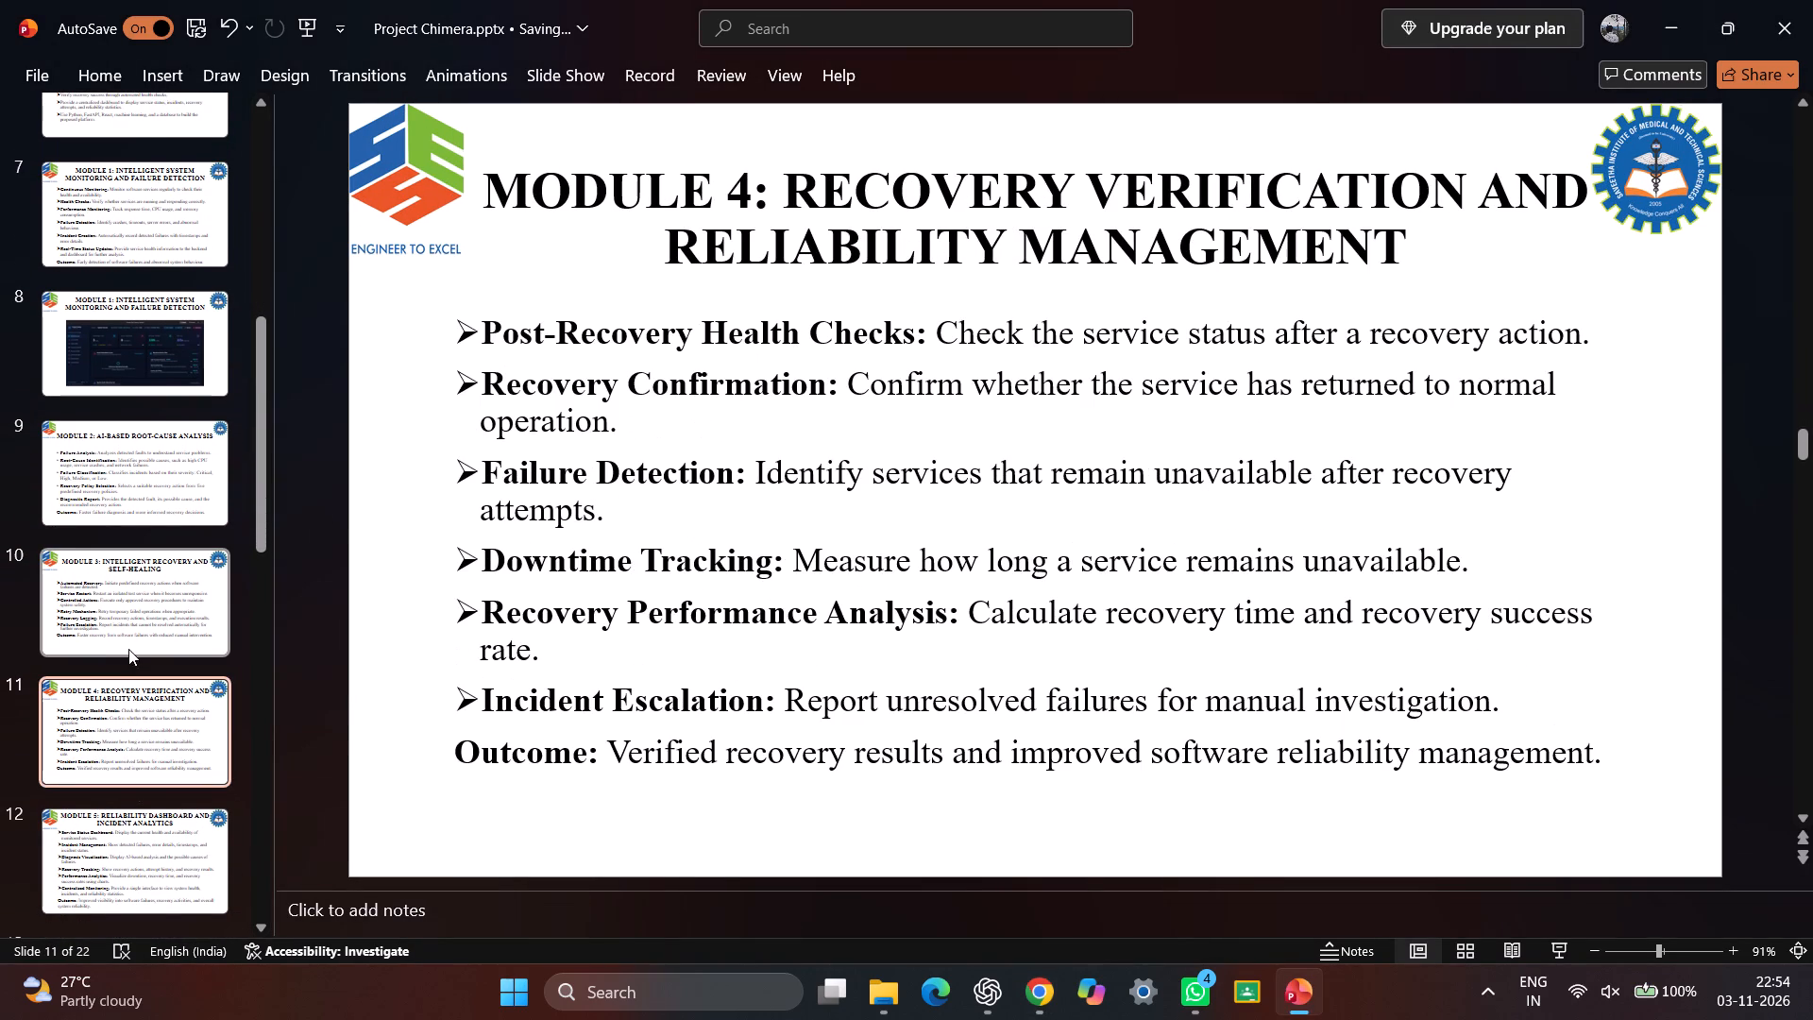
pyautogui.click(136, 611)
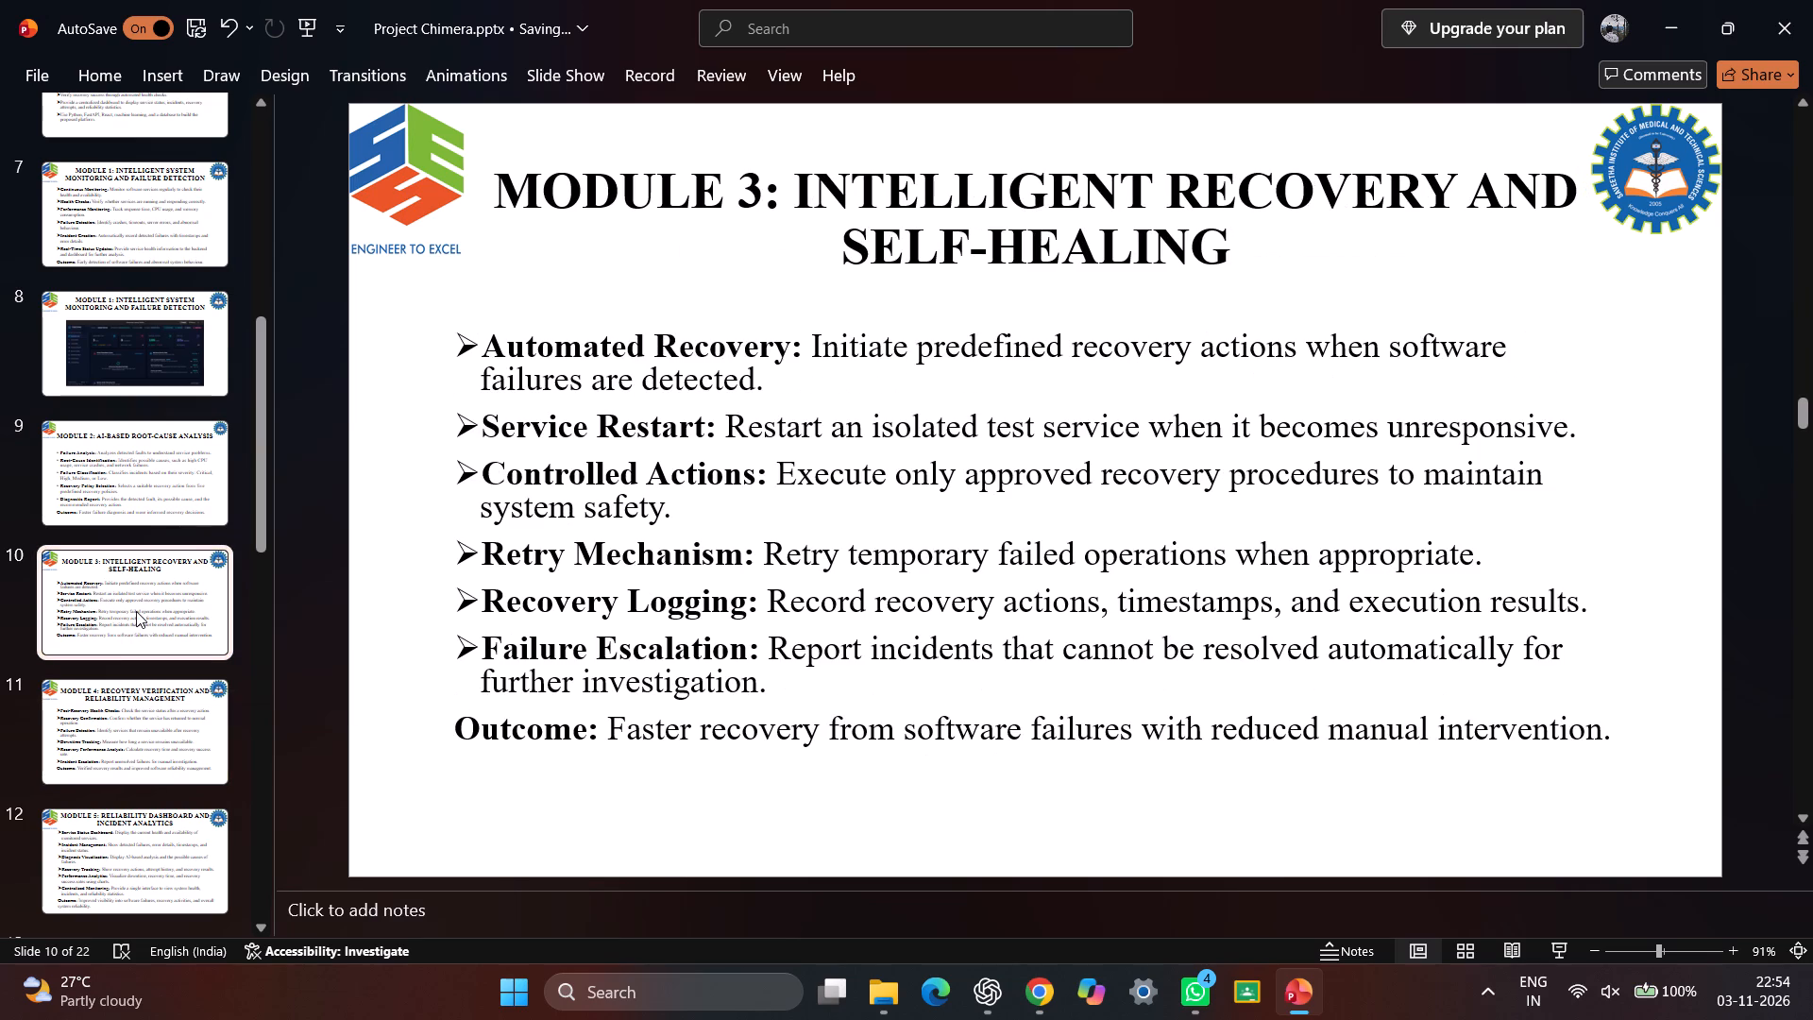
pyautogui.hotkey('alt', 'Tab')
pyautogui.hotkey('alt', 'Tab')
pyautogui.hotkey('alt', 'Tab')
# Capture the app's whole Root-Cause Analysis page, without the browser bars or taskbar, and copy the screenshot.
pyautogui.click(112, 460)
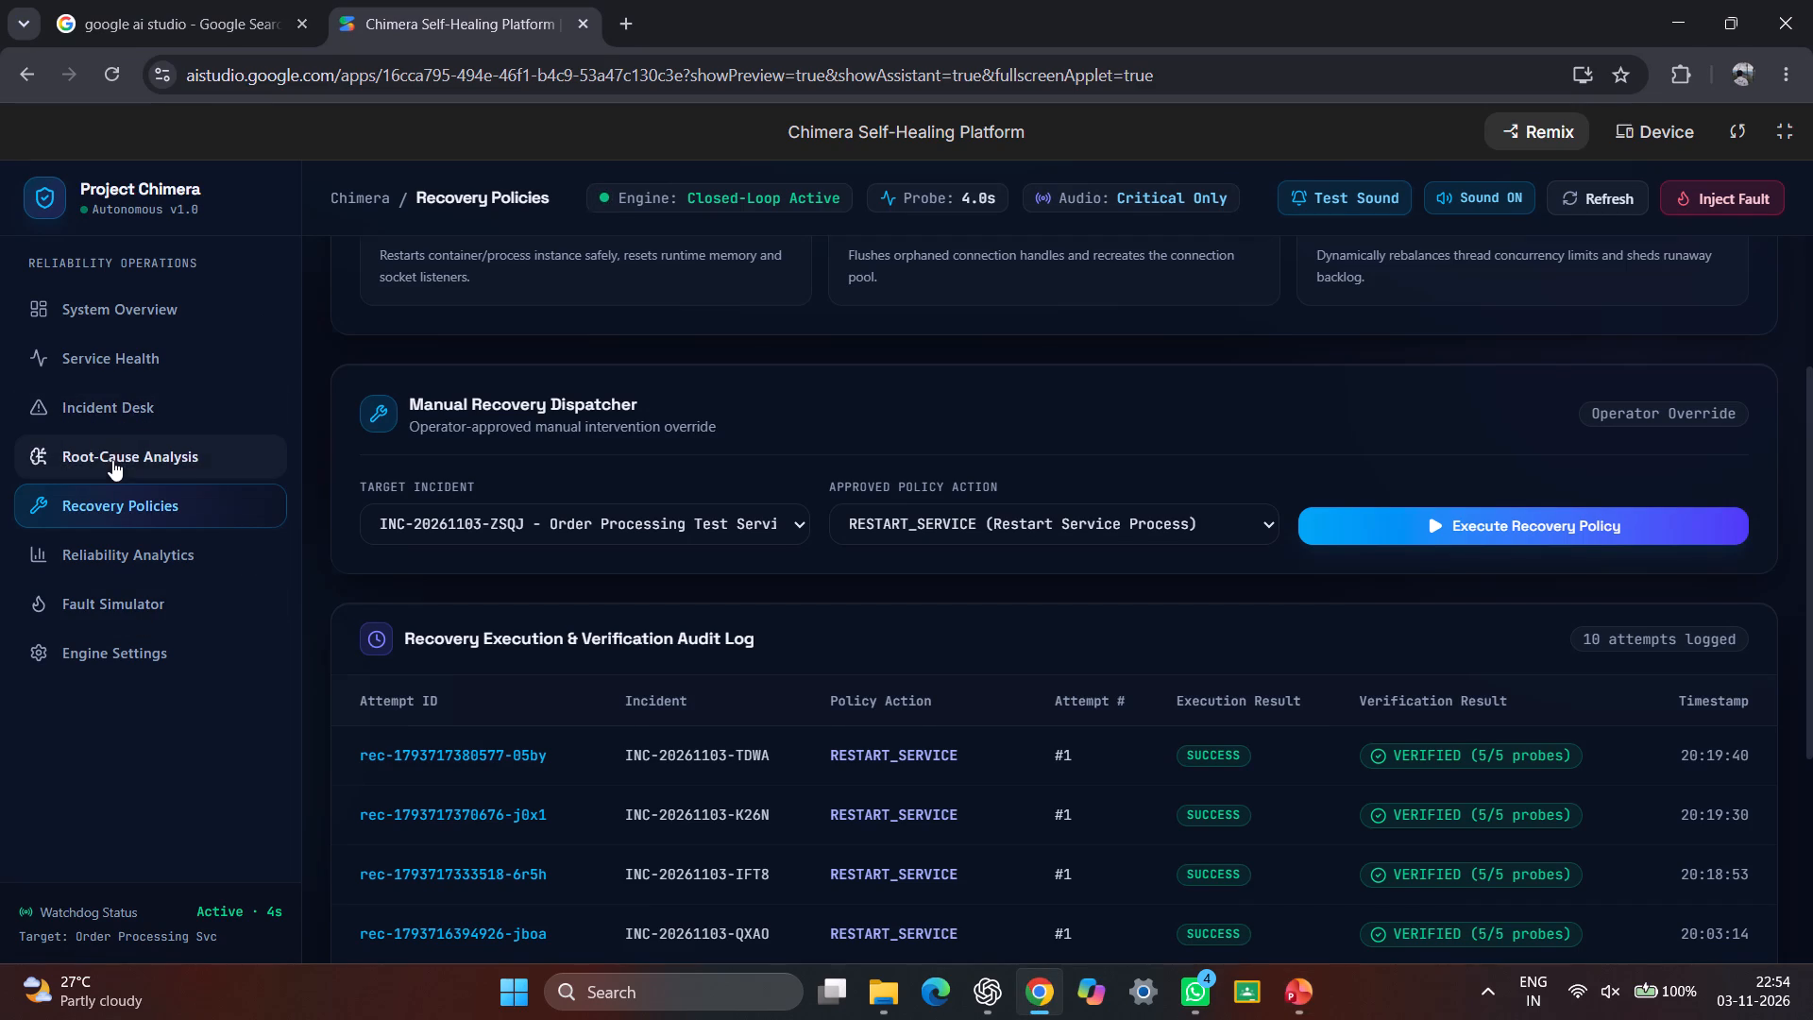
pyautogui.scroll(3, 851, 523)
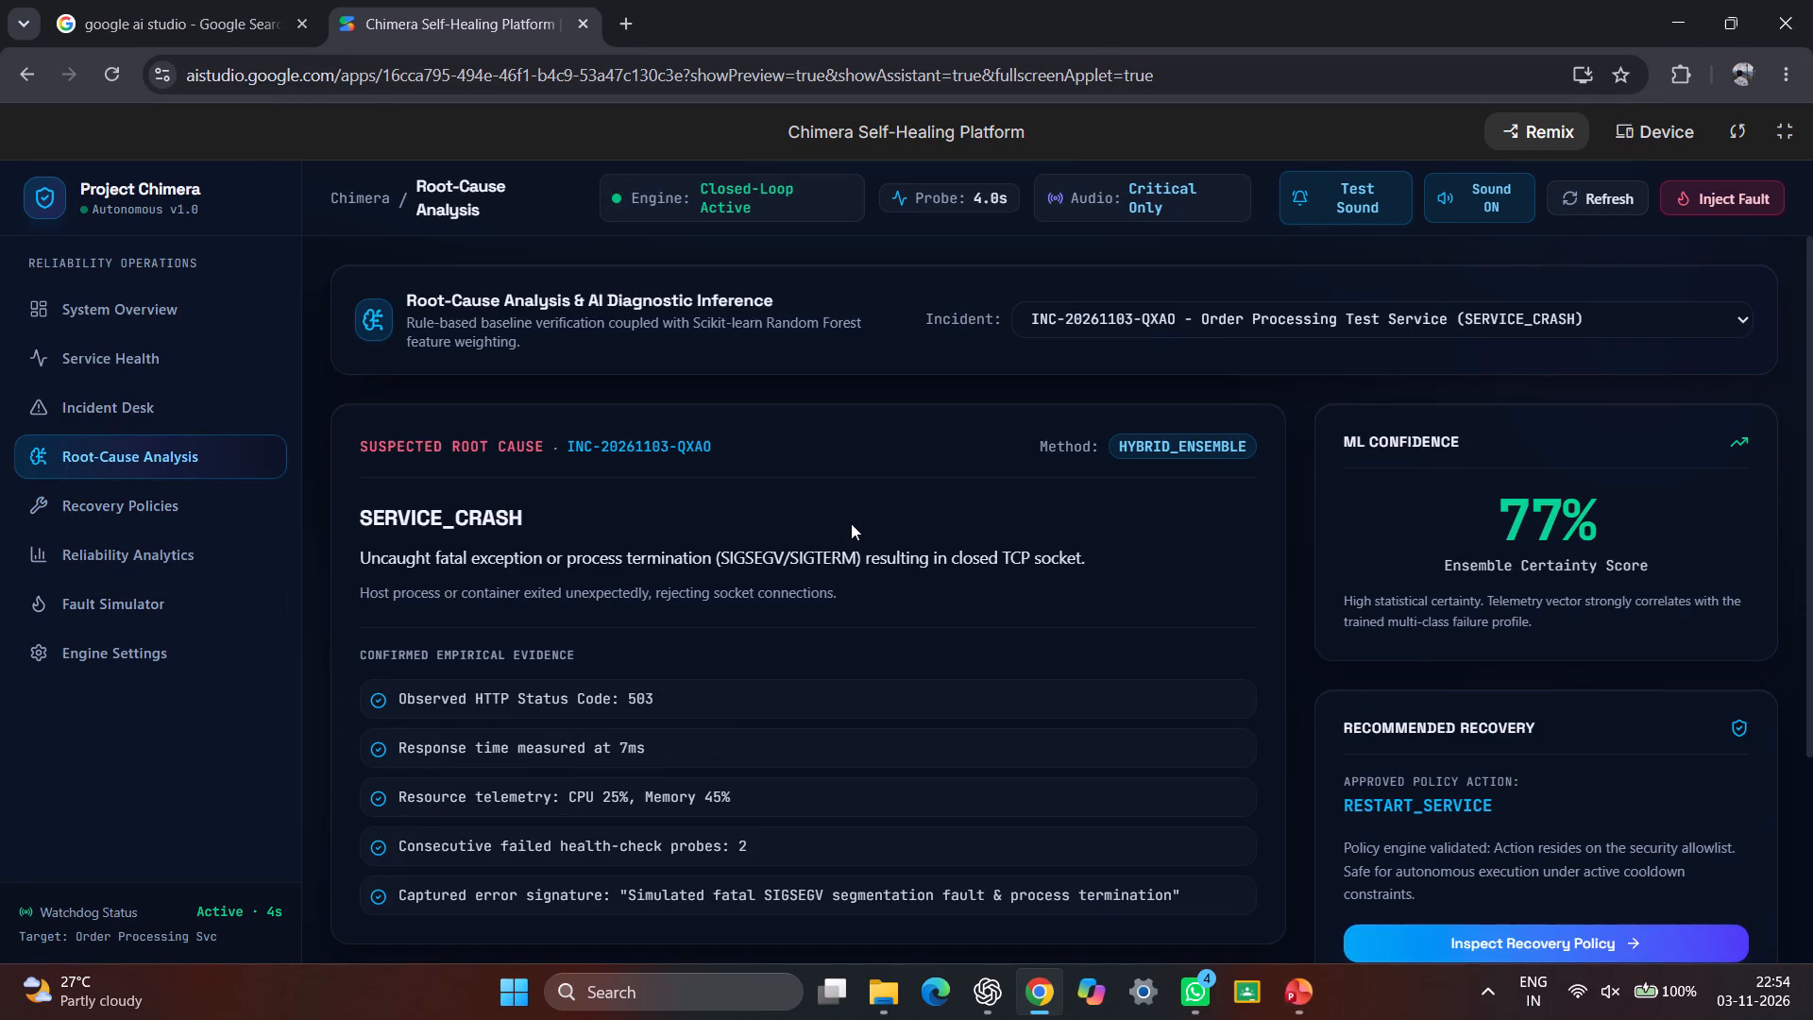
pyautogui.press('Print')
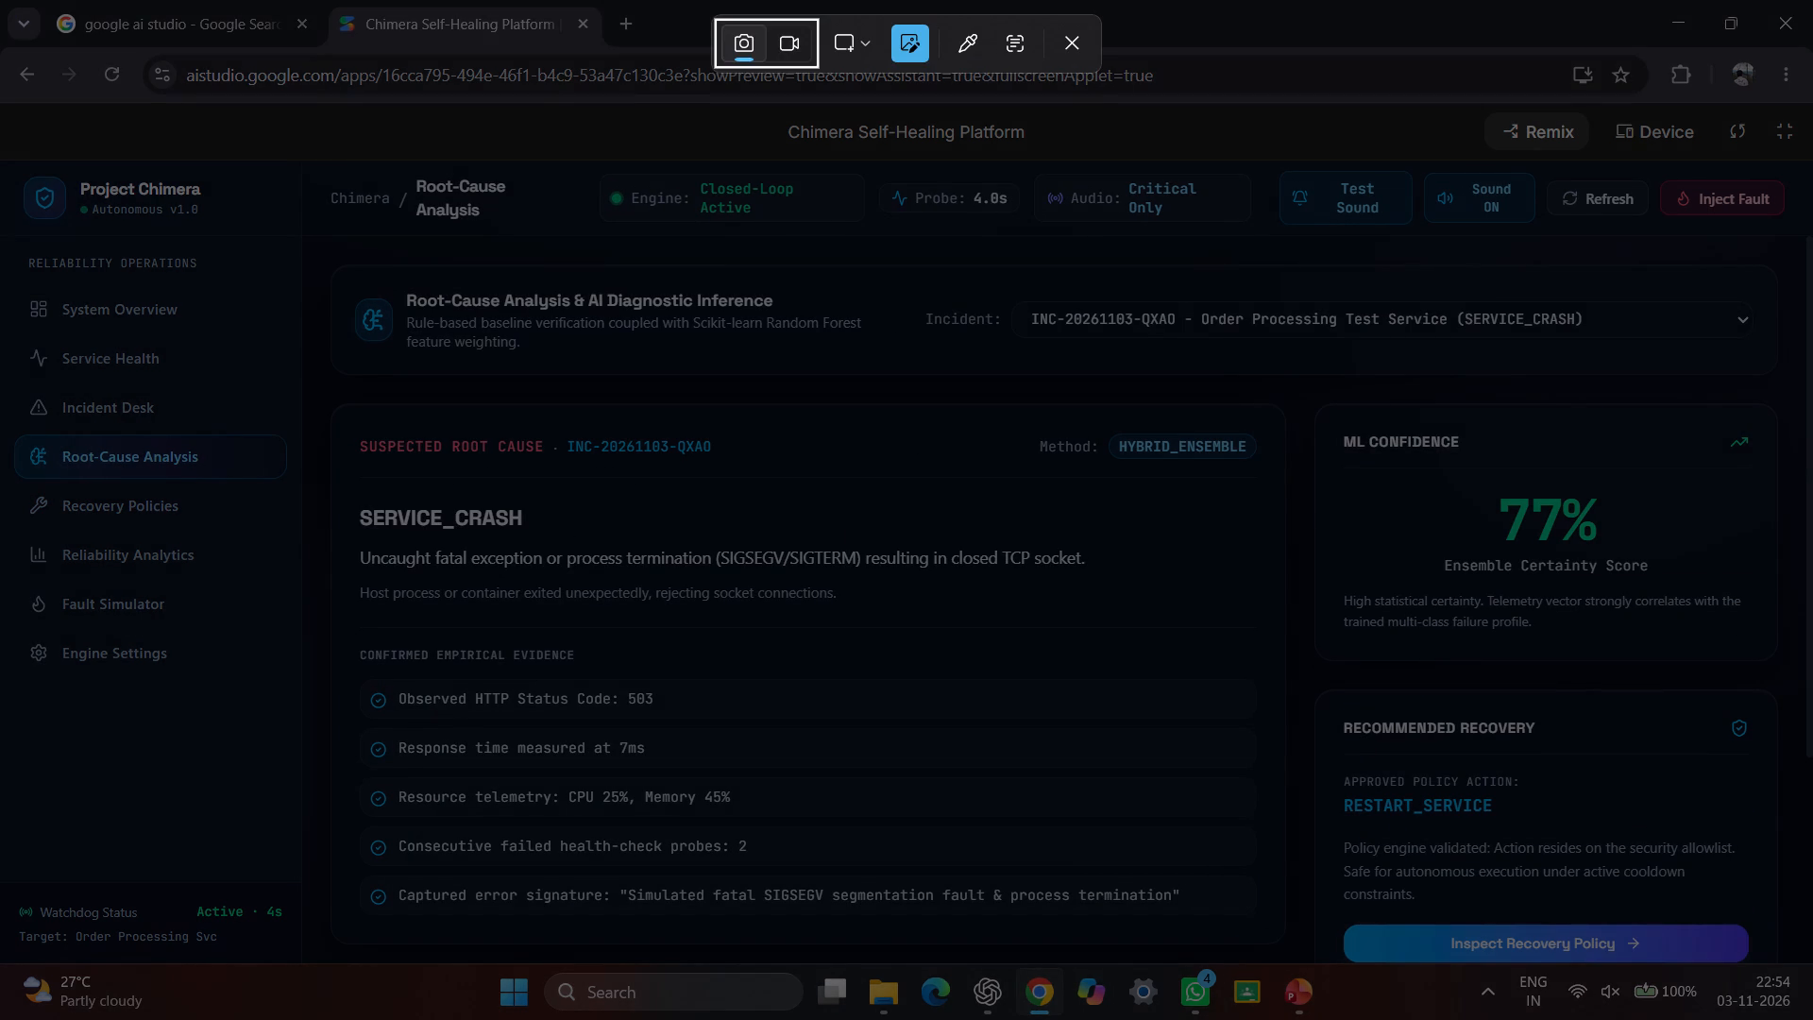
pyautogui.moveTo(0, 103); pyautogui.dragTo(1812, 960)
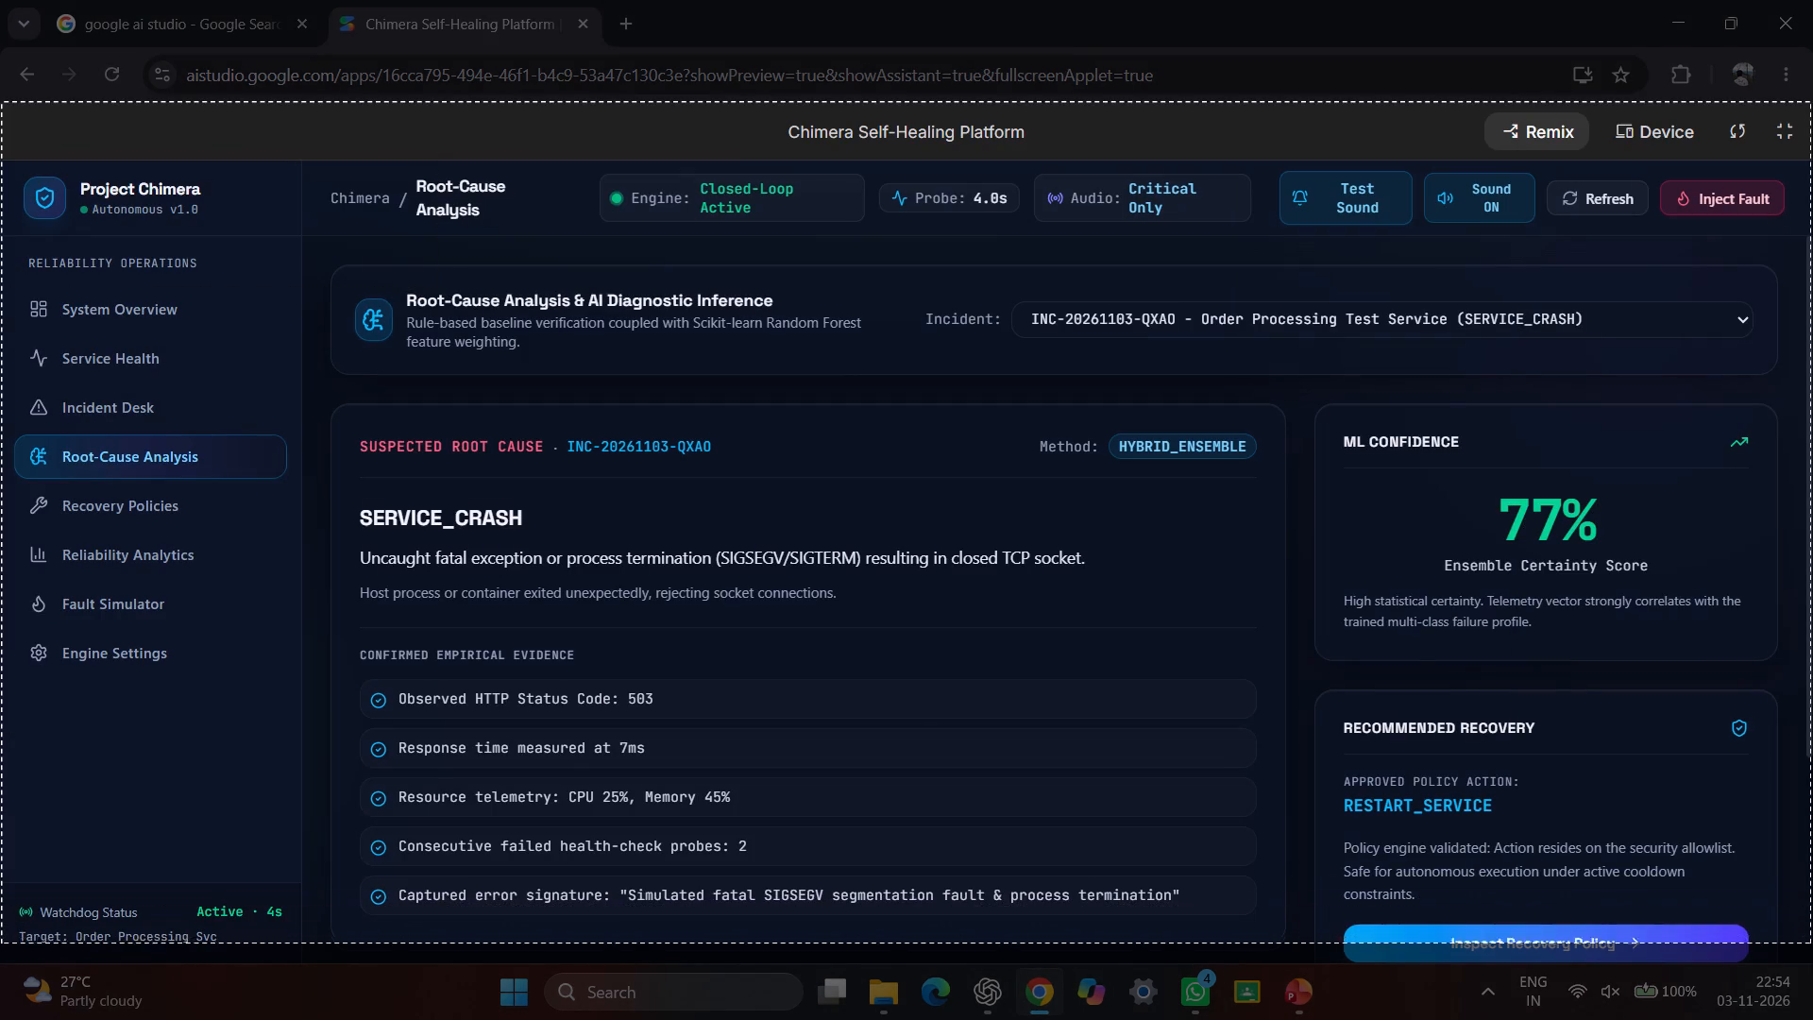
pyautogui.moveTo(1812, 960); pyautogui.dragTo(1812, 962)
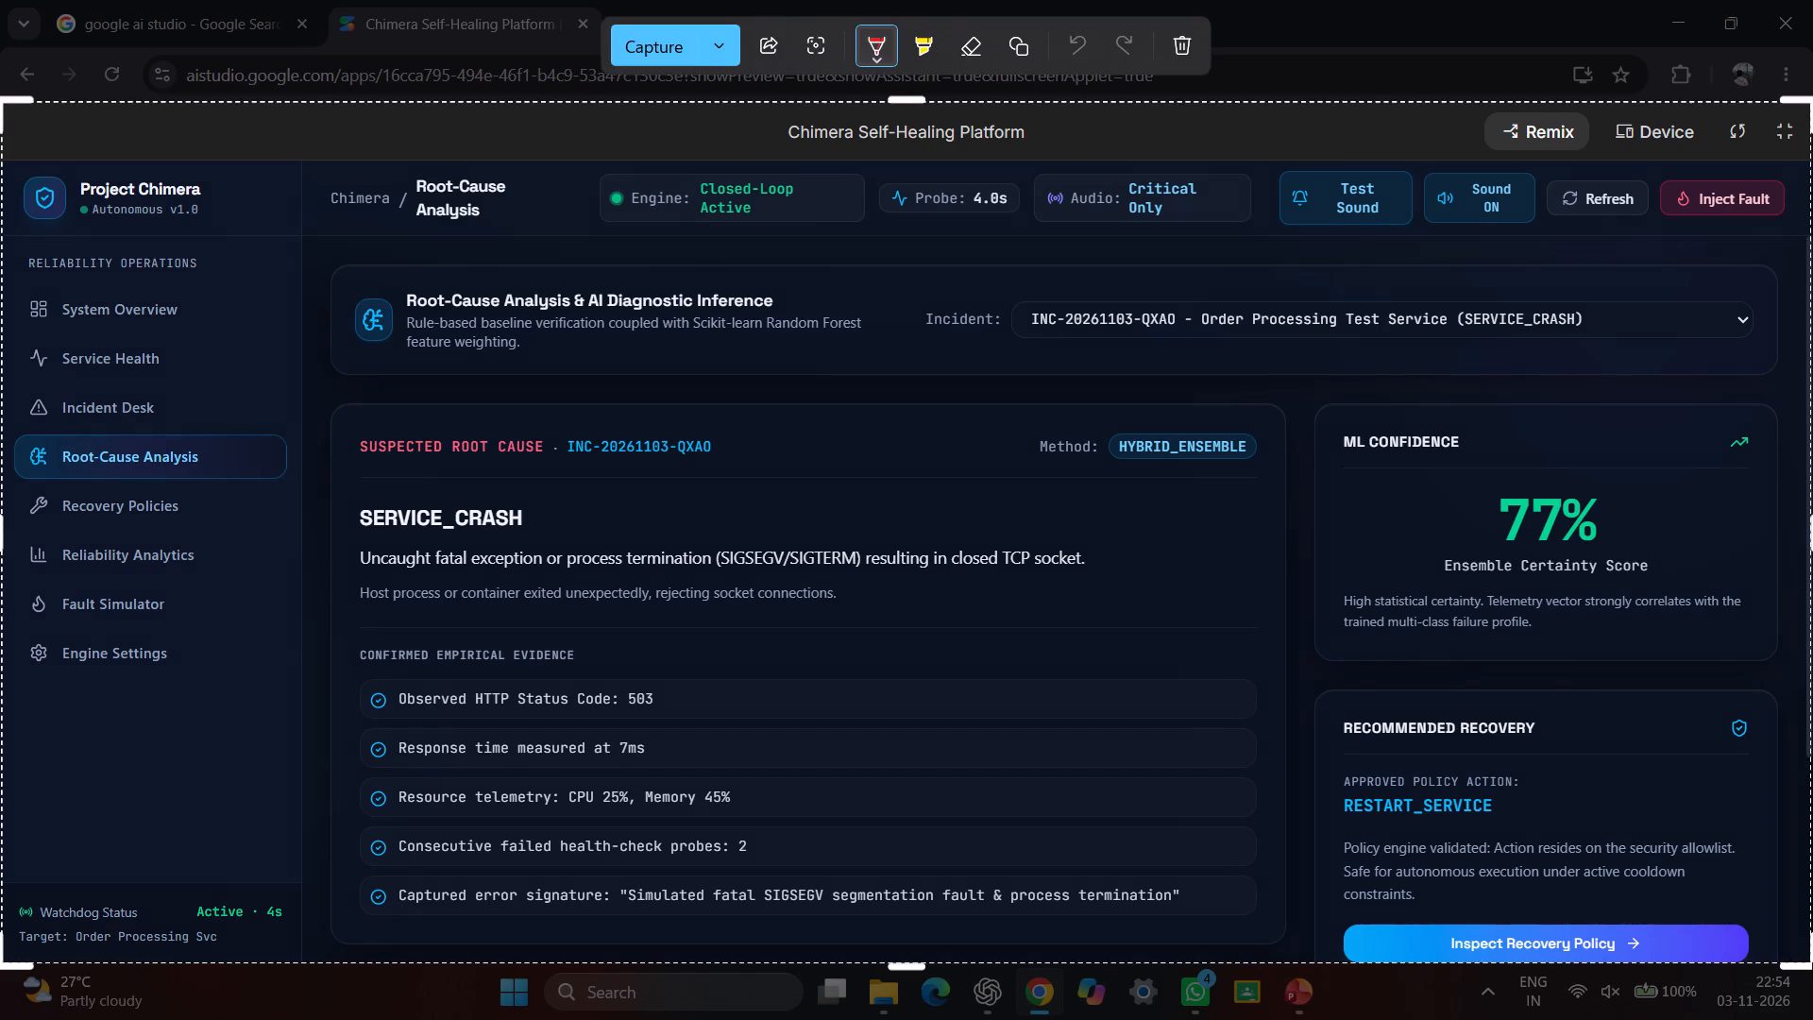
pyautogui.hotkey('ctrl', 'c')
# Switch to PowerPoint and add a new slide directly after the Module 2: AI-Based Root-Cause Analysis slide.
pyautogui.hotkey('alt', 'Tab')
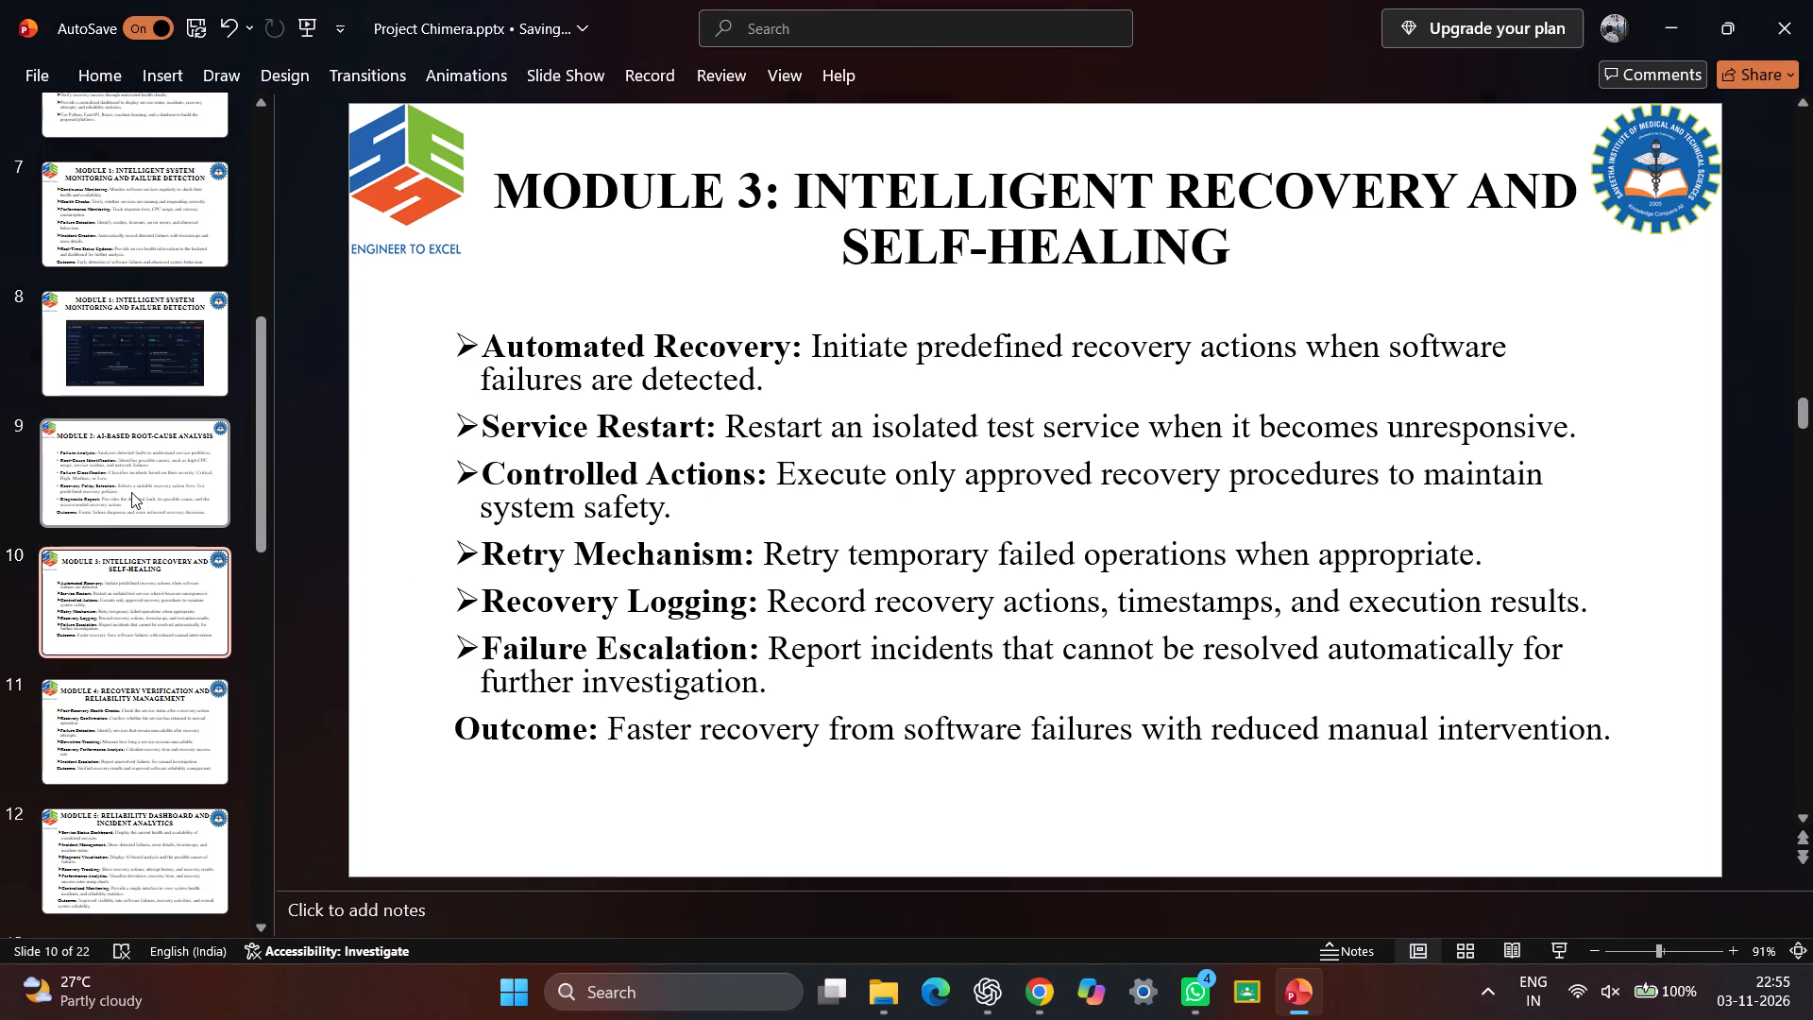
pyautogui.click(131, 492)
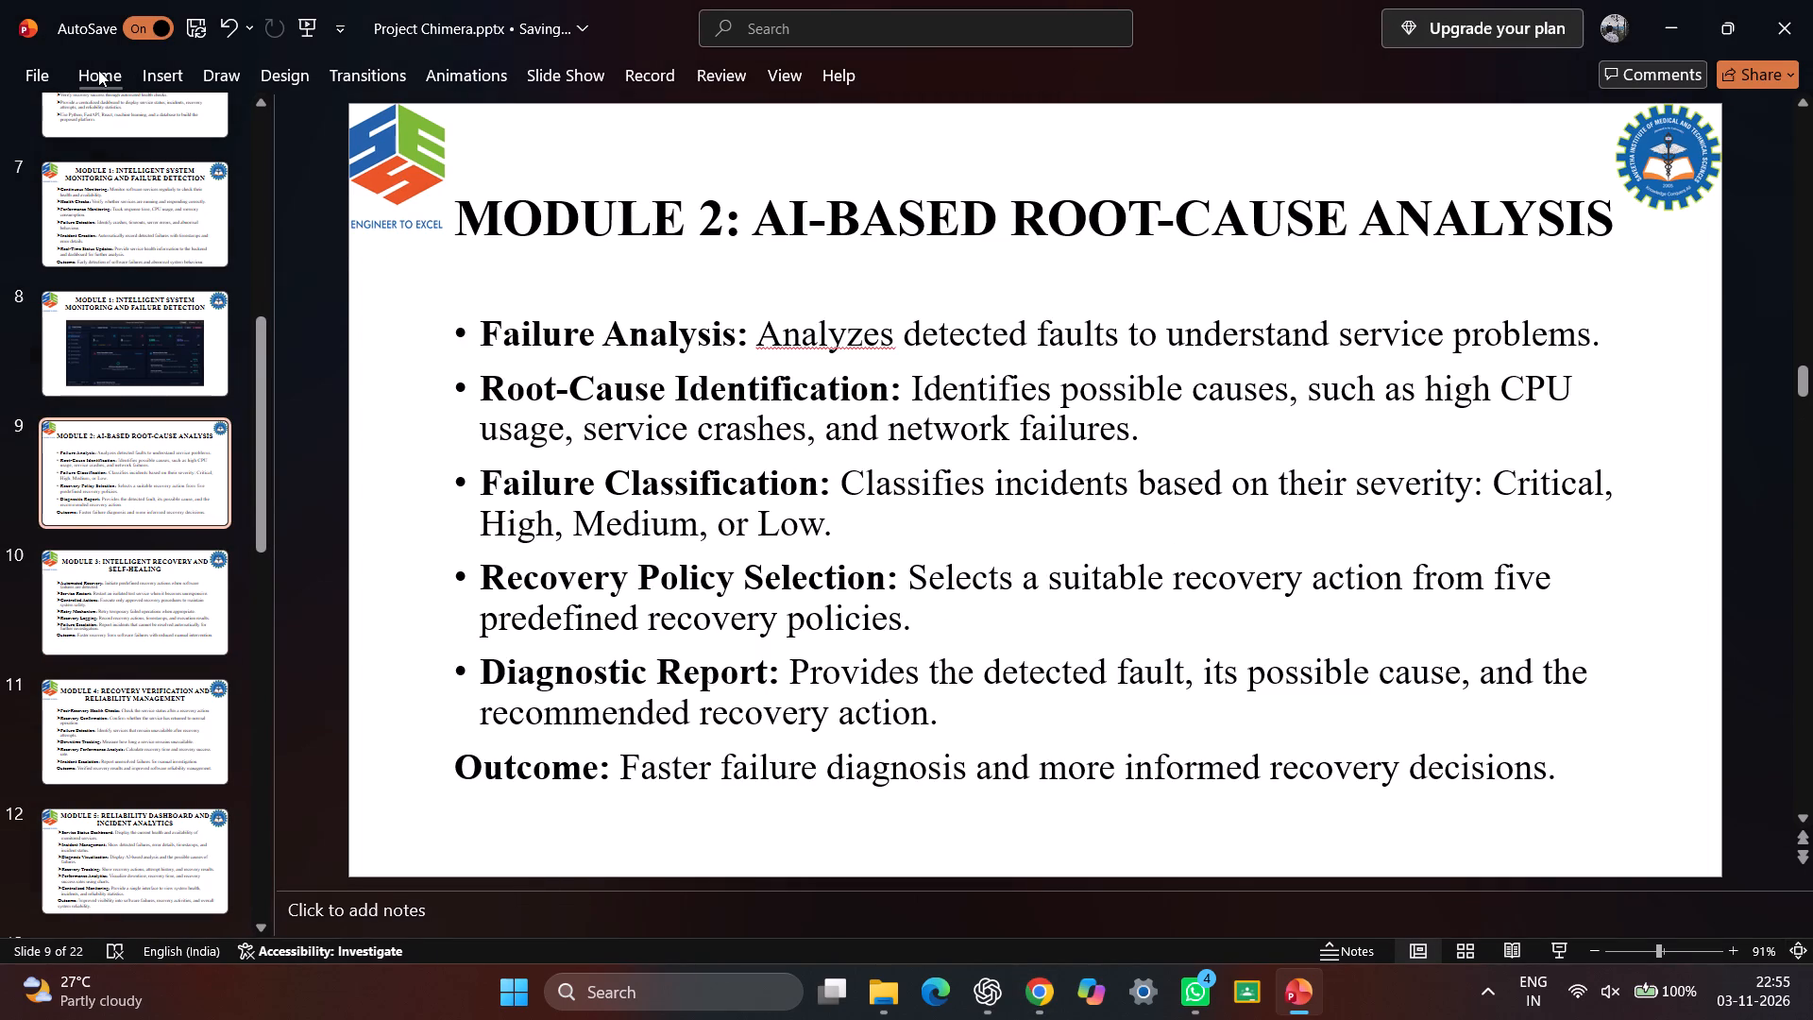
pyautogui.click(98, 70)
pyautogui.click(171, 113)
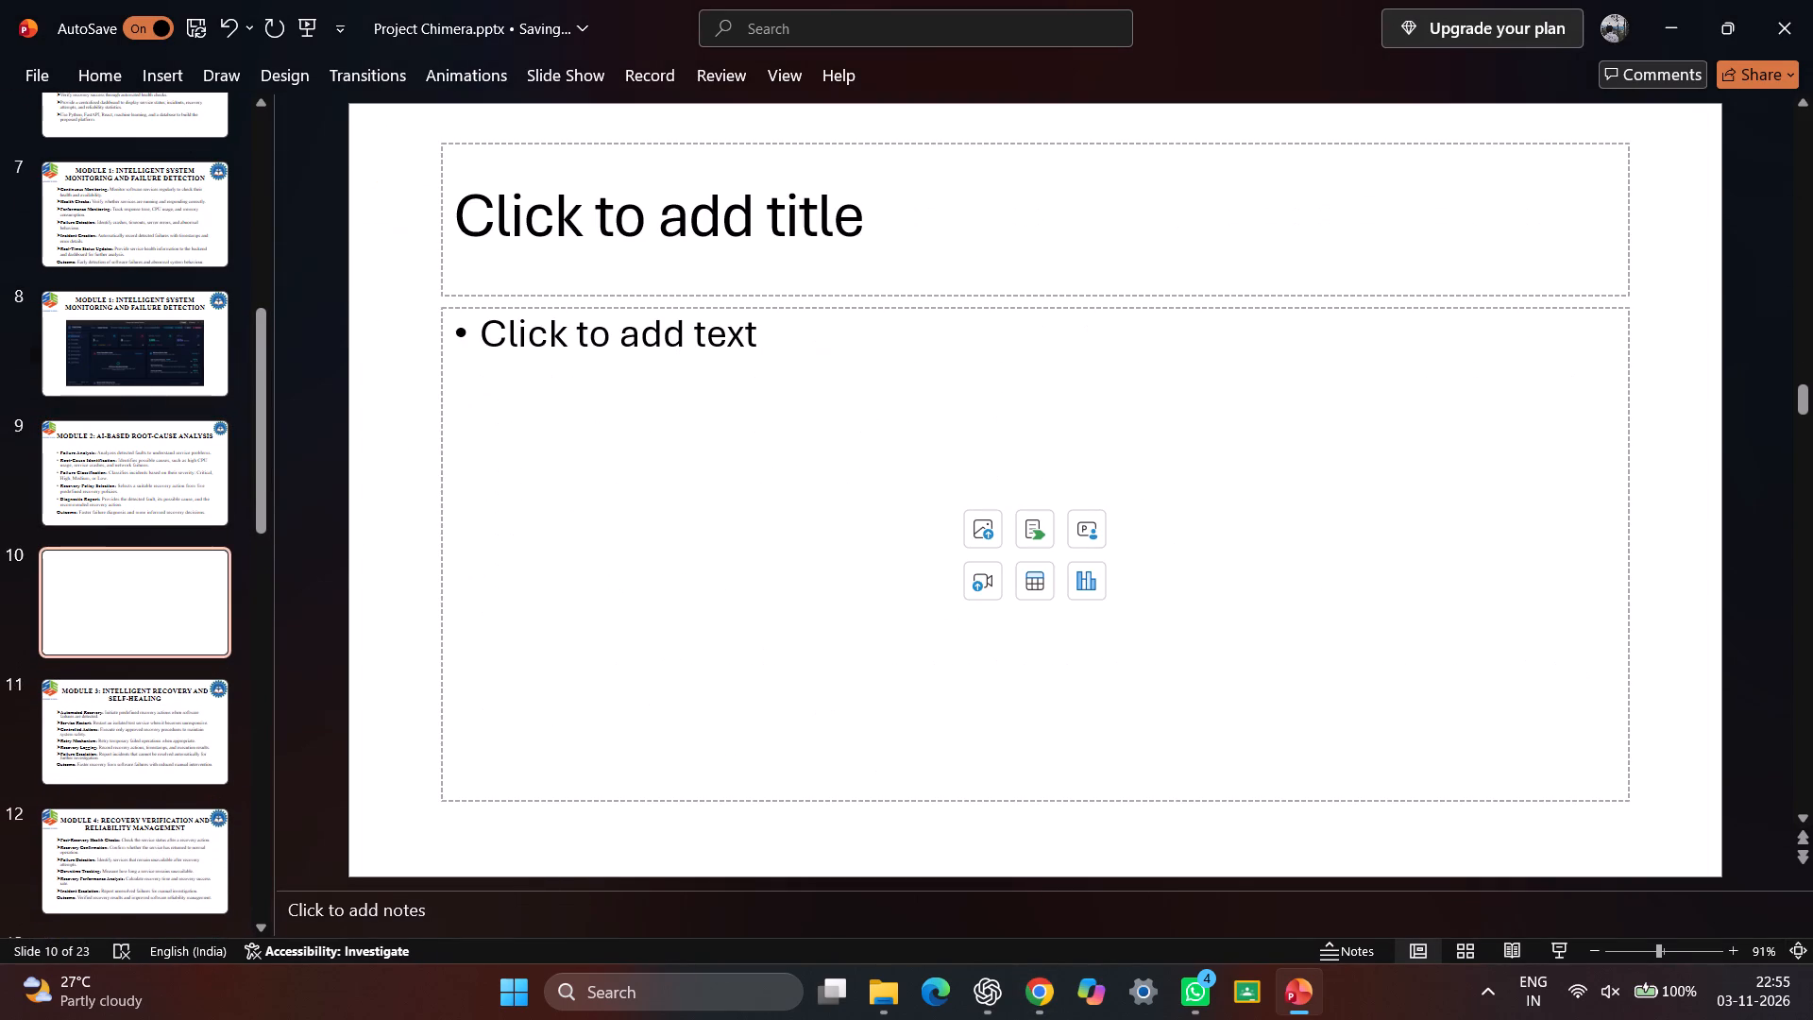
# Paste the Root-Cause Analysis screenshot onto the new slide 10 and place it just below the title placeholder.
pyautogui.click(749, 467)
pyautogui.hotkey('ctrl', 'v')
pyautogui.moveTo(835, 477); pyautogui.dragTo(836, 479)
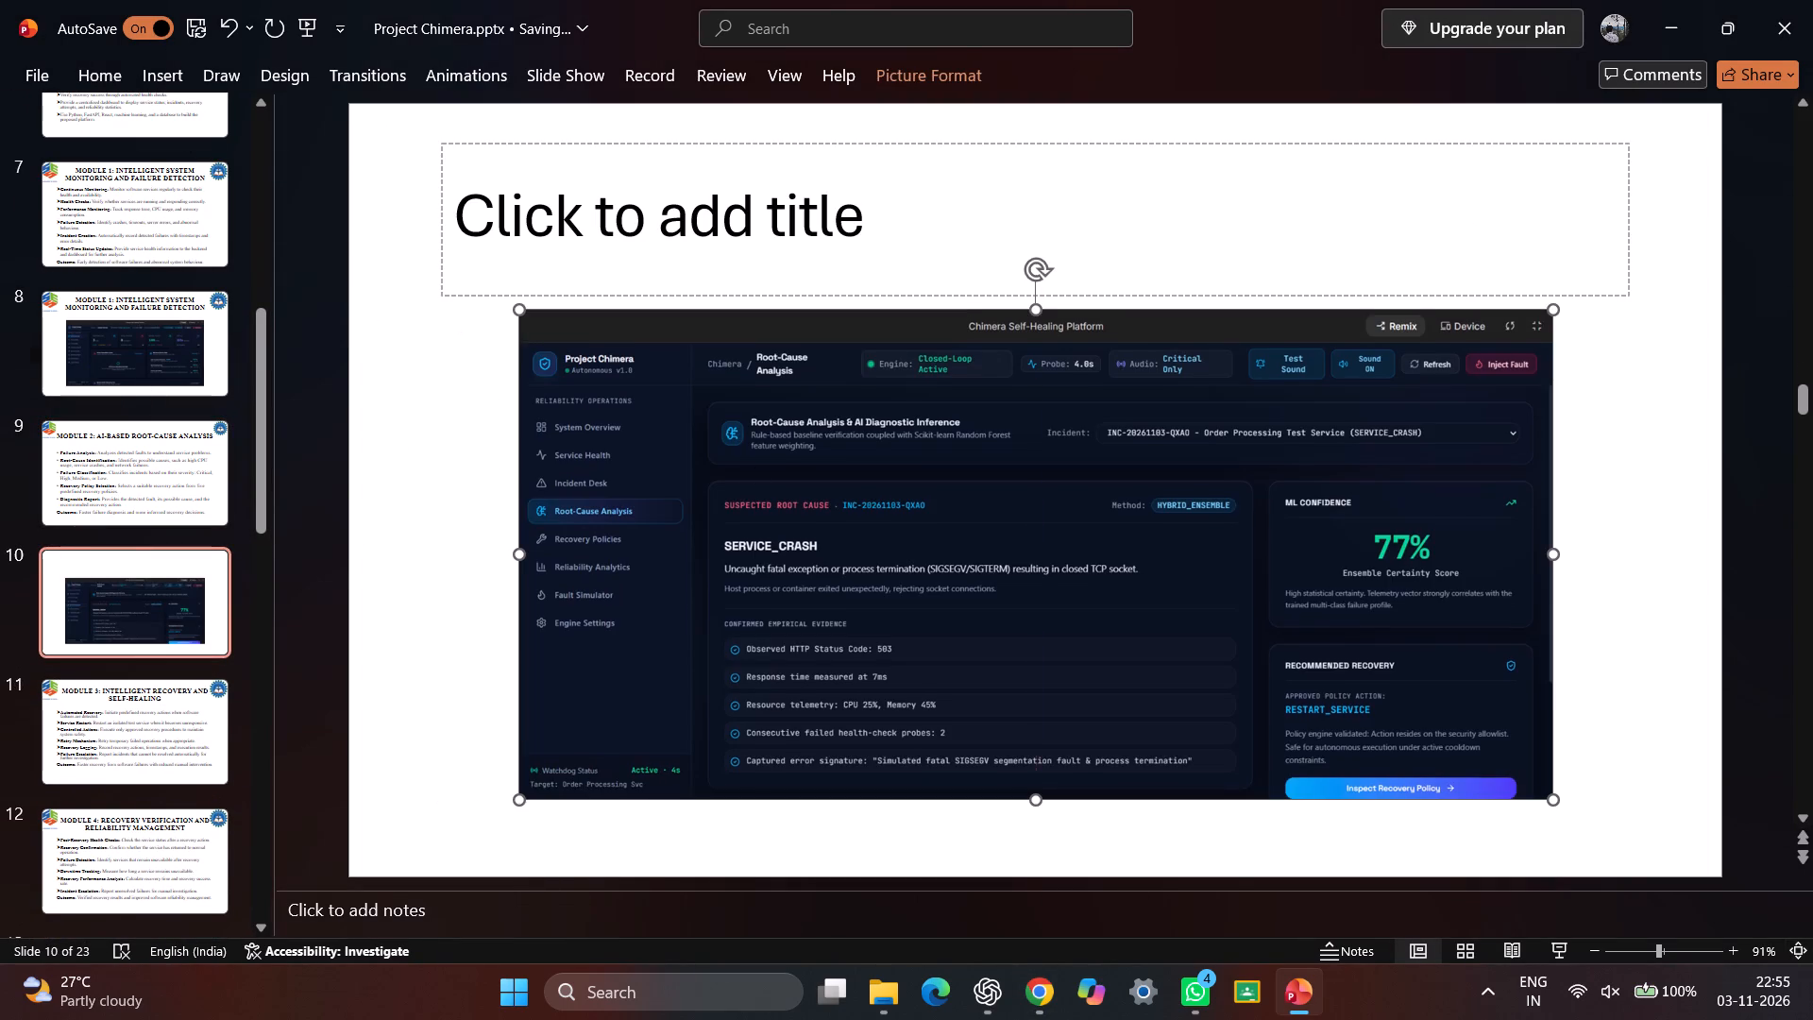
pyautogui.moveTo(836, 479); pyautogui.dragTo(861, 504)
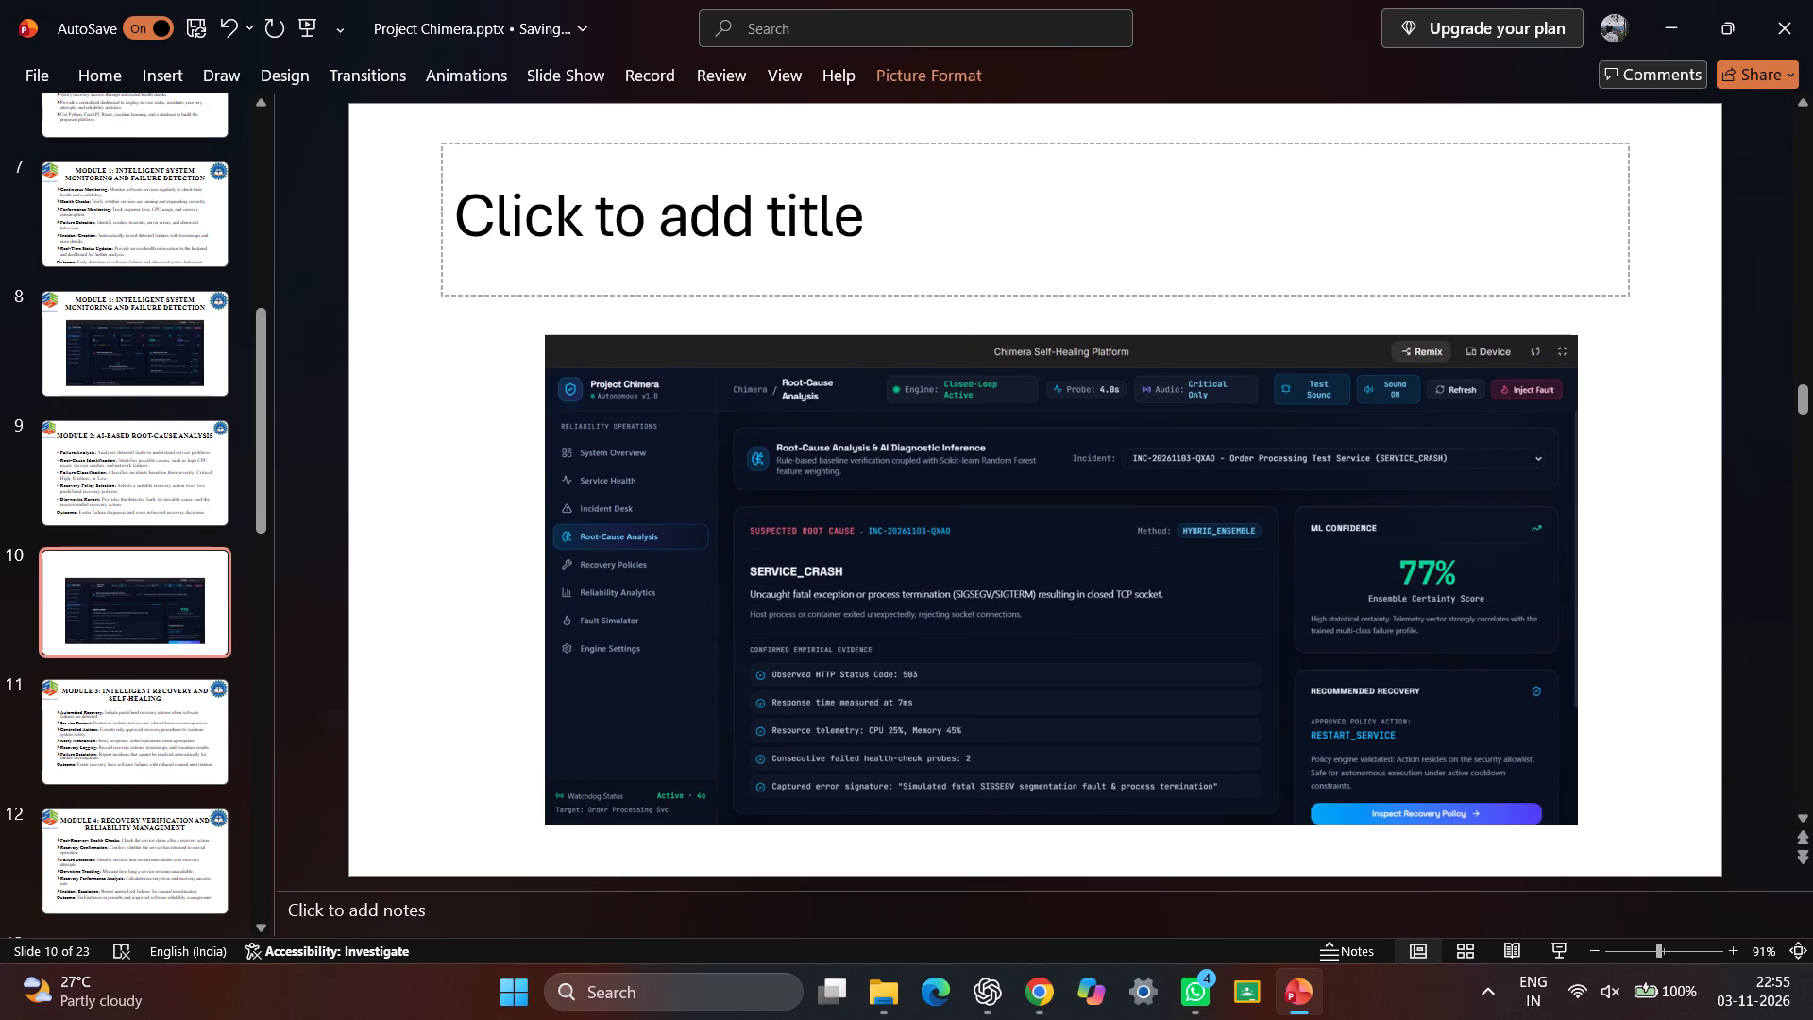
pyautogui.moveTo(861, 504); pyautogui.dragTo(856, 492)
# Copy the Engineer to Excel logo and the institute's round emblem from slide 9 onto the Root-Cause Analysis screenshot slide 10.
pyautogui.click(150, 295)
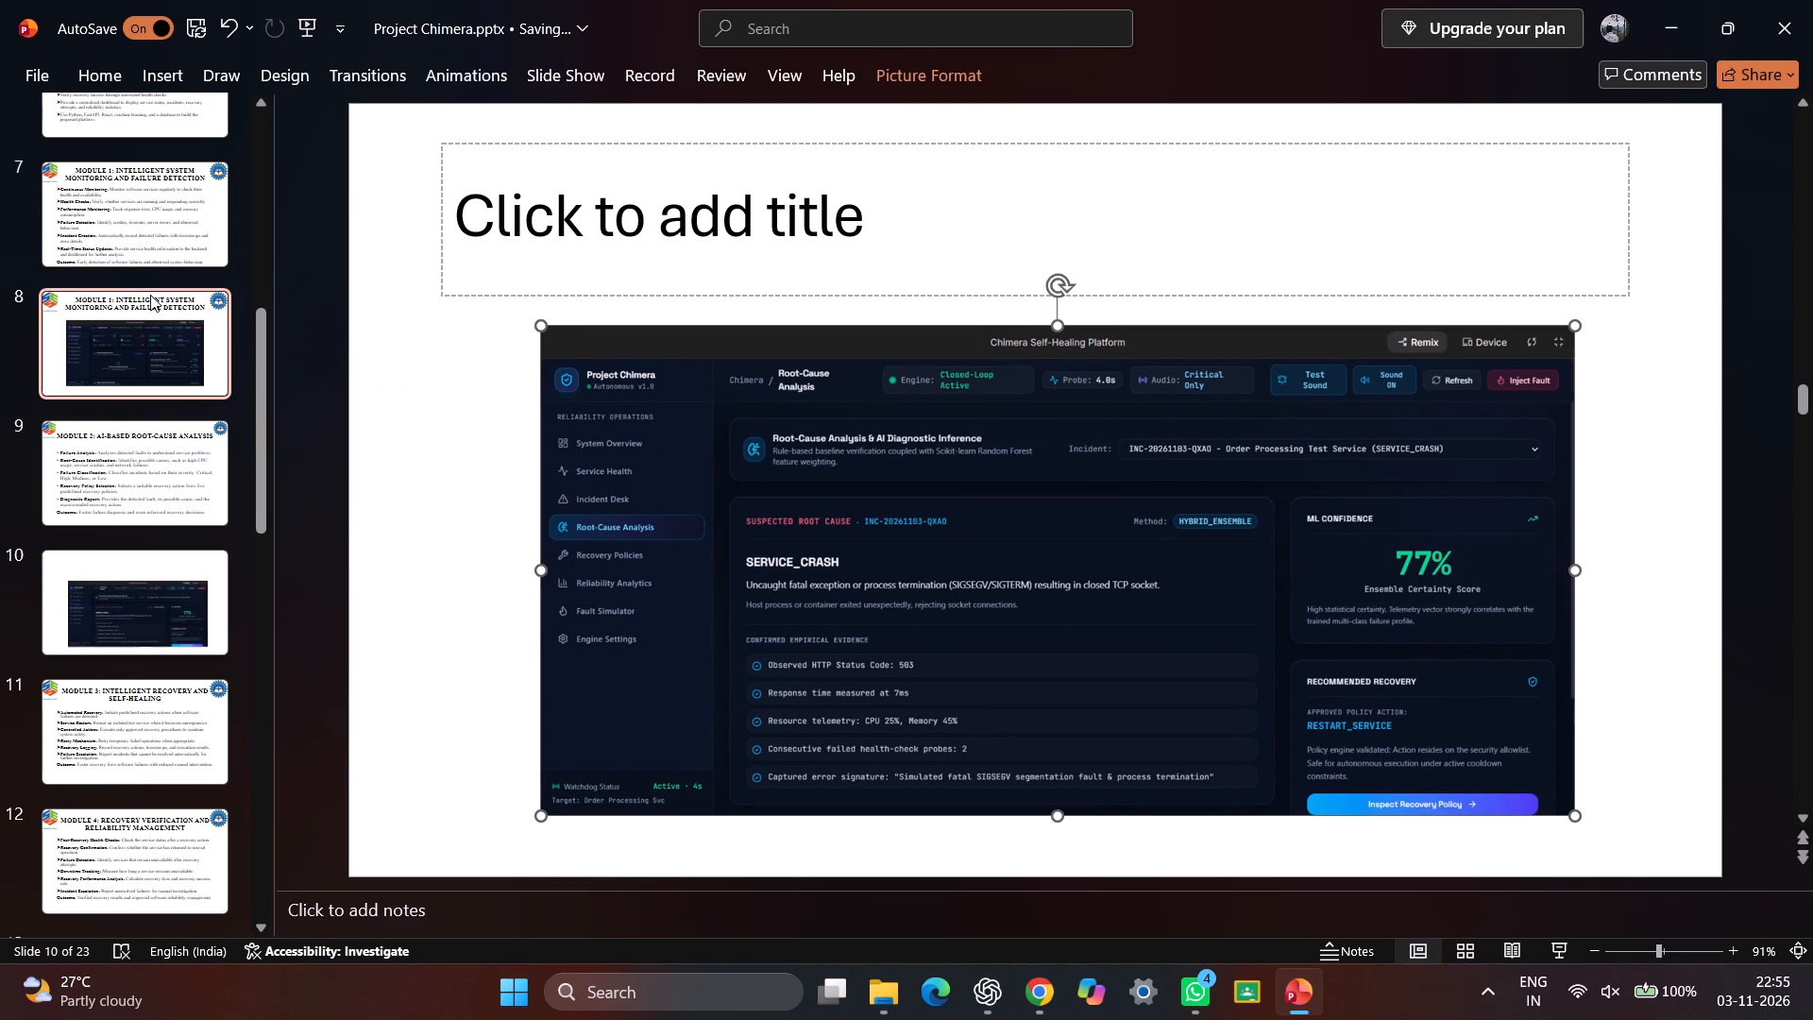
pyautogui.click(129, 435)
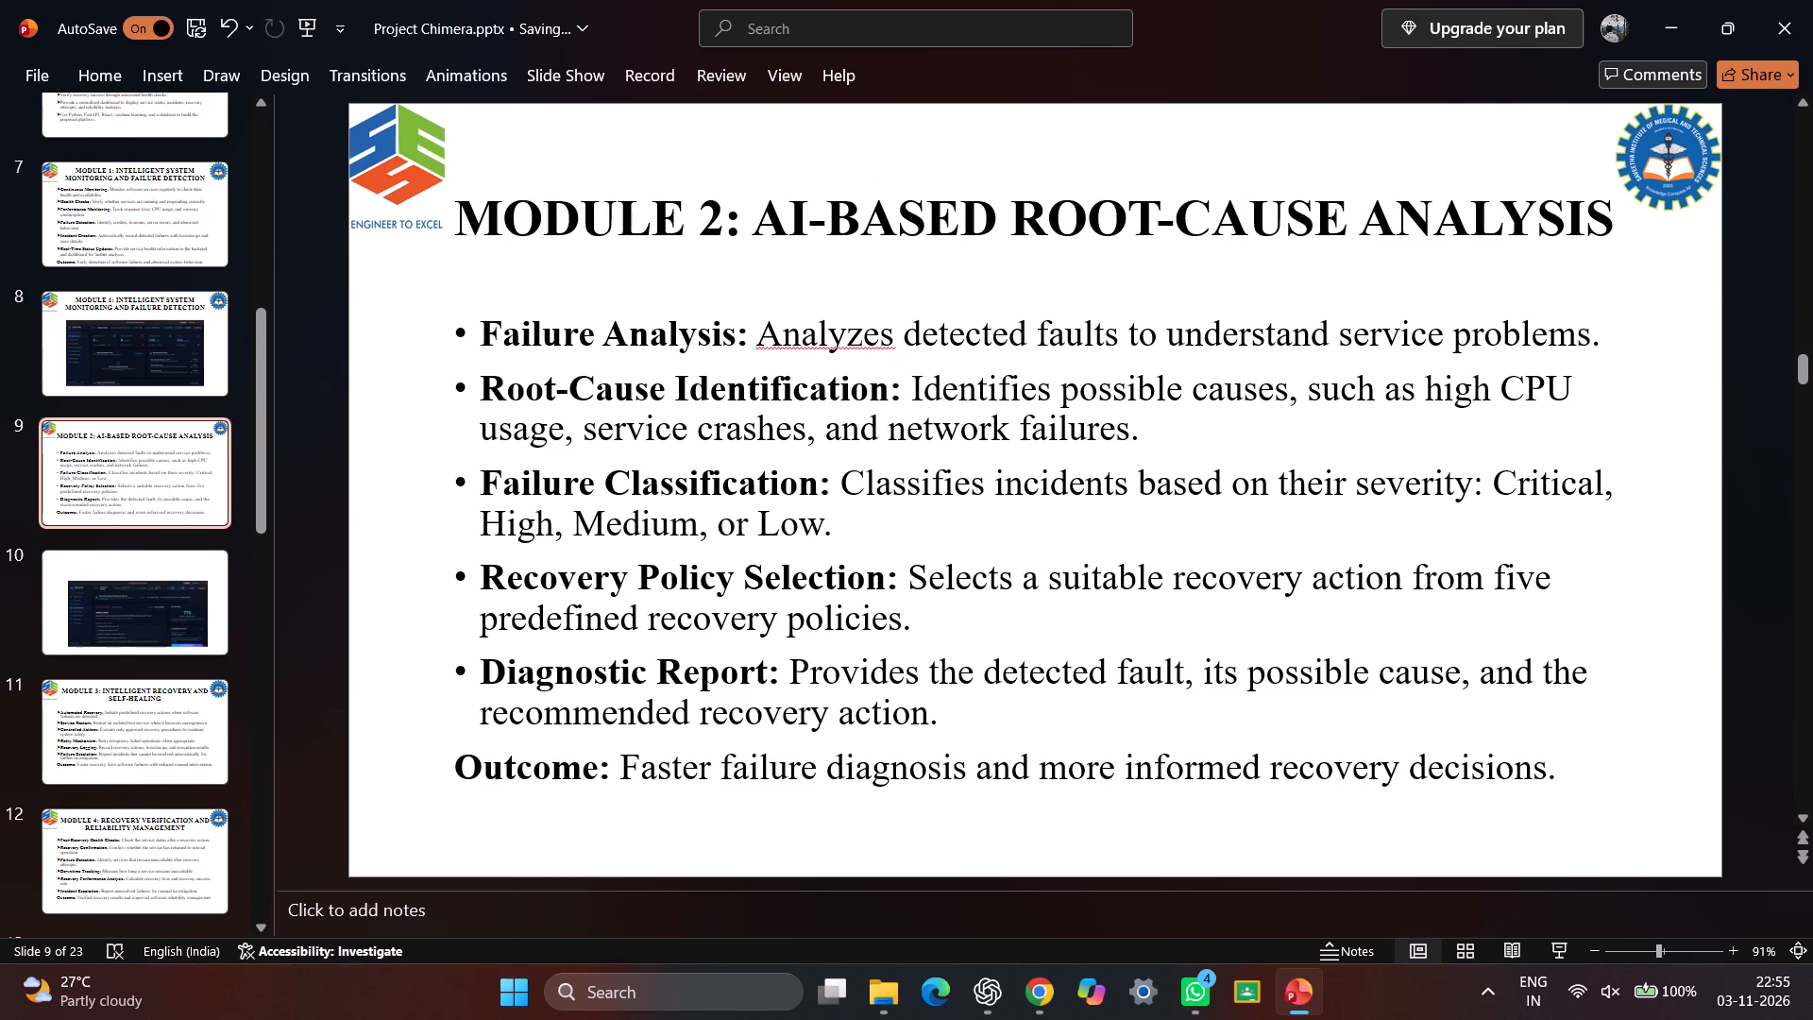
pyautogui.click(424, 178)
pyautogui.hotkey('ctrl', 'c')
pyautogui.click(141, 561)
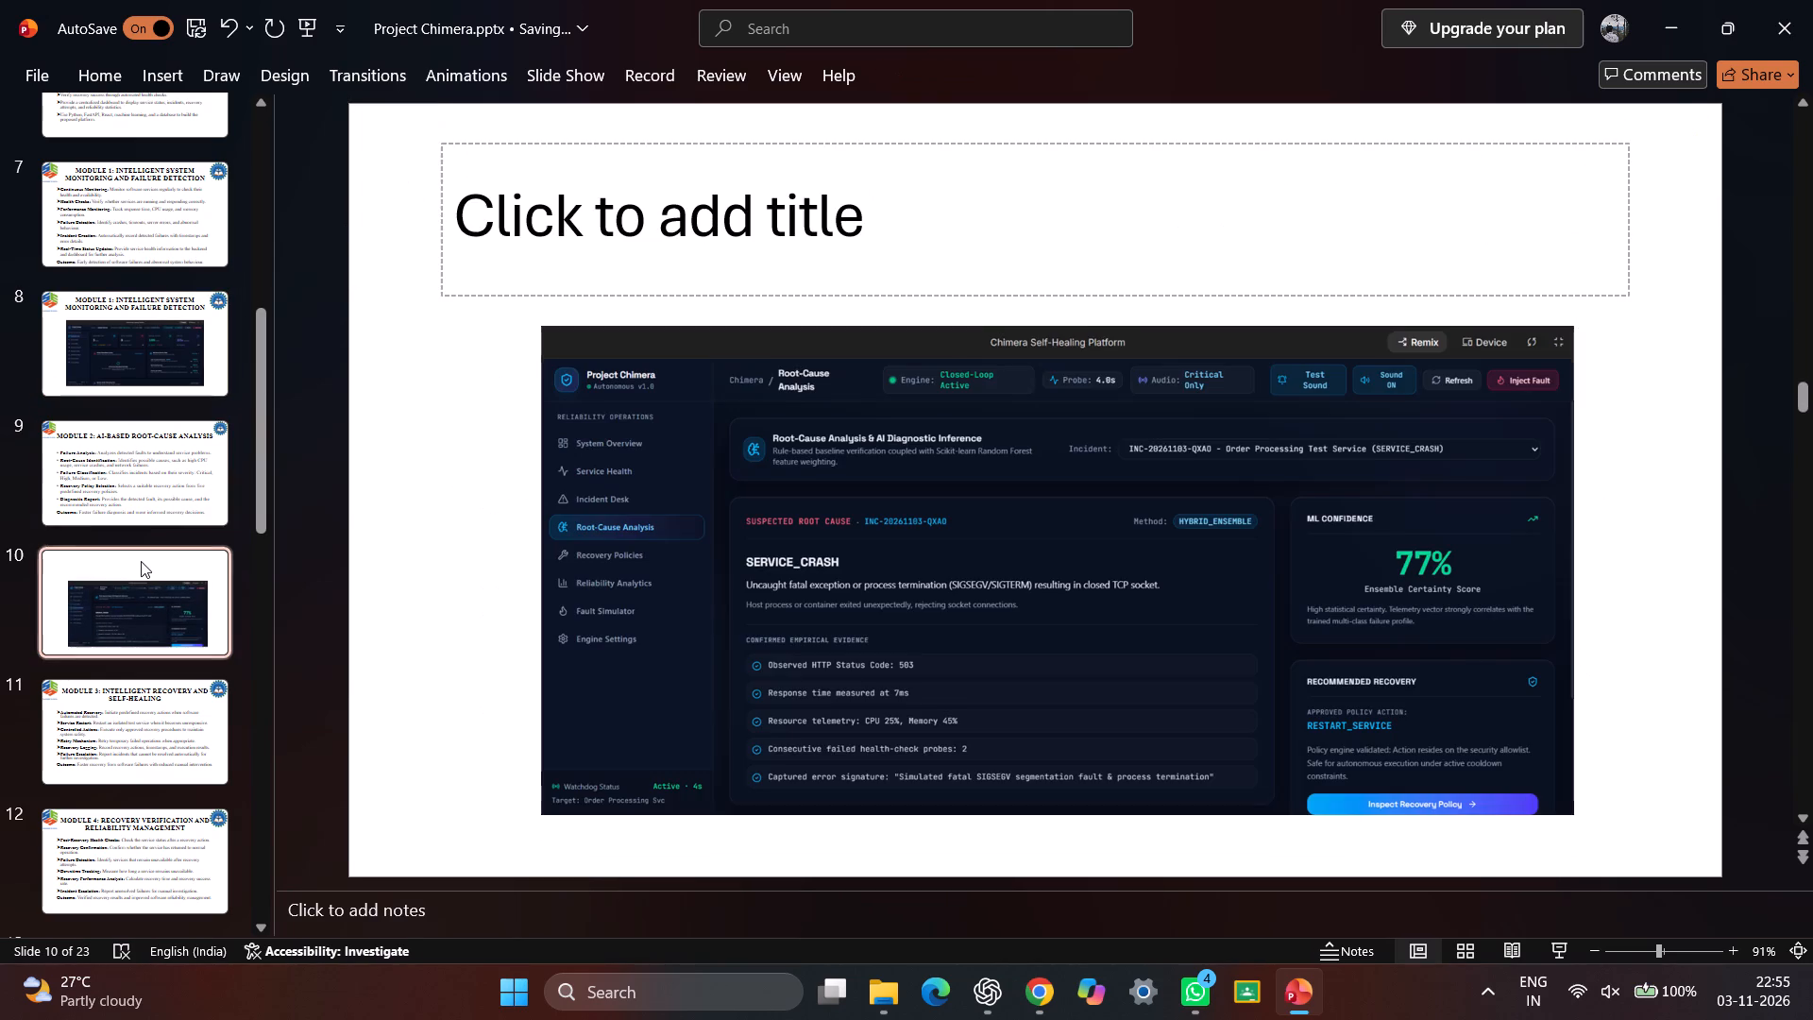
pyautogui.hotkey('ctrl', 'v')
pyautogui.click(145, 486)
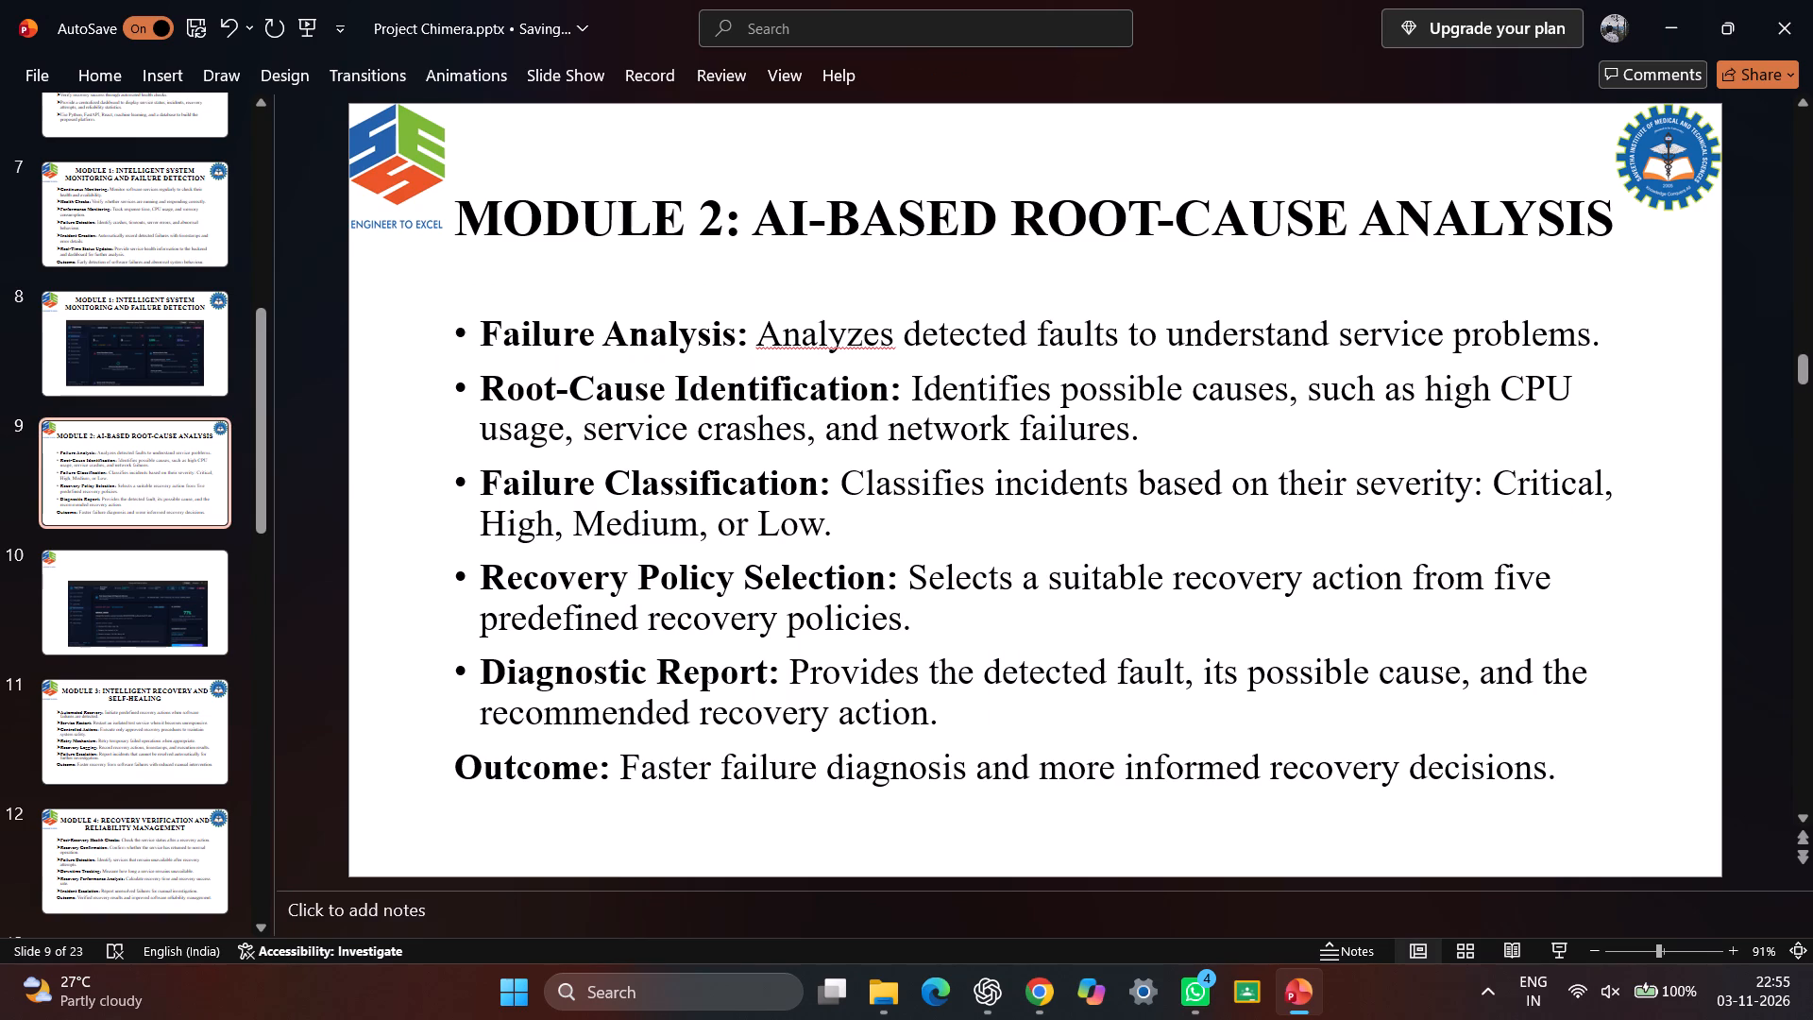
pyautogui.click(1651, 161)
pyautogui.hotkey('ctrl', 'c')
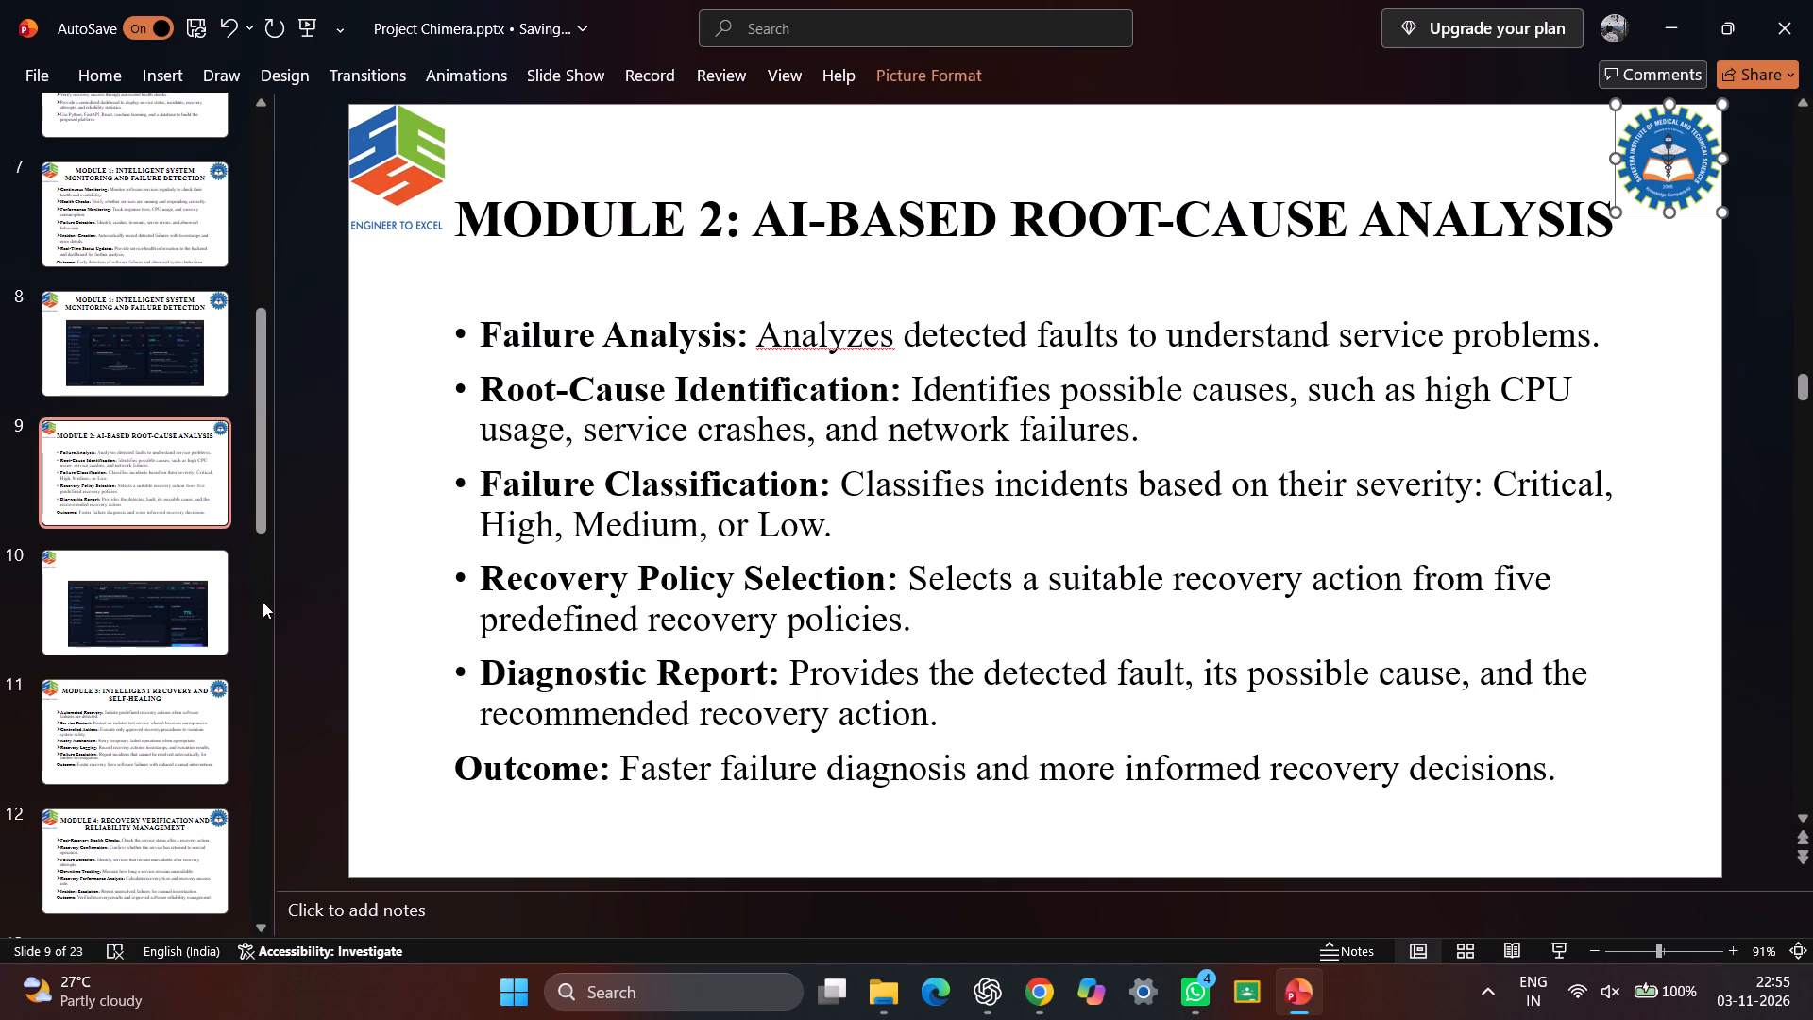
pyautogui.click(209, 599)
pyautogui.hotkey('ctrl', 'v')
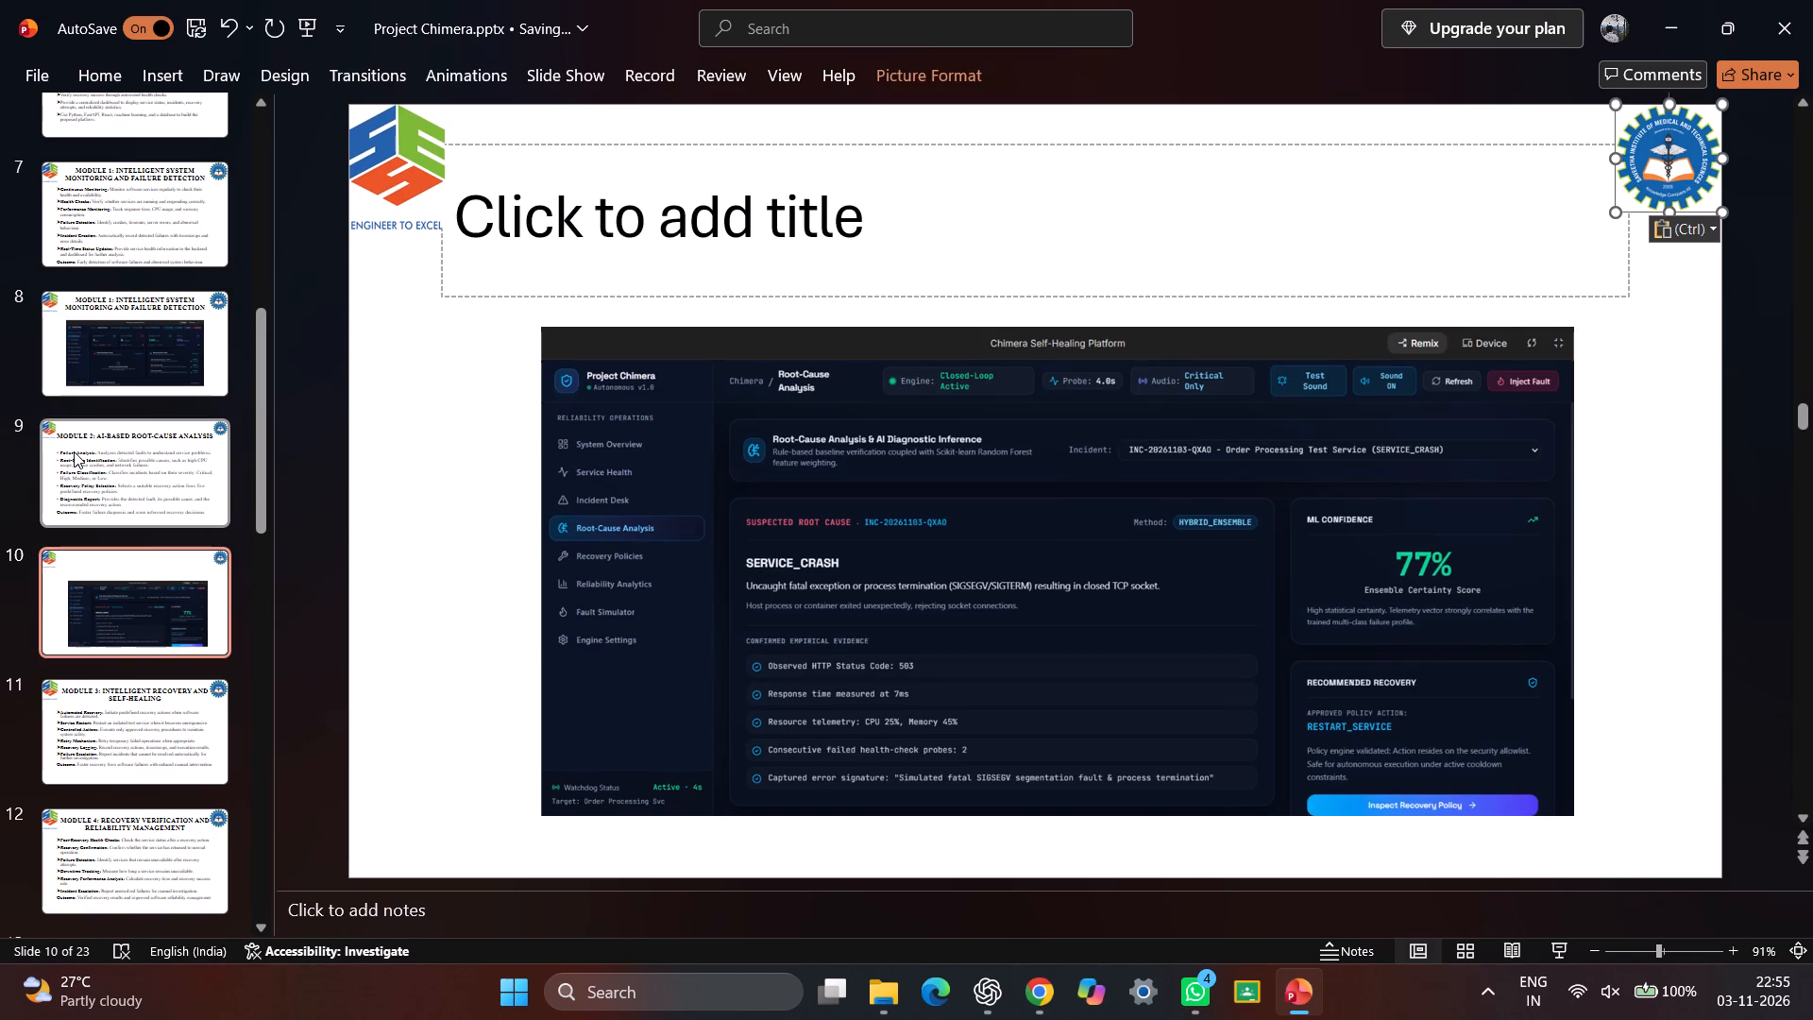
# Copy the Module 2: AI-Based Root-Cause Analysis title box from slide 9 to slide 10 and delete the empty title placeholder there.
pyautogui.click(74, 451)
pyautogui.click(704, 243)
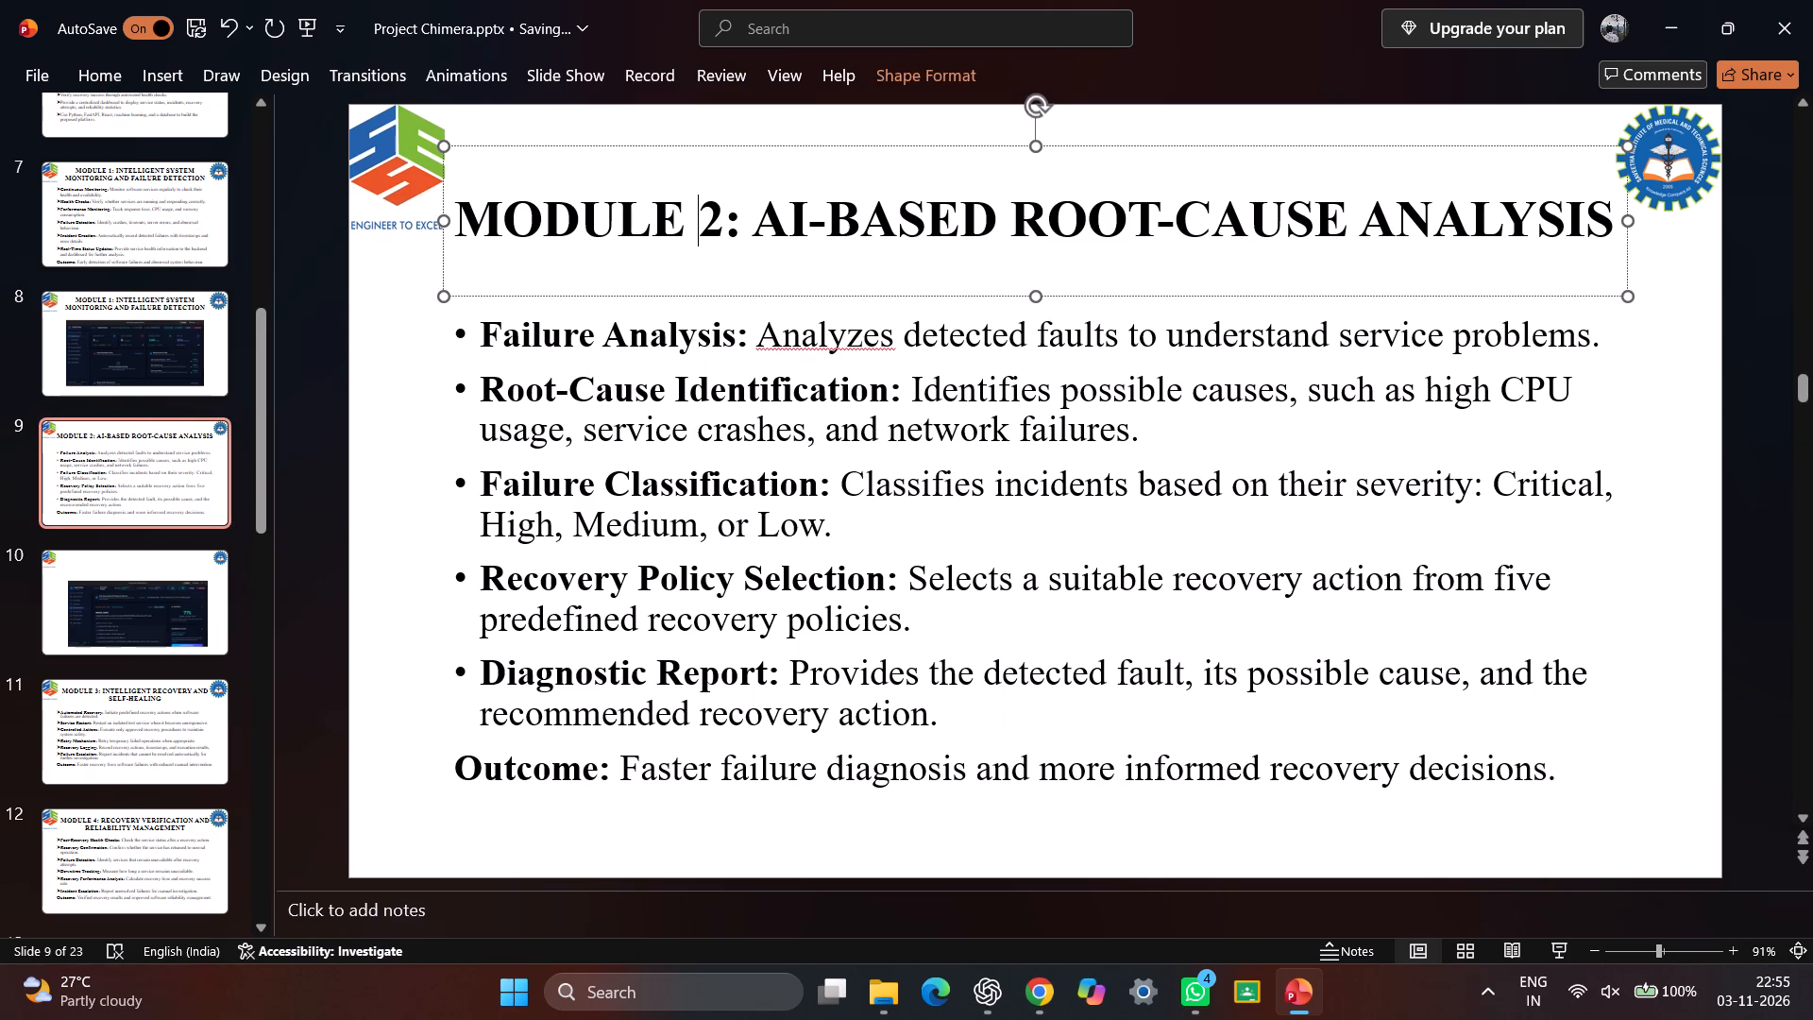
pyautogui.click(688, 299)
pyautogui.hotkey('ctrl', 'c')
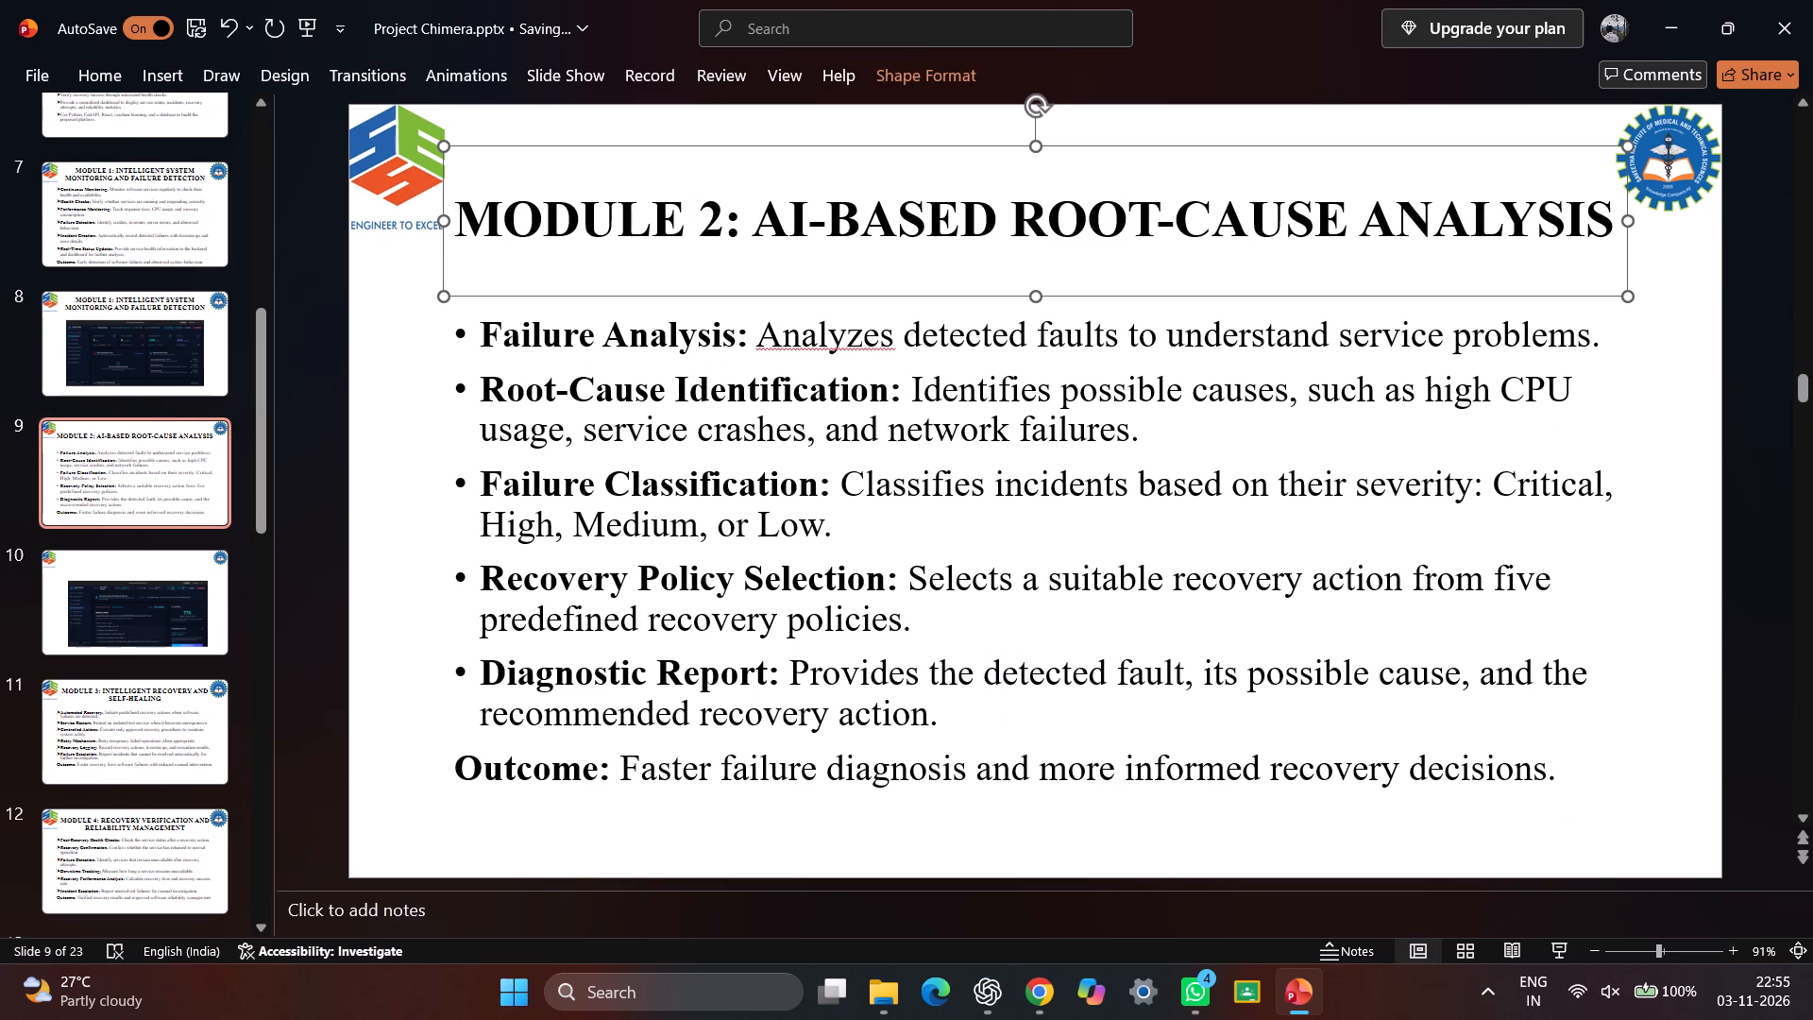
pyautogui.click(80, 637)
pyautogui.hotkey('ctrl', 'v')
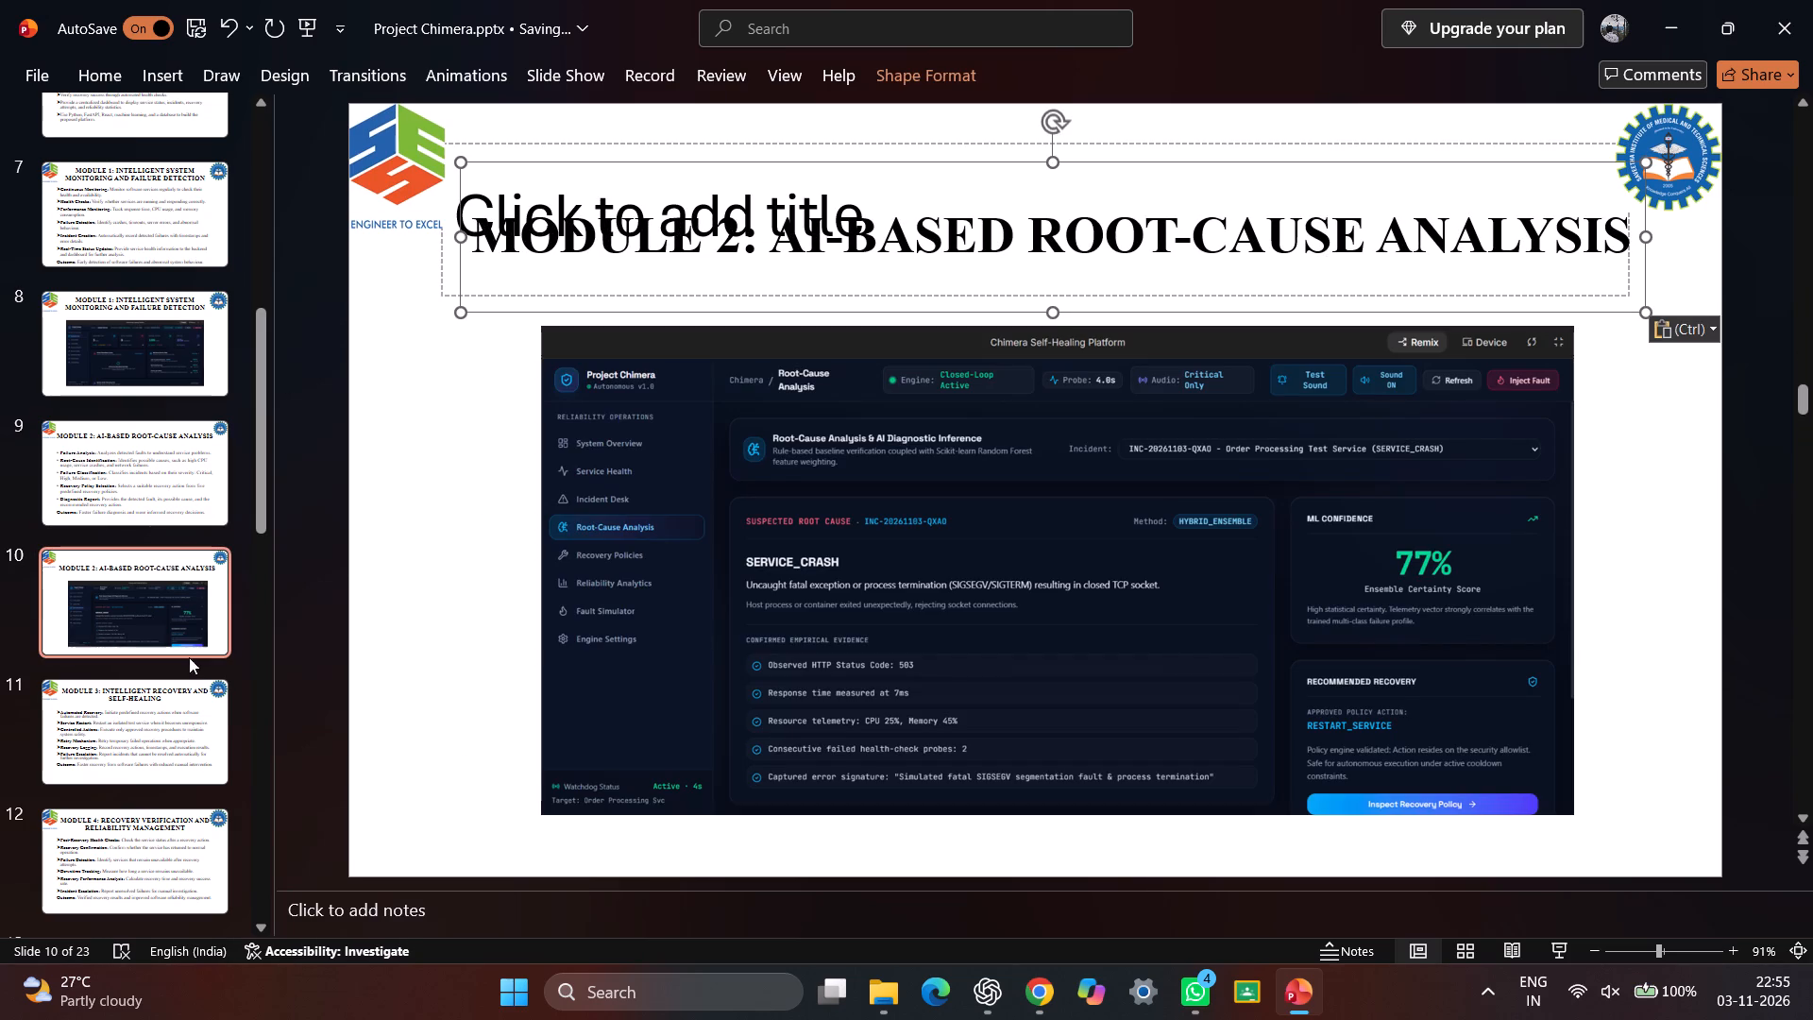
pyautogui.click(388, 469)
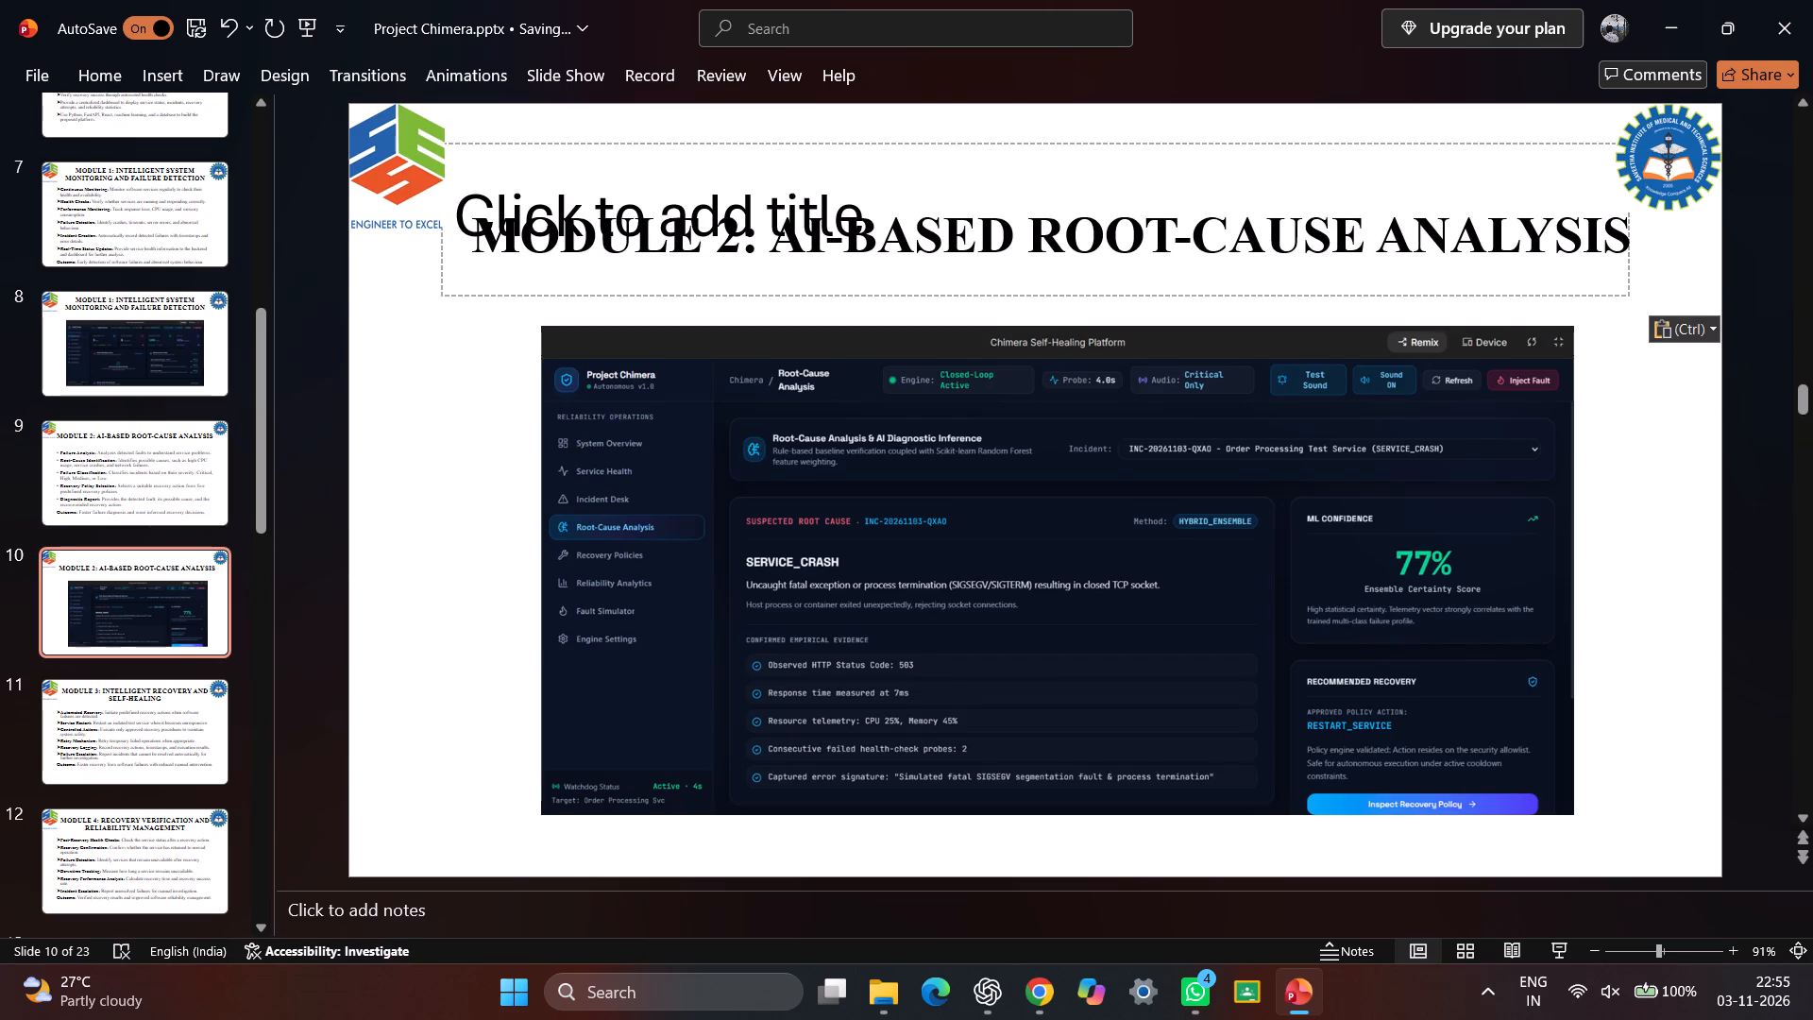
pyautogui.click(673, 141)
pyautogui.press('Delete')
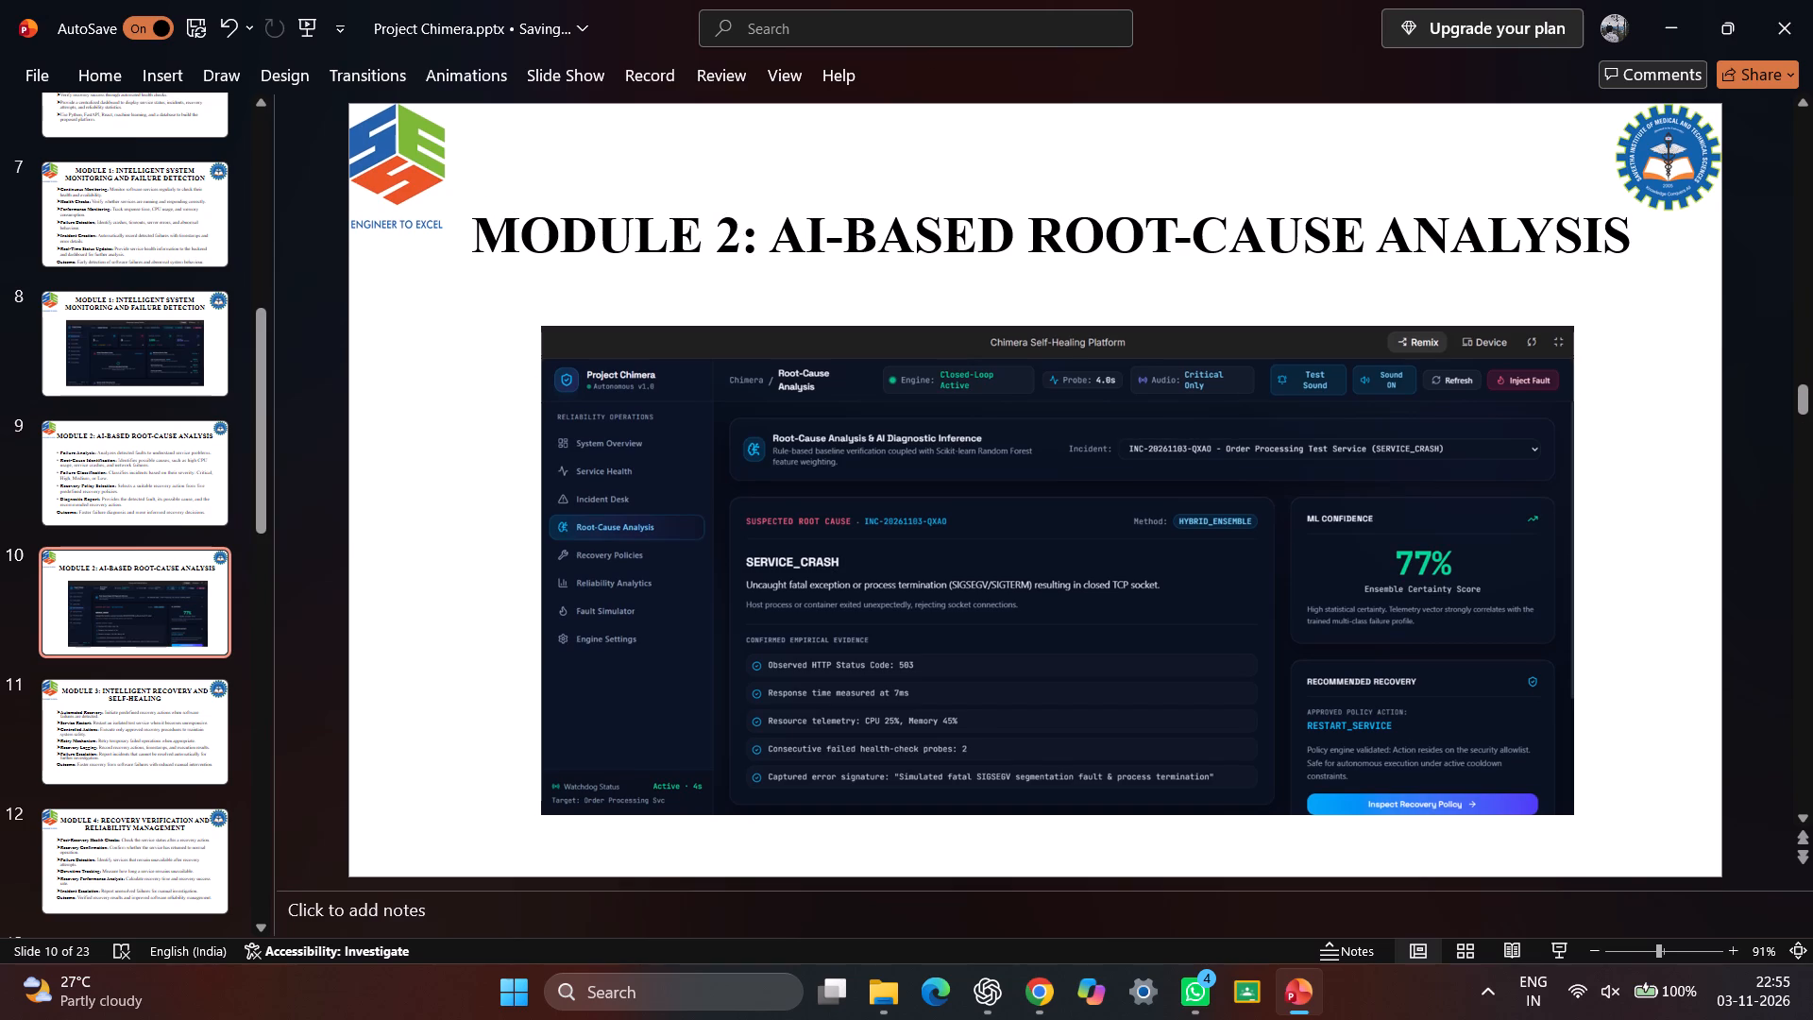
pyautogui.click(390, 550)
# Nudge the Root-Cause Analysis screenshot on slide 10 slightly upward, closer beneath the title.
pyautogui.moveTo(1334, 519); pyautogui.dragTo(1338, 516)
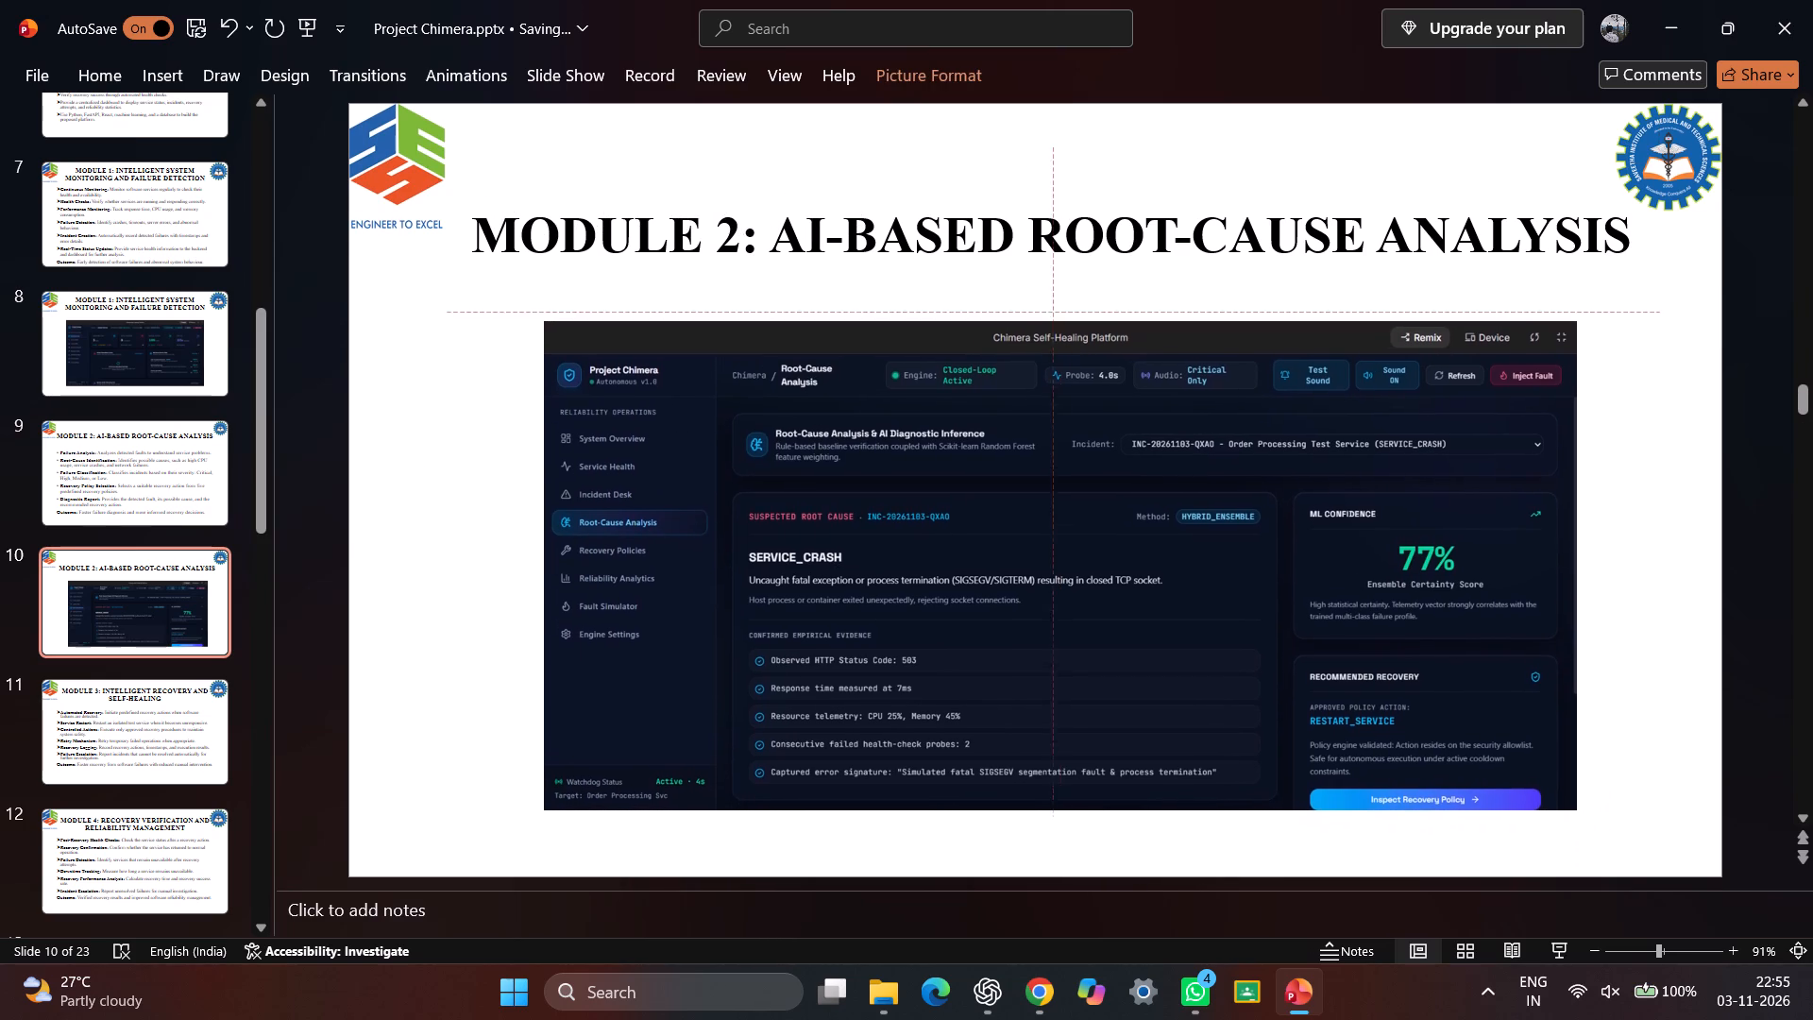
pyautogui.moveTo(1338, 516); pyautogui.dragTo(1325, 505)
# For the Module 3 slide, switch to Chrome and open the app's Recovery Policies page with the Approved Policy Action options expanded.
pyautogui.click(176, 720)
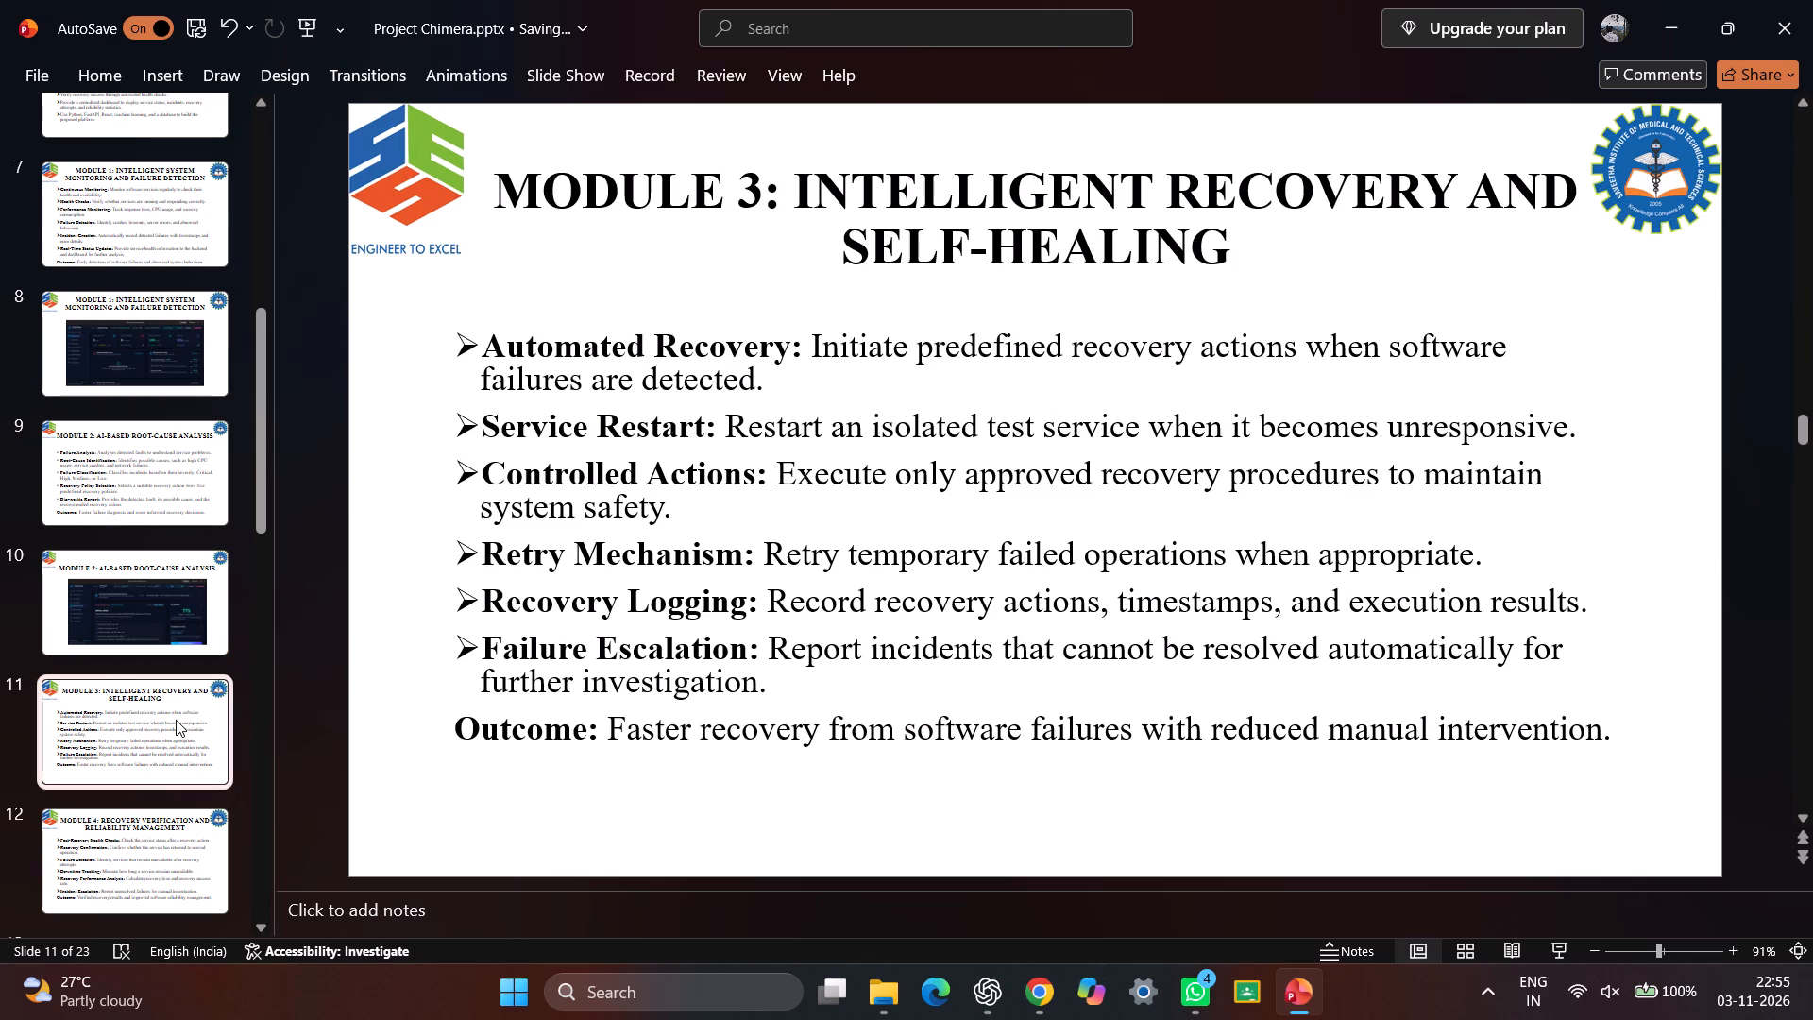
pyautogui.click(1045, 1001)
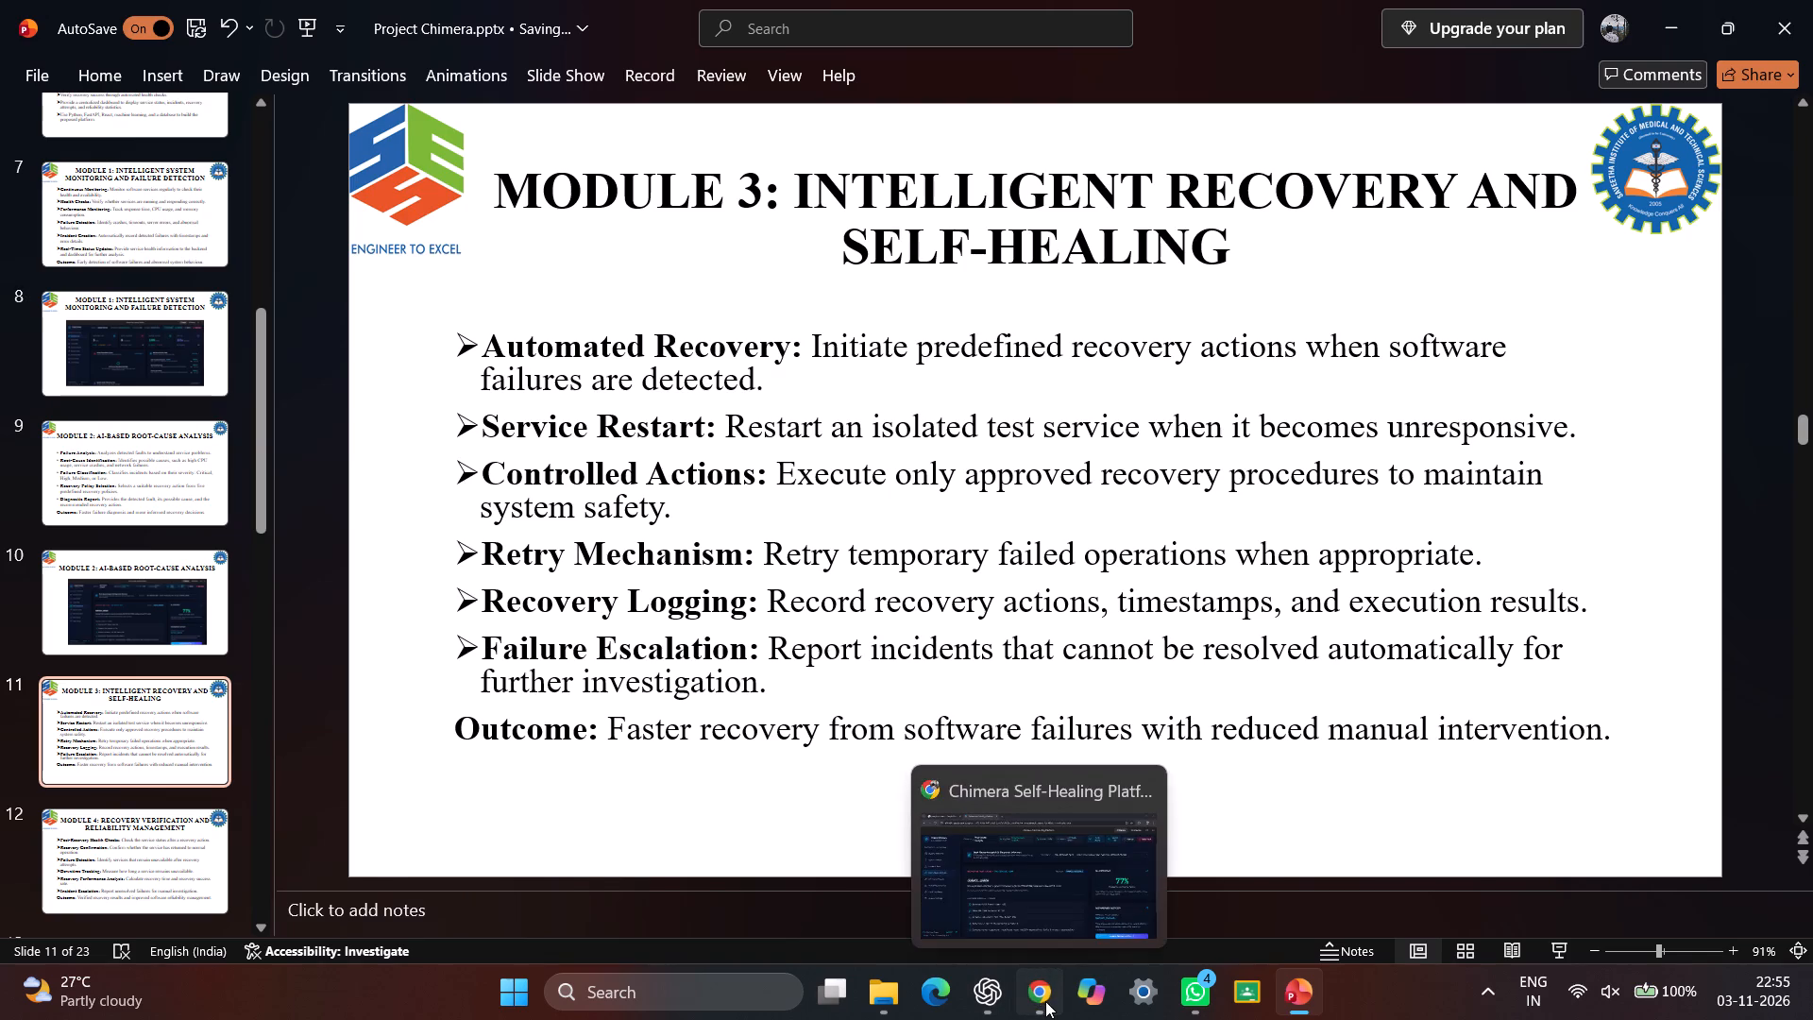
pyautogui.click(100, 509)
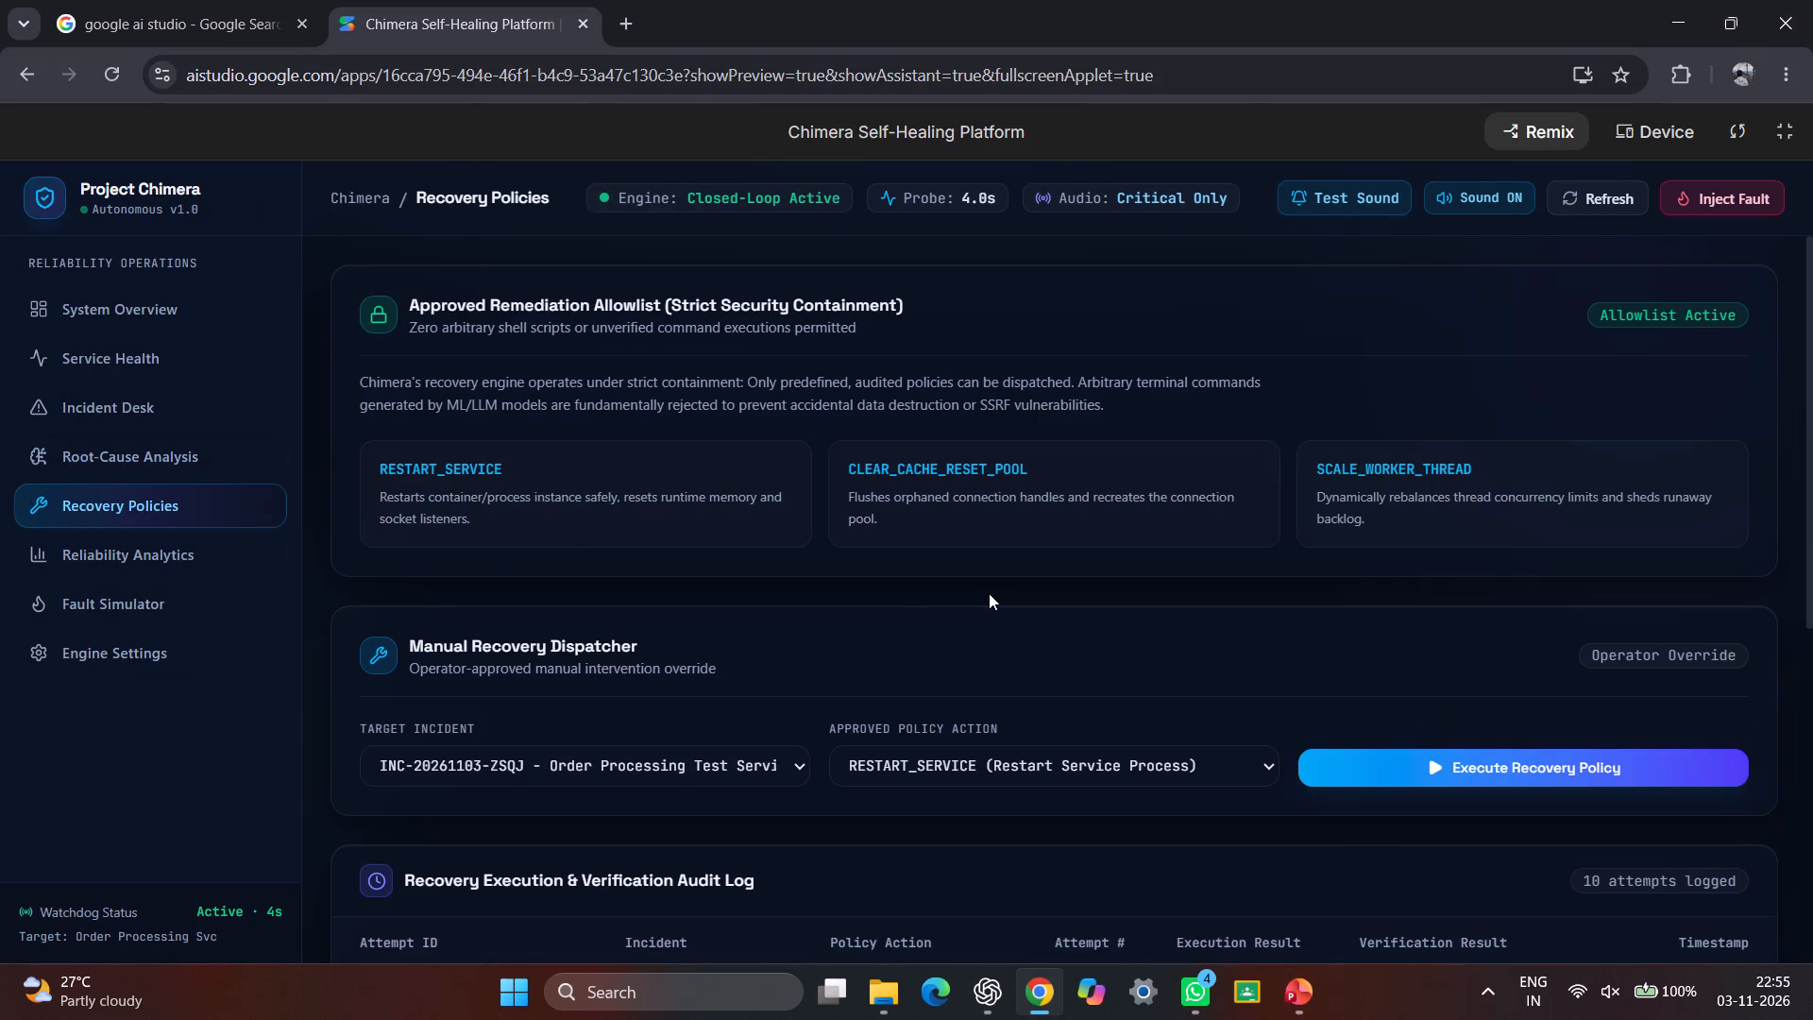
pyautogui.scroll(-1, 989, 593)
pyautogui.click(783, 734)
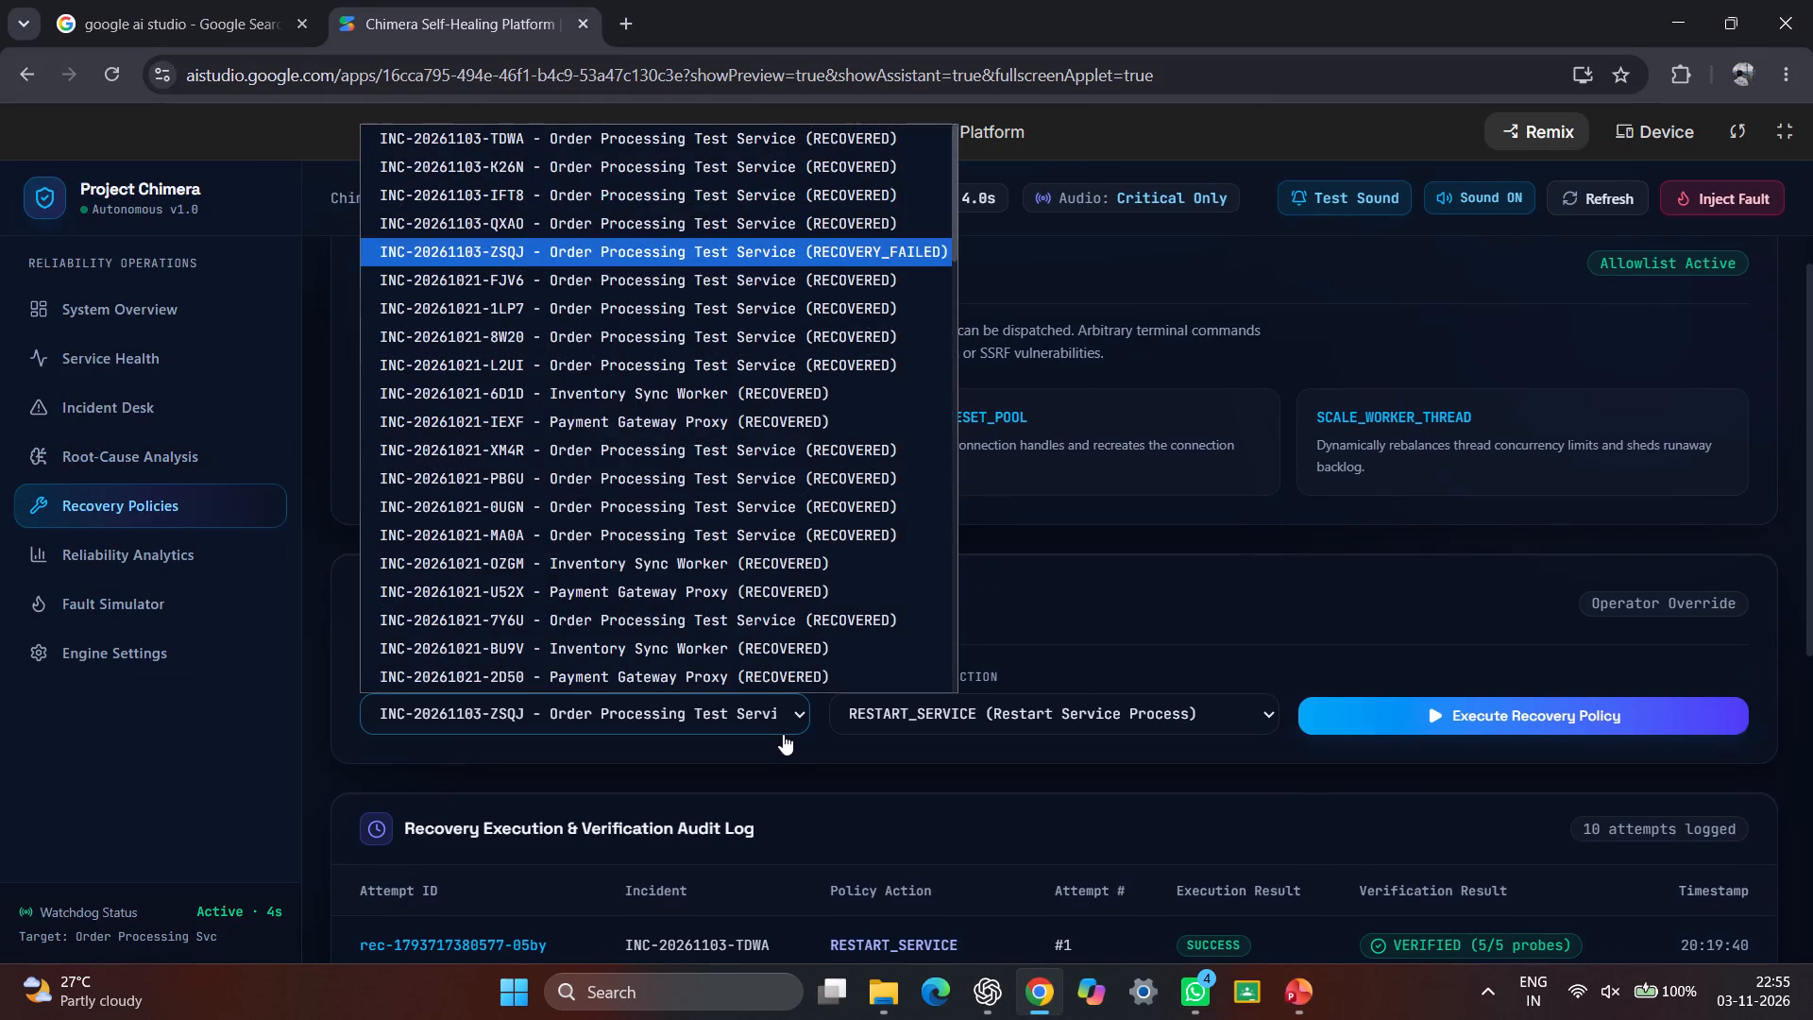
pyautogui.moveTo(1127, 654); pyautogui.dragTo(1260, 717)
pyautogui.click(1260, 717)
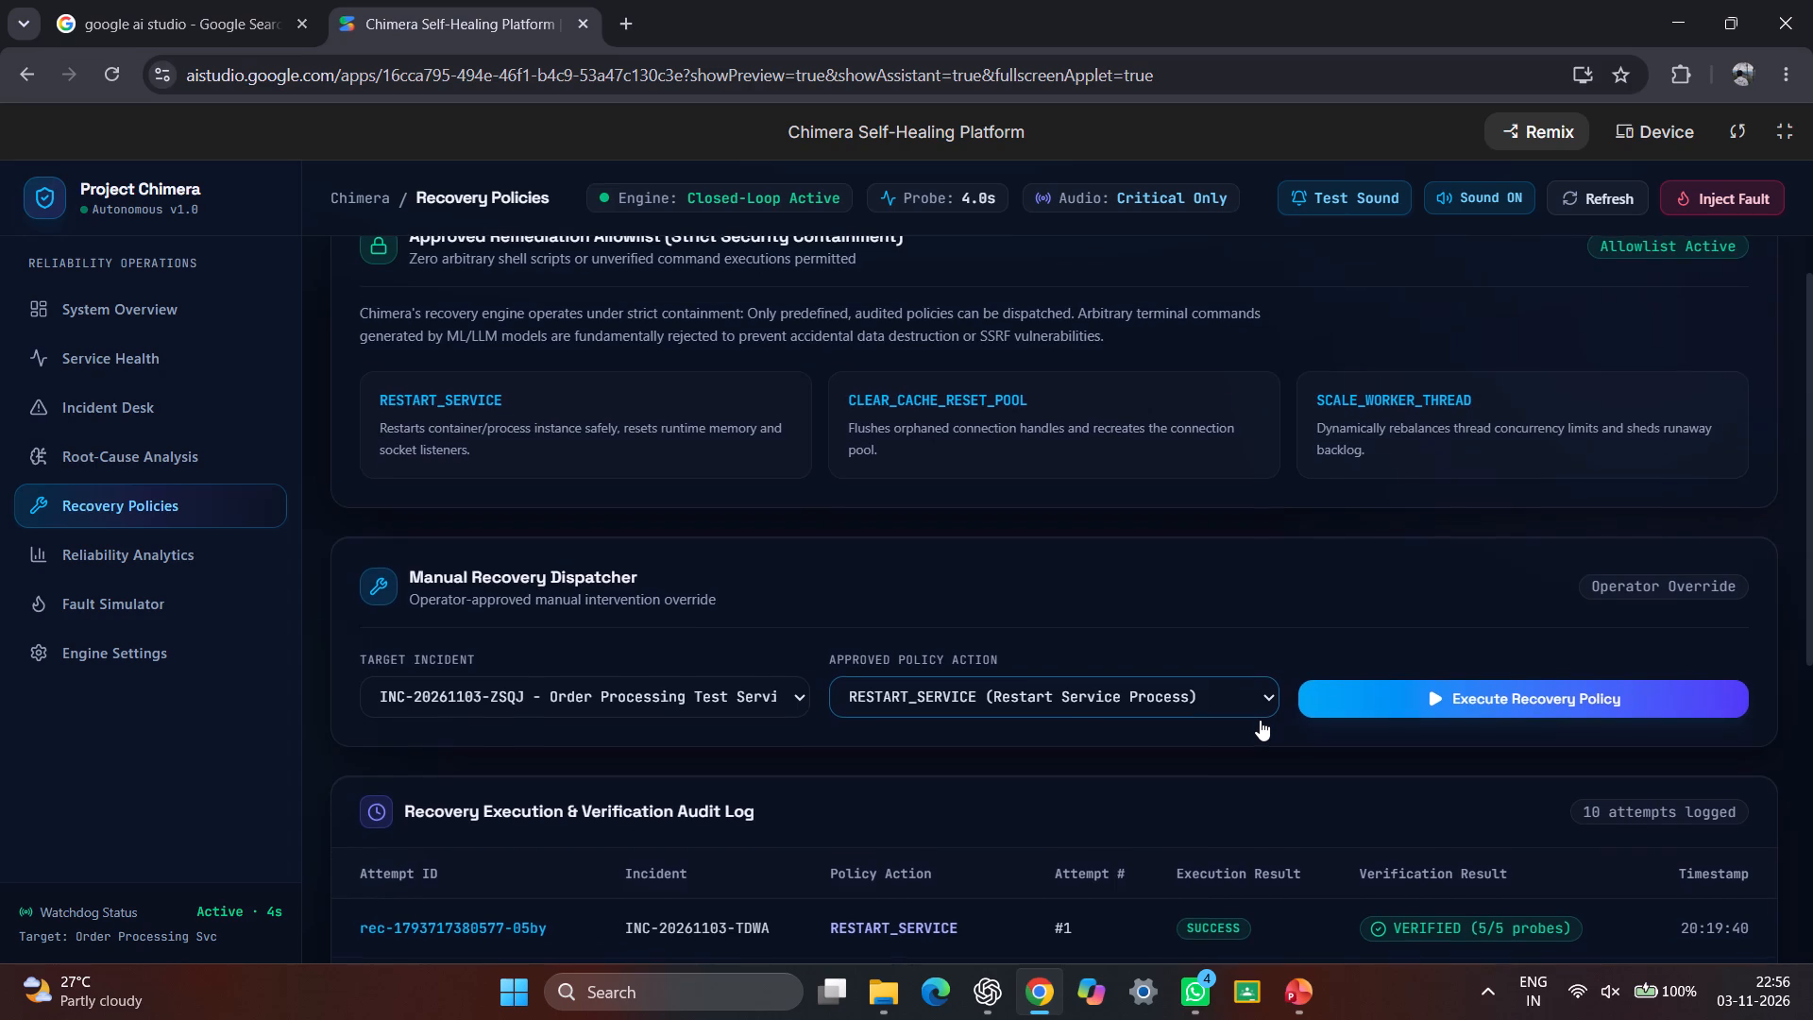
pyautogui.scroll(-1, 1260, 720)
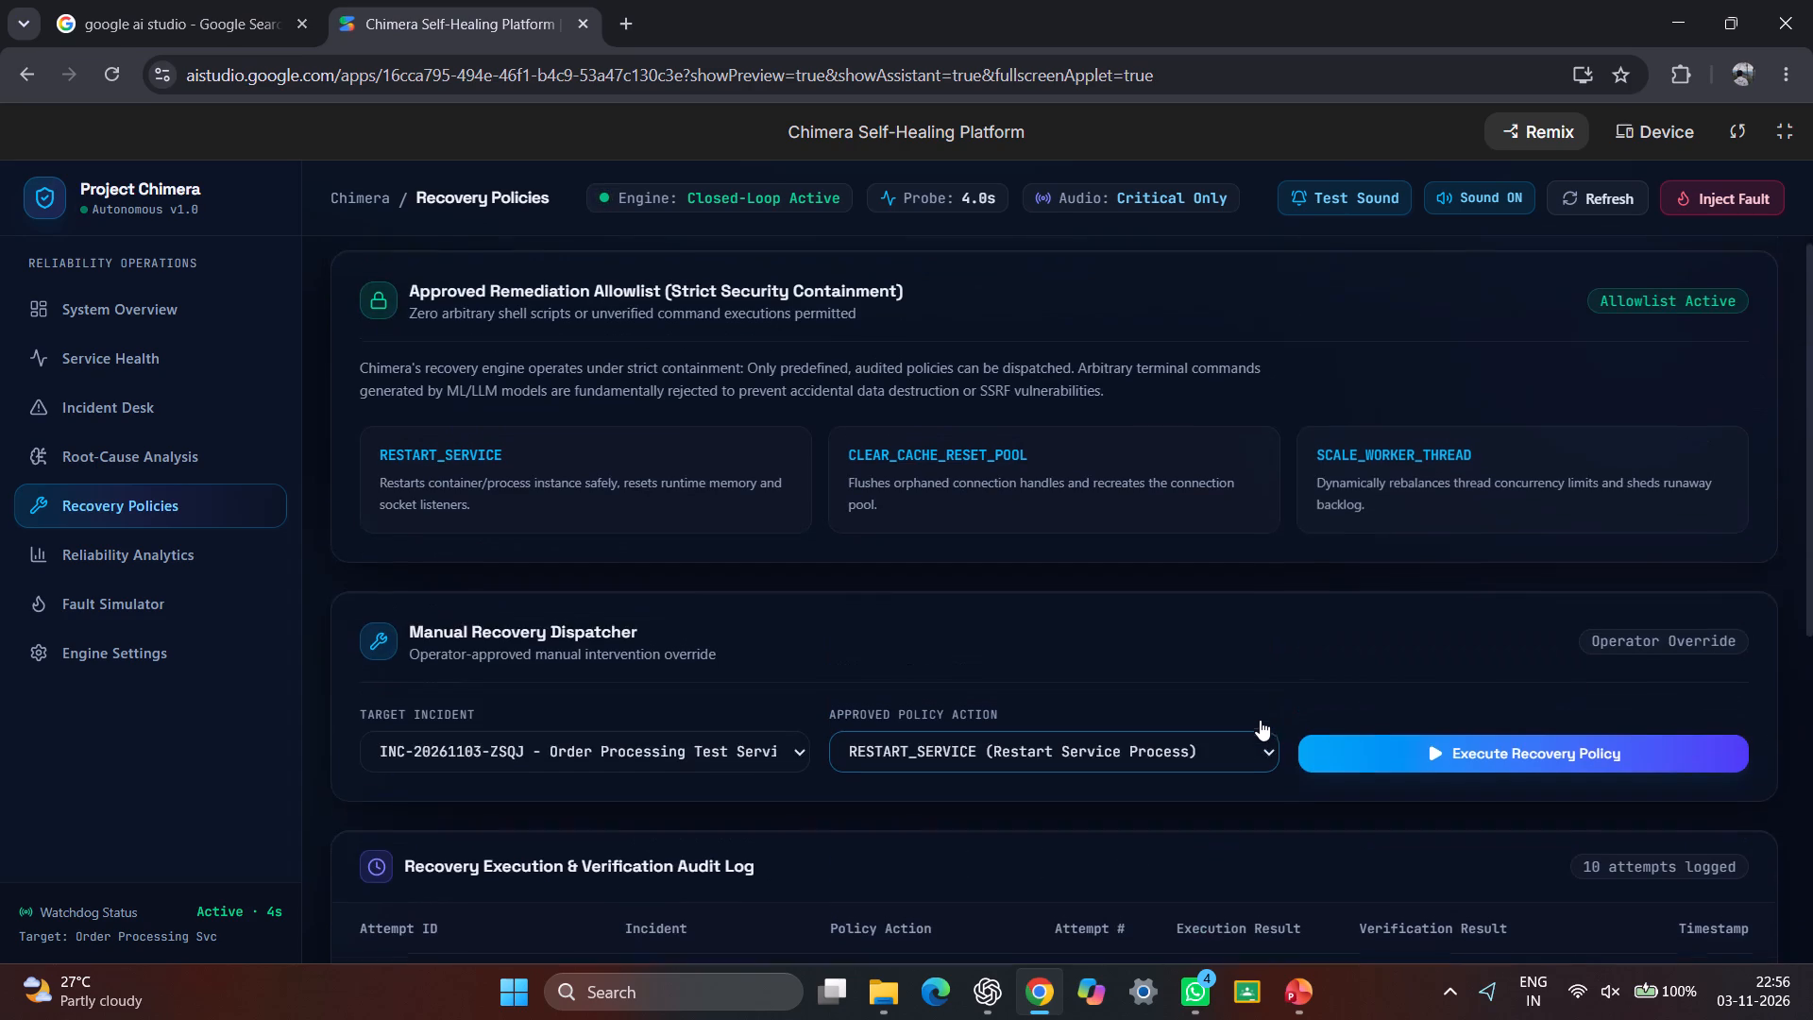
pyautogui.click(1261, 748)
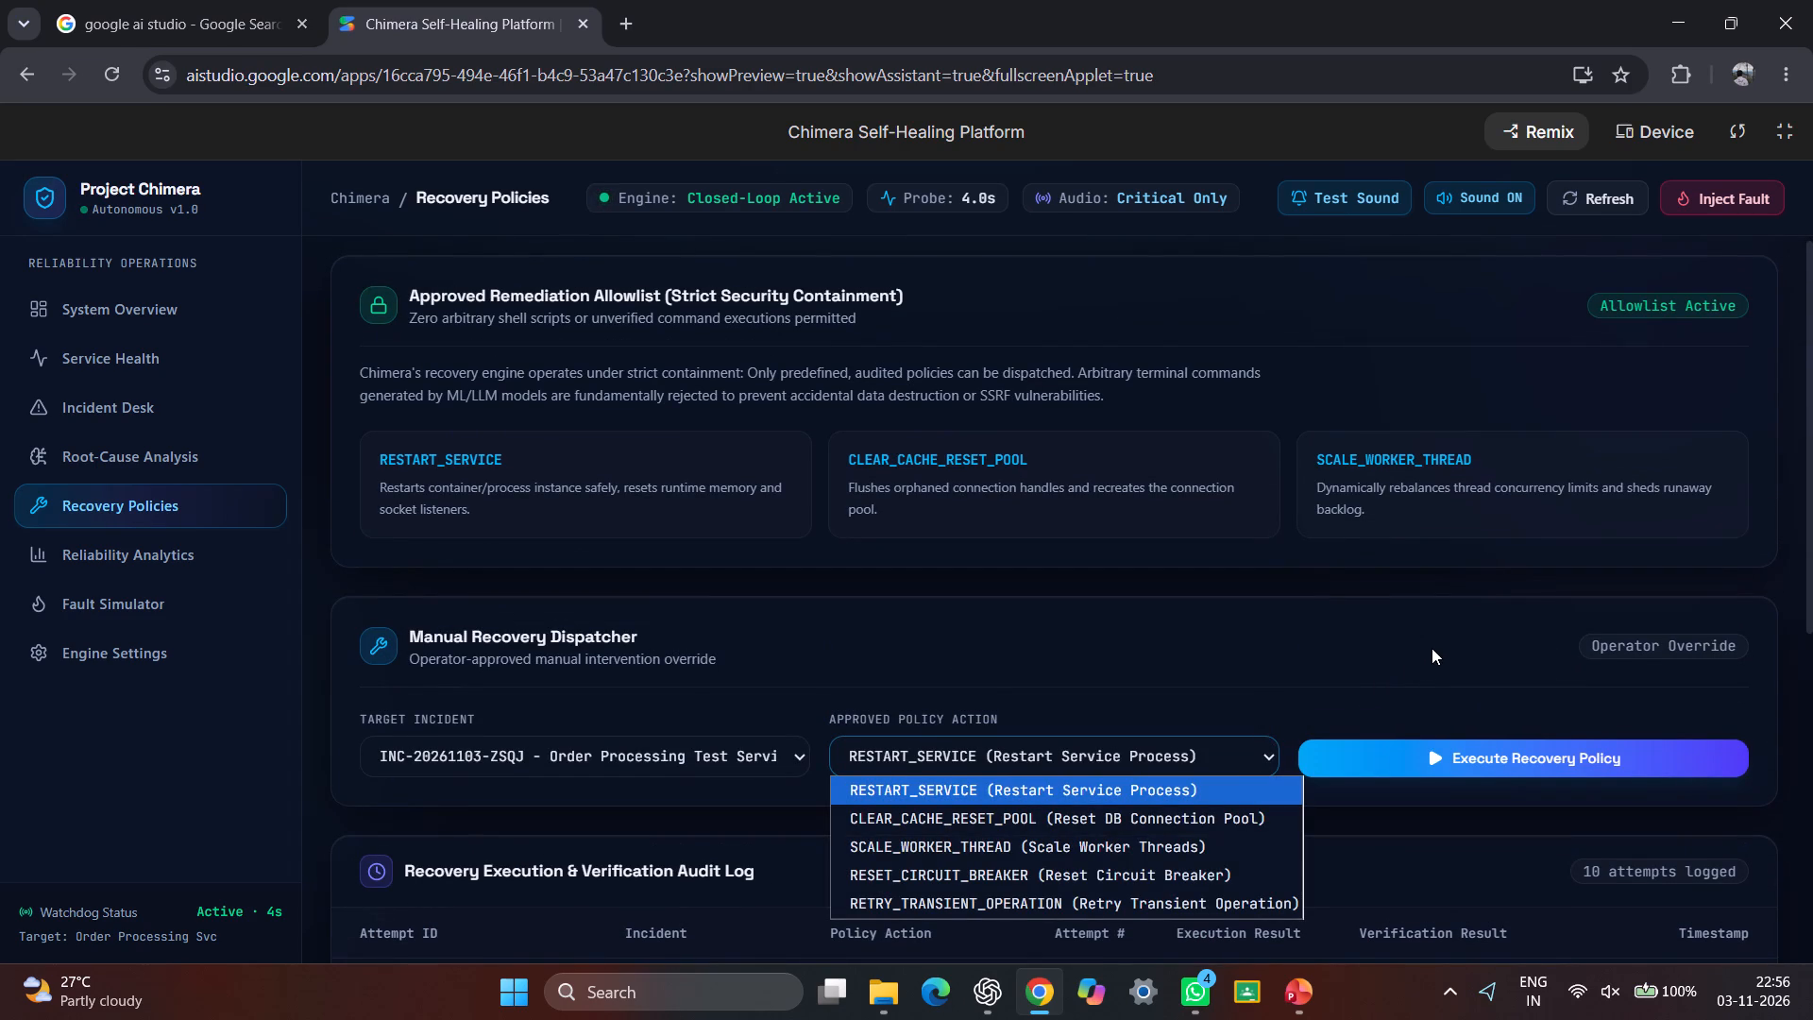
# Capture the whole Recovery Policies page with the expanded policy options, without the browser bars or taskbar, and copy the screenshot.
pyautogui.press('Print')
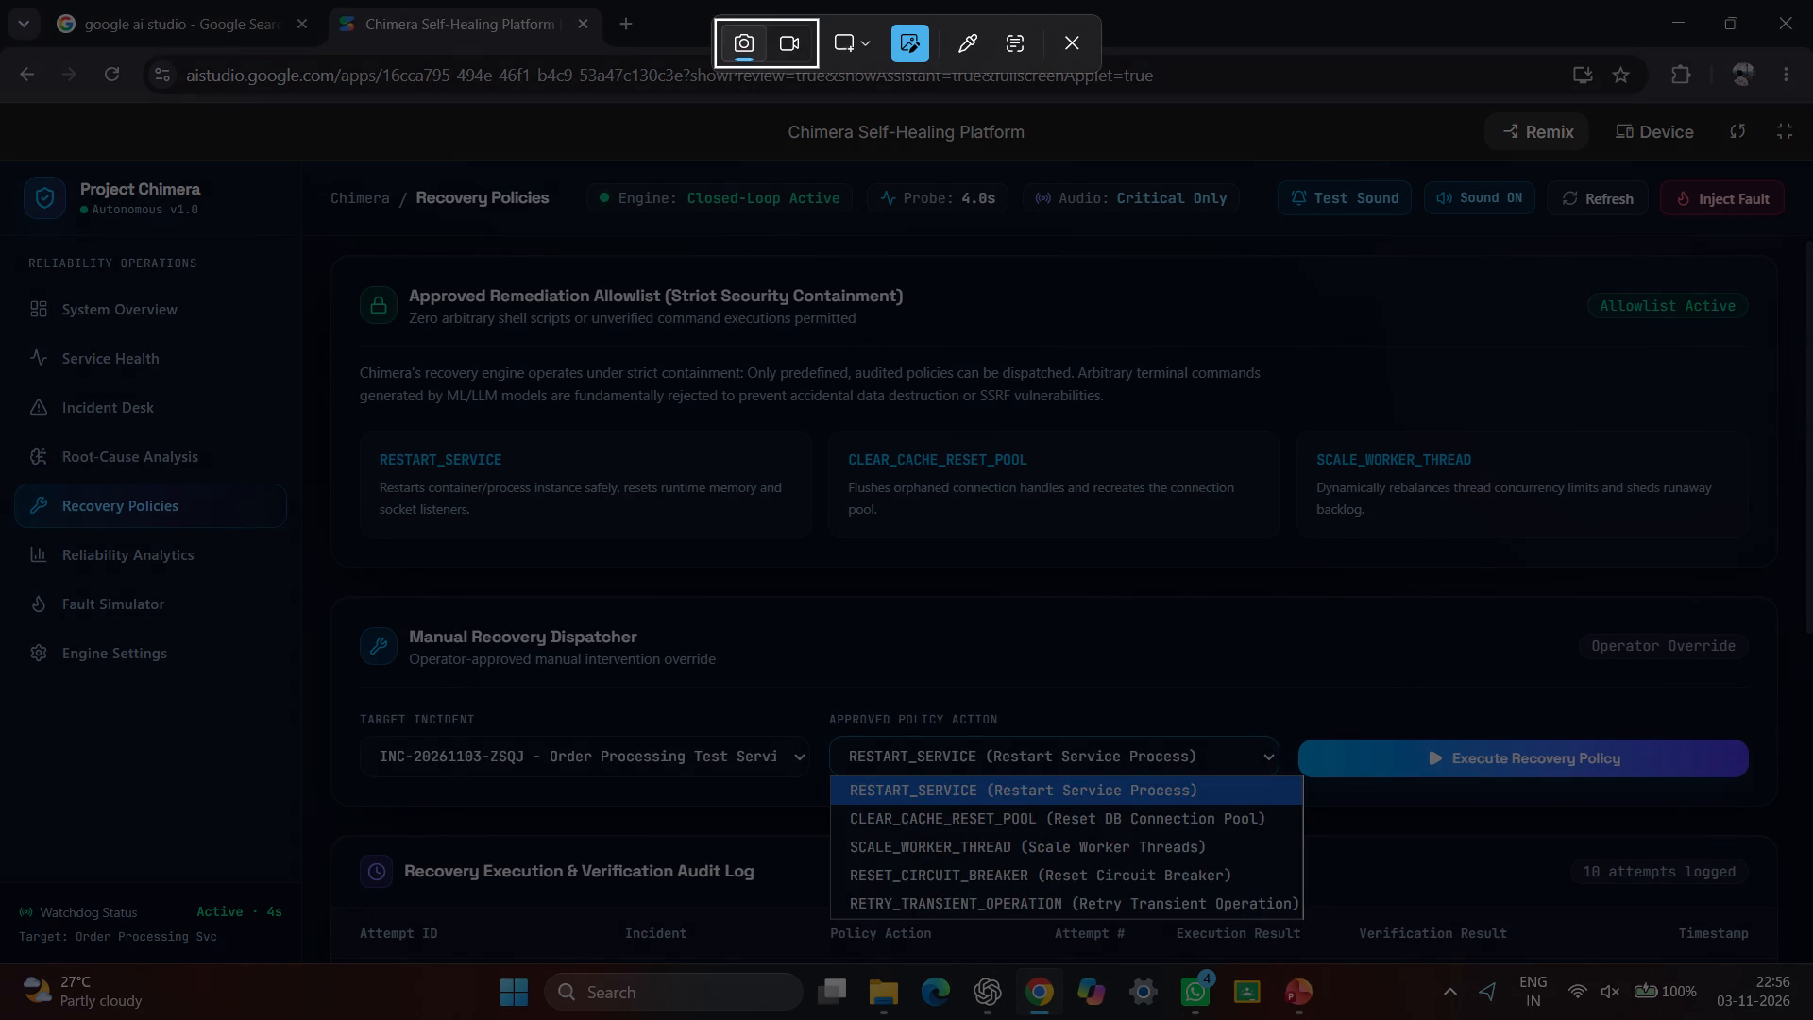
pyautogui.moveTo(3, 104); pyautogui.dragTo(1701, 944)
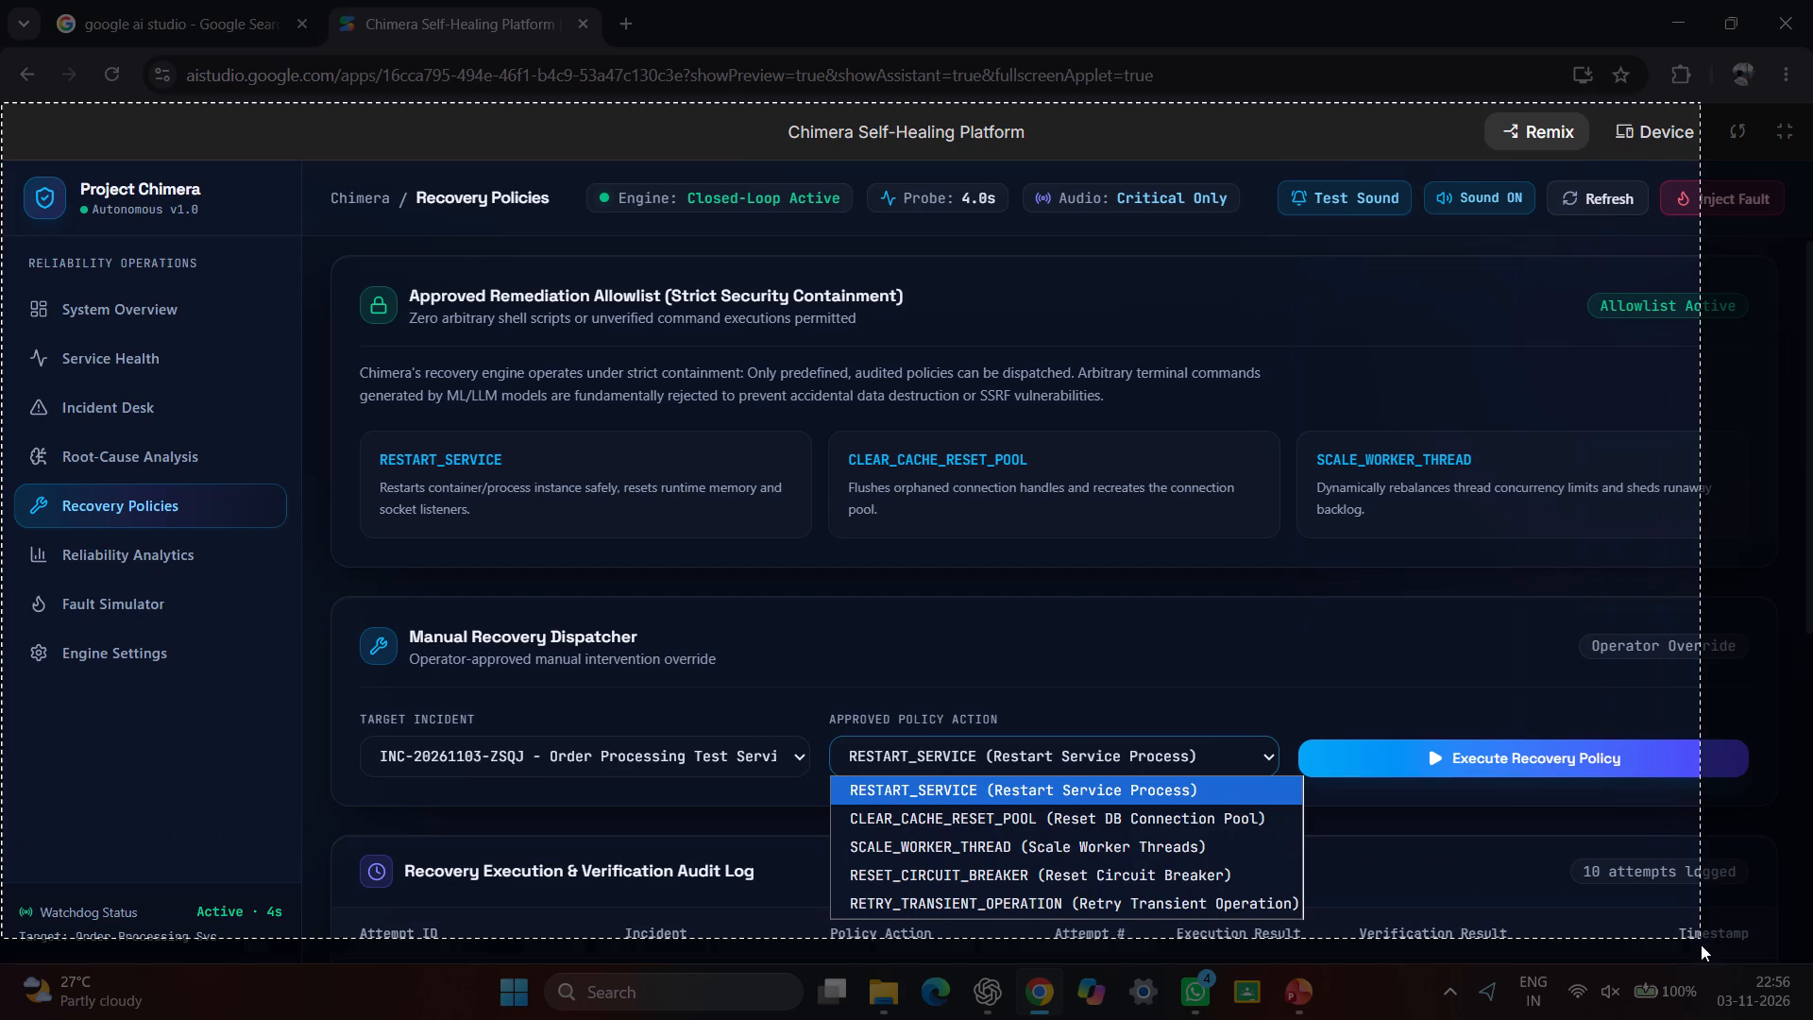
pyautogui.moveTo(1701, 944); pyautogui.dragTo(1812, 1019)
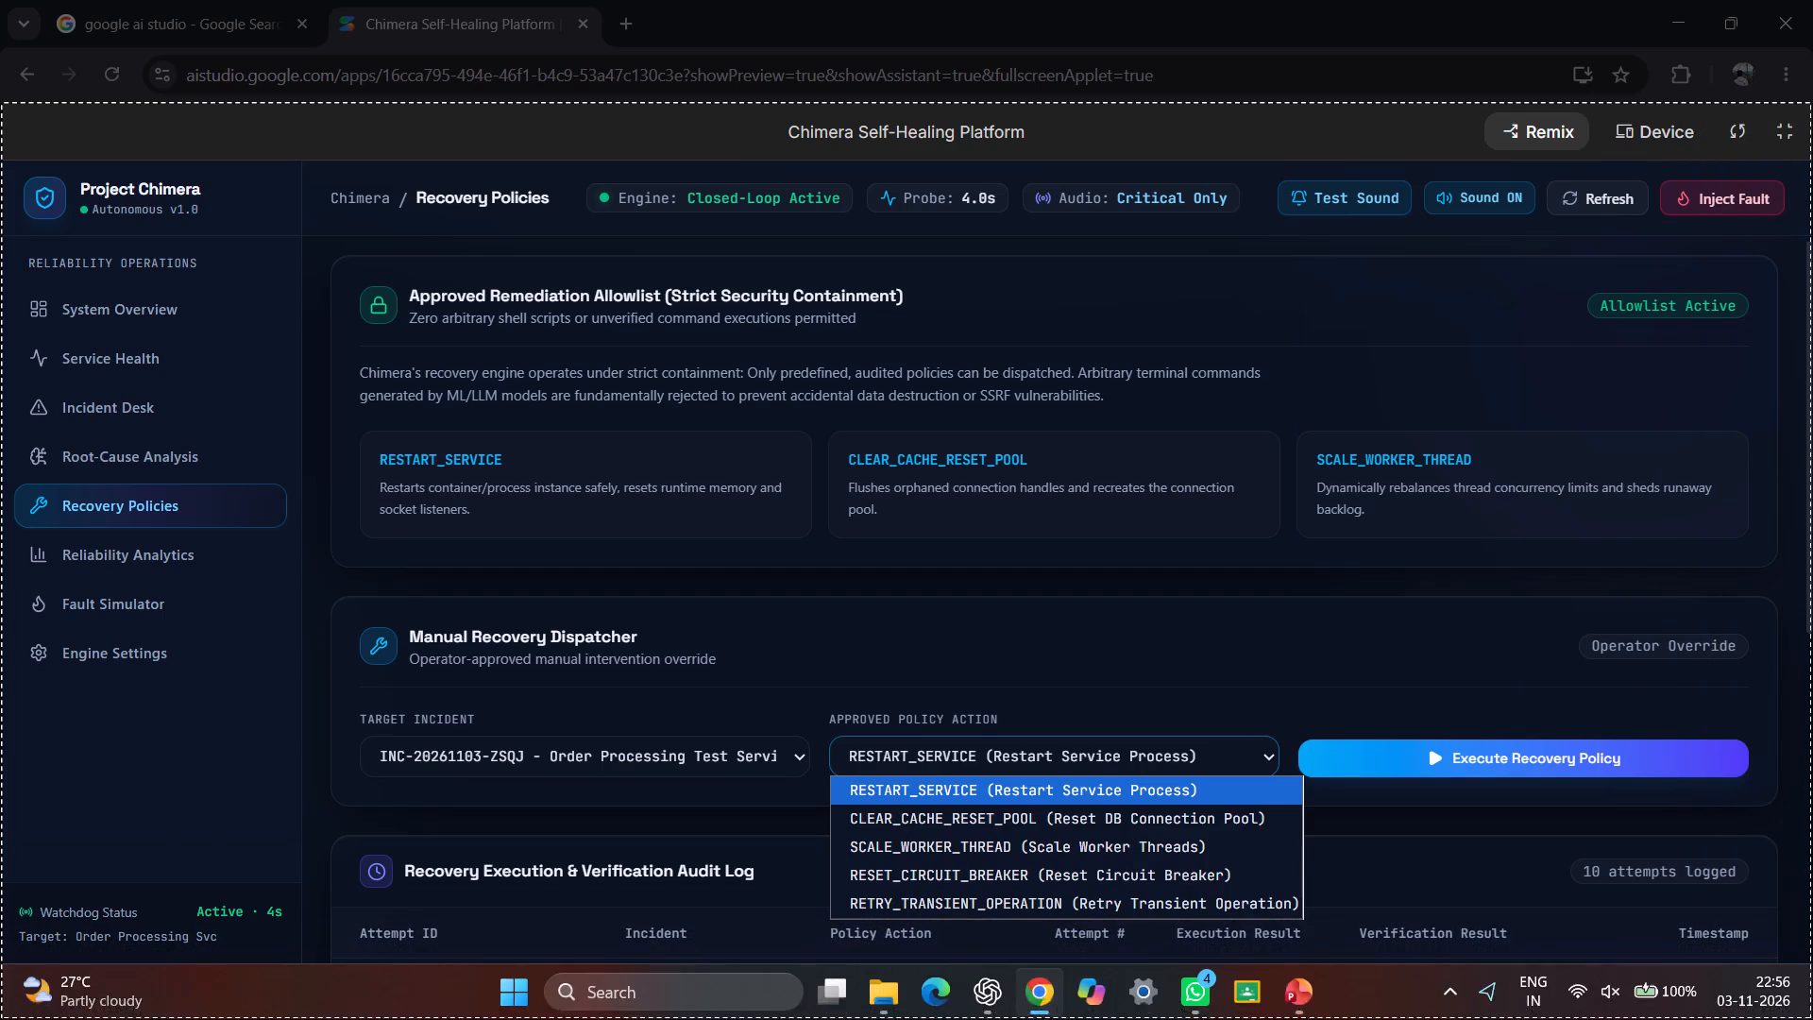
pyautogui.moveTo(1812, 1019); pyautogui.dragTo(1812, 964)
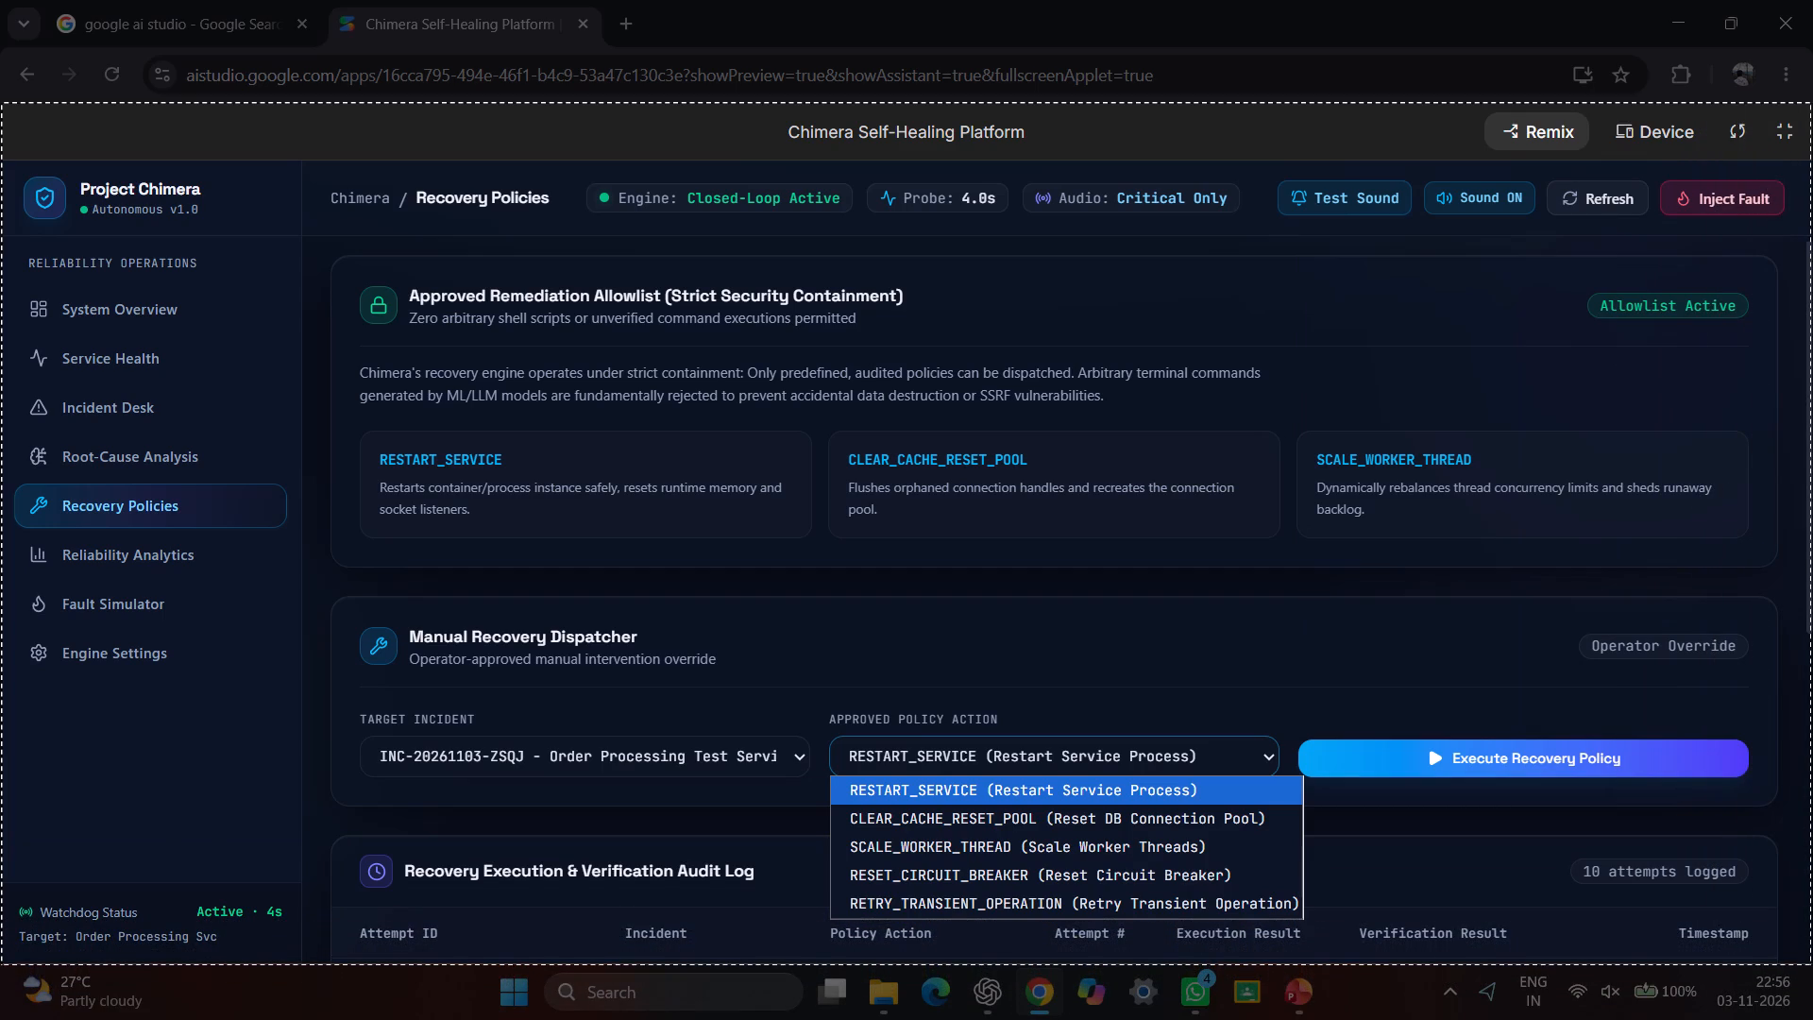
pyautogui.hotkey('ctrl', 'c')
# Switch to PowerPoint, add a new slide directly after the Module 3 slide, and paste the Recovery Policies screenshot into its content area.
pyautogui.hotkey('alt', 'Tab')
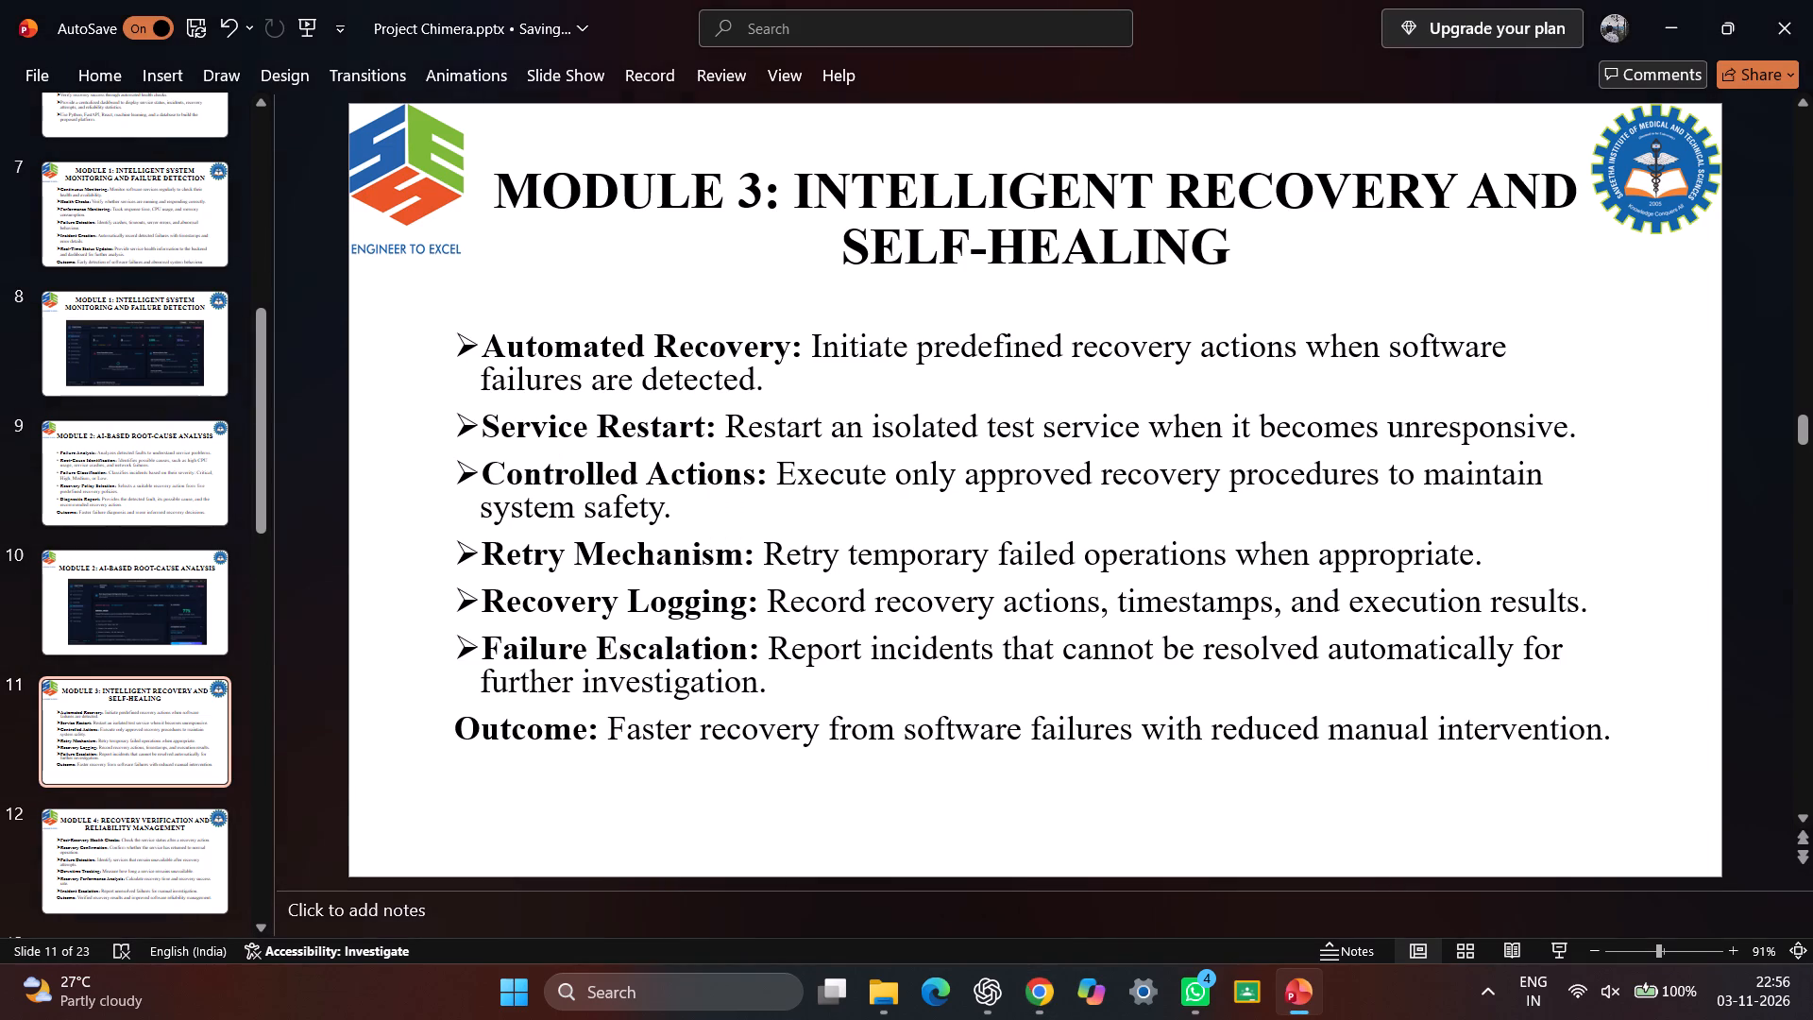
pyautogui.click(90, 76)
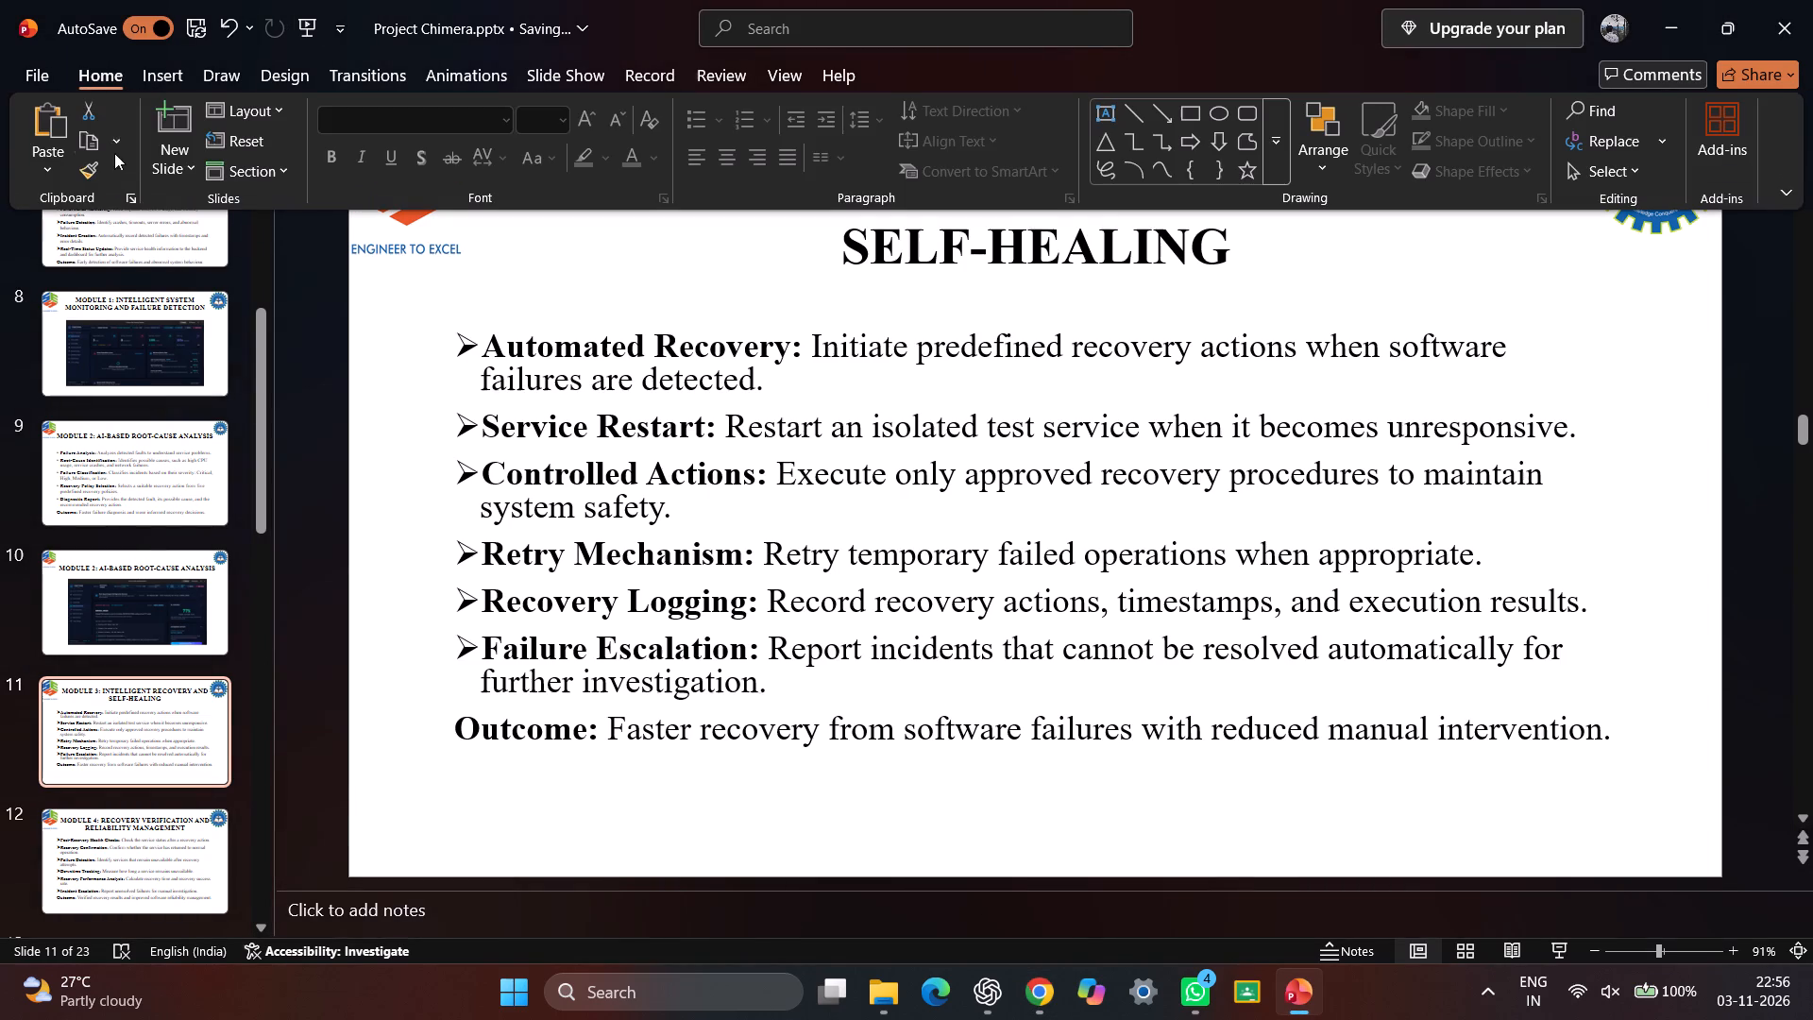
pyautogui.click(169, 111)
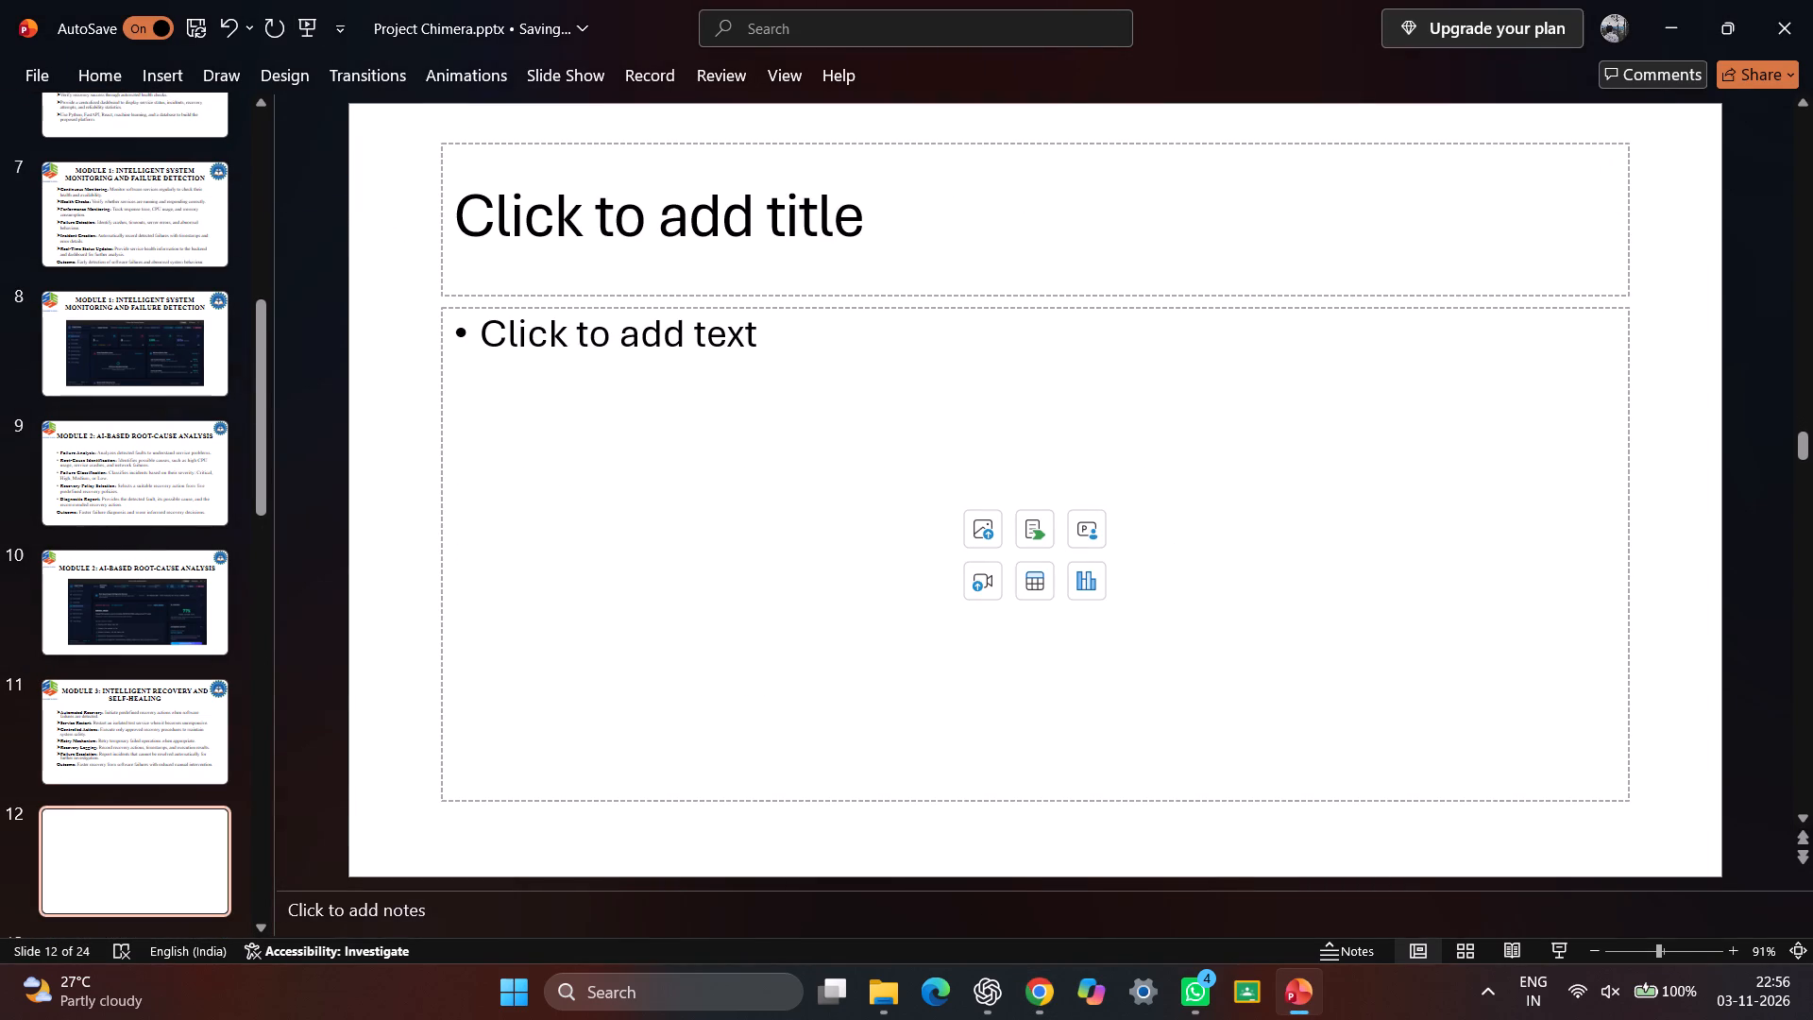
pyautogui.click(989, 297)
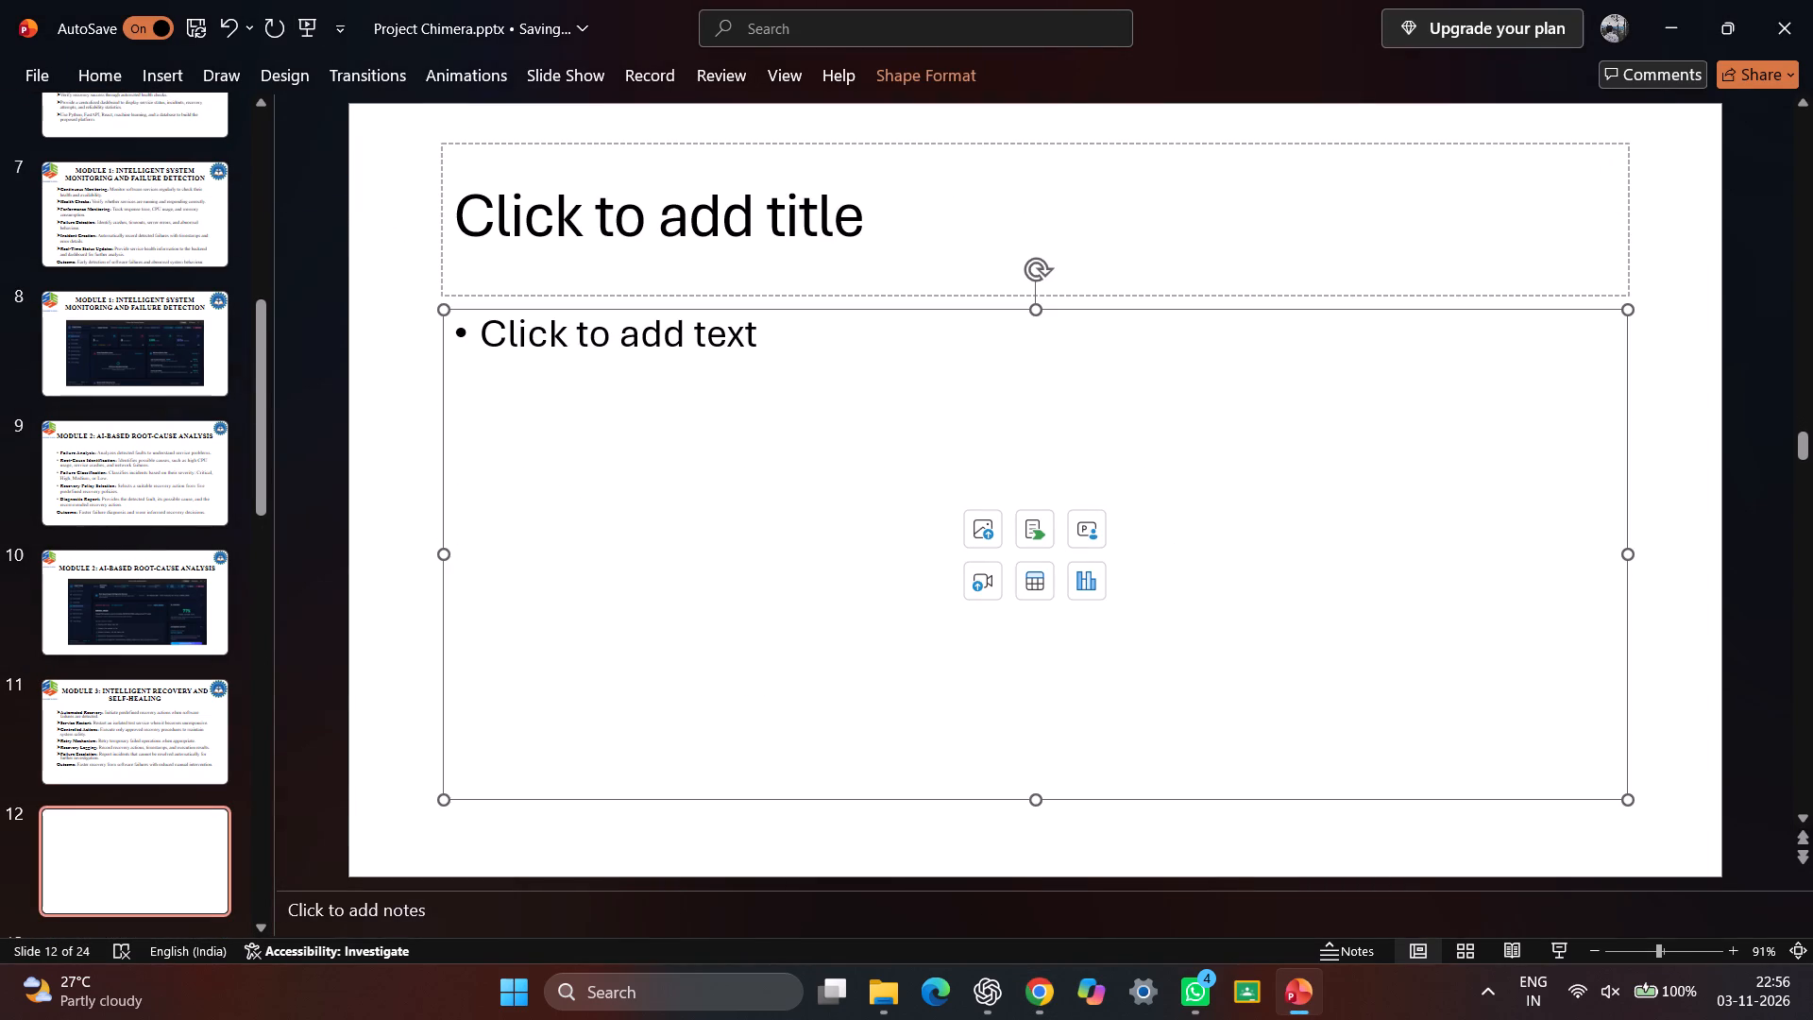
pyautogui.click(957, 399)
pyautogui.hotkey('ctrl', 'v')
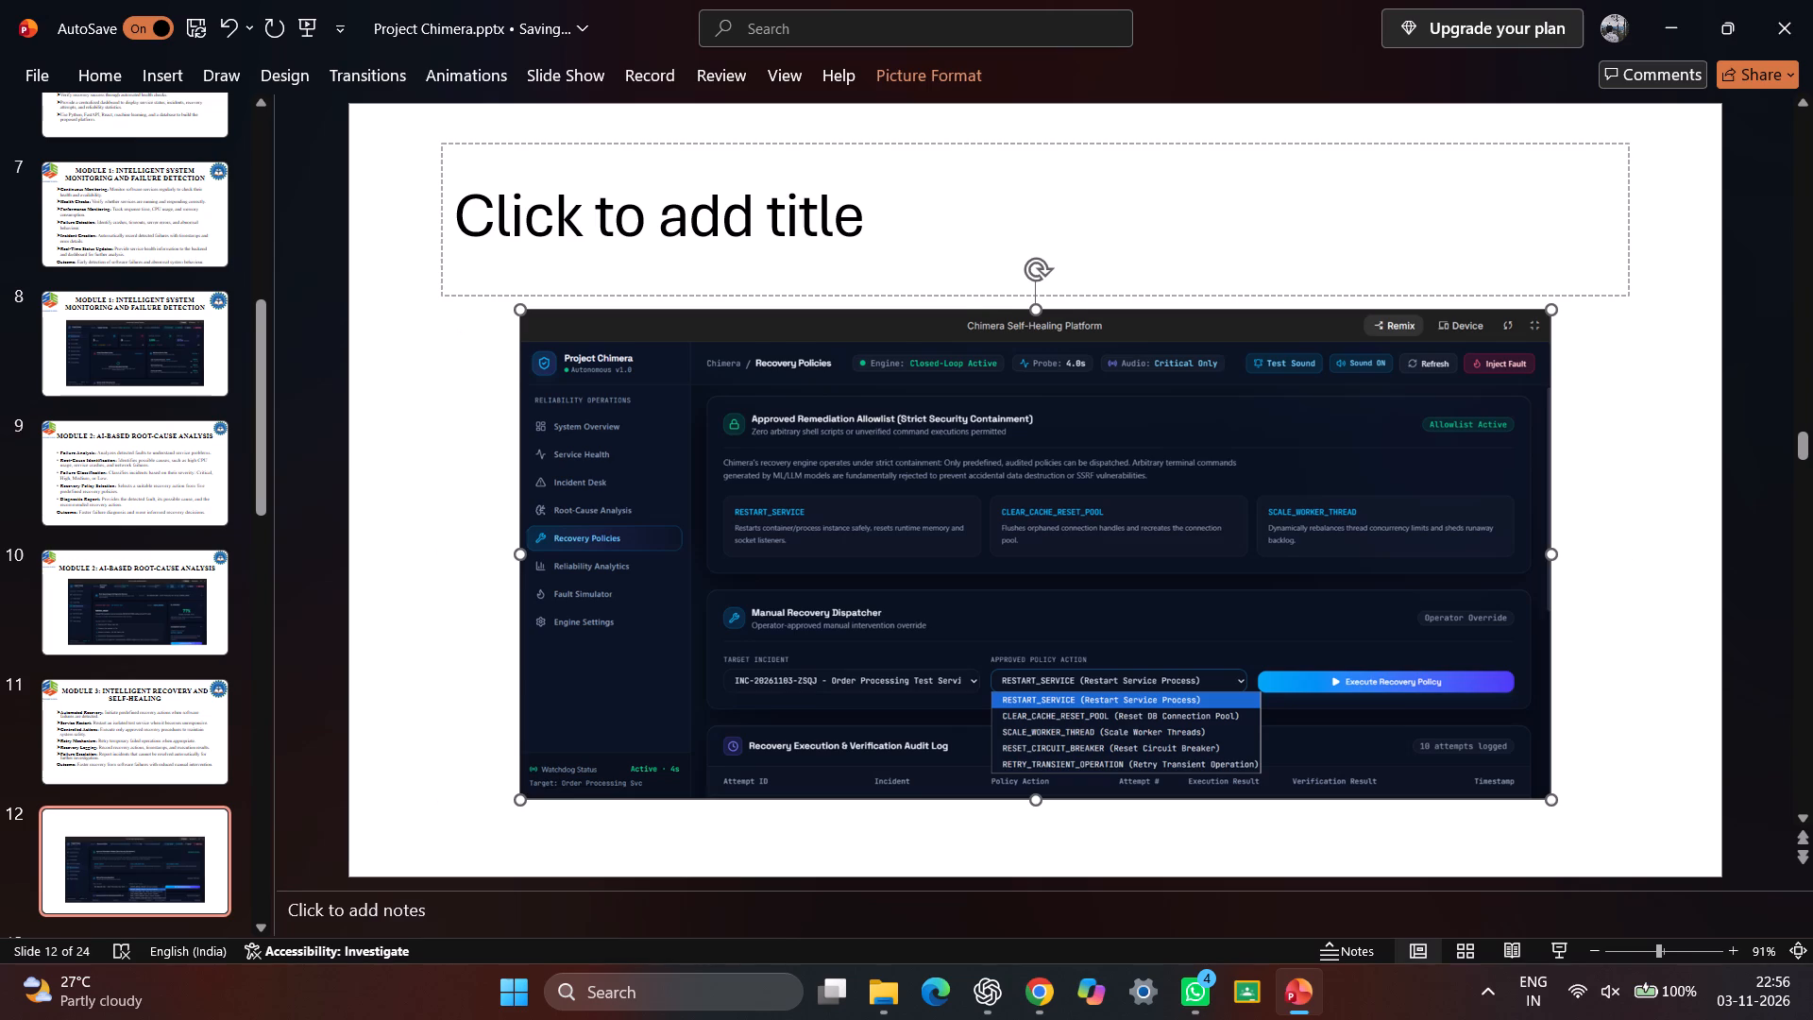
# Delete the empty title placeholder above the Recovery Policies screenshot on slide 12.
pyautogui.click(915, 145)
pyautogui.click(915, 145)
pyautogui.press('Delete')
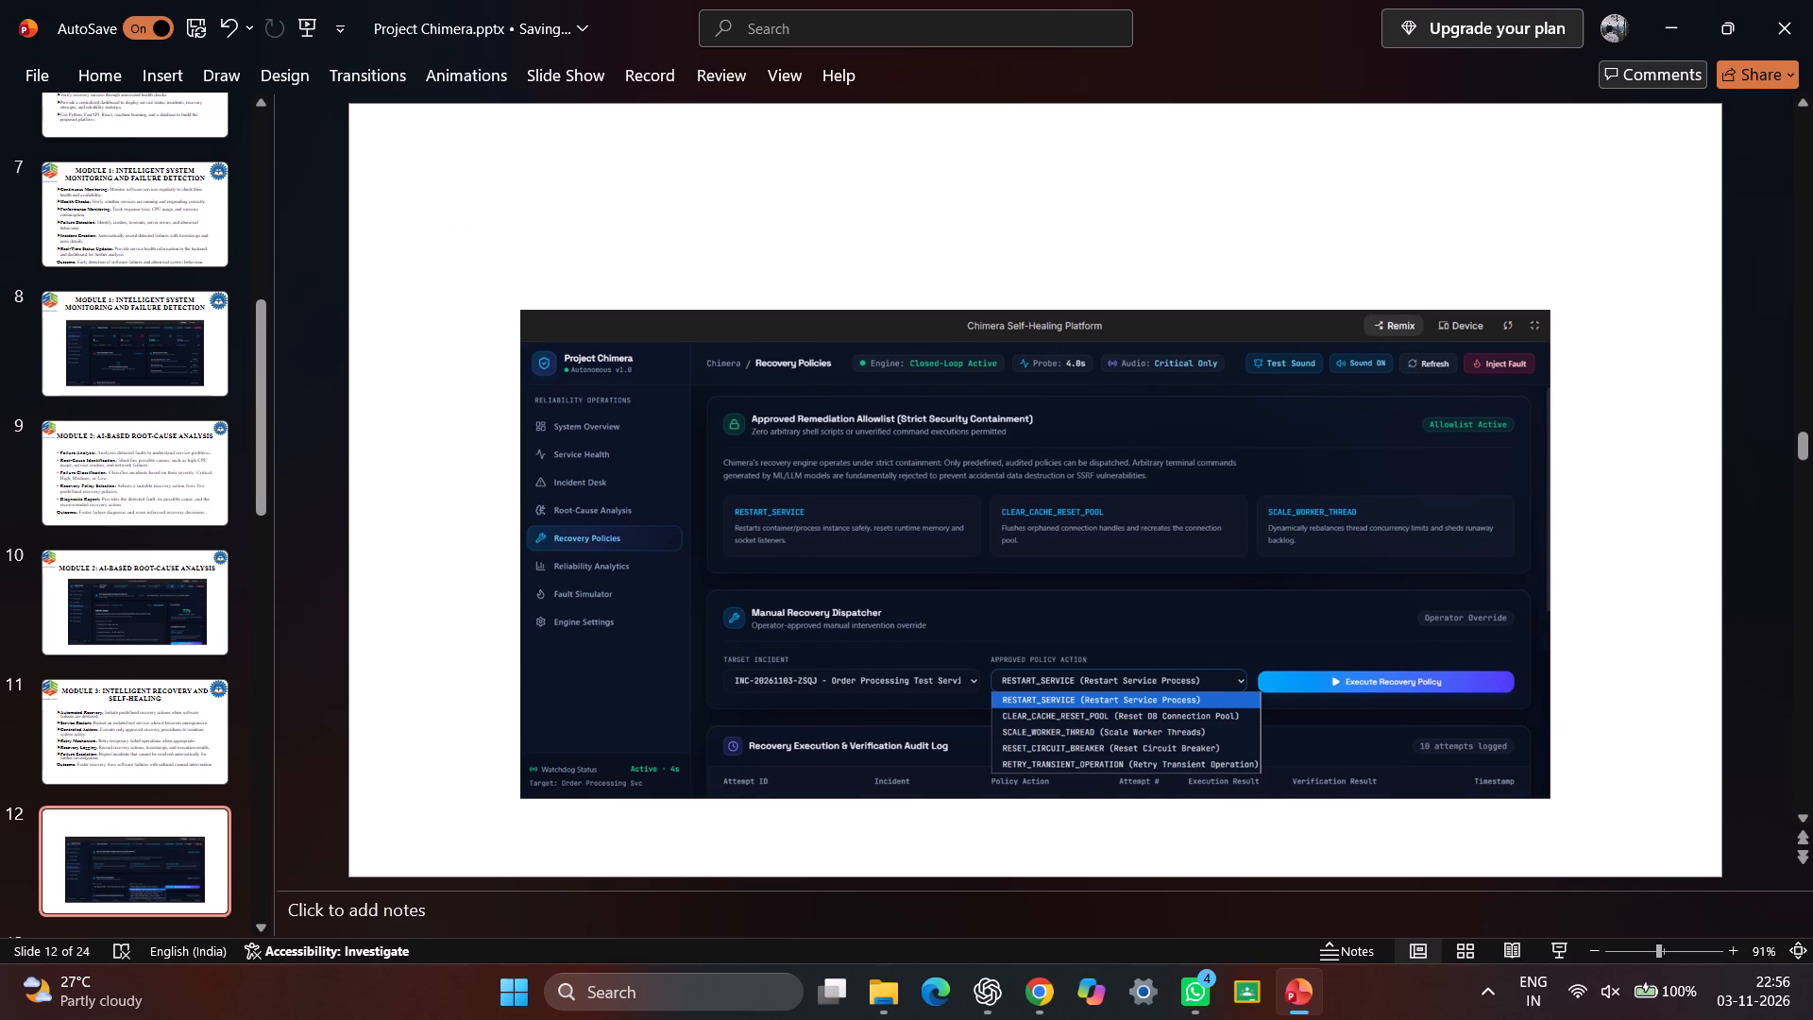
# Copy the Engineer to Excel logo and the institute's round emblem from the Module 3 slide 11 onto slide 12.
pyautogui.click(143, 702)
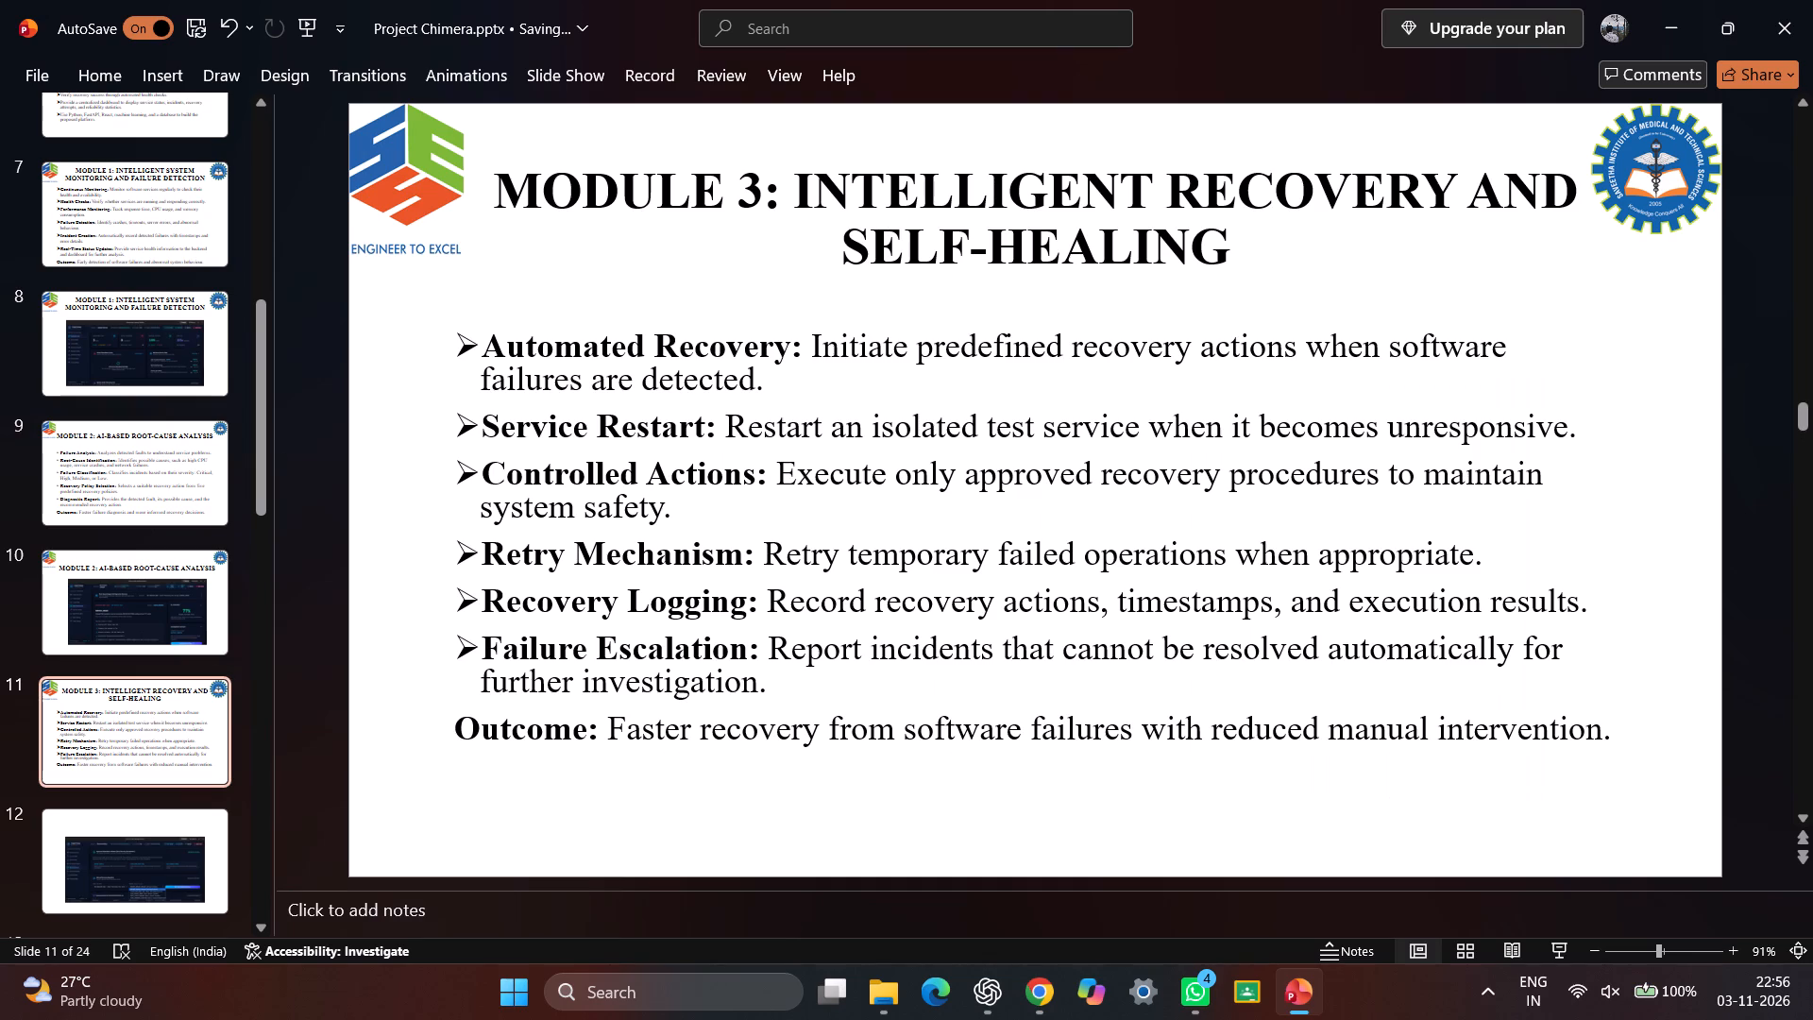
pyautogui.click(405, 167)
pyautogui.hotkey('ctrl', 'c')
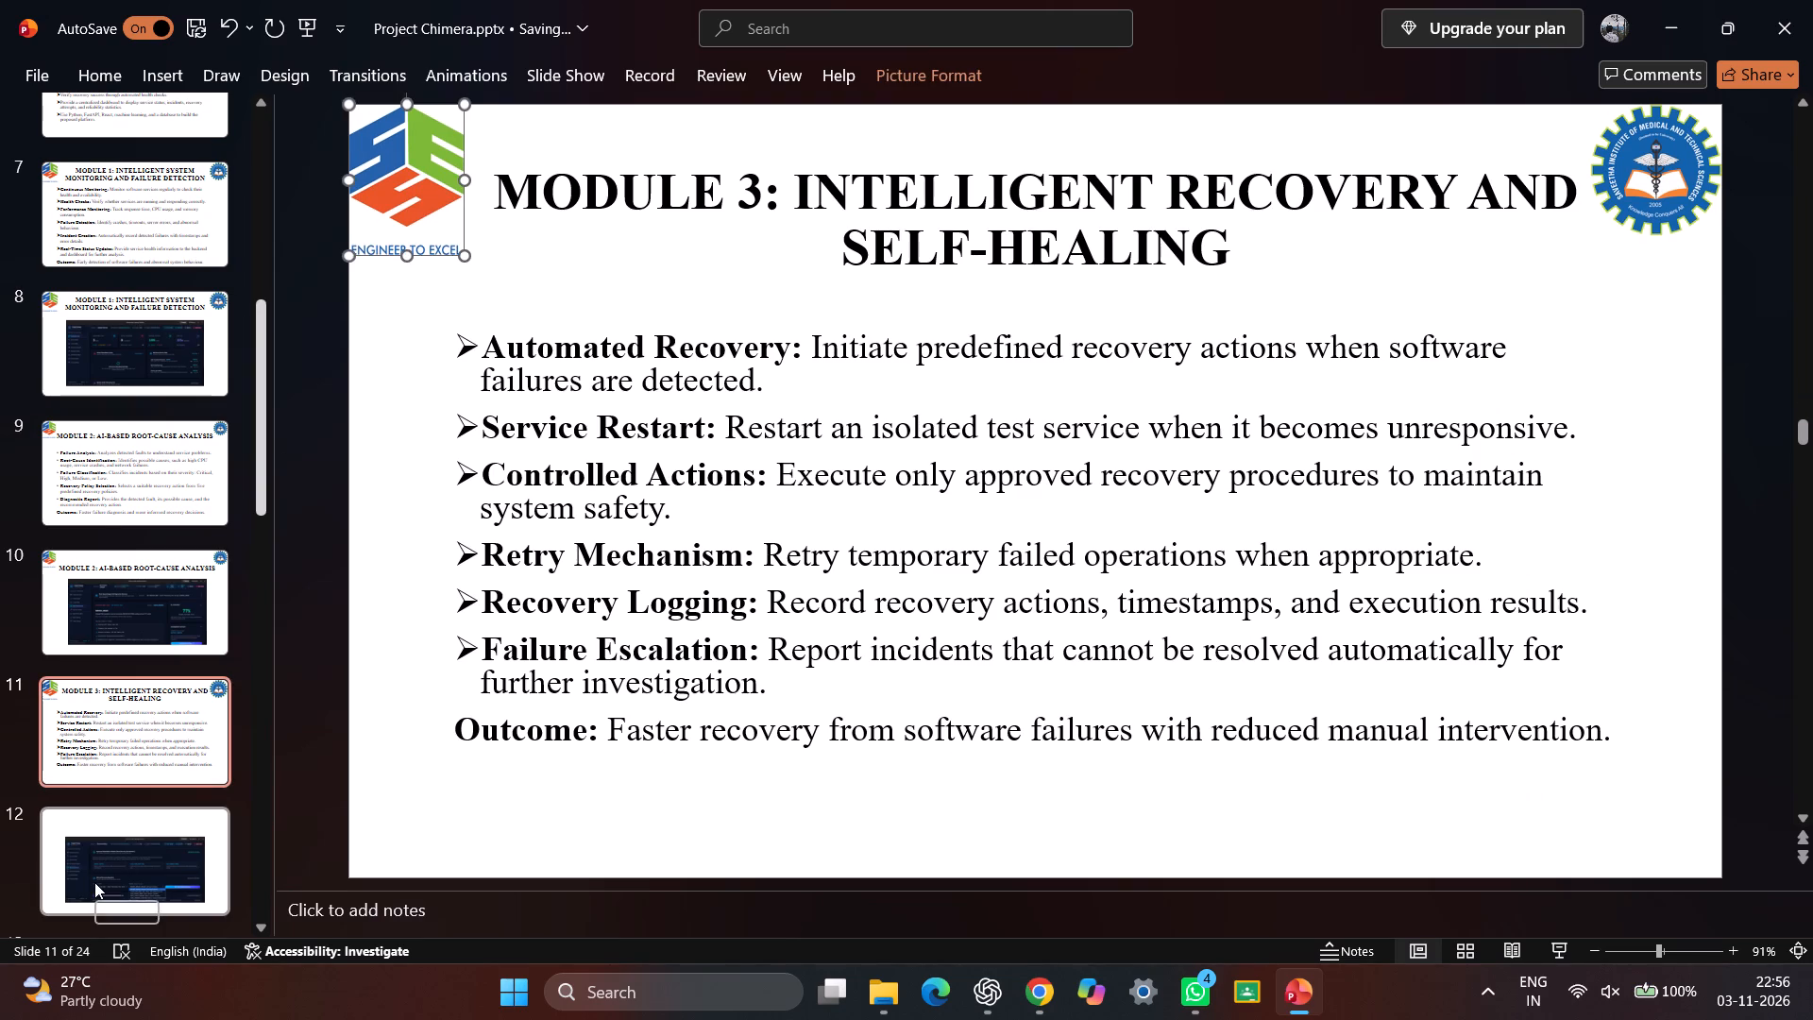
pyautogui.click(94, 882)
pyautogui.hotkey('ctrl', 'v')
pyautogui.click(125, 704)
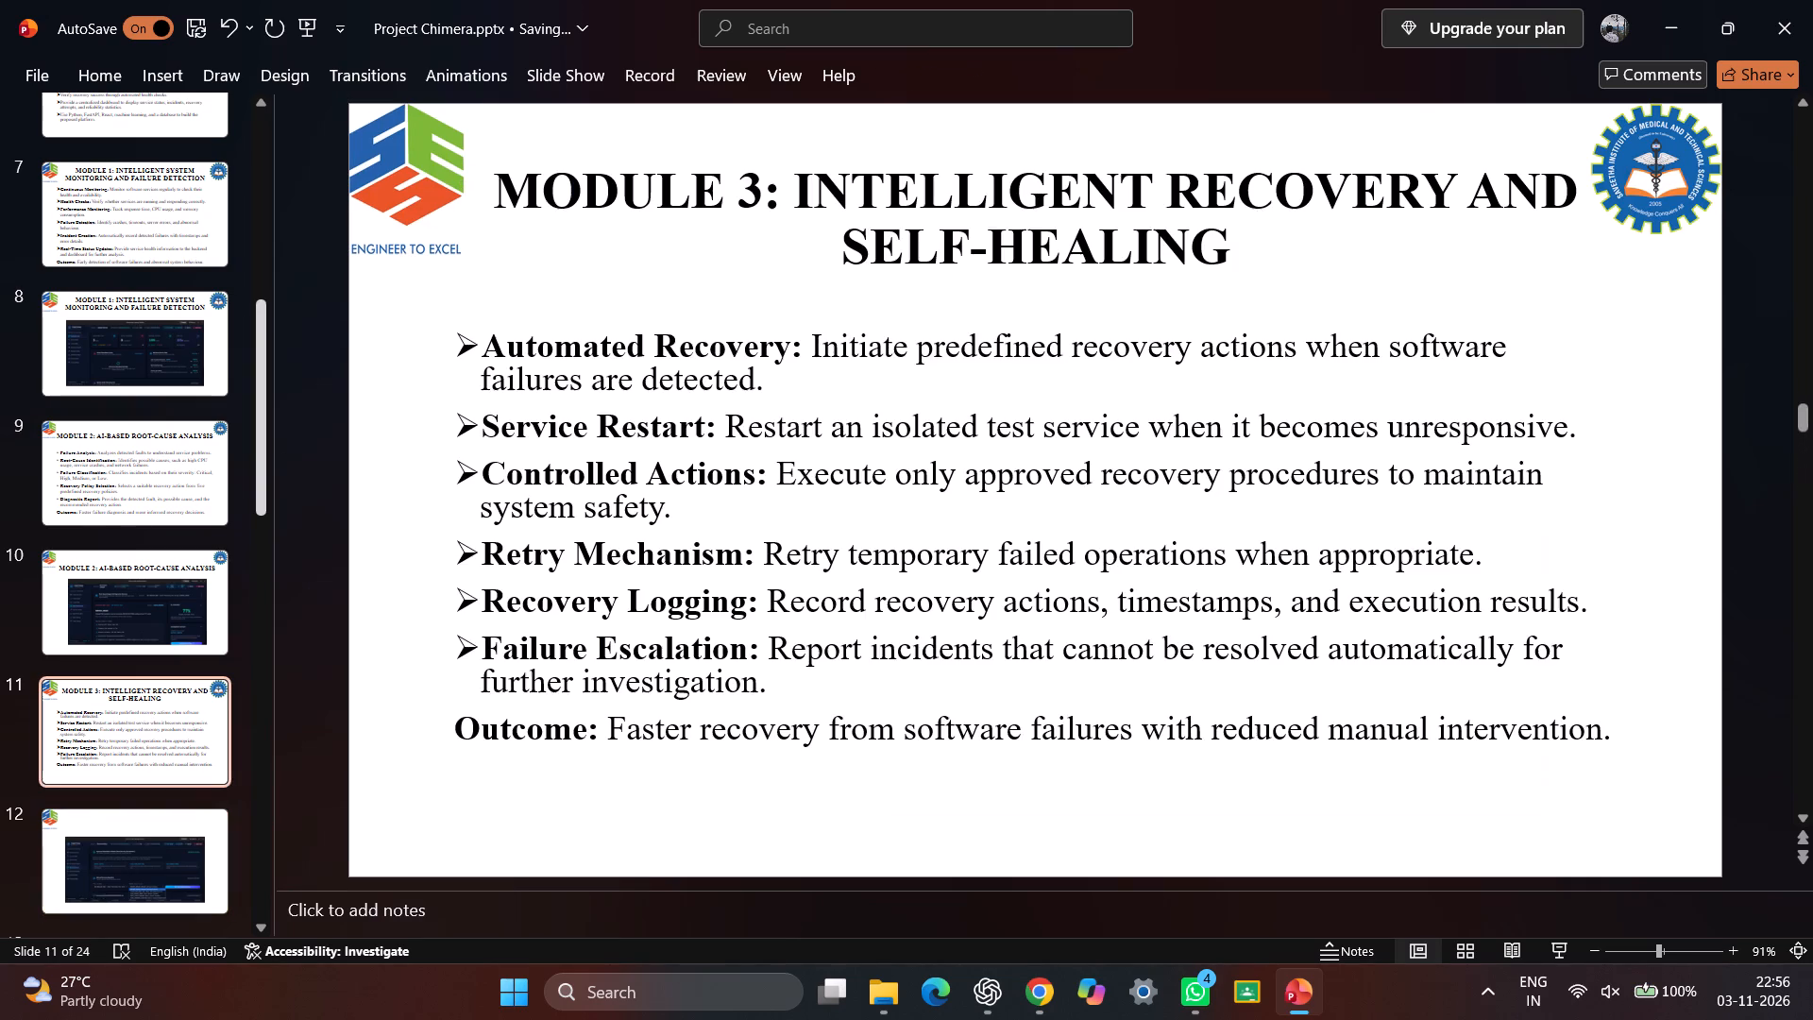
pyautogui.click(1657, 212)
pyautogui.hotkey('ctrl', 'c')
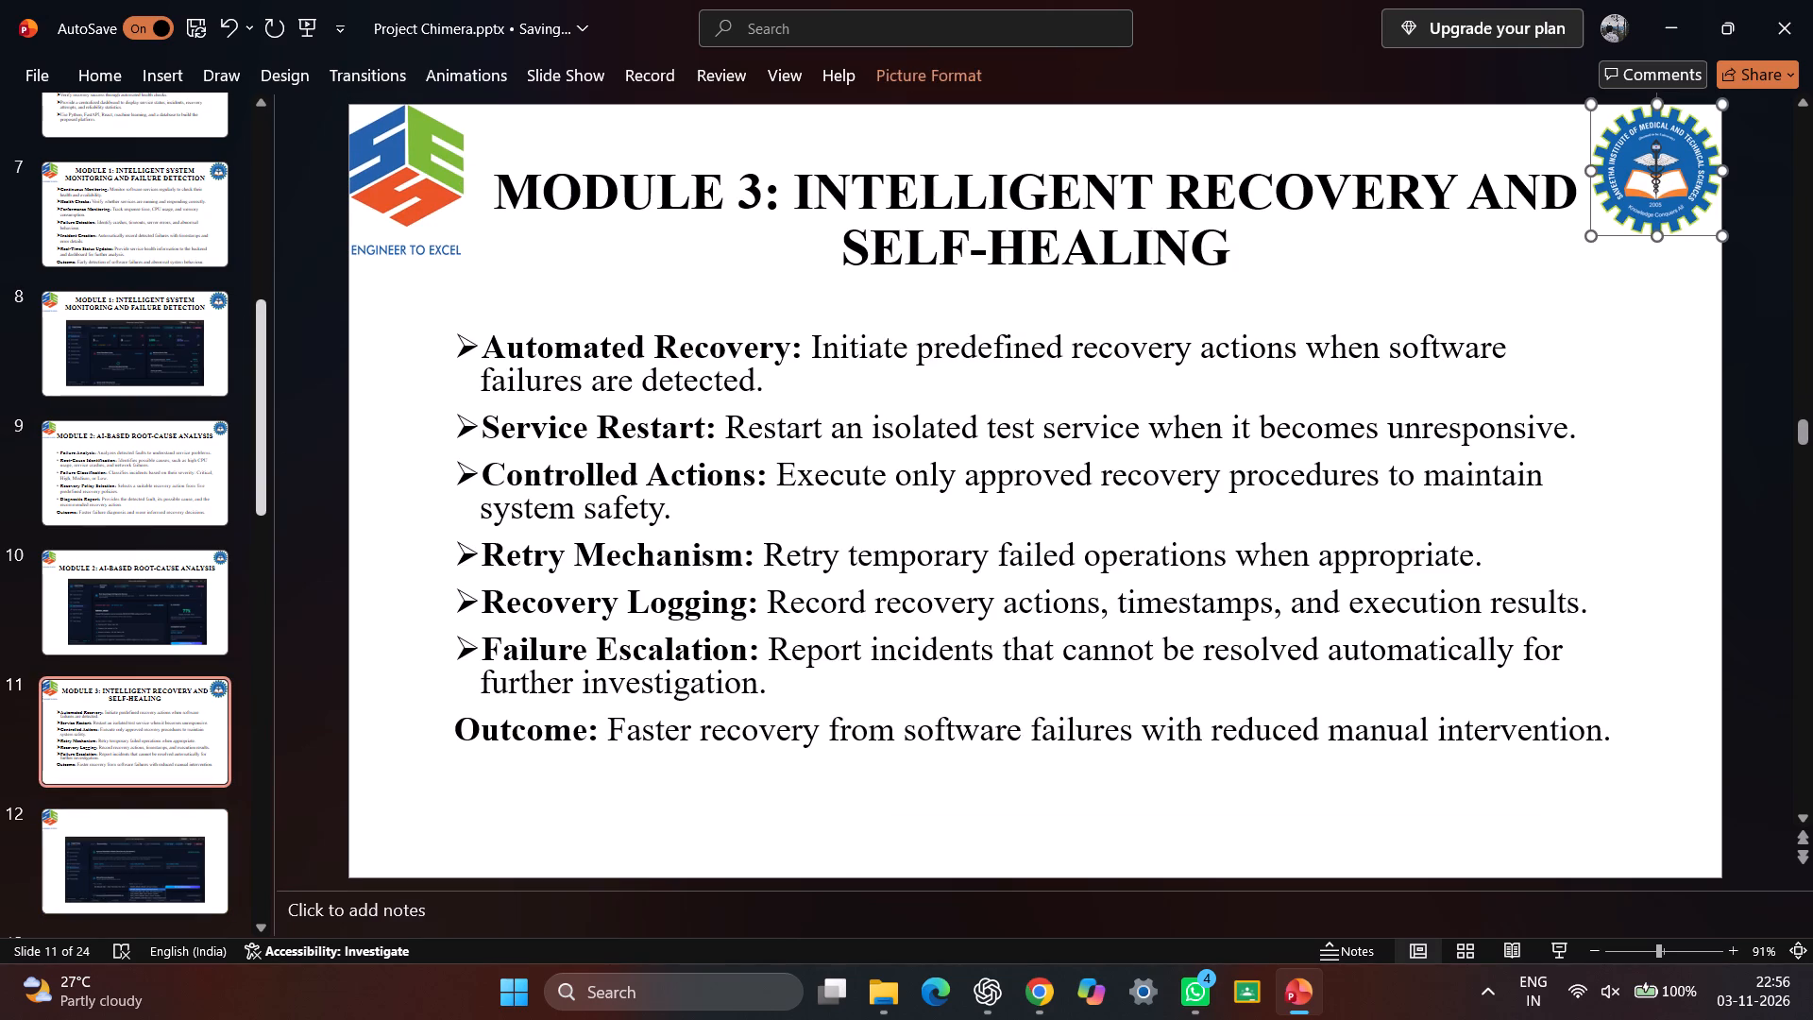
pyautogui.click(182, 824)
pyautogui.hotkey('ctrl', 'v')
# Copy the Module 3: Intelligent Recovery and Self-Healing title from slide 11 onto the Recovery Policies screenshot slide 12.
pyautogui.click(179, 751)
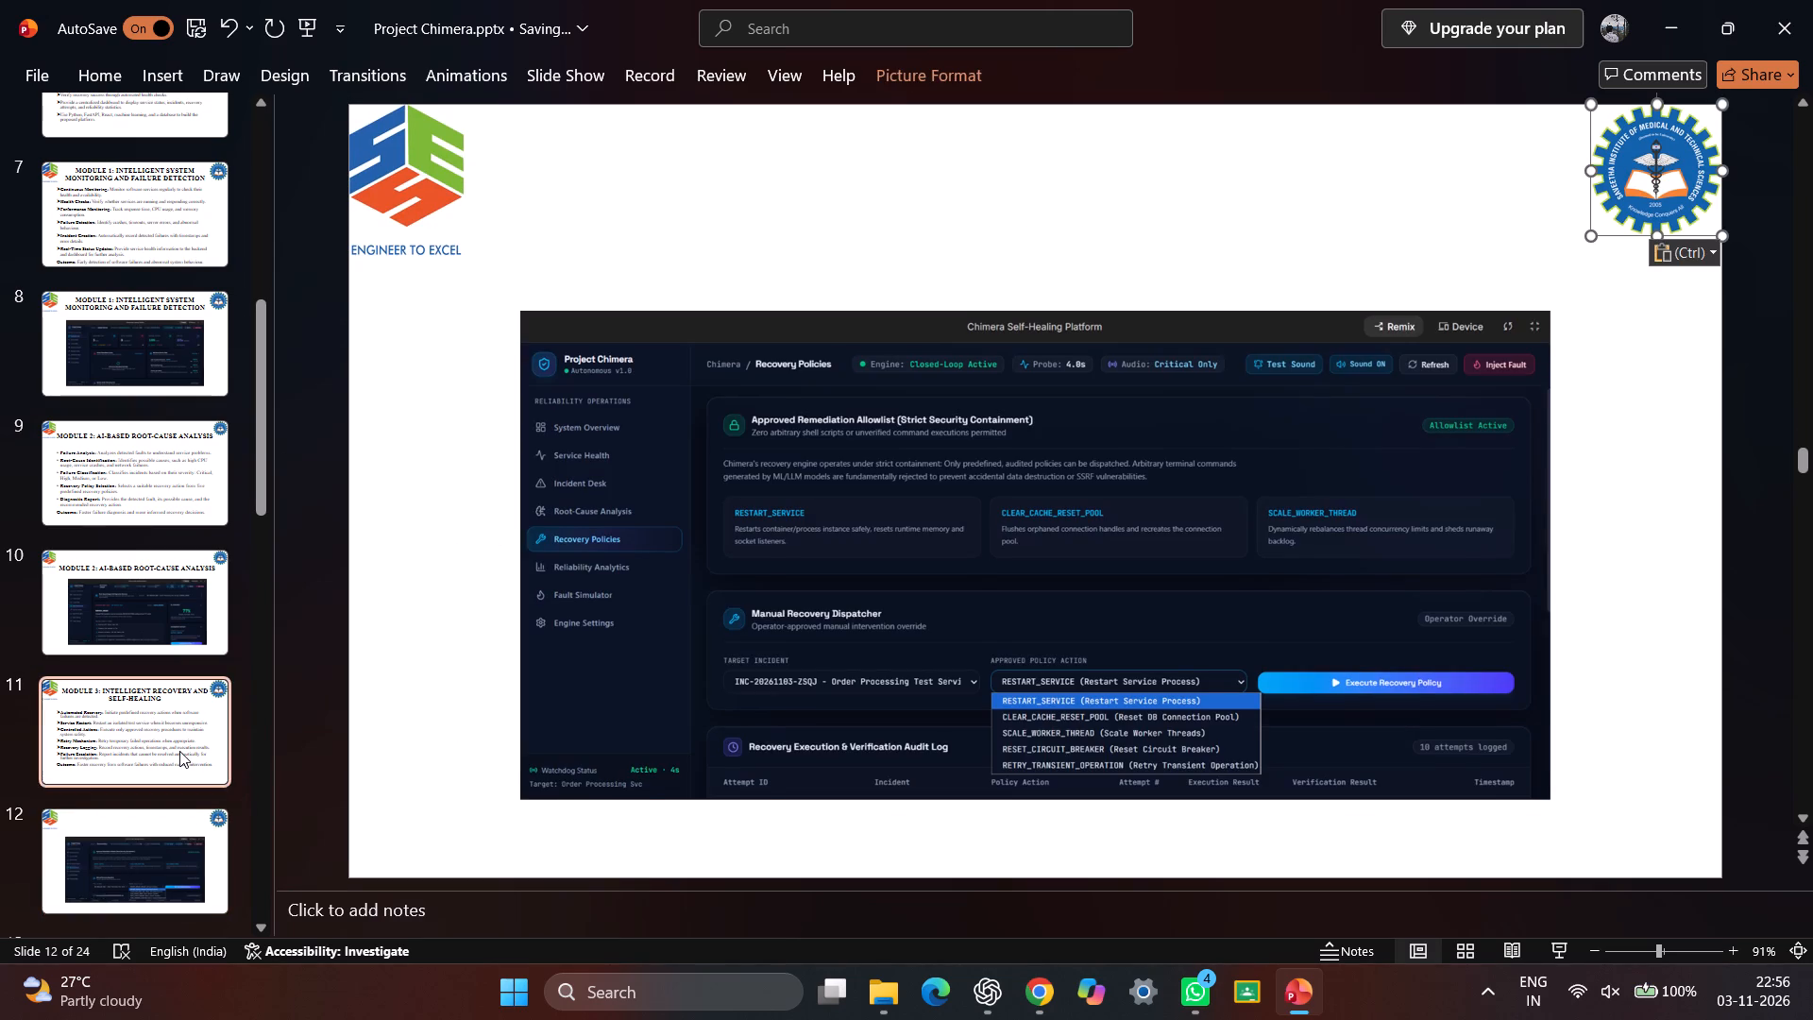
pyautogui.moveTo(800, 226); pyautogui.dragTo(808, 146)
pyautogui.click(808, 146)
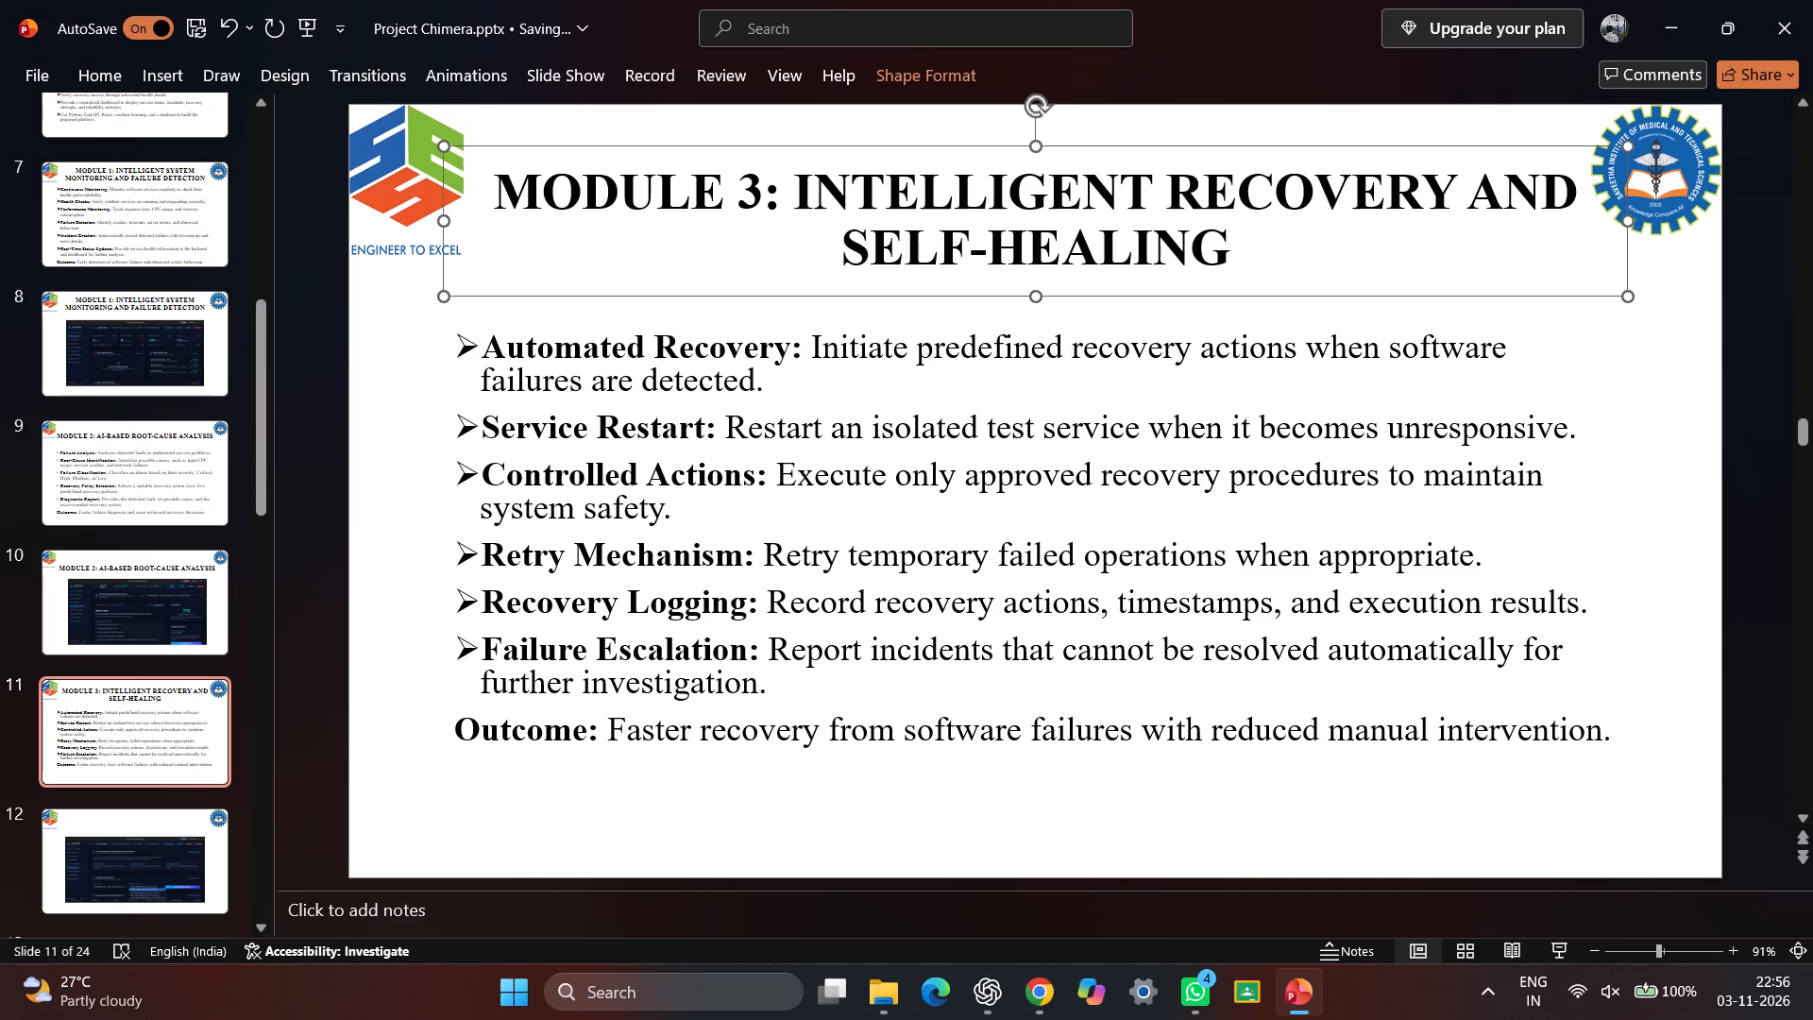
pyautogui.hotkey('ctrl', 'c')
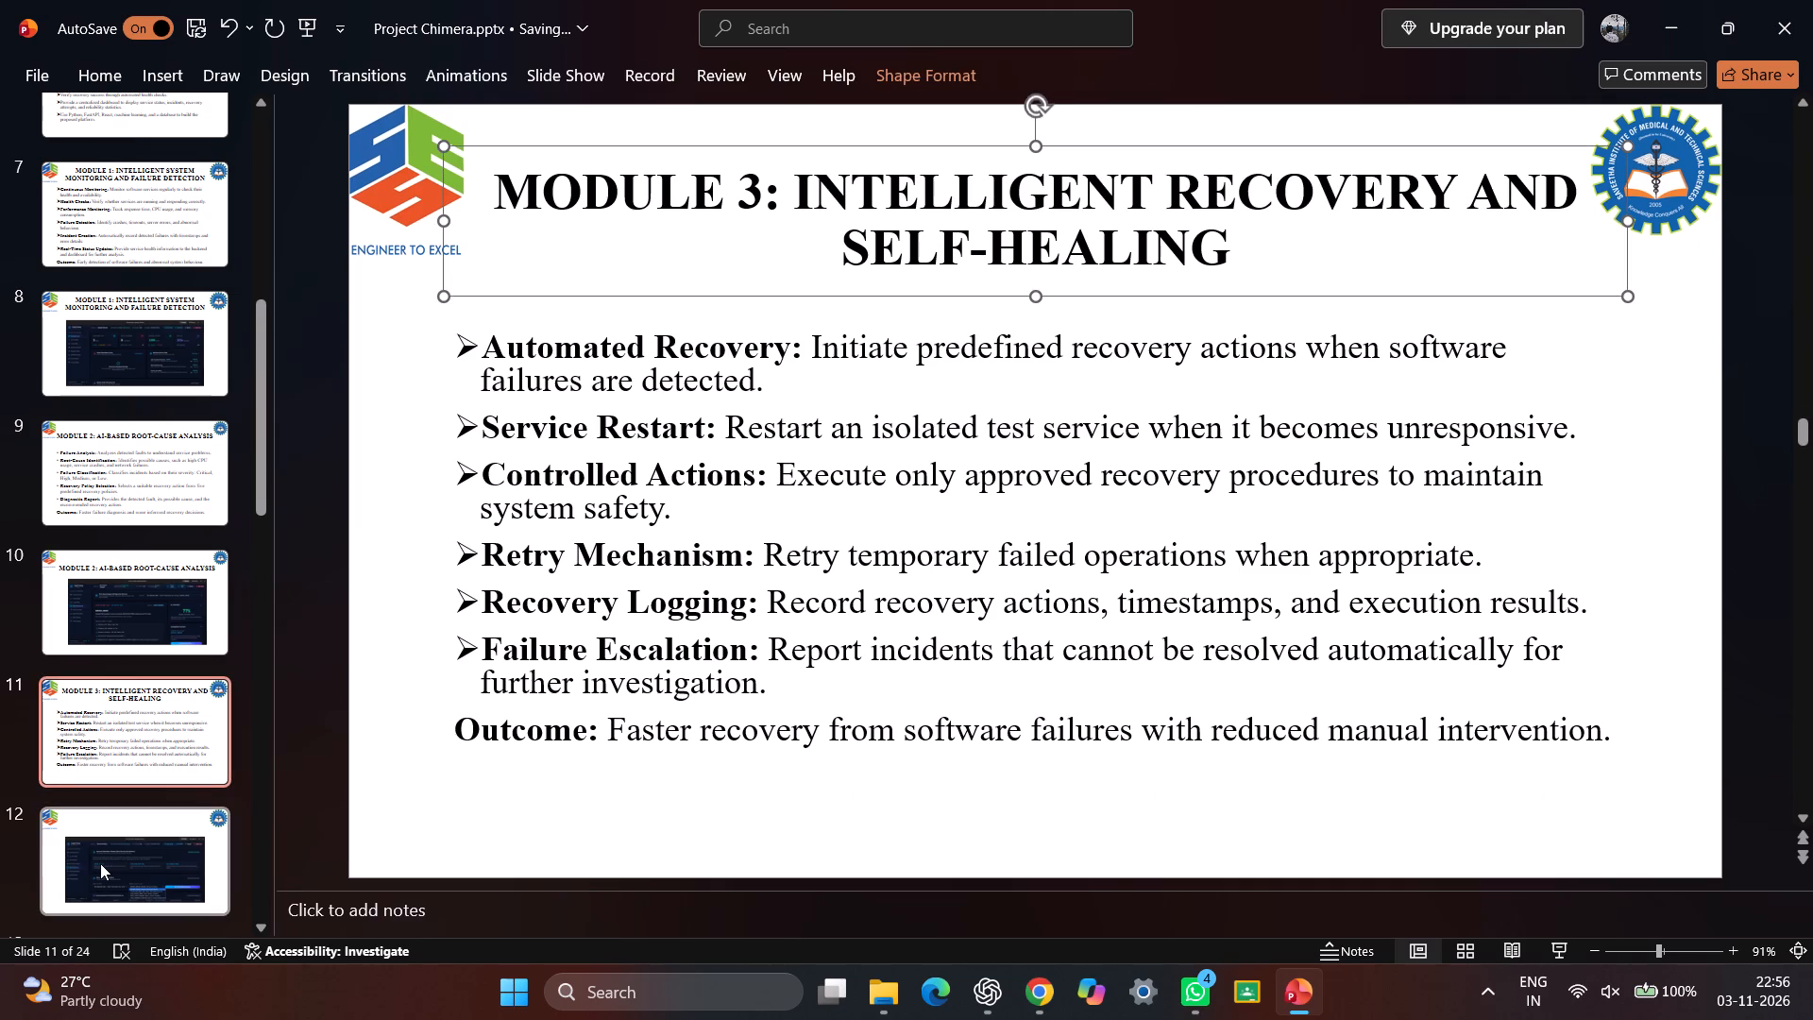
pyautogui.click(100, 863)
pyautogui.hotkey('ctrl', 'v')
# Move the Recovery Policies screenshot on slide 12 slightly down below the title, keeping it horizontally centred.
pyautogui.moveTo(859, 703); pyautogui.dragTo(859, 714)
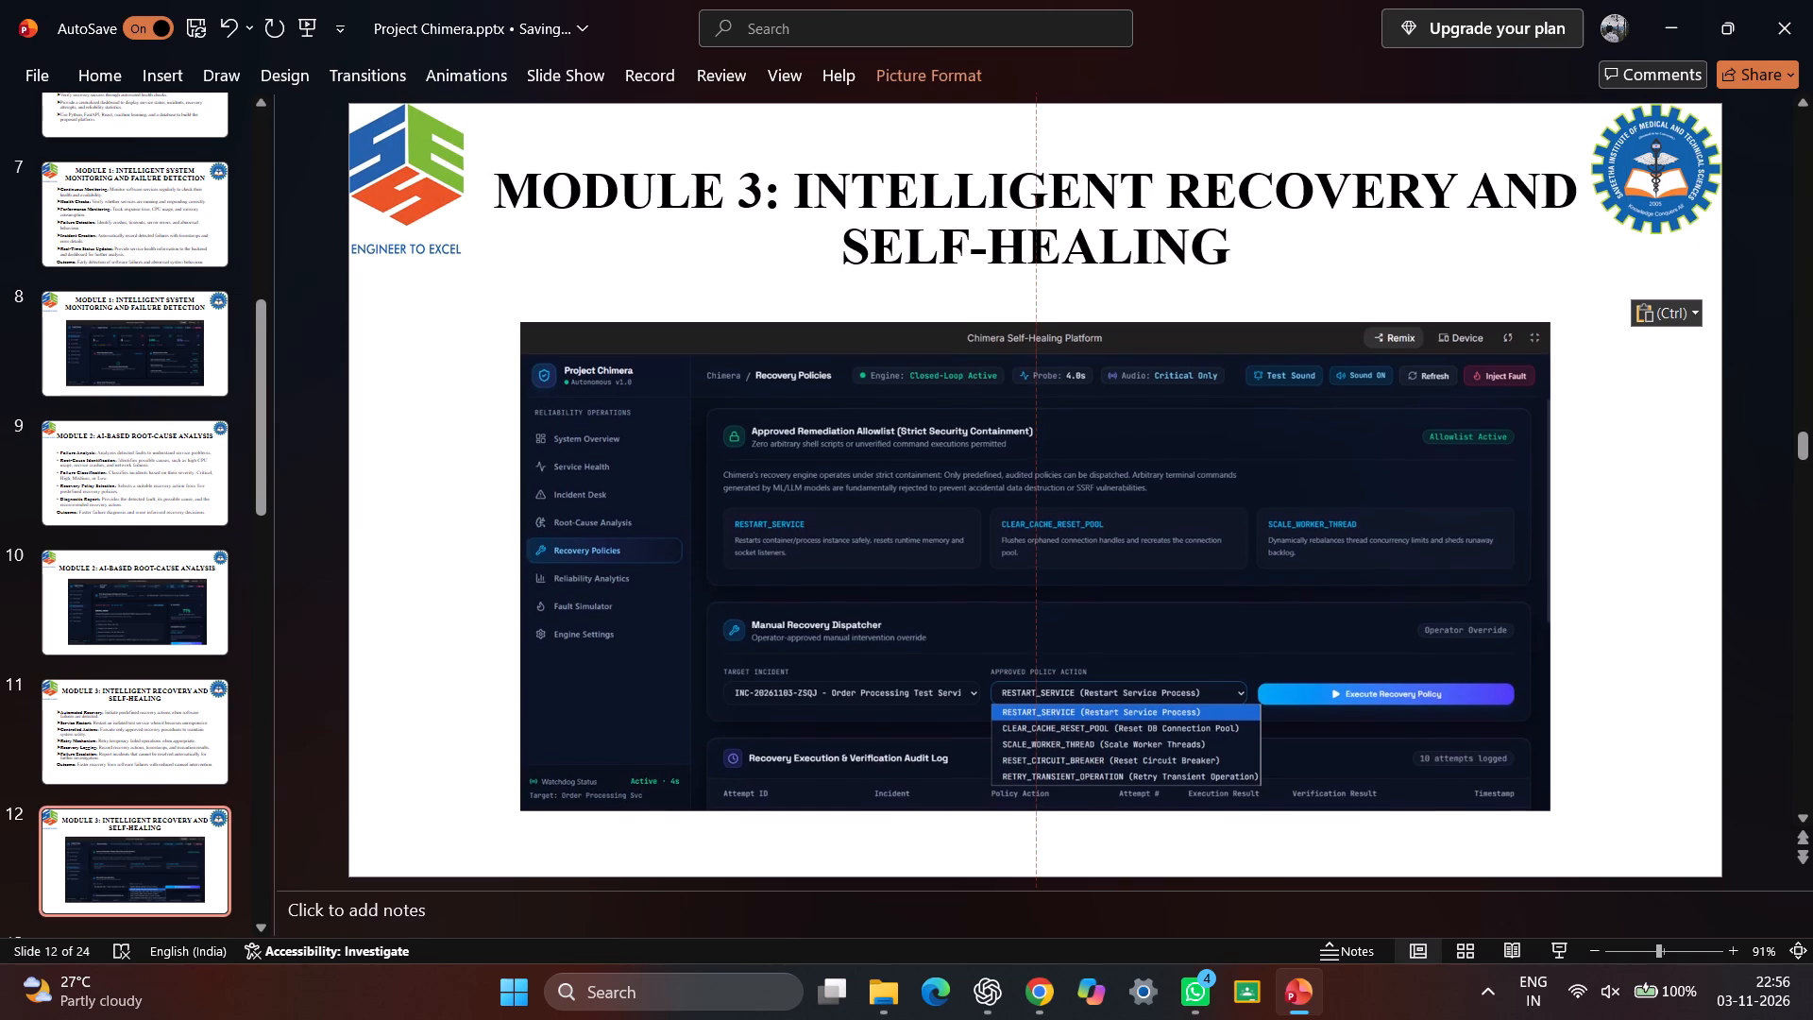
pyautogui.moveTo(859, 714); pyautogui.dragTo(860, 721)
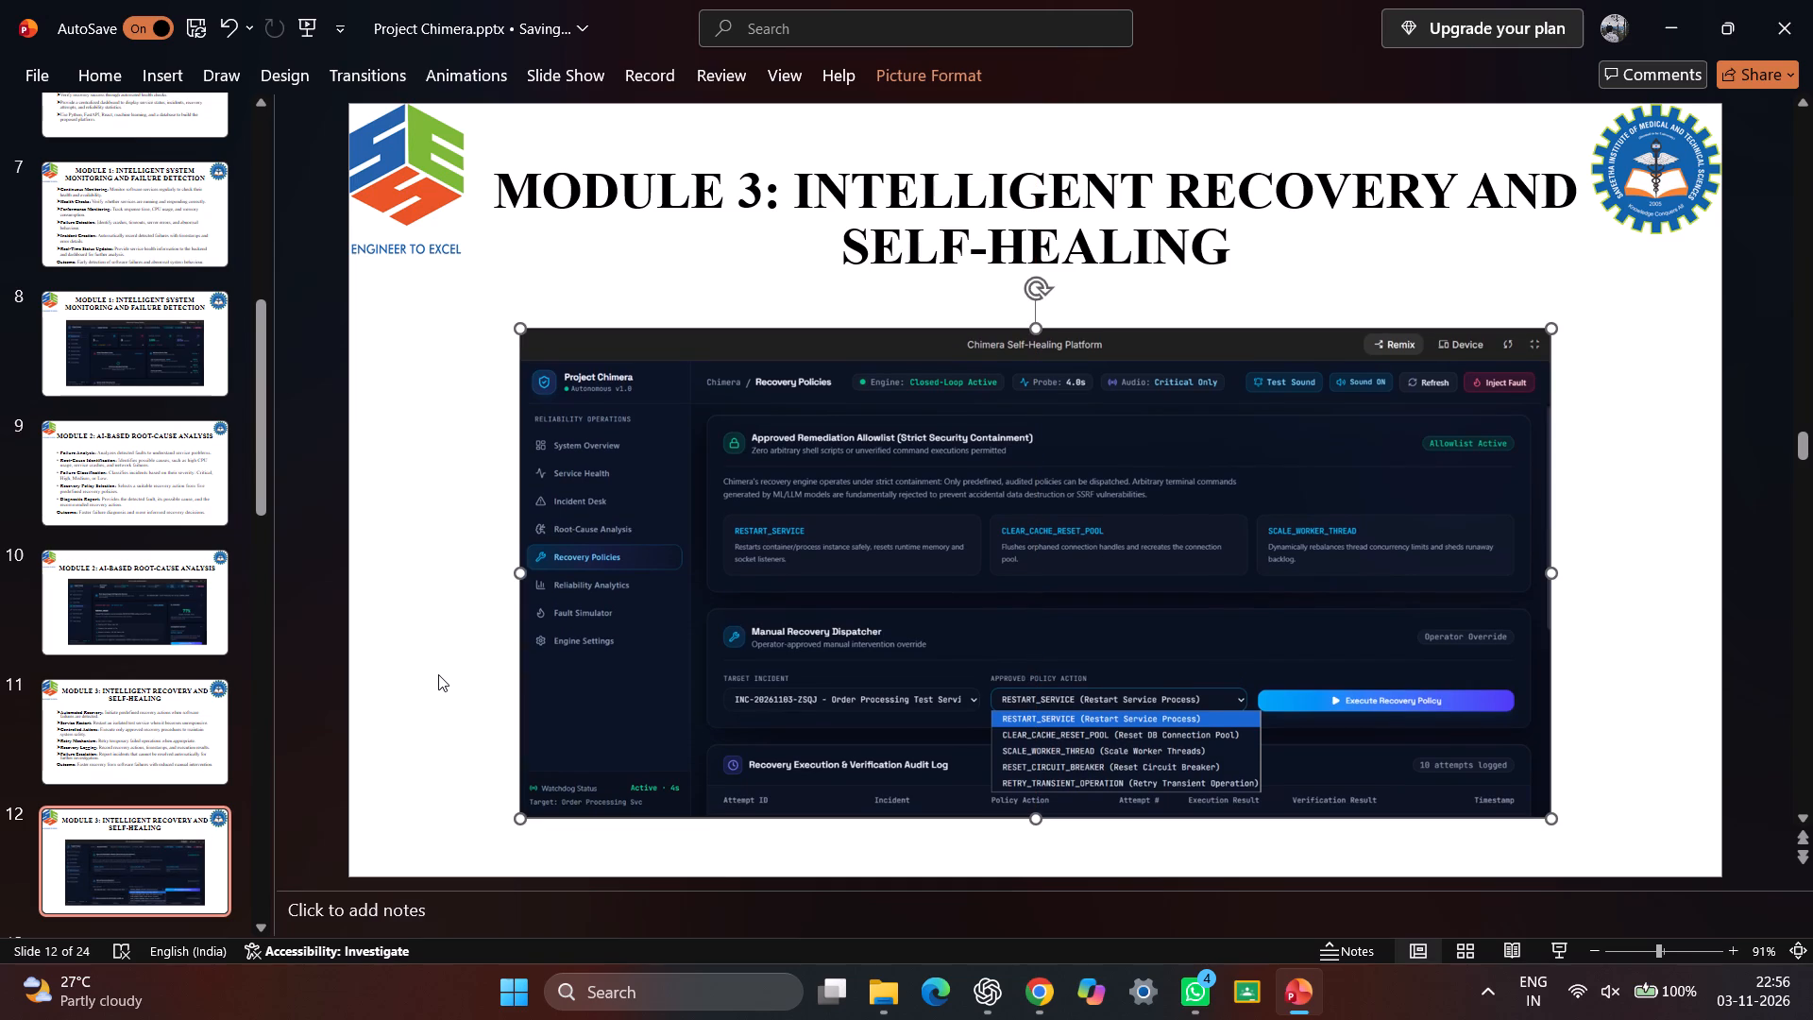
pyautogui.click(438, 674)
# Read the Module 4 slide 13 and compare it with the Recovery Policies page of the Chimera app in Chrome.
pyautogui.scroll(-1, 116, 805)
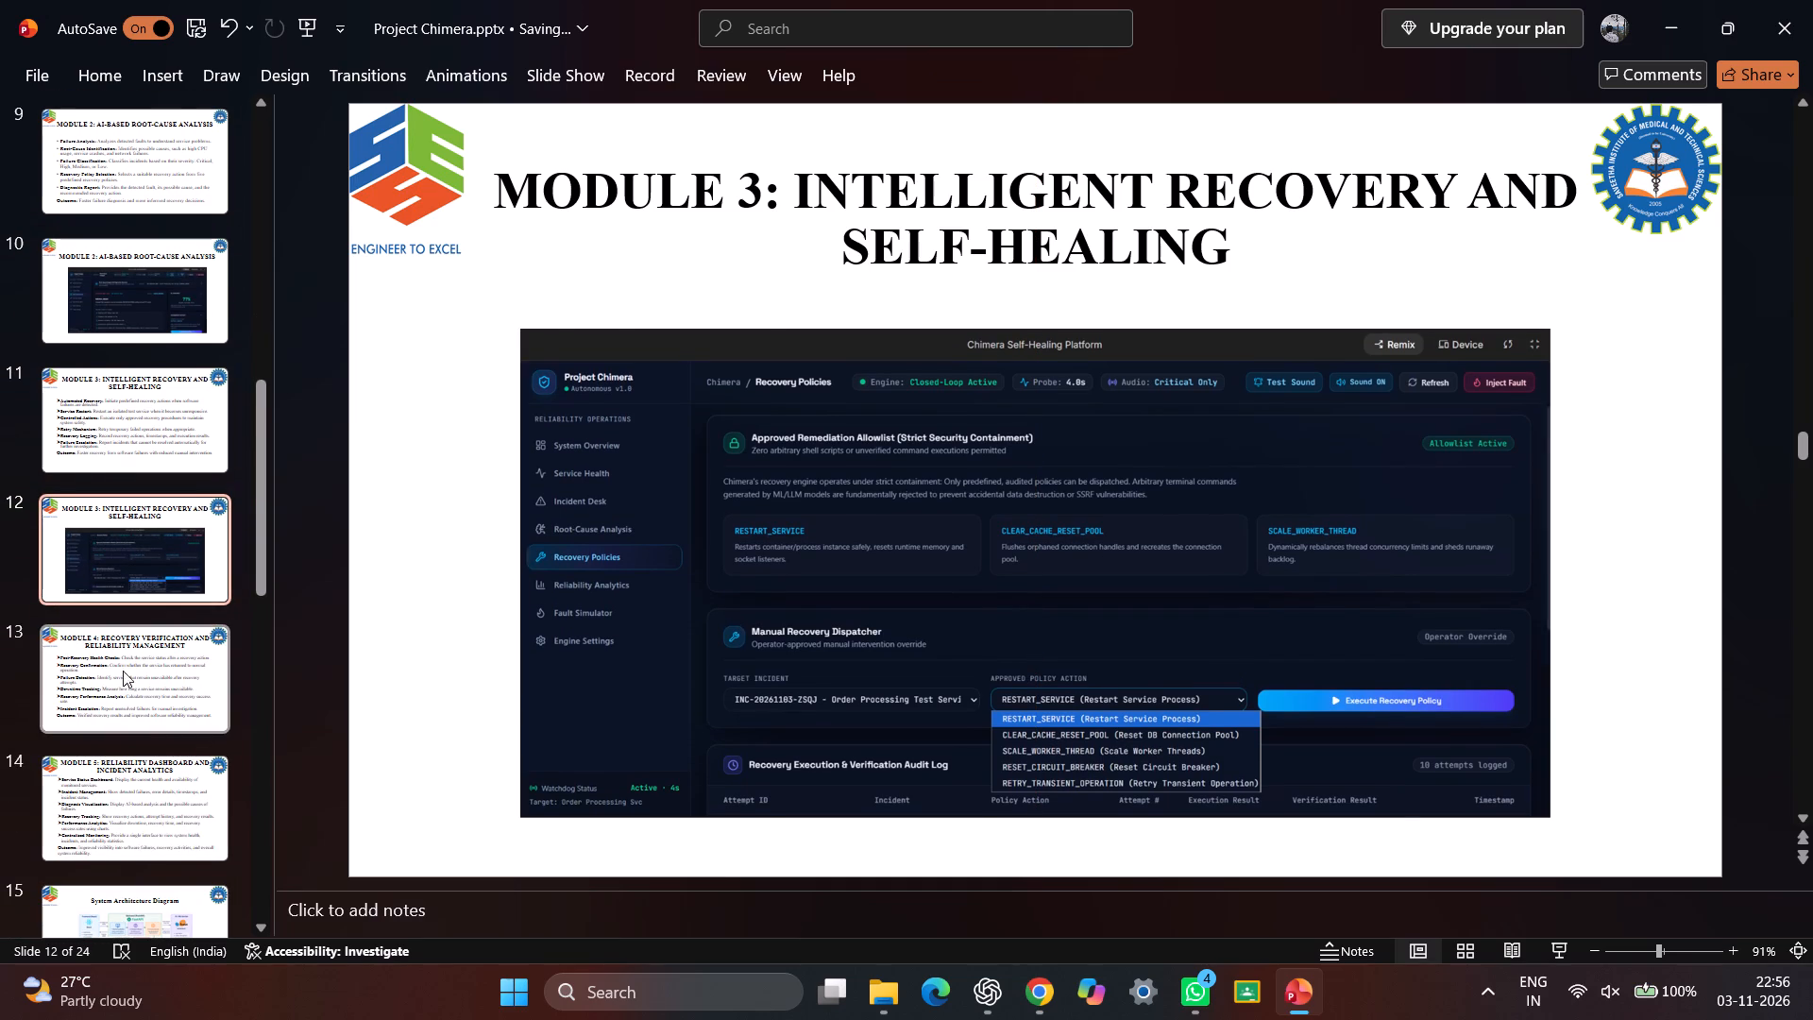
pyautogui.click(123, 645)
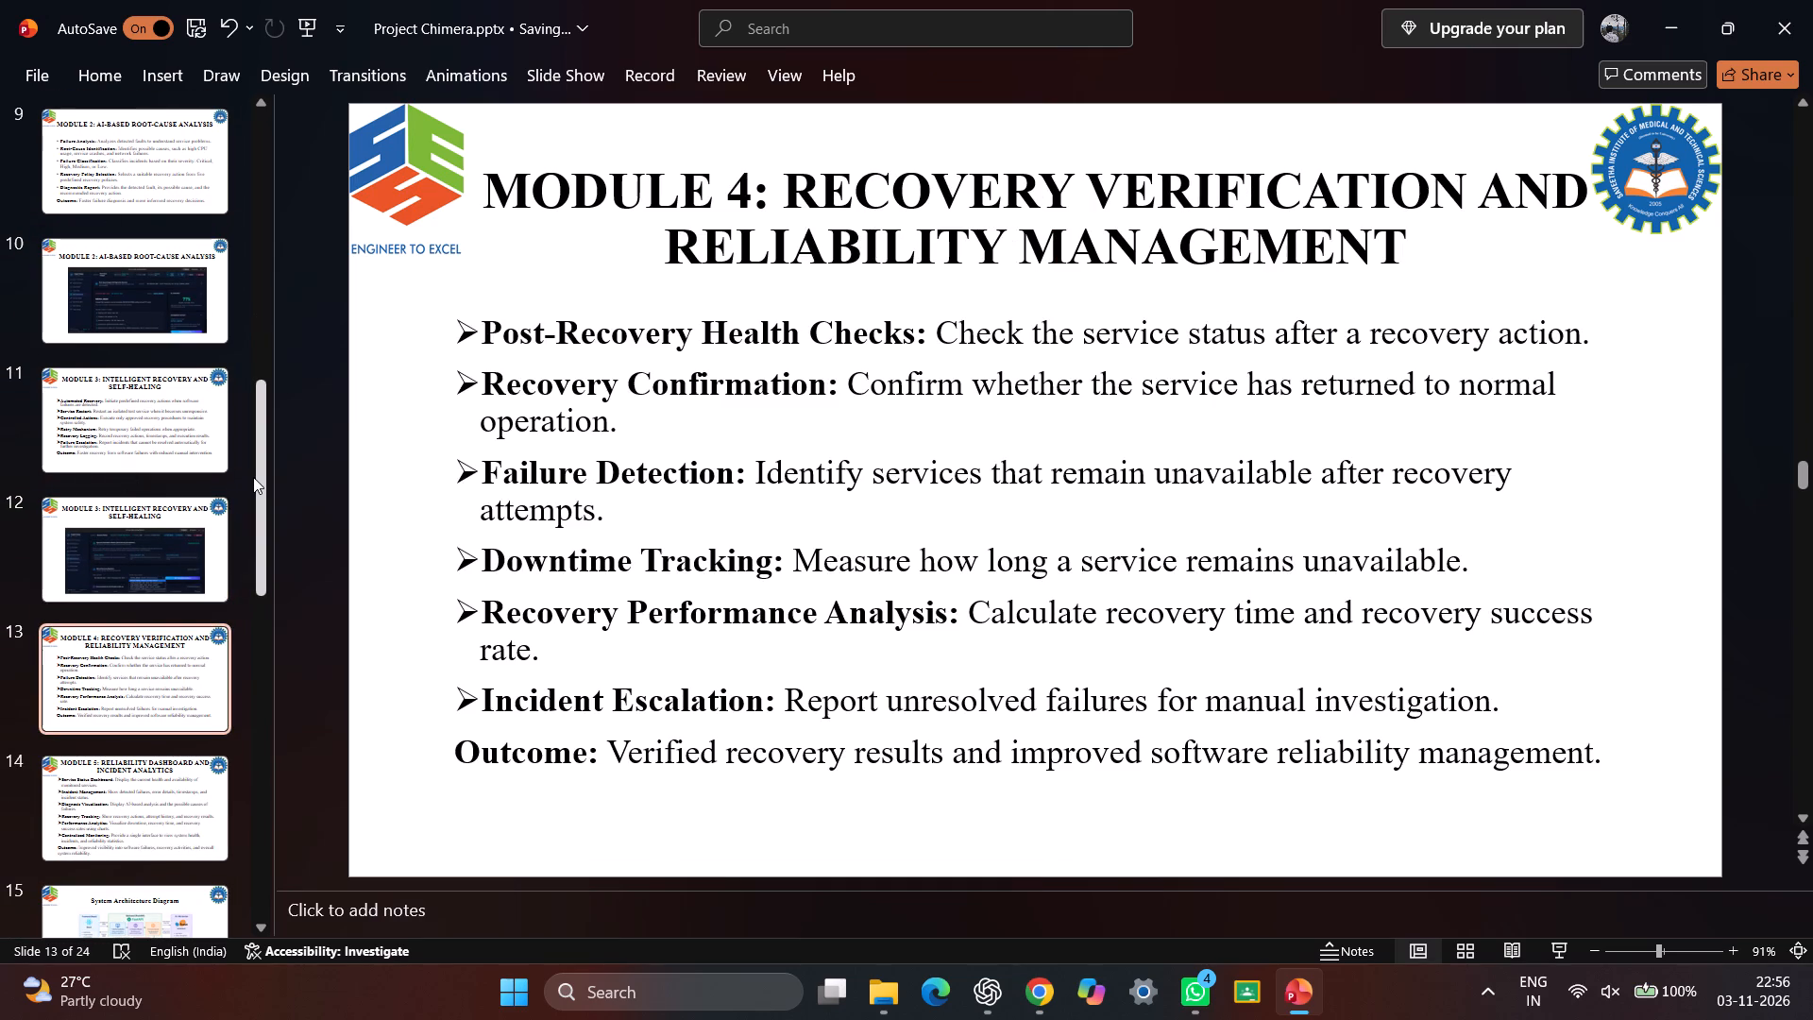
pyautogui.hotkey('alt', 'Tab')
pyautogui.click(253, 477)
pyautogui.hotkey('alt', 'Tab')
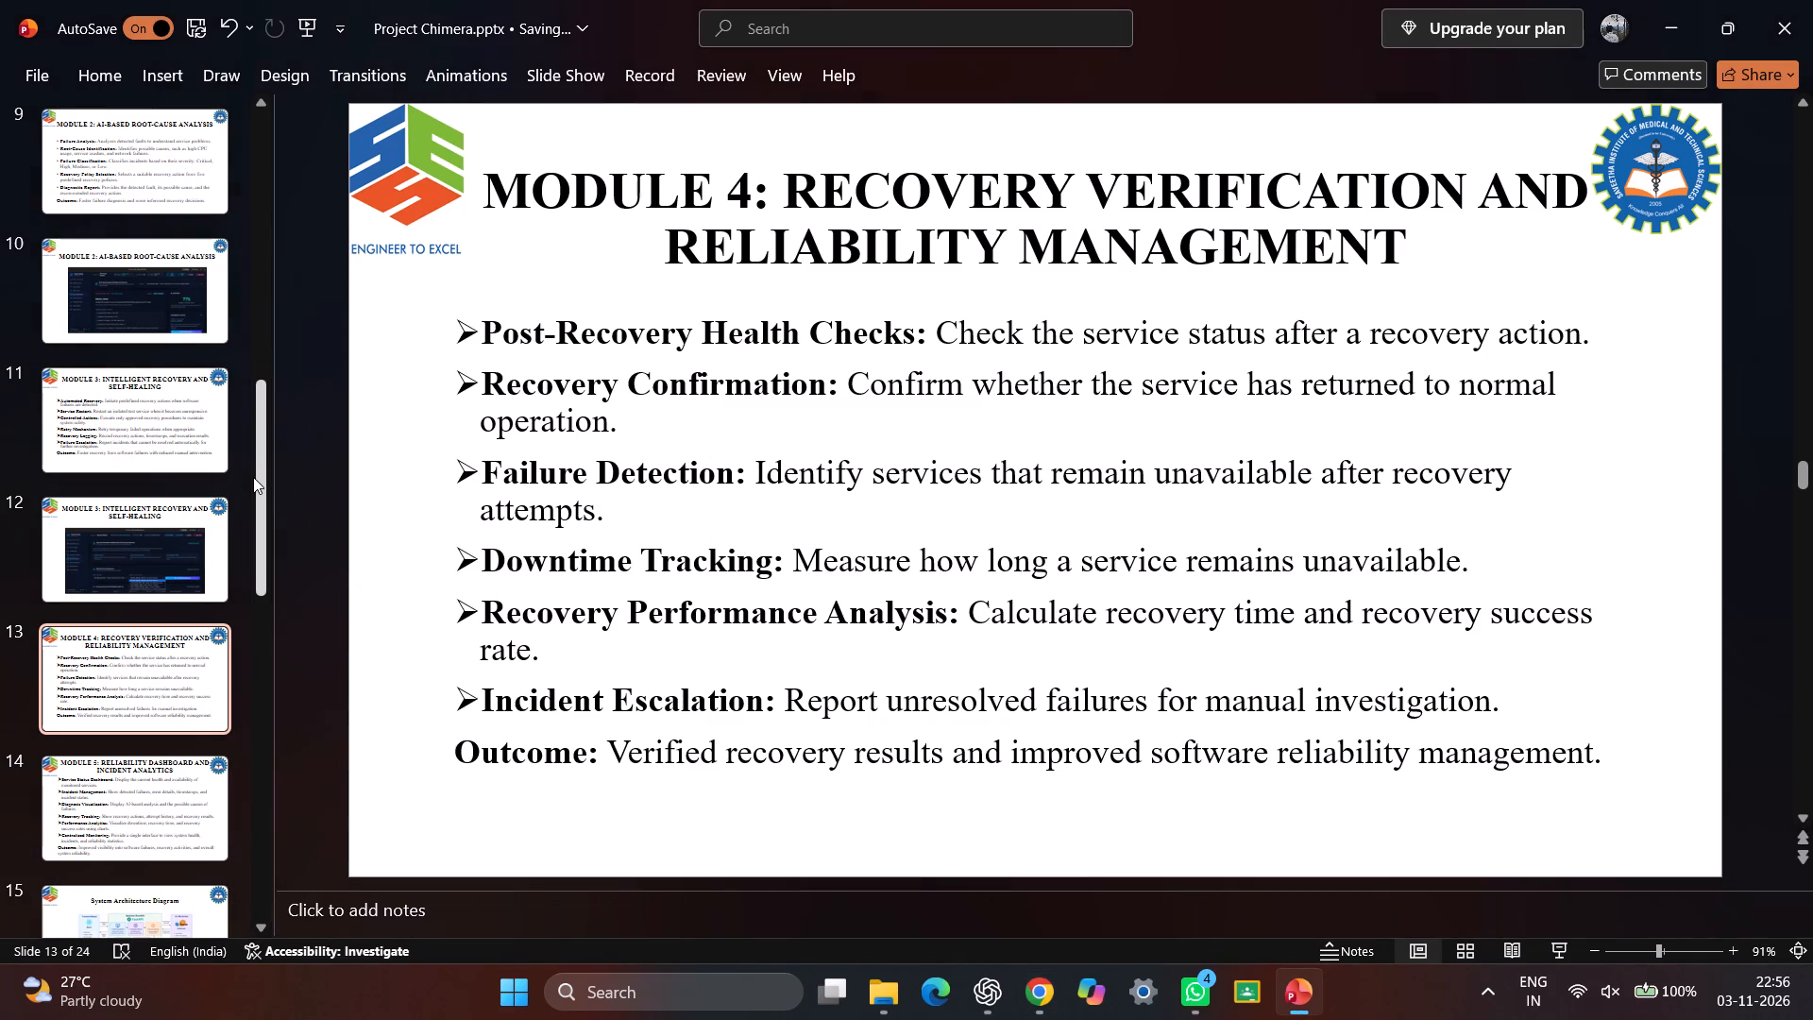
pyautogui.hotkey('alt', 'Tab')
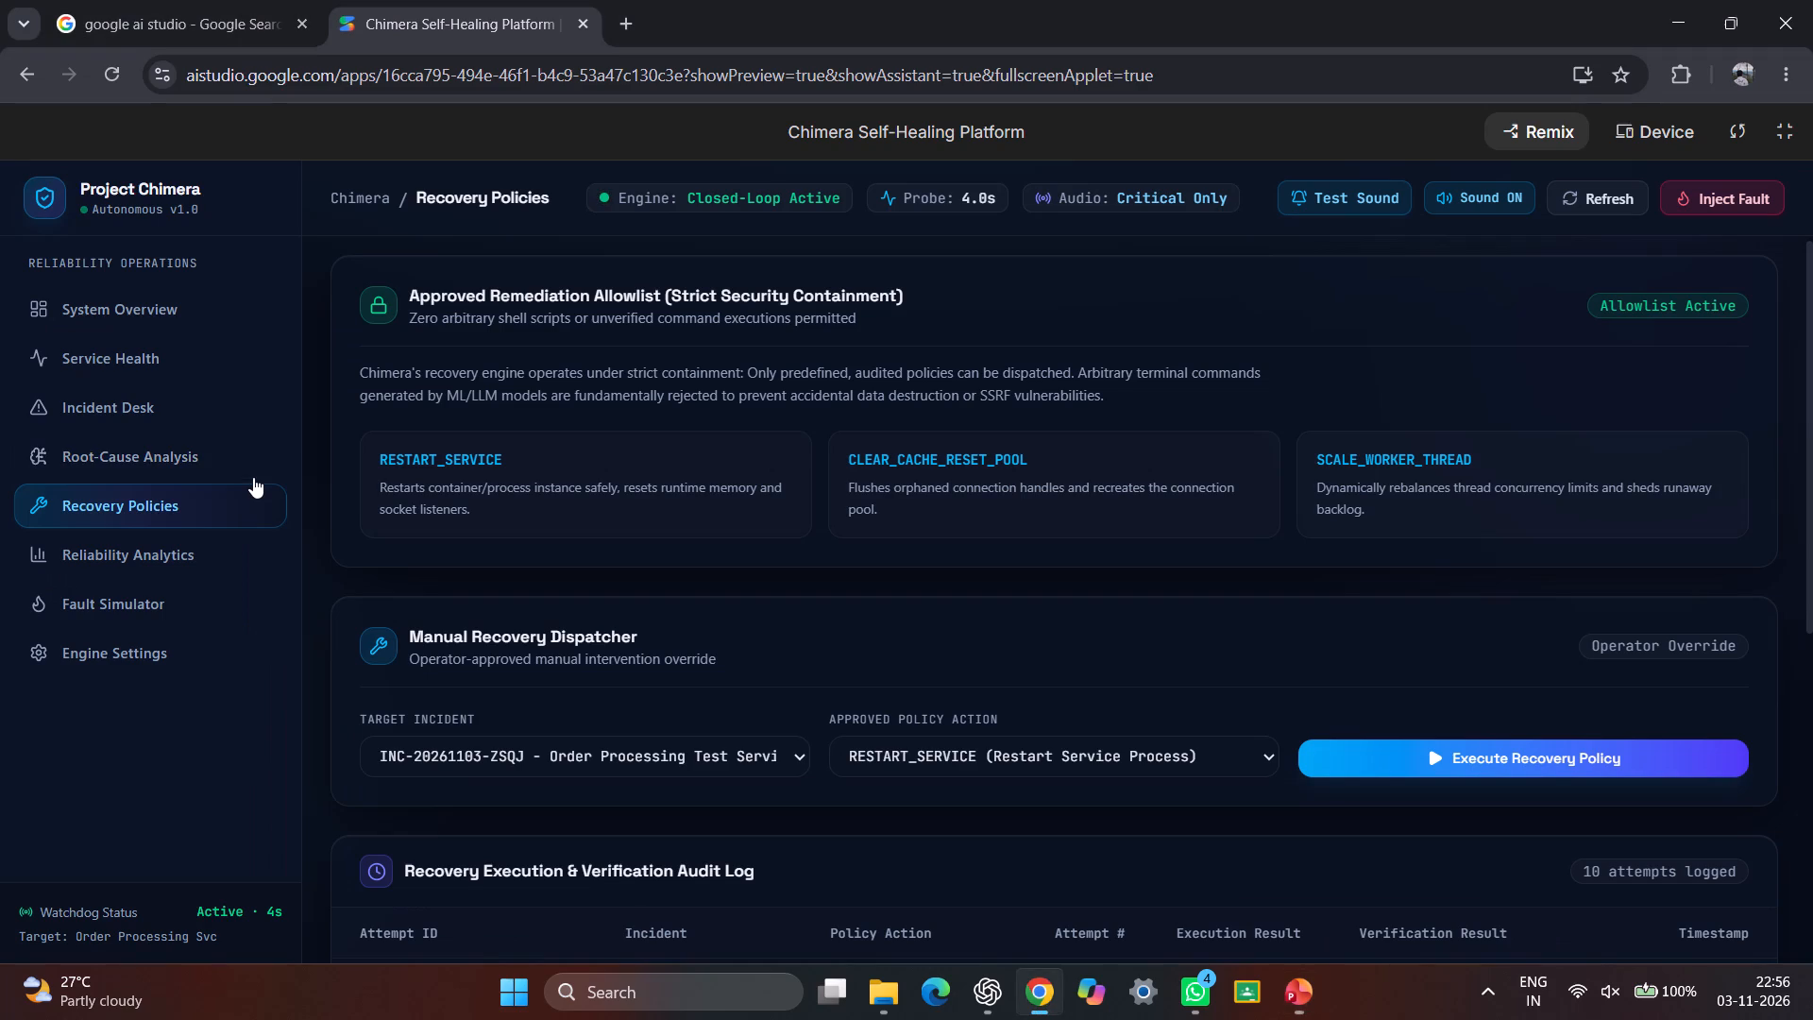
pyautogui.hotkey('alt', 'Tab')
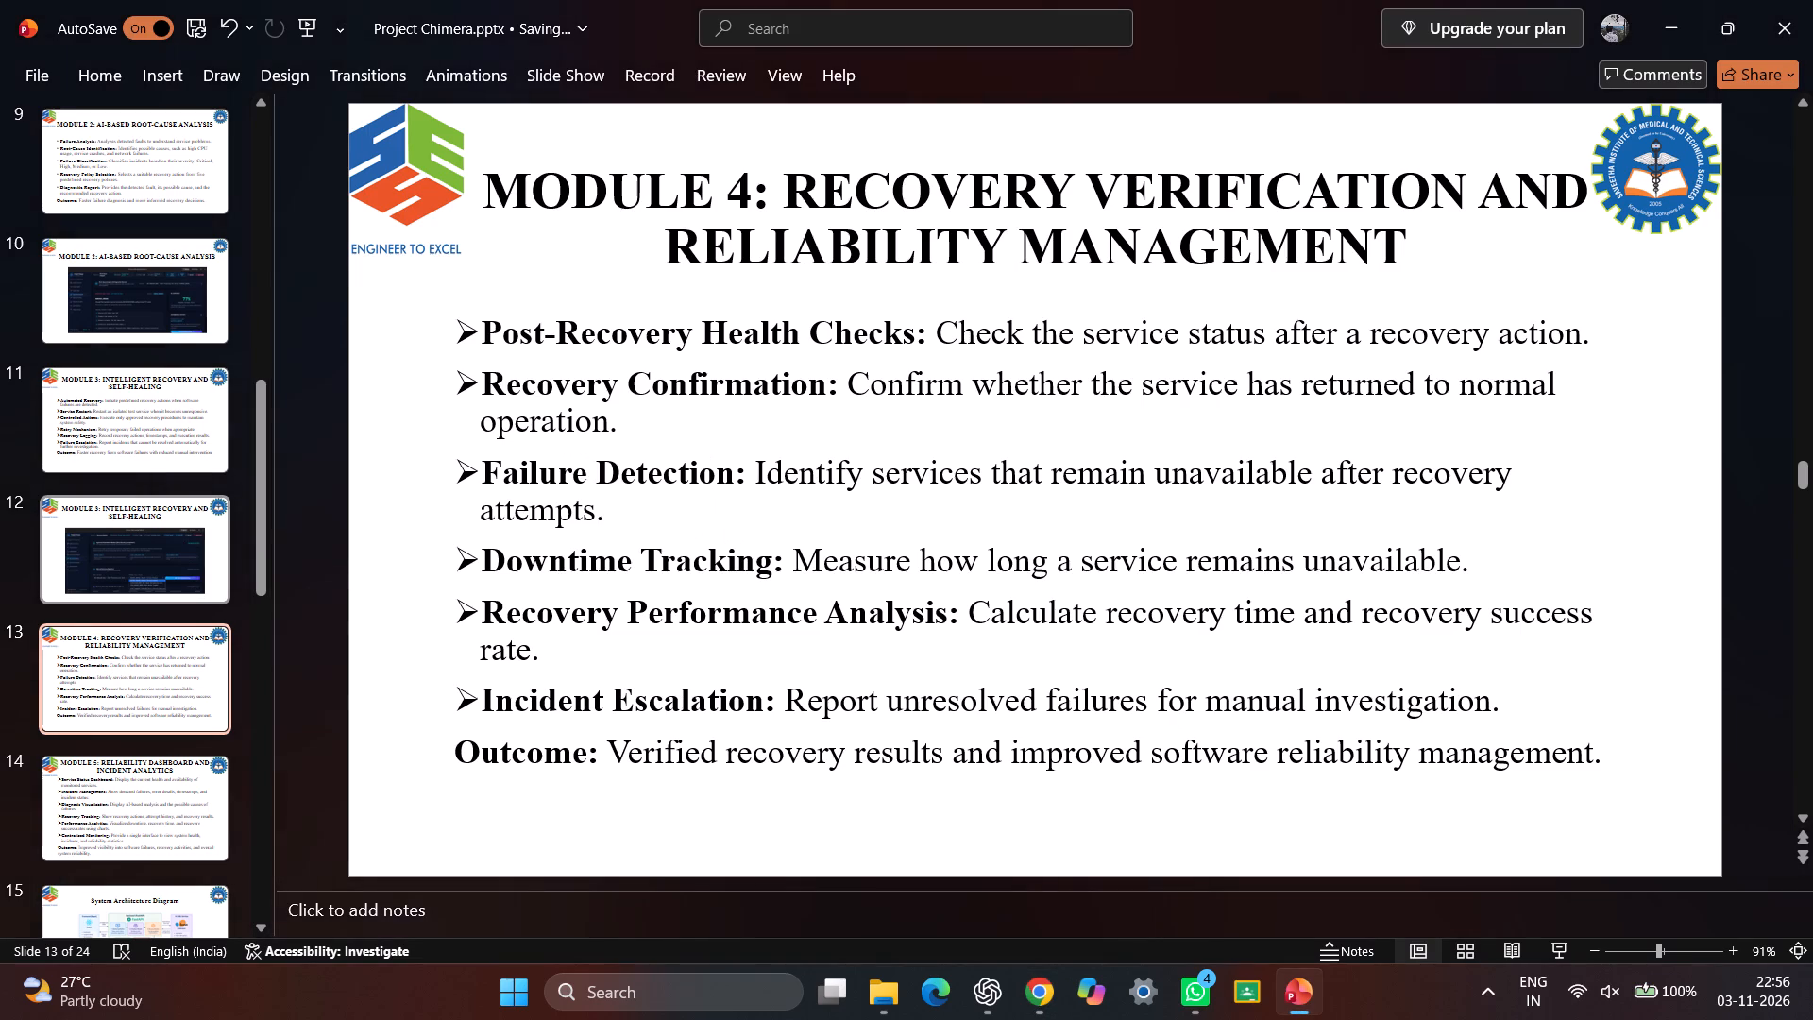
# Read the Module 5 slide 14 and look through the Chimera app's Fault Simulator, Root-Cause Analysis, Recovery Policies and Incident Desk pages for matching content.
pyautogui.click(139, 848)
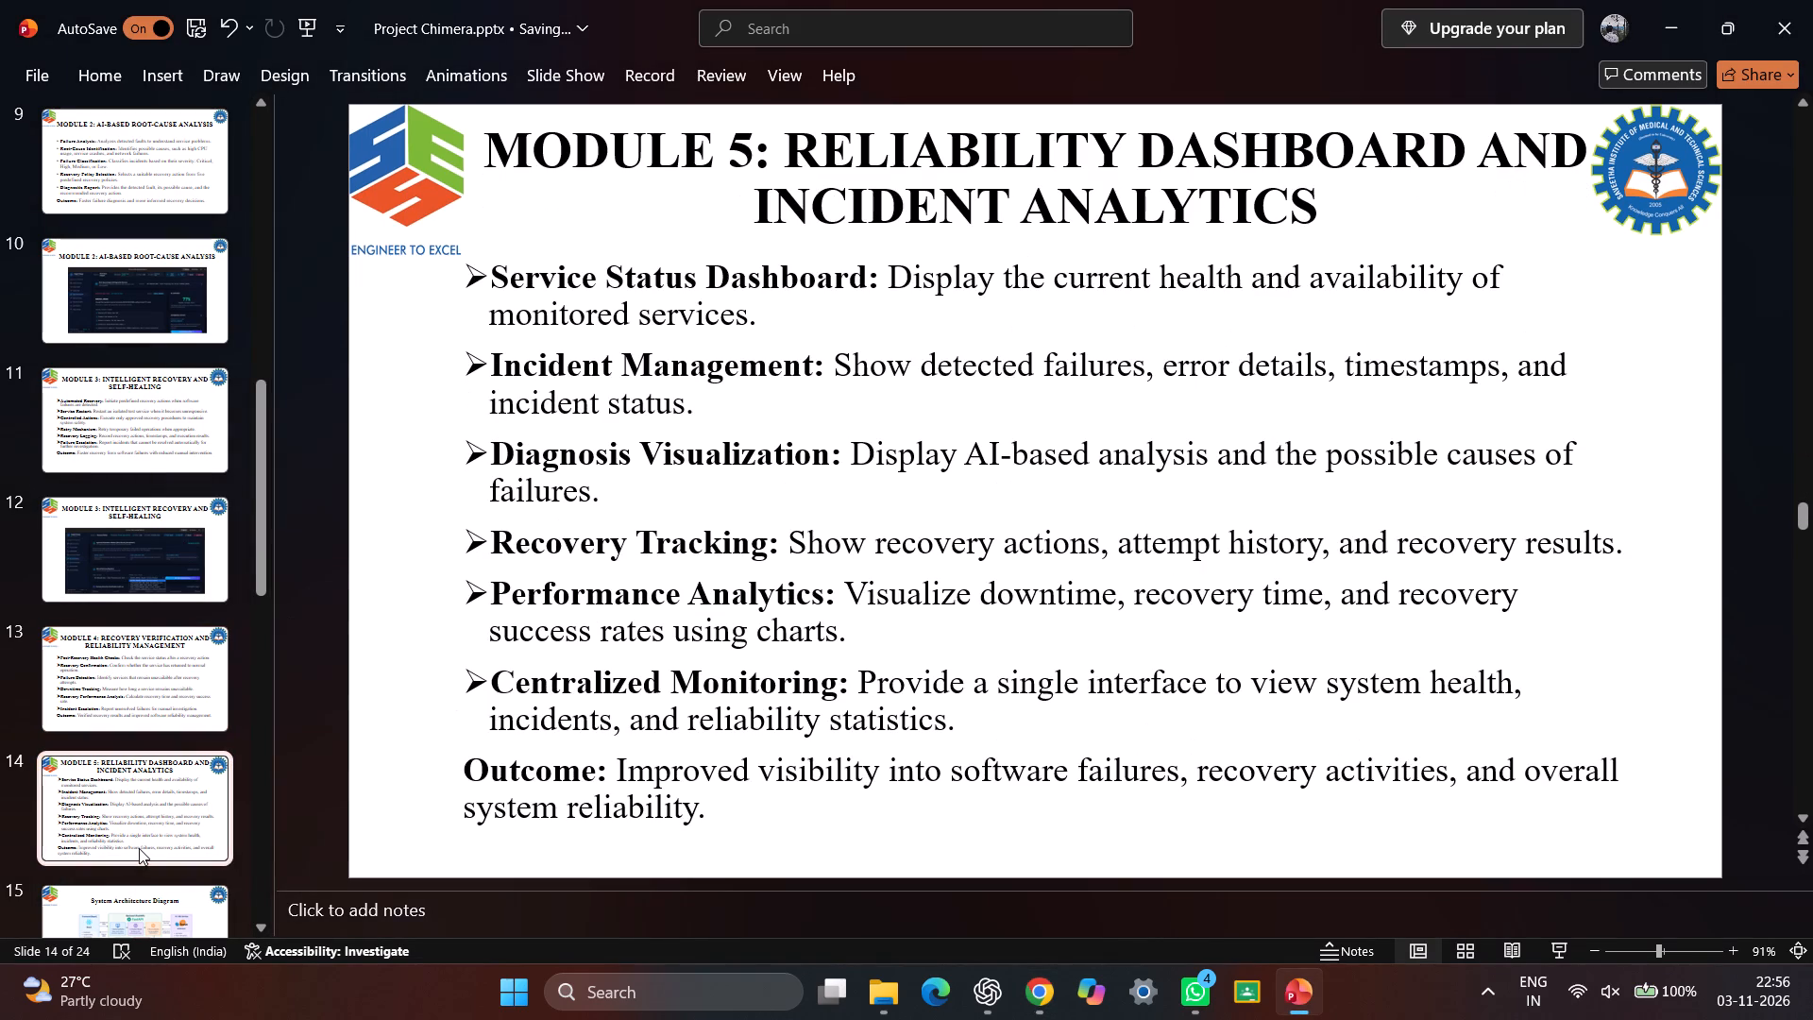
pyautogui.hotkey('alt', 'Tab')
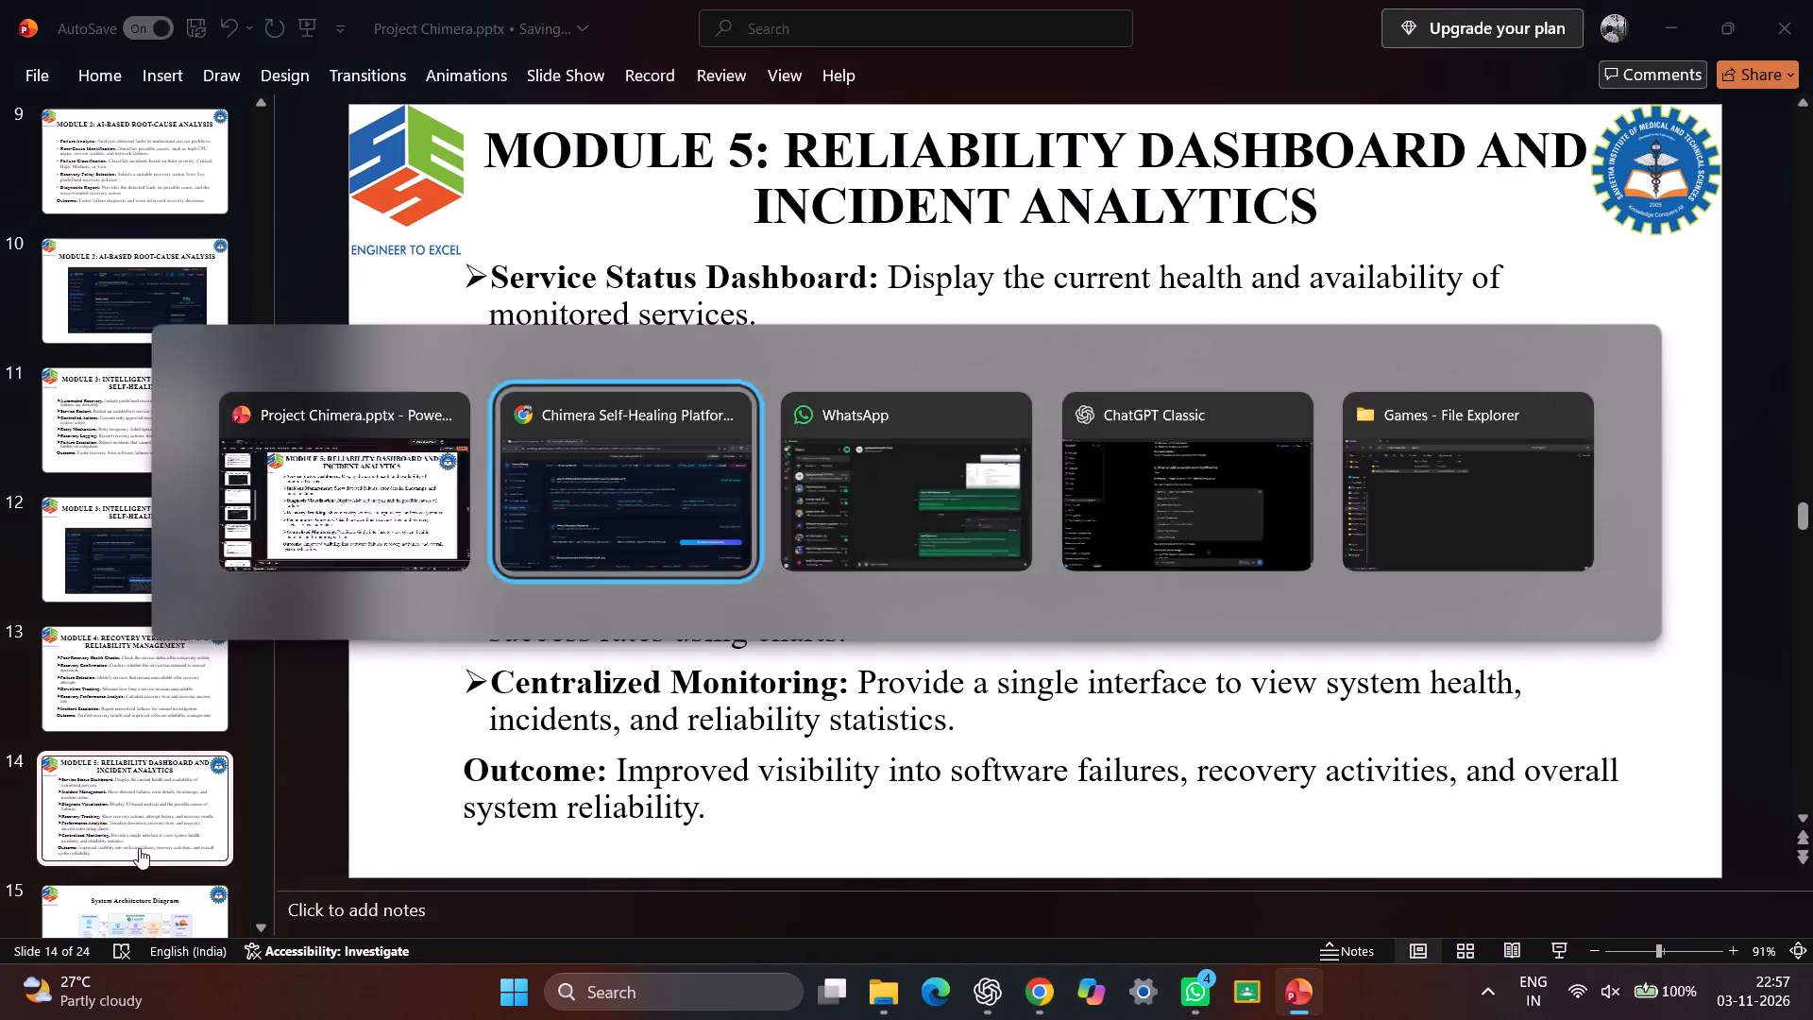
pyautogui.click(181, 557)
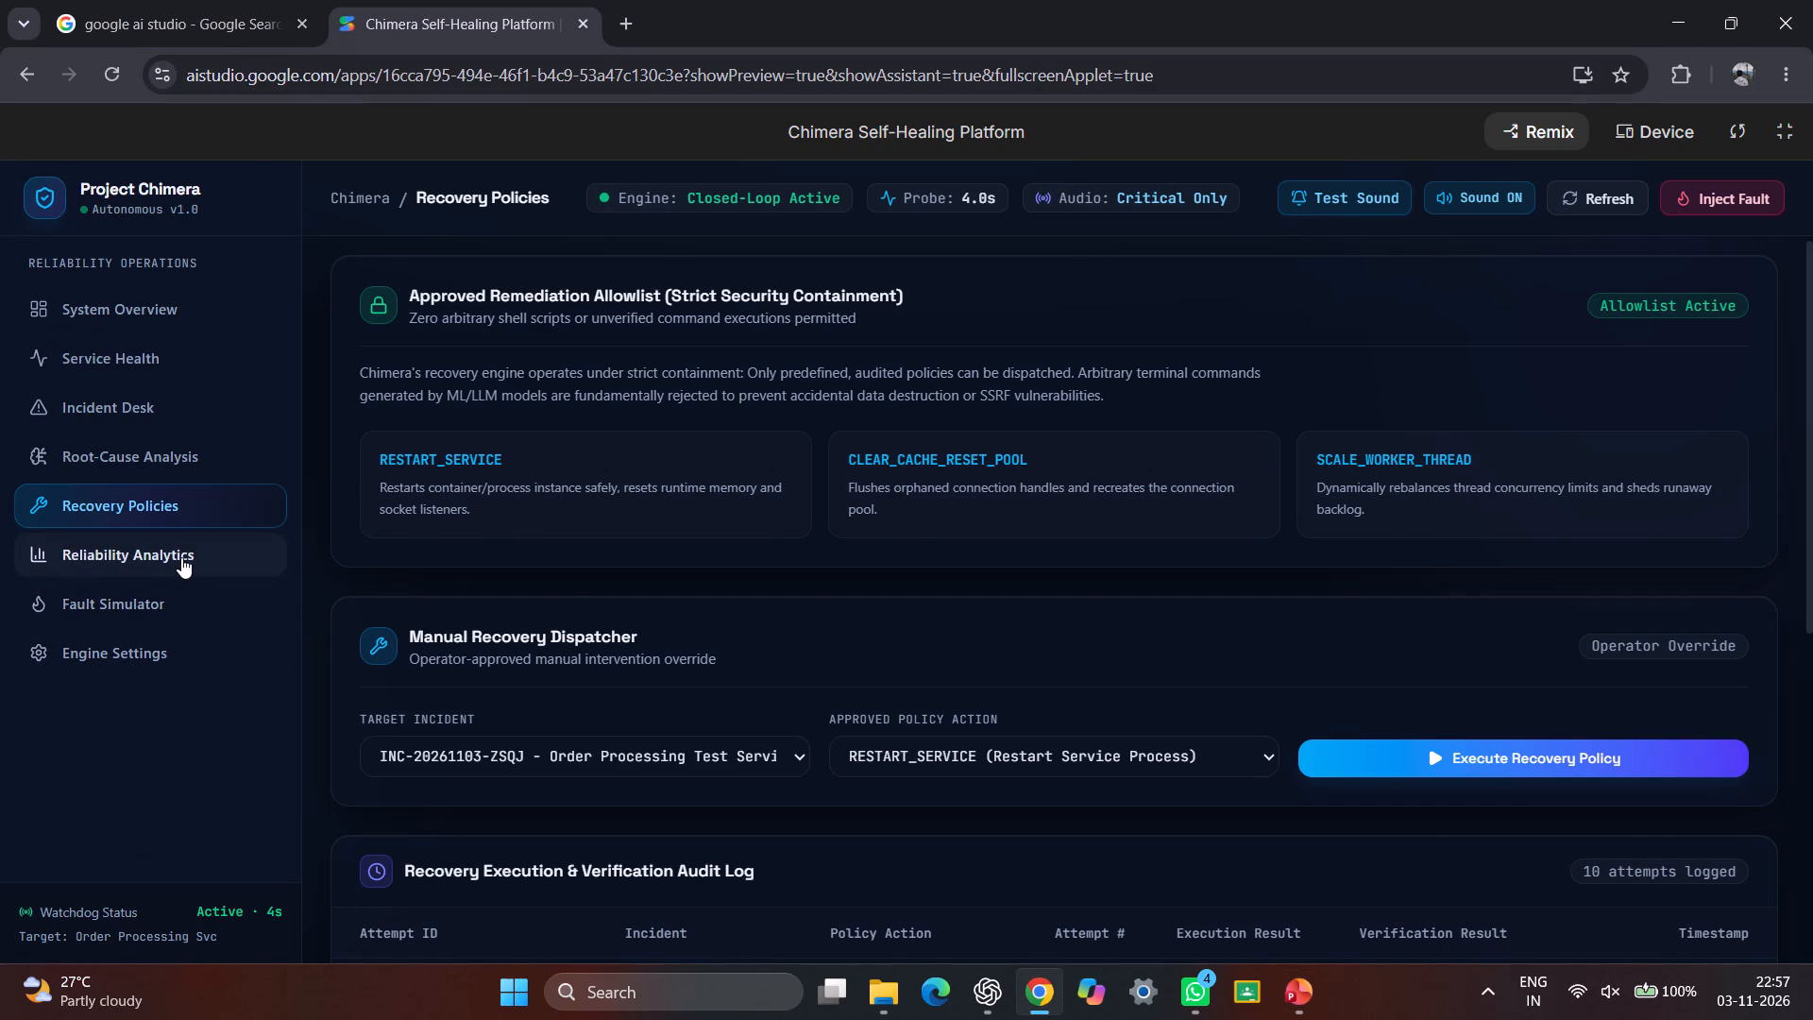
pyautogui.click(180, 597)
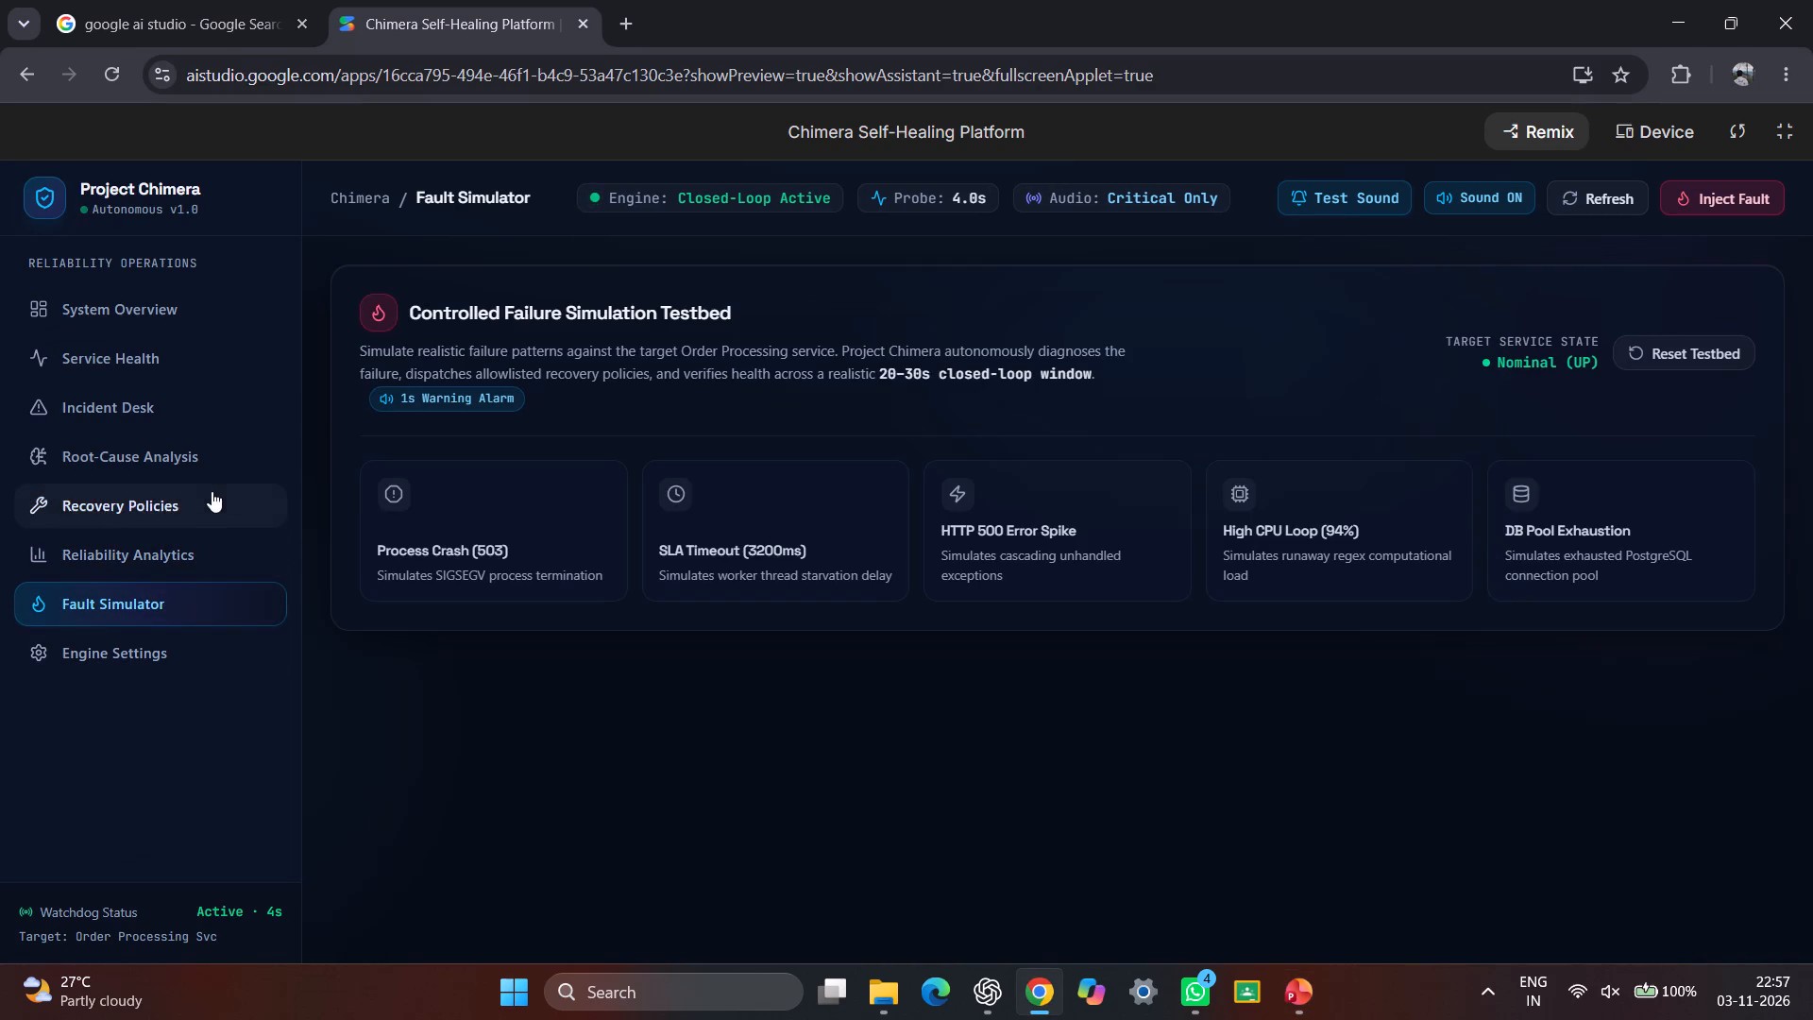
pyautogui.click(160, 466)
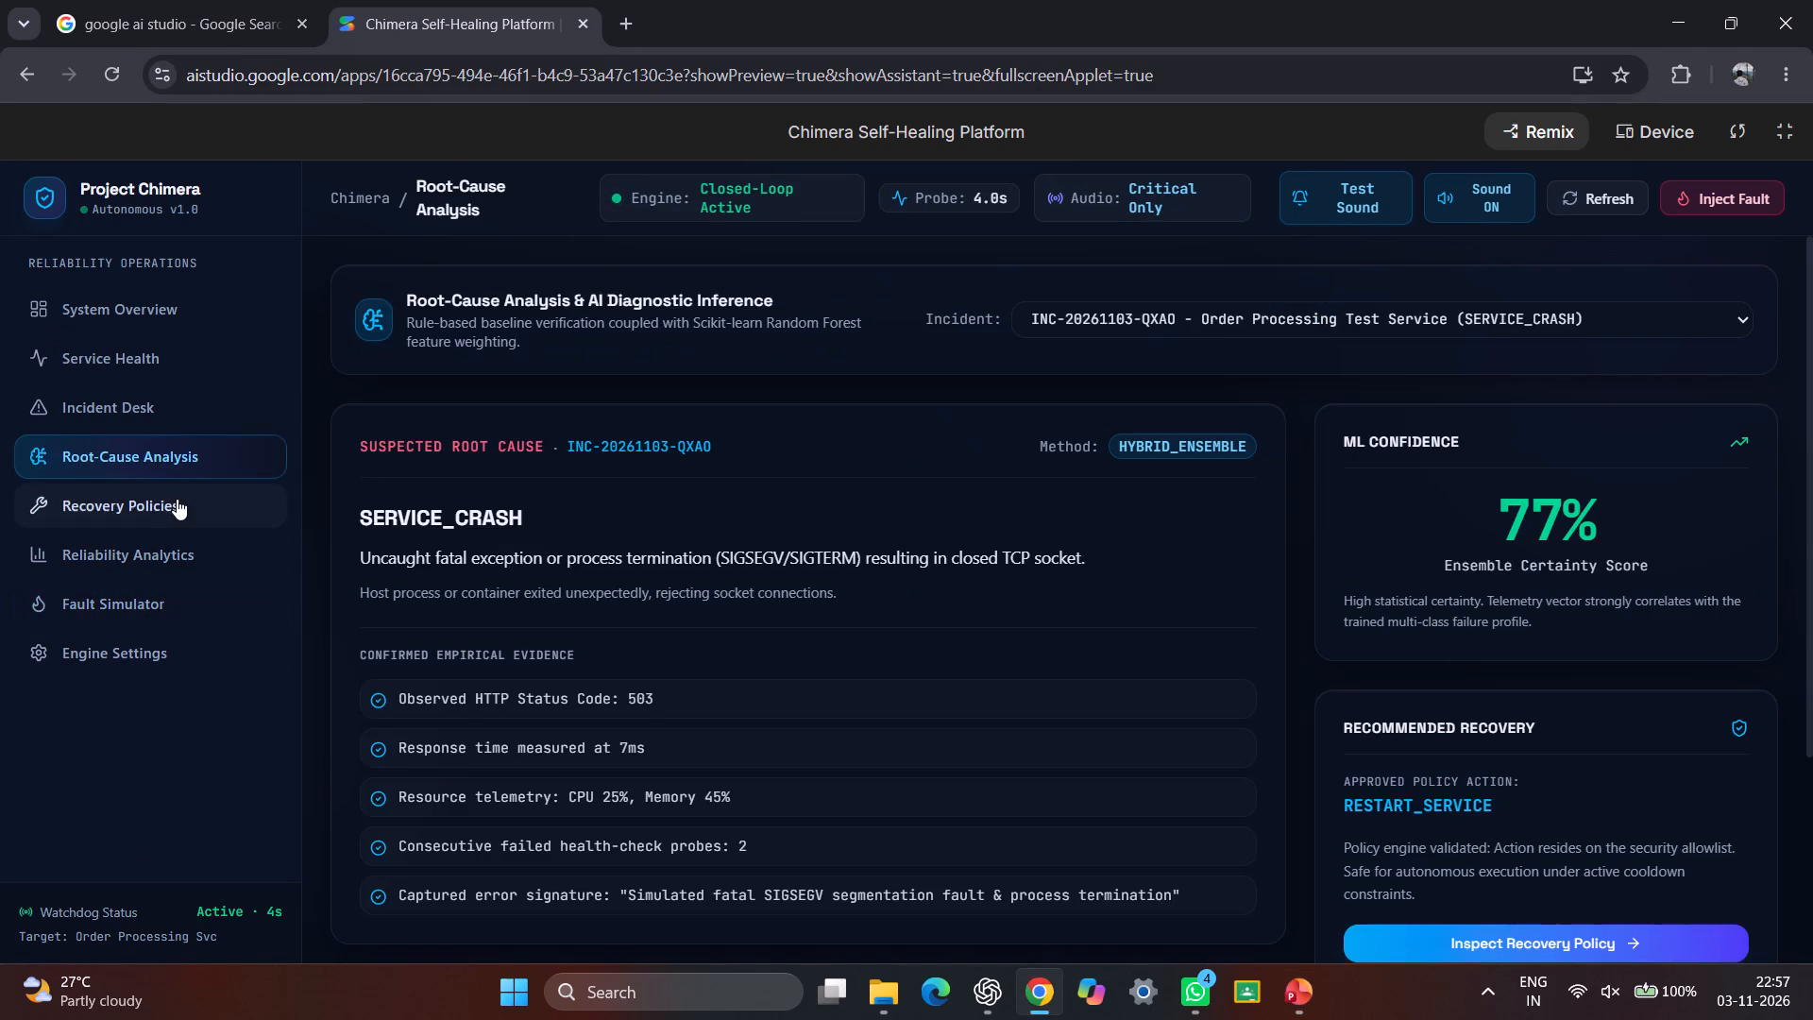
pyautogui.click(179, 506)
pyautogui.click(182, 401)
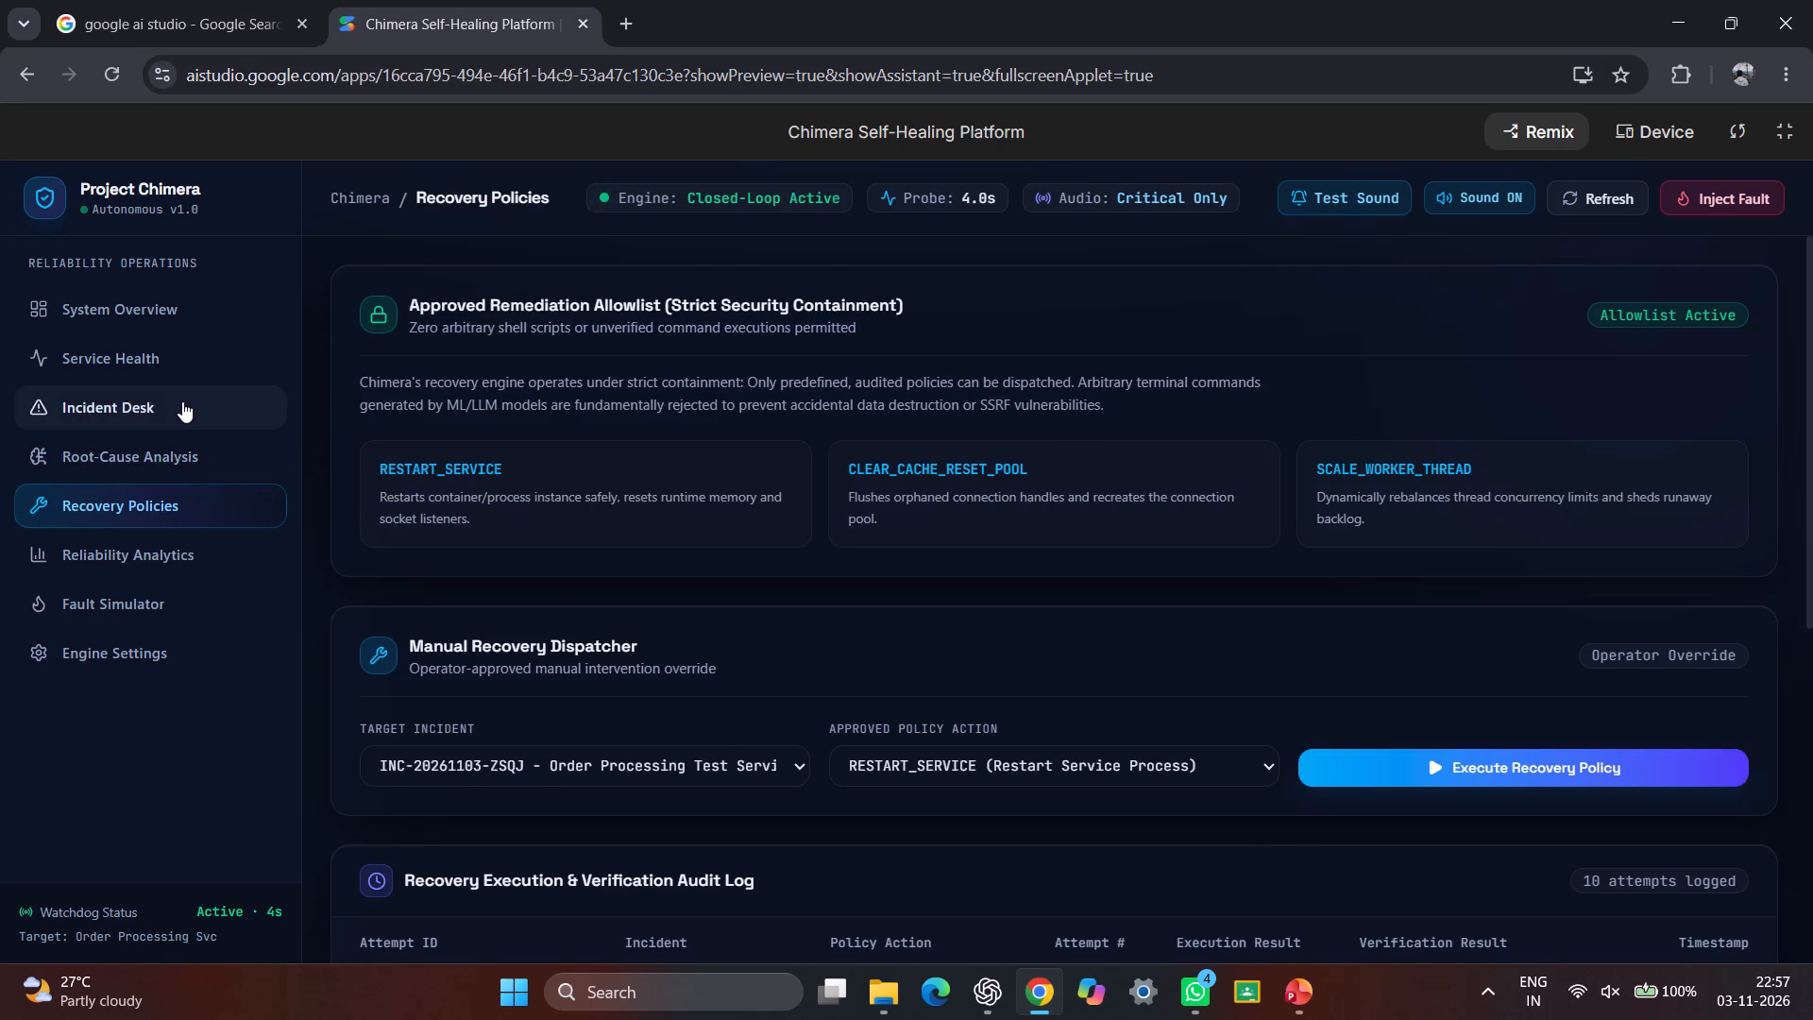
pyautogui.scroll(-2, 768, 569)
pyautogui.hscroll(-3, 768, 569)
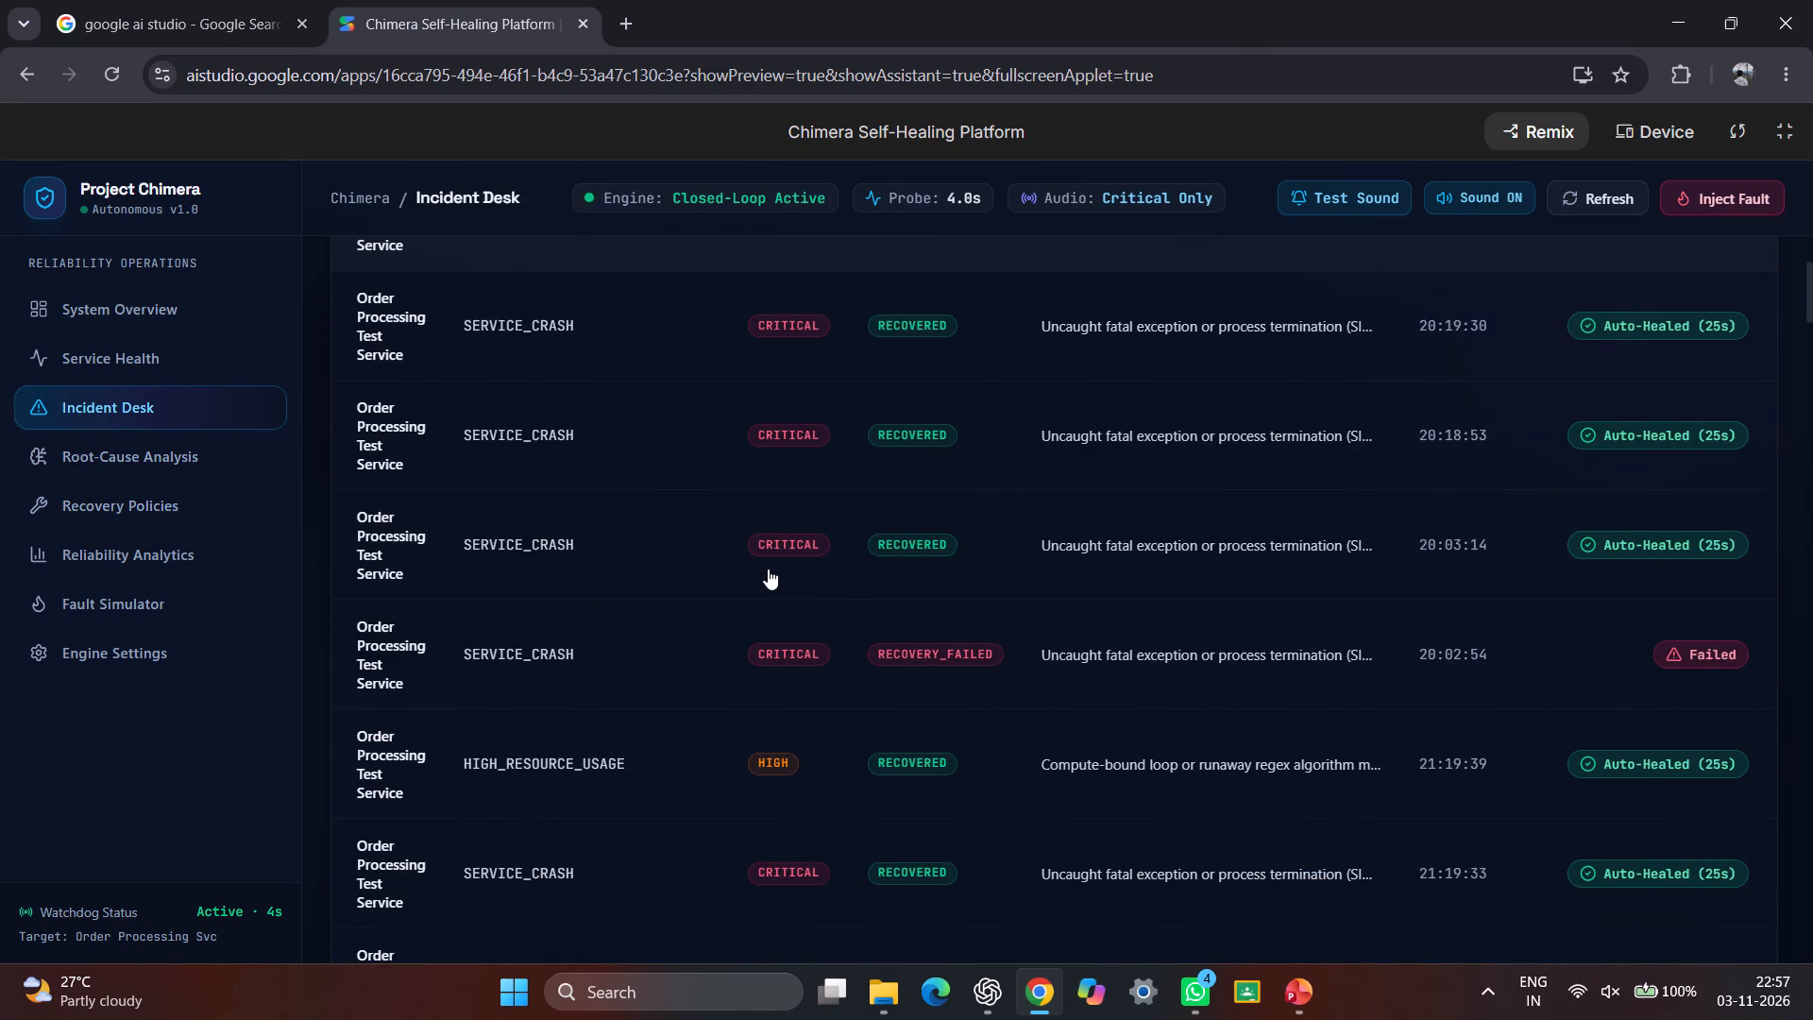
pyautogui.scroll(3, 768, 569)
pyautogui.hscroll(6, 768, 569)
pyautogui.scroll(-1, 768, 569)
pyautogui.scroll(3, 768, 569)
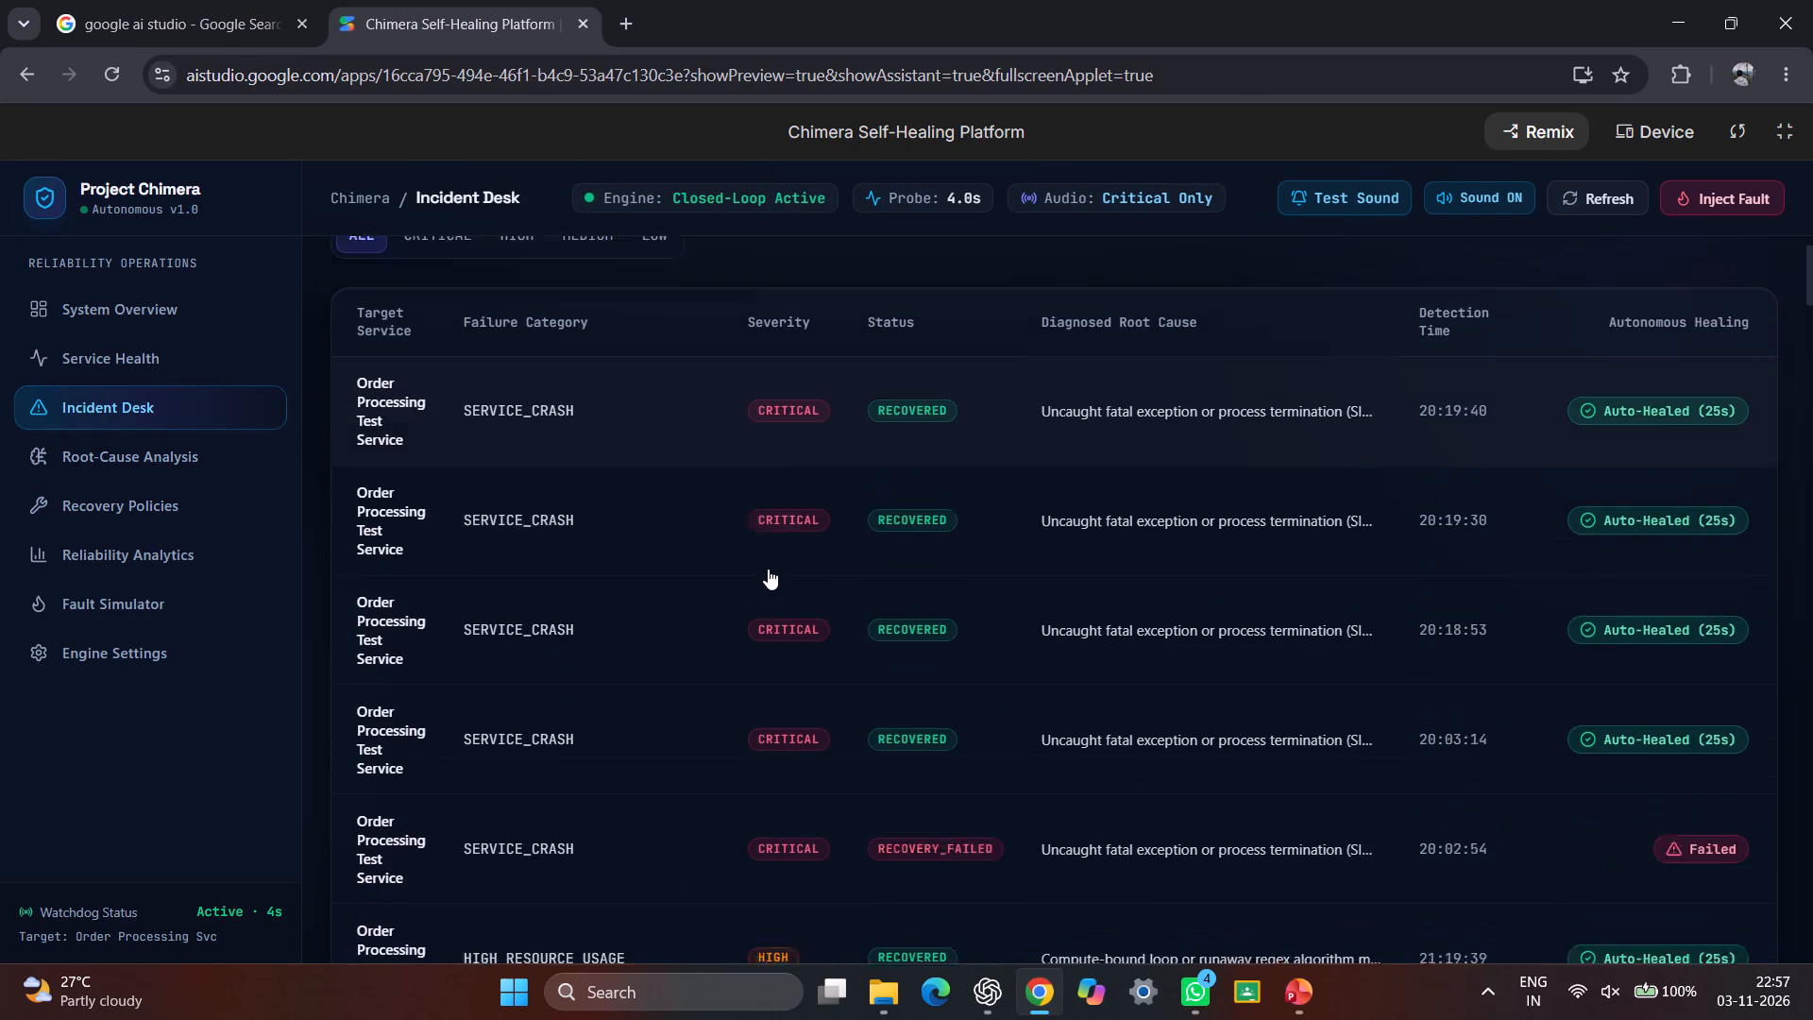
pyautogui.scroll(1, 768, 569)
# Compare the Module 5 slide's points with the Chimera app's Incident Desk and Reliability Analytics pages.
pyautogui.hotkey('alt', 'Tab')
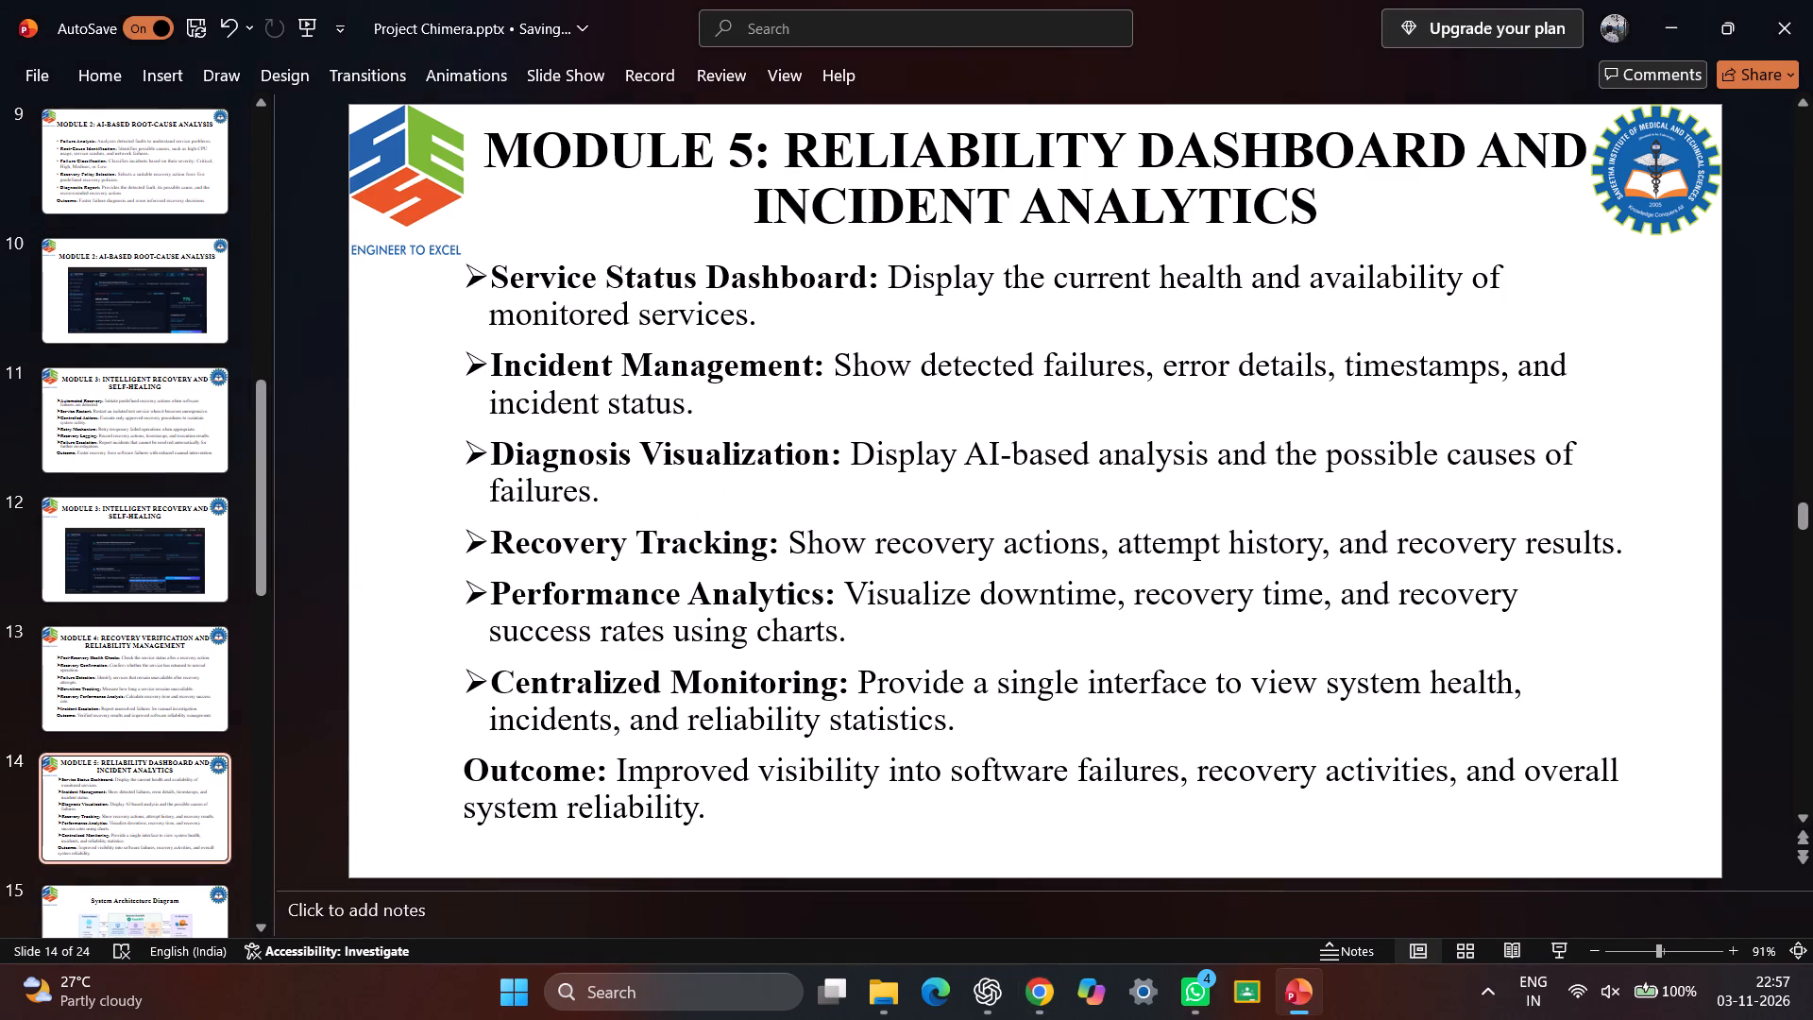
pyautogui.hotkey('alt', 'Tab')
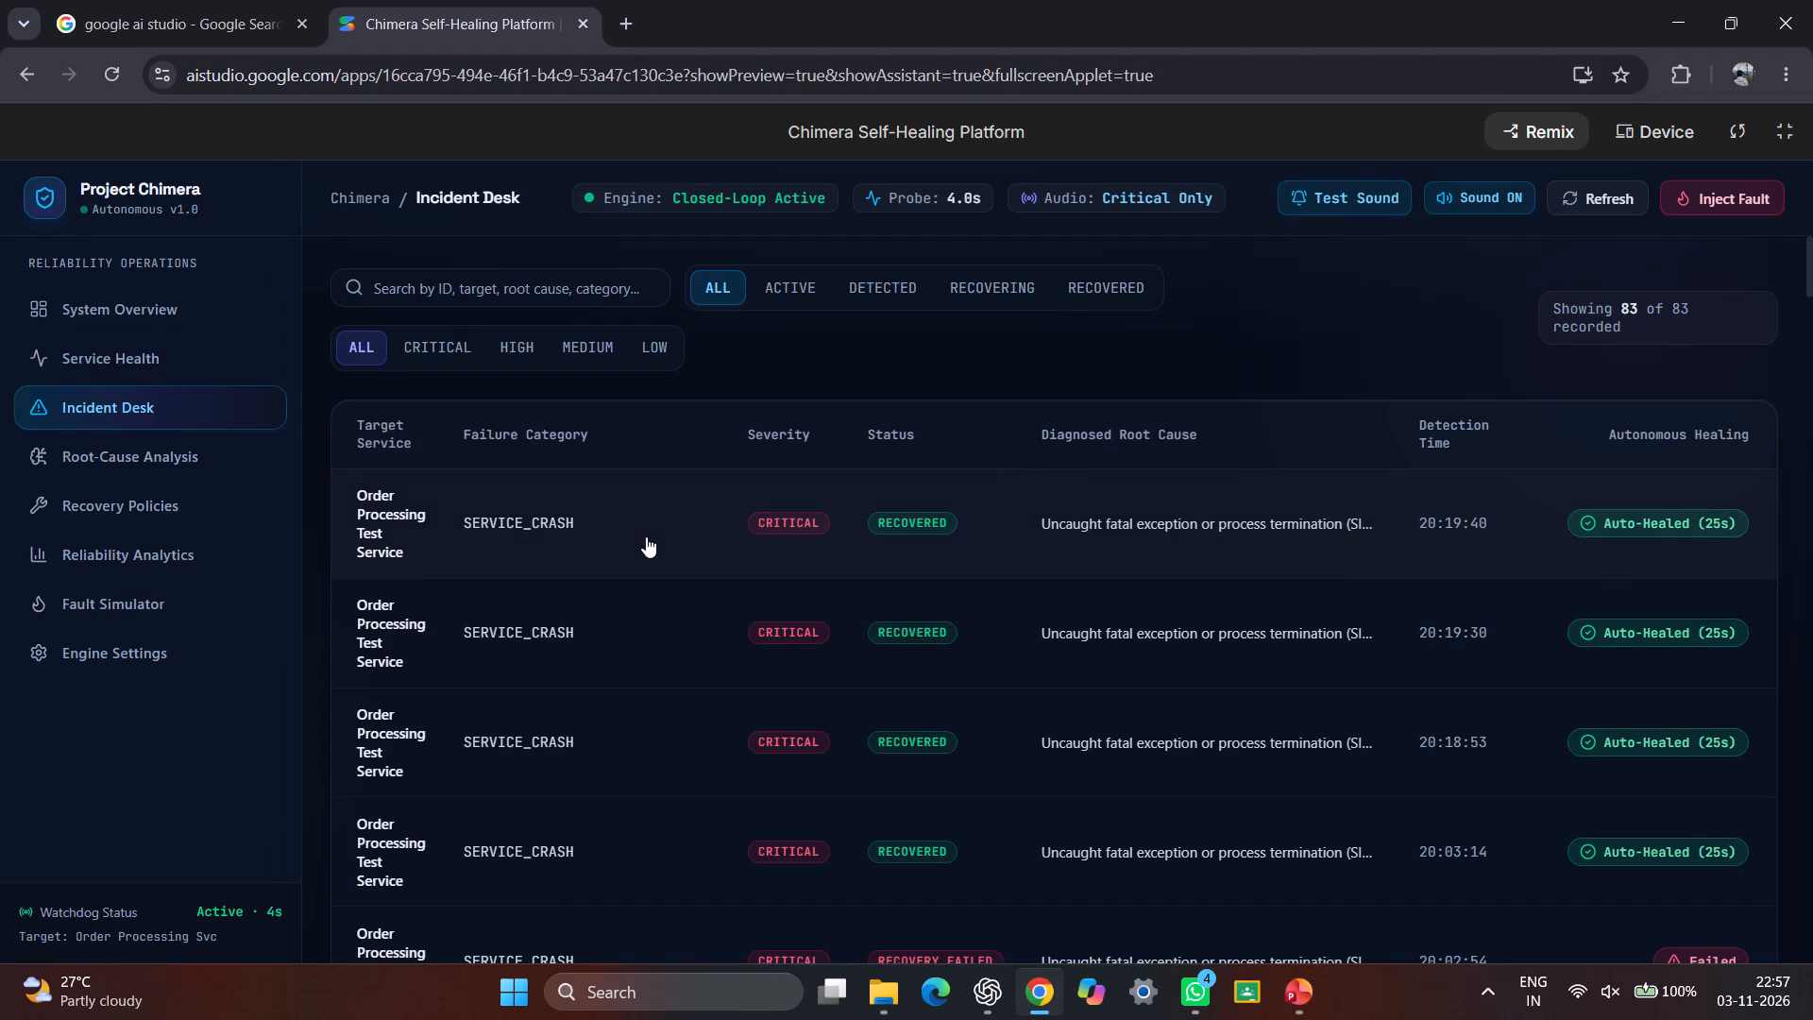
pyautogui.hotkey('alt', 'Tab')
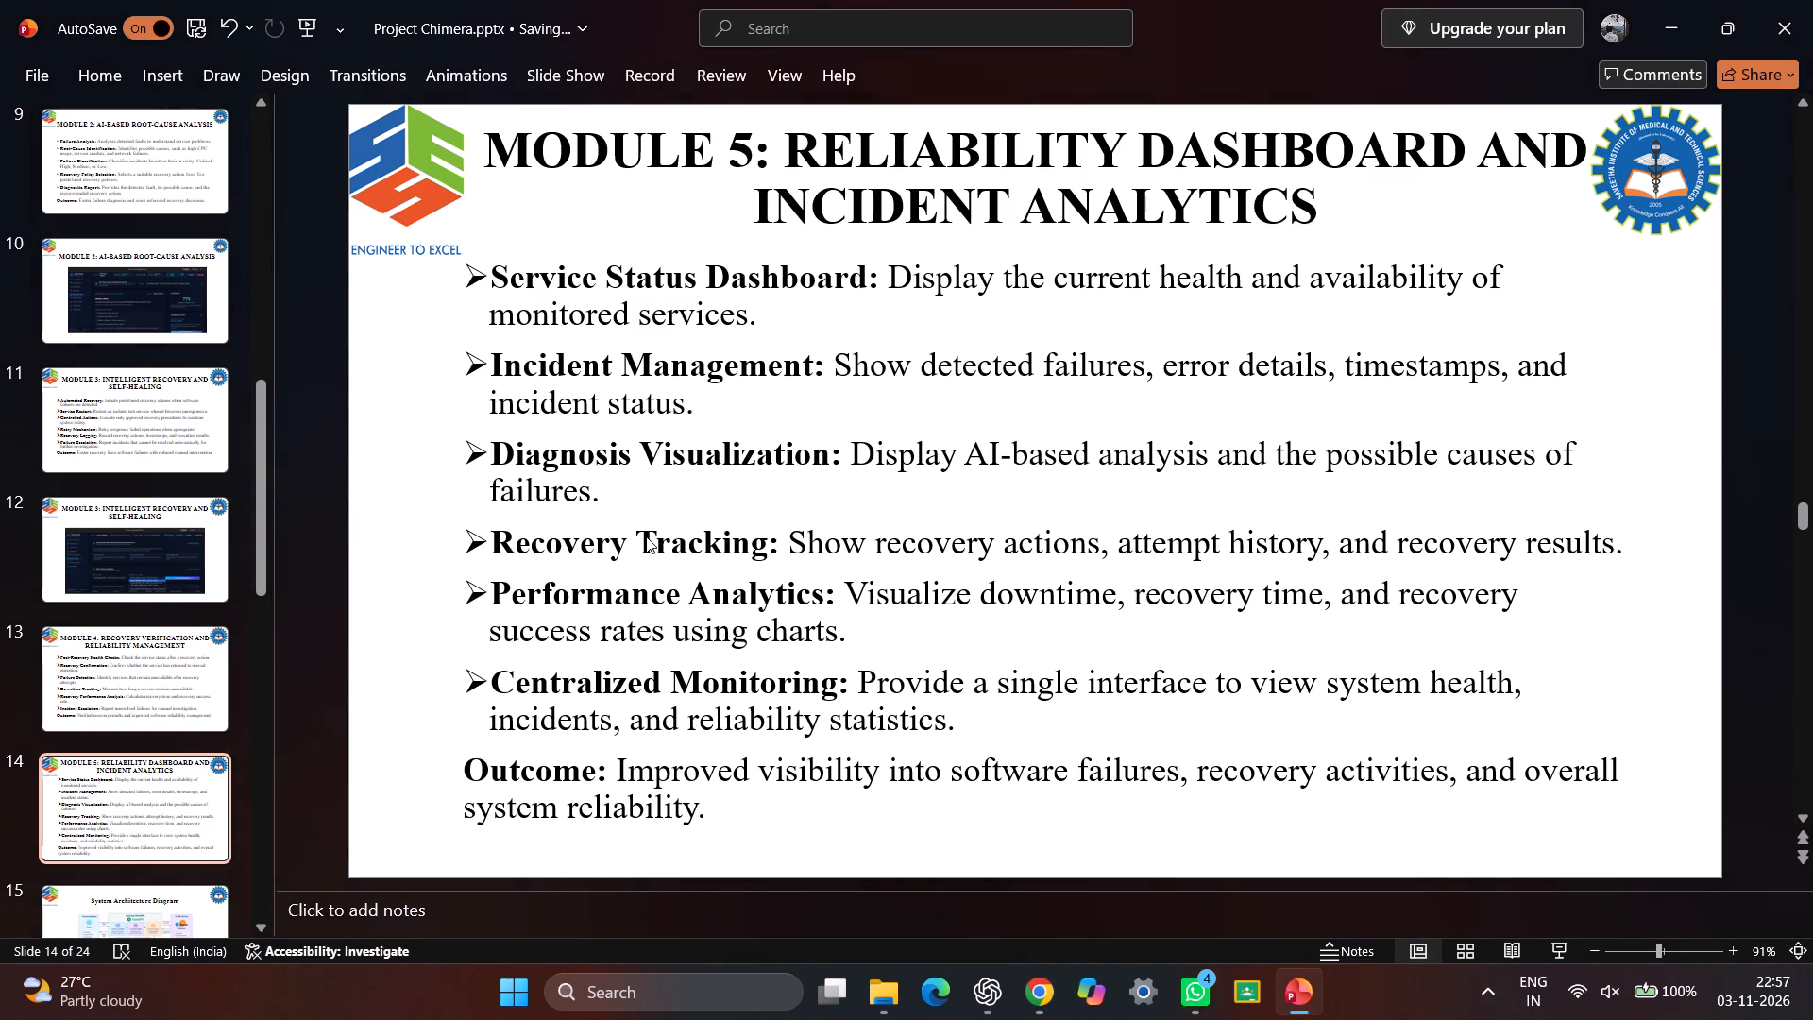
pyautogui.hotkey('alt', 'Tab')
pyautogui.click(93, 560)
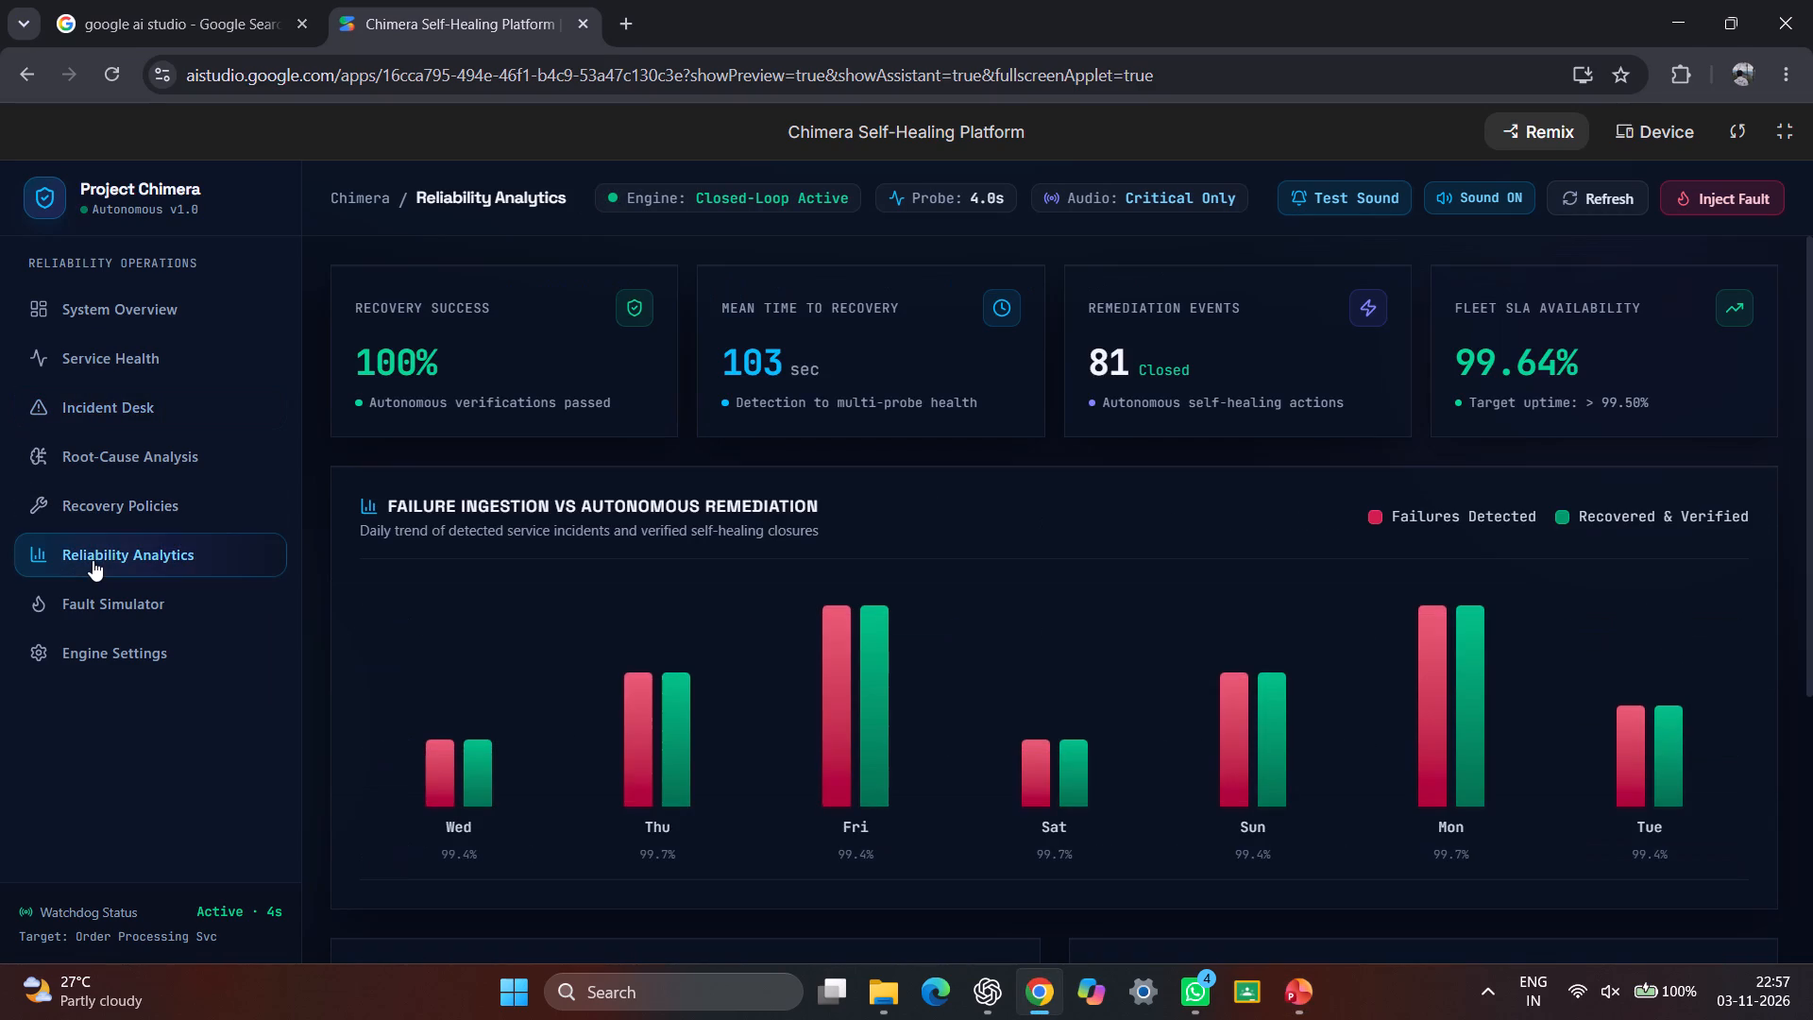
pyautogui.hotkey('alt', 'Tab')
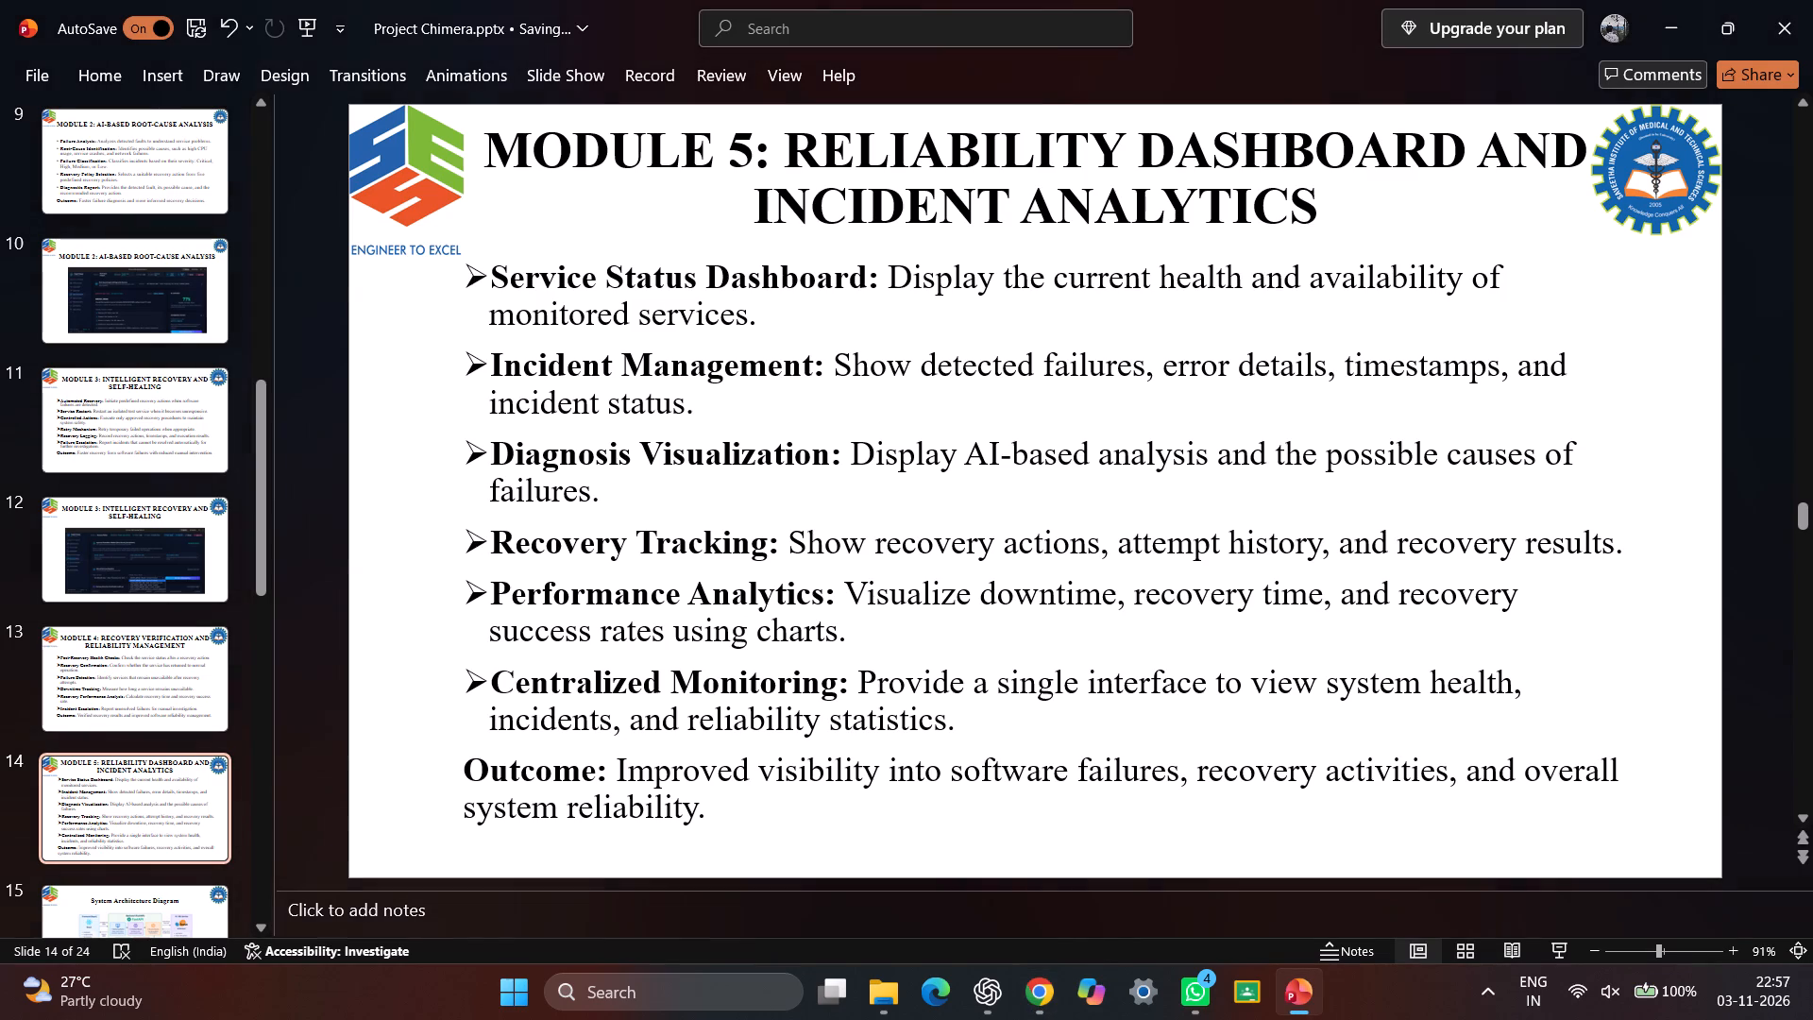
pyautogui.hotkey('alt', 'Tab')
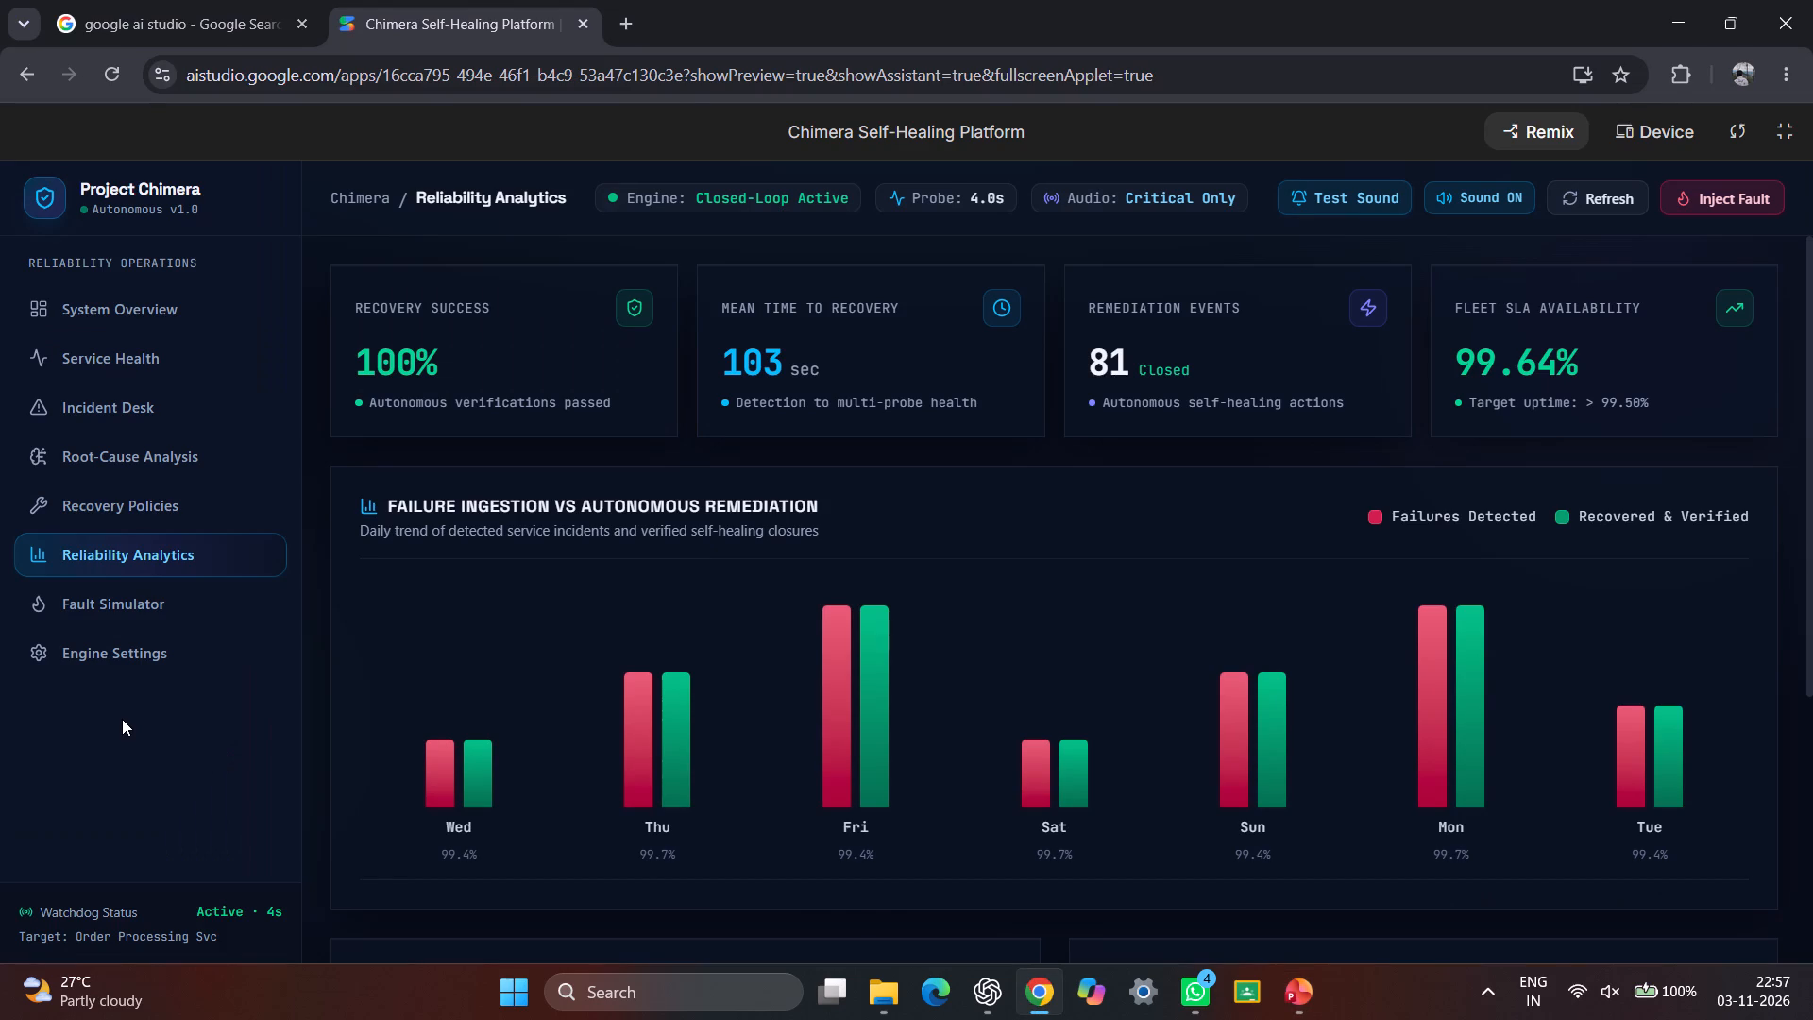
pyautogui.hotkey('alt', 'Tab')
# Compare the Module 4 slide 13 with the Chimera app's Reliability Analytics and Recovery Policies pages in Chrome, glancing at the Module 5 slide.
pyautogui.click(157, 683)
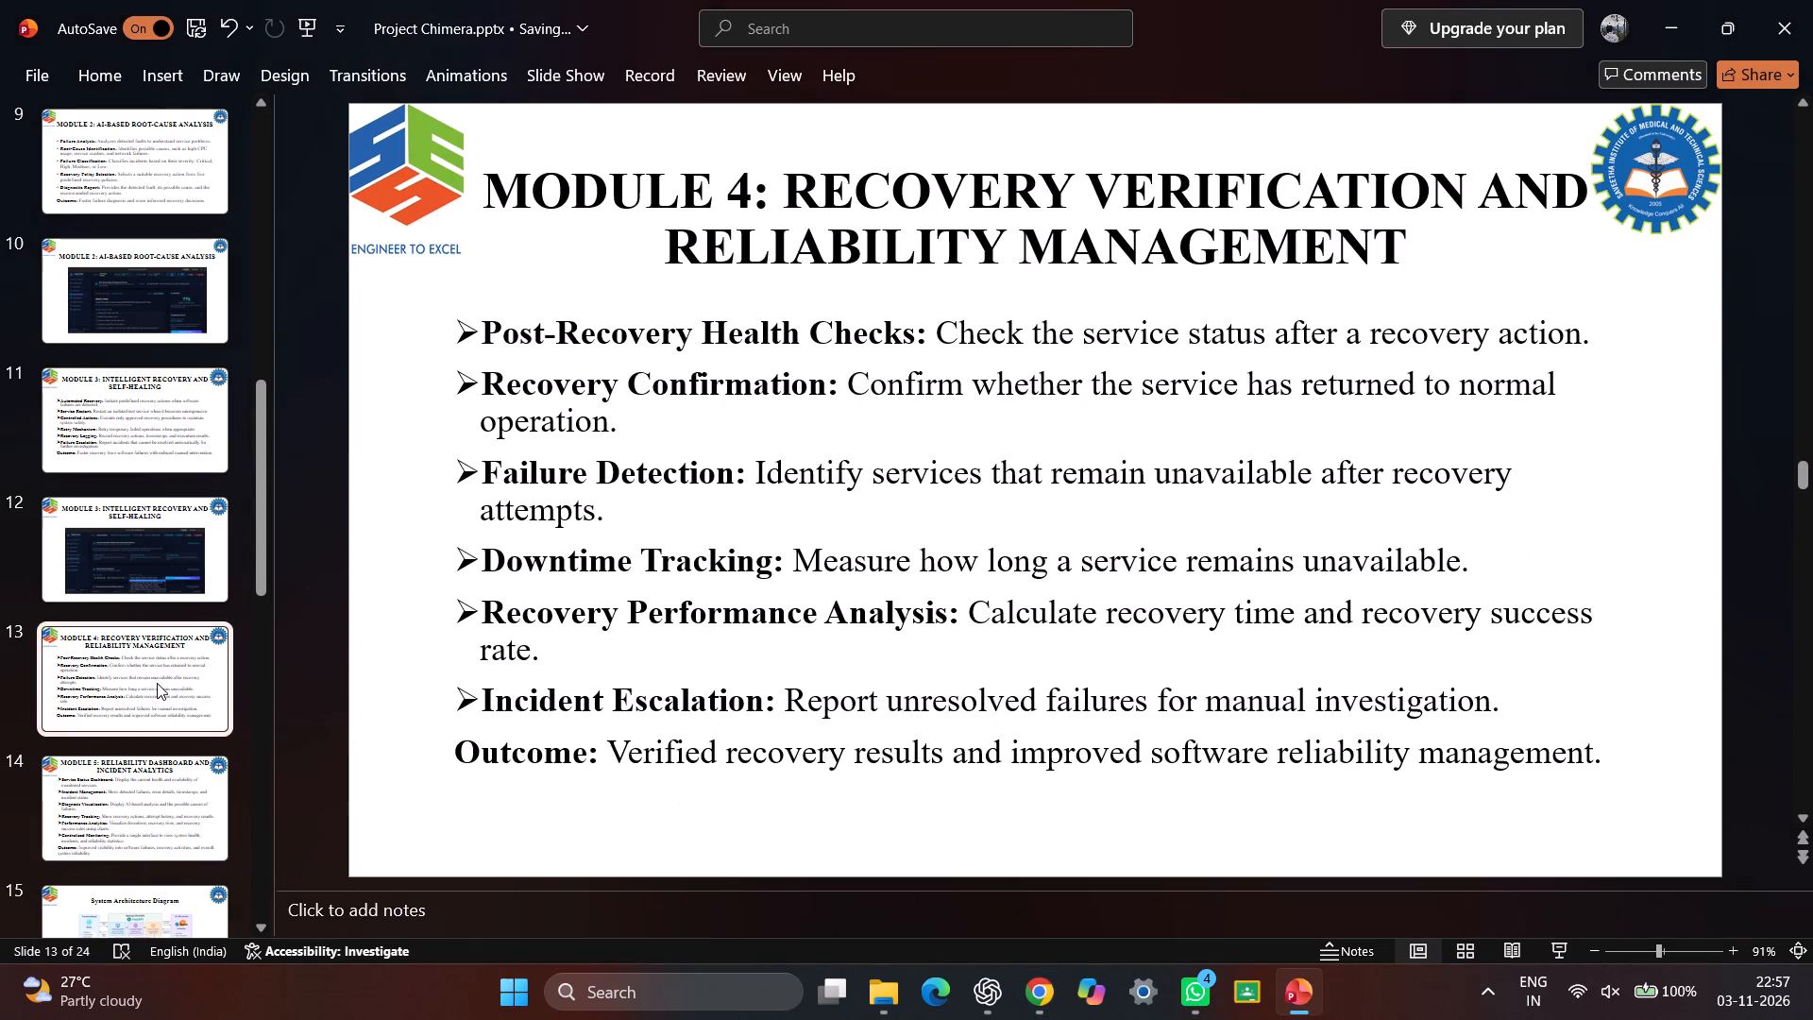
pyautogui.hotkey('alt', 'Tab')
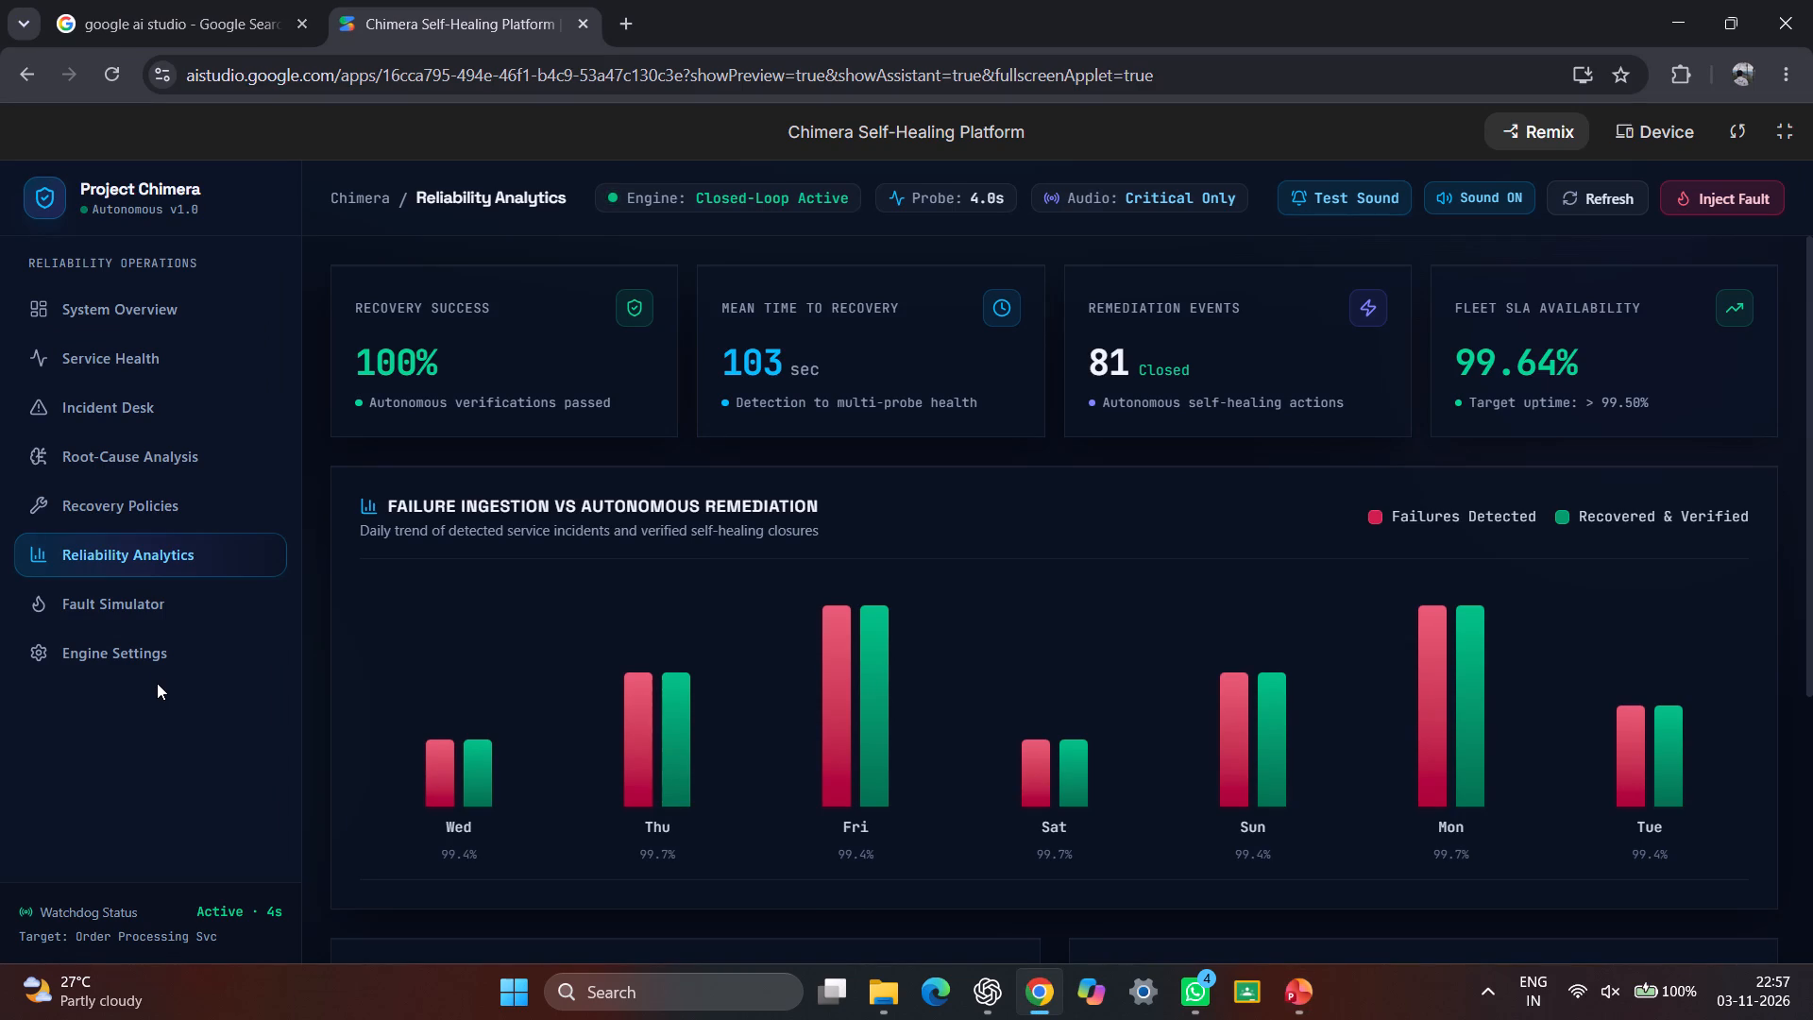
pyautogui.hotkey('alt', 'Tab')
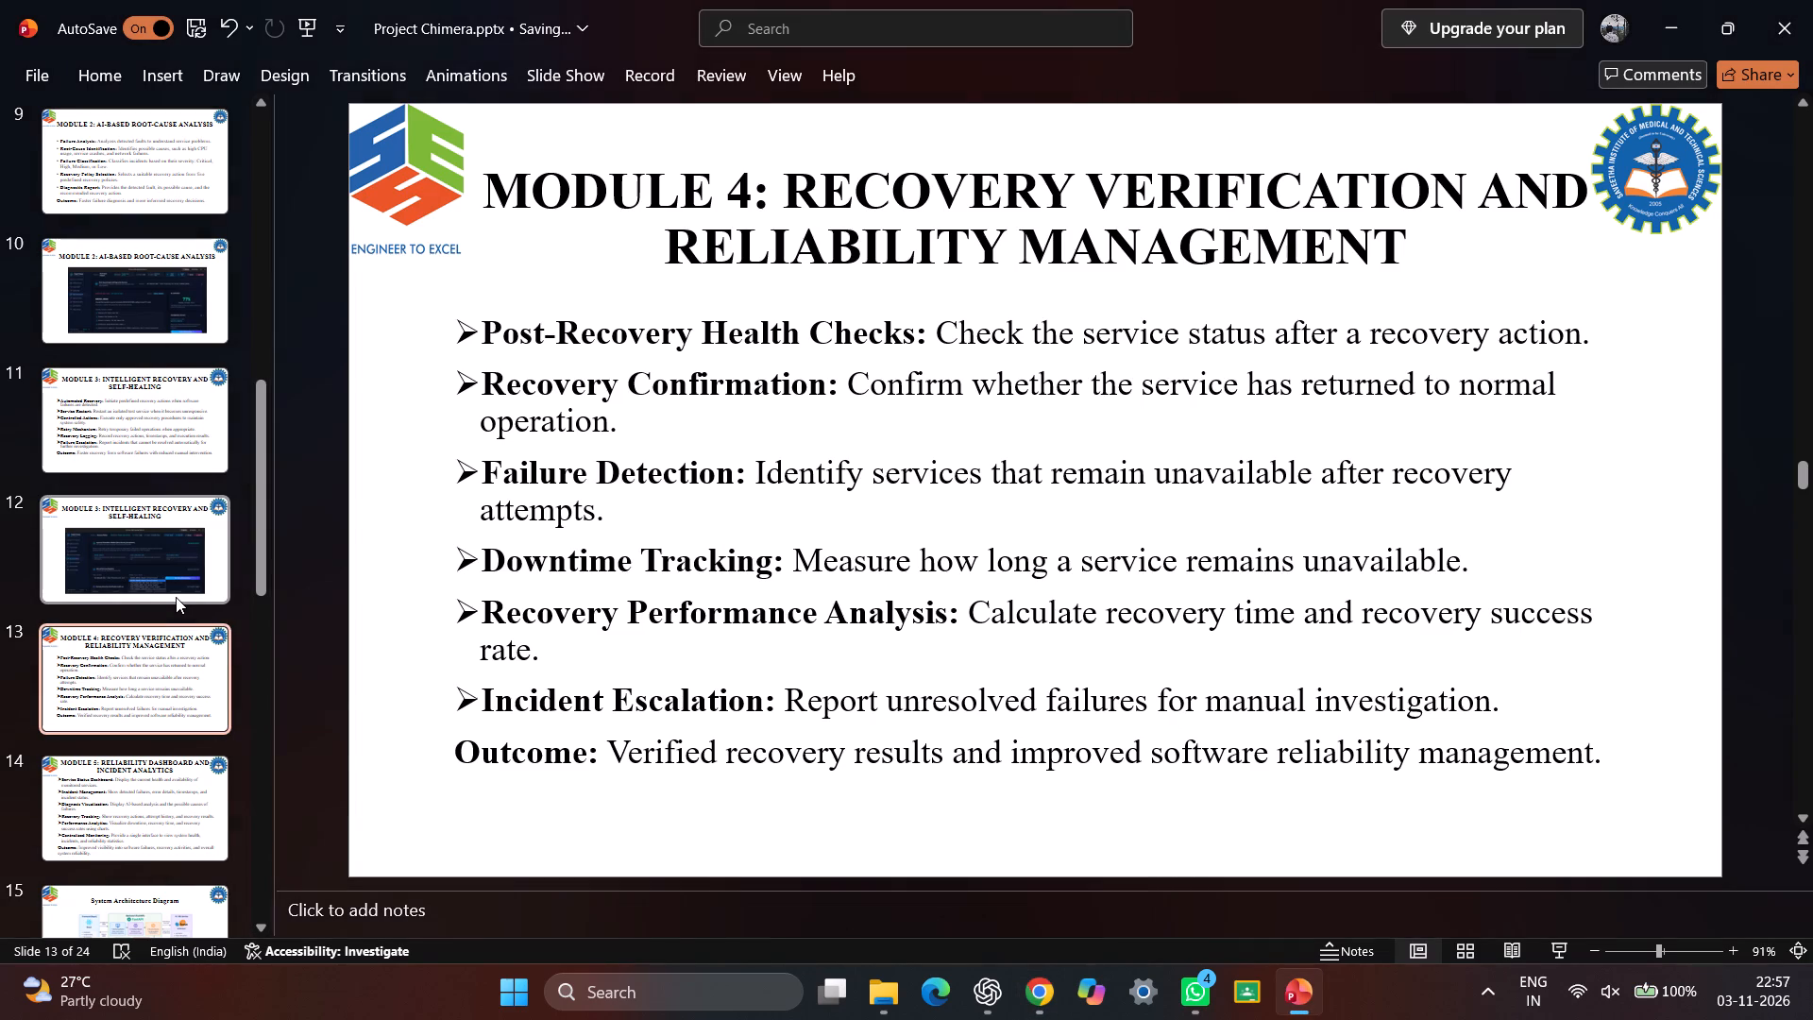
pyautogui.hotkey('alt', 'Tab')
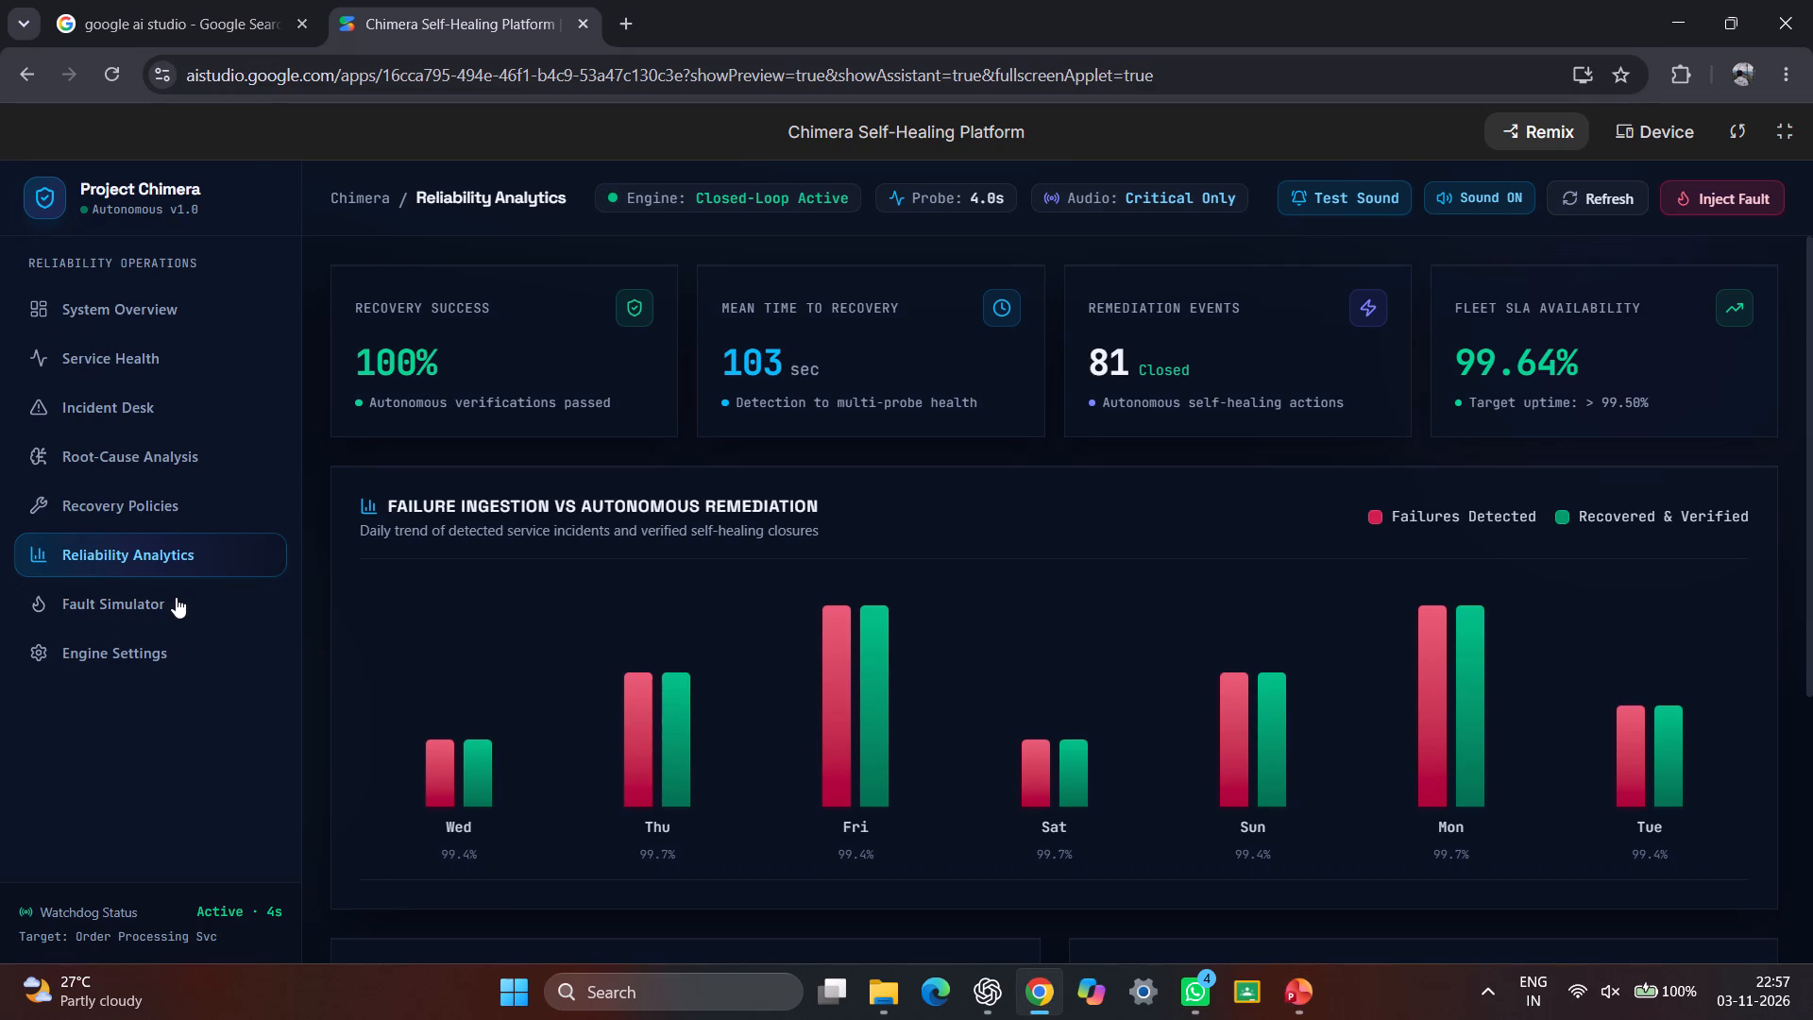
pyautogui.click(179, 505)
pyautogui.hotkey('alt', 'Tab')
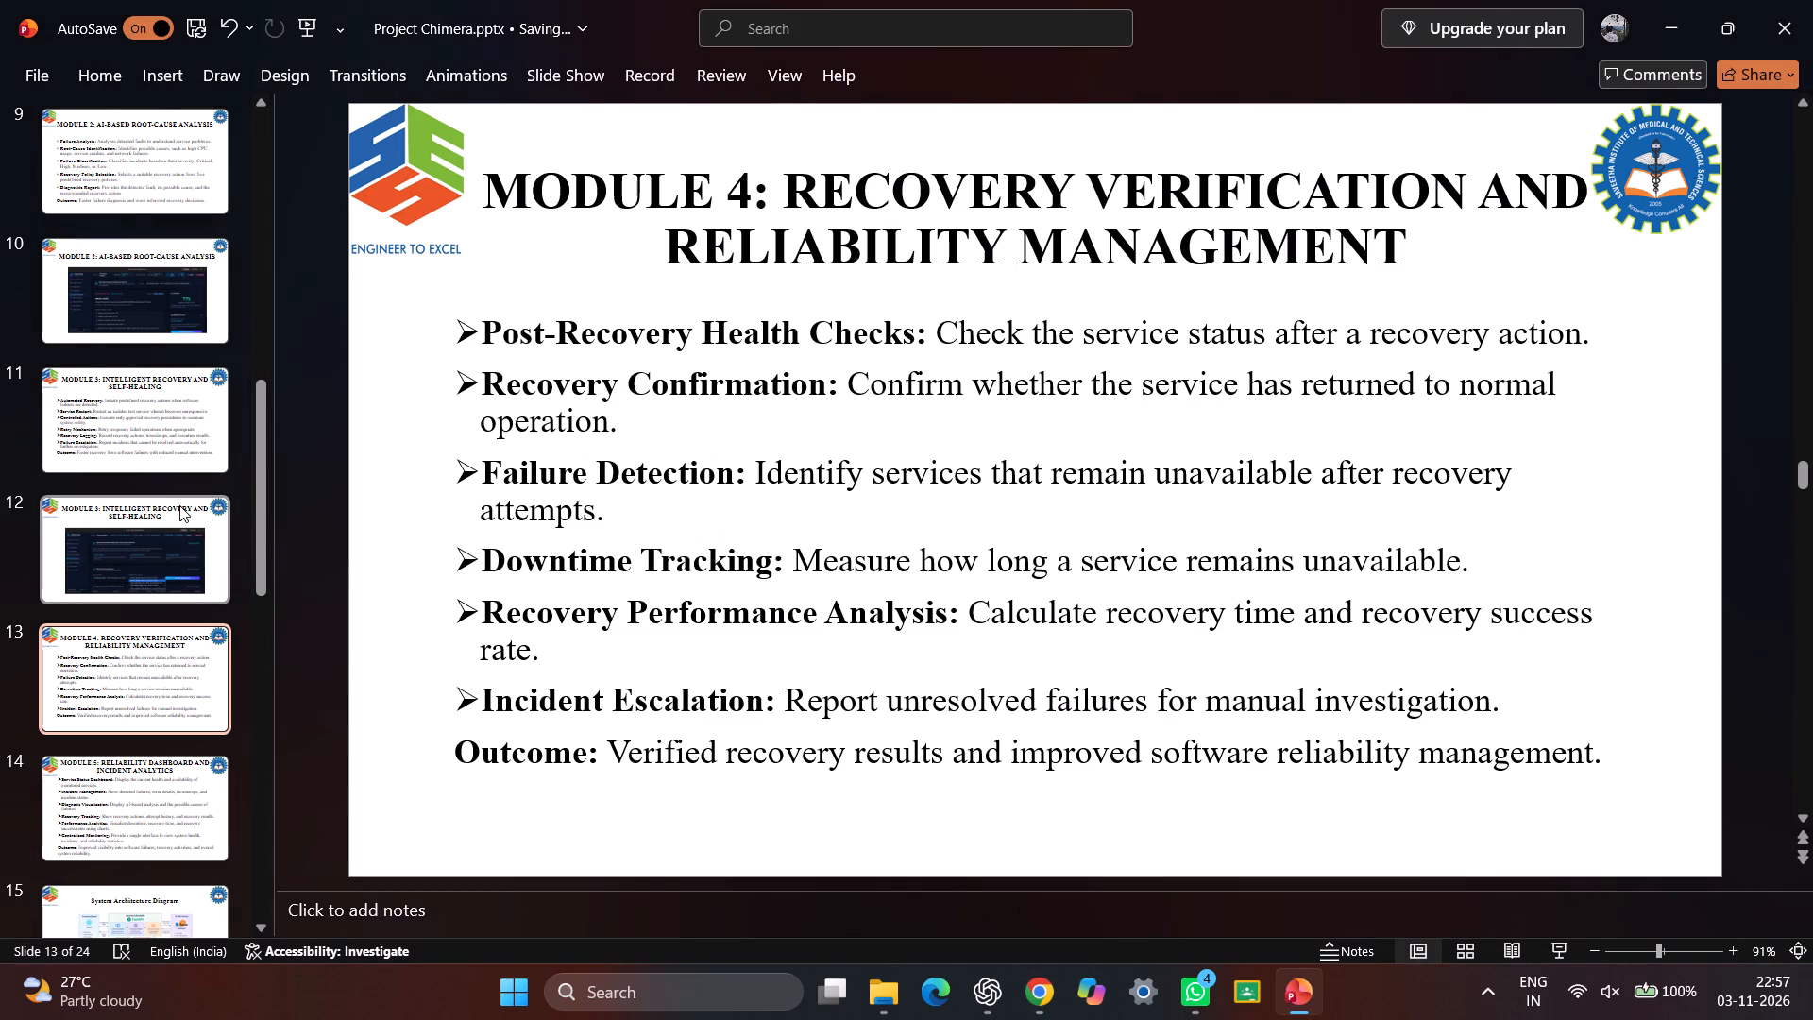
pyautogui.hotkey('alt', 'Tab')
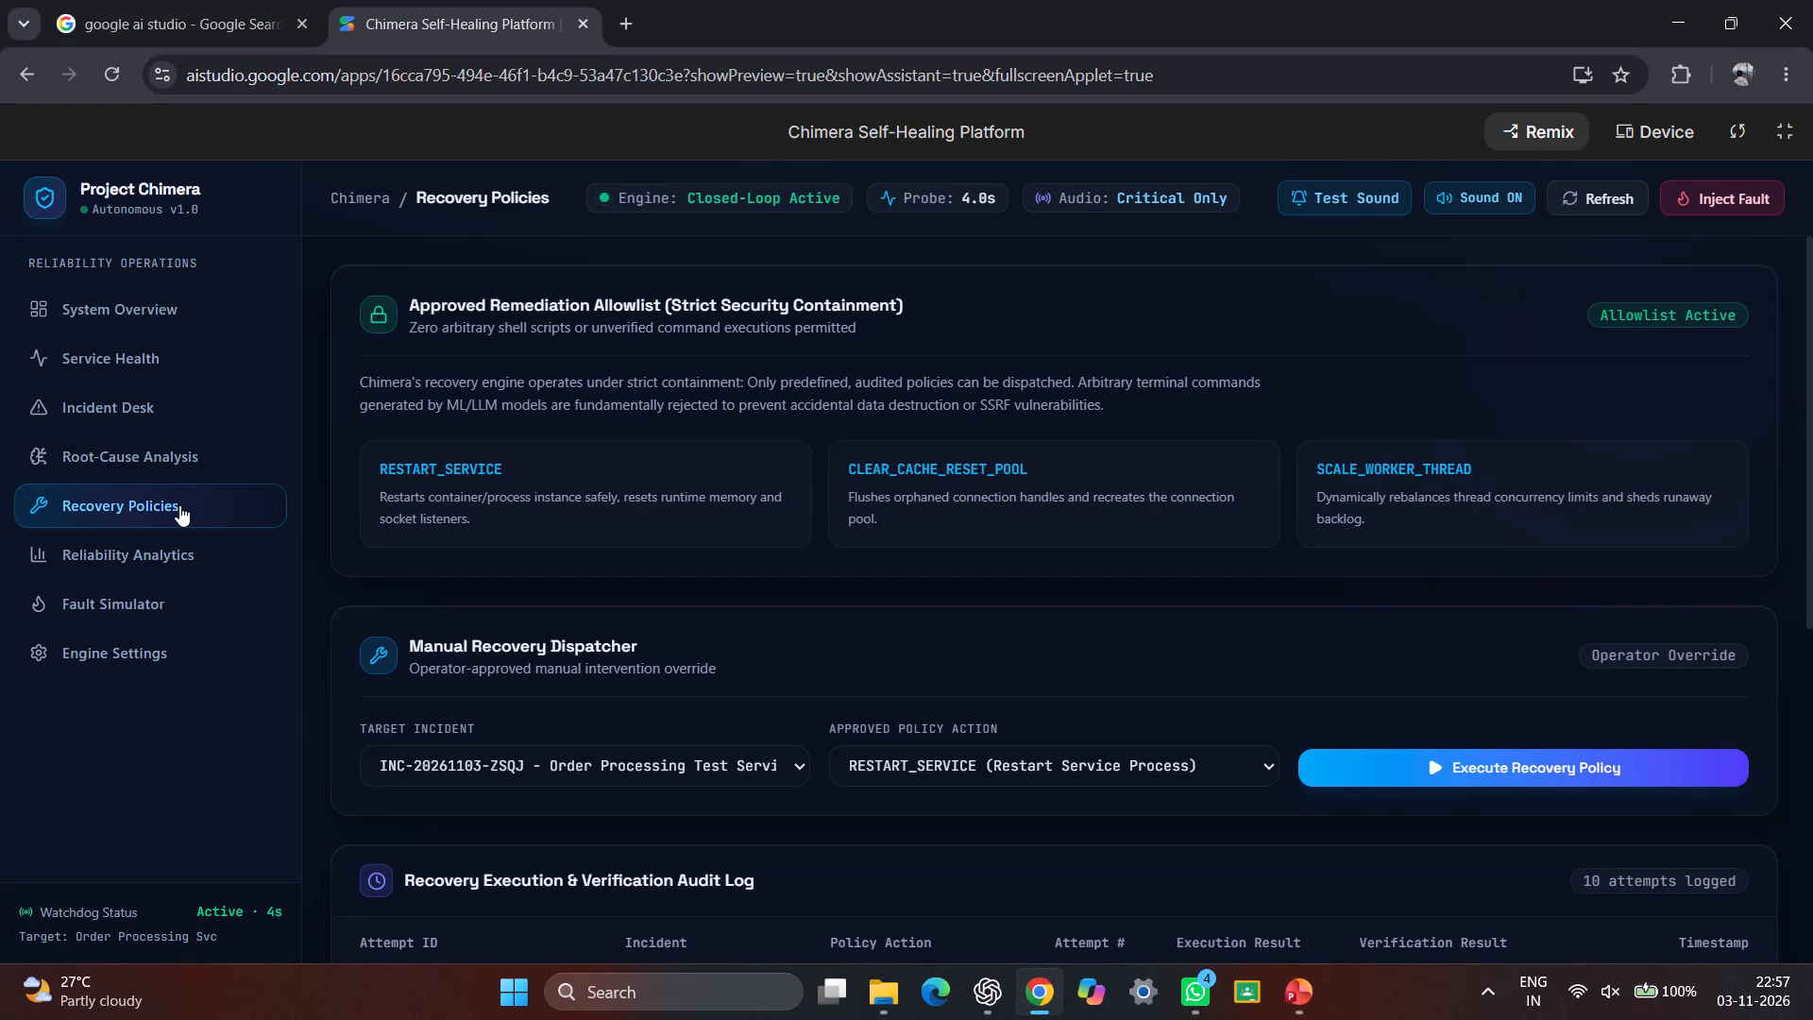
pyautogui.hotkey('alt', 'Tab')
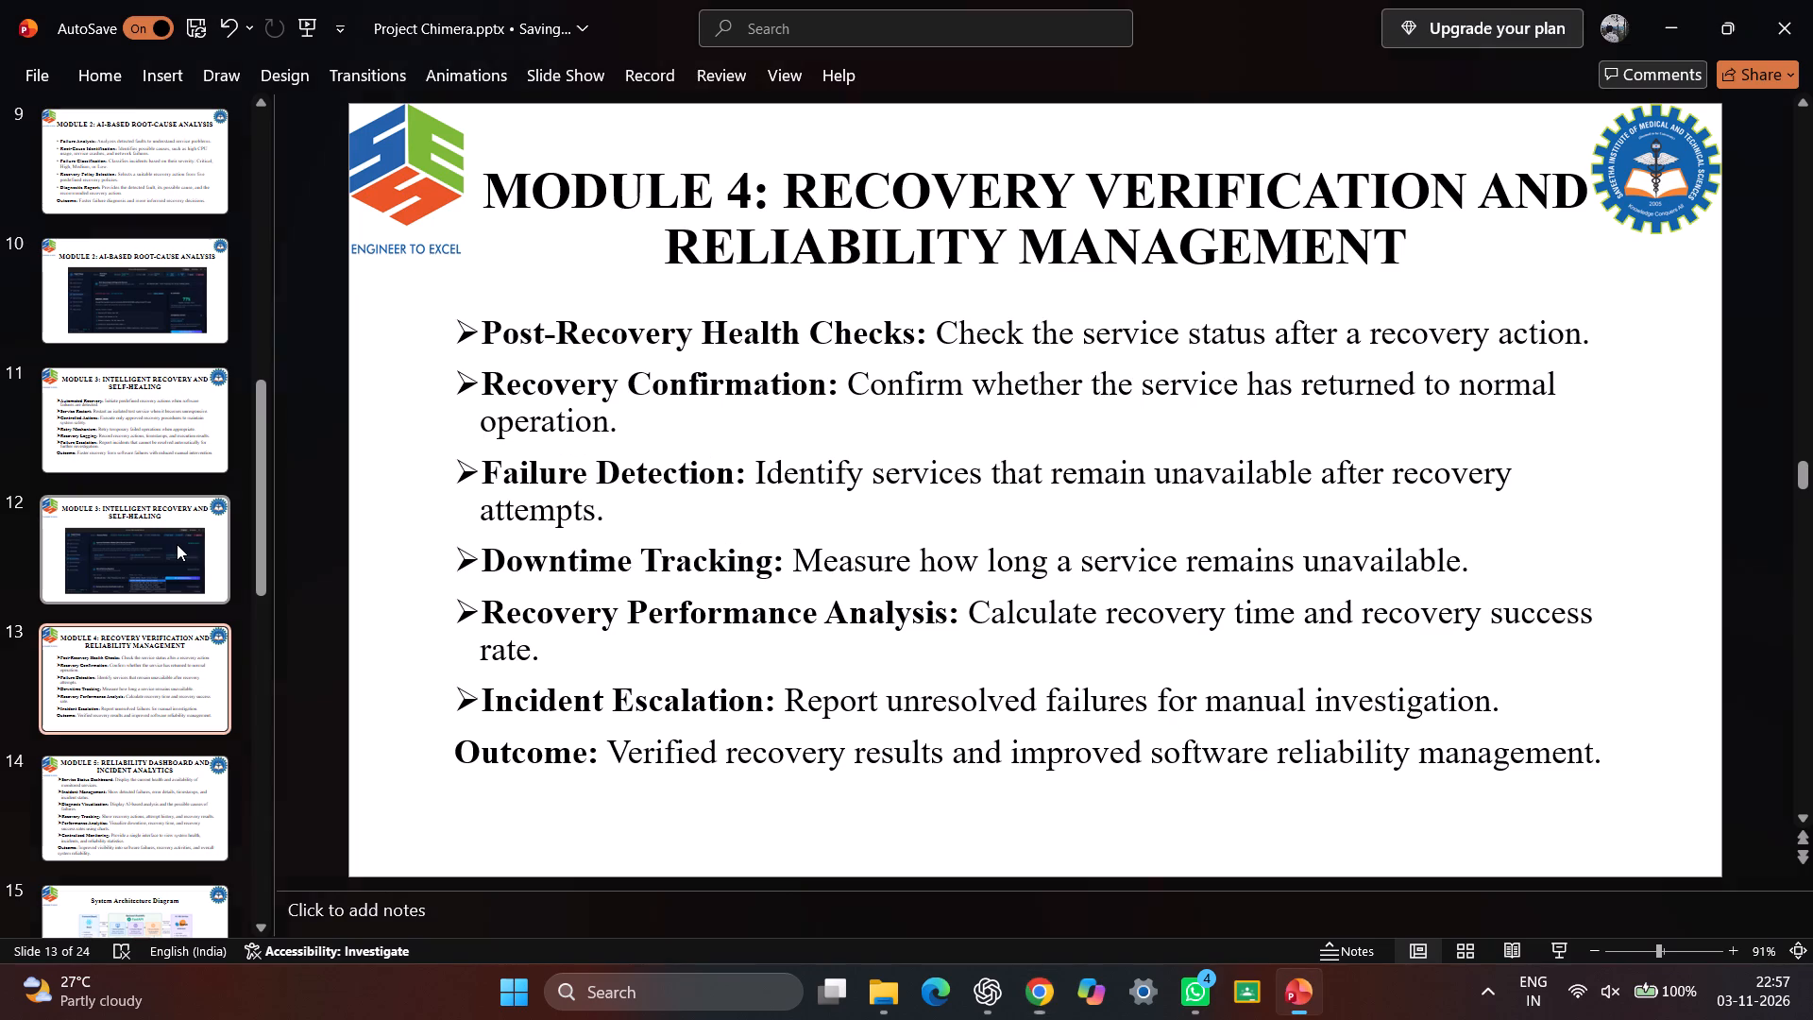
pyautogui.click(156, 796)
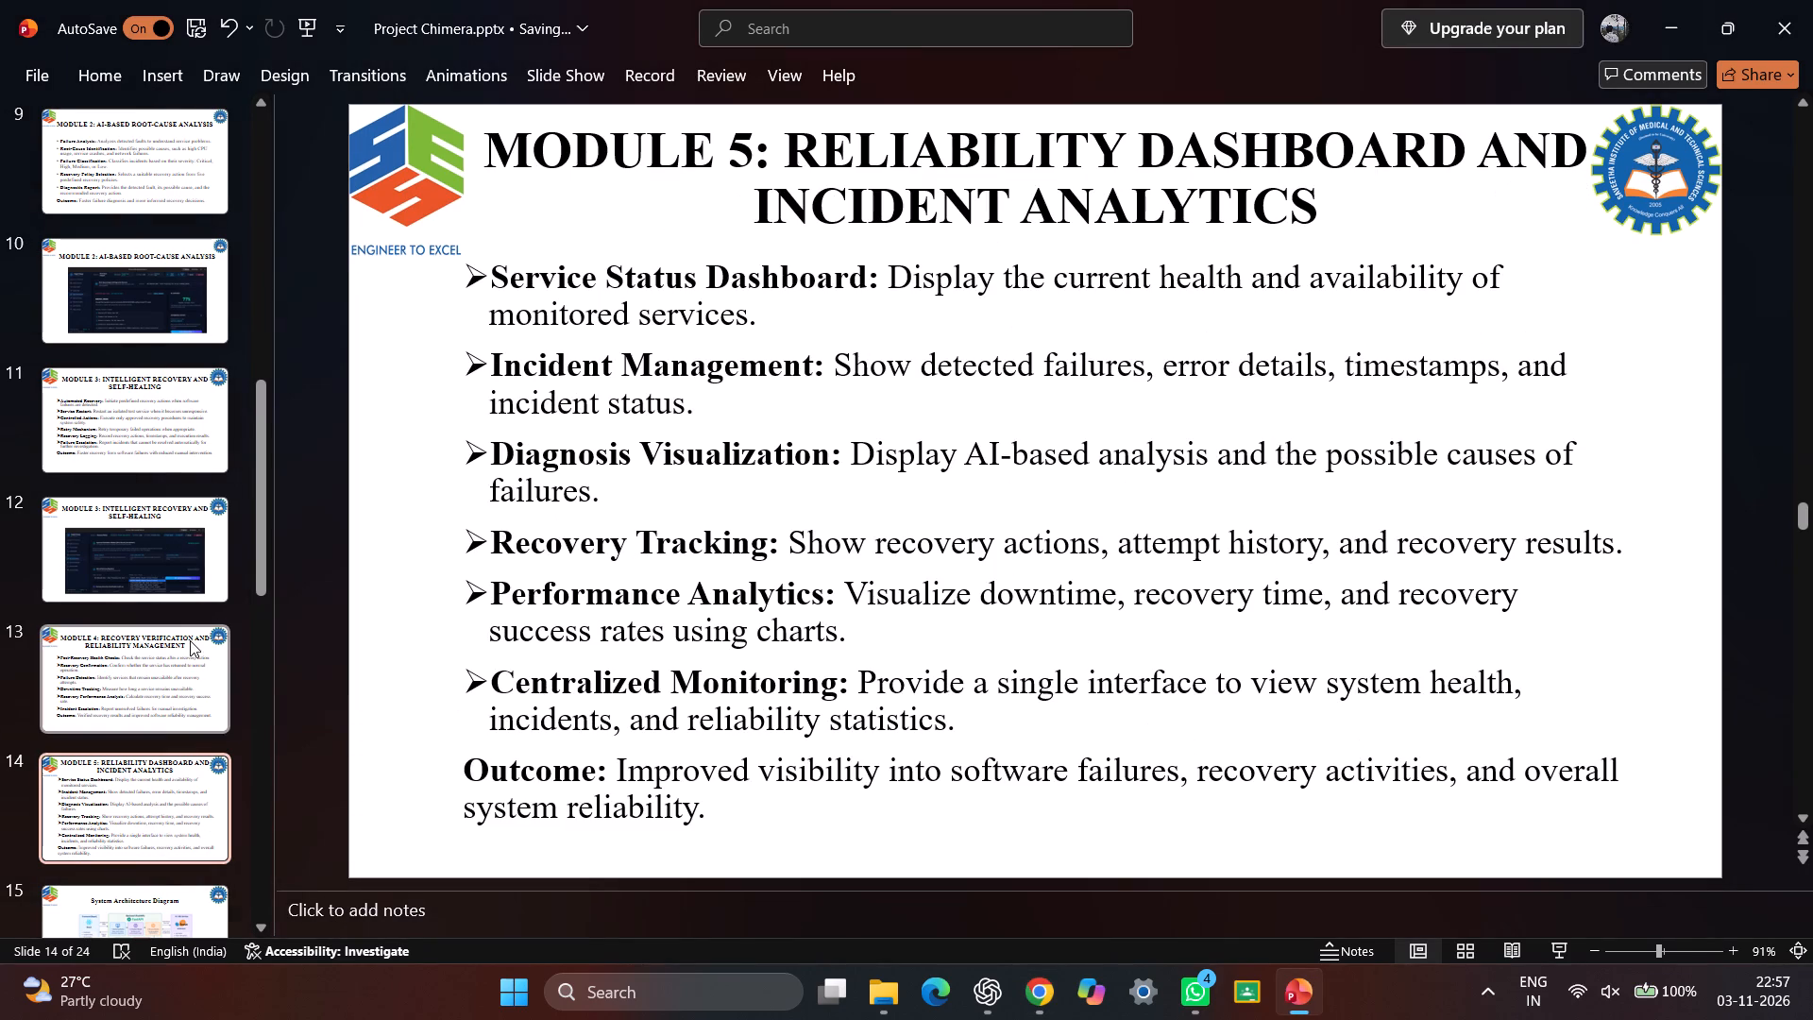
pyautogui.click(165, 697)
pyautogui.hotkey('alt', 'Tab')
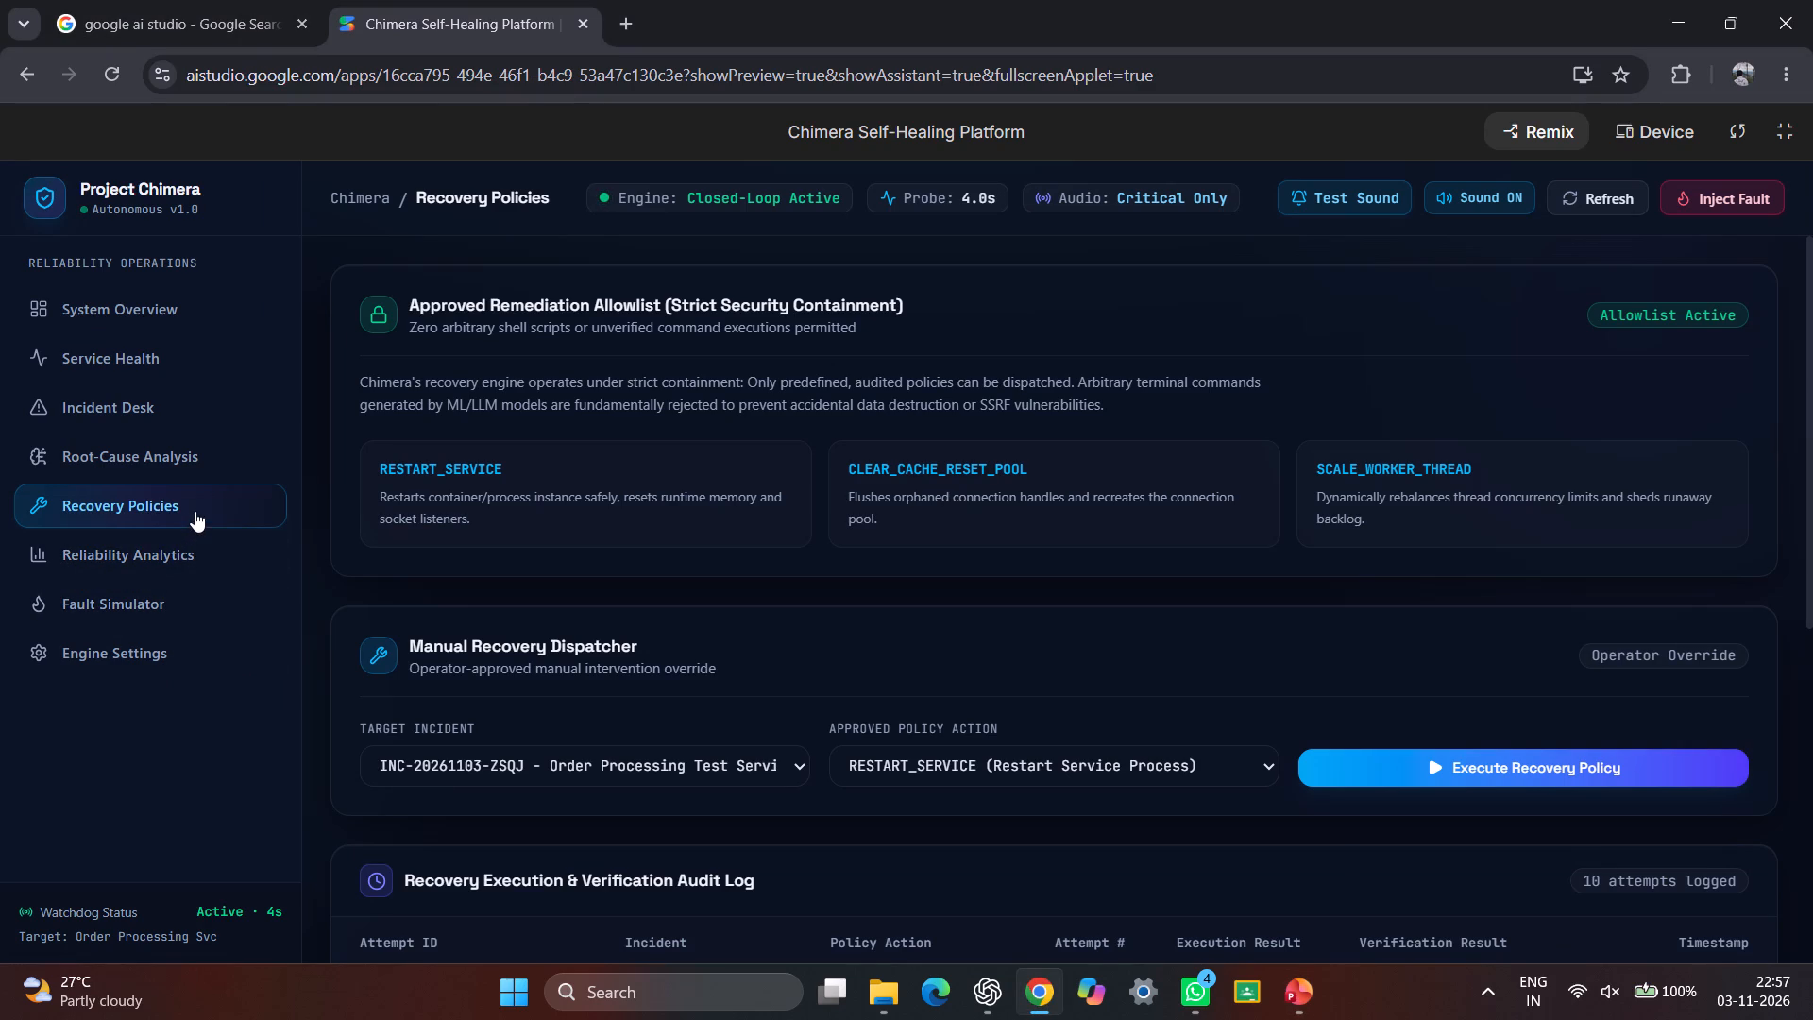
pyautogui.hotkey('alt', 'Tab')
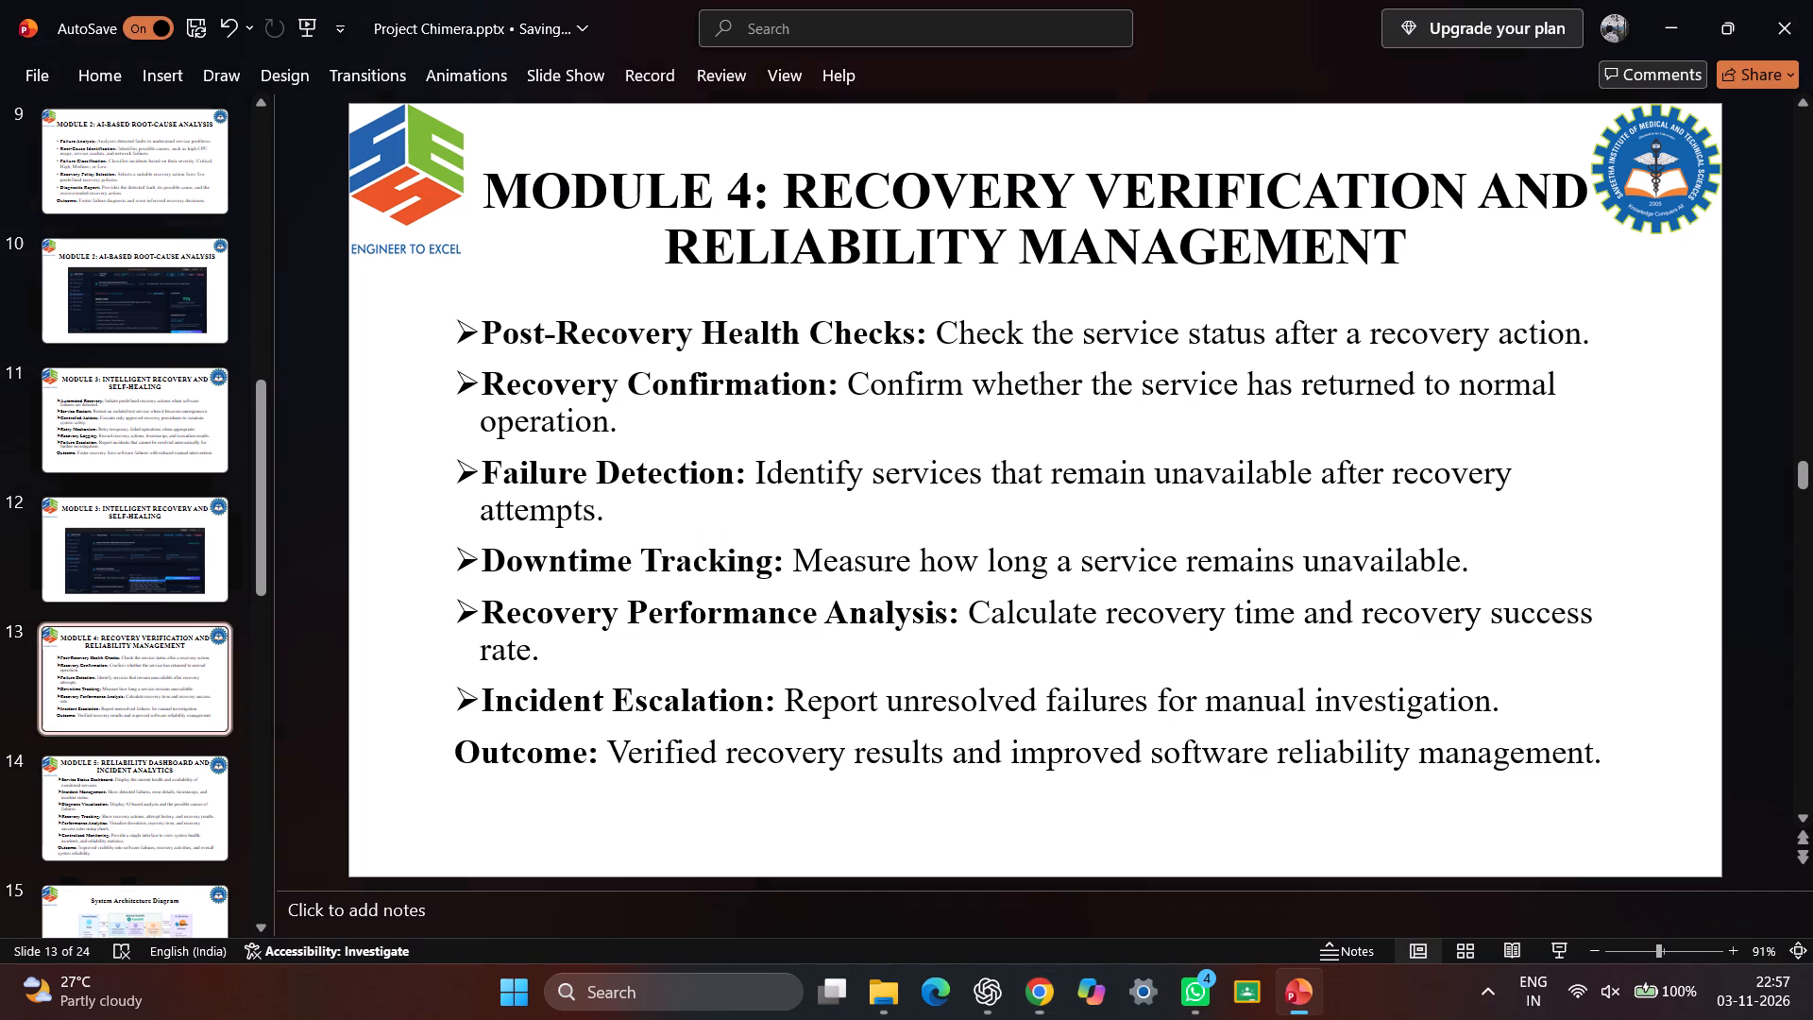
pyautogui.hotkey('alt', 'Tab')
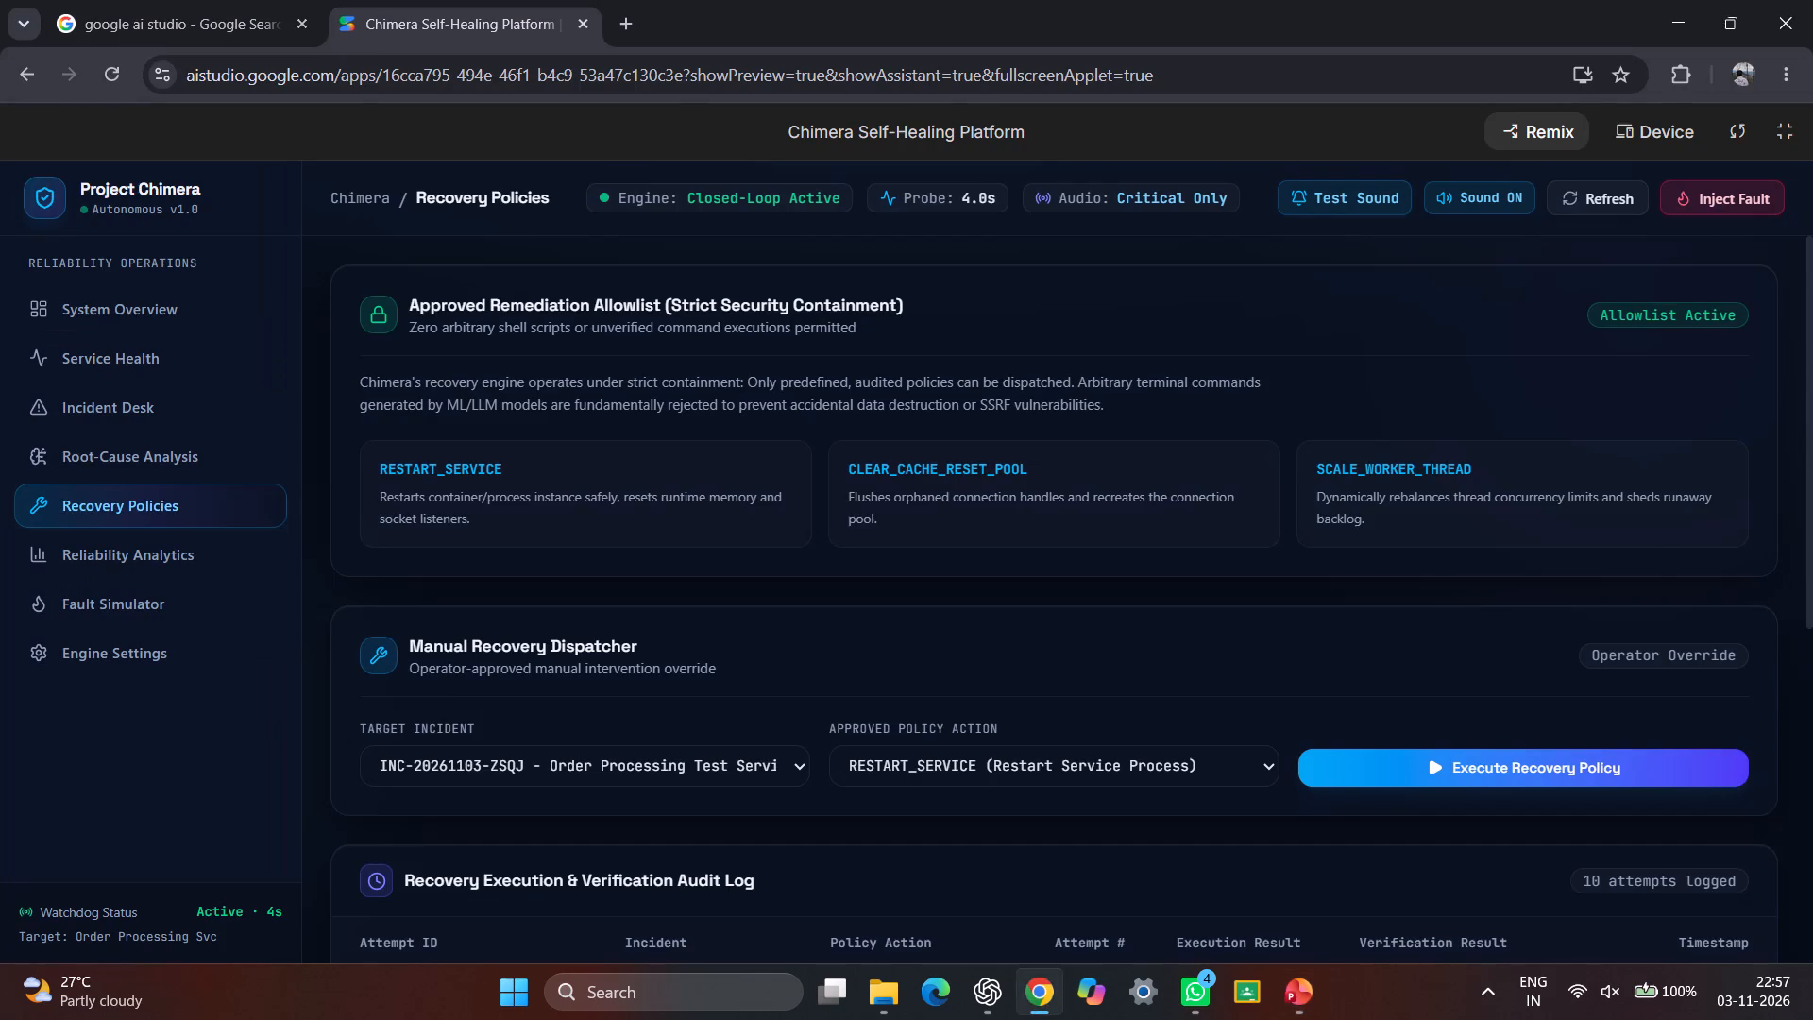
pyautogui.hotkey('alt', 'Tab')
pyautogui.hotkey('alt', 'Tab')
# Capture the Chimera app's Reliability Analytics page, from its header bar down to the taskbar, and copy the screenshot.
pyautogui.click(113, 550)
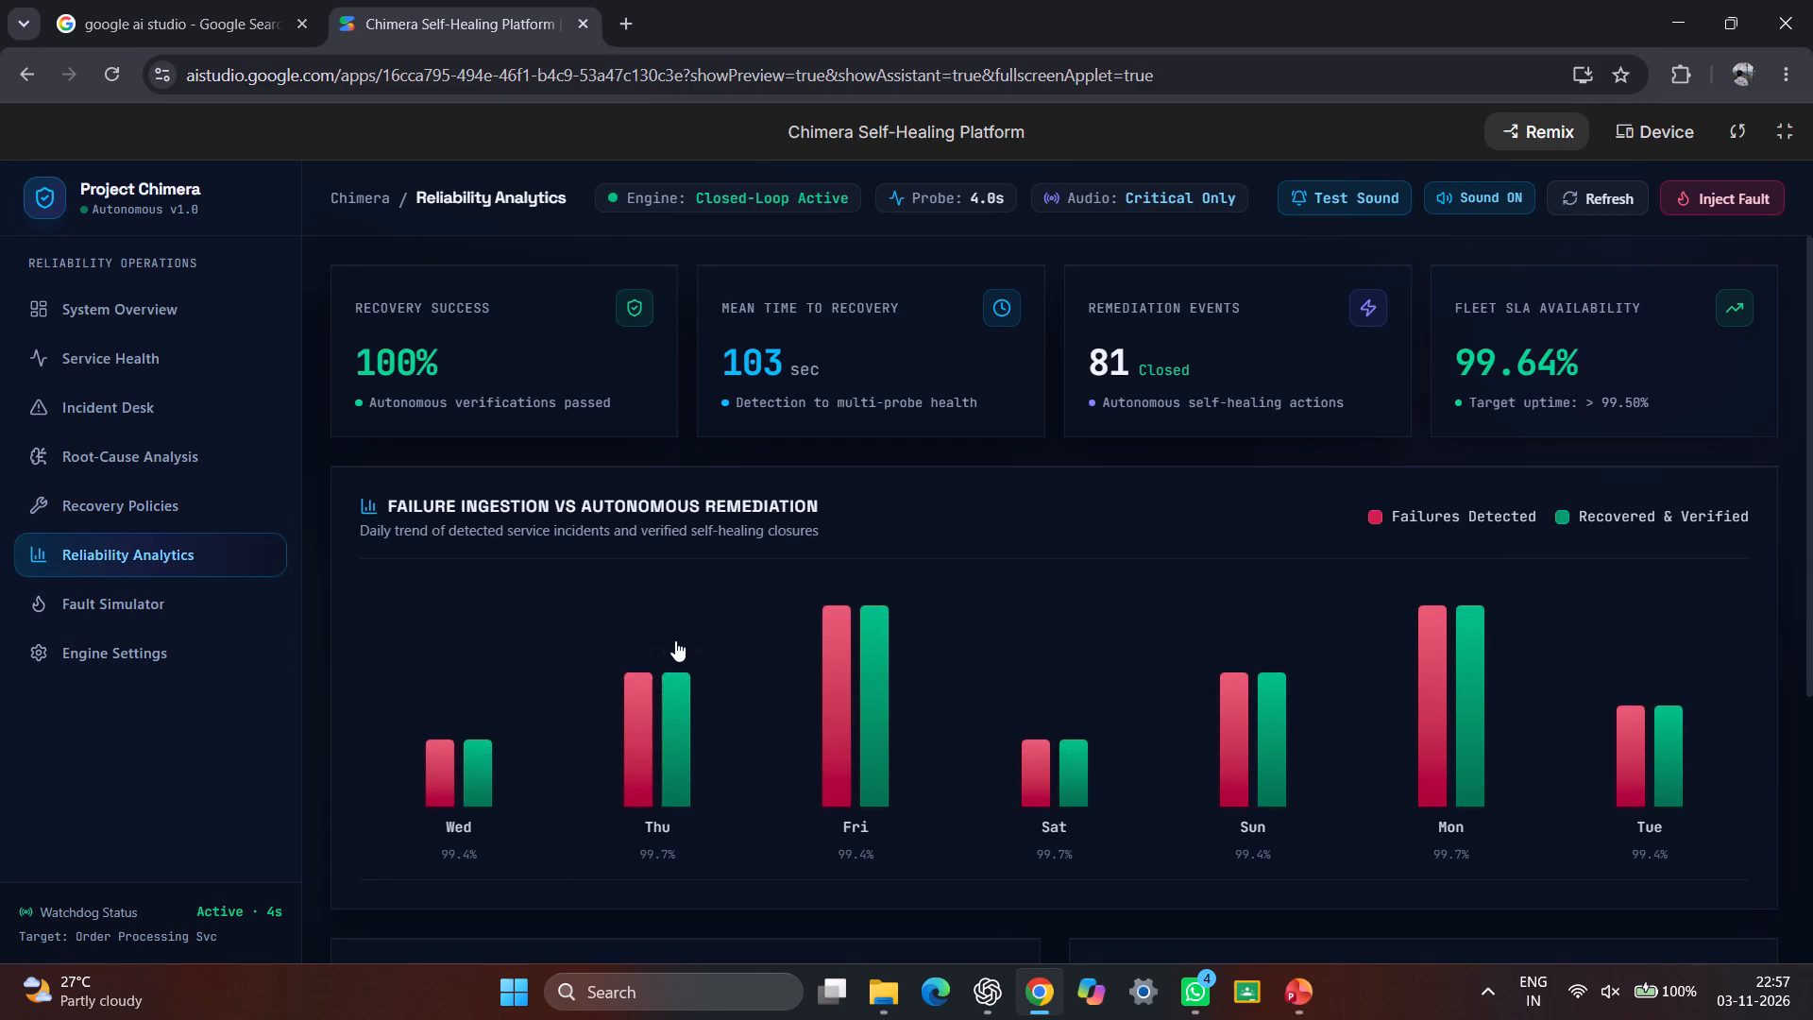
pyautogui.press('Print')
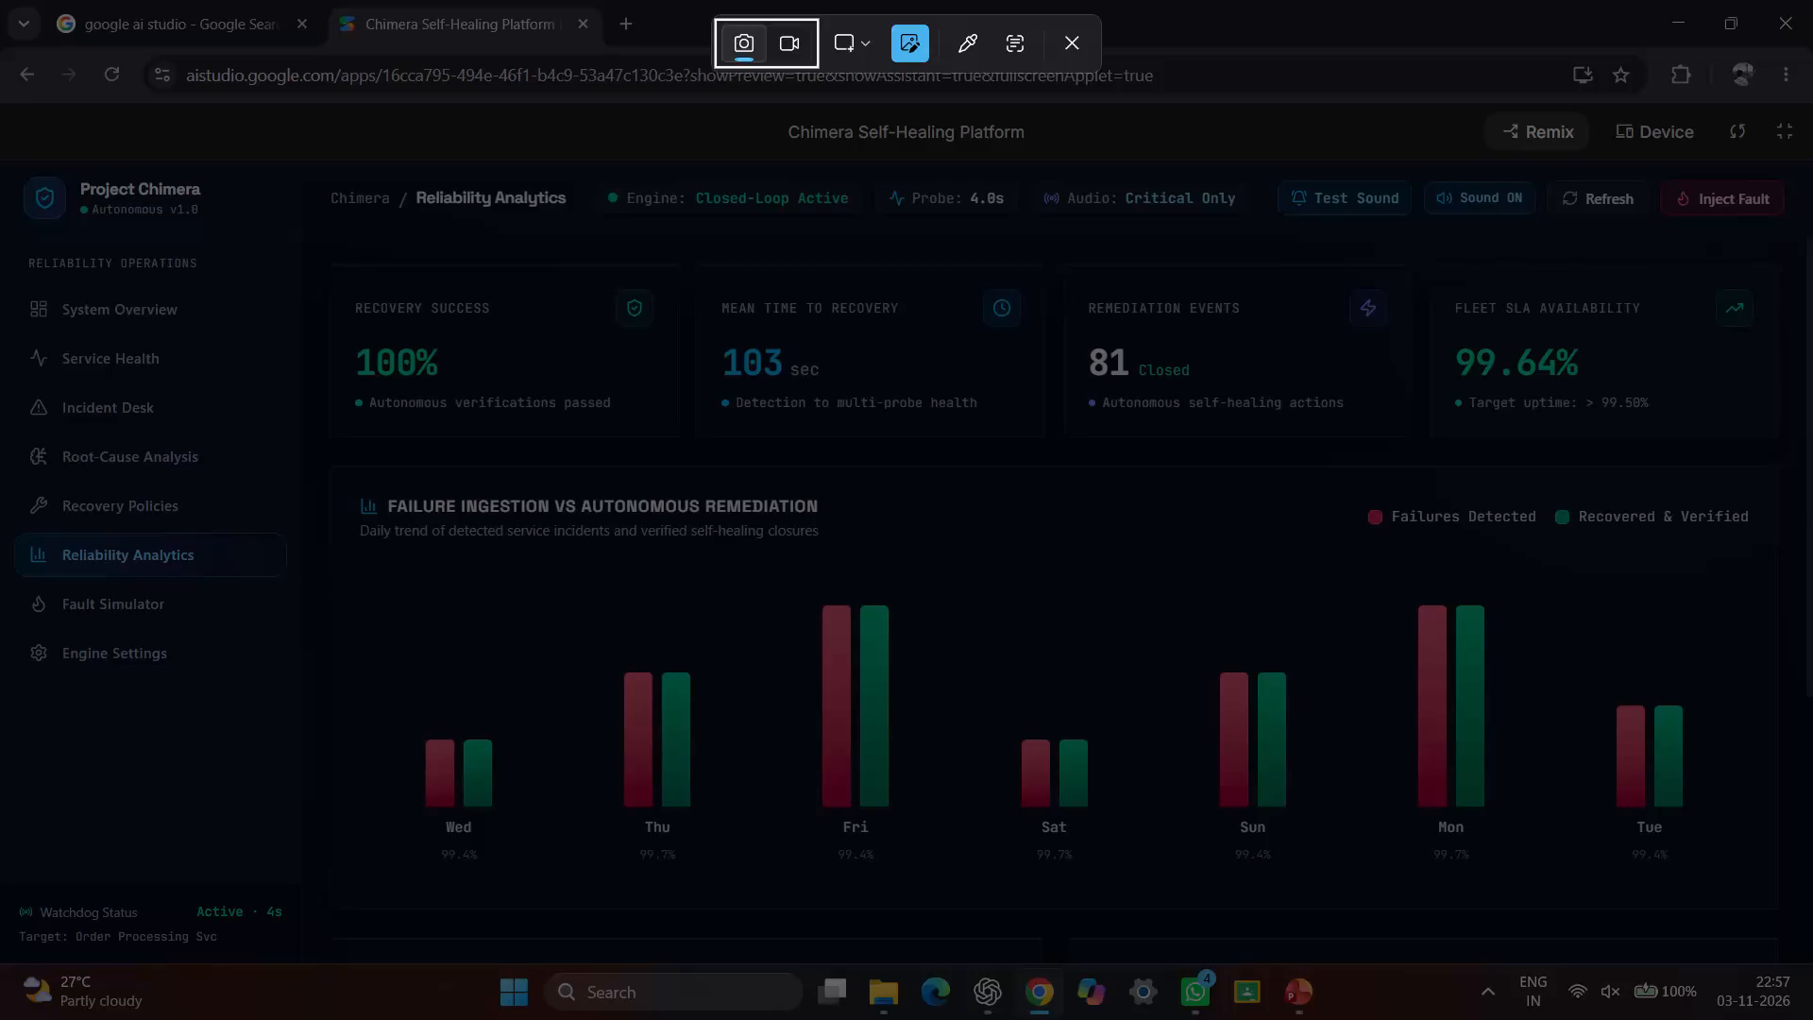
pyautogui.moveTo(0, 104); pyautogui.dragTo(1812, 961)
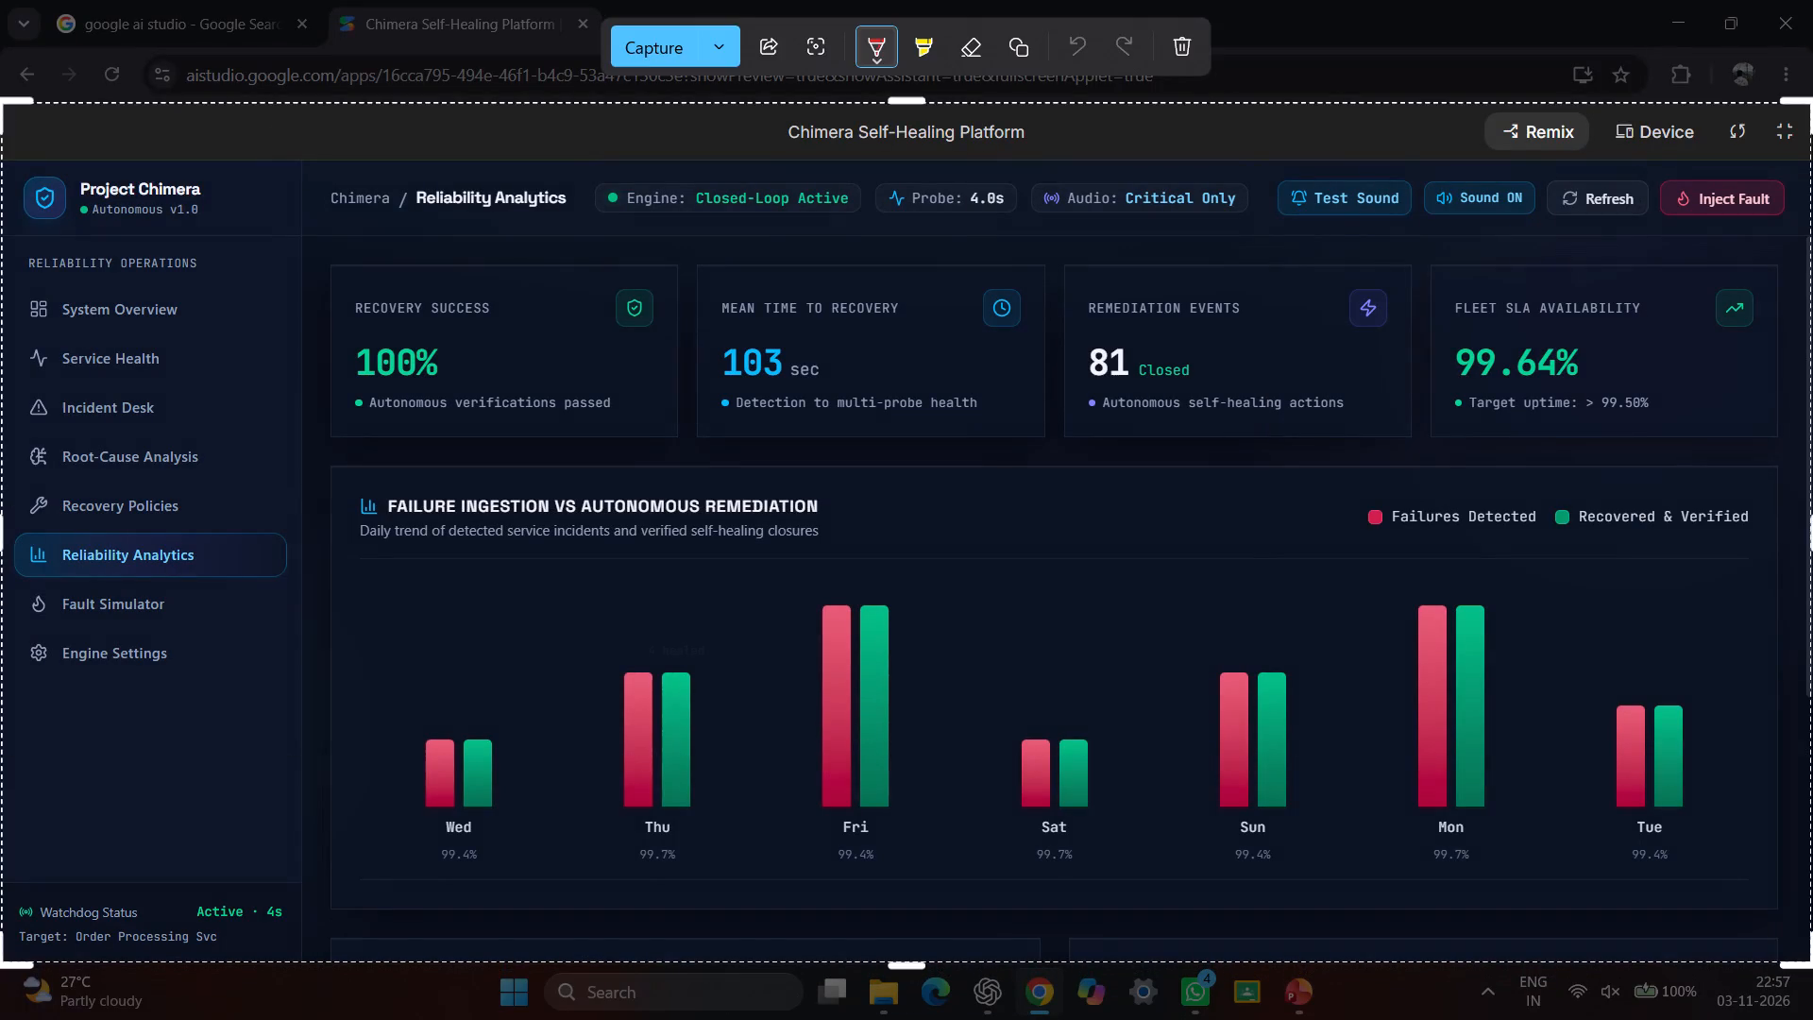
pyautogui.hotkey('ctrl', 'c')
# In PowerPoint, add a new slide after the Module 4 slide 13 and paste the Reliability Analytics screenshot into its content area.
pyautogui.hotkey('alt', 'Tab')
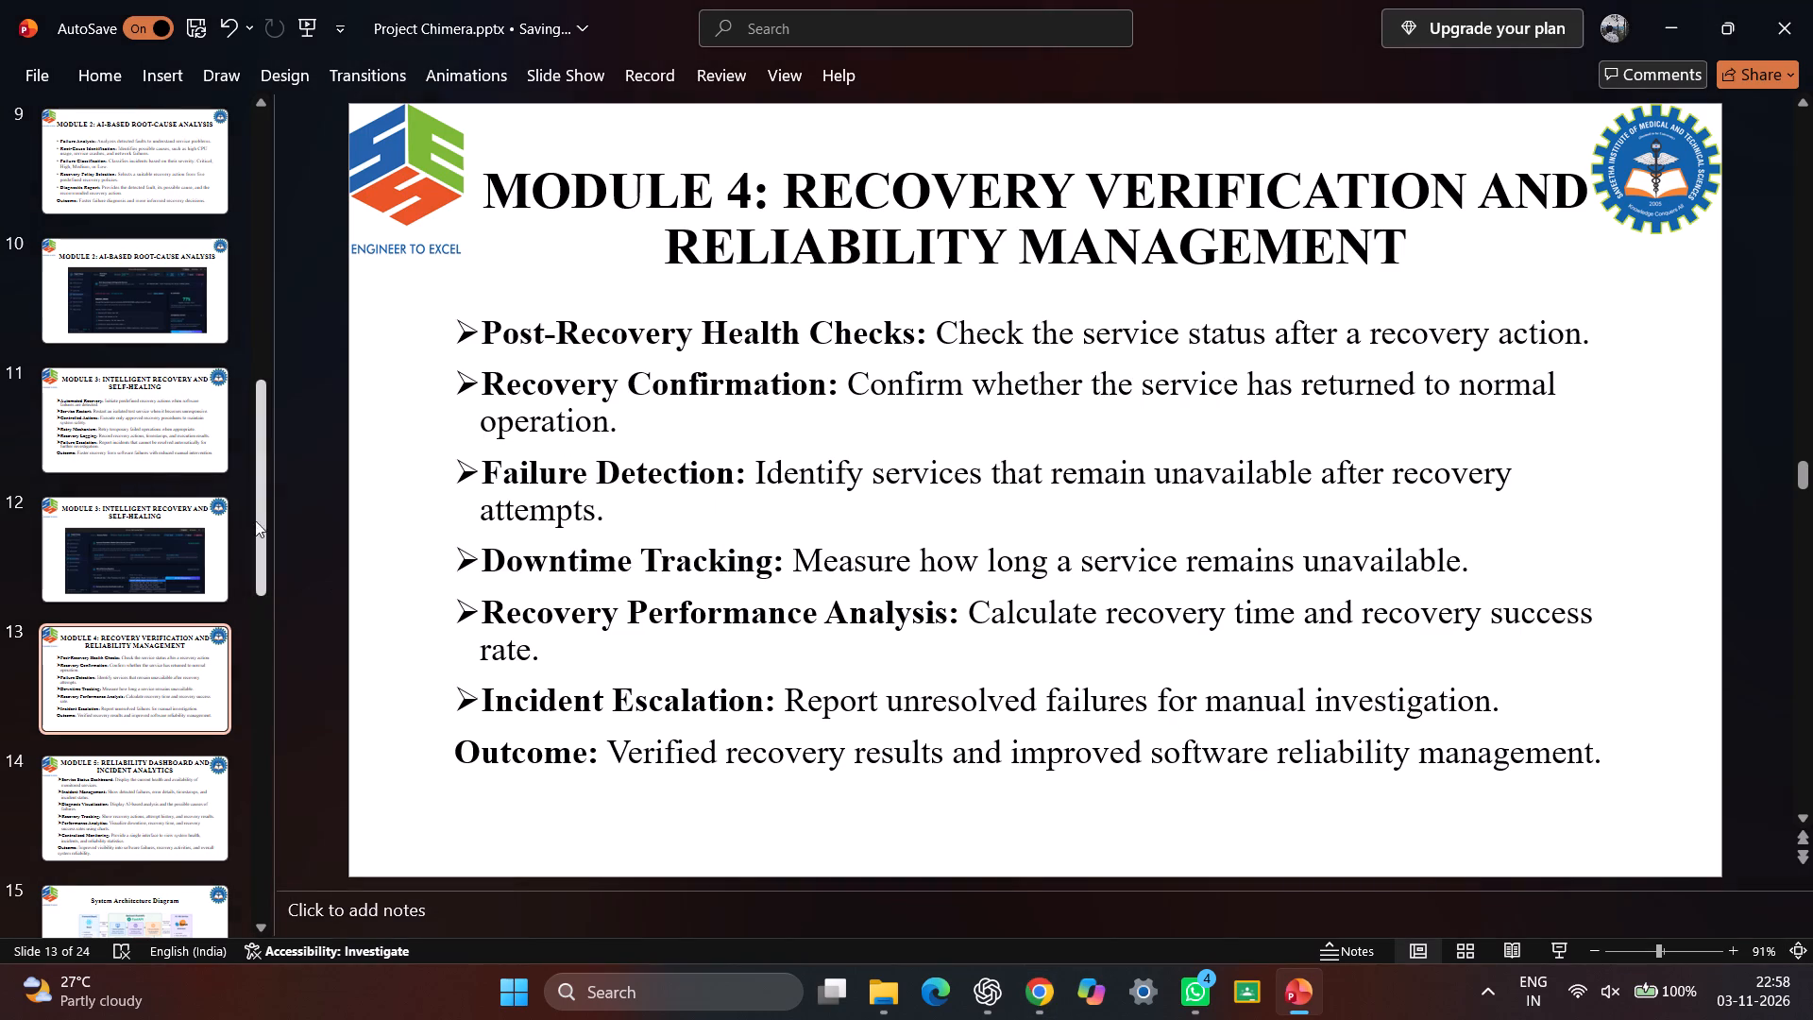
pyautogui.click(165, 640)
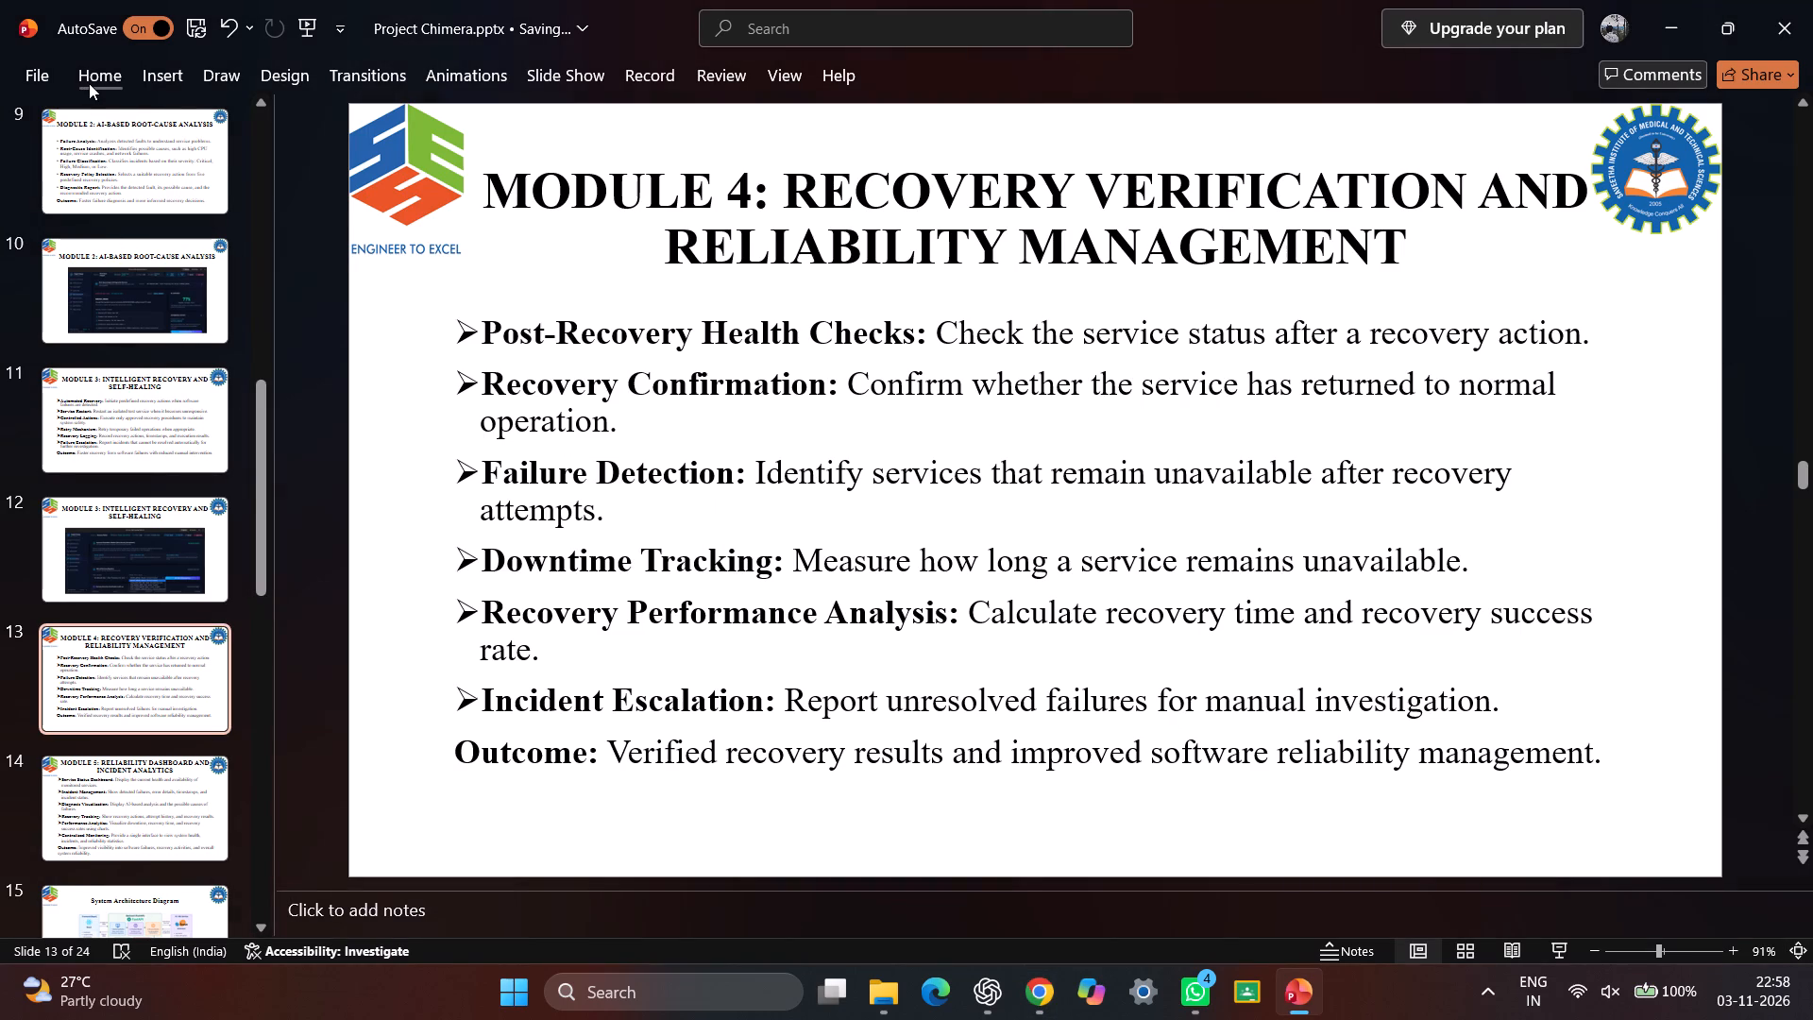
pyautogui.click(89, 83)
pyautogui.click(177, 125)
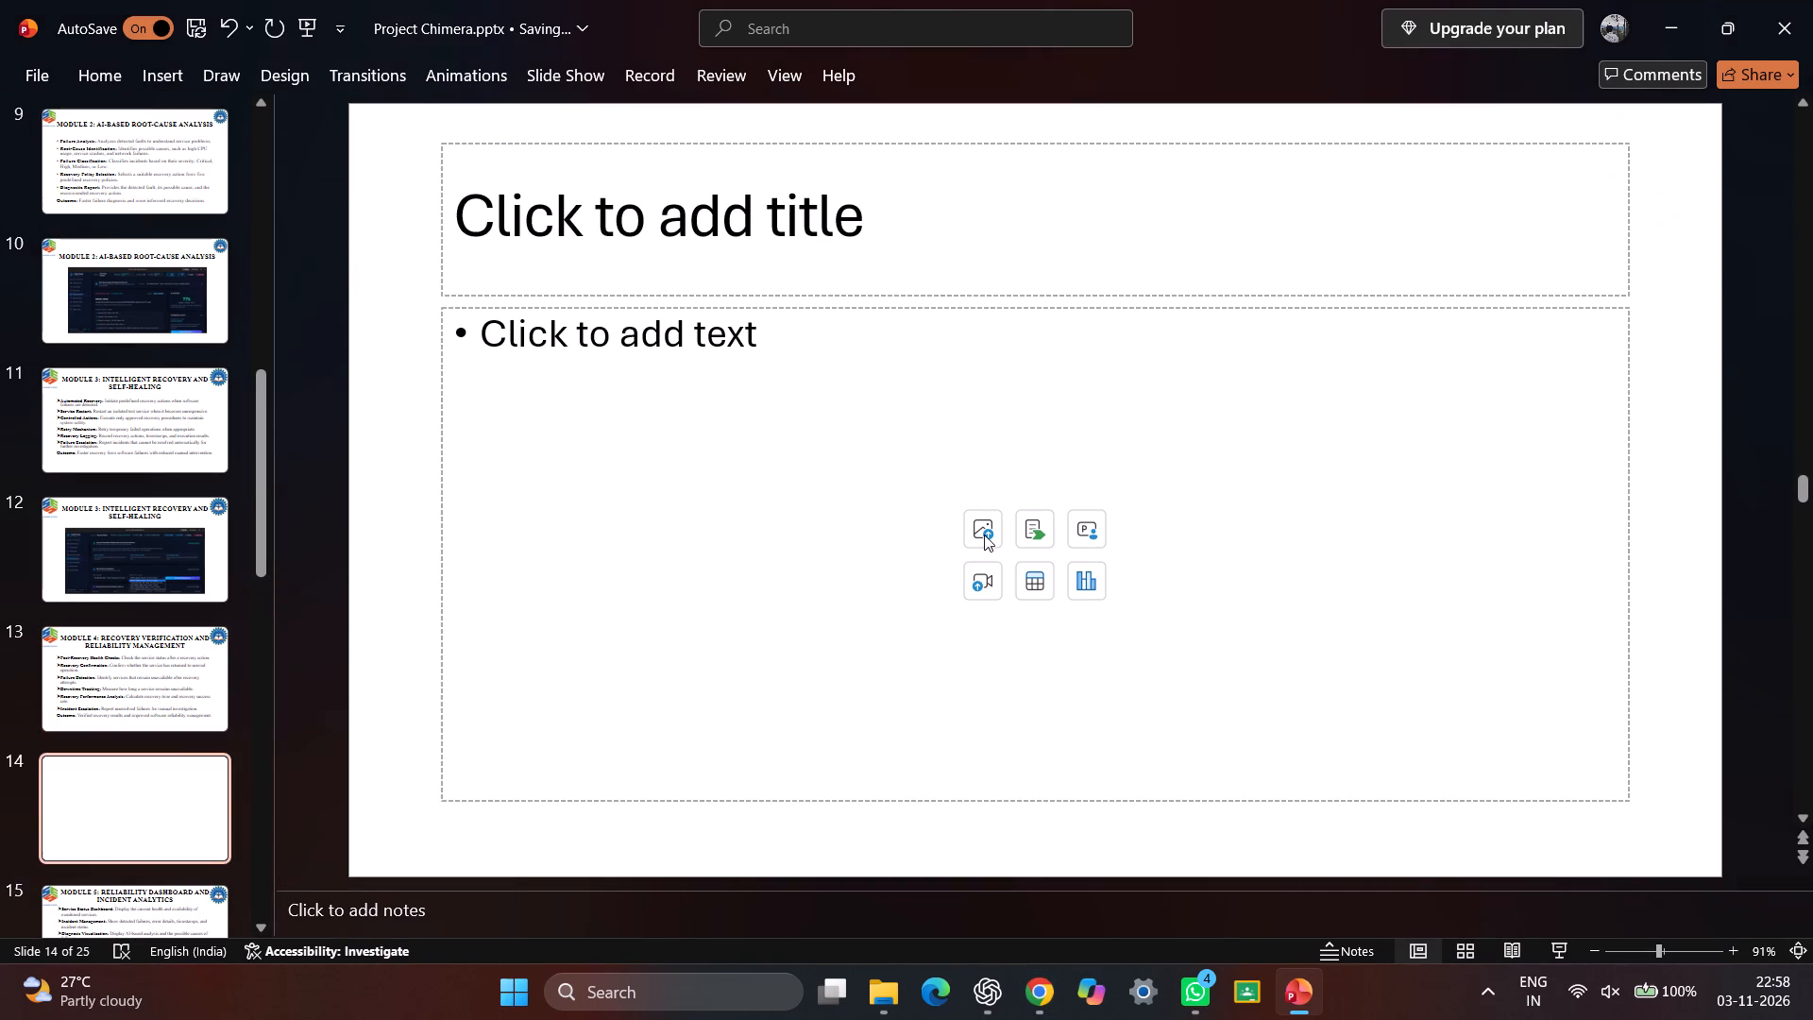
pyautogui.click(849, 405)
pyautogui.hotkey('ctrl', 'v')
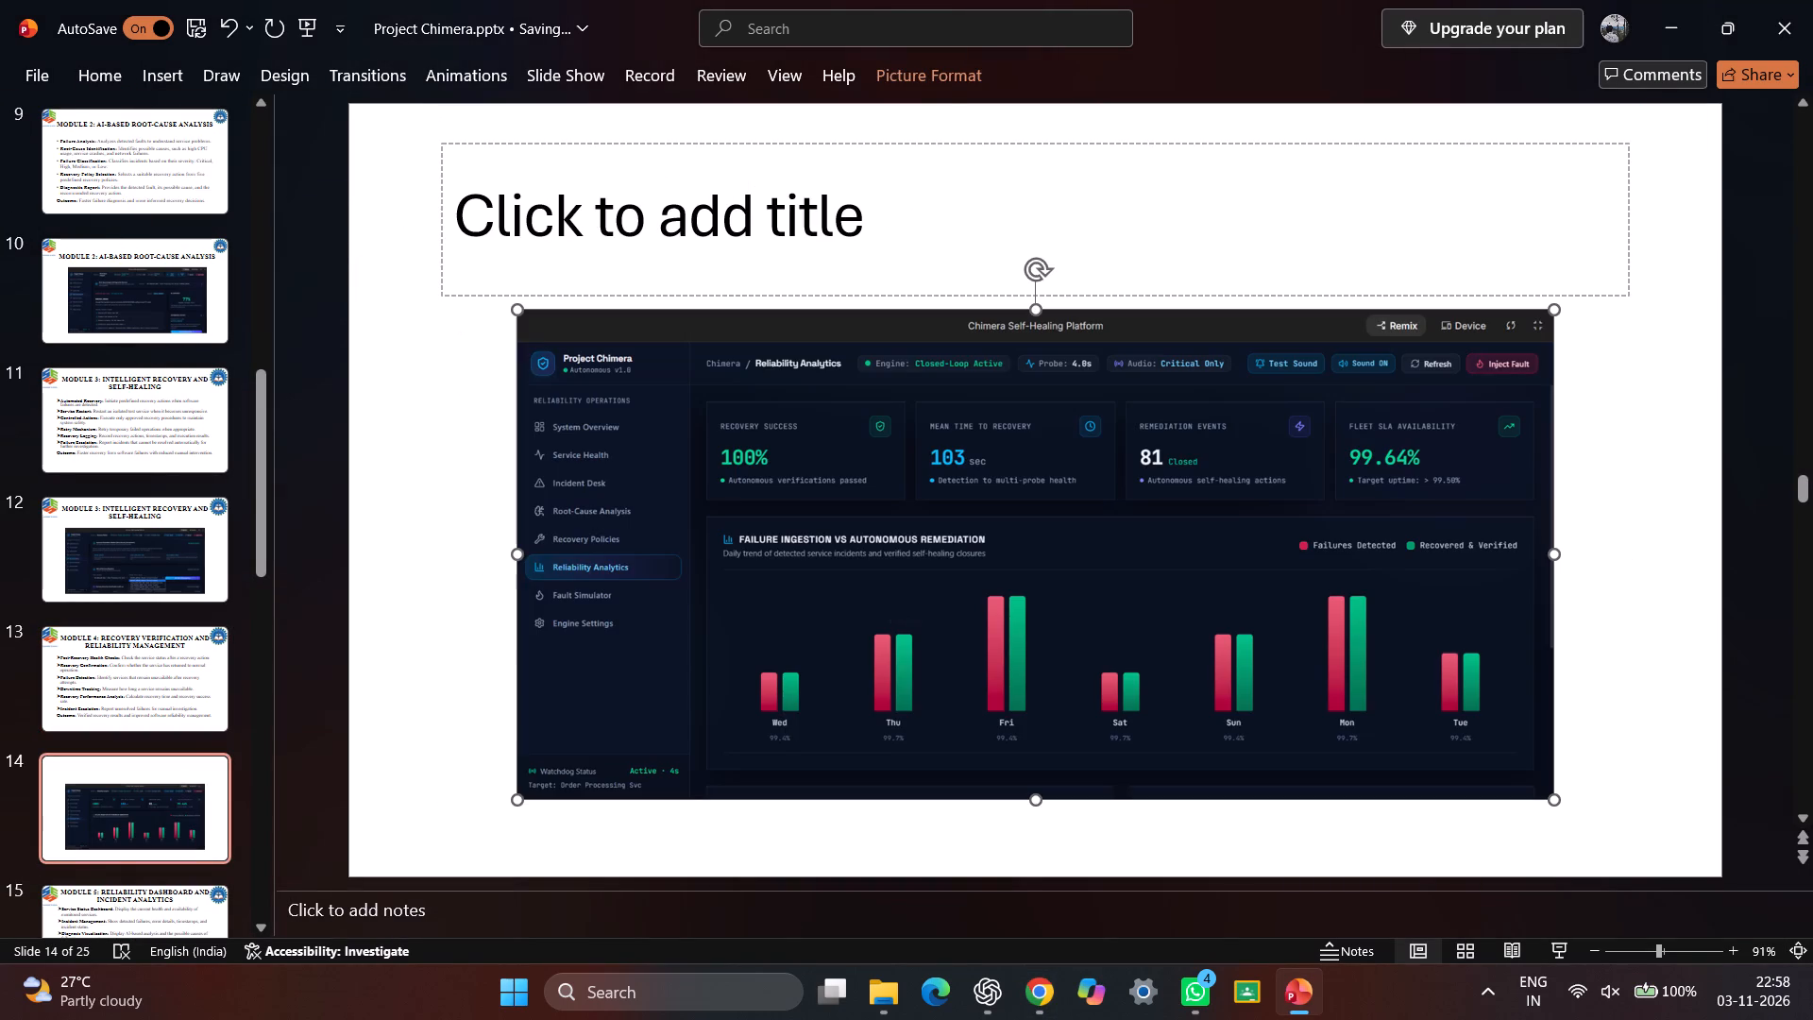
# Copy the Engineer to Excel logo and the round institute logo from slide 13 onto the new slide 14.
pyautogui.click(138, 695)
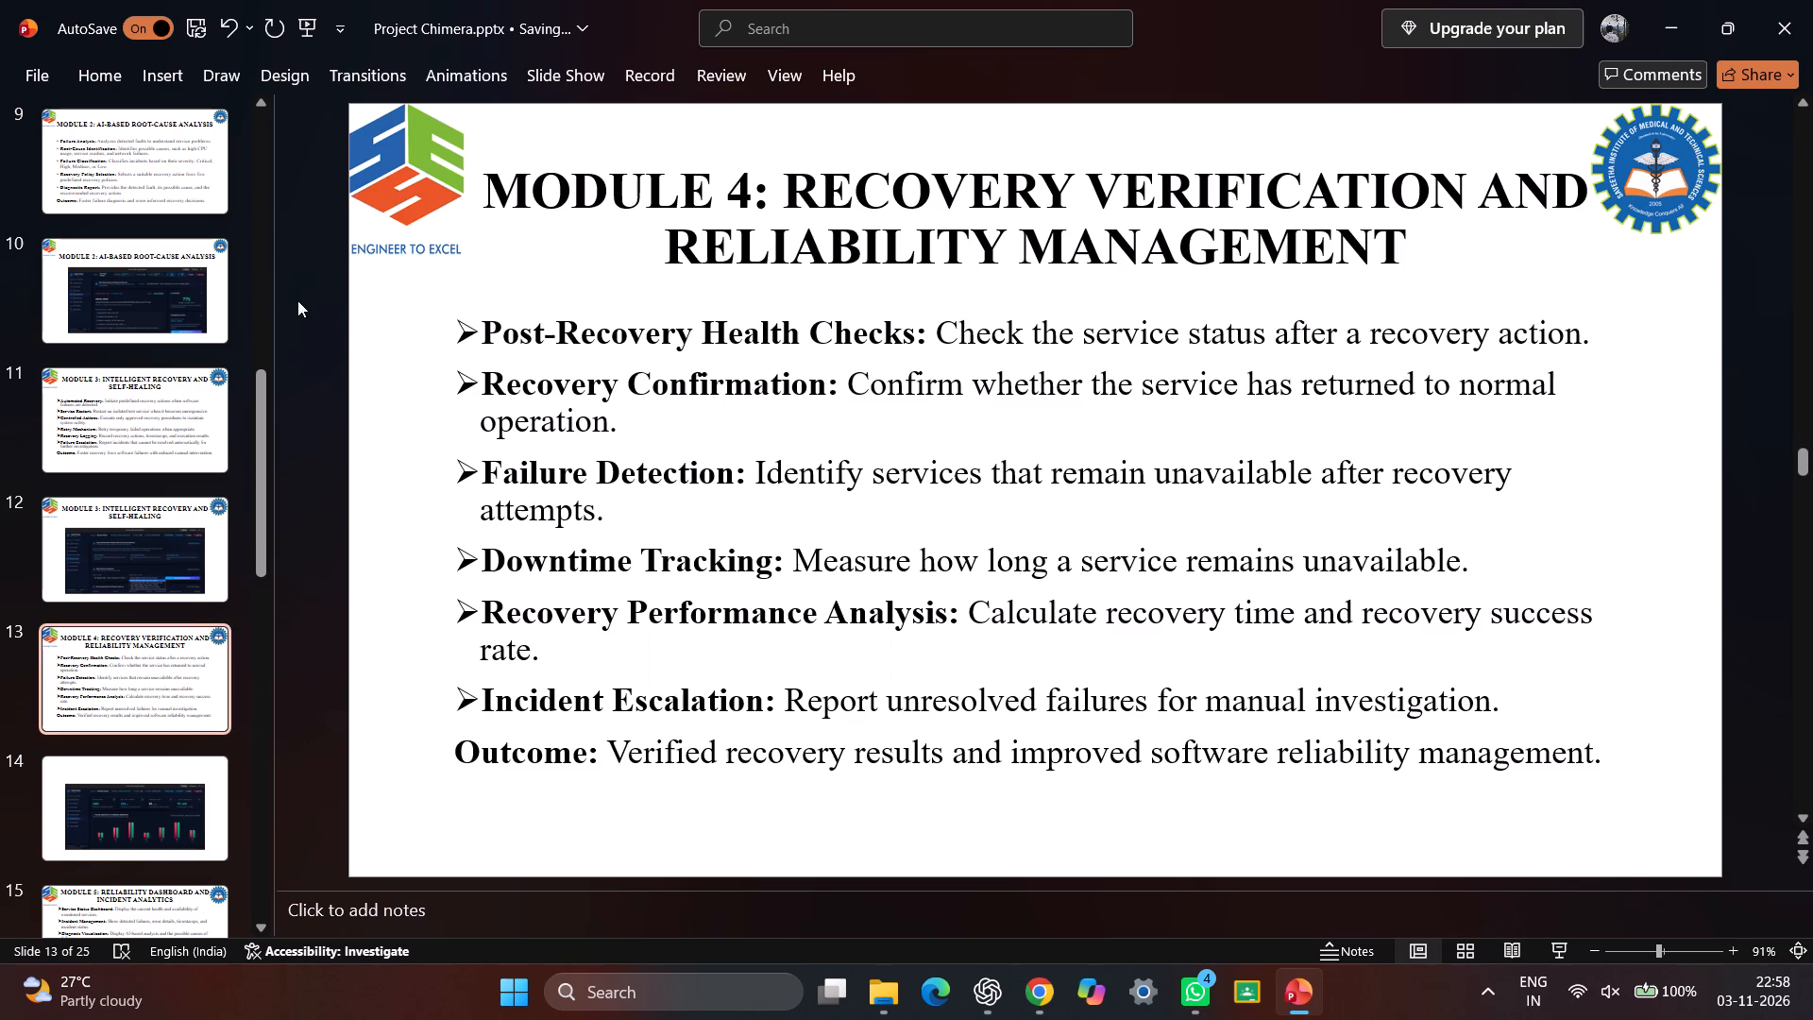
pyautogui.click(382, 156)
pyautogui.hotkey('ctrl', 'c')
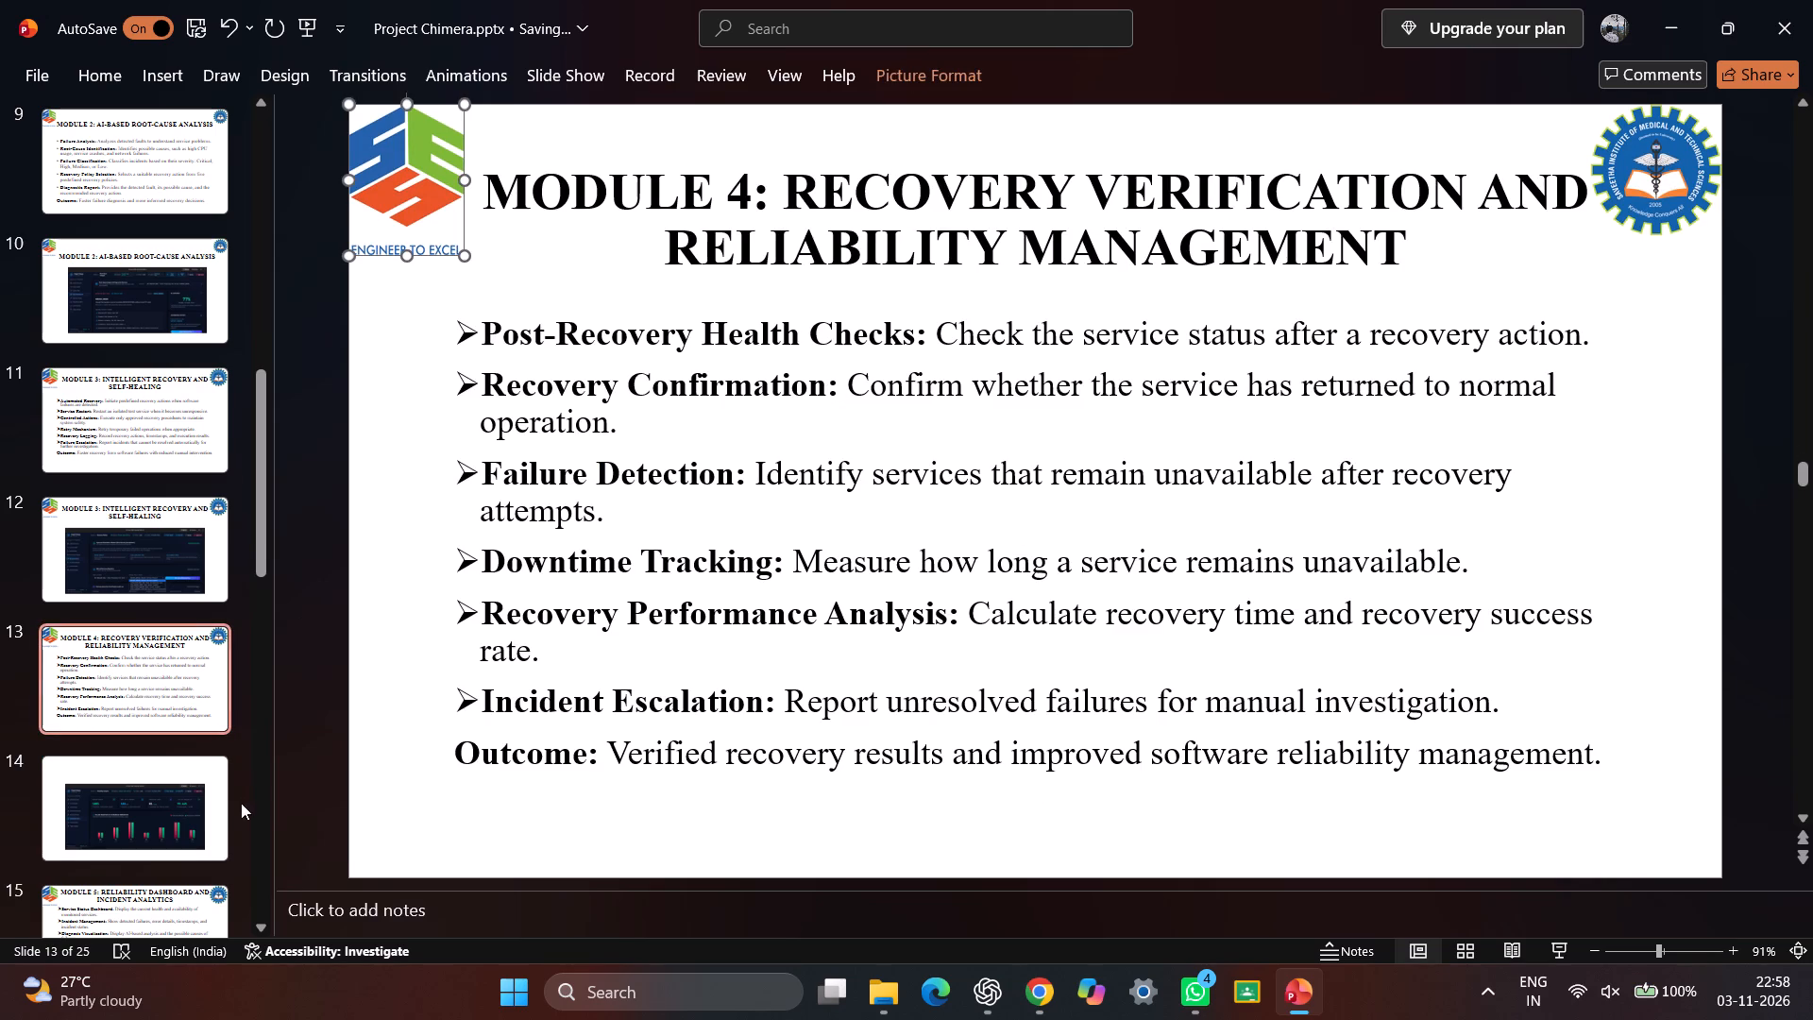
pyautogui.click(198, 797)
pyautogui.hotkey('ctrl', 'v')
pyautogui.click(130, 666)
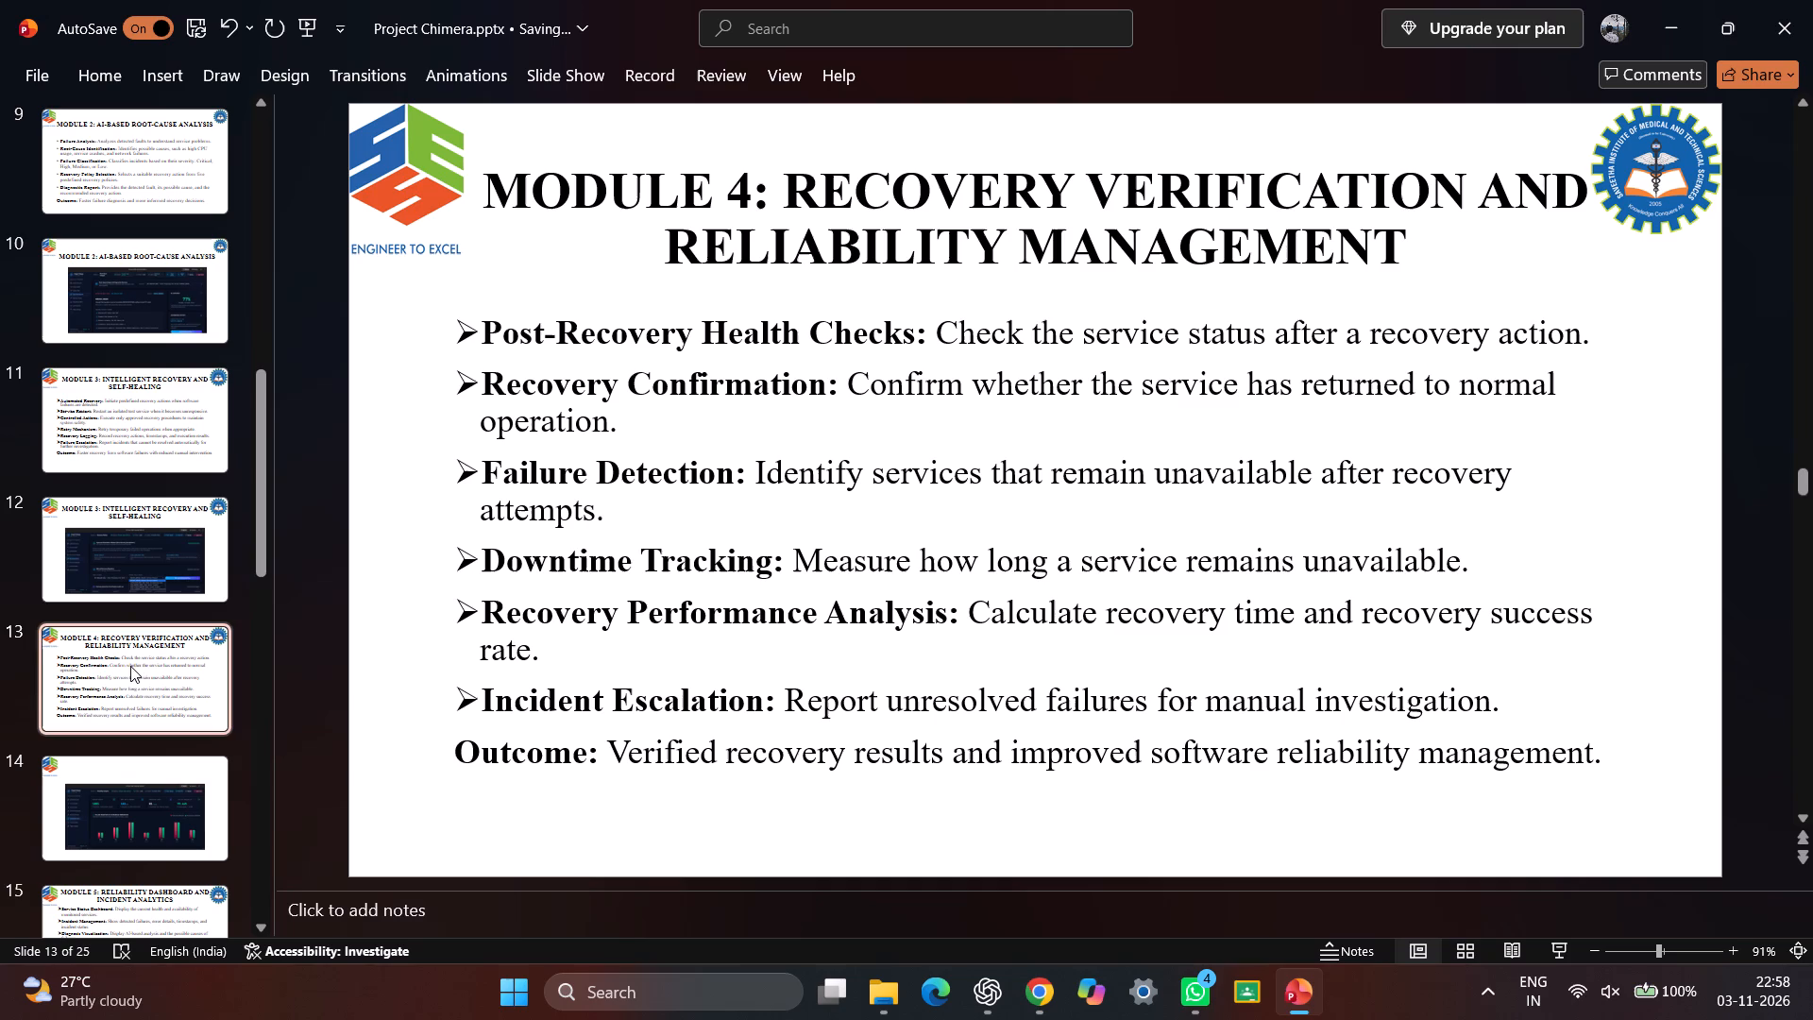
pyautogui.click(1655, 181)
pyautogui.hotkey('ctrl', 'c')
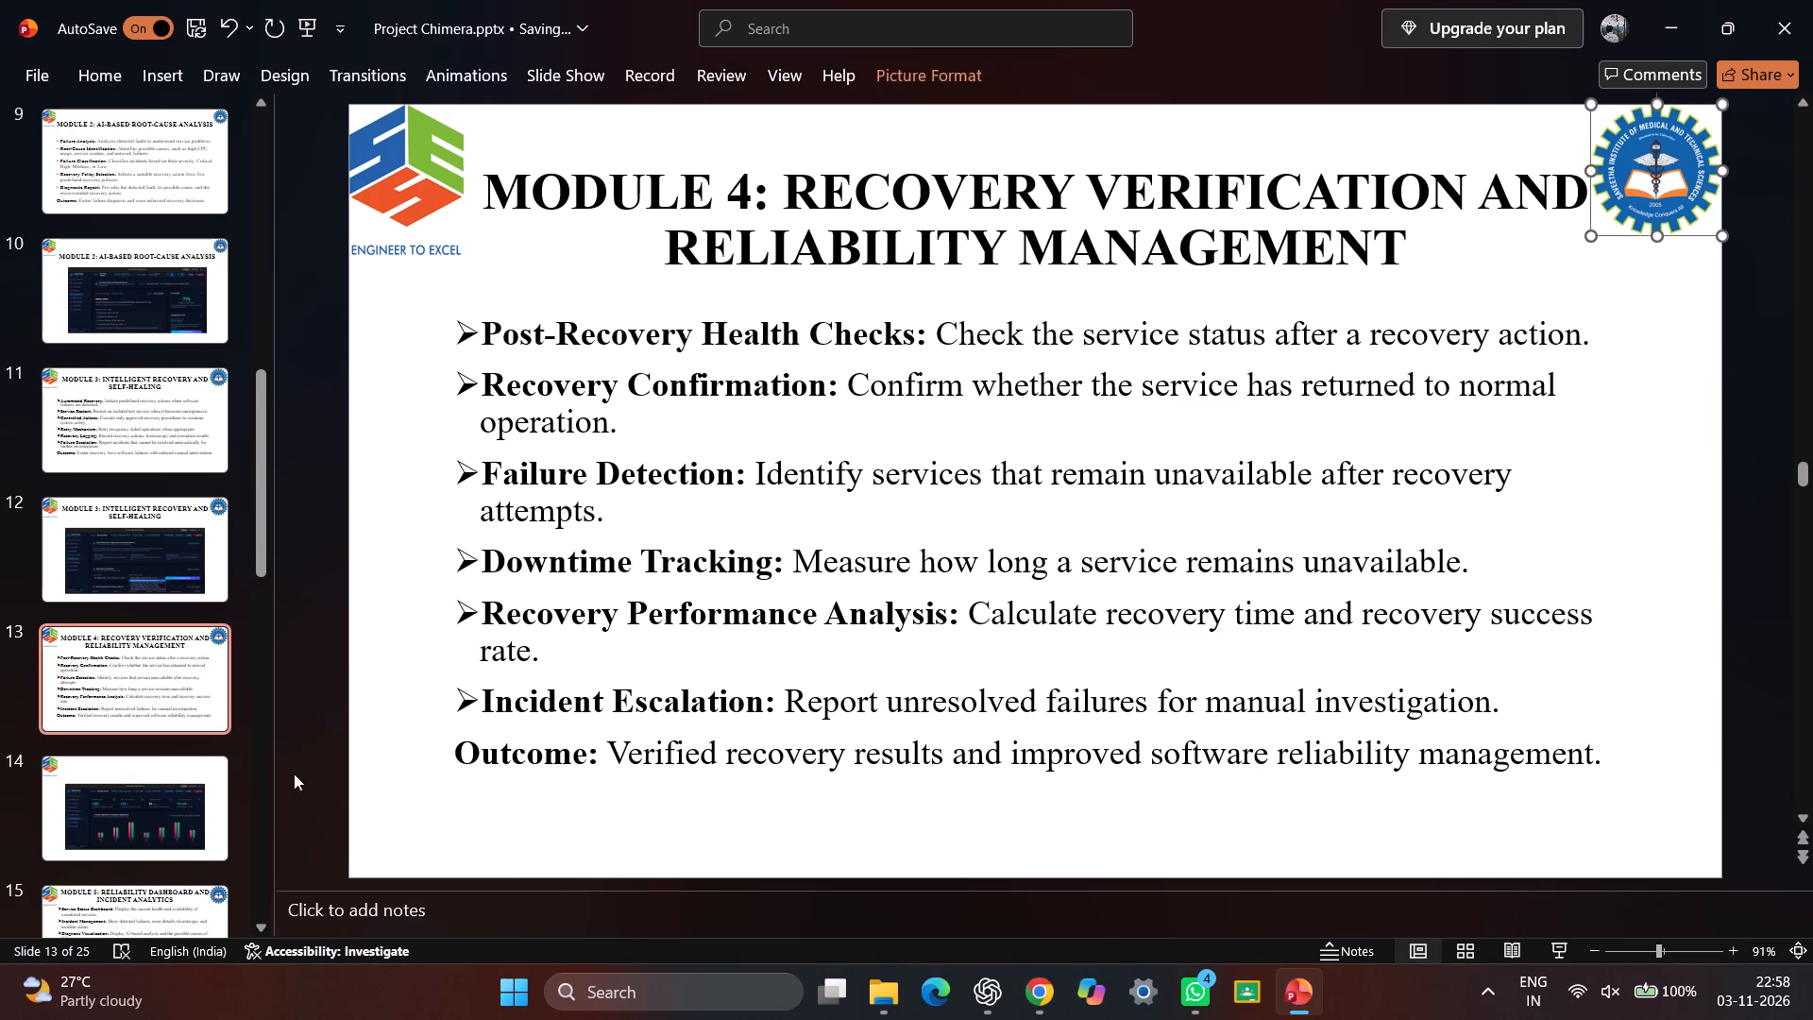
pyautogui.click(136, 812)
pyautogui.hotkey('ctrl', 'v')
# Copy the title "MODULE 4: RECOVERY VERIFICATION AND RELIABILITY MANAGEMENT" from slide 13 onto slide 14.
pyautogui.click(157, 670)
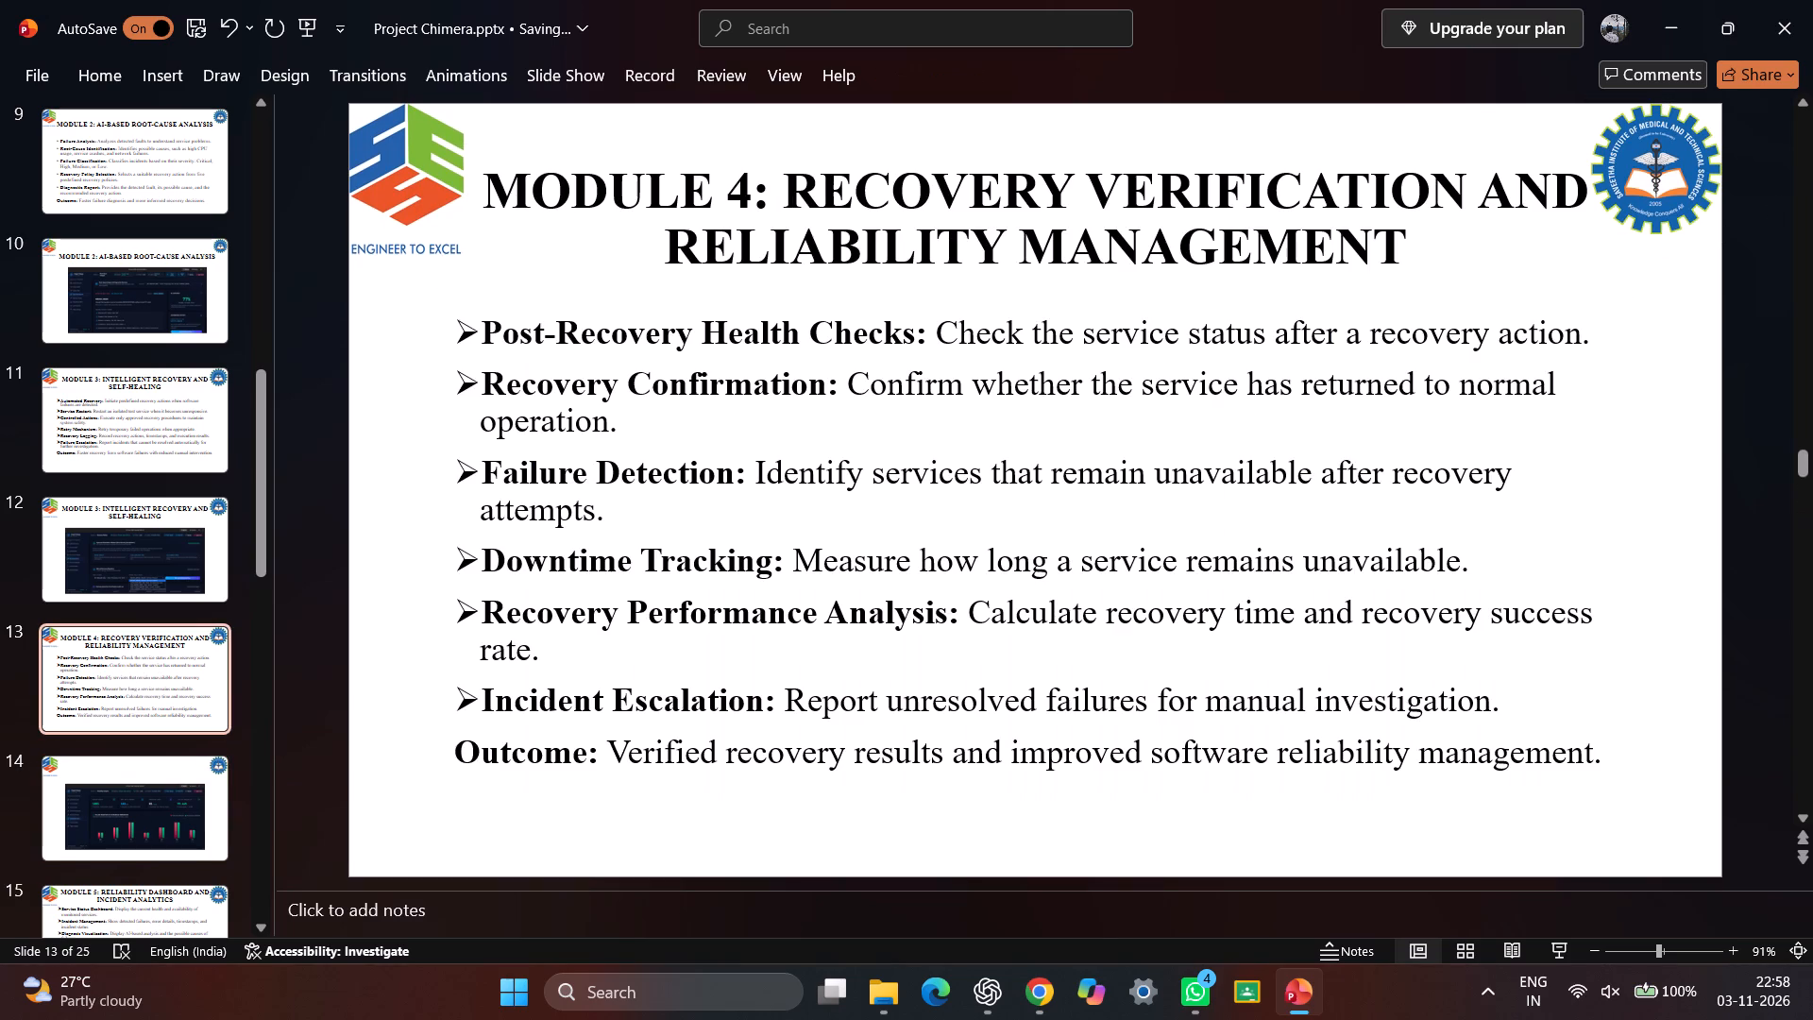
pyautogui.moveTo(756, 204); pyautogui.dragTo(778, 142)
pyautogui.click(778, 142)
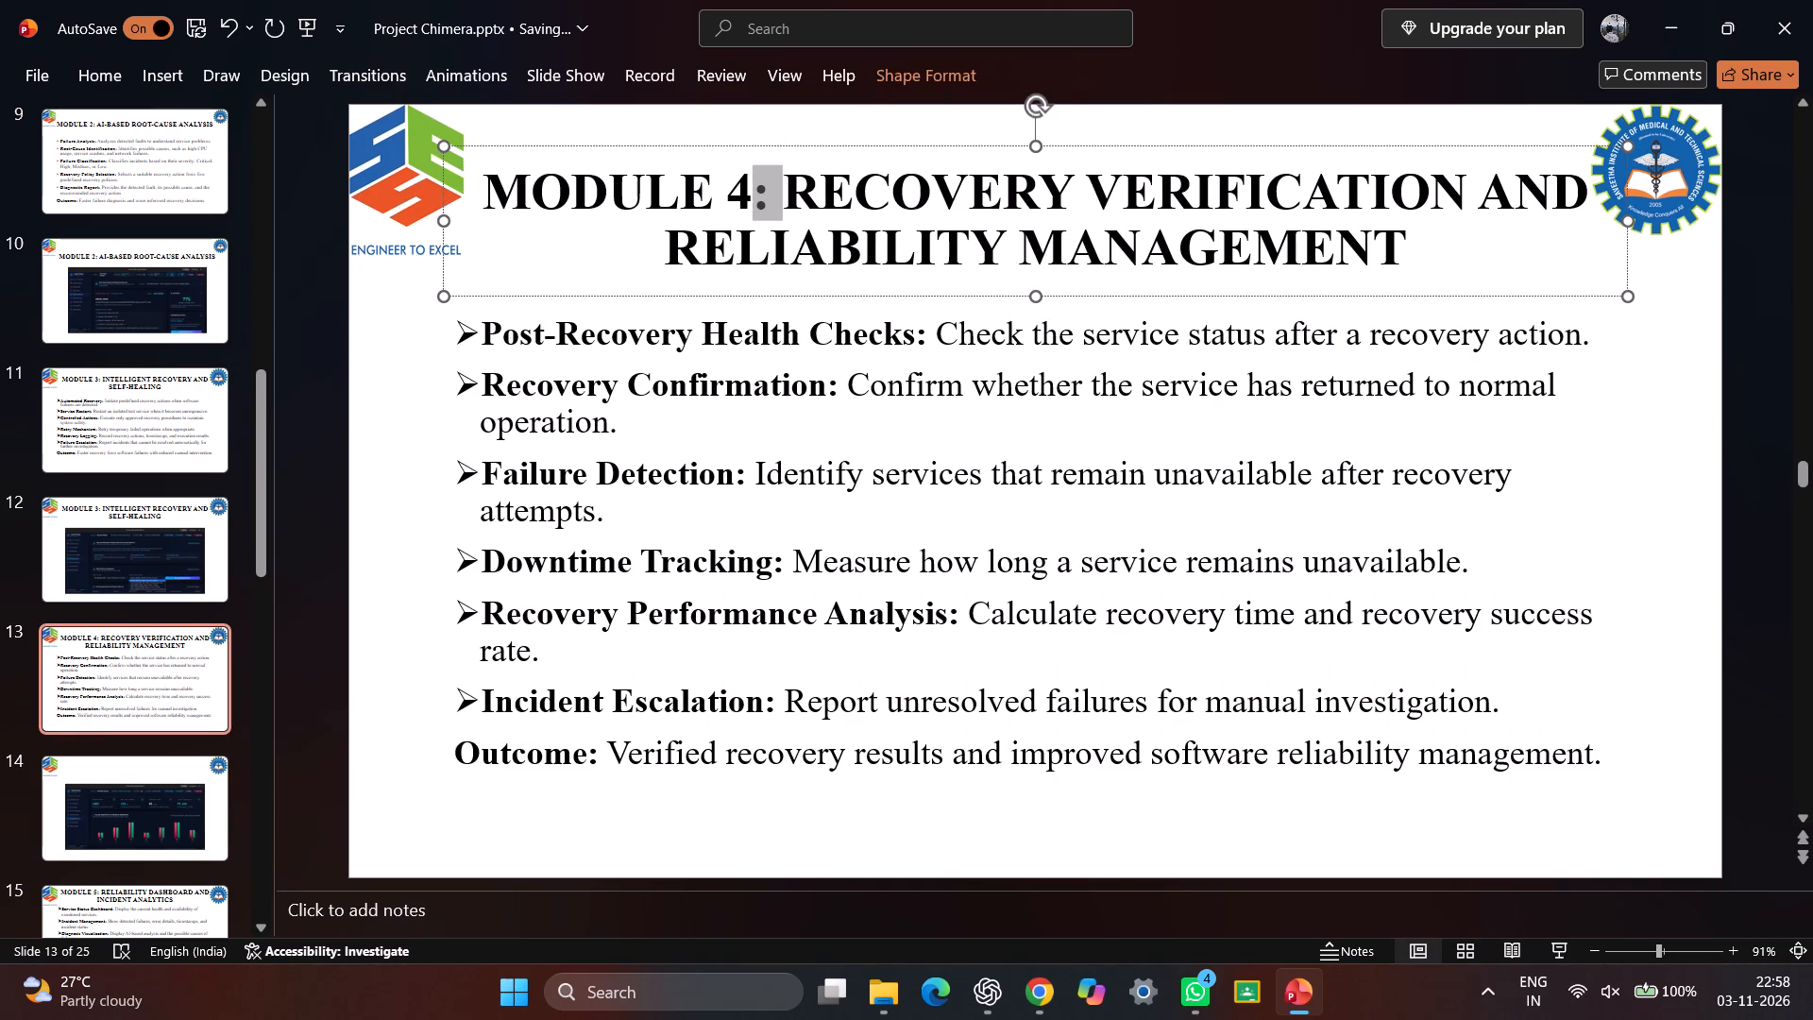
pyautogui.hotkey('ctrl', 'c')
pyautogui.click(132, 813)
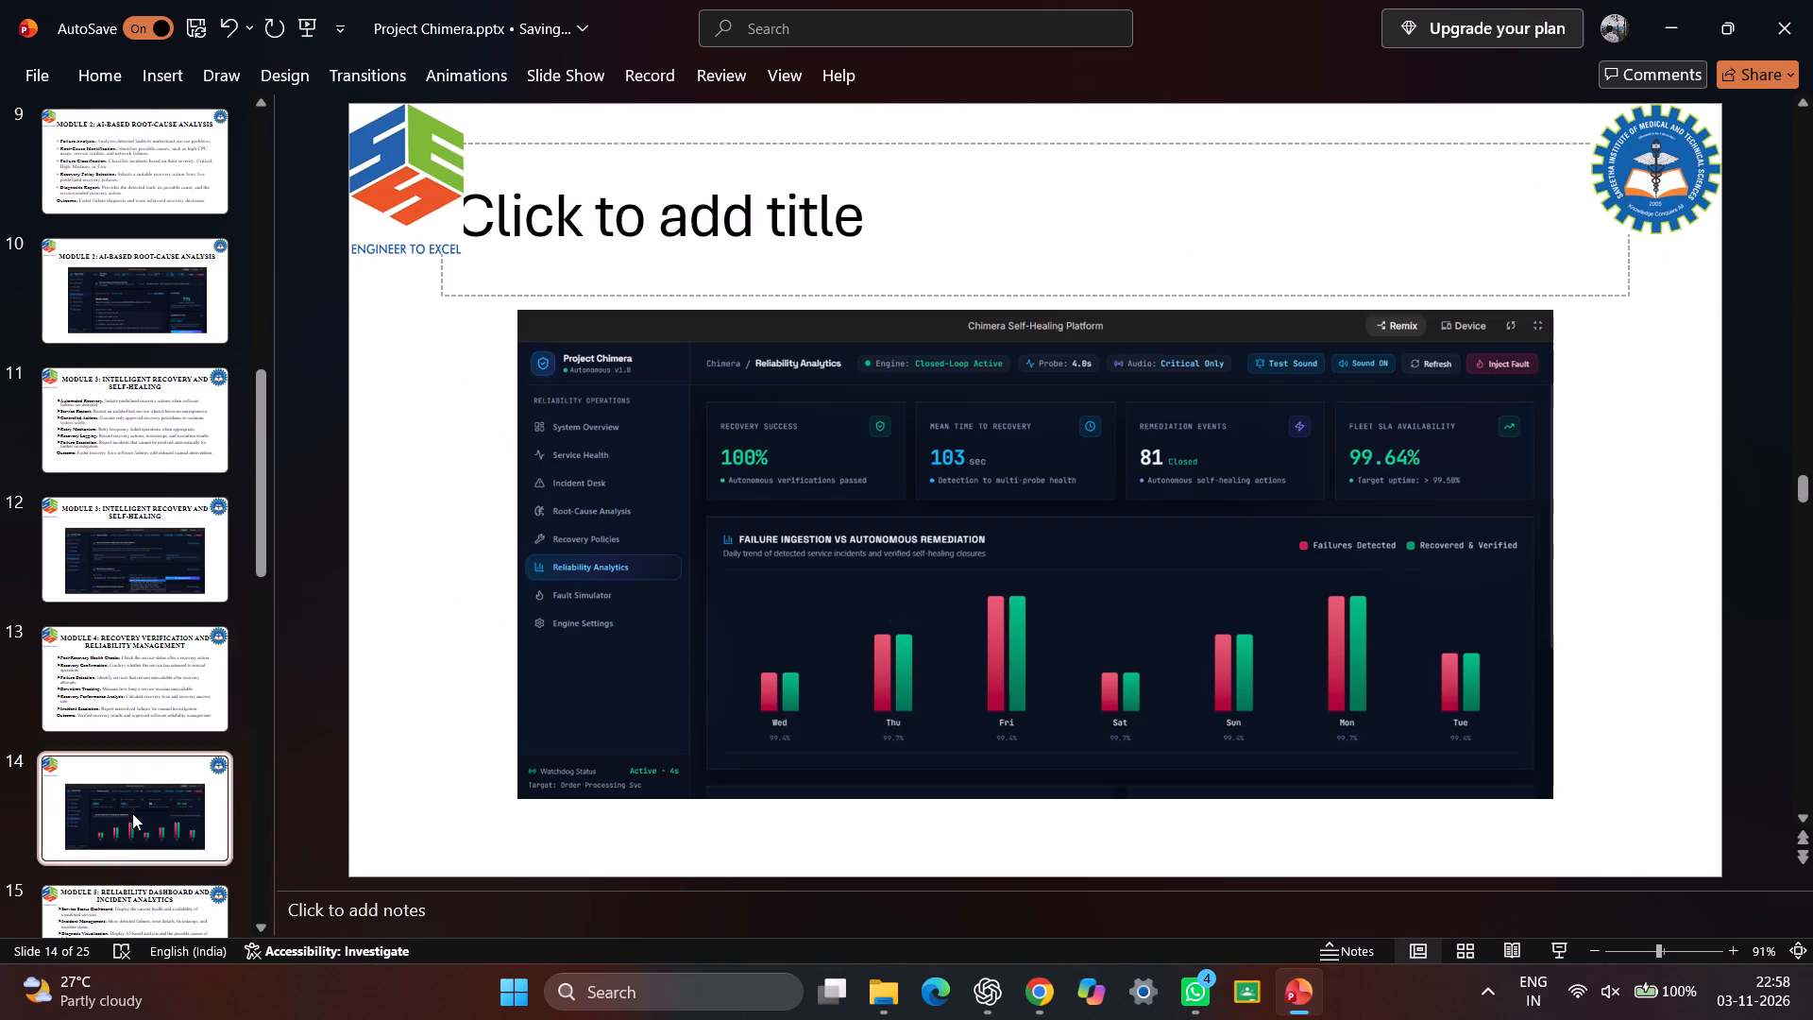
pyautogui.hotkey('ctrl', 'v')
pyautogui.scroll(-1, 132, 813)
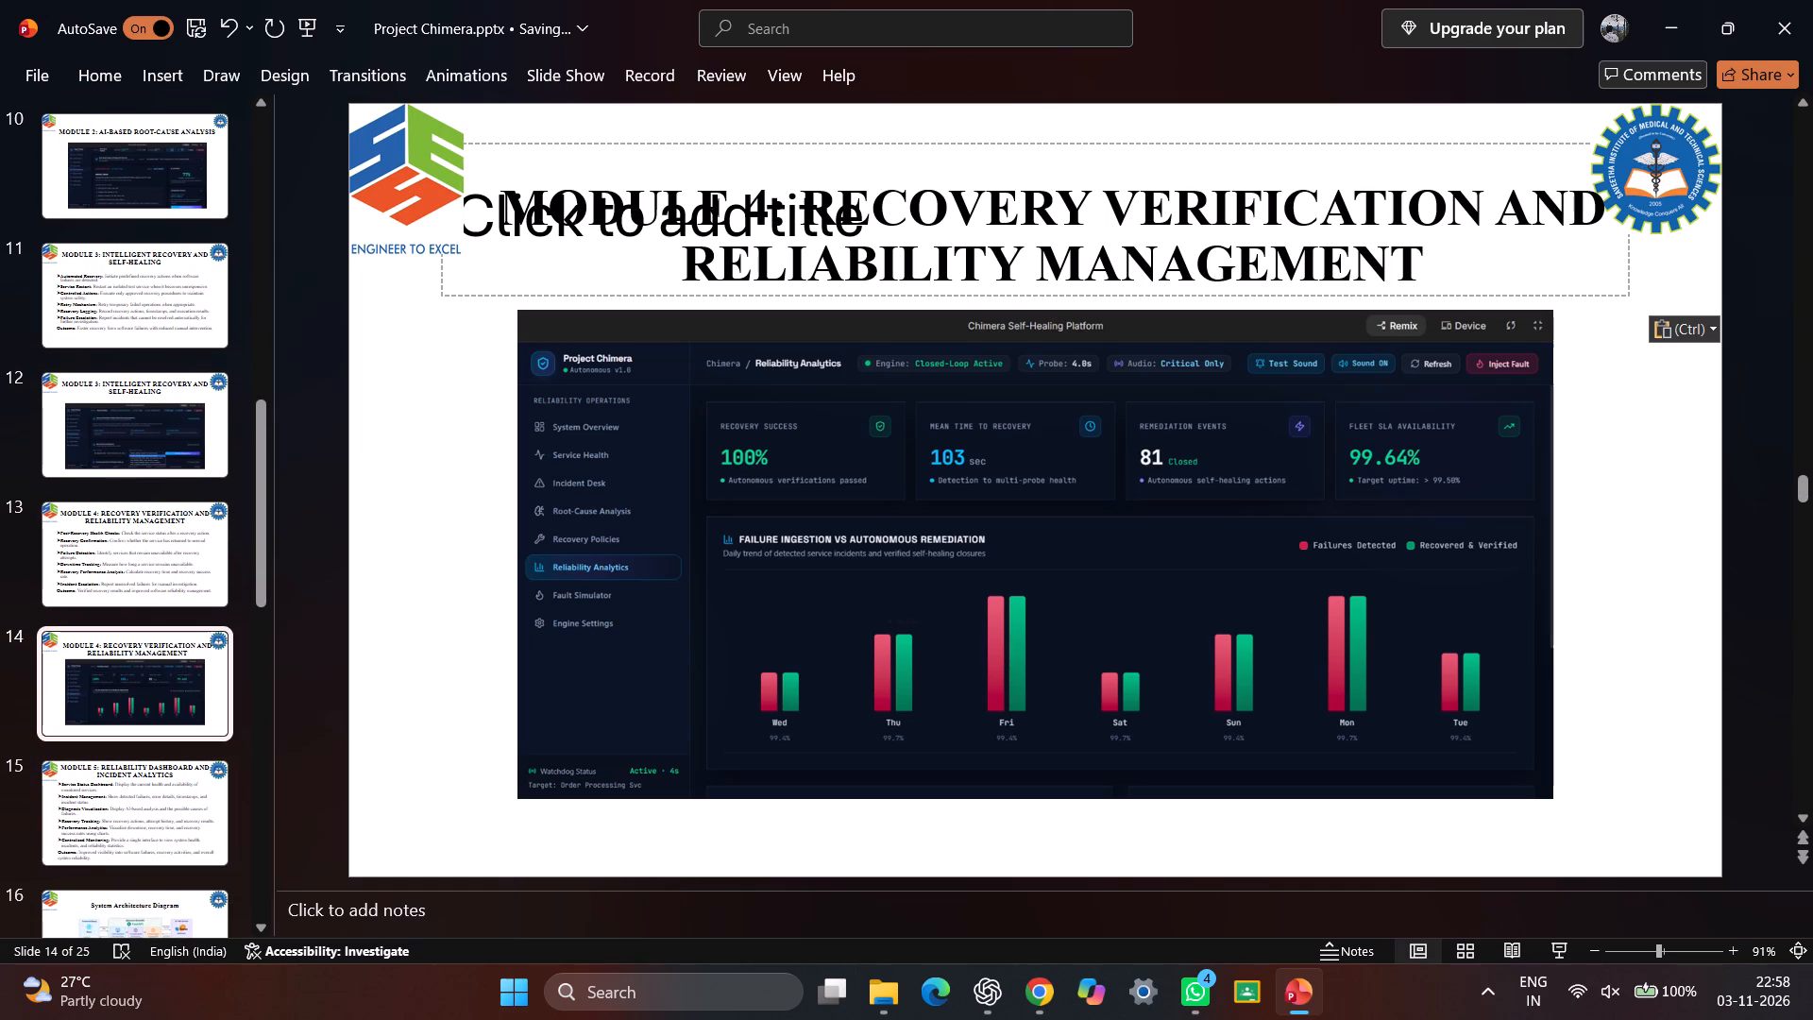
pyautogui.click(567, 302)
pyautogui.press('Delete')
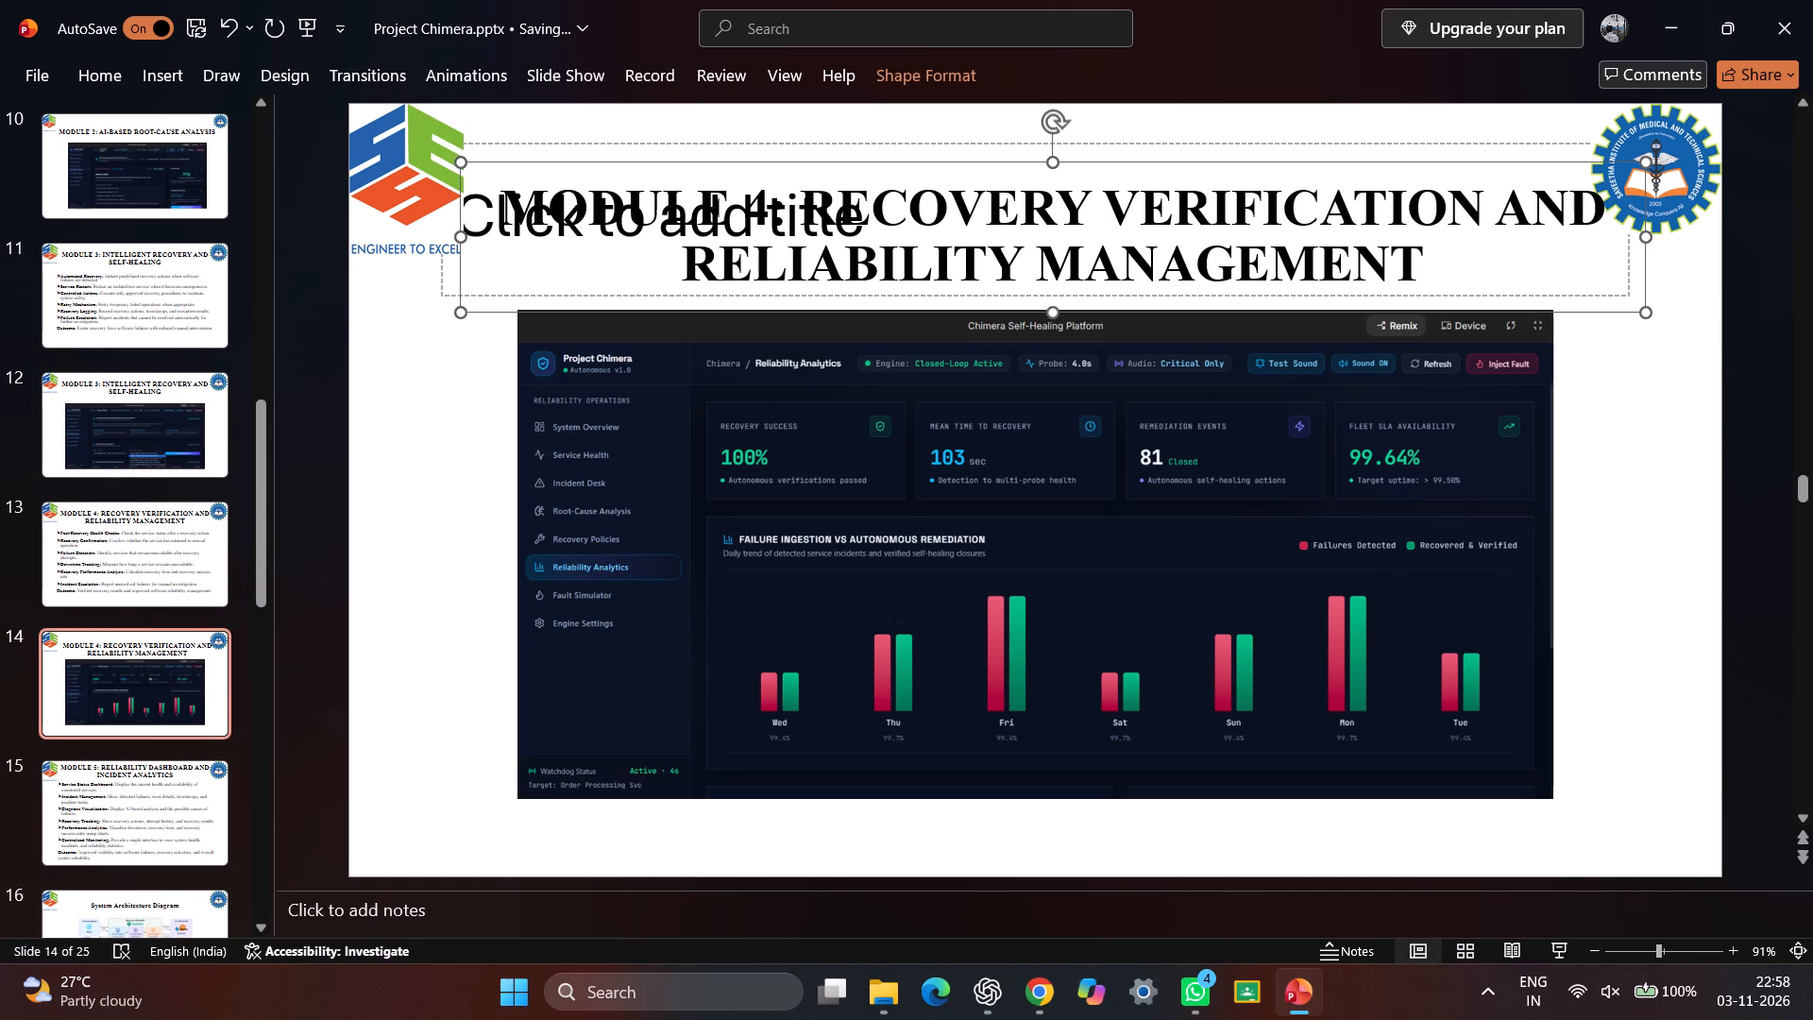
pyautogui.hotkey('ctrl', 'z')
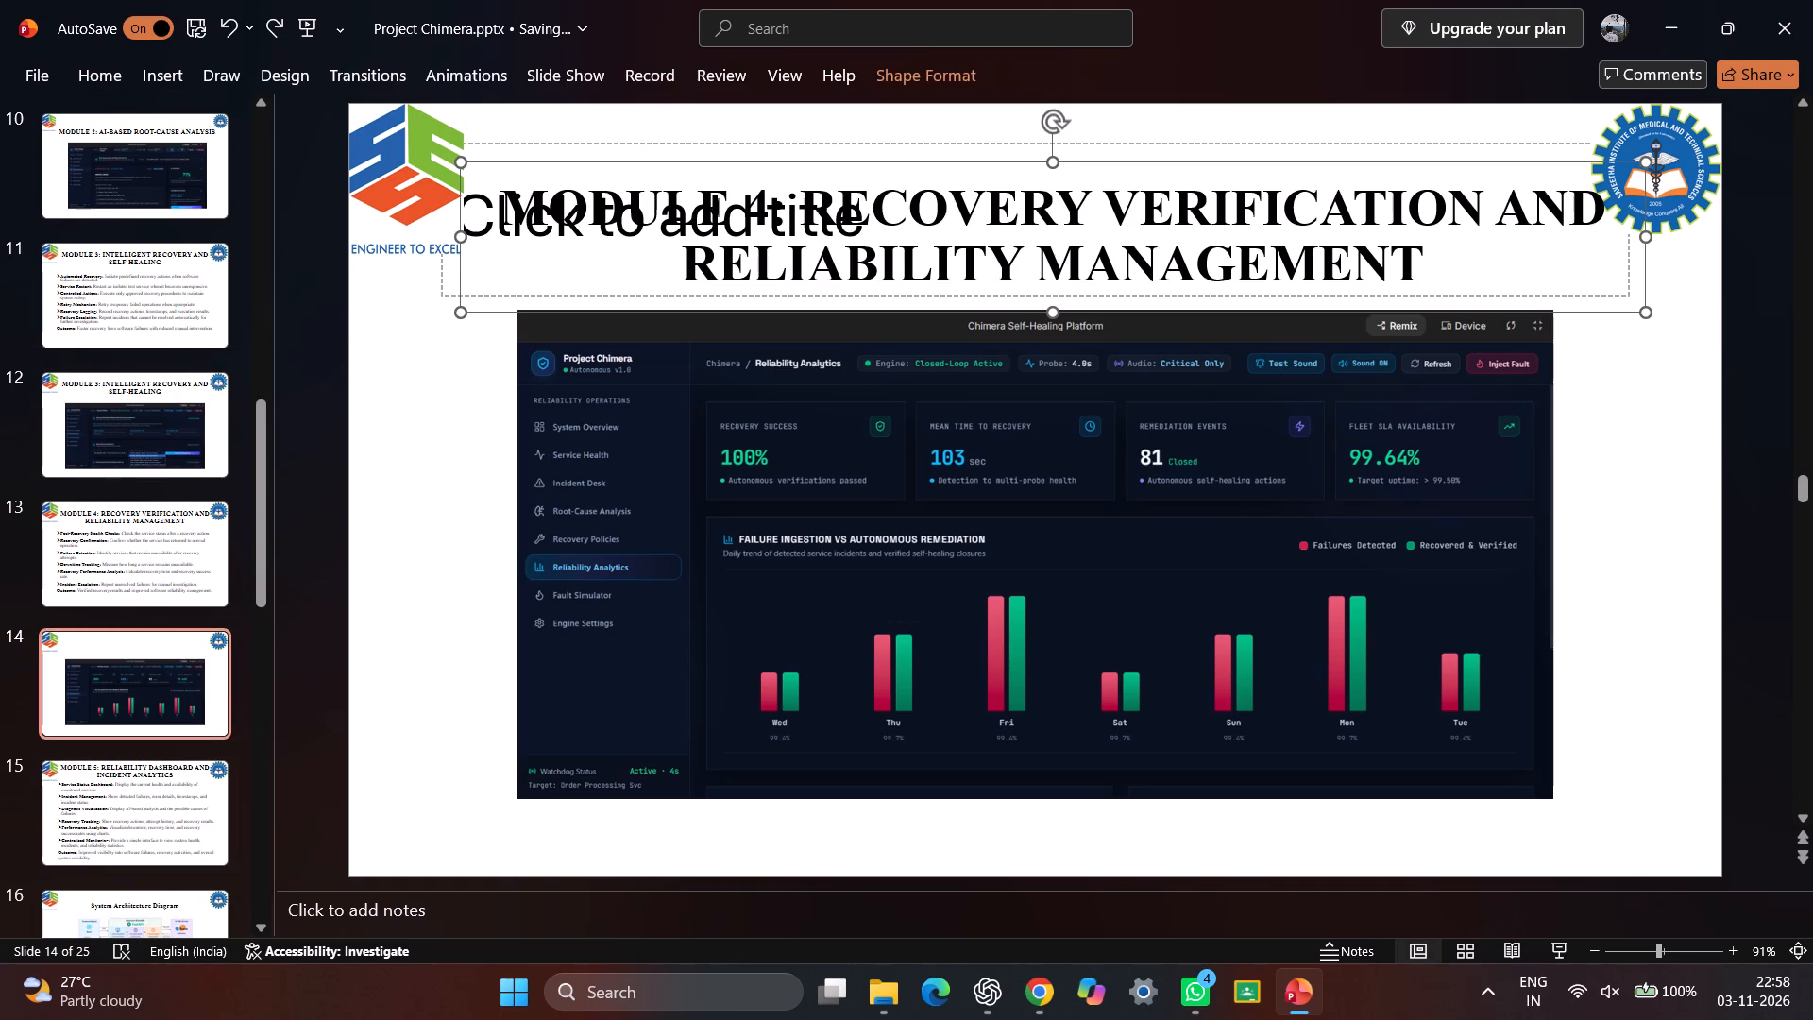
# Delete the empty title placeholder behind the Module 4 title on slide 14.
pyautogui.click(440, 283)
pyautogui.press('Delete')
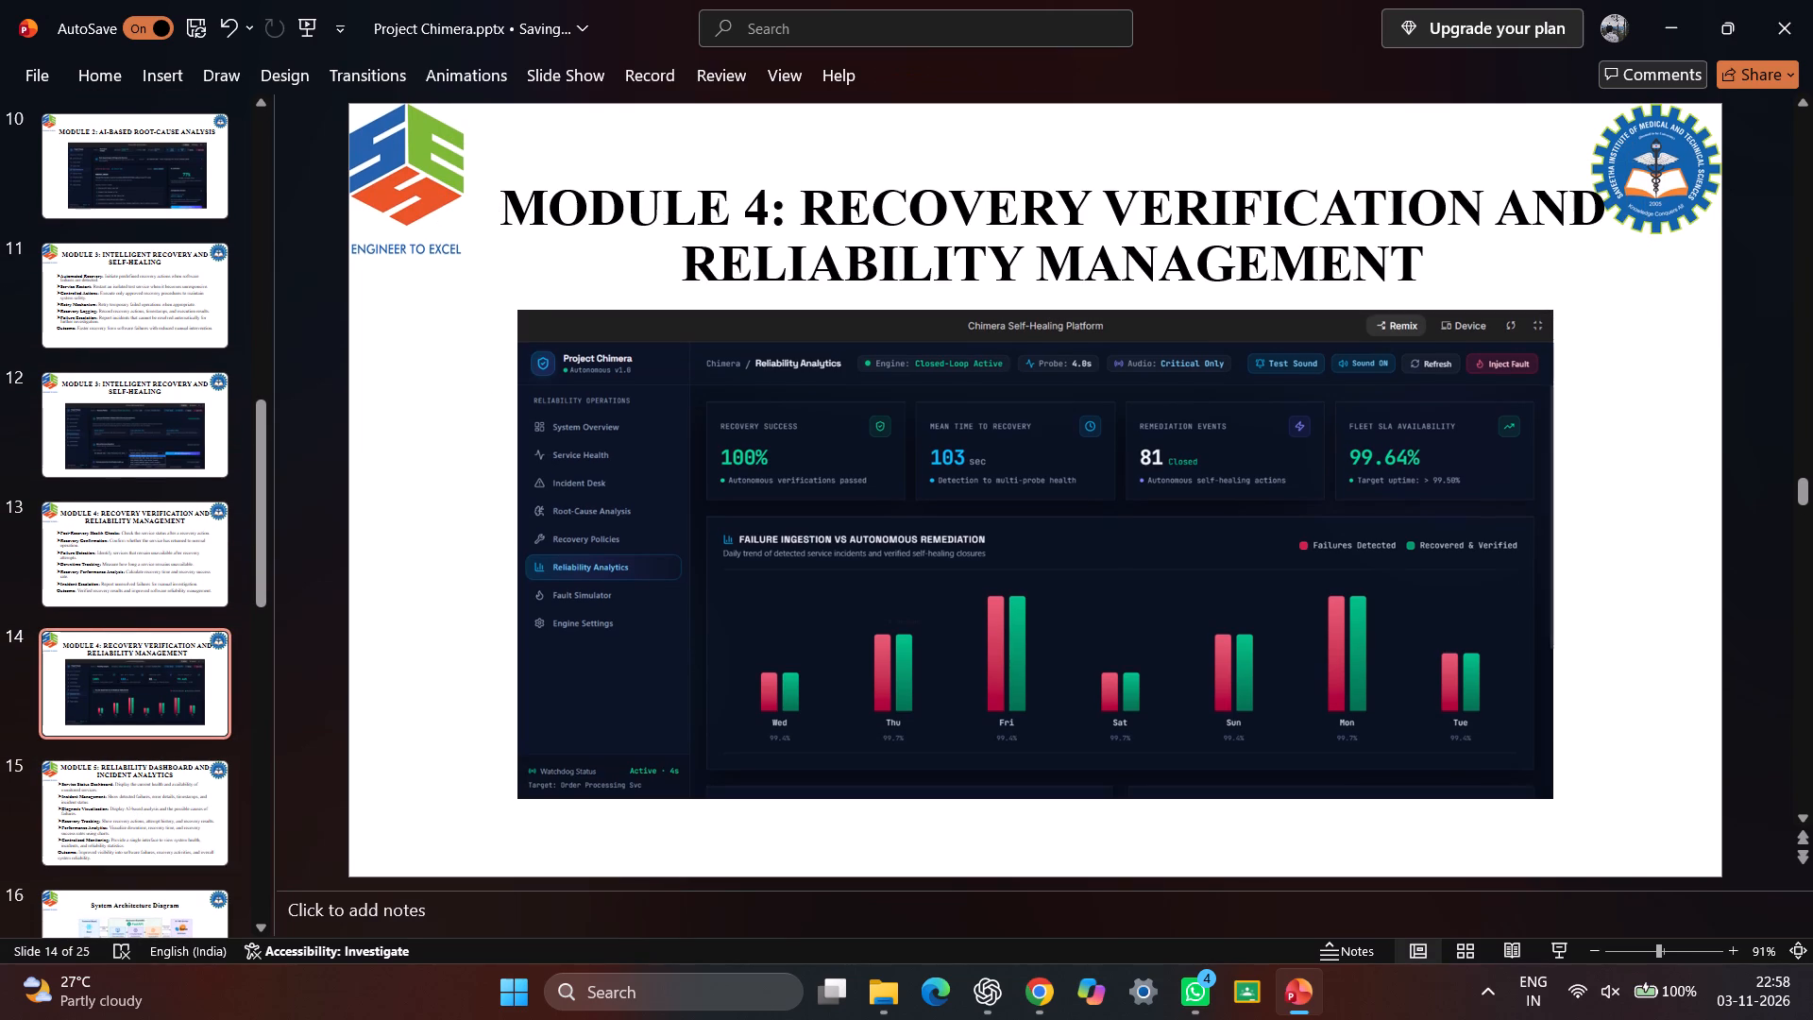
# Add a new slide after the Module 5: Reliability Dashboard and Incident Analytics slide 15.
pyautogui.scroll(-1, 159, 773)
pyautogui.click(159, 773)
pyautogui.click(102, 73)
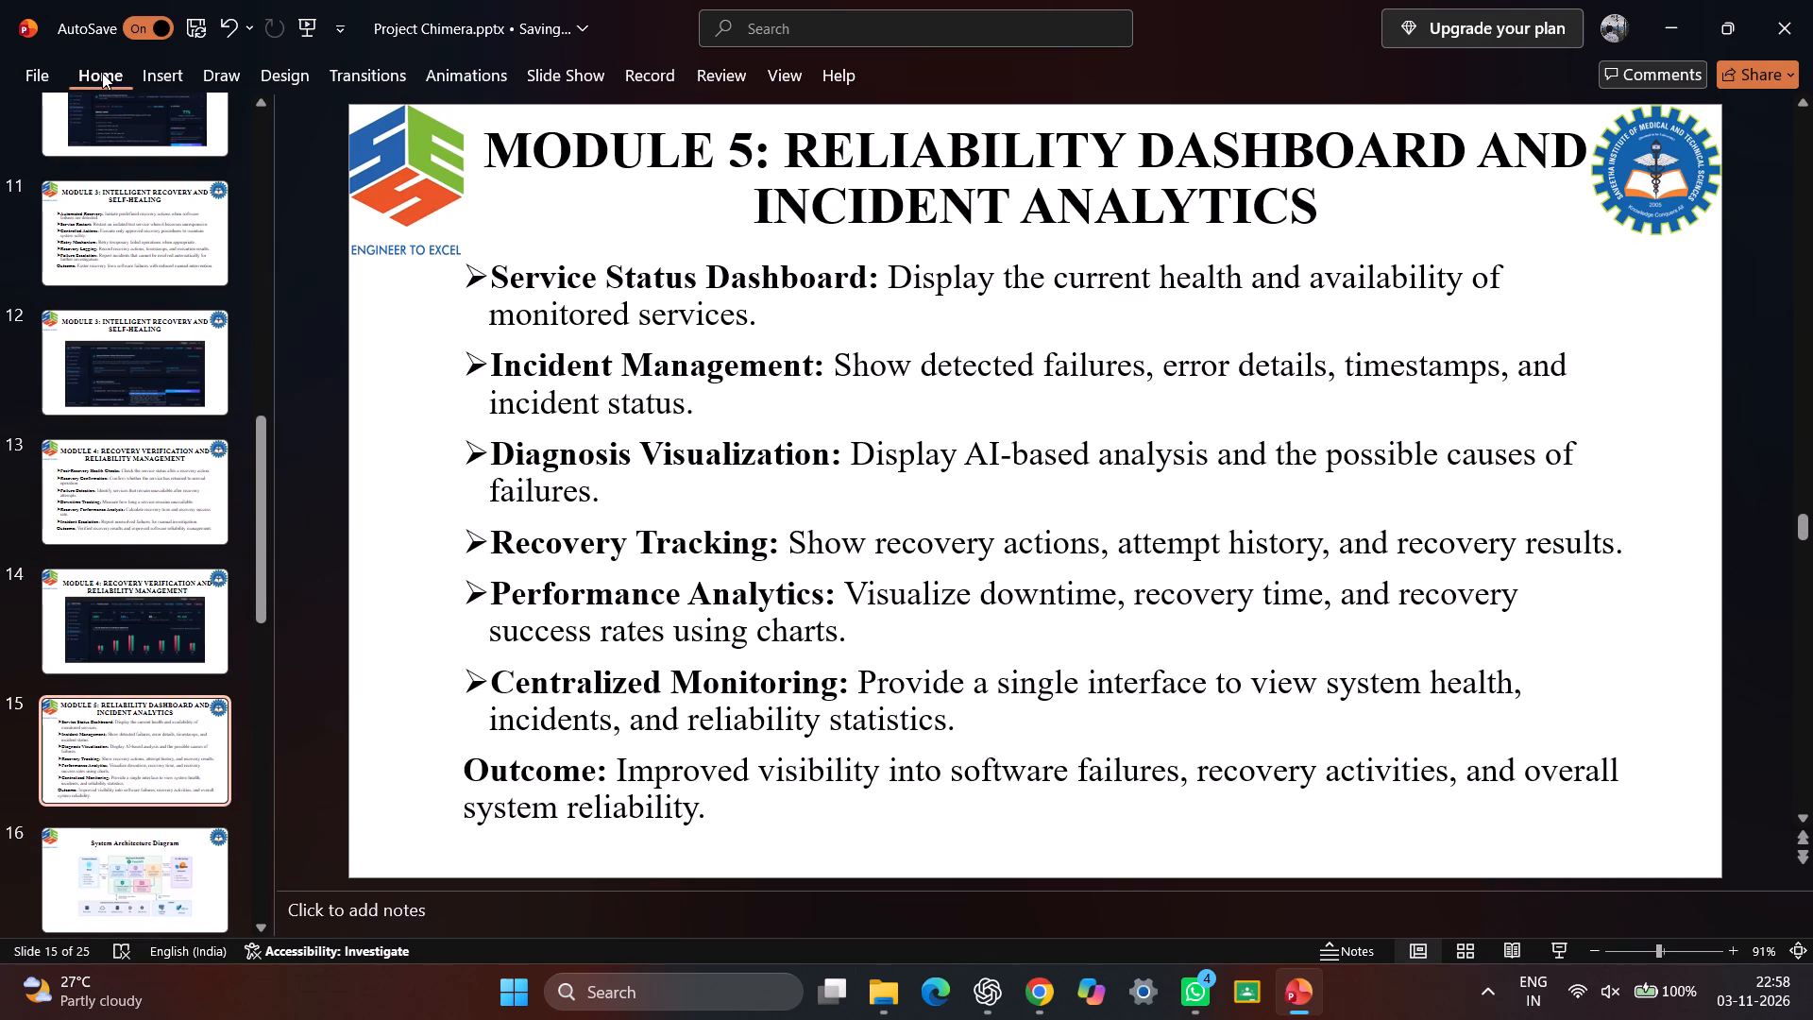
pyautogui.click(162, 103)
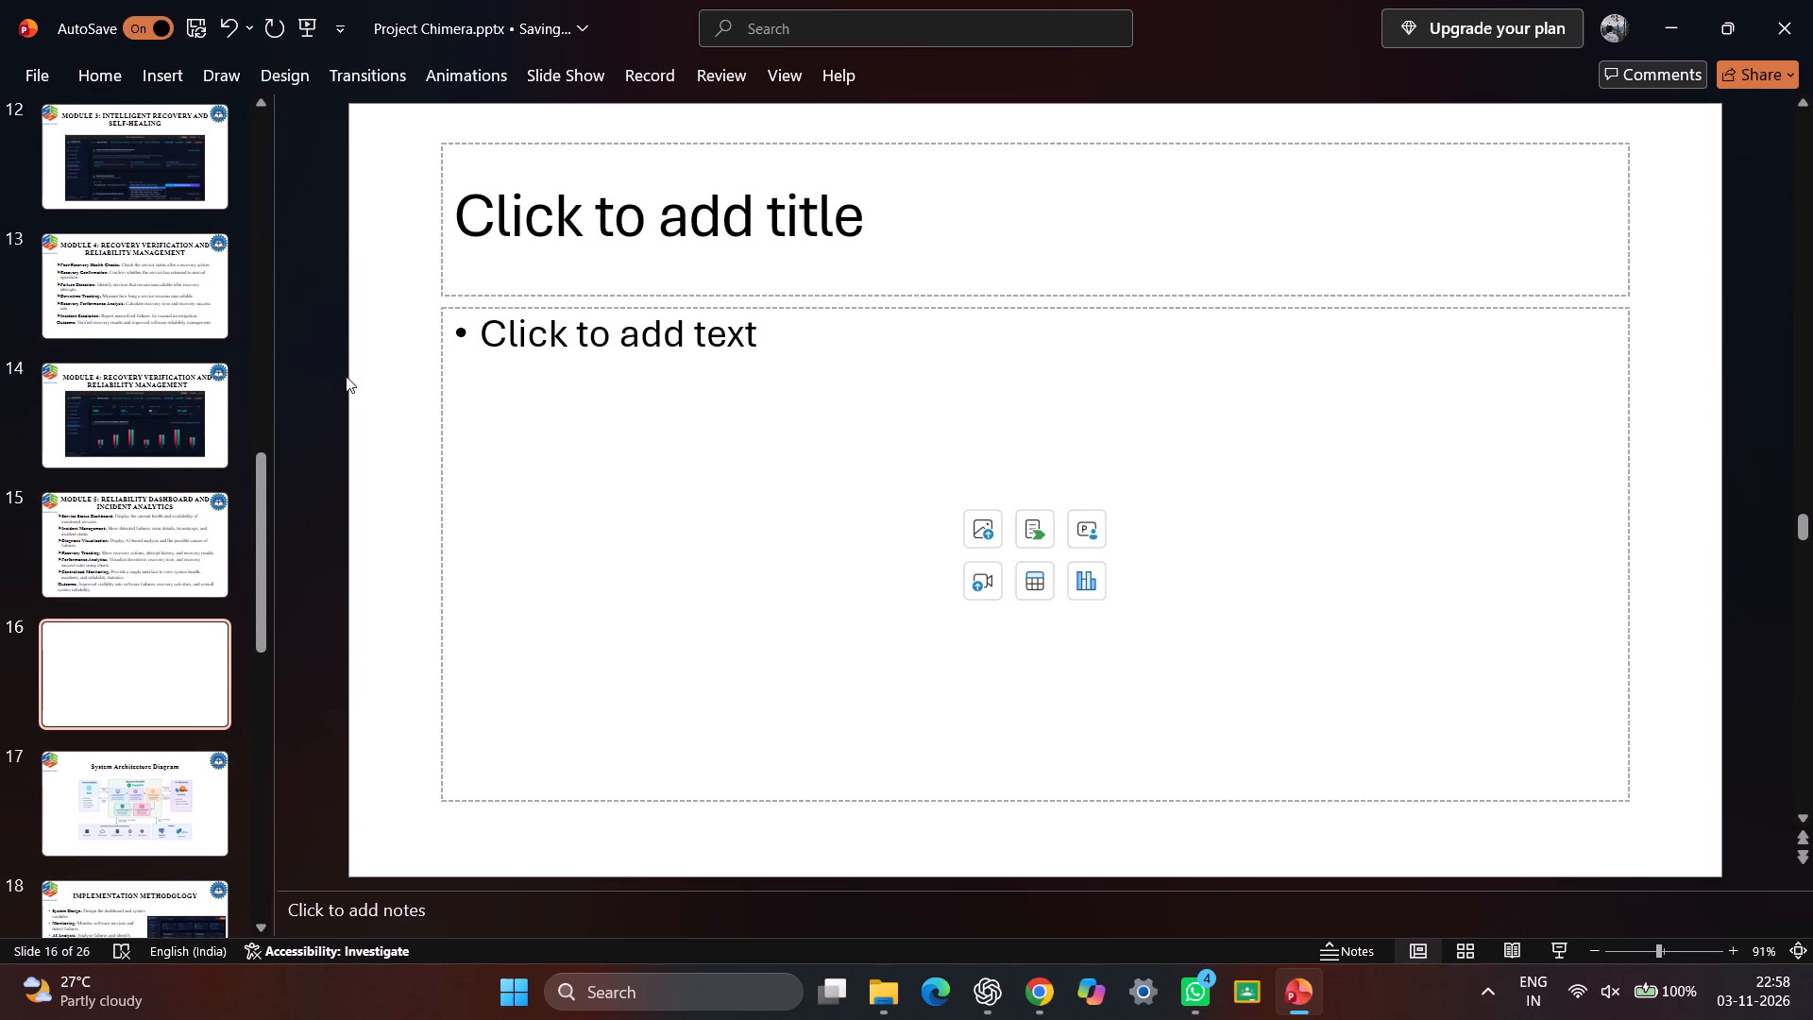
# Switch to the Chimera app in Chrome and copy a screenshot of its Fault Simulator page without the sidebar.
pyautogui.hotkey('alt', 'Tab')
pyautogui.click(84, 605)
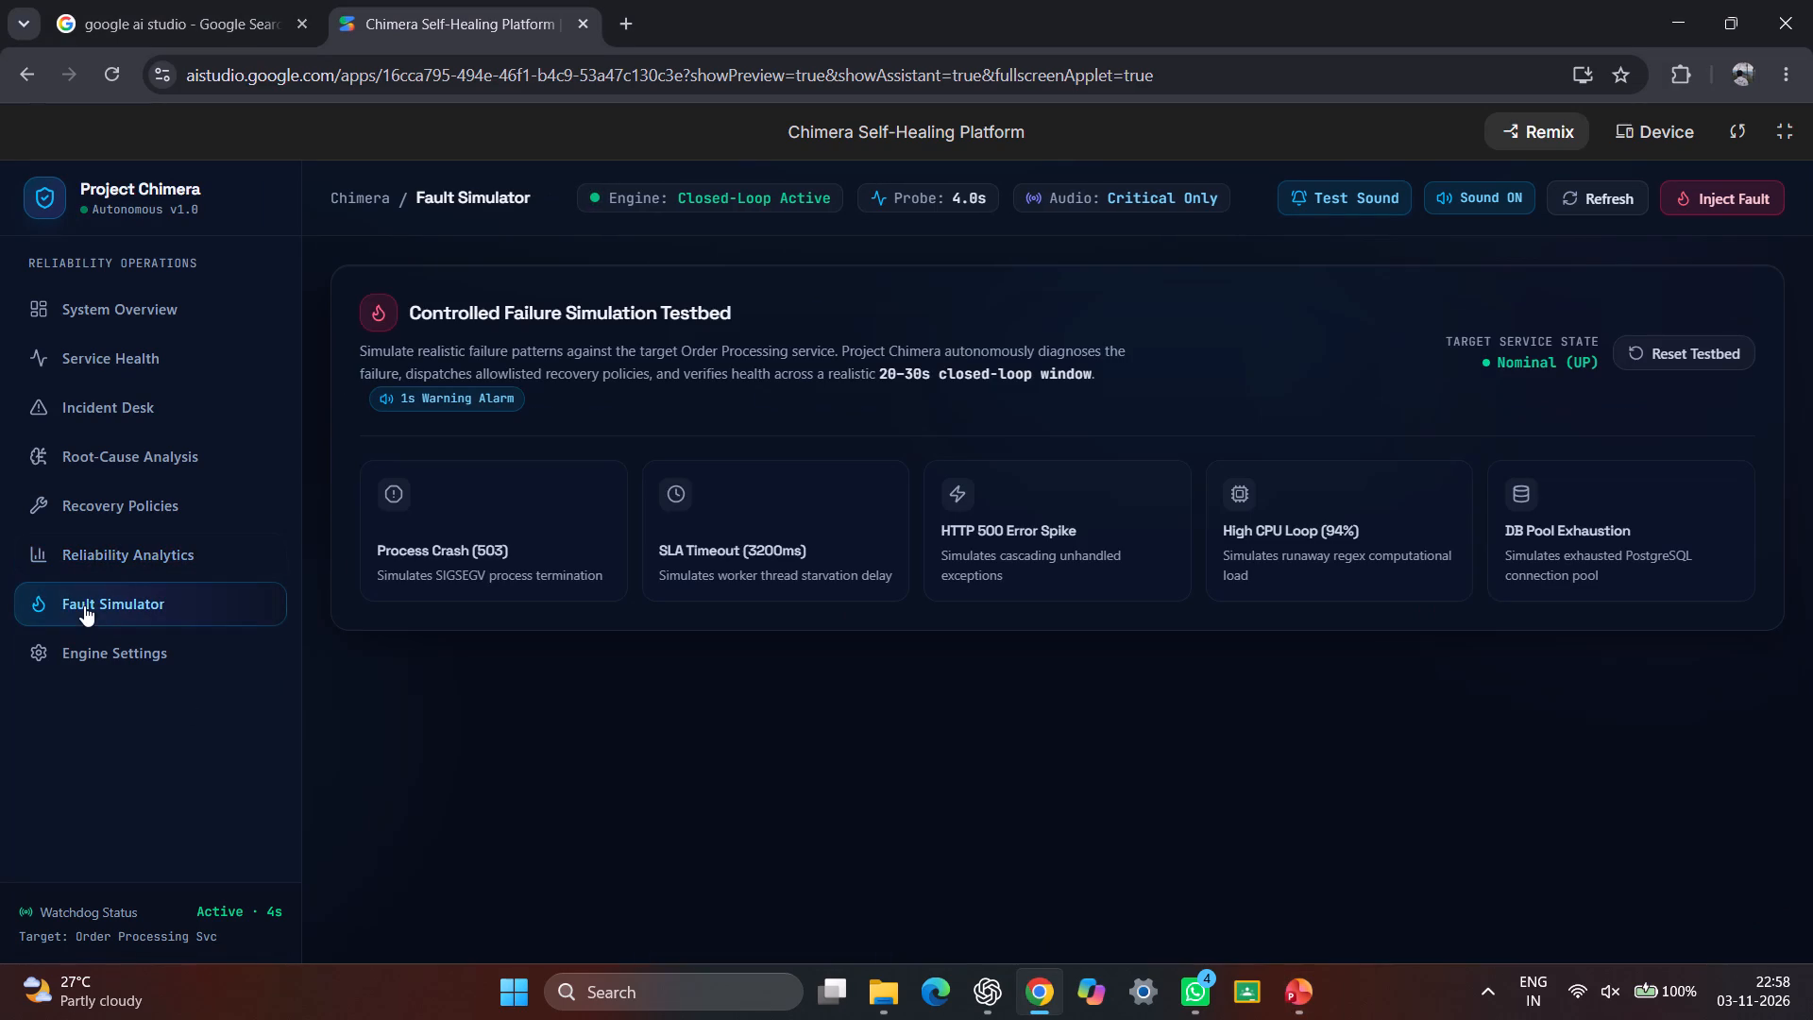
pyautogui.press('Print')
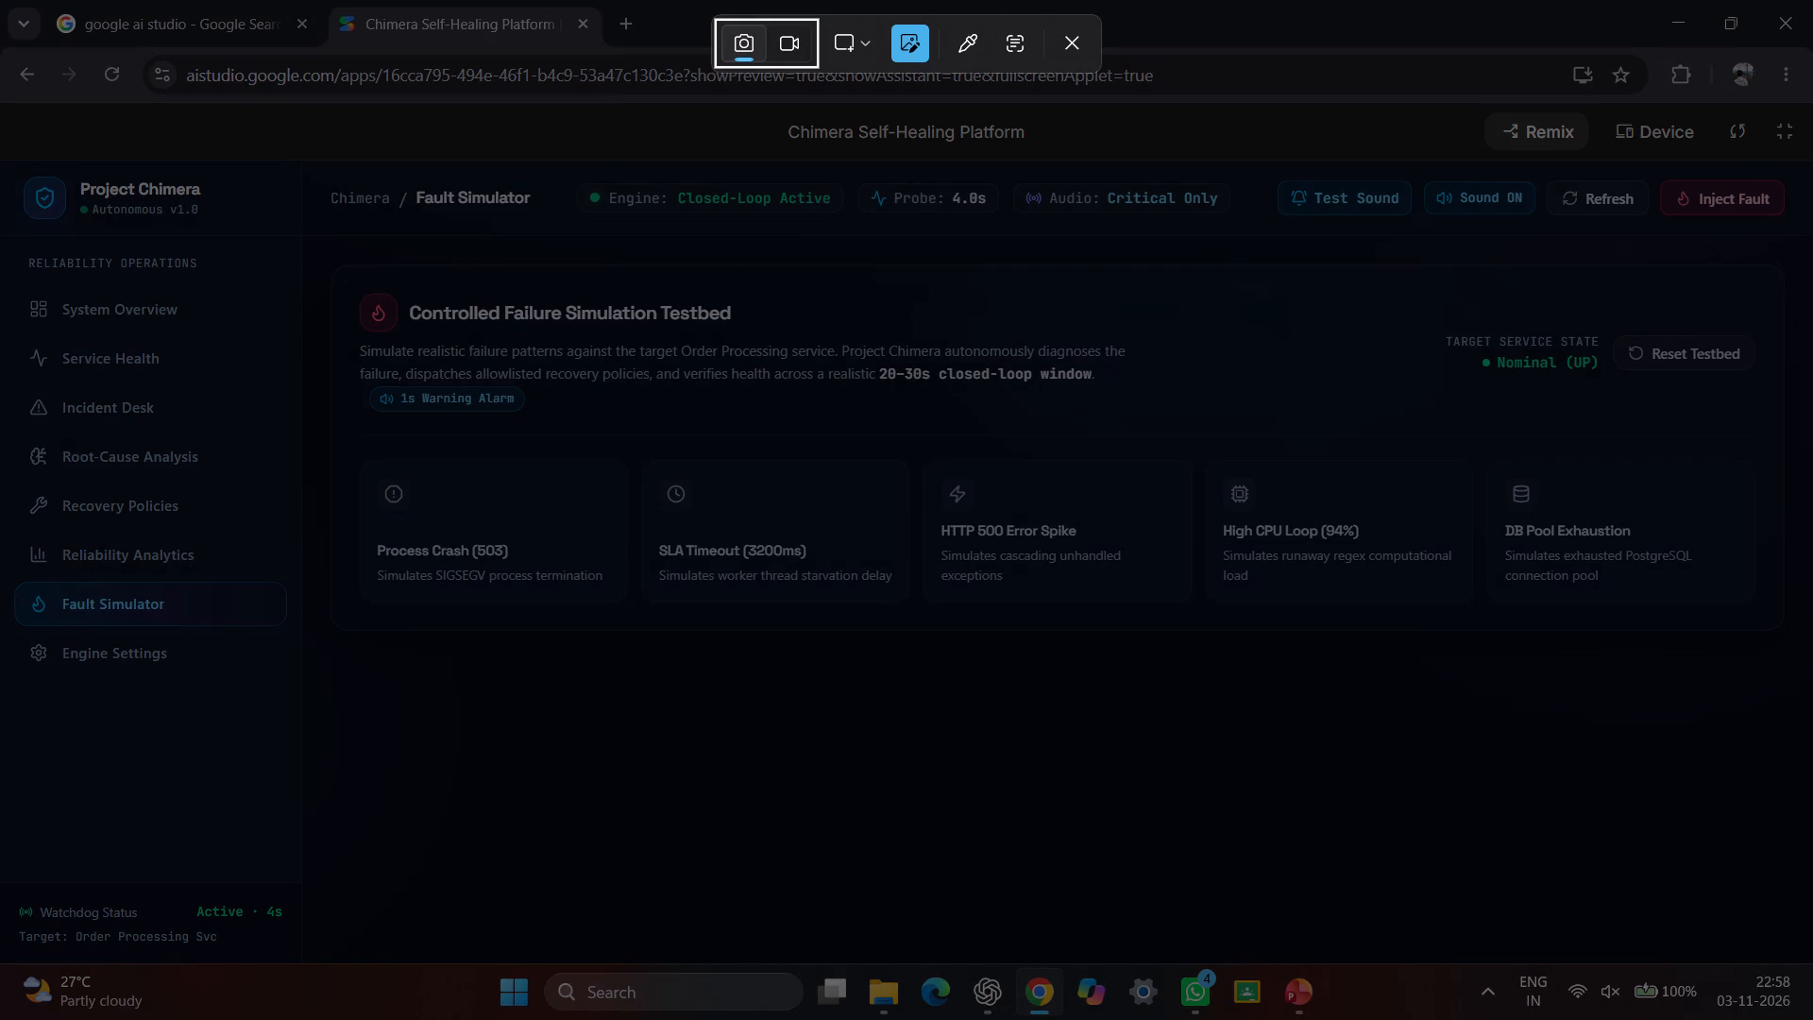
pyautogui.moveTo(303, 157); pyautogui.dragTo(1302, 701)
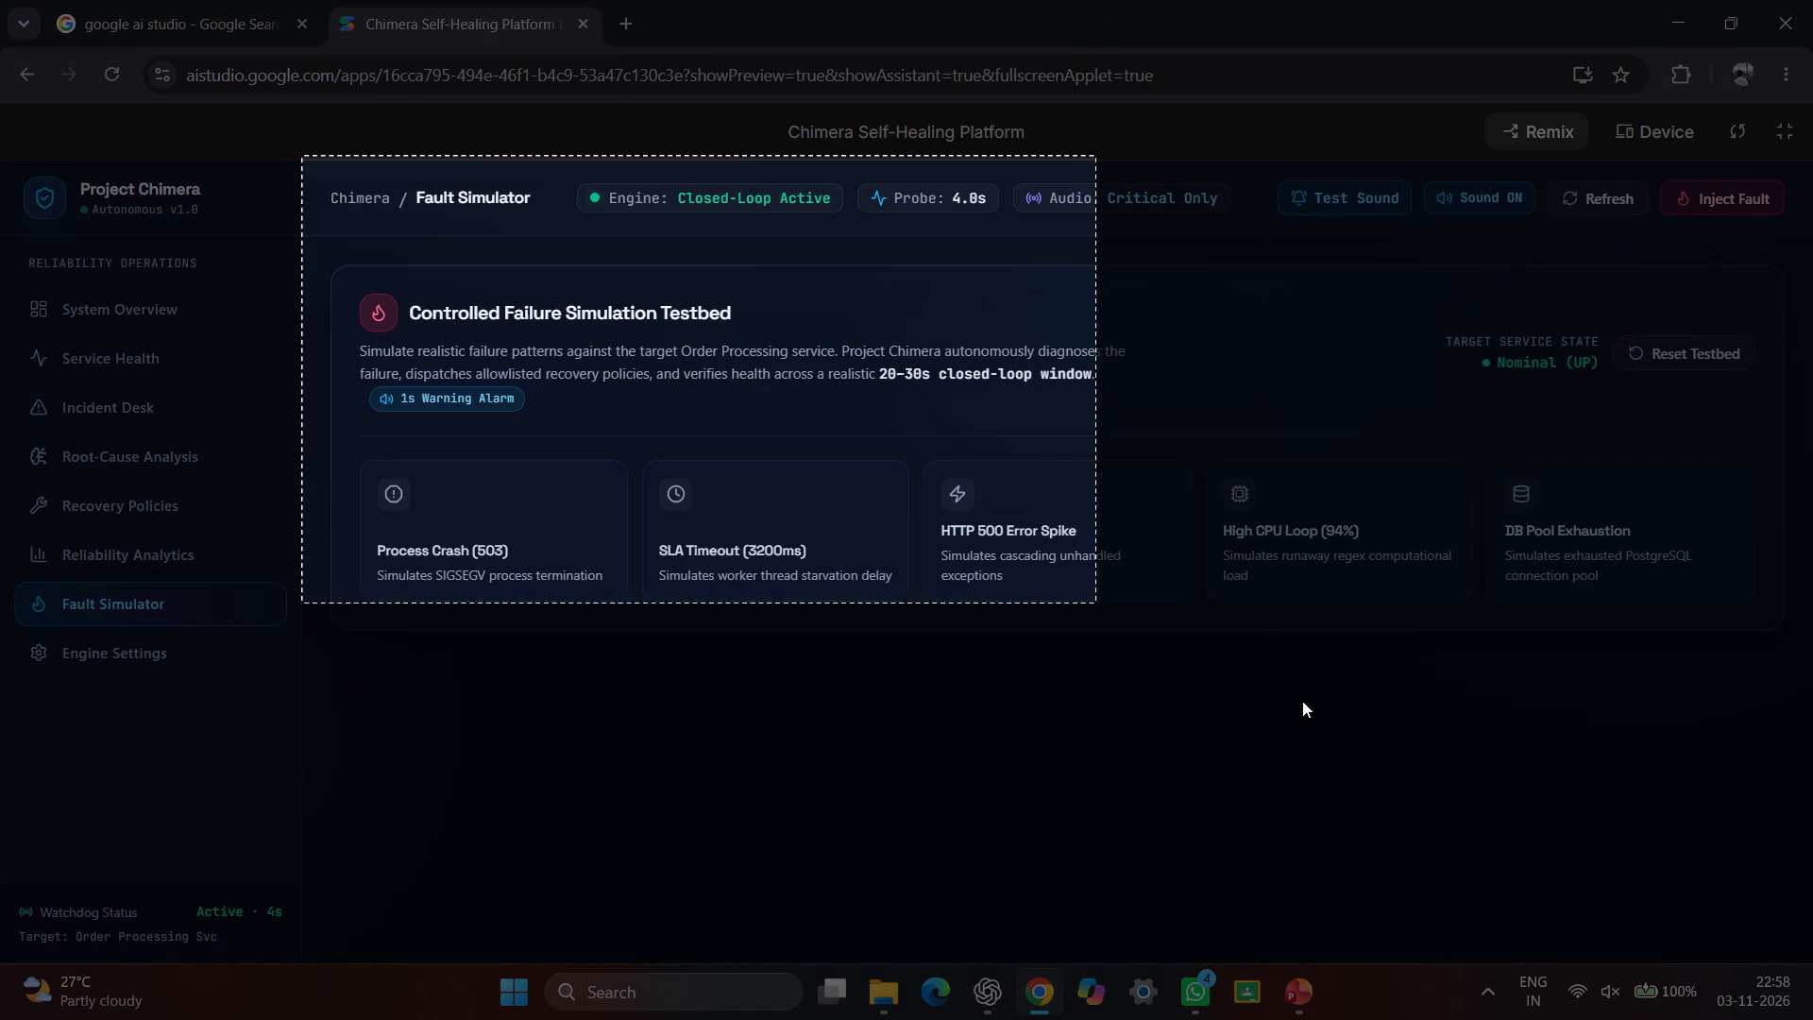
pyautogui.moveTo(1302, 701); pyautogui.dragTo(1812, 947)
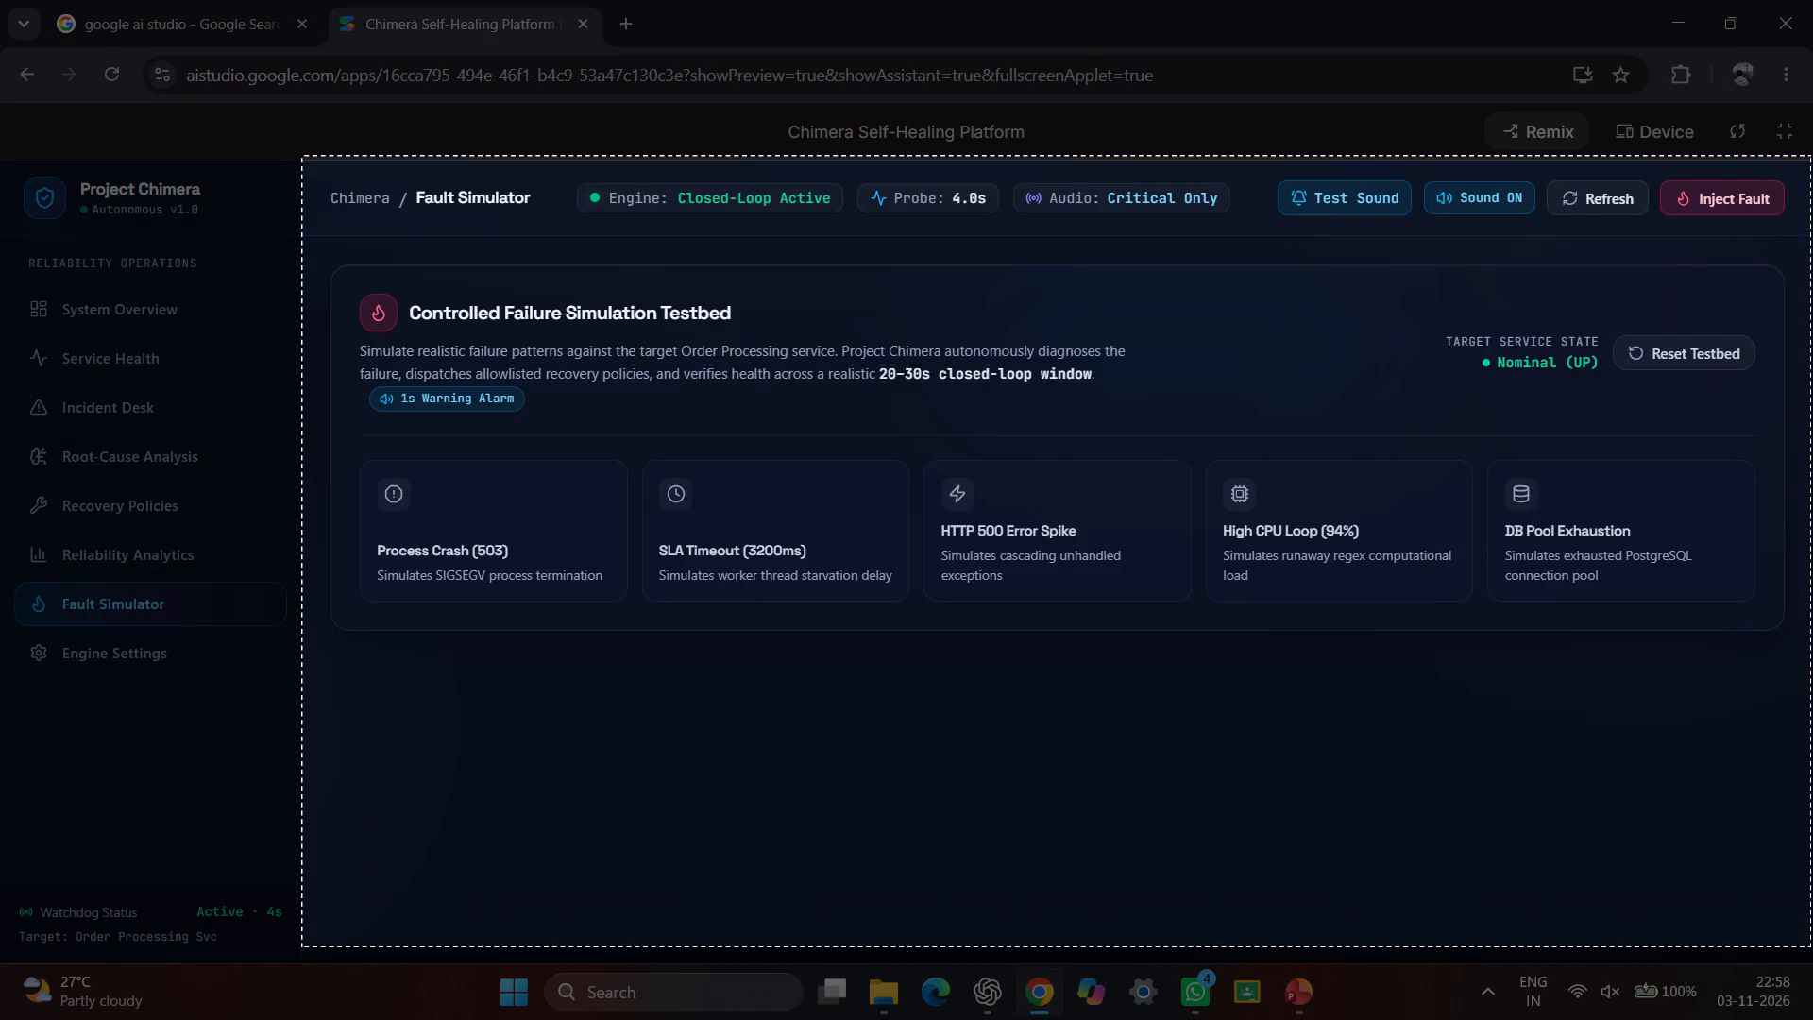
pyautogui.moveTo(1812, 947); pyautogui.dragTo(1812, 952)
pyautogui.hotkey('ctrl', 'c')
# Back in PowerPoint, paste the Fault Simulator screenshot onto slide 16, shrink it, and place it in the slide's left half below the title placeholder.
pyautogui.hotkey('alt', 'Tab')
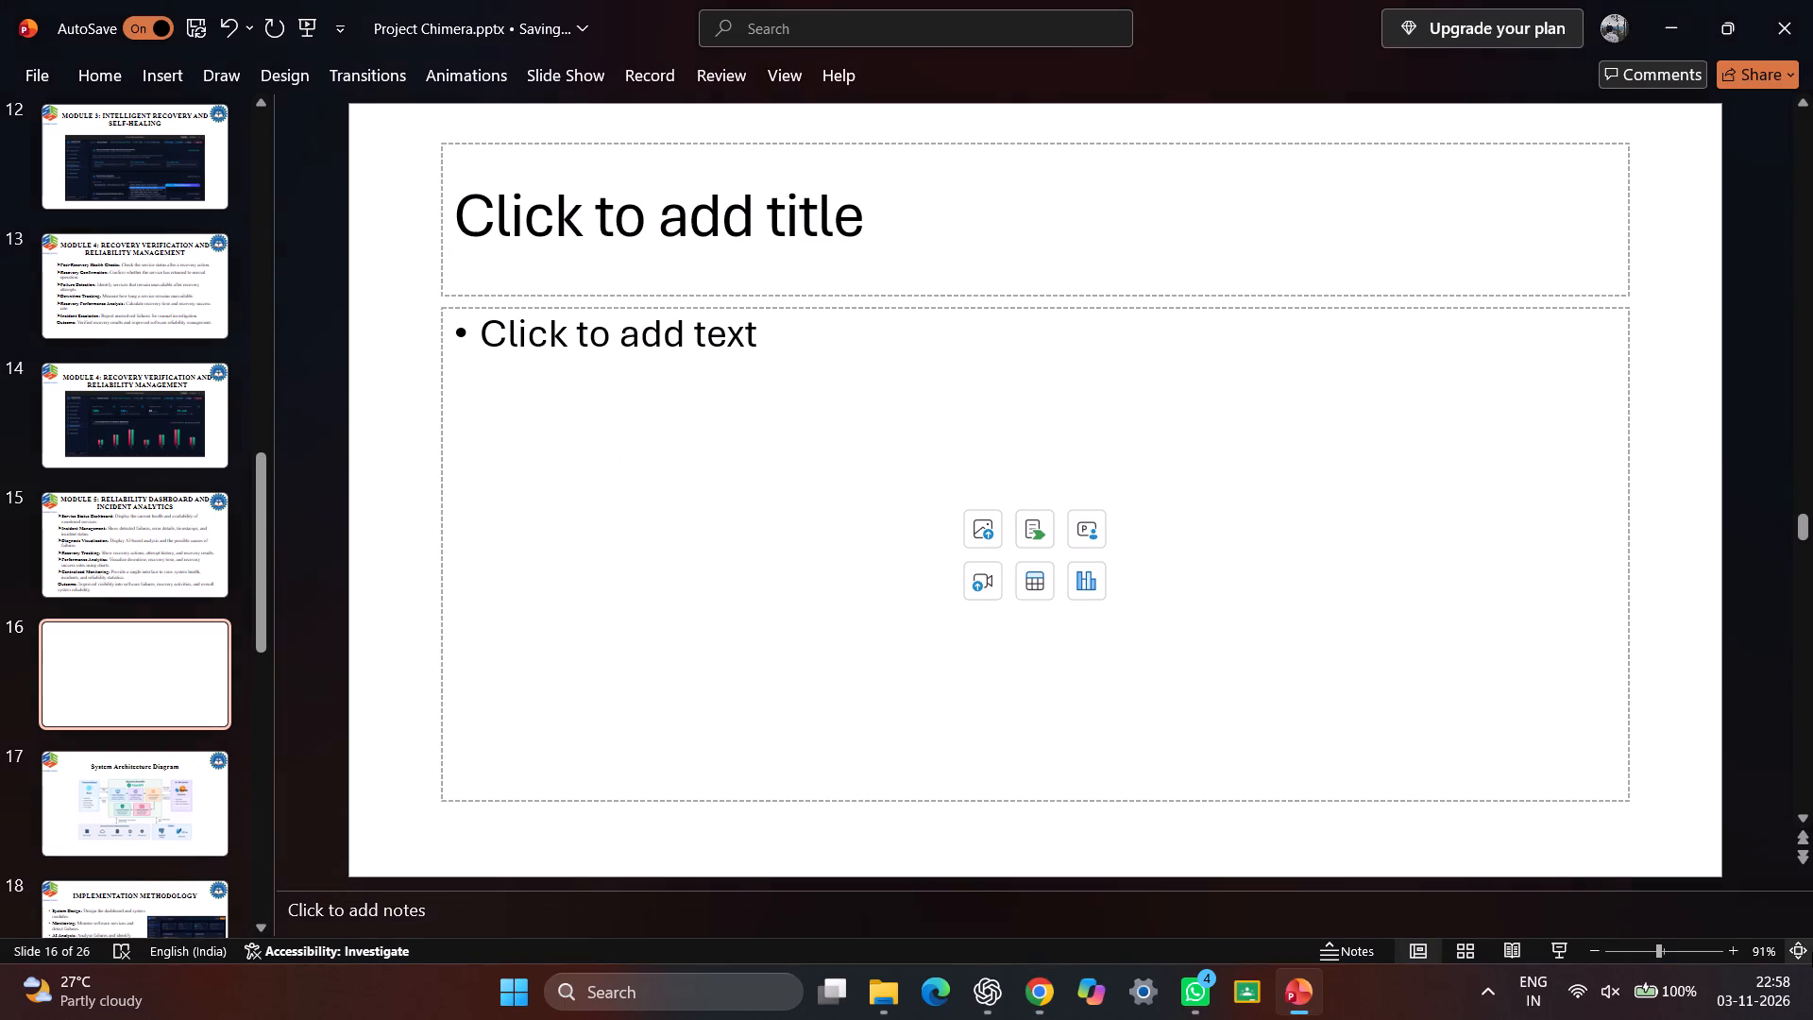
pyautogui.click(795, 525)
pyautogui.hotkey('ctrl', 'v')
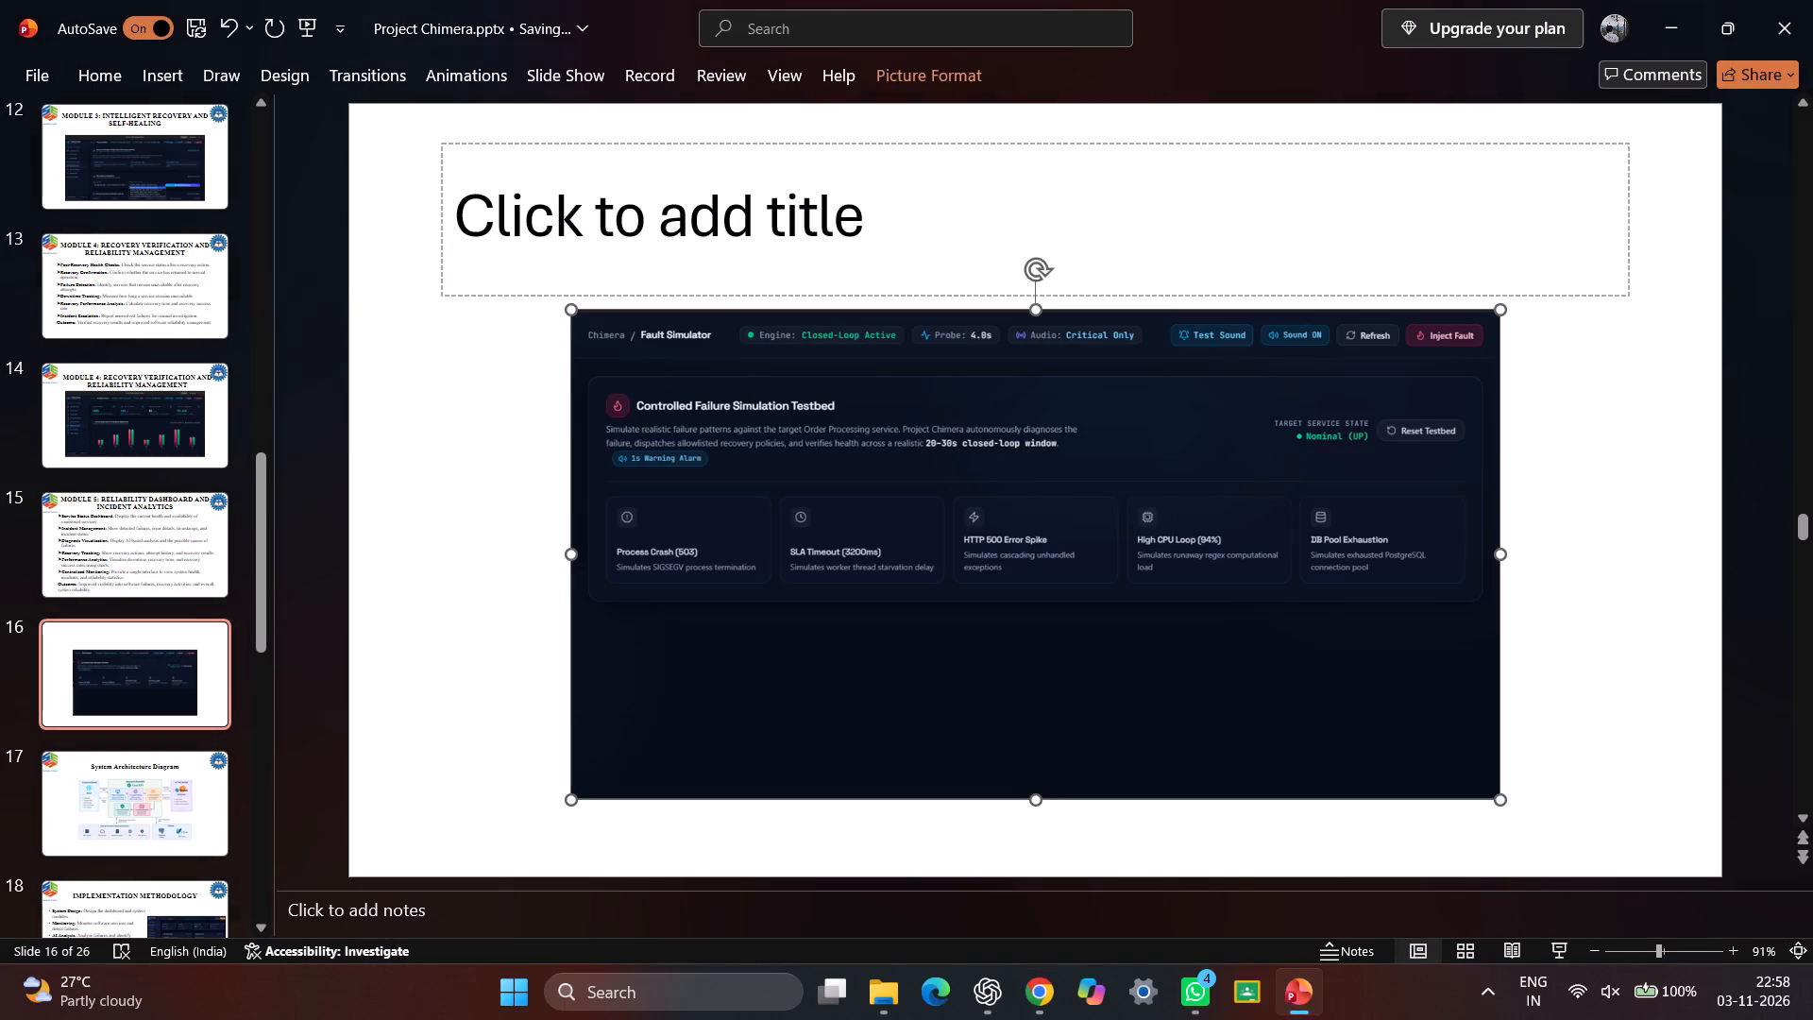
pyautogui.moveTo(820, 514); pyautogui.dragTo(687, 514)
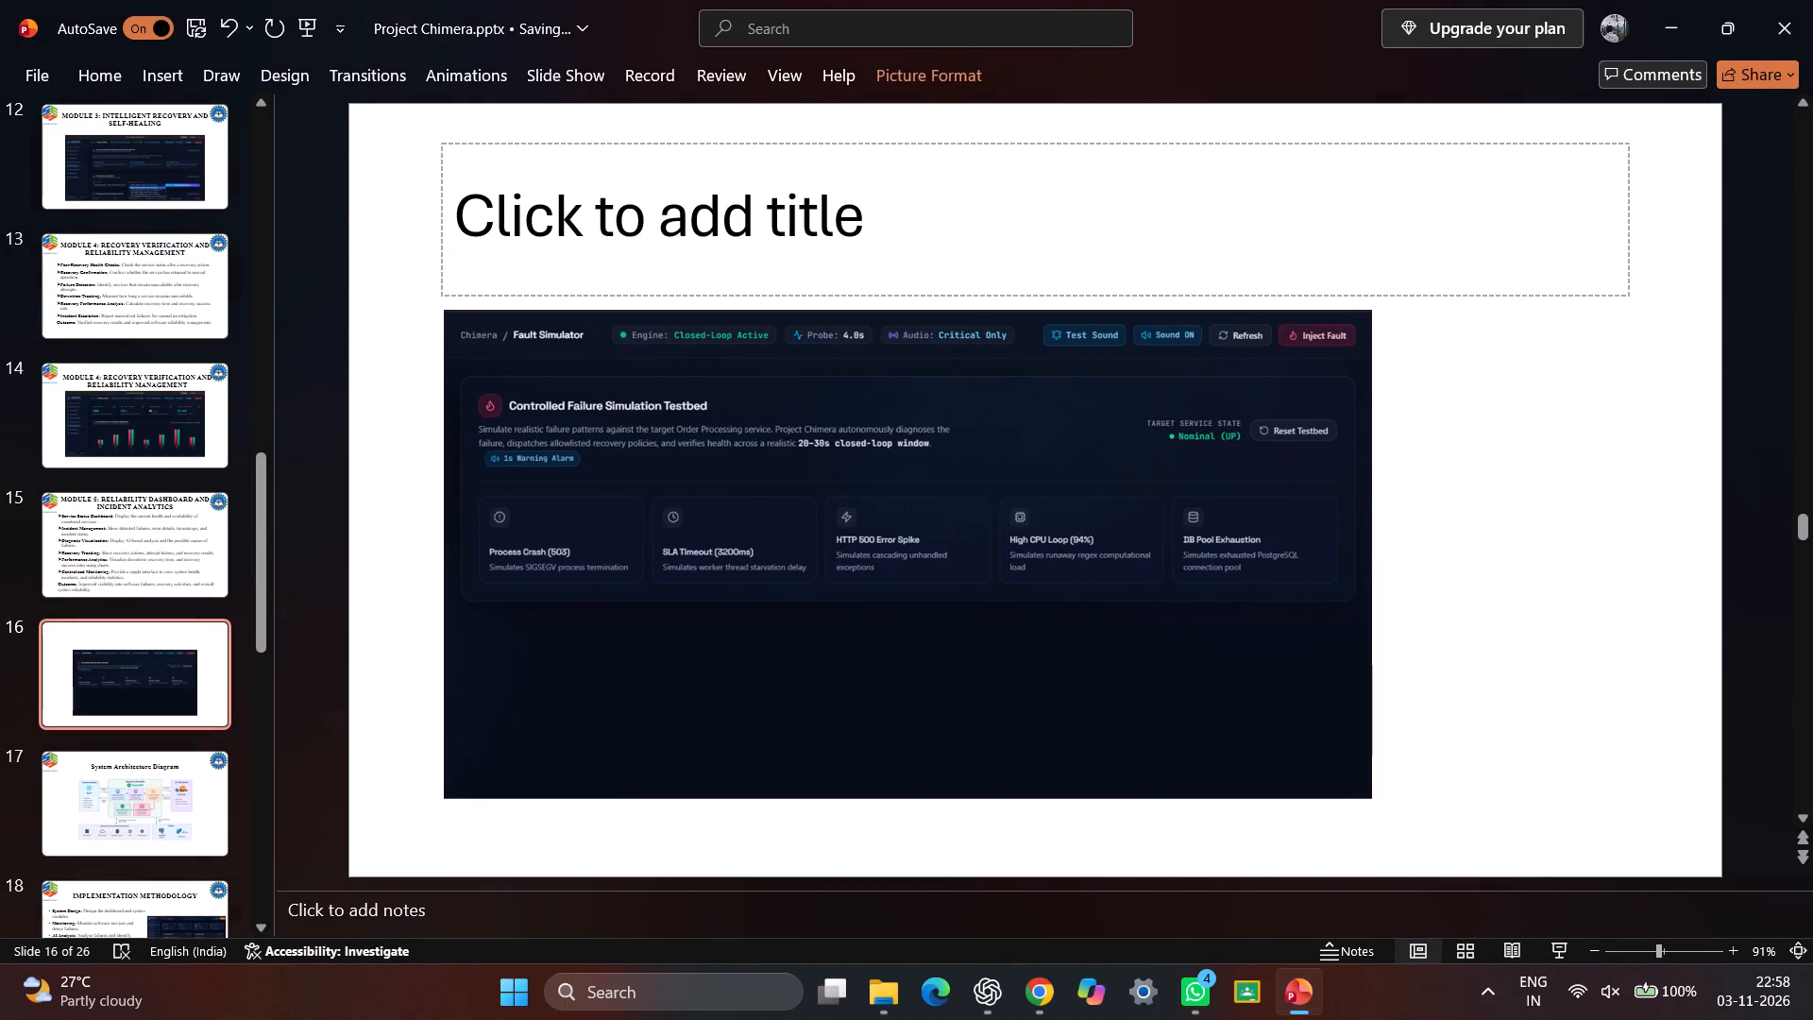
pyautogui.moveTo(687, 514); pyautogui.dragTo(690, 514)
pyautogui.moveTo(1370, 312); pyautogui.dragTo(1061, 433)
pyautogui.moveTo(923, 578); pyautogui.dragTo(923, 512)
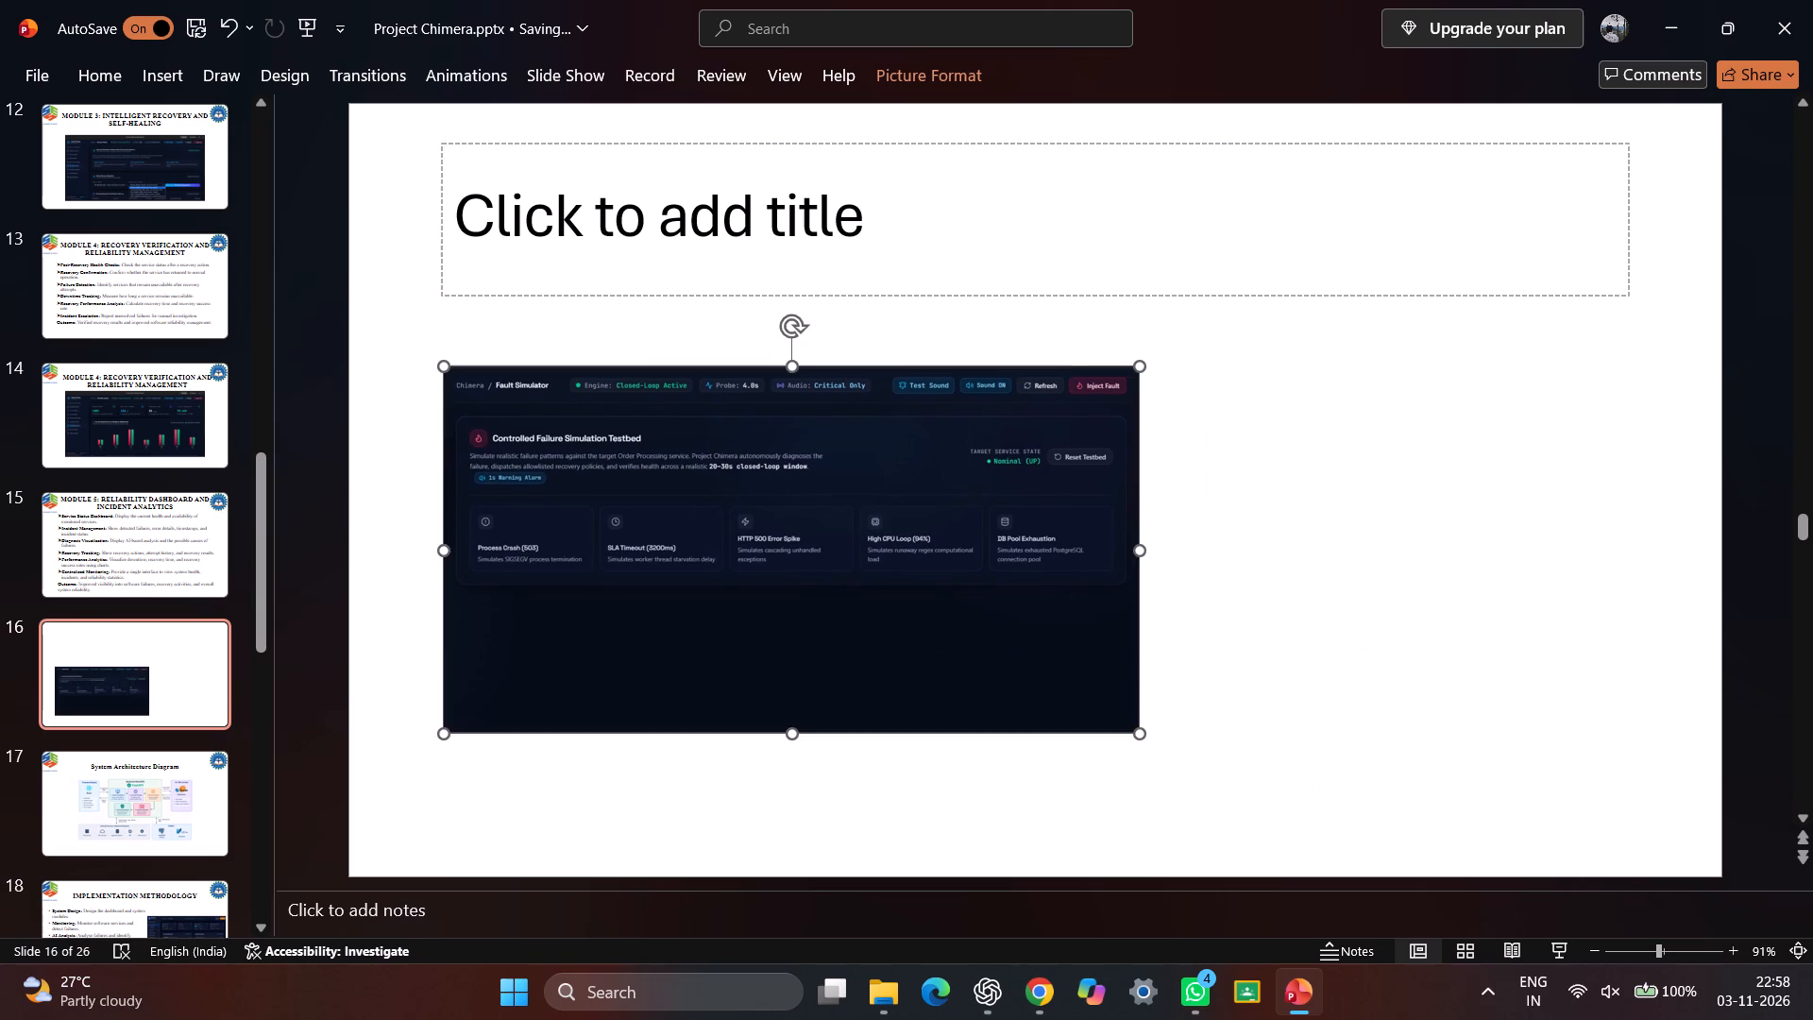
# Switch to the Chimera app in Chrome and copy a screenshot of its Incident Desk page without the sidebar.
pyautogui.hotkey('alt', 'Tab')
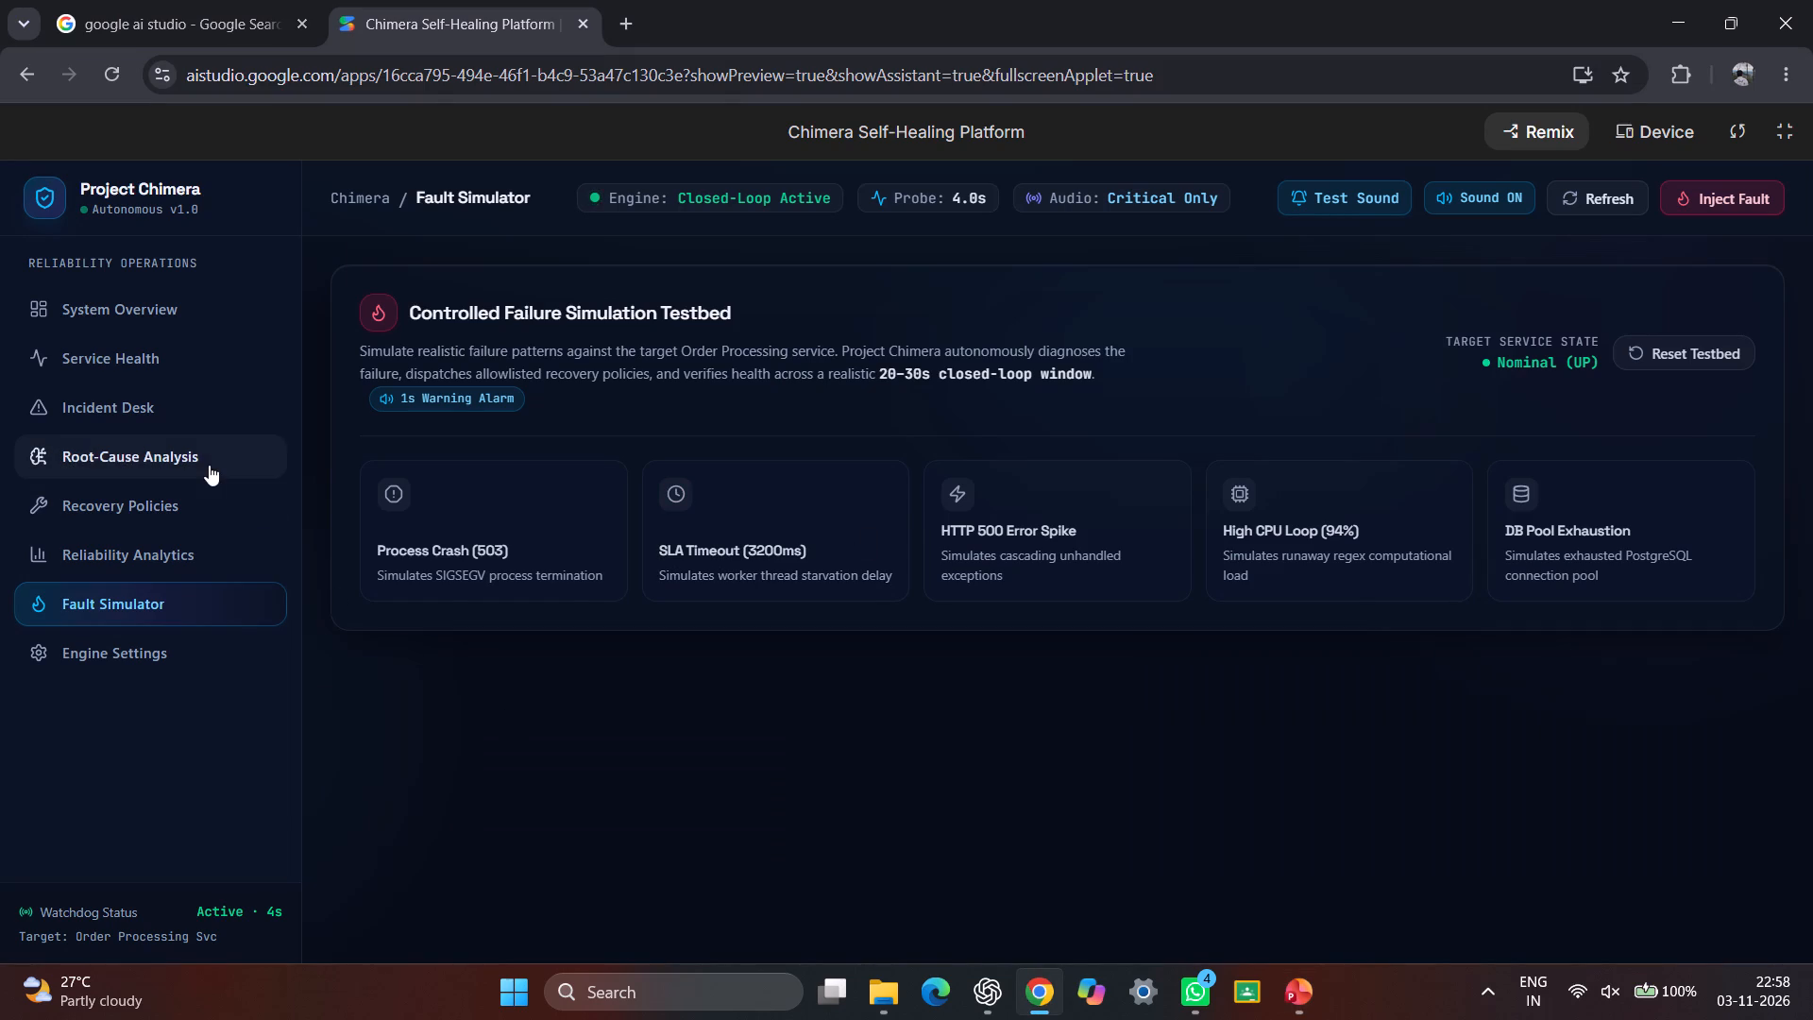
pyautogui.click(209, 465)
pyautogui.click(173, 406)
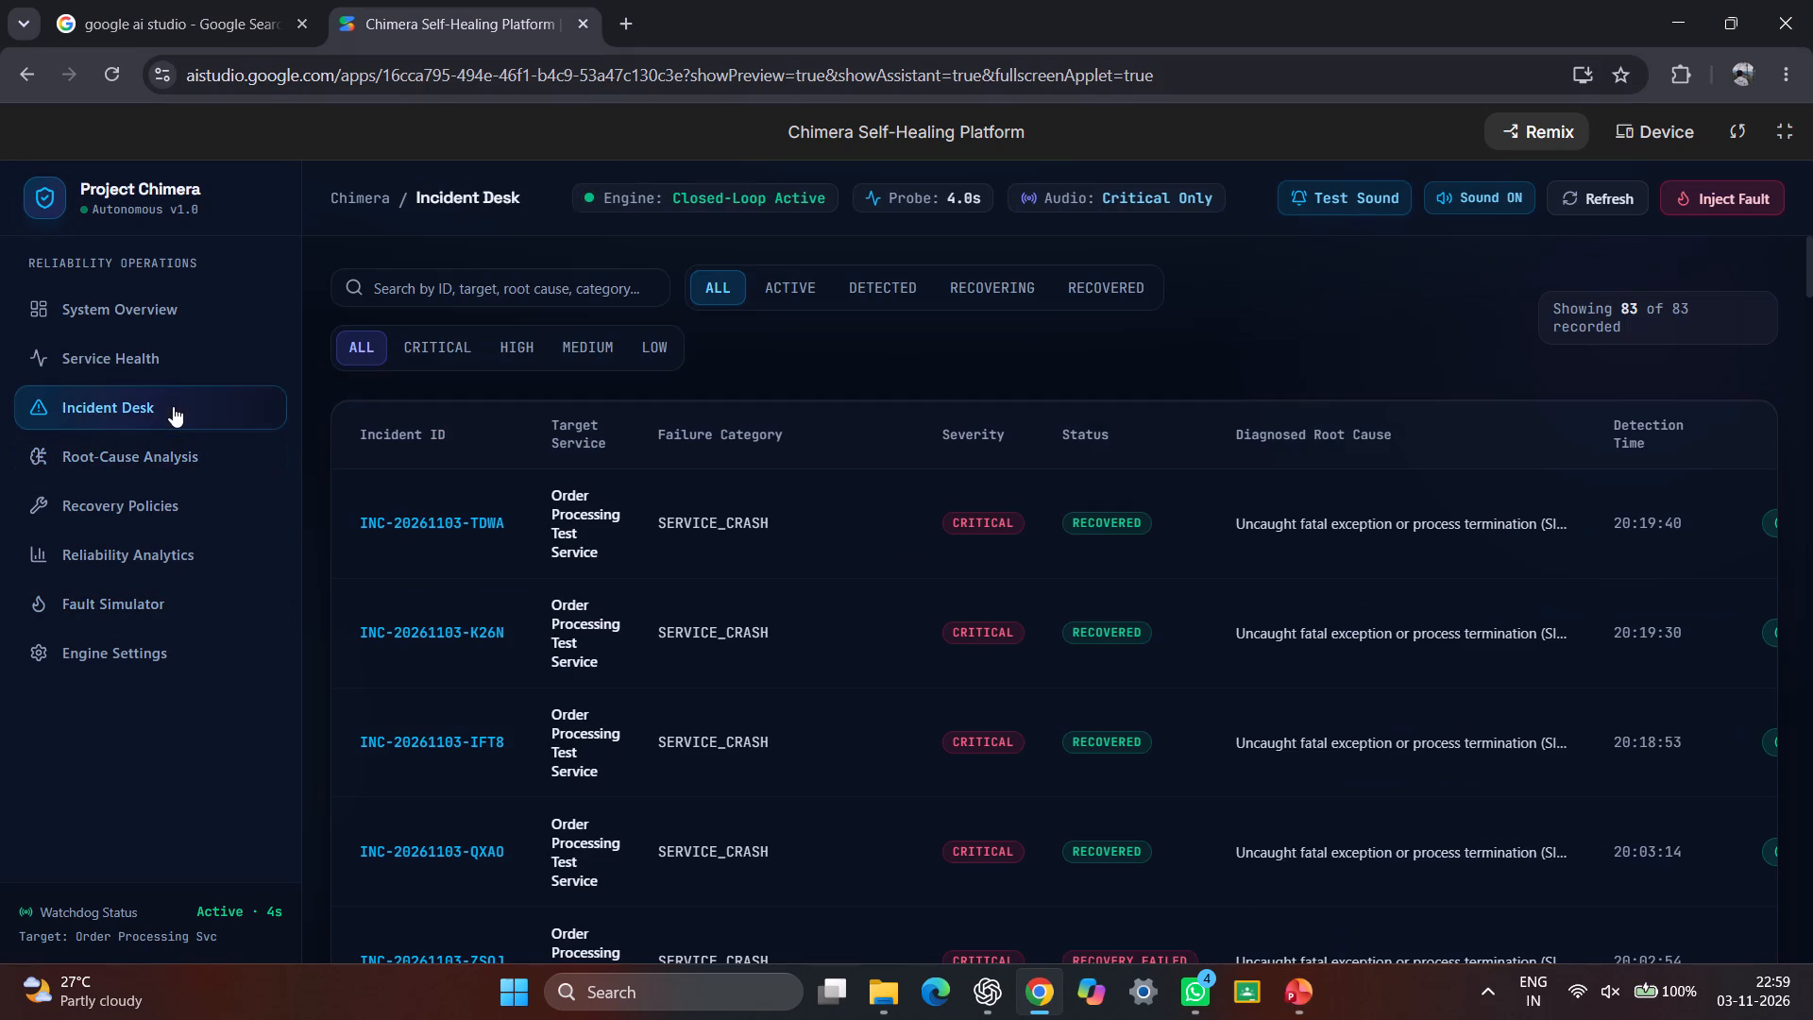
pyautogui.press('Print')
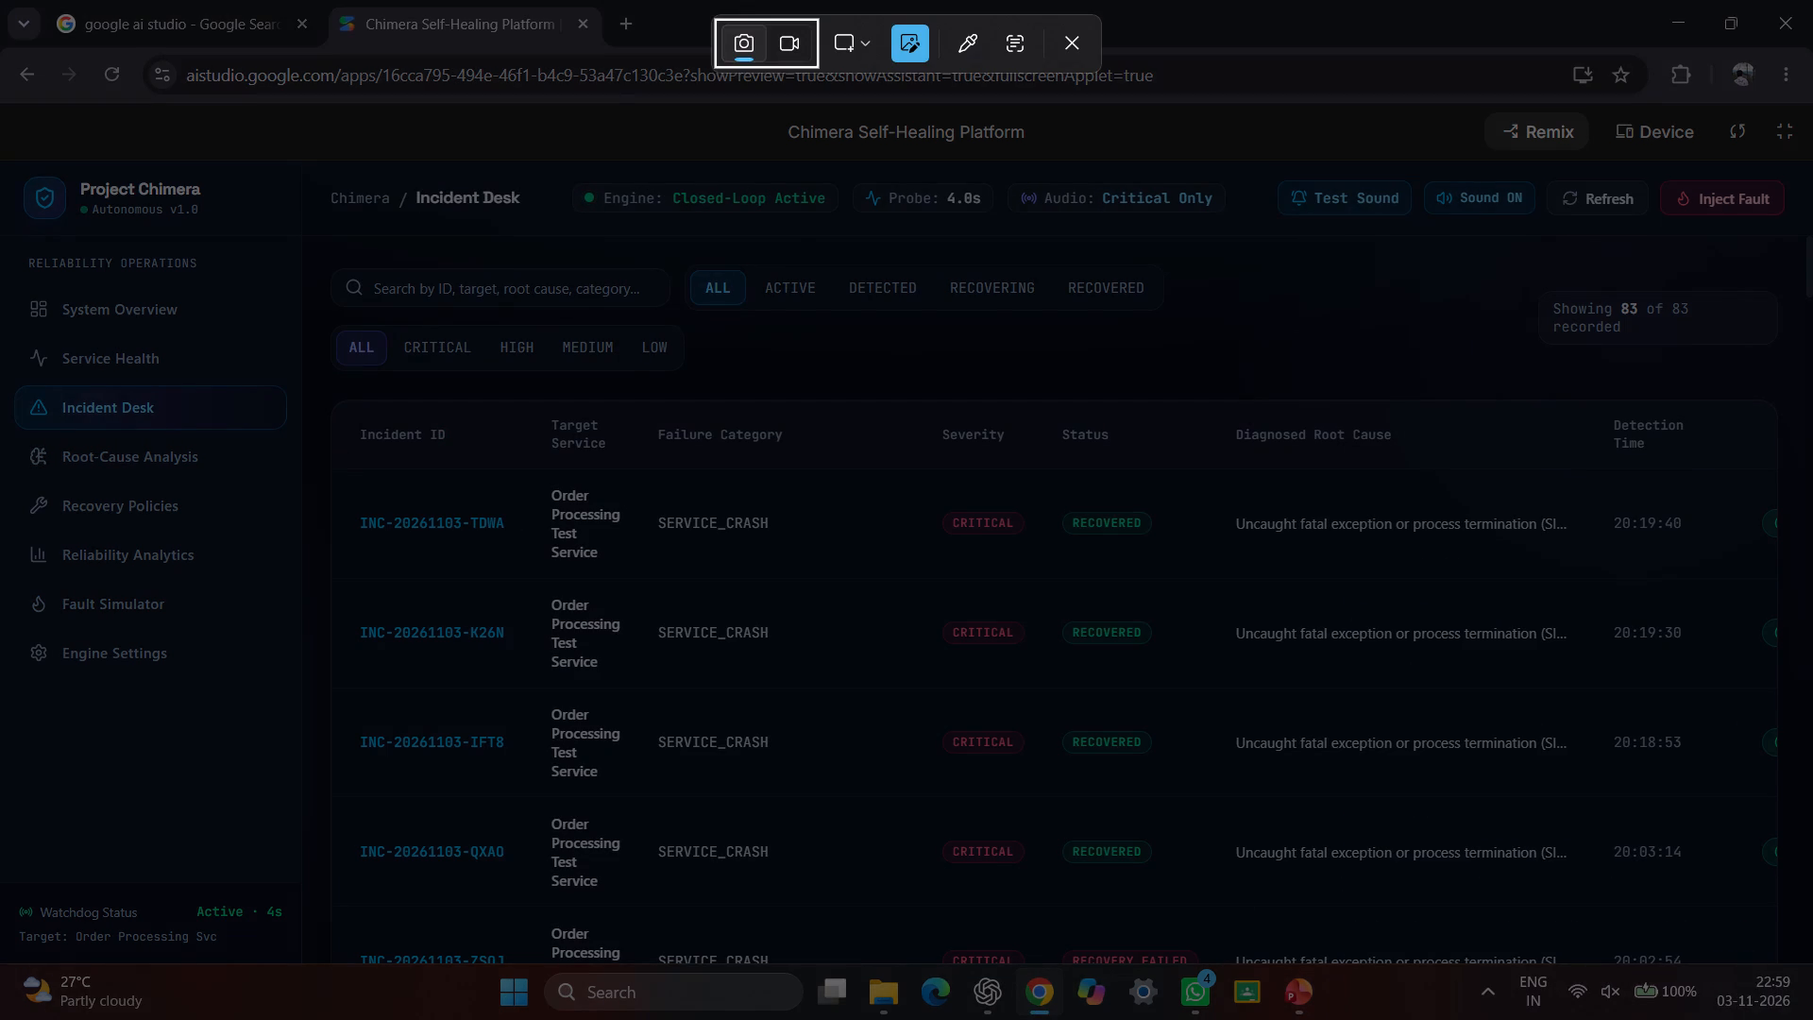
pyautogui.click(302, 159)
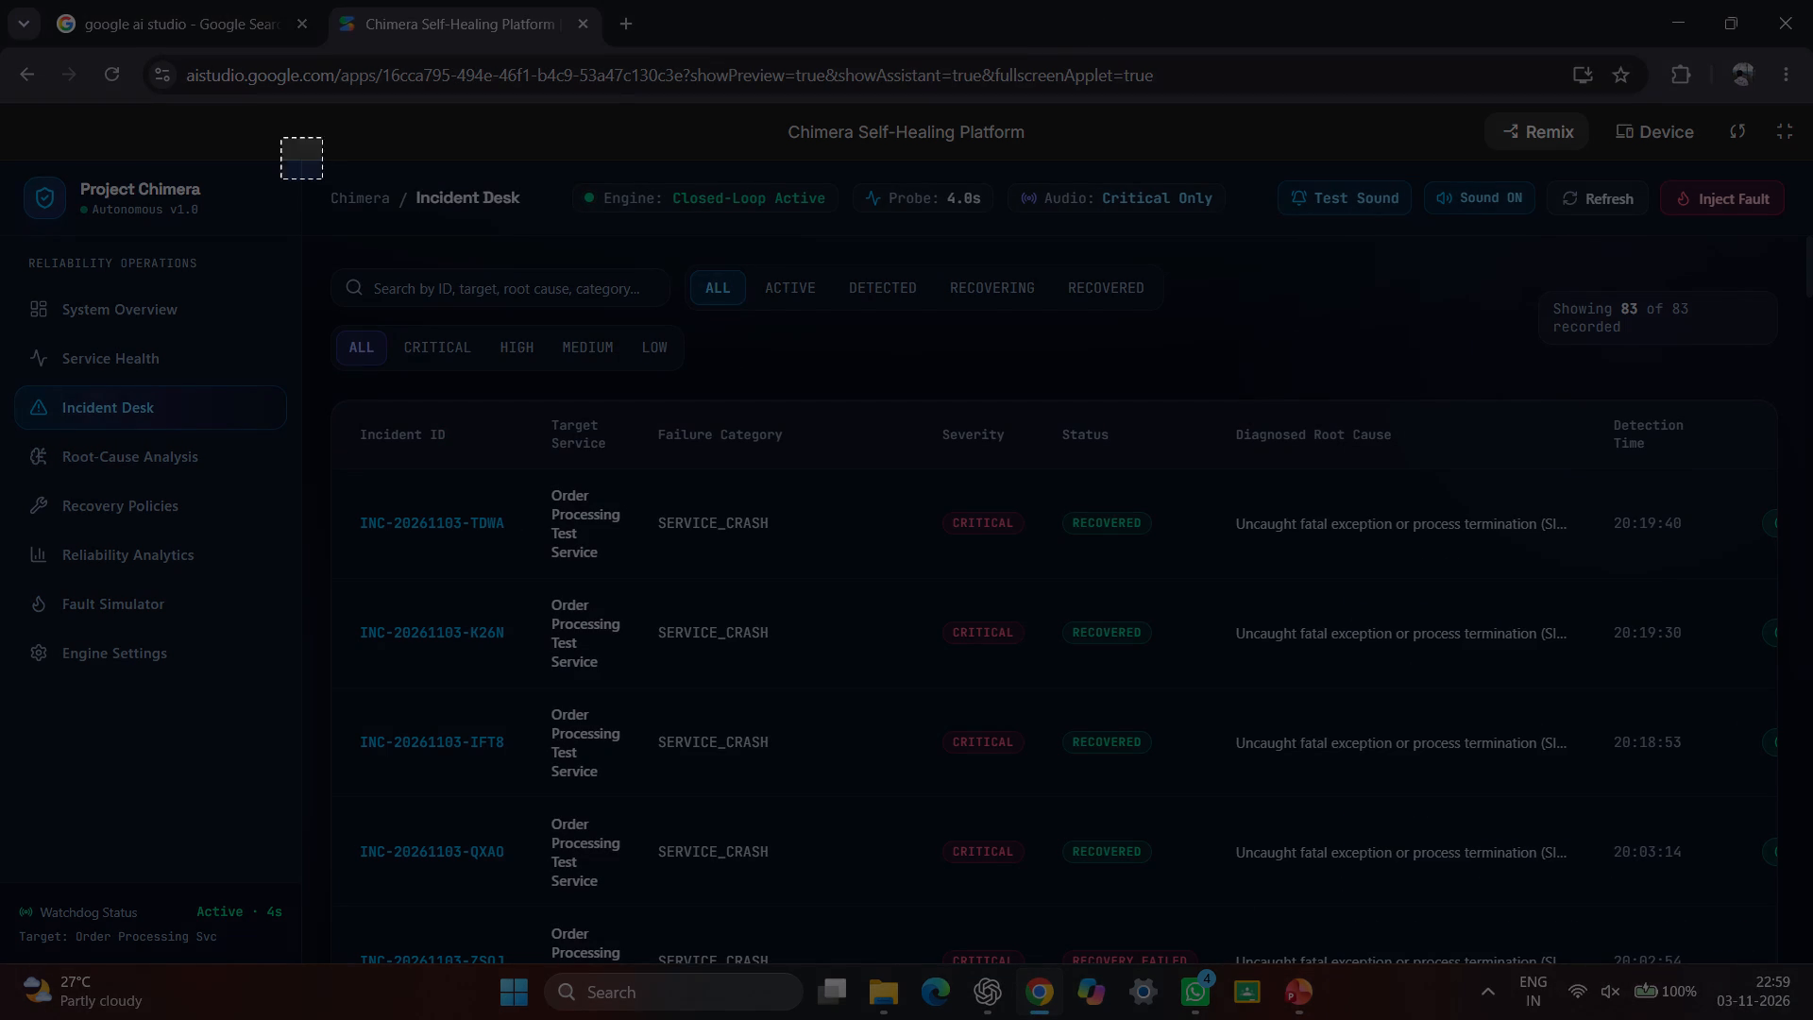
pyautogui.click(599, 235)
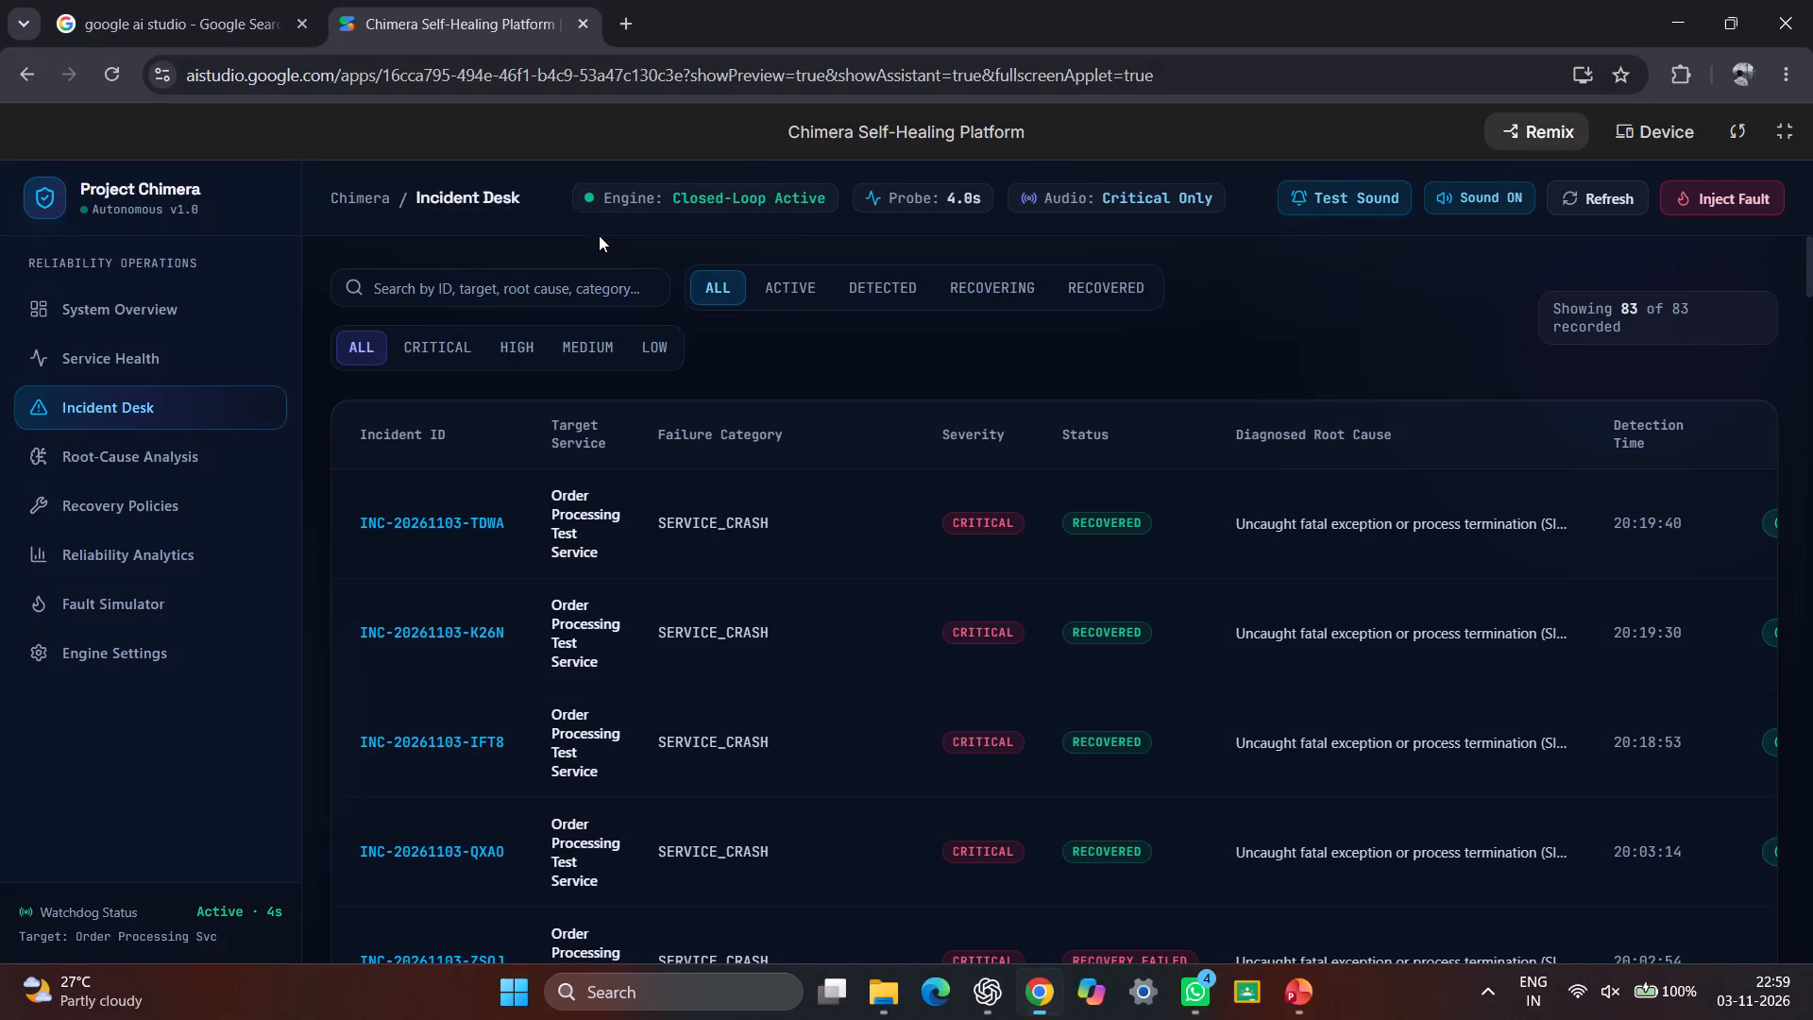
pyautogui.press('Print')
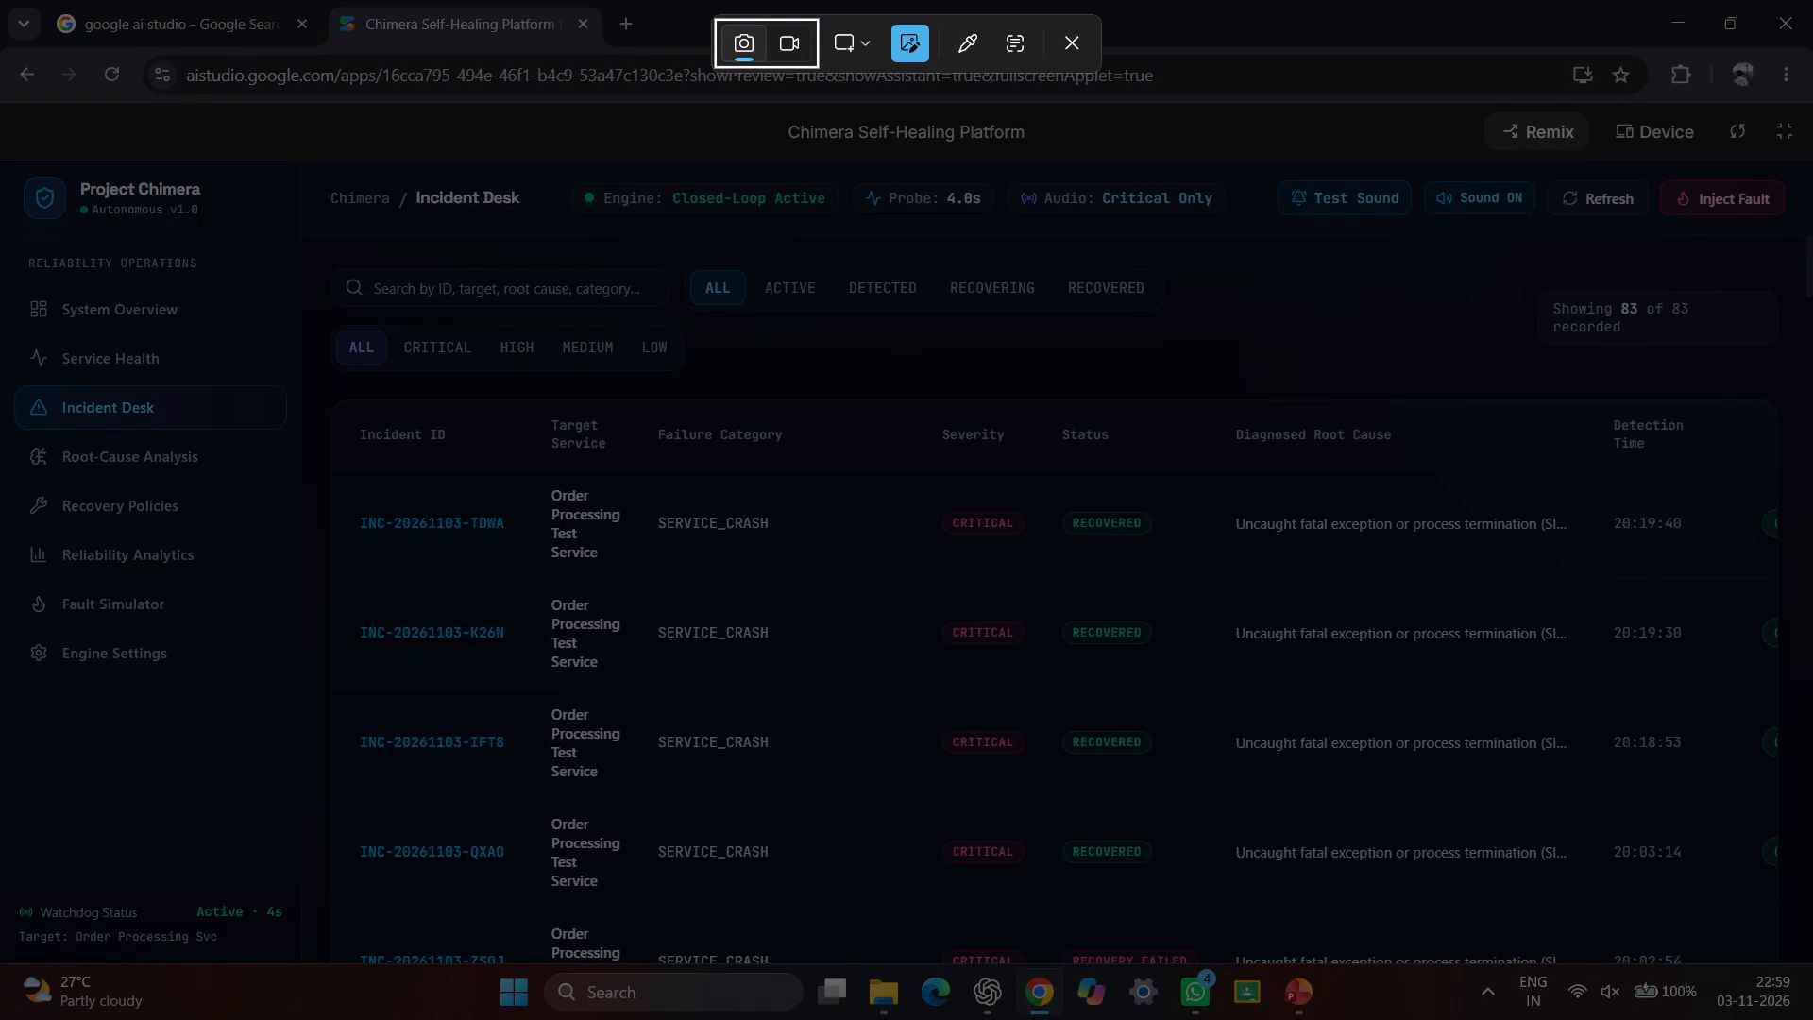
pyautogui.moveTo(304, 156); pyautogui.dragTo(1812, 953)
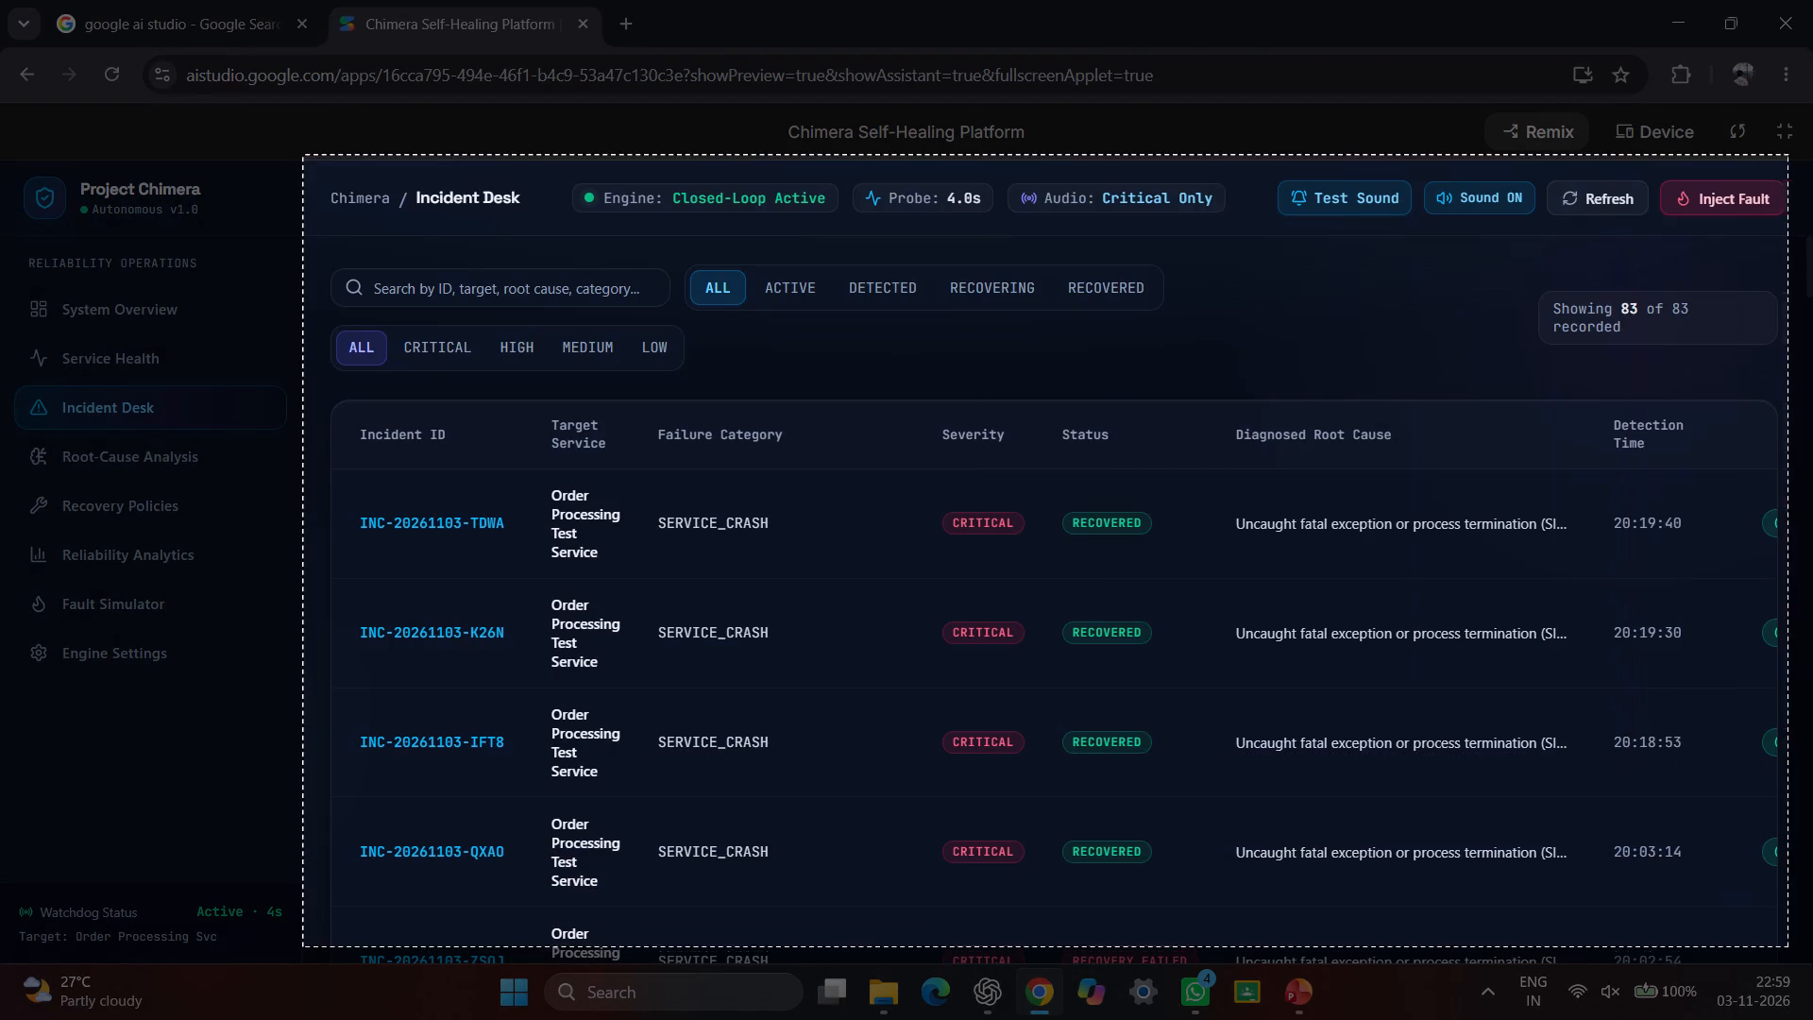
pyautogui.moveTo(1812, 953); pyautogui.dragTo(1812, 965)
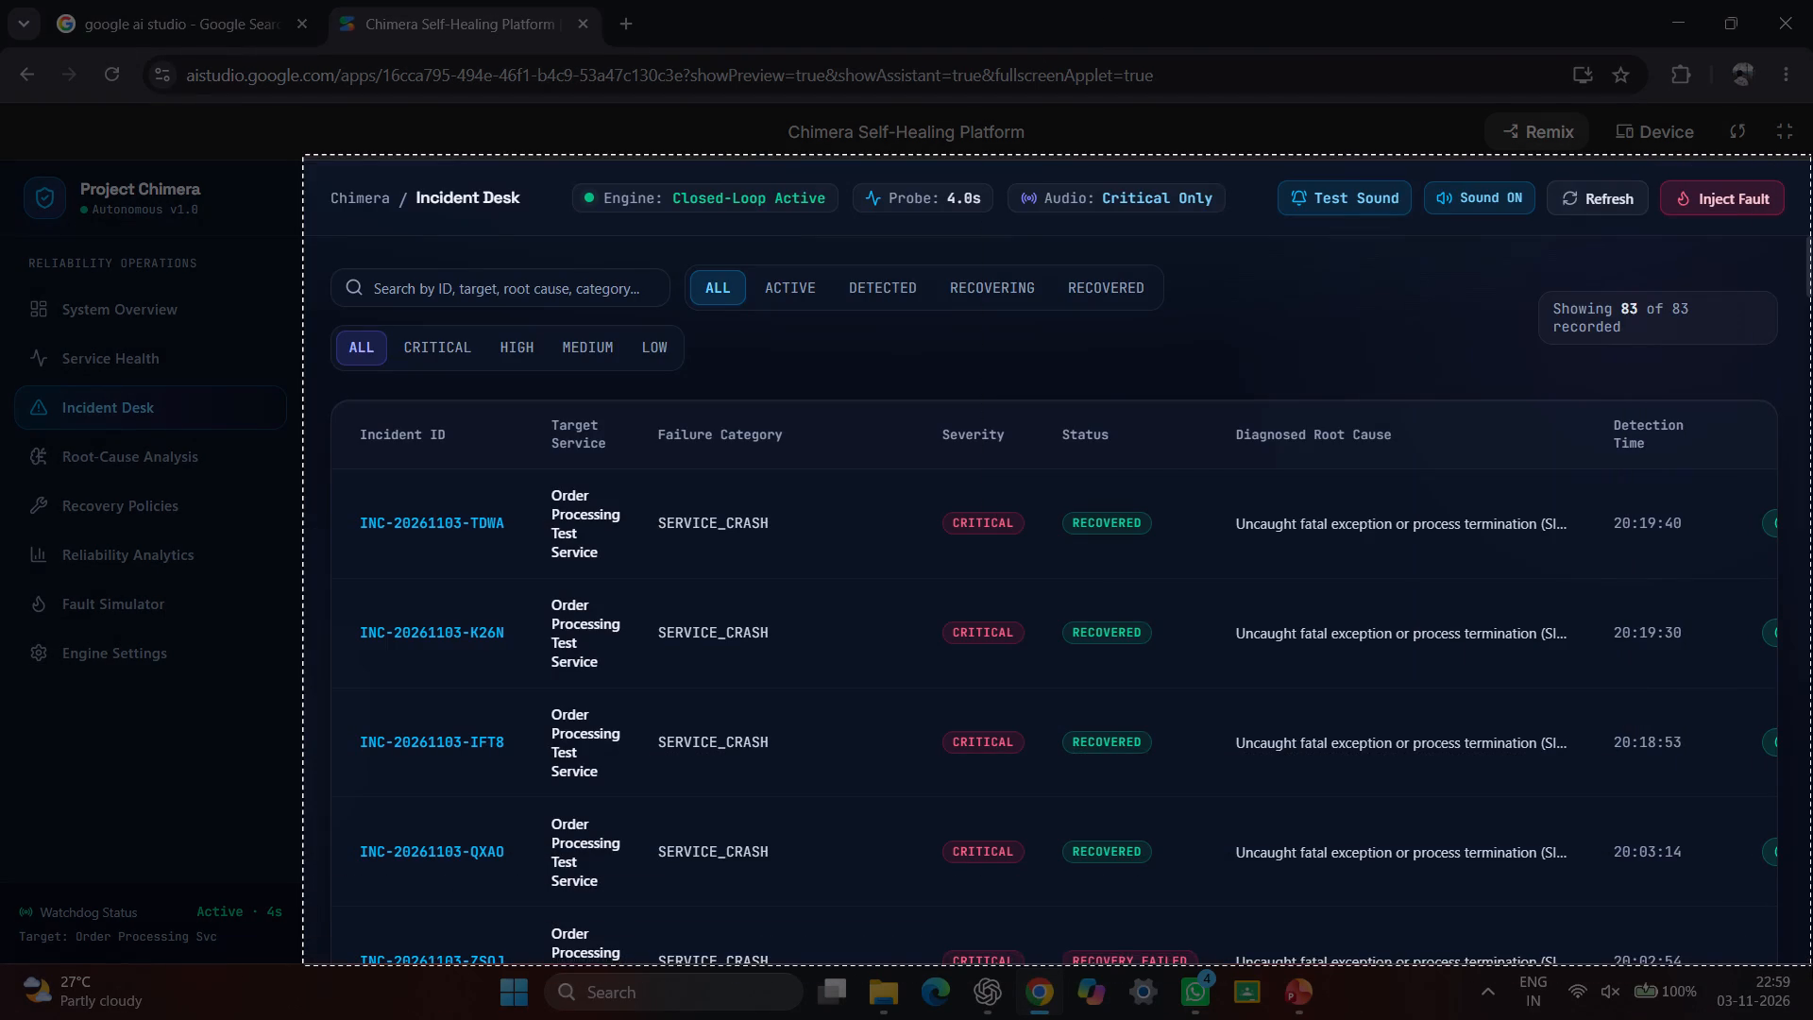
pyautogui.click(301, 551)
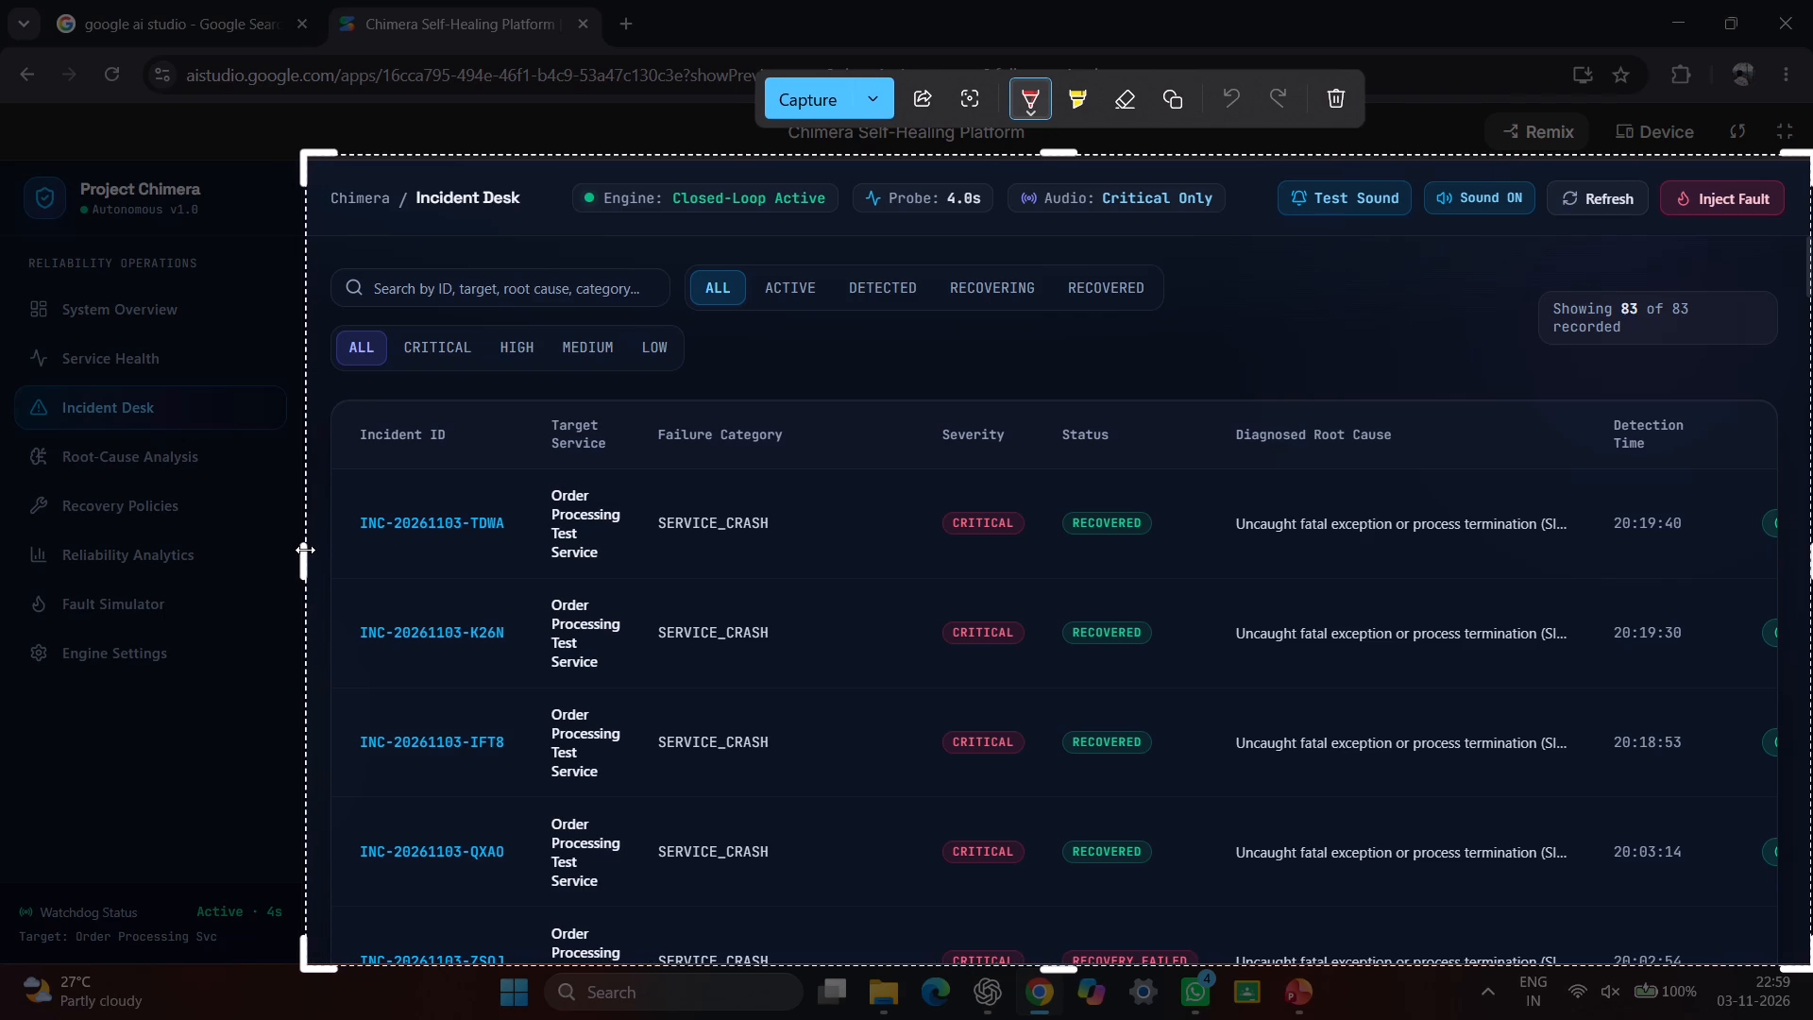
pyautogui.hotkey('ctrl', 'c')
# Back in PowerPoint, paste the Incident Desk screenshot onto slide 16, shrink it, and place it beside the Fault Simulator picture.
pyautogui.hotkey('alt', 'Tab')
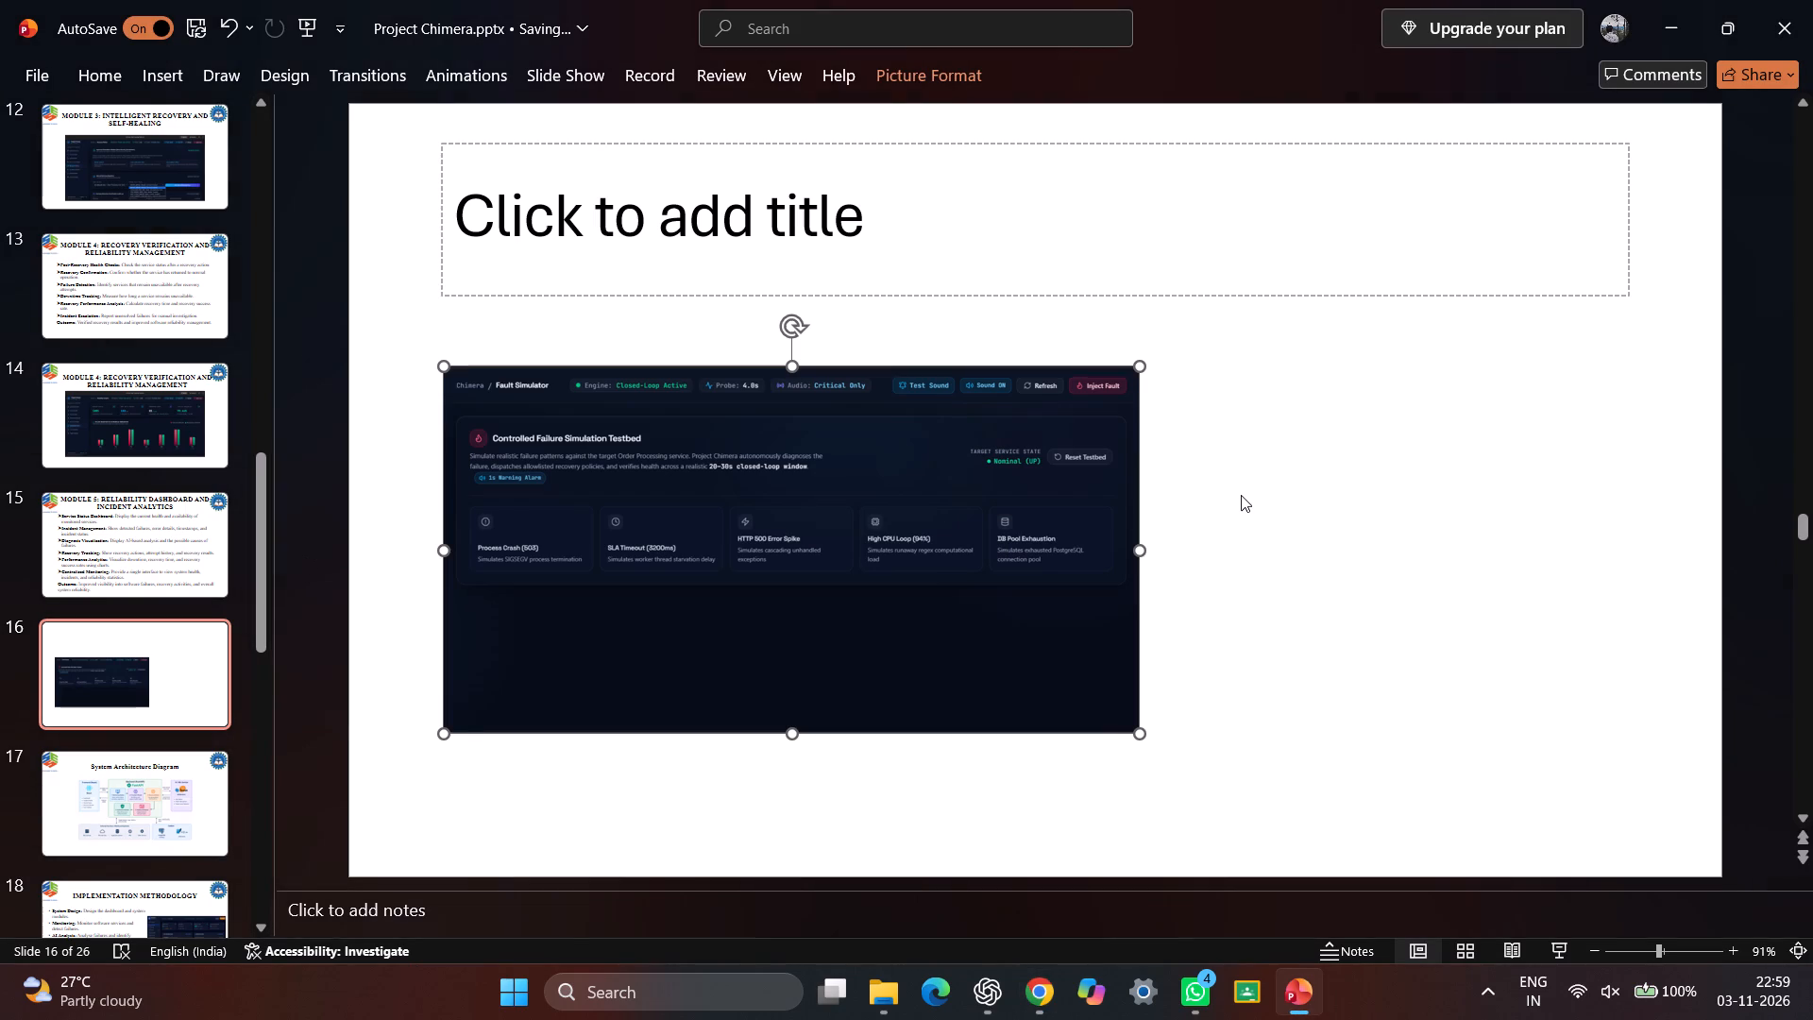
pyautogui.click(1241, 495)
pyautogui.hotkey('ctrl', 'v')
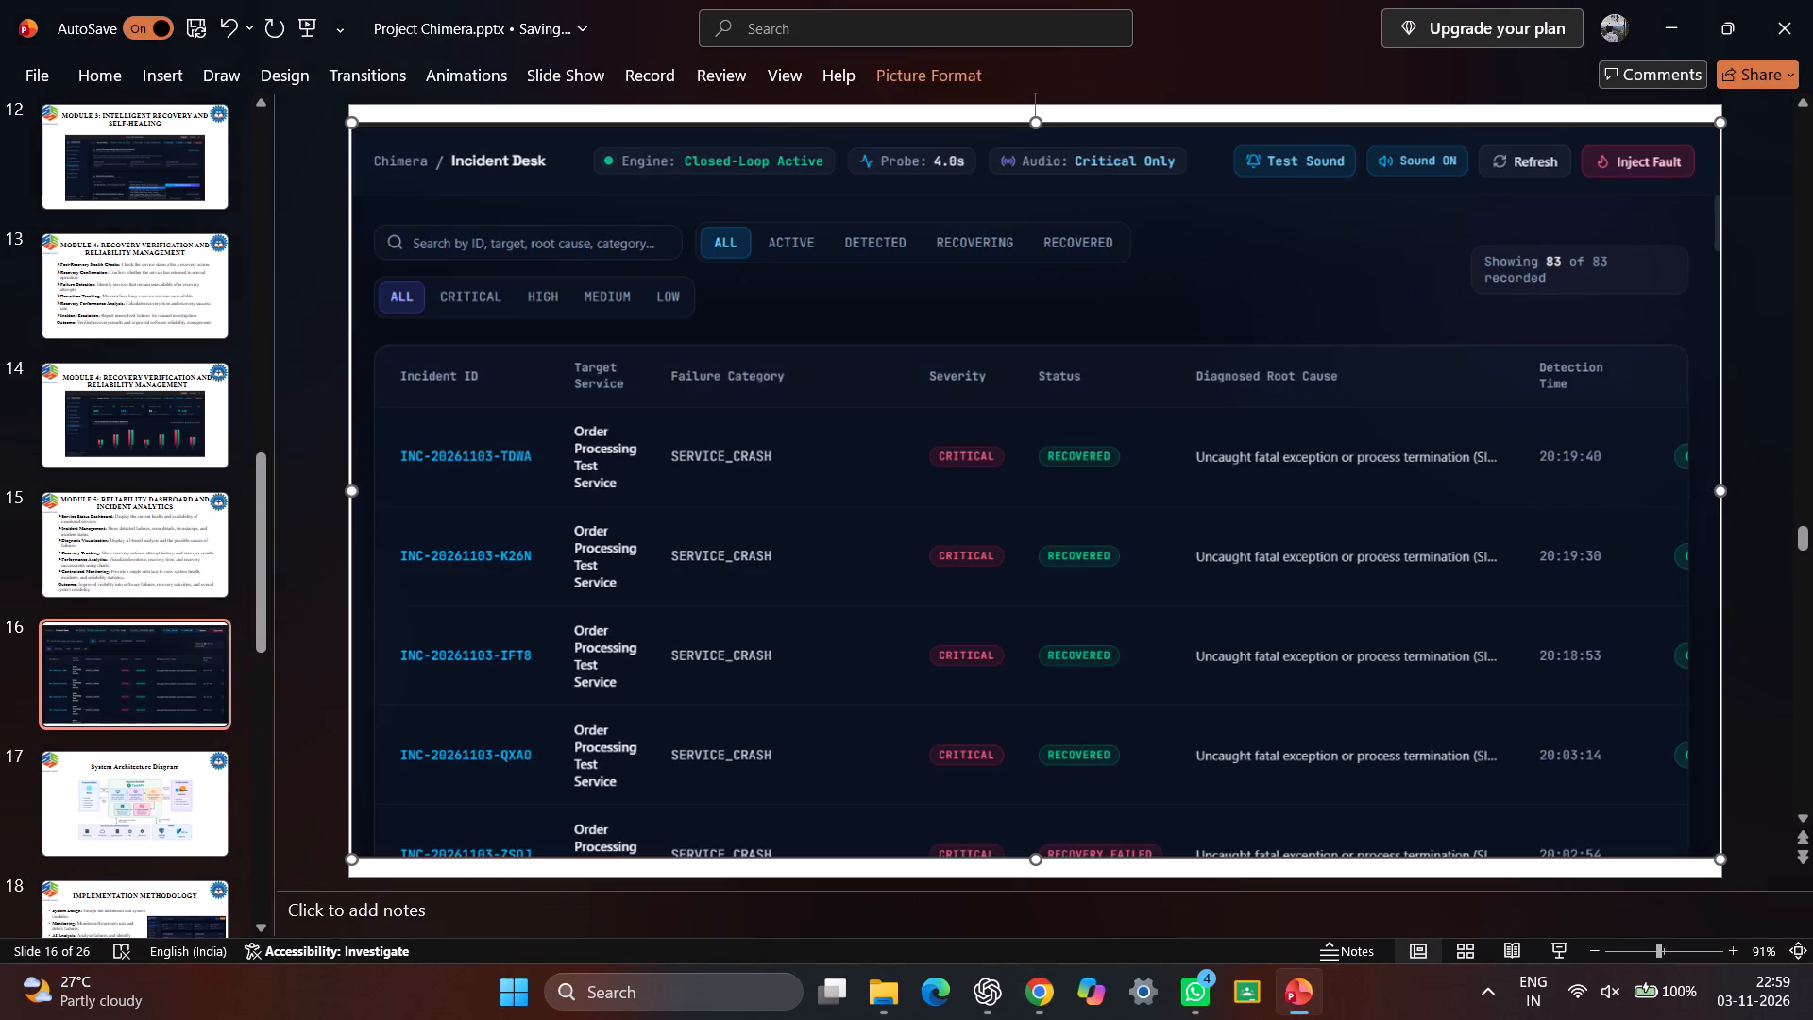
pyautogui.moveTo(350, 857); pyautogui.dragTo(1167, 431)
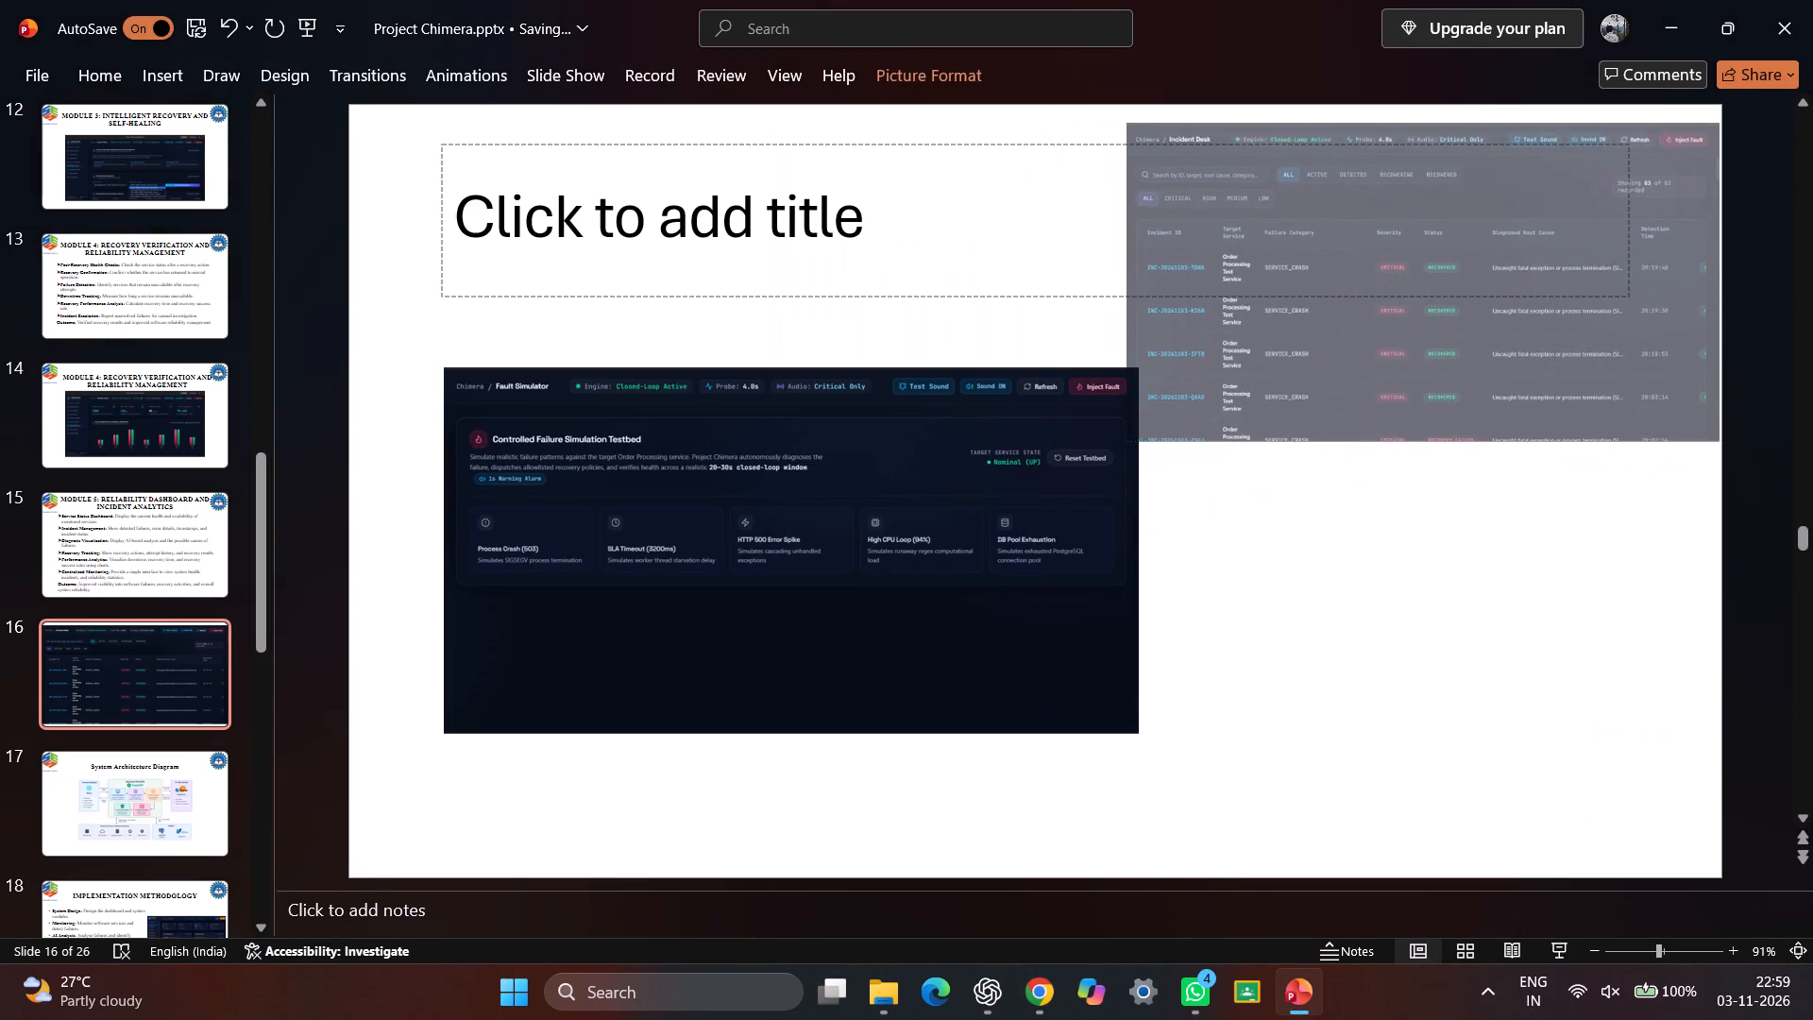
pyautogui.moveTo(1167, 431); pyautogui.dragTo(1171, 428)
pyautogui.moveTo(1366, 238); pyautogui.dragTo(1366, 505)
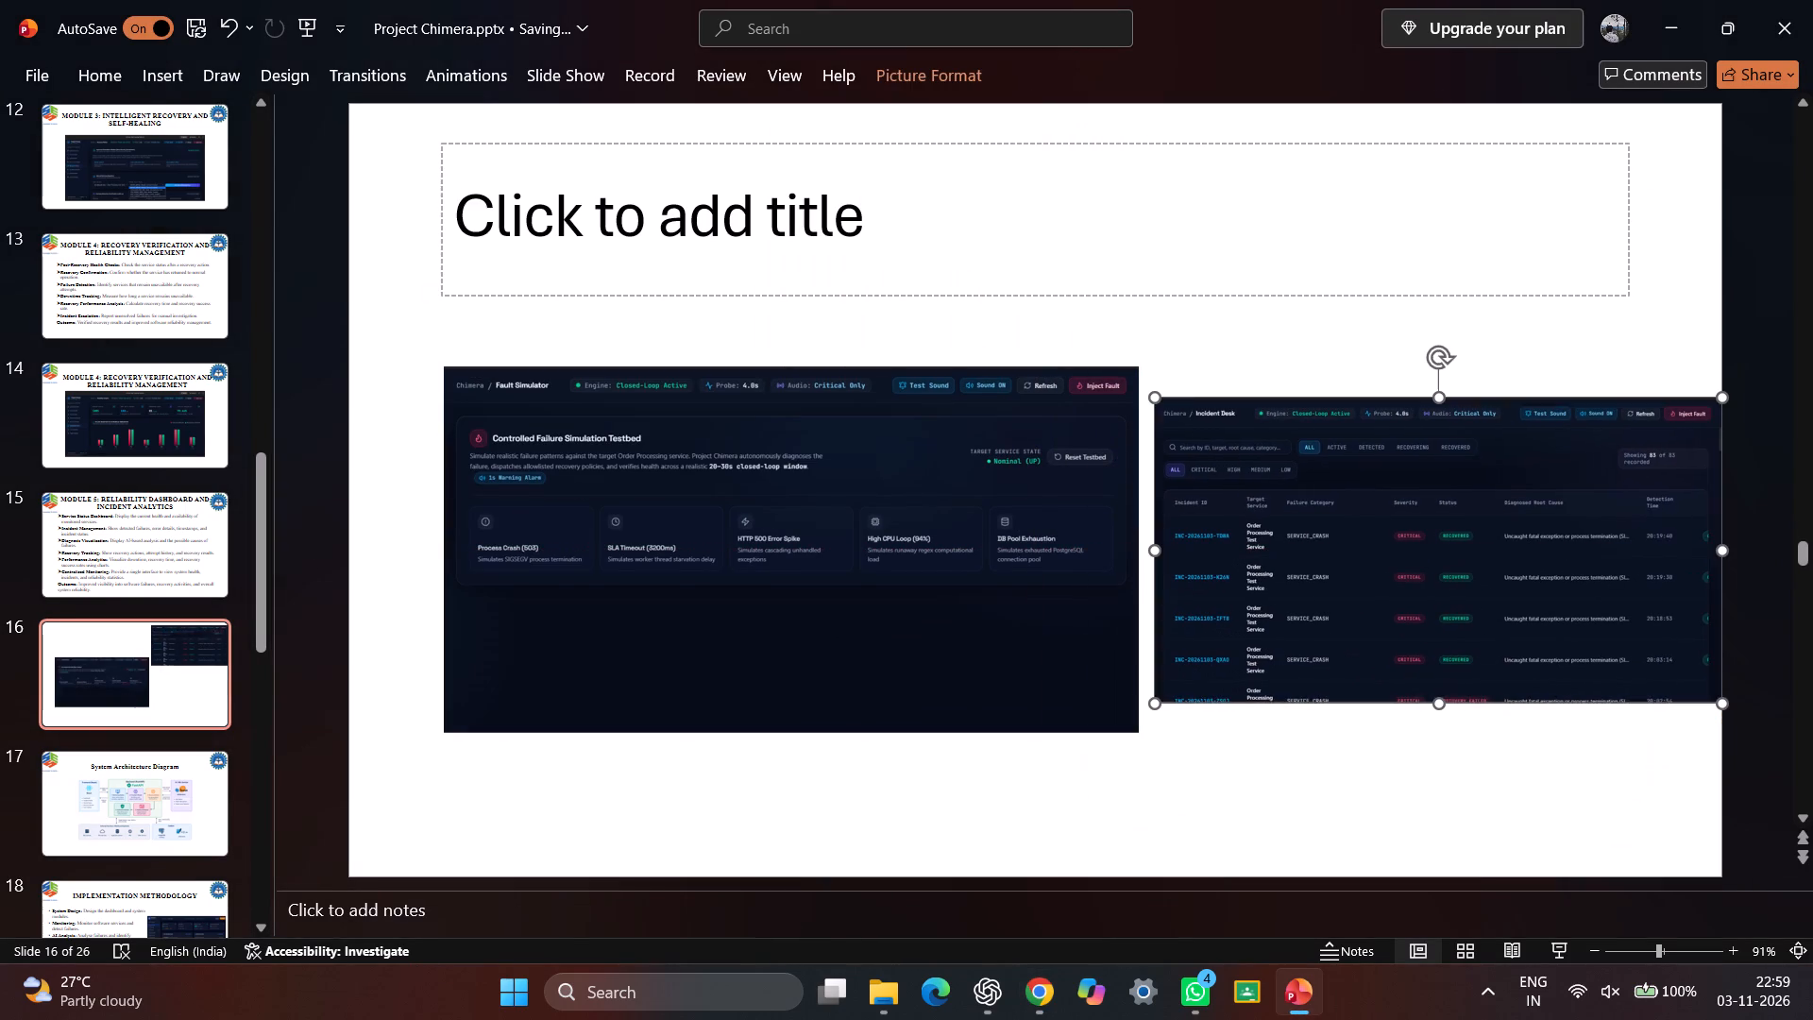
# Shrink the Fault Simulator picture slightly and align its left edge with the title placeholder on slide 16.
pyautogui.moveTo(1067, 485); pyautogui.dragTo(1021, 530)
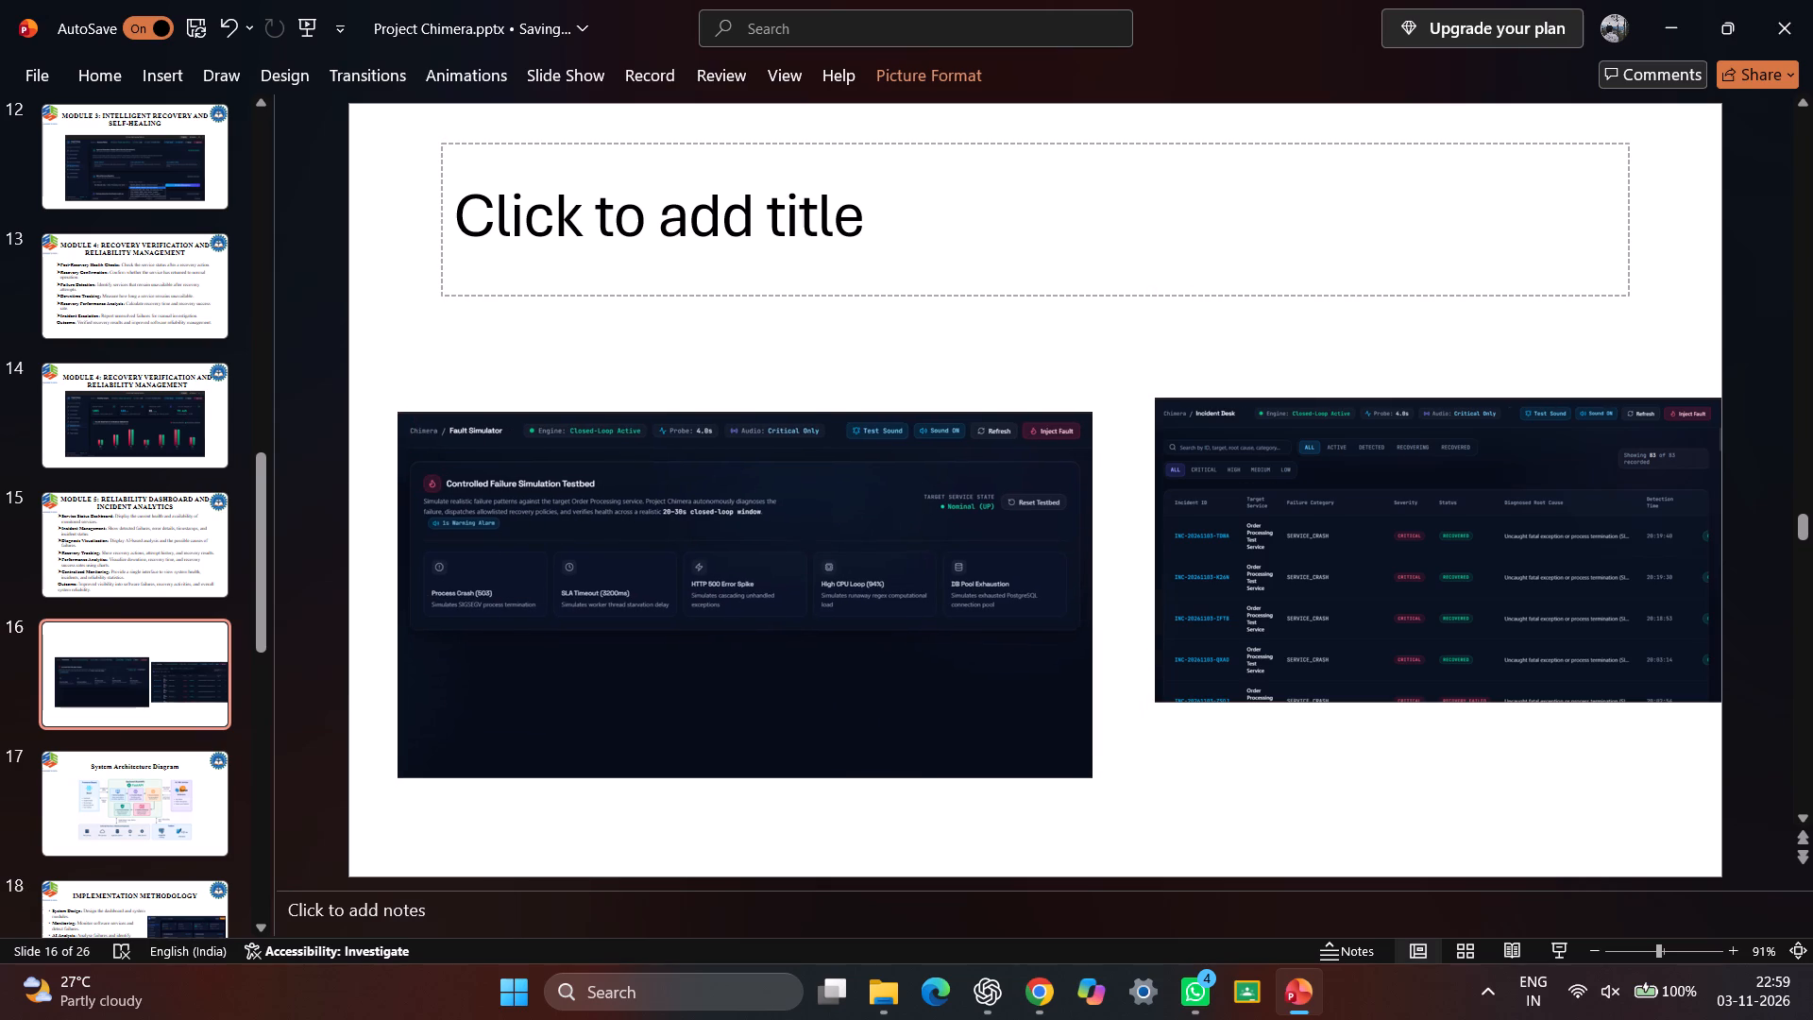
pyautogui.moveTo(1021, 530); pyautogui.dragTo(1022, 529)
pyautogui.moveTo(1093, 413); pyautogui.dragTo(1049, 447)
pyautogui.moveTo(899, 571); pyautogui.dragTo(903, 525)
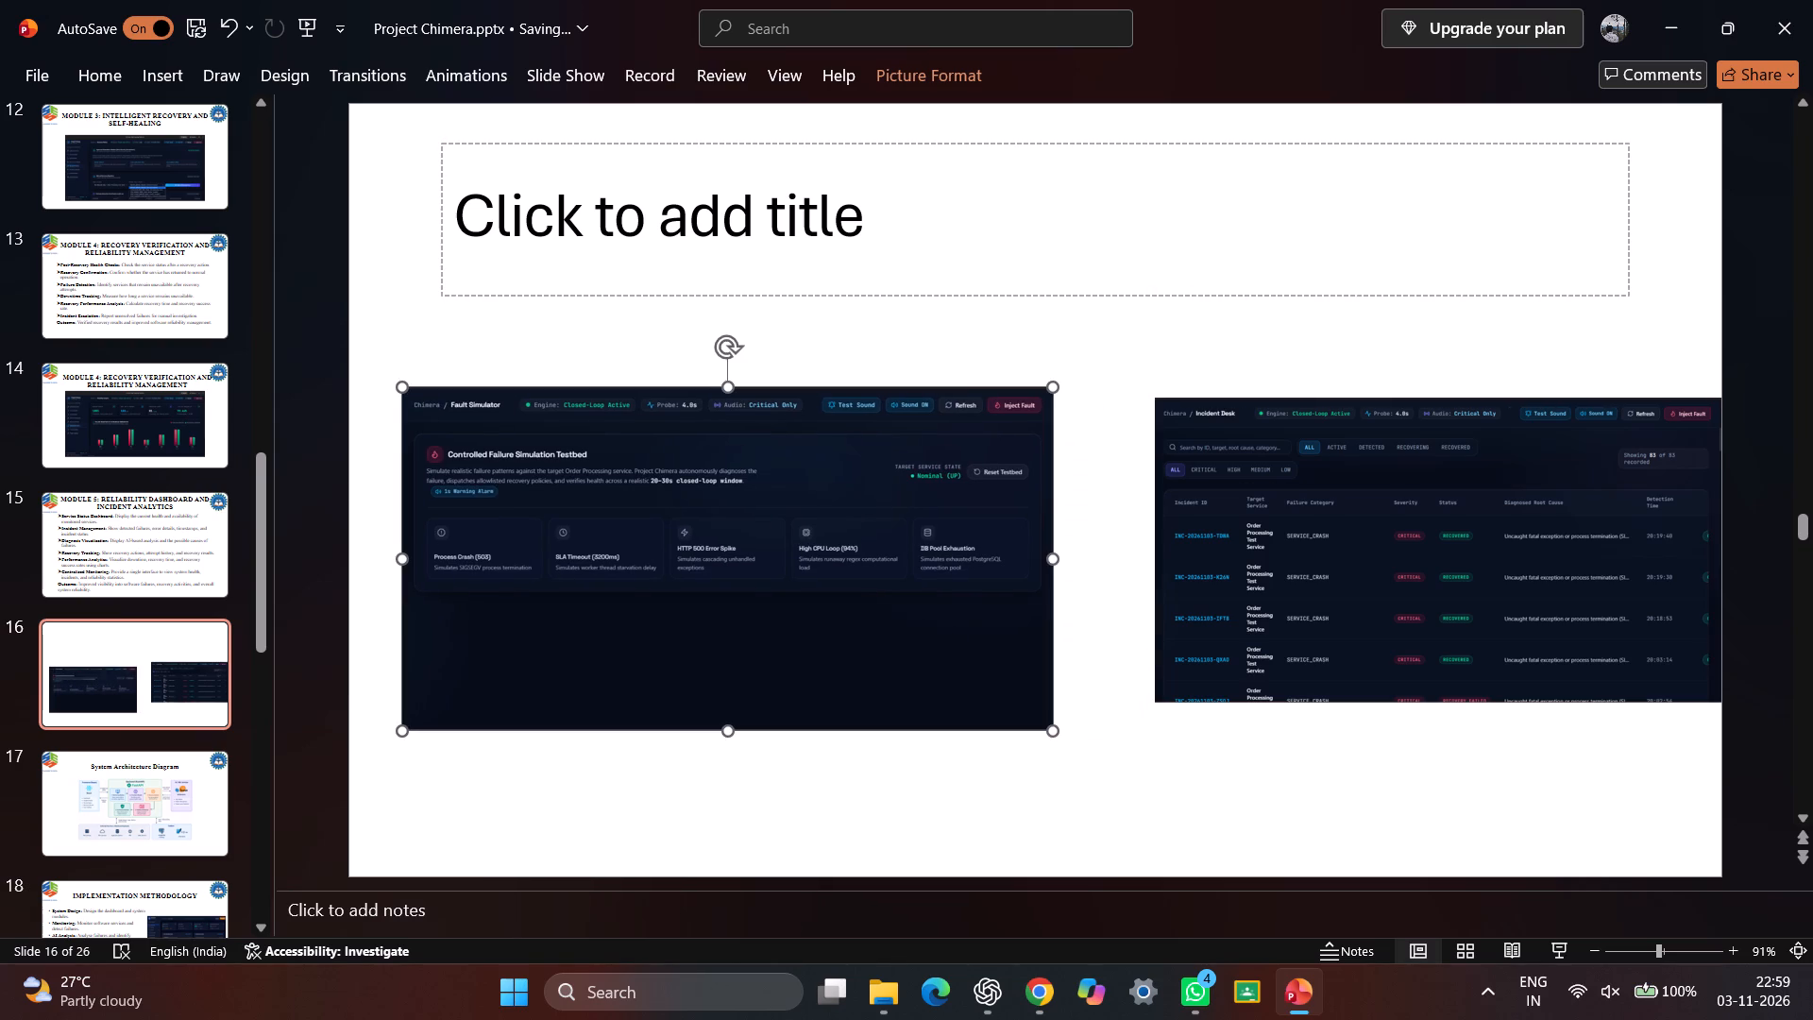
pyautogui.click(1050, 393)
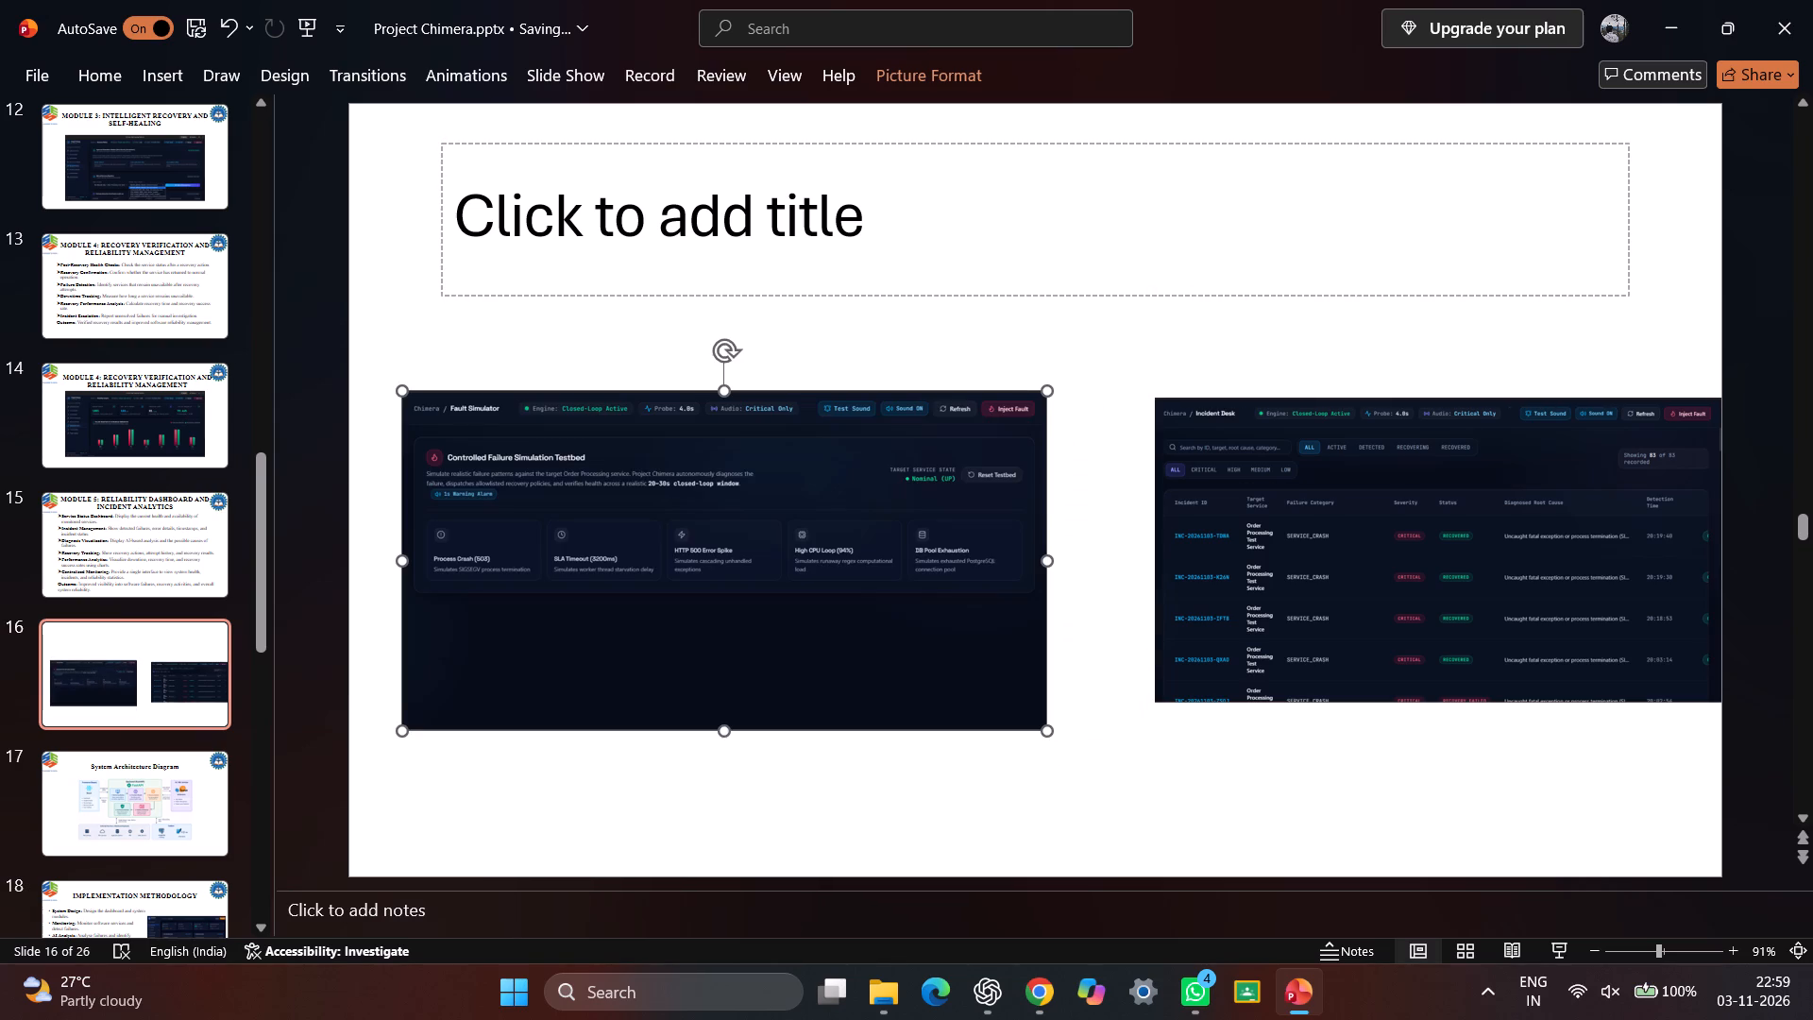
pyautogui.moveTo(839, 604); pyautogui.dragTo(875, 603)
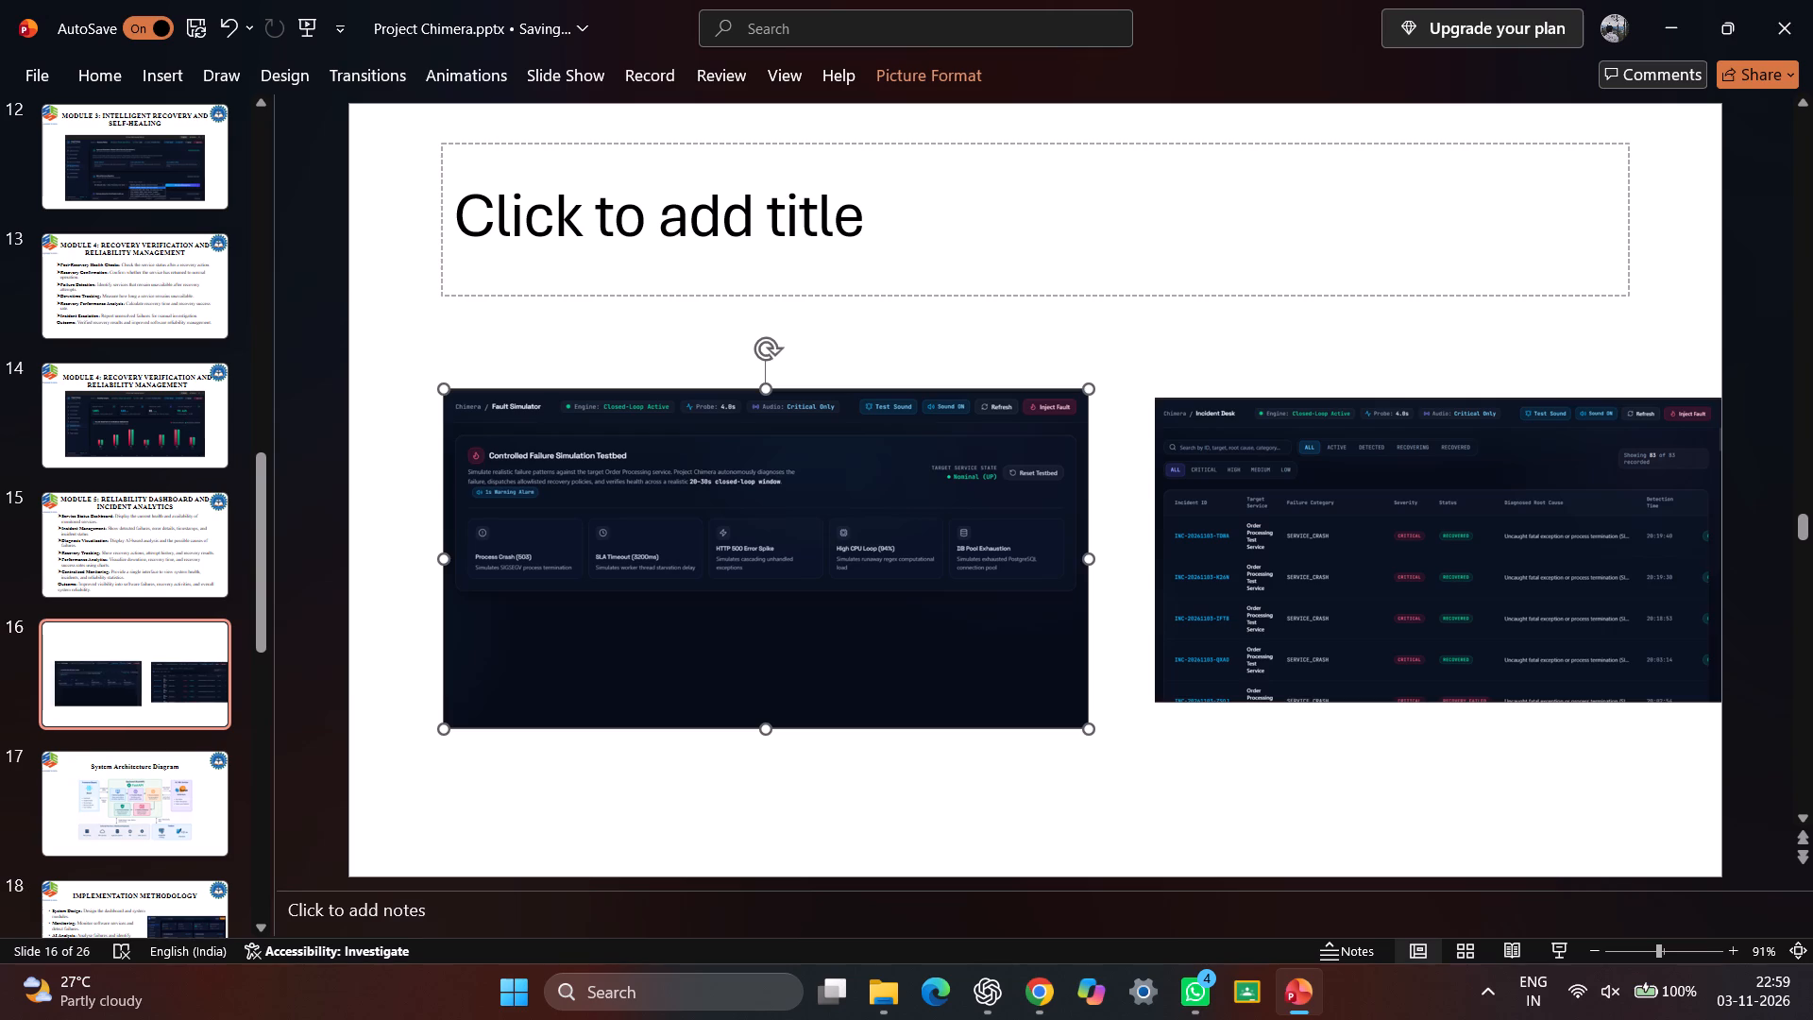
# Enlarge the Incident Desk picture to the Fault Simulator picture's height, align their tops, and space both side by side within slide 16.
pyautogui.moveTo(1291, 521); pyautogui.dragTo(1232, 517)
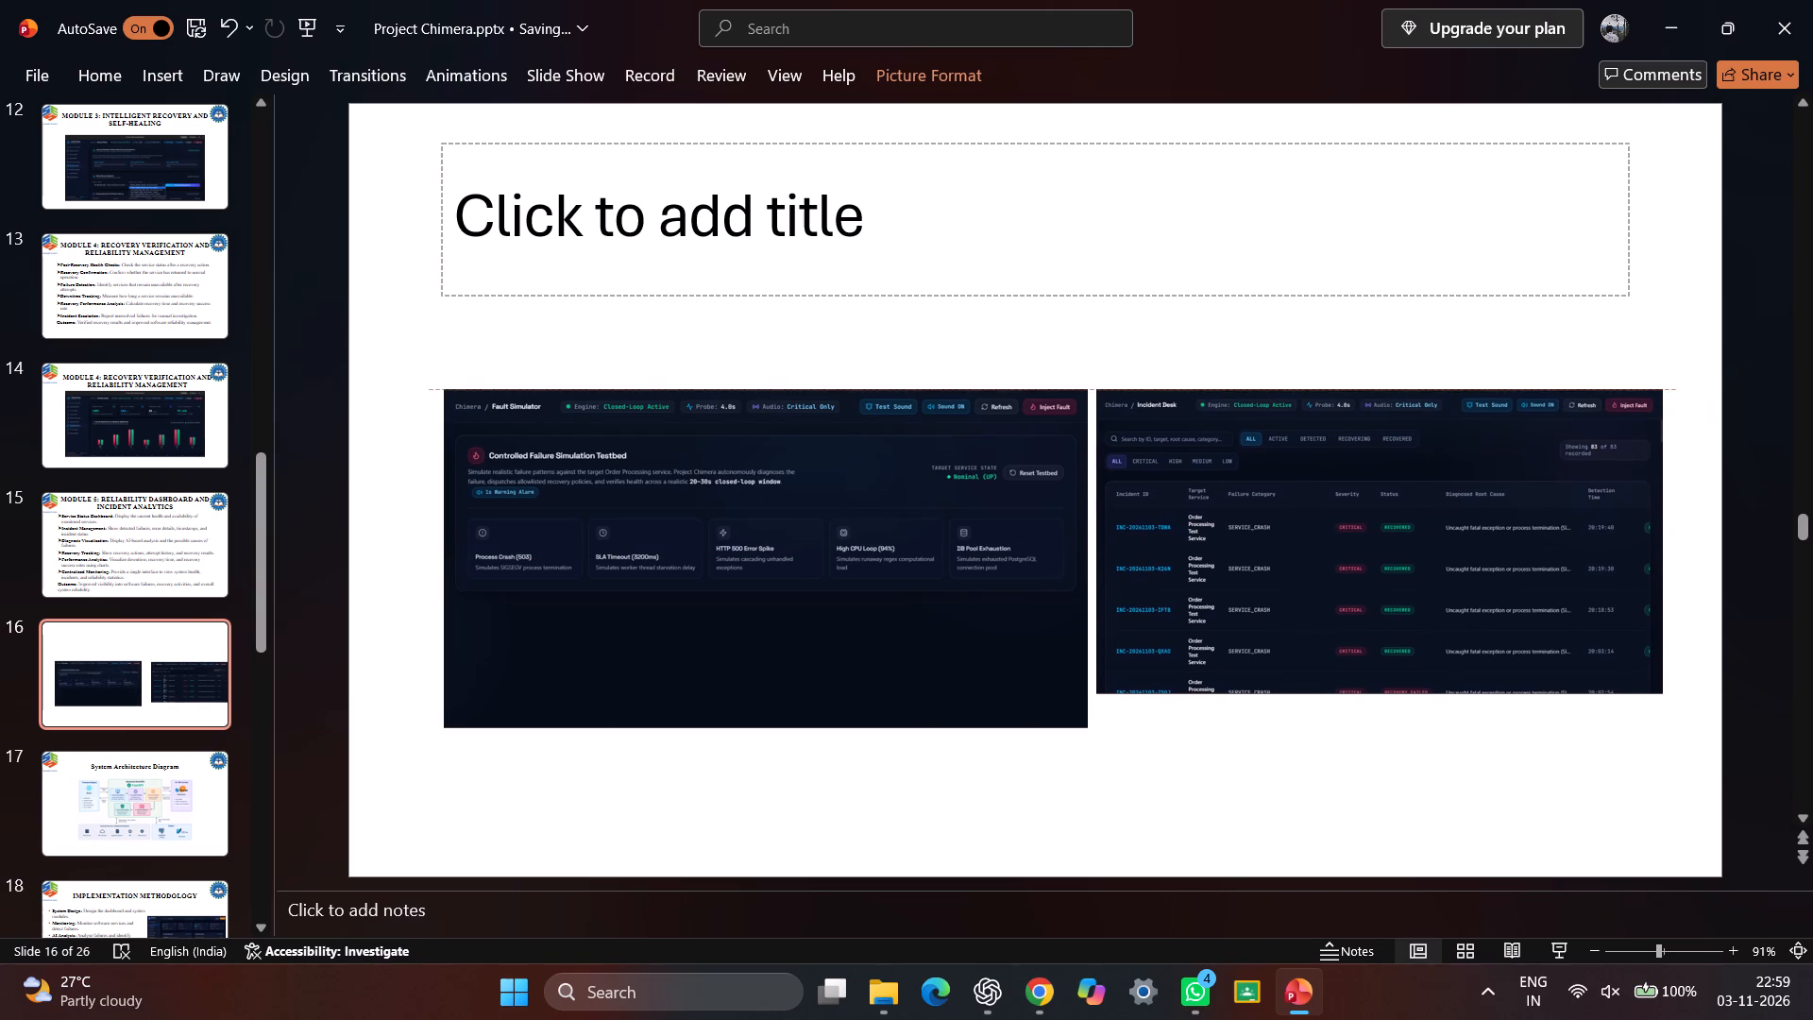
pyautogui.moveTo(1665, 700); pyautogui.dragTo(1672, 710)
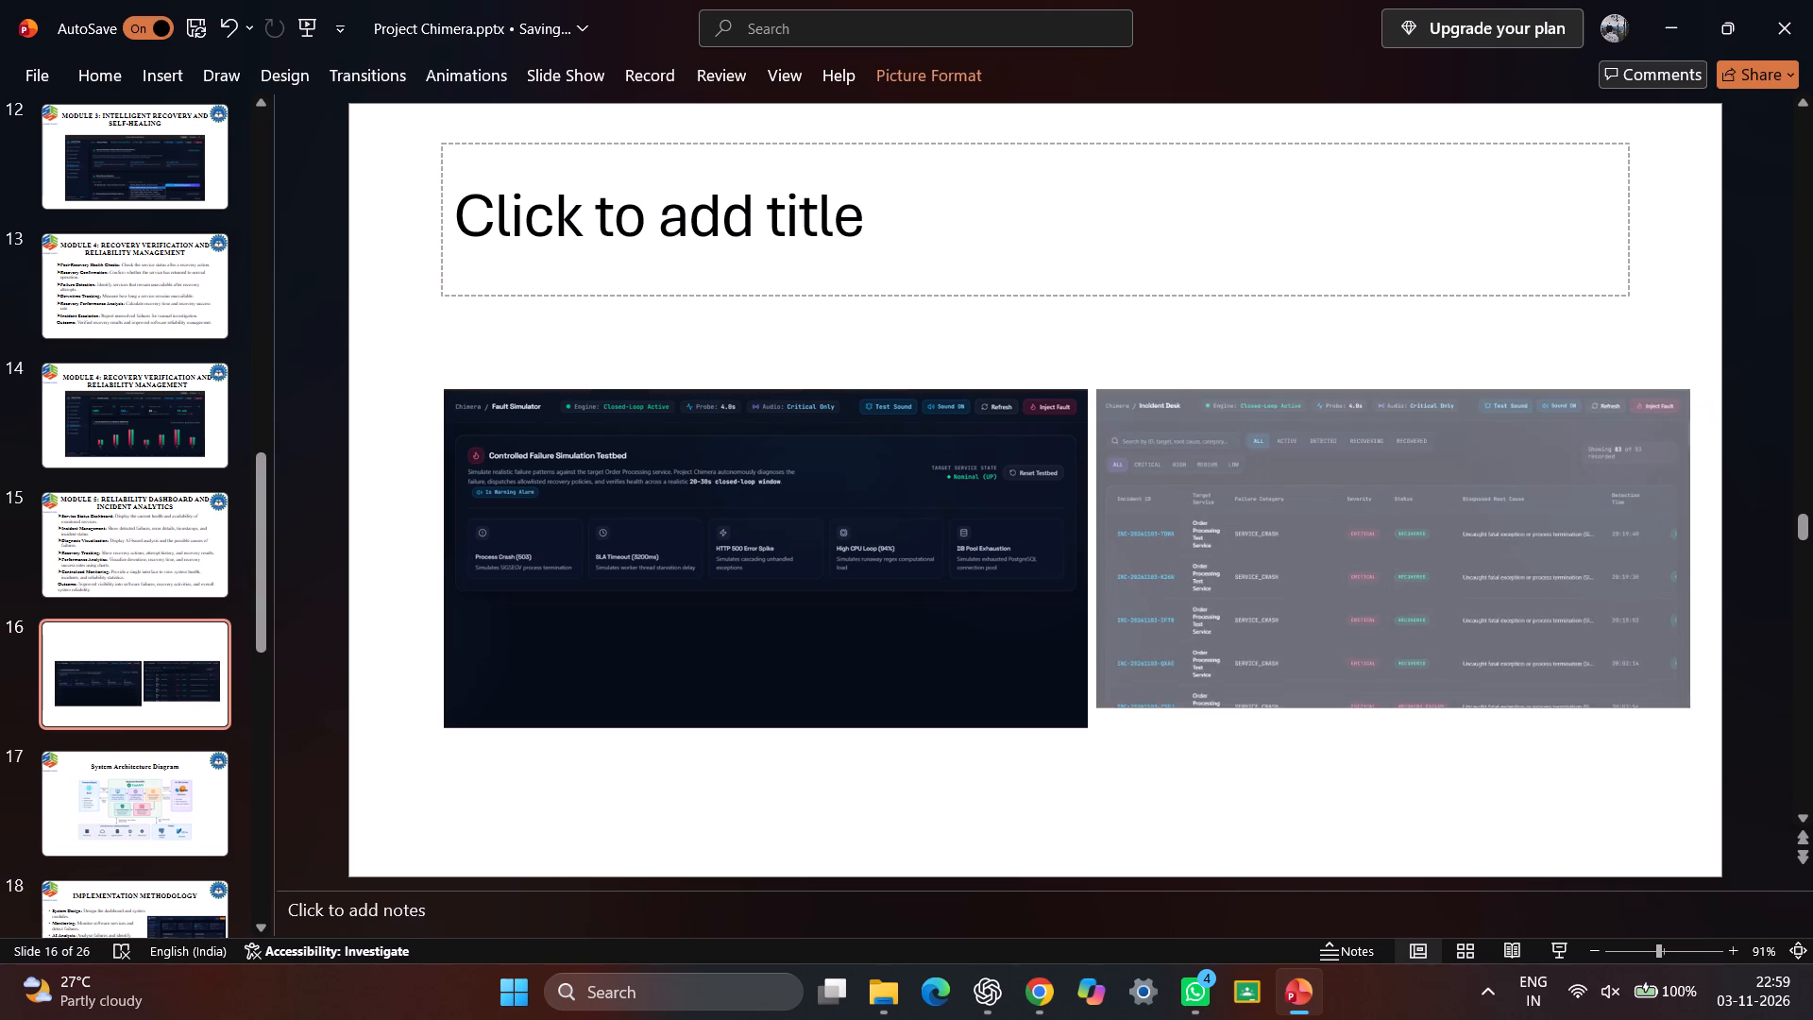
pyautogui.moveTo(1672, 710); pyautogui.dragTo(1680, 725)
pyautogui.moveTo(951, 613); pyautogui.dragTo(943, 614)
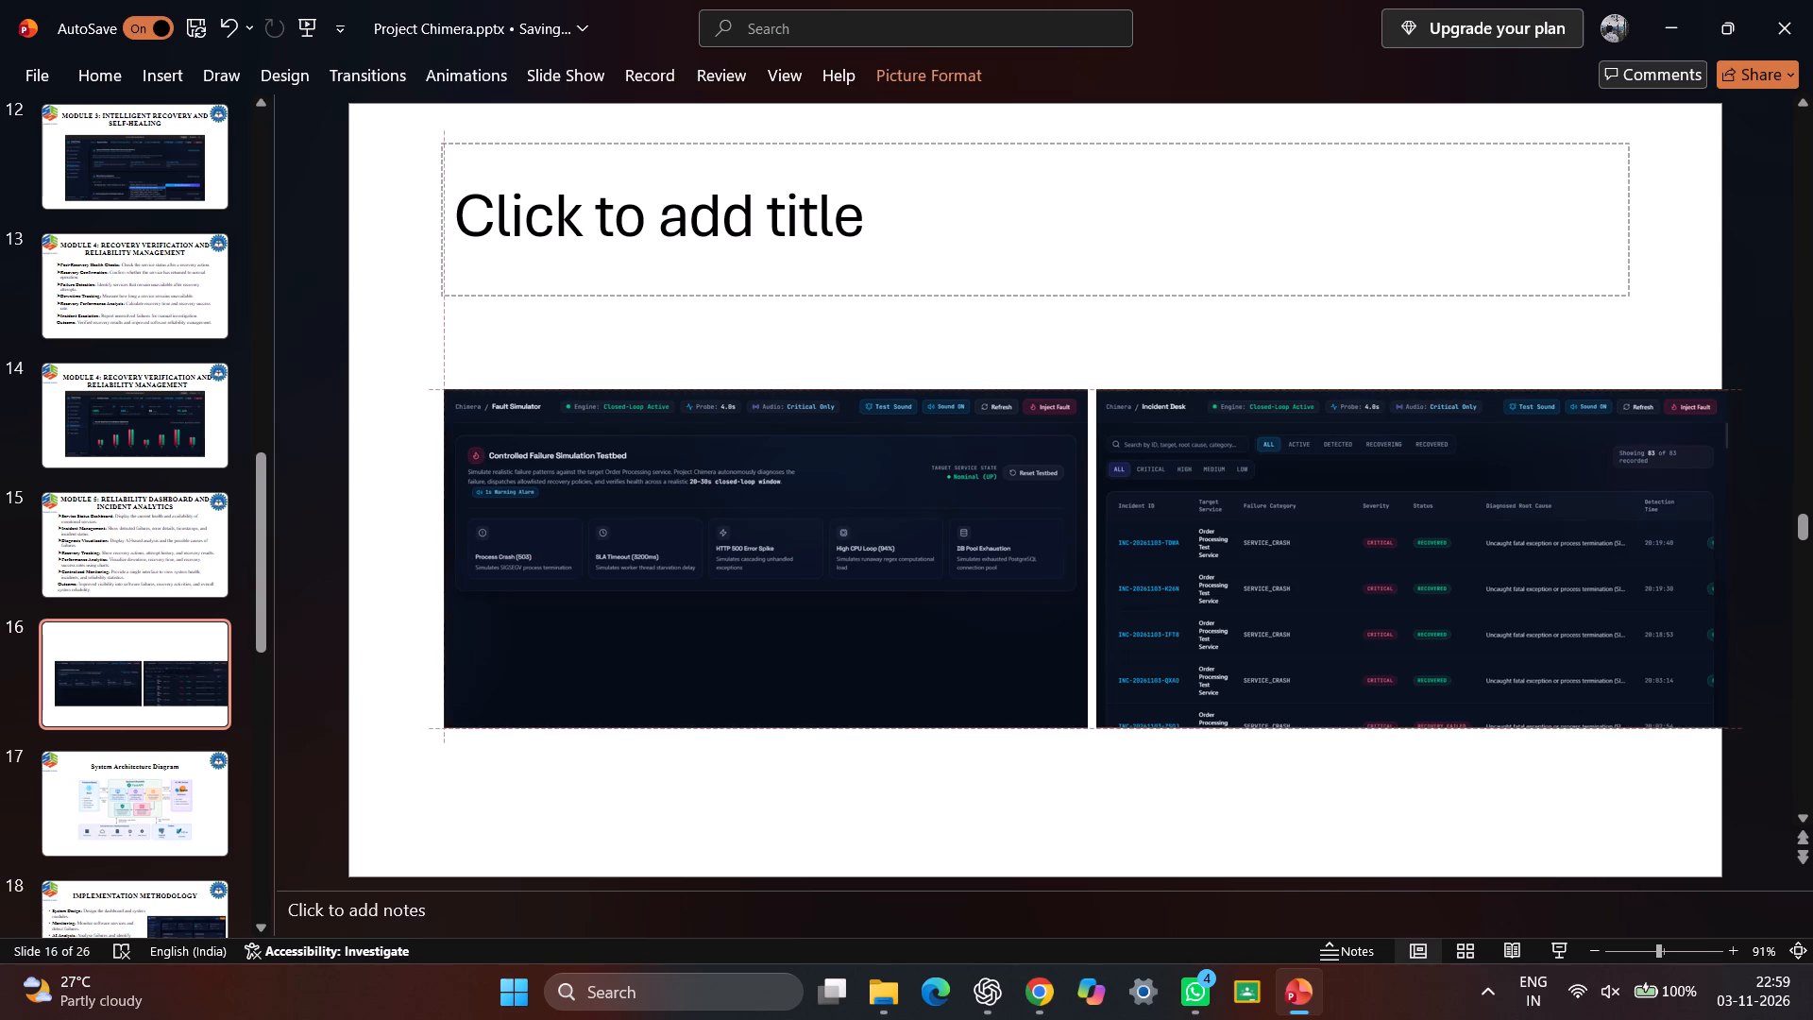
pyautogui.moveTo(943, 614); pyautogui.dragTo(927, 616)
pyautogui.moveTo(1343, 596); pyautogui.dragTo(1334, 597)
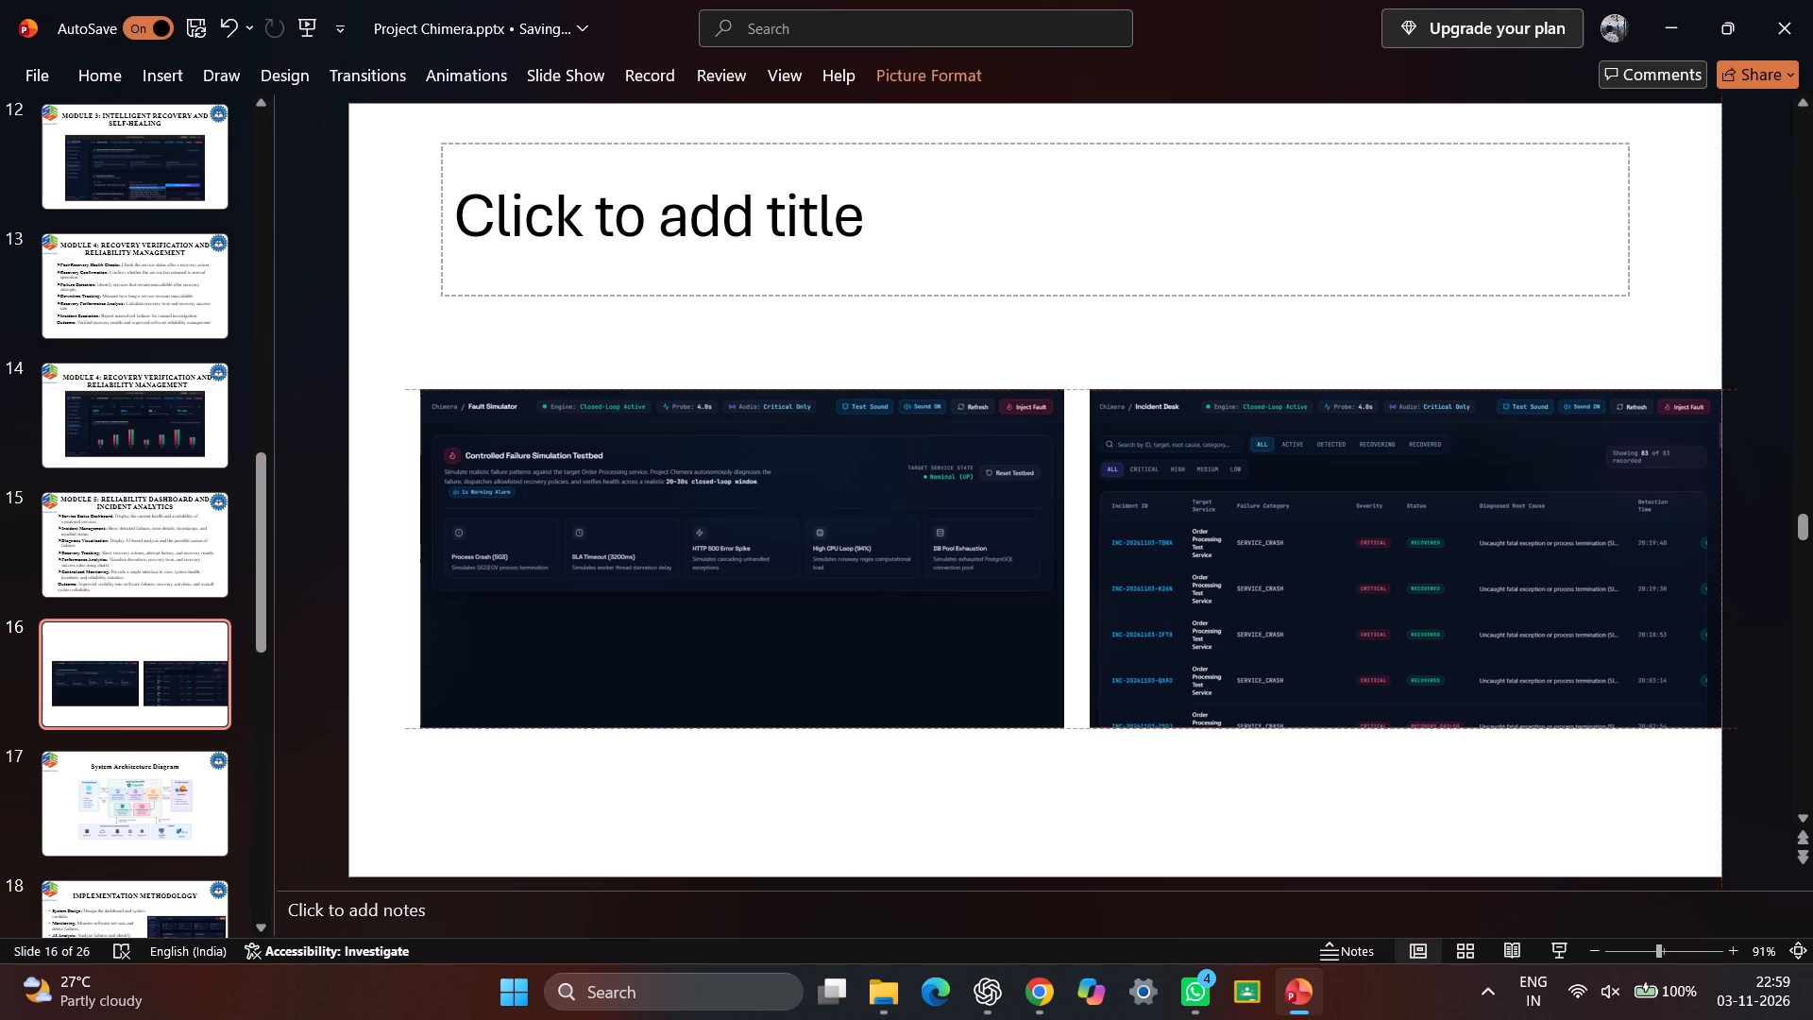
pyautogui.moveTo(1334, 597); pyautogui.dragTo(1329, 596)
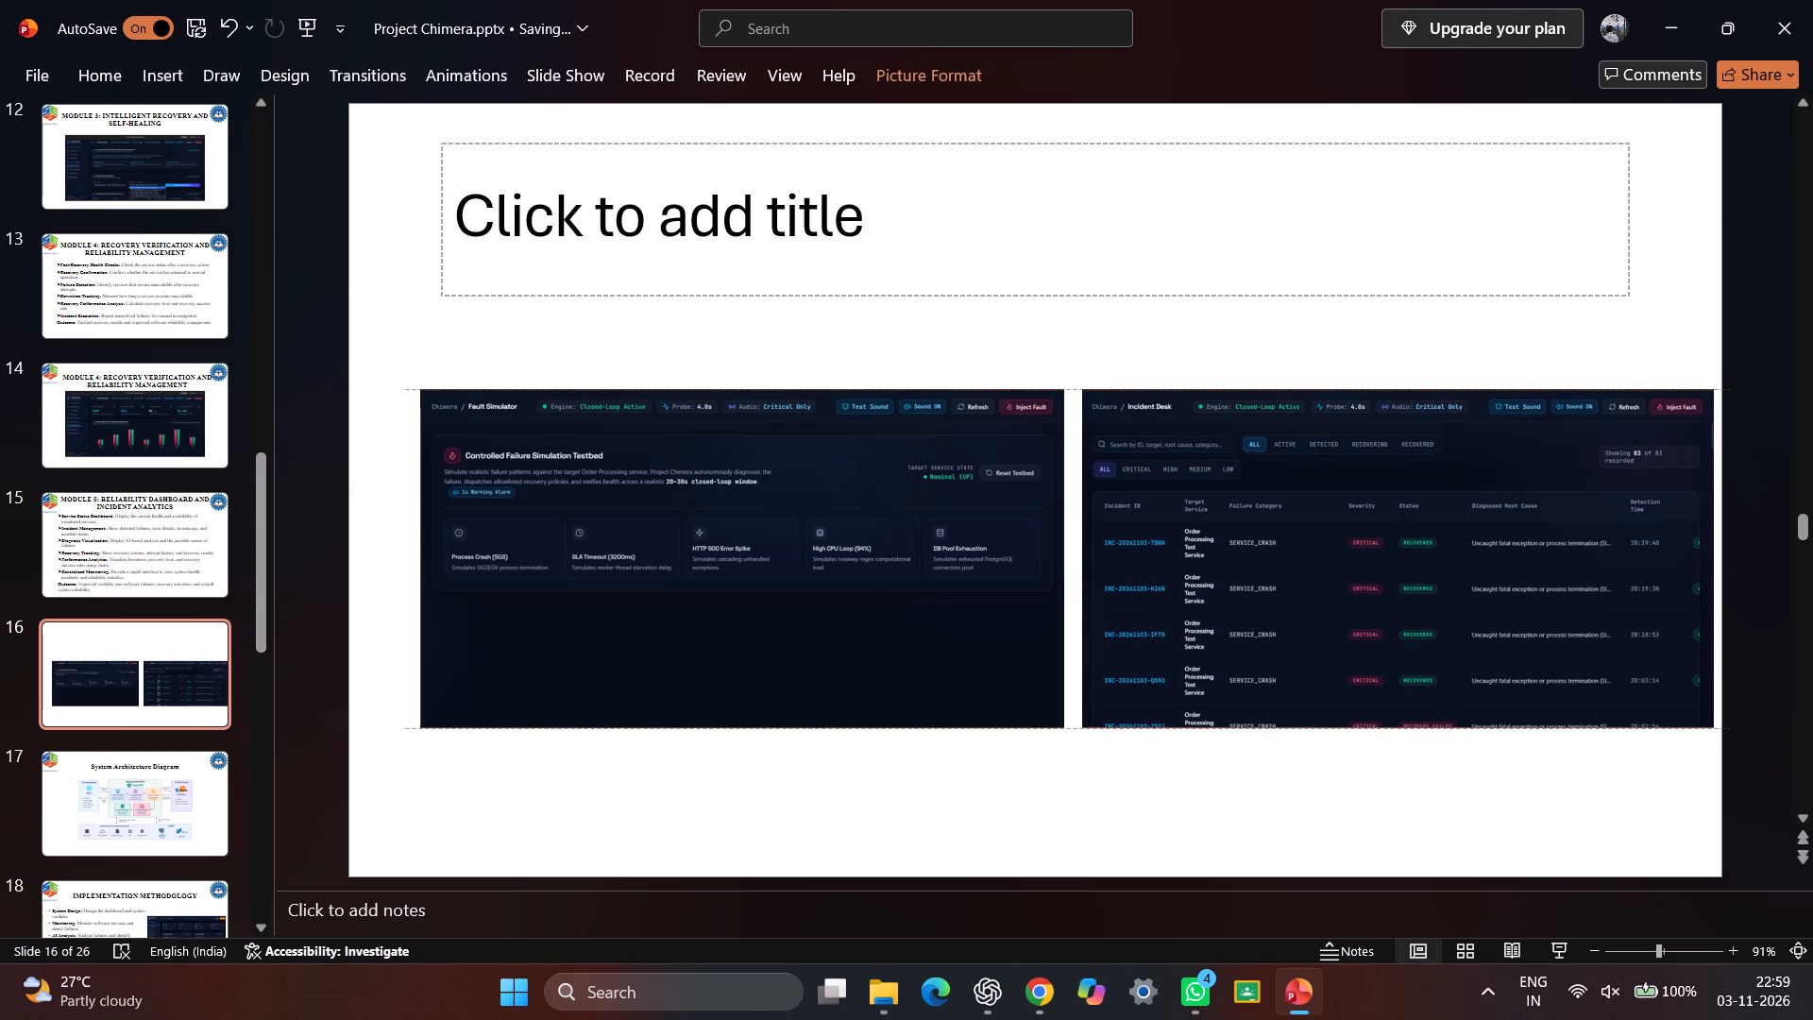
pyautogui.click(927, 604)
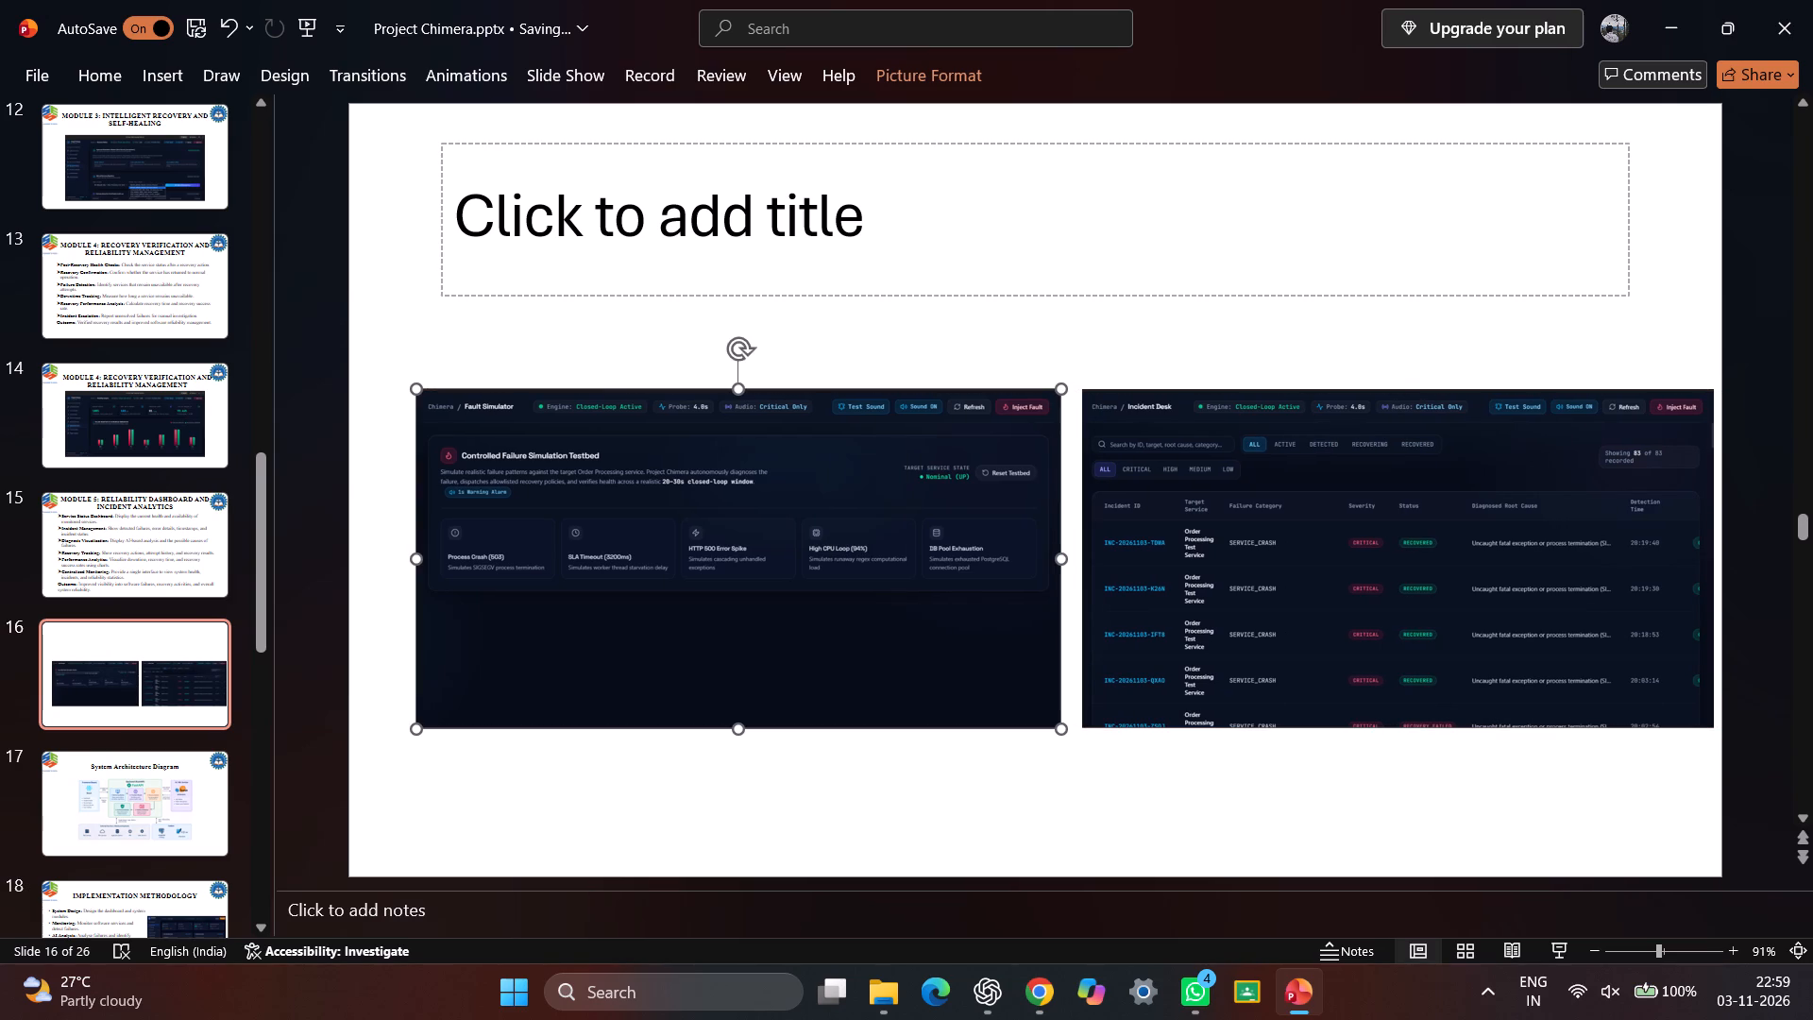
# Copy the title box "MODULE 5: RELIABILITY DASHBOARD AND INCIDENT ANALYTICS" from slide 15 onto slide 16.
pyautogui.click(1229, 569)
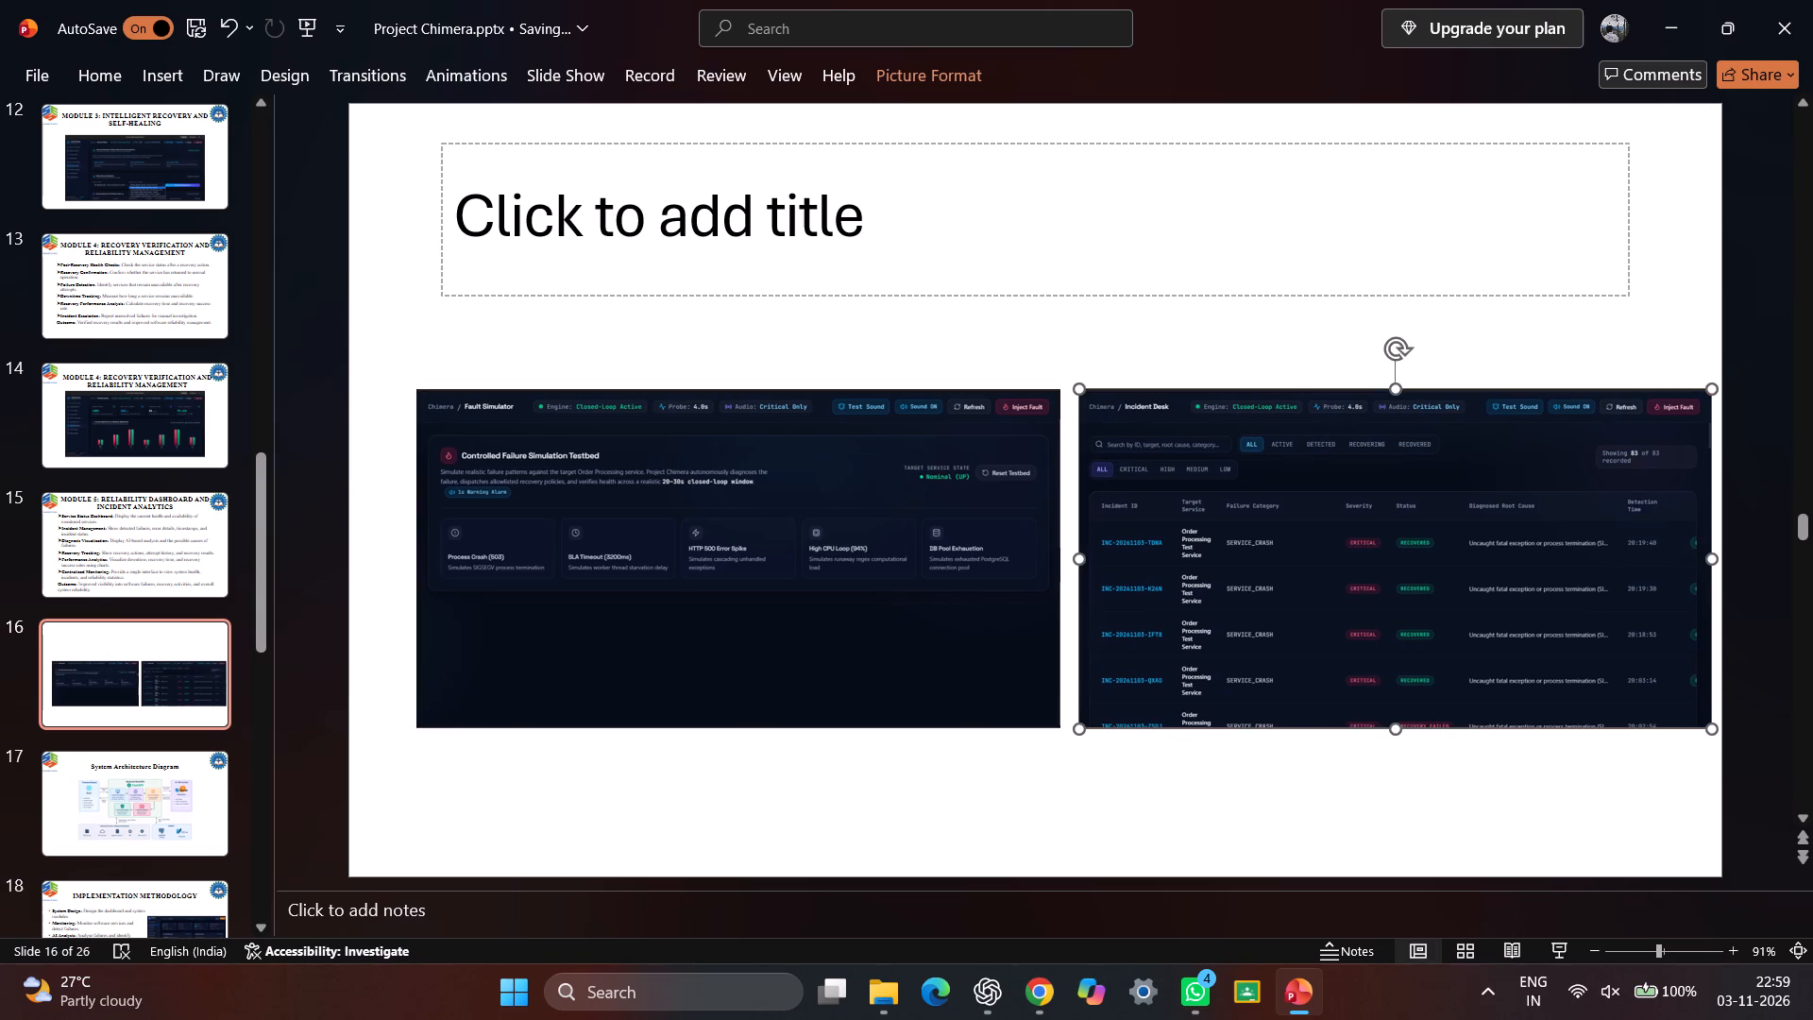
pyautogui.click(154, 554)
pyautogui.click(771, 196)
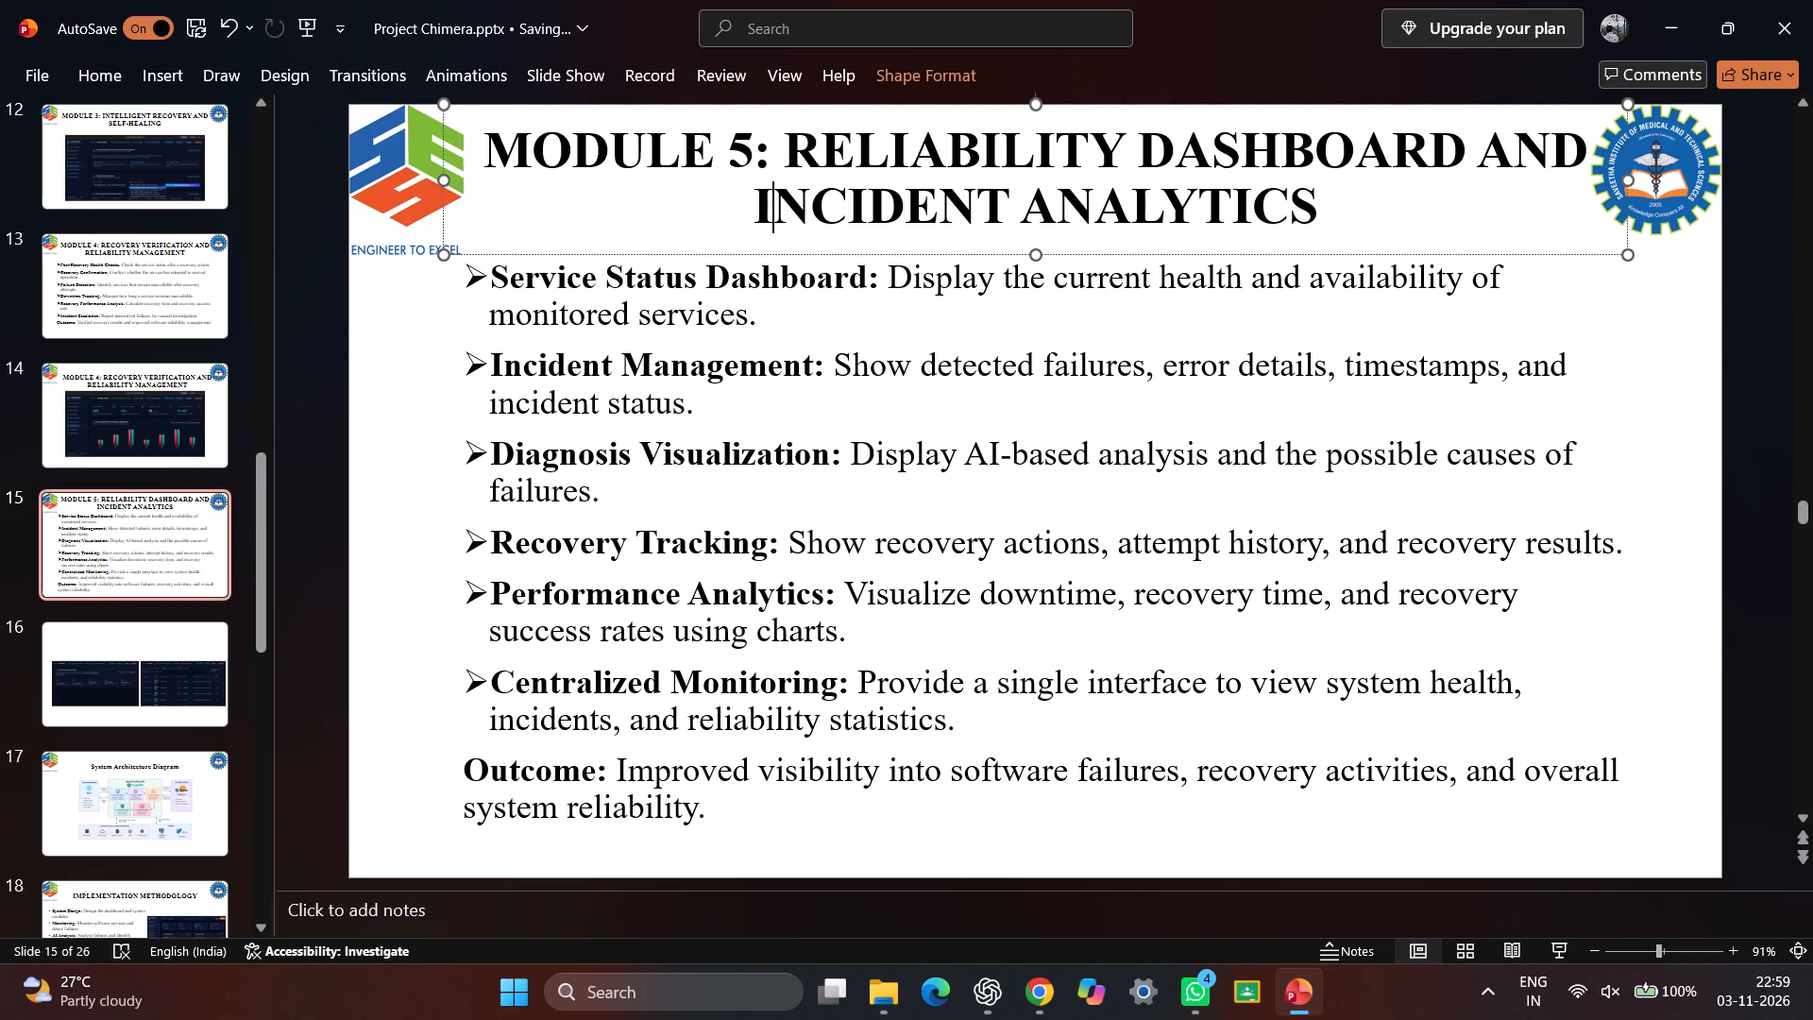
pyautogui.click(707, 253)
pyautogui.hotkey('ctrl', 'c')
pyautogui.click(138, 675)
pyautogui.hotkey('ctrl', 'v')
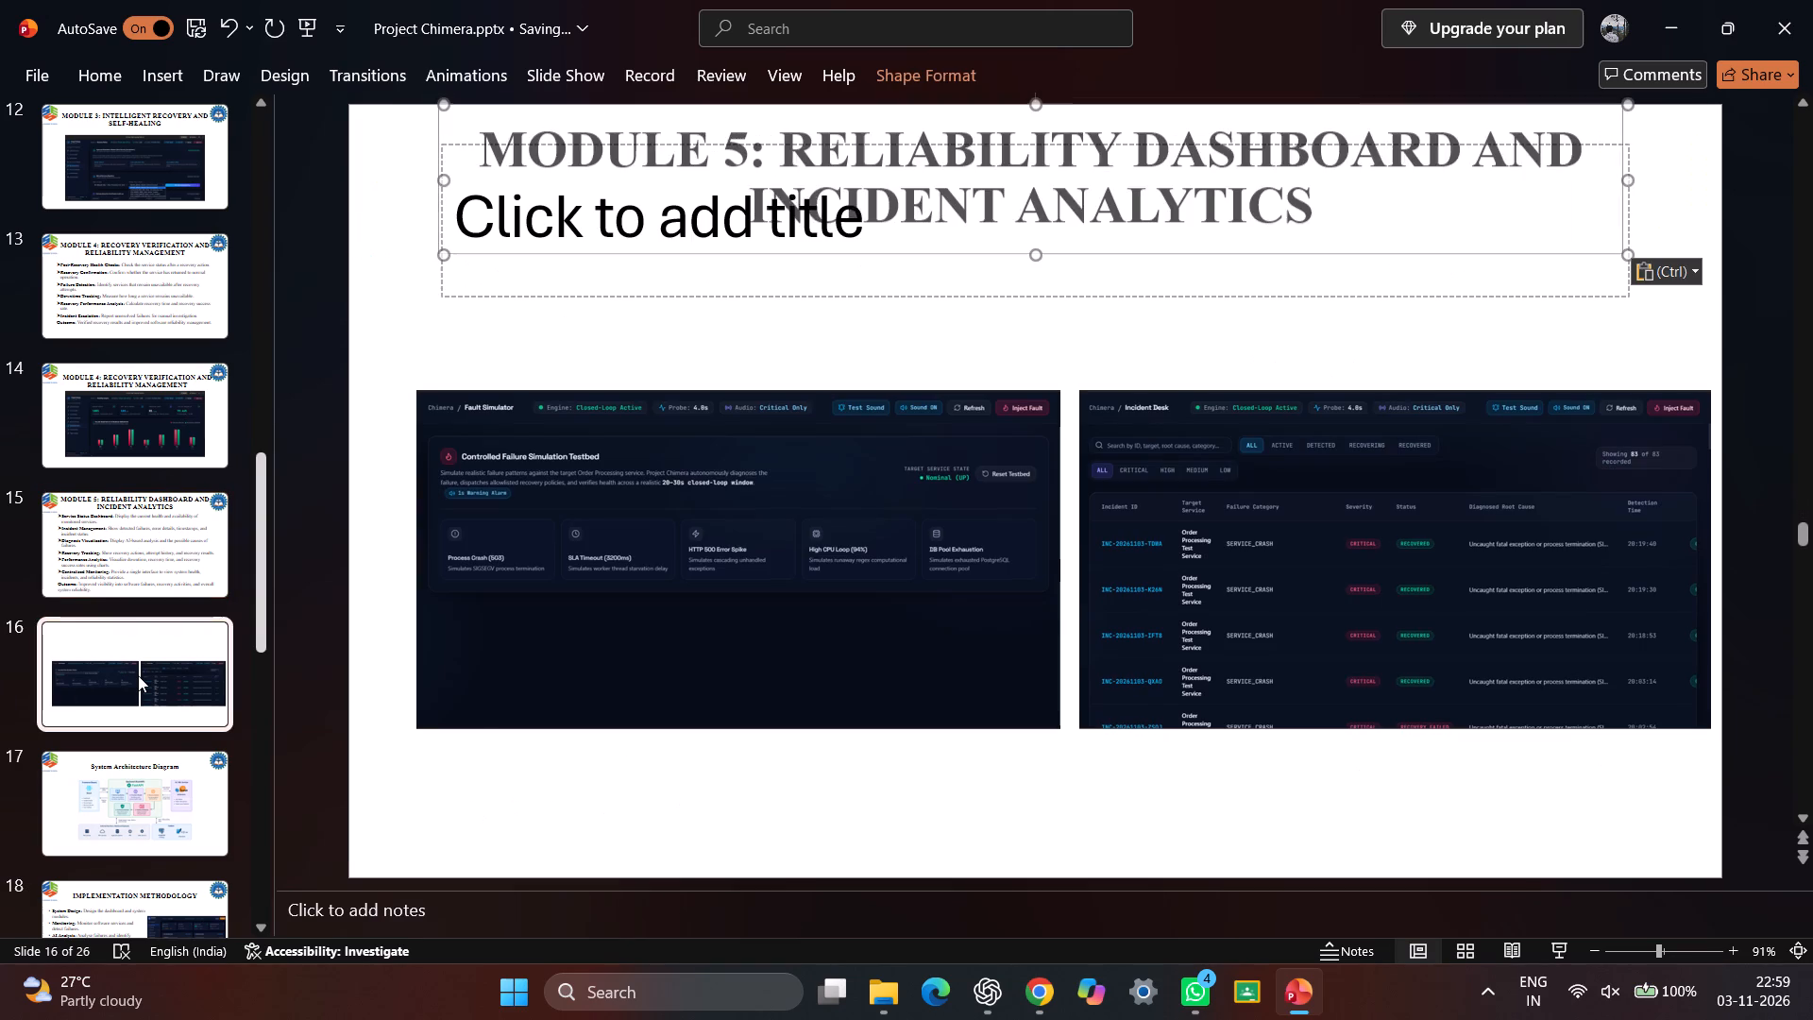